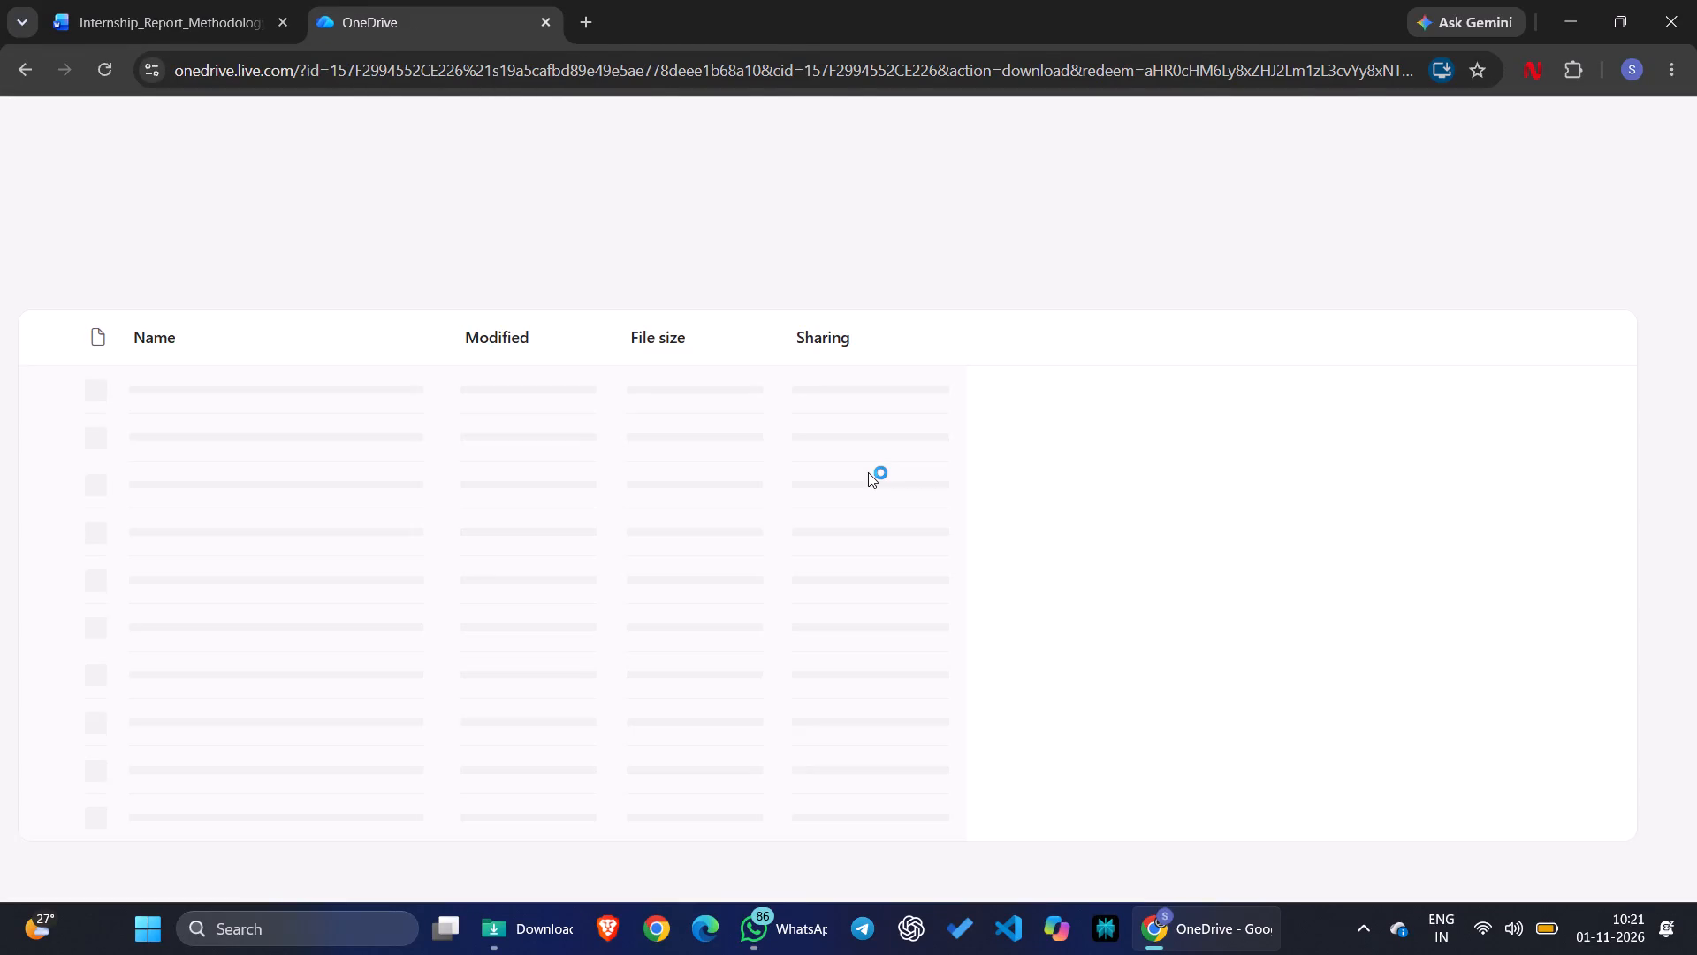
# Download the shared internship report document from OneDrive.
pyautogui.hscroll(-1, 124, 198)
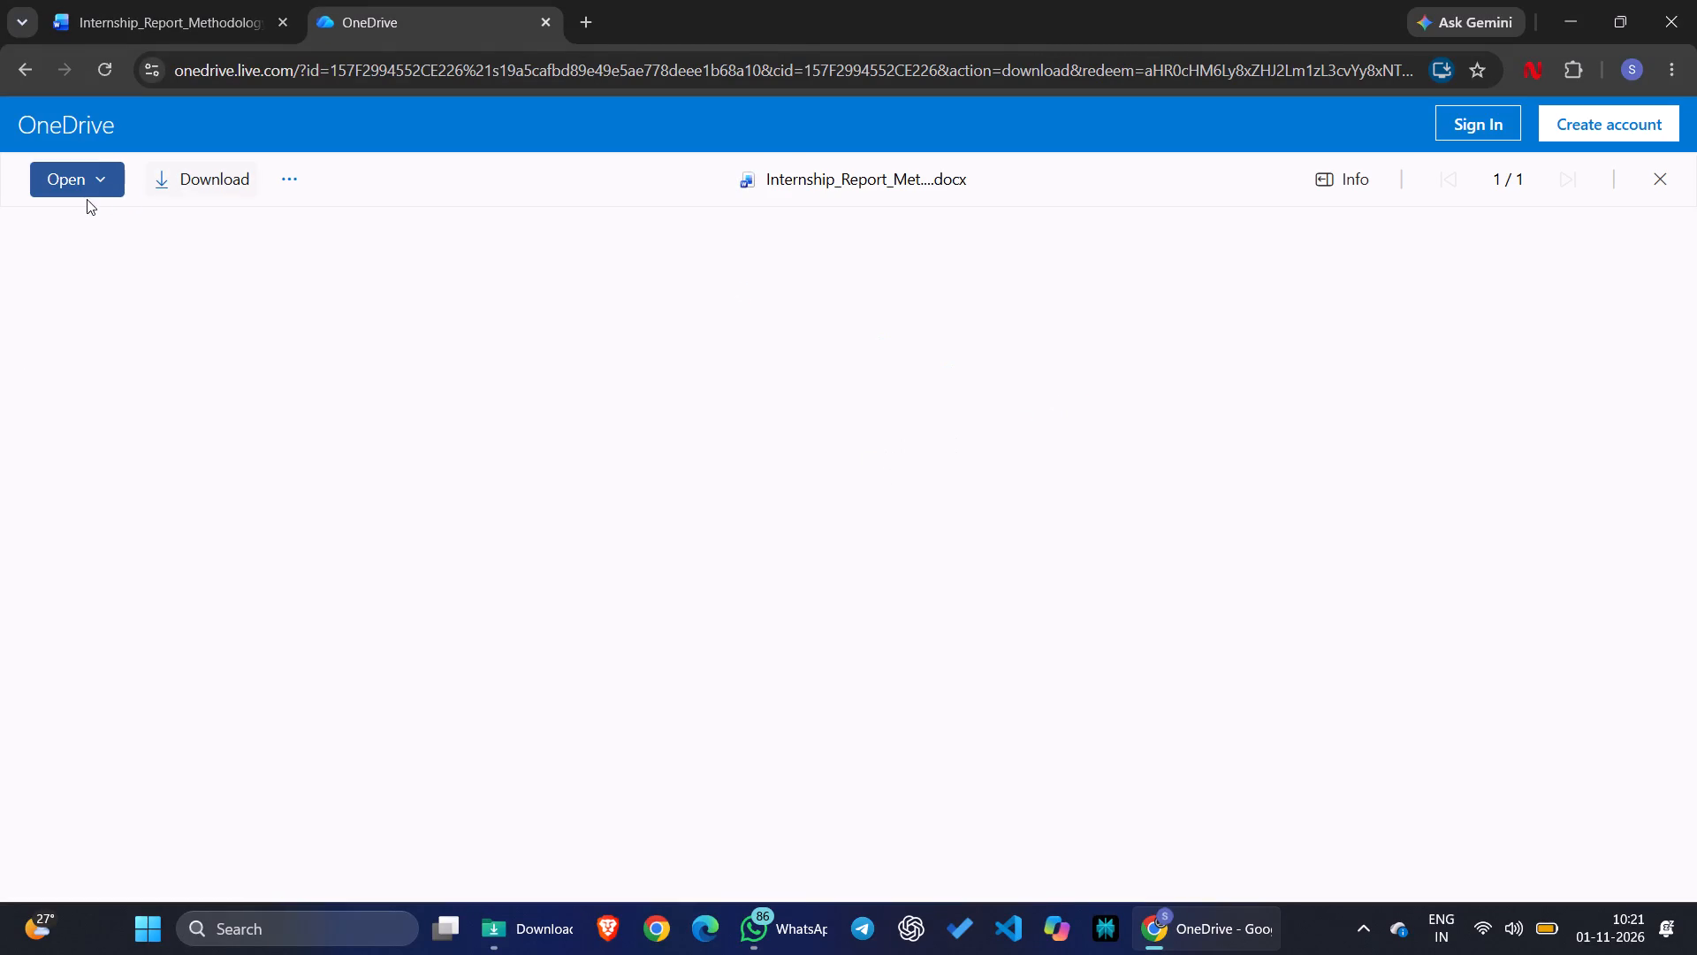
pyautogui.hscroll(-1, 87, 199)
pyautogui.click(206, 183)
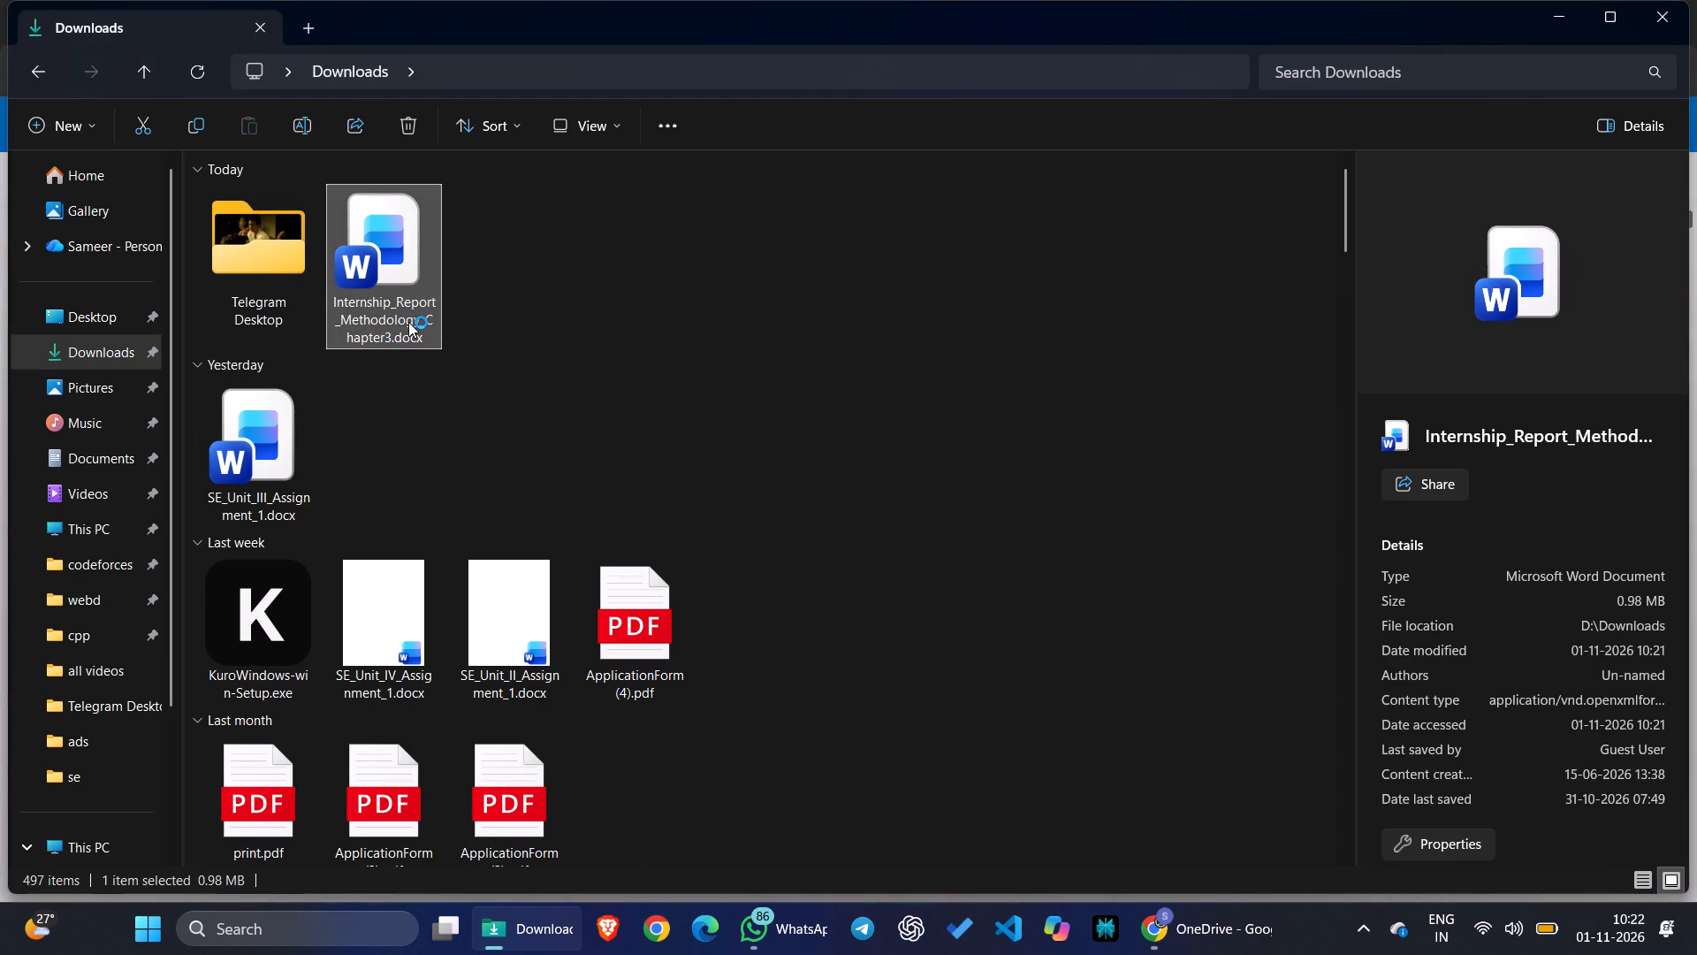
pyautogui.click(408, 322)
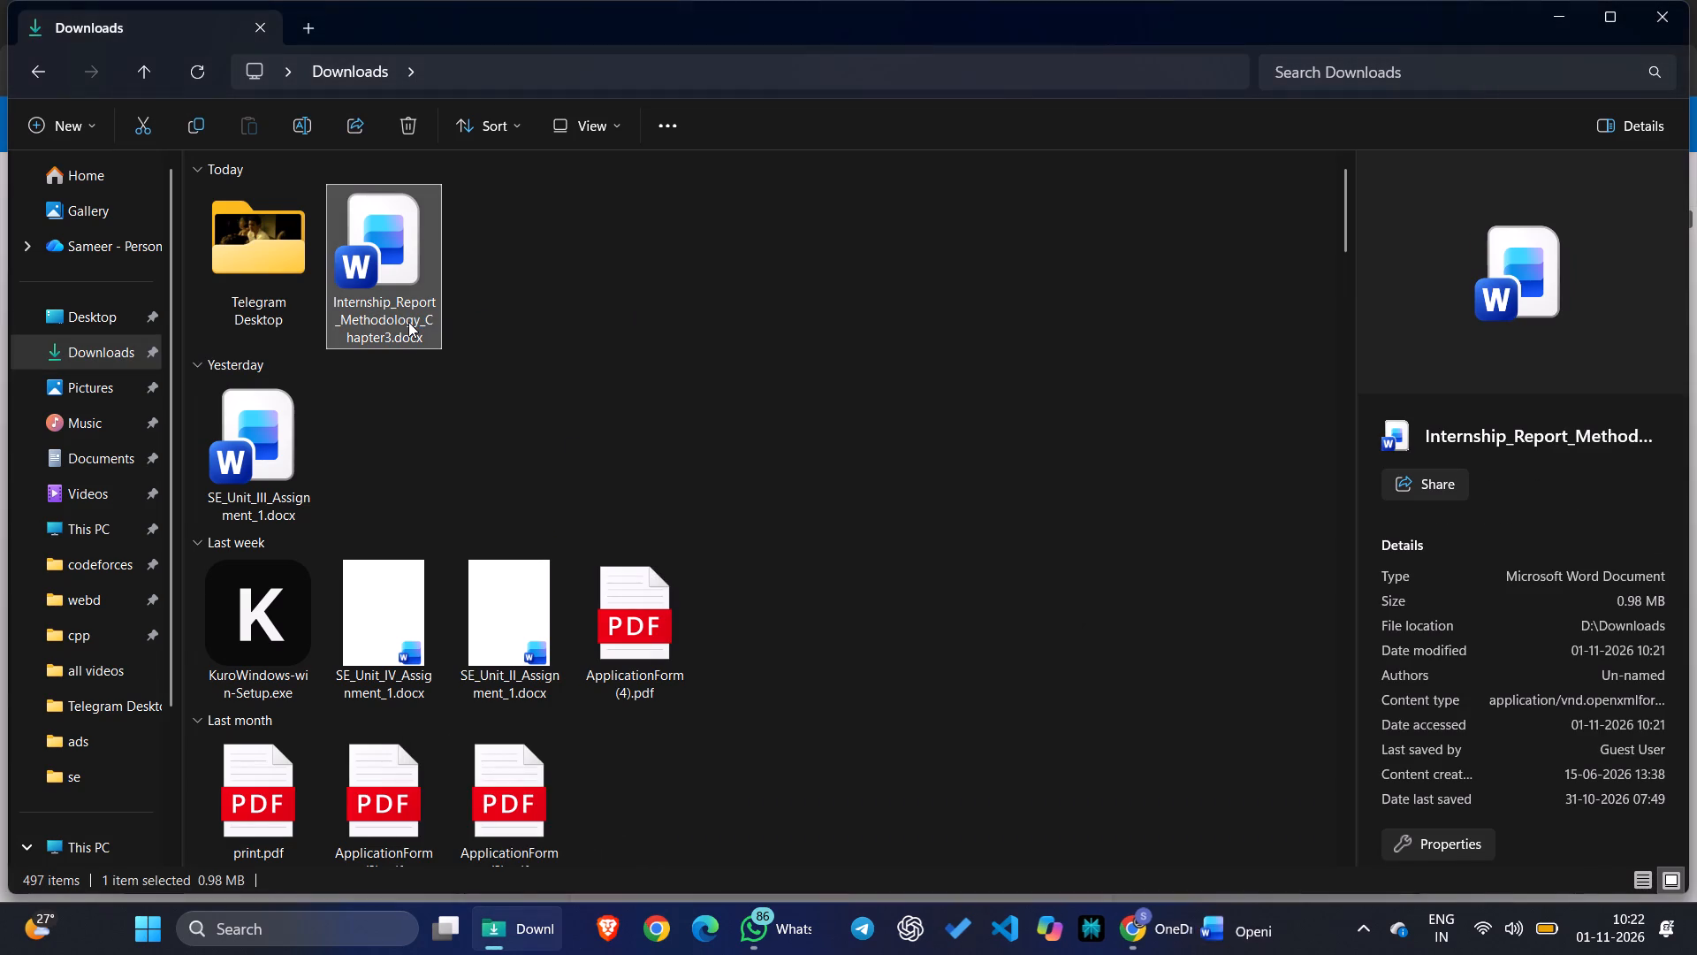
pyautogui.click(1223, 936)
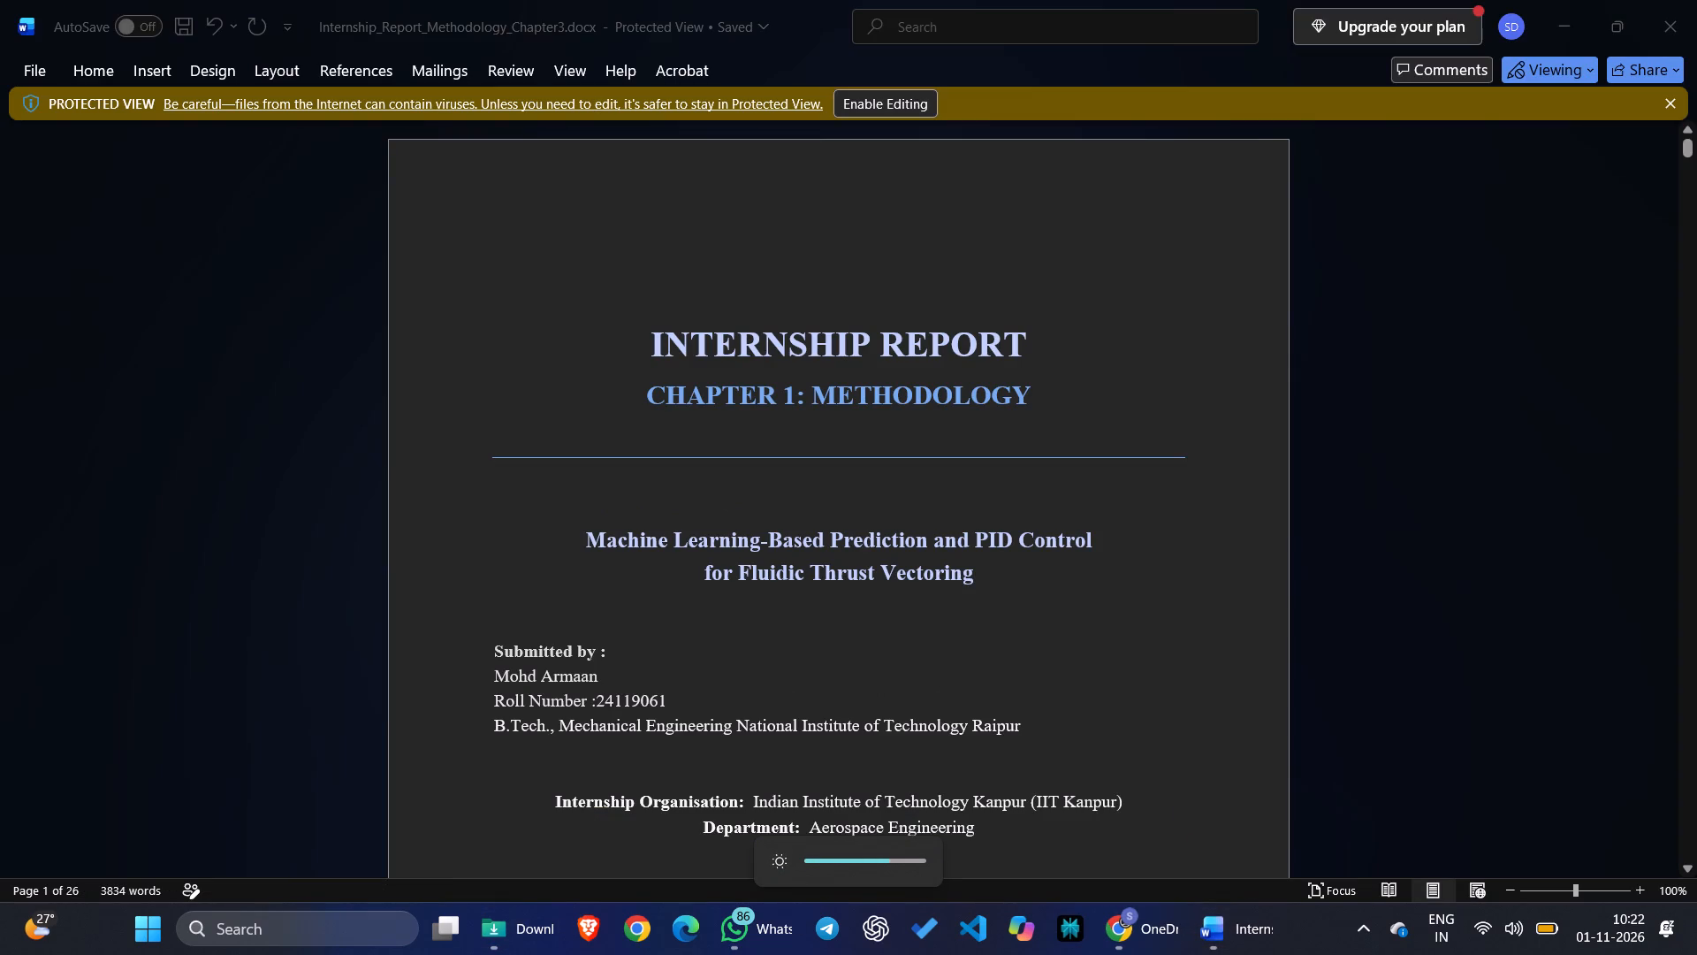
pyautogui.click(902, 114)
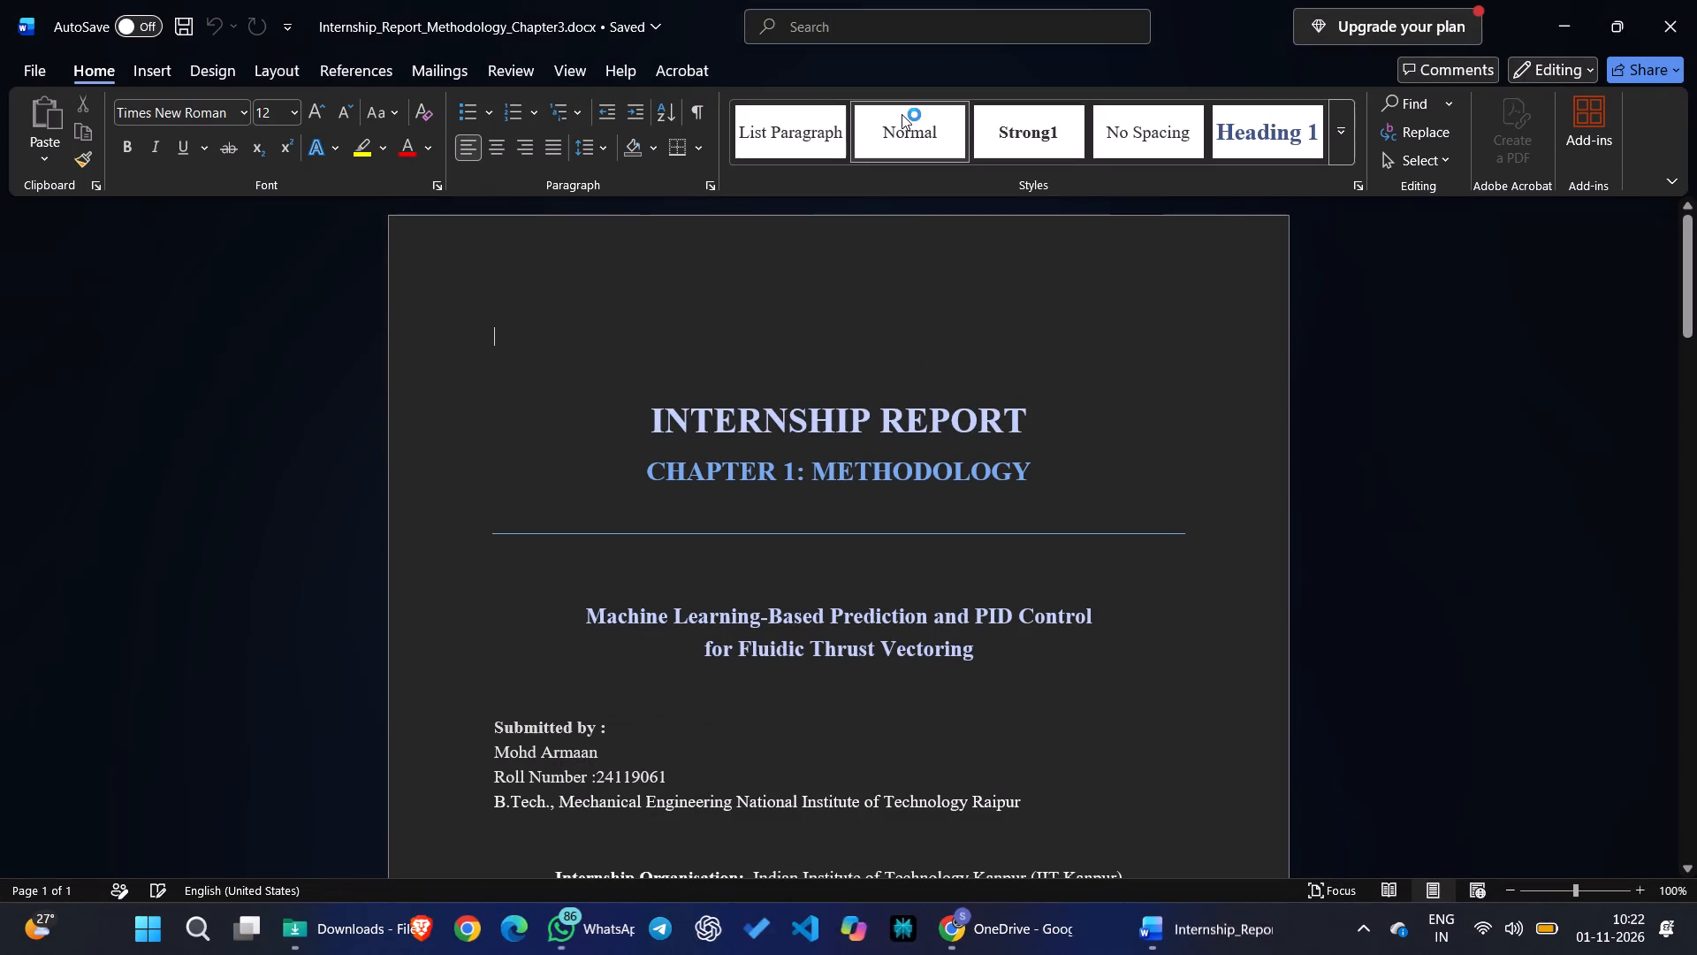
# Look through the report from the cover page to the dataset tables, checking its layout and headings.
pyautogui.scroll(-5, 916, 388)
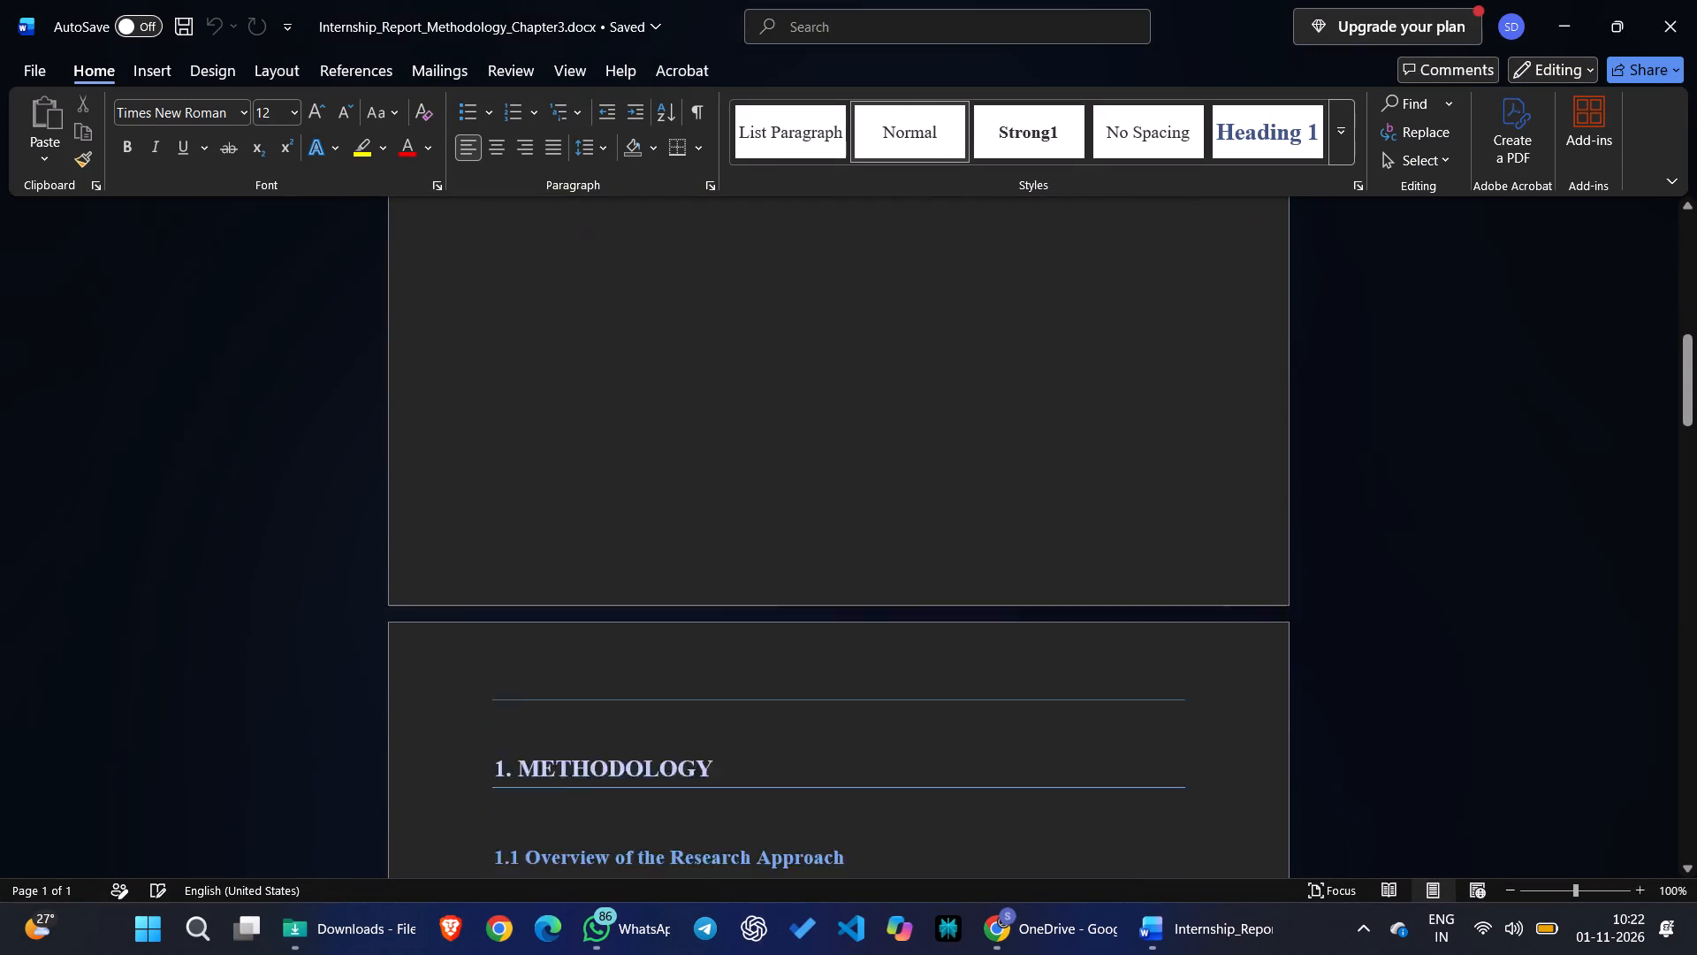
pyautogui.scroll(-3, 916, 388)
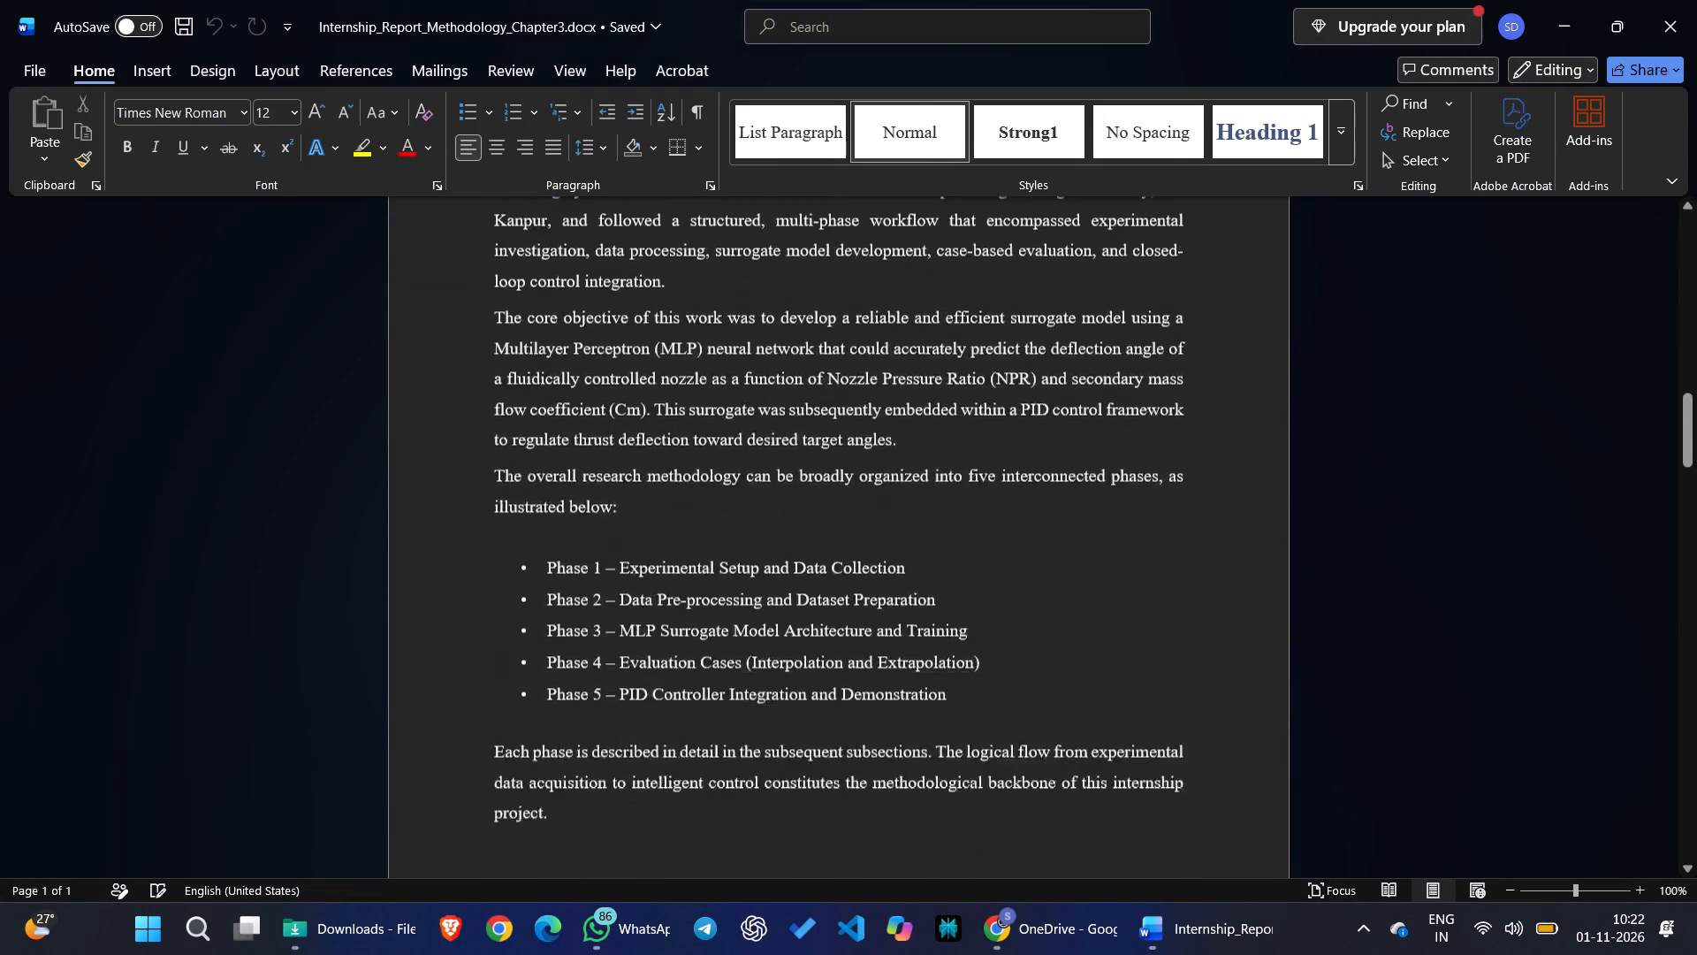
pyautogui.scroll(-7, 916, 388)
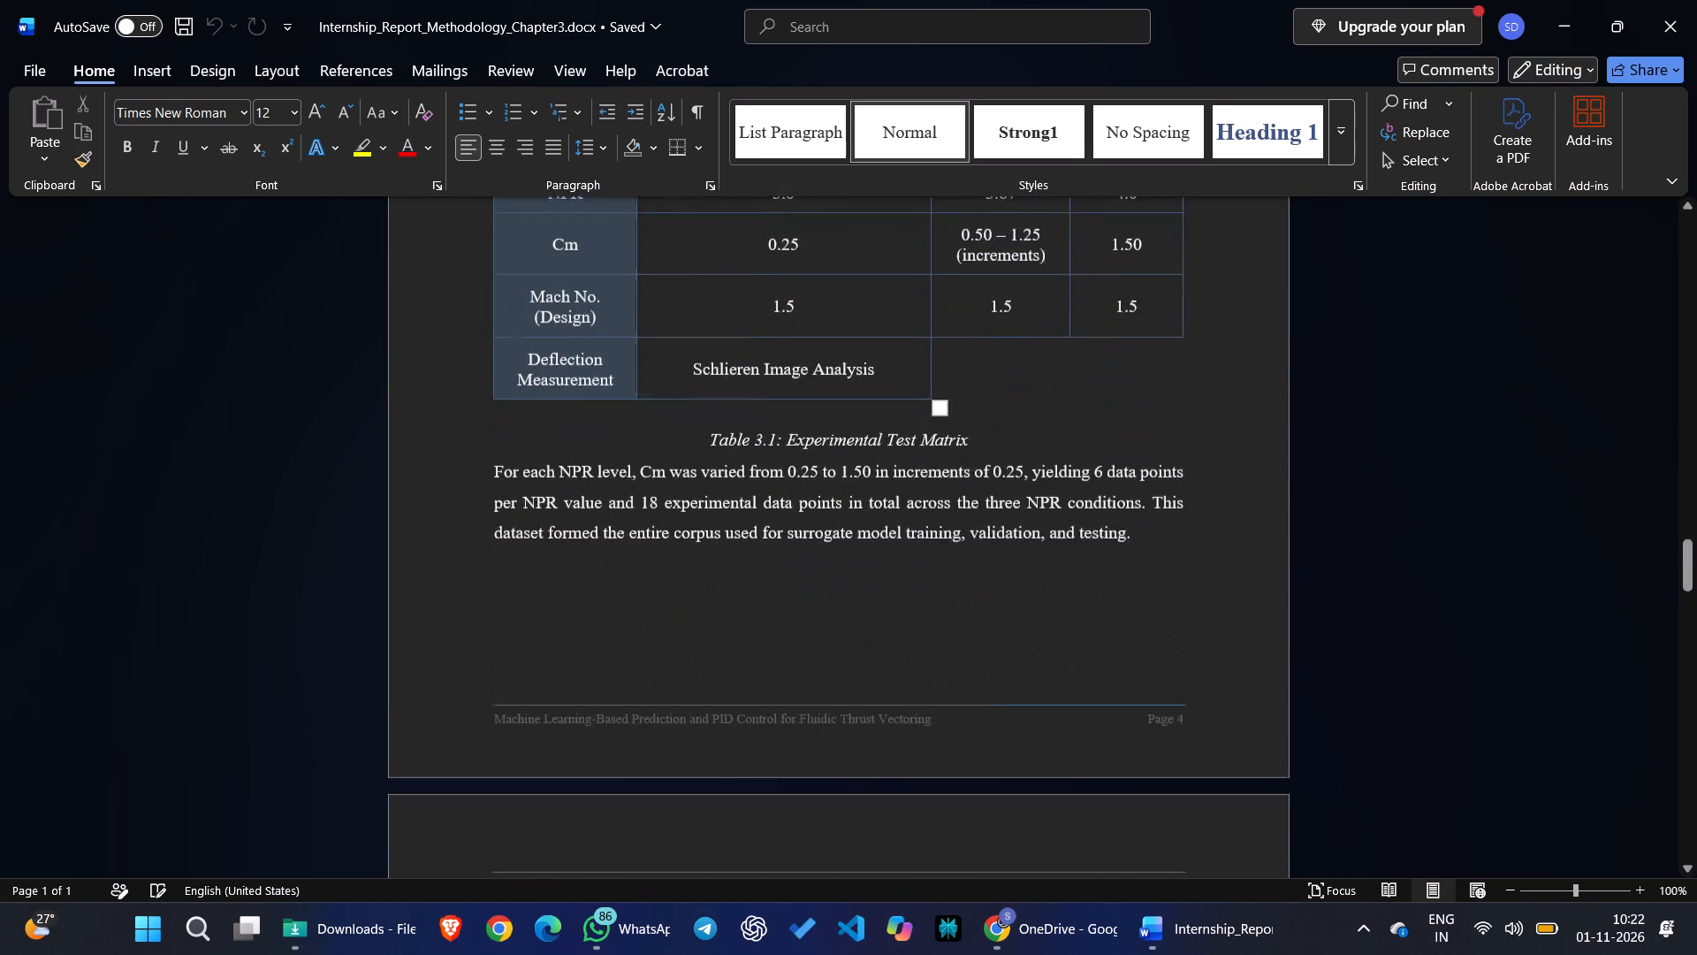
pyautogui.scroll(-3, 916, 388)
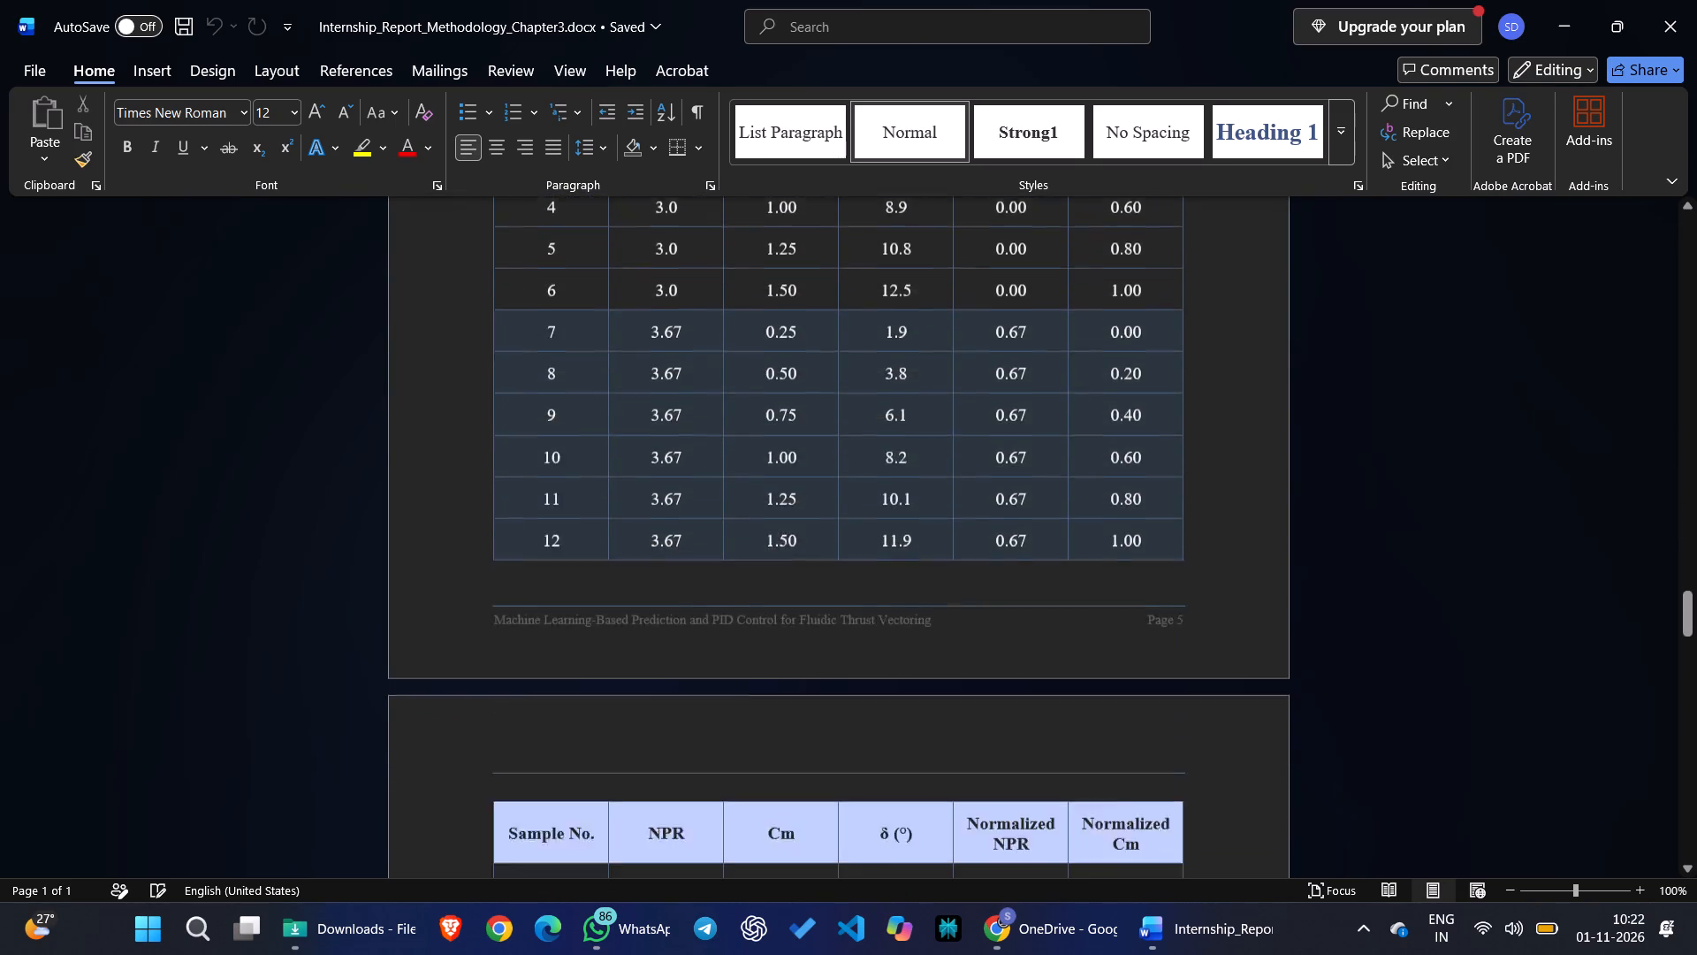
pyautogui.scroll(-20, 916, 388)
pyautogui.scroll(-12, 916, 388)
pyautogui.scroll(3, 916, 388)
pyautogui.scroll(20, 916, 388)
pyautogui.scroll(20, 916, 388)
pyautogui.scroll(8, 916, 388)
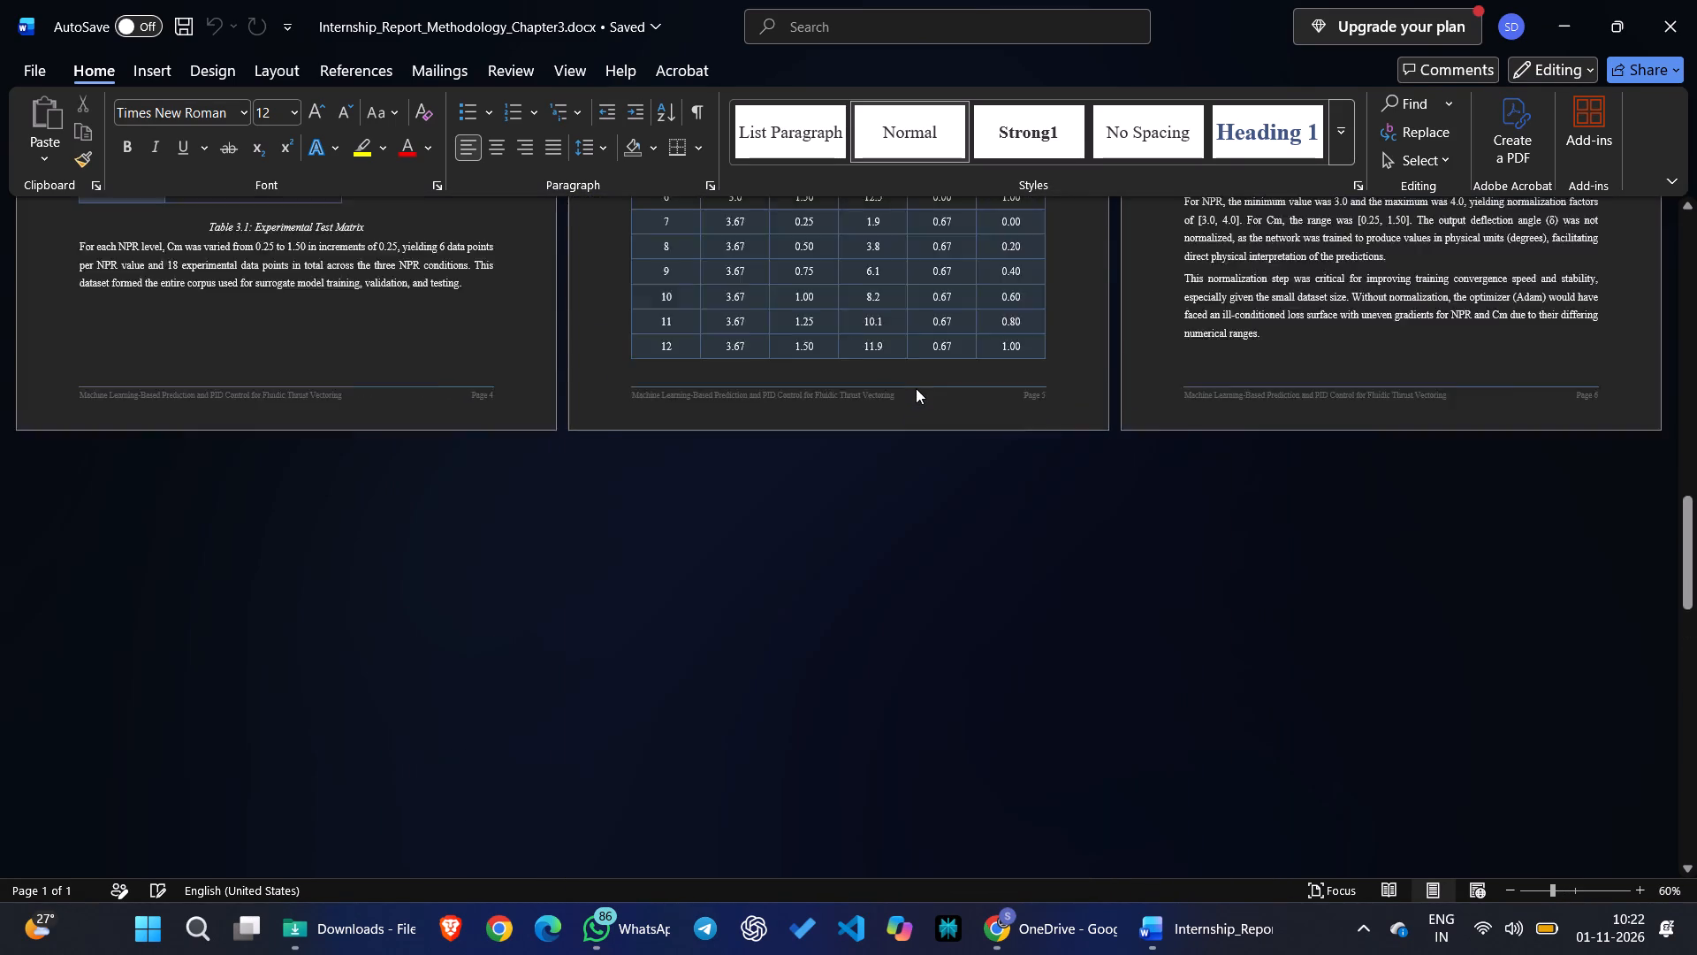
pyautogui.scroll(20, 916, 388)
pyautogui.scroll(19, 916, 388)
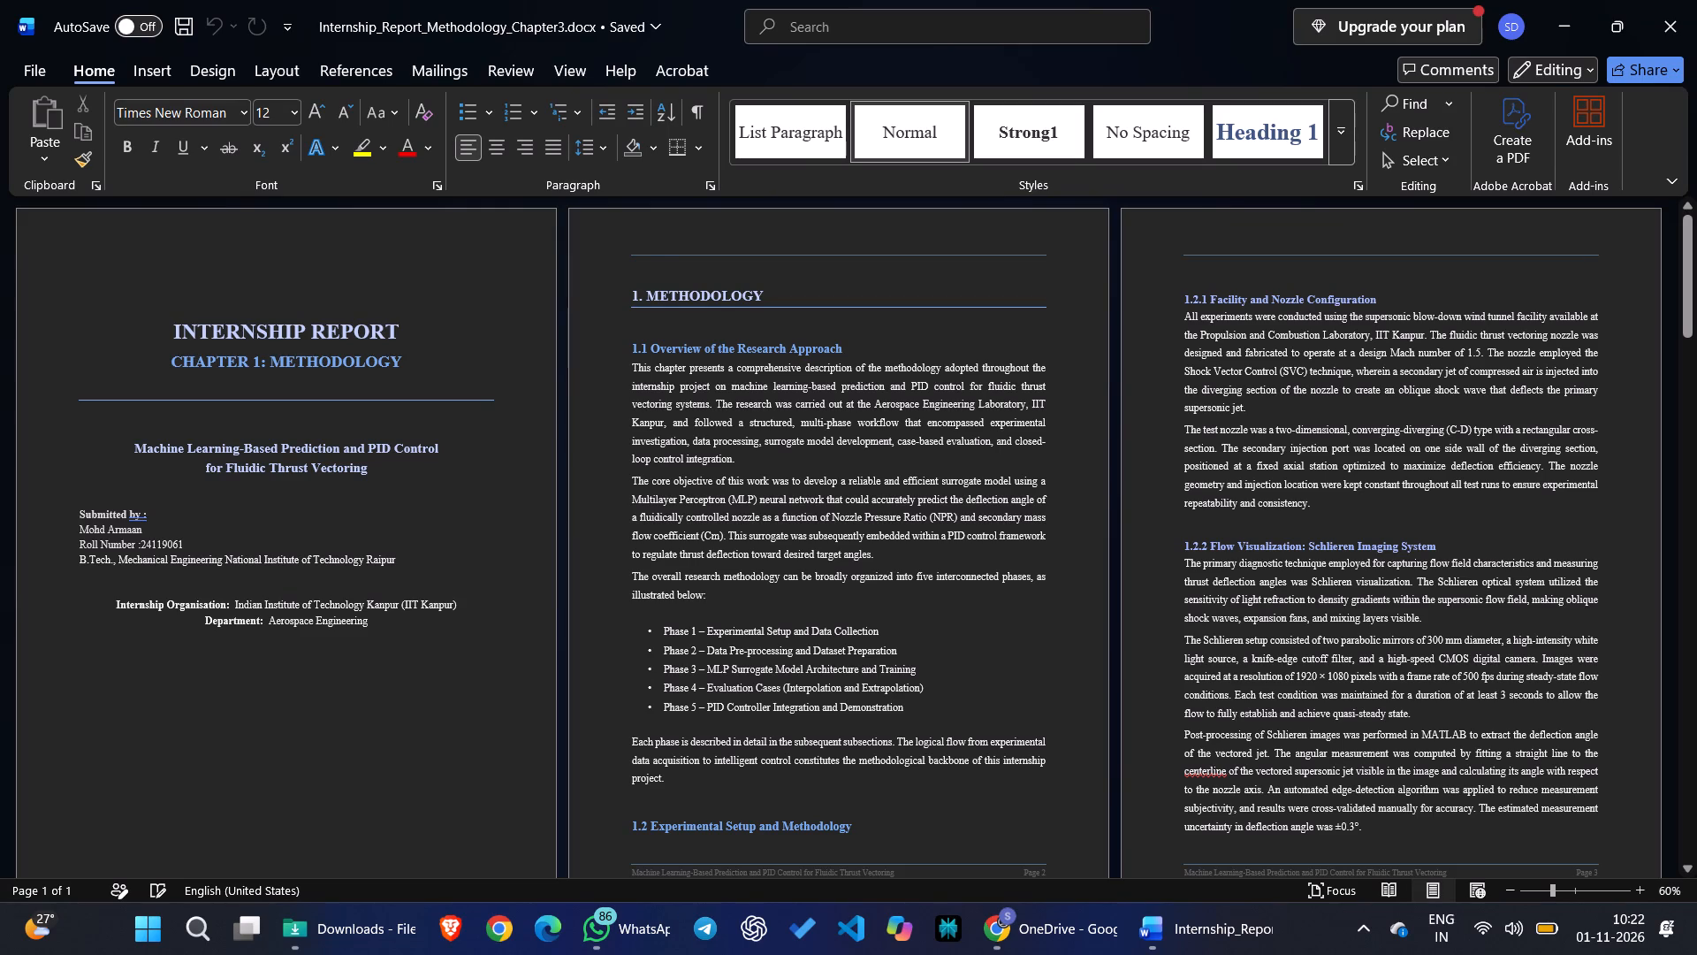
# Copy "CHAPTER 1" from the cover subtitle into the page 2 heading after two leading spaces, making it "CHAPTER 1. METHODOLOGY".
pyautogui.click(644, 247)
pyautogui.click(655, 245)
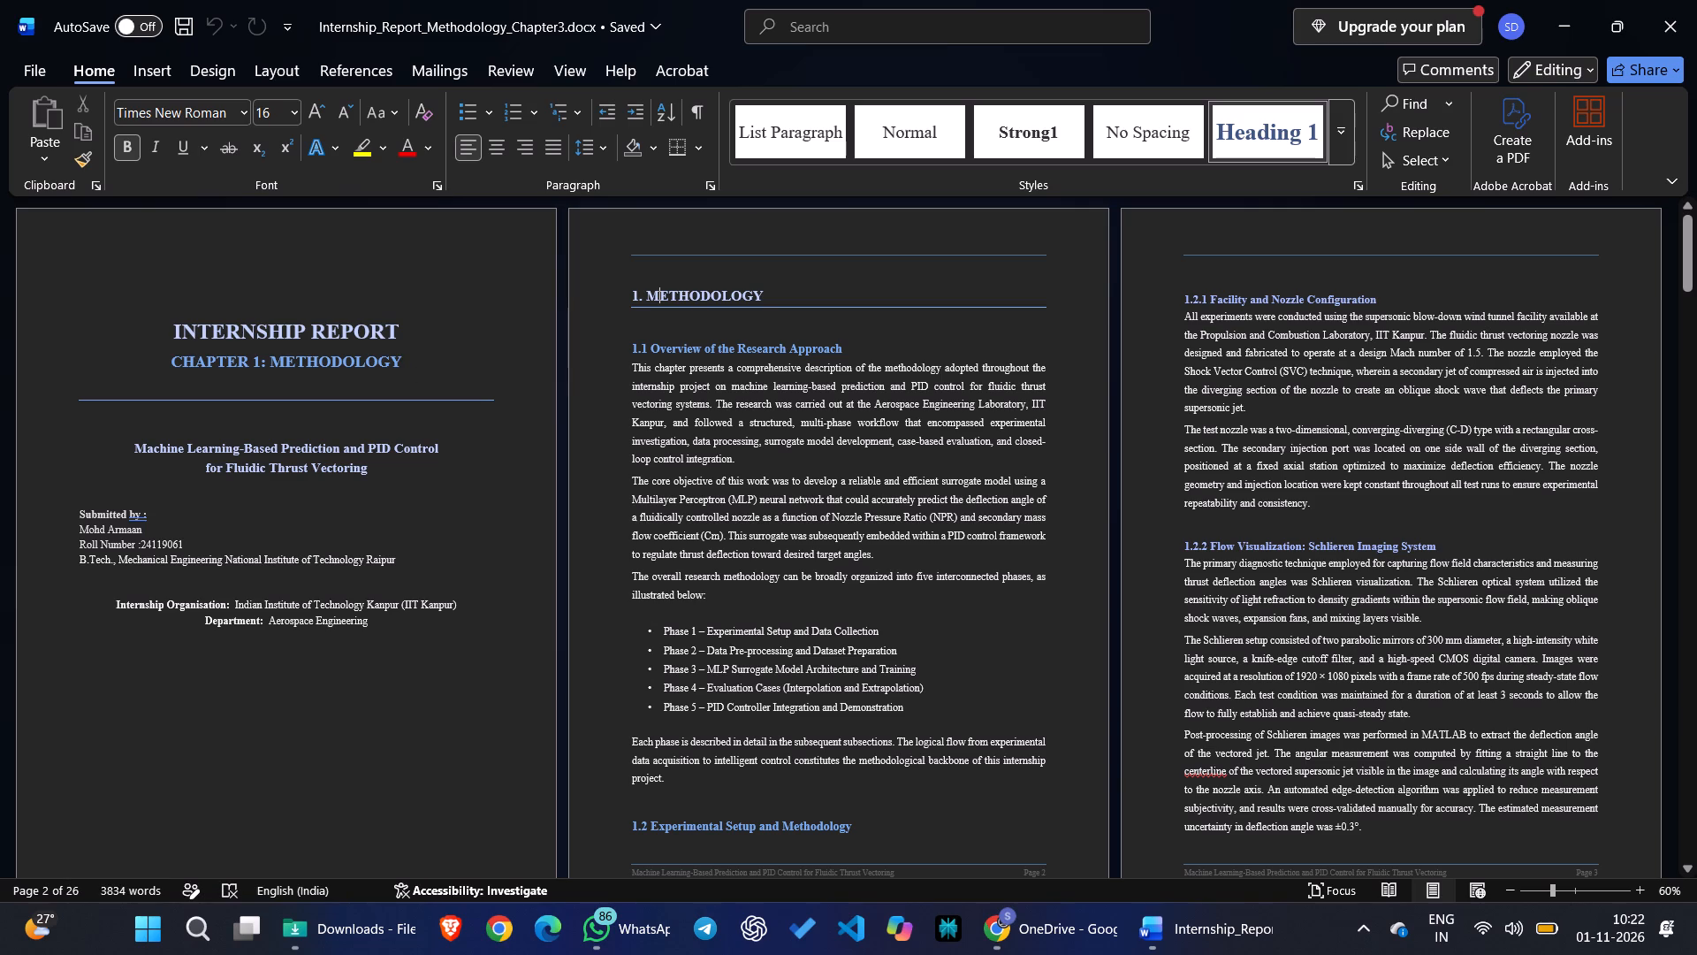
pyautogui.moveTo(260, 362); pyautogui.dragTo(173, 362)
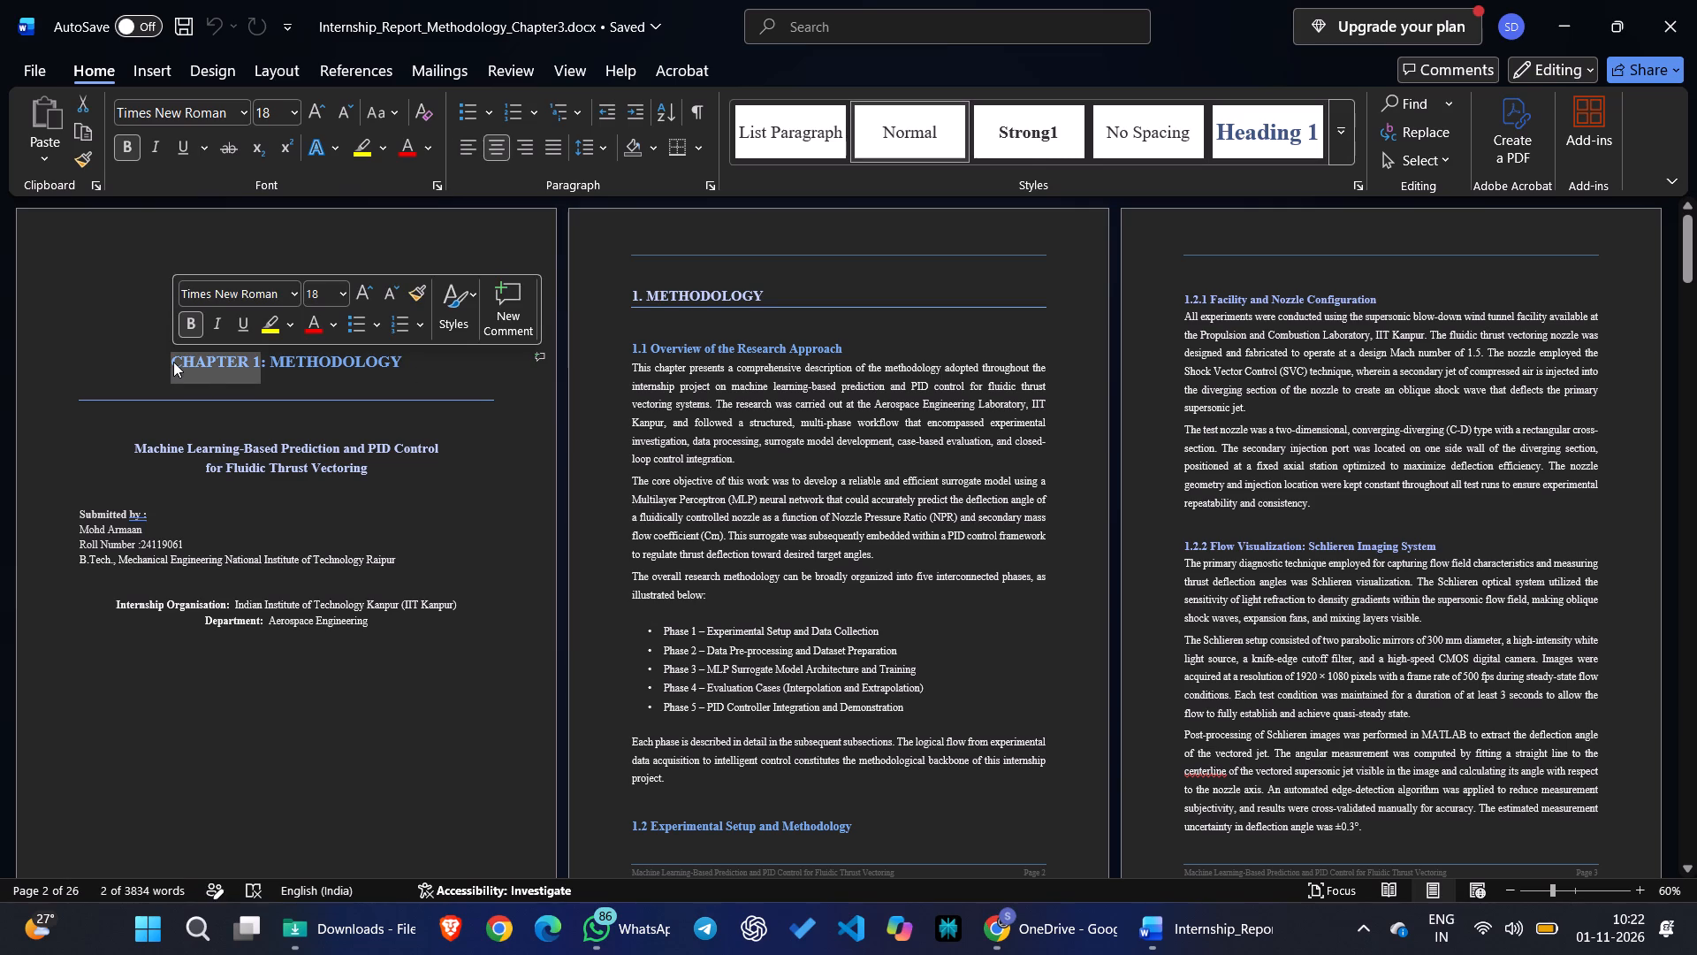
pyautogui.hotkey('ctrl', 'c')
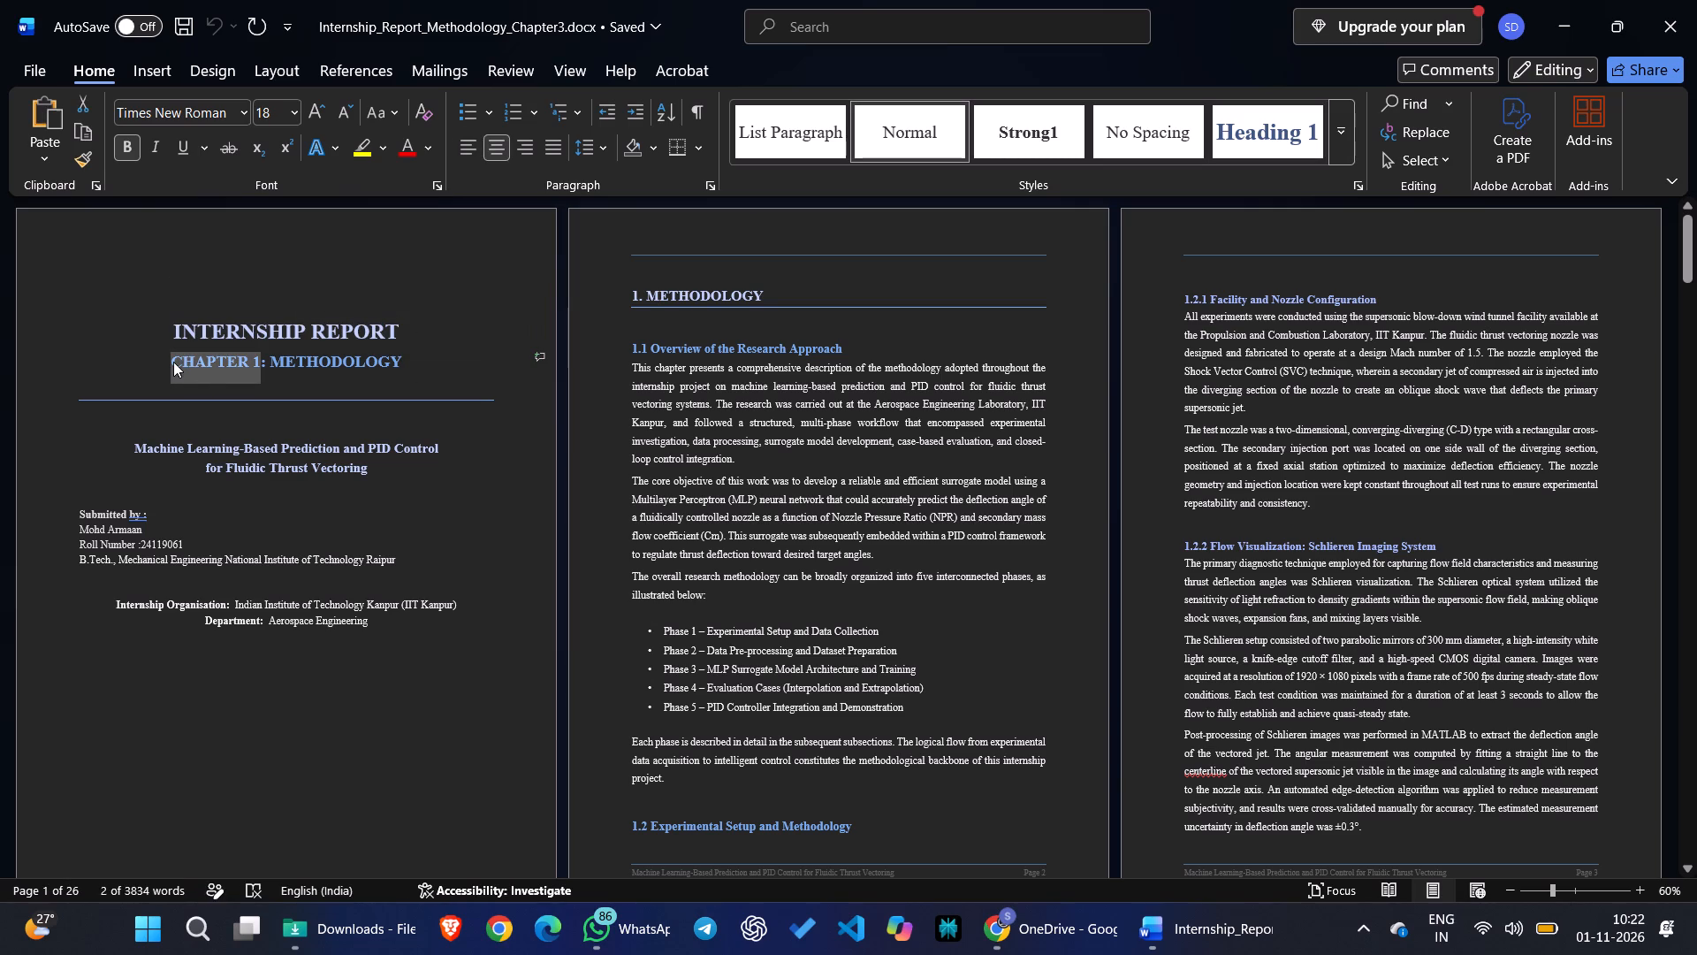
pyautogui.click(631, 292)
pyautogui.press('space')
pyautogui.press('space')
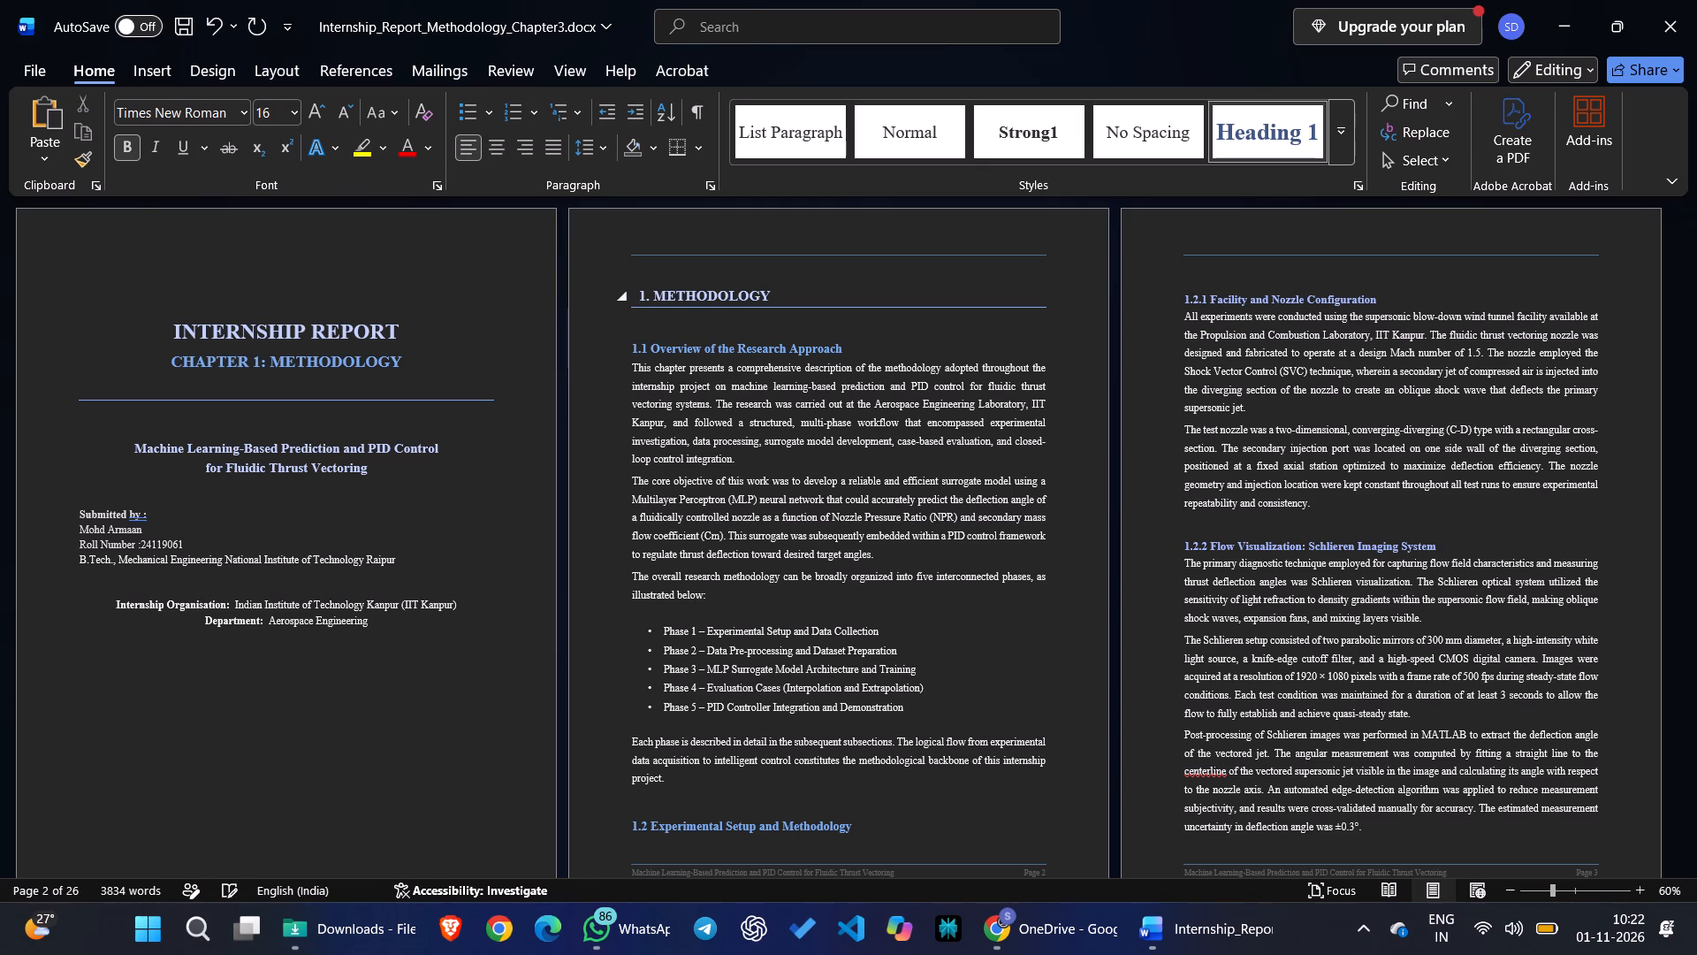
pyautogui.hotkey('ctrl', 'v')
pyautogui.press('Right')
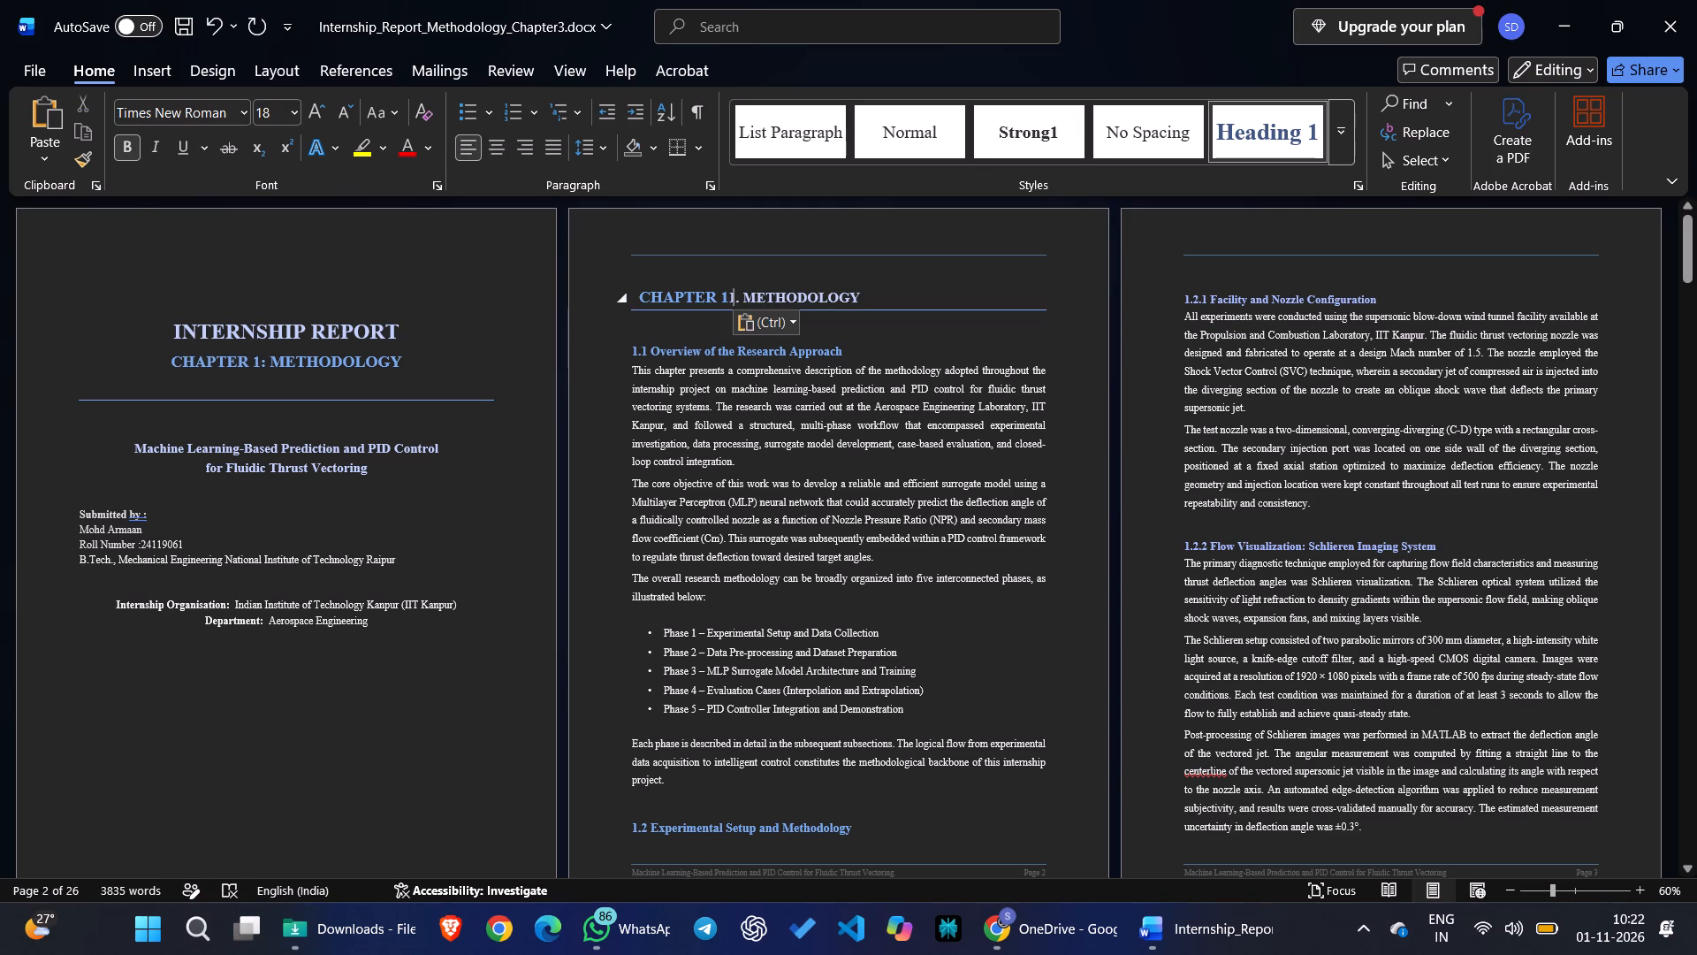
pyautogui.press('BackSpace')
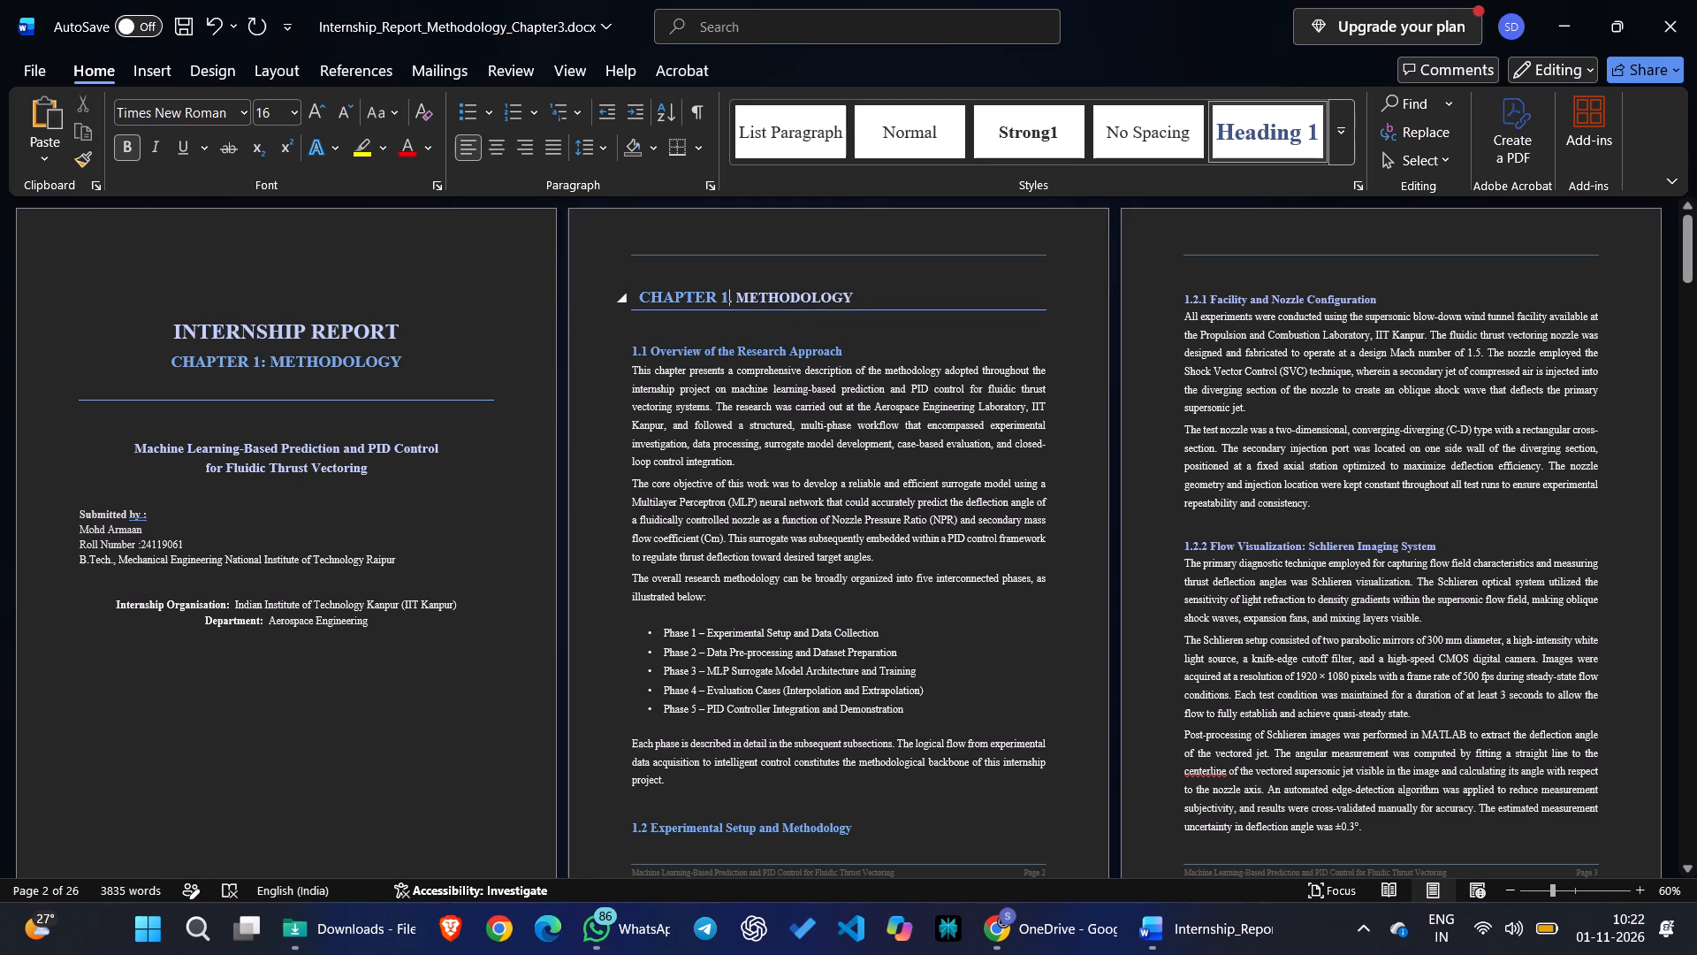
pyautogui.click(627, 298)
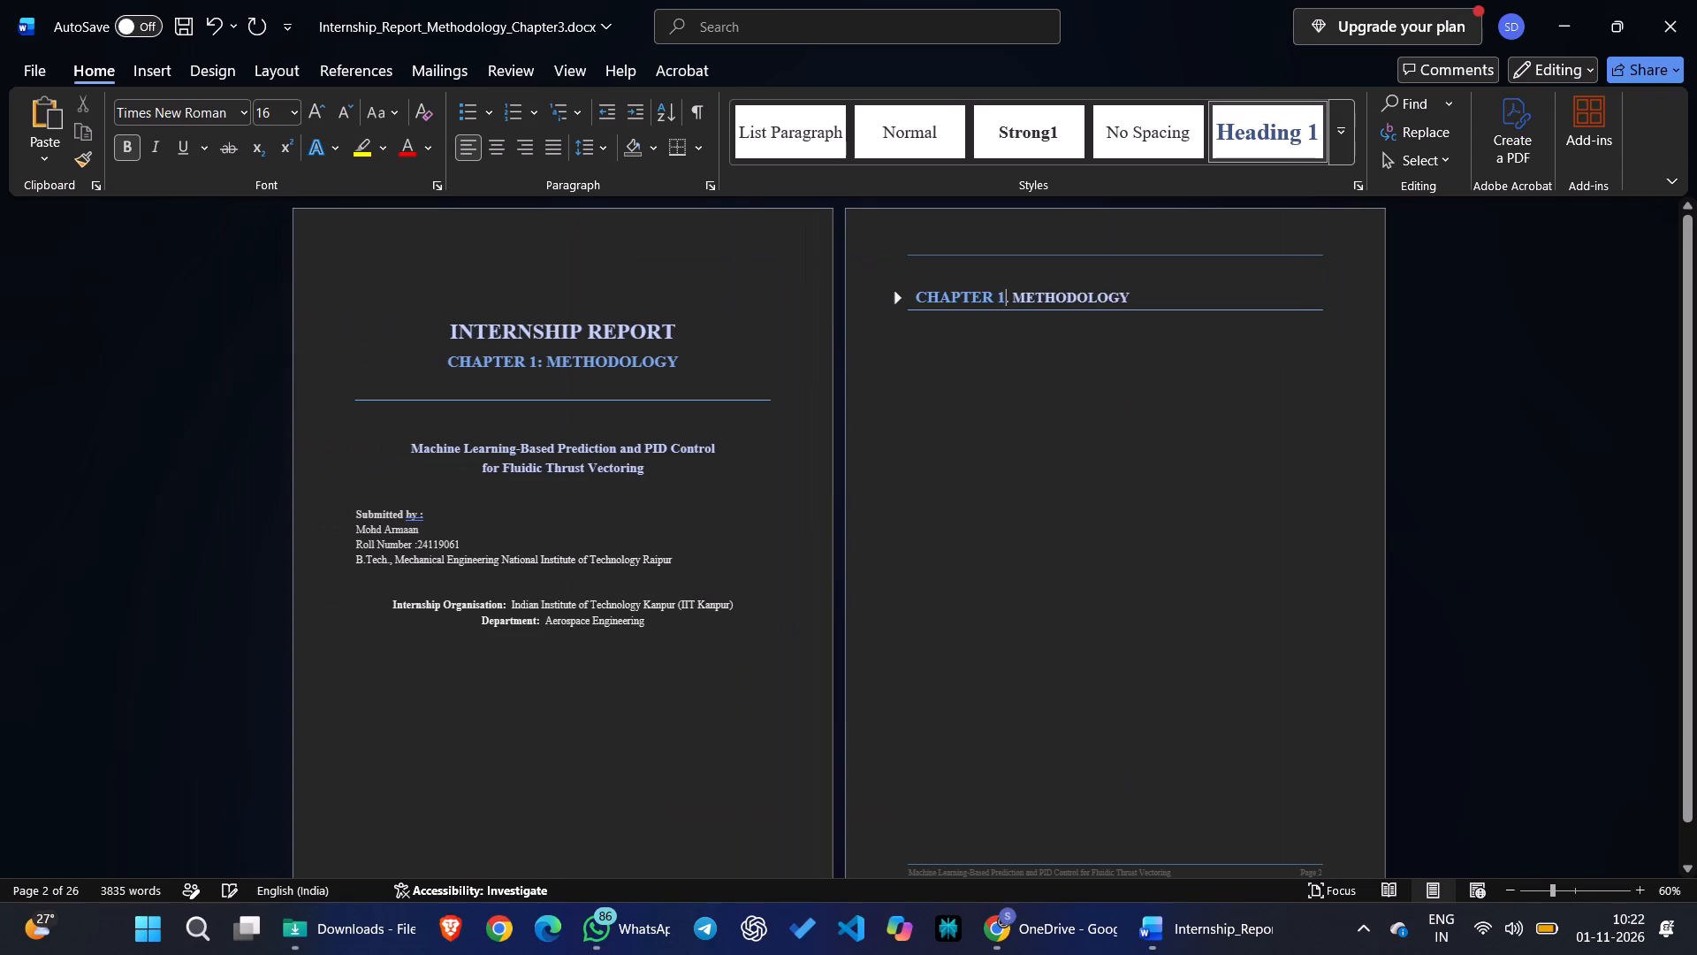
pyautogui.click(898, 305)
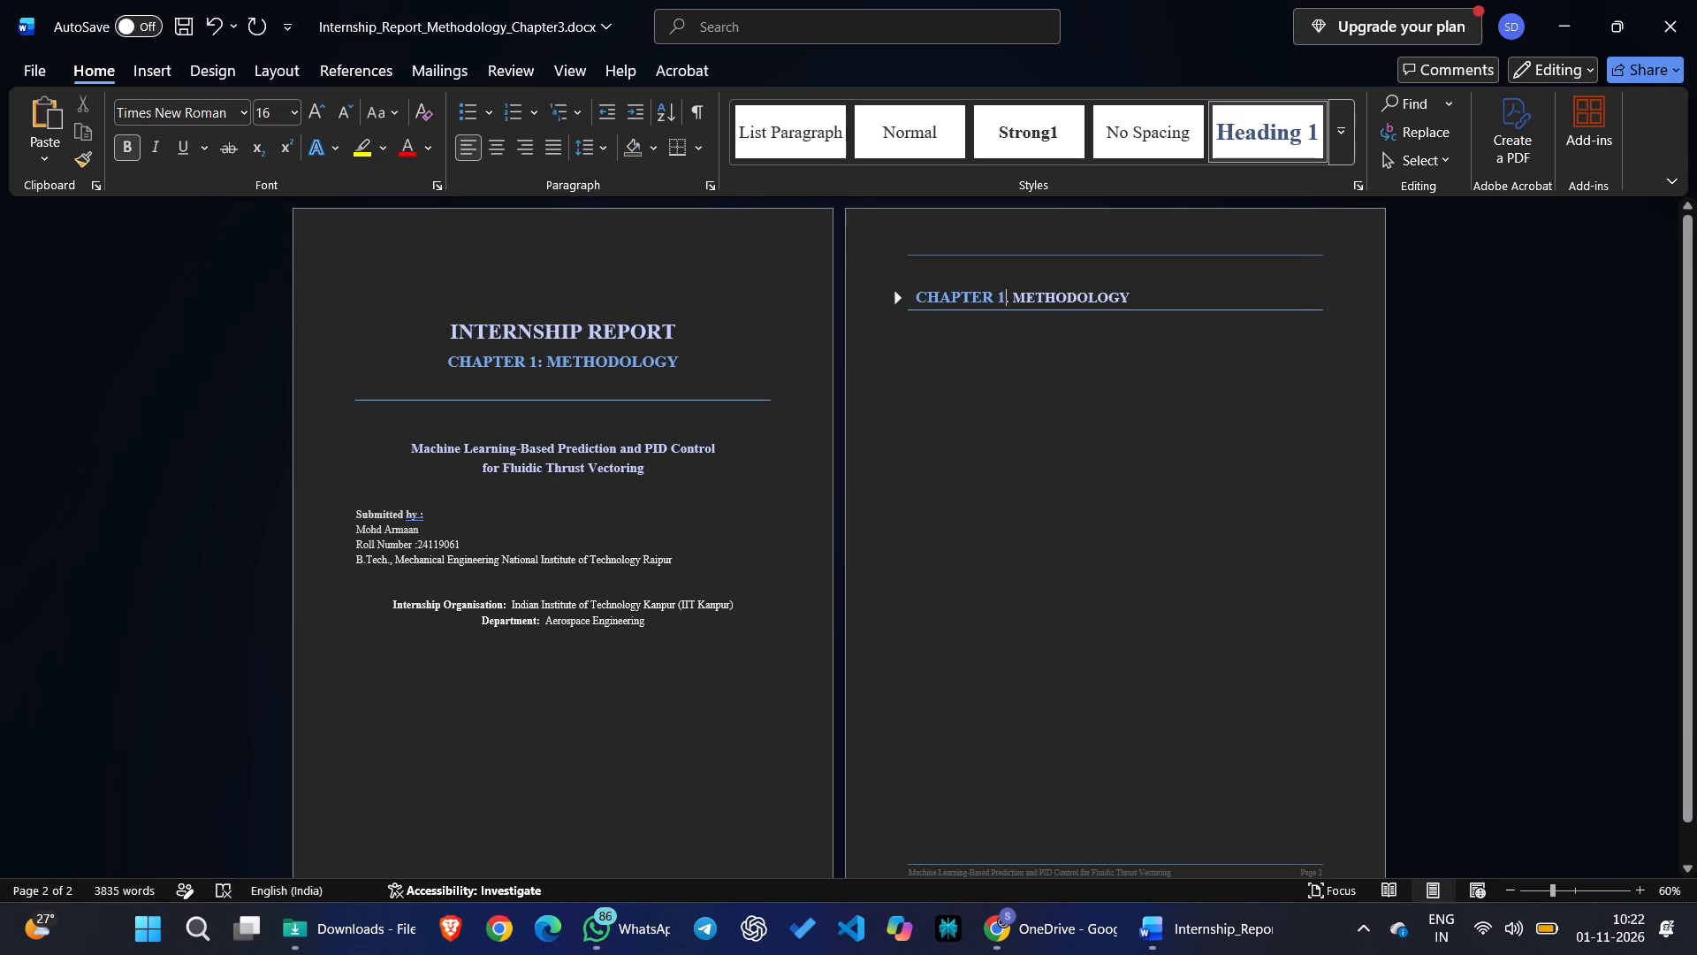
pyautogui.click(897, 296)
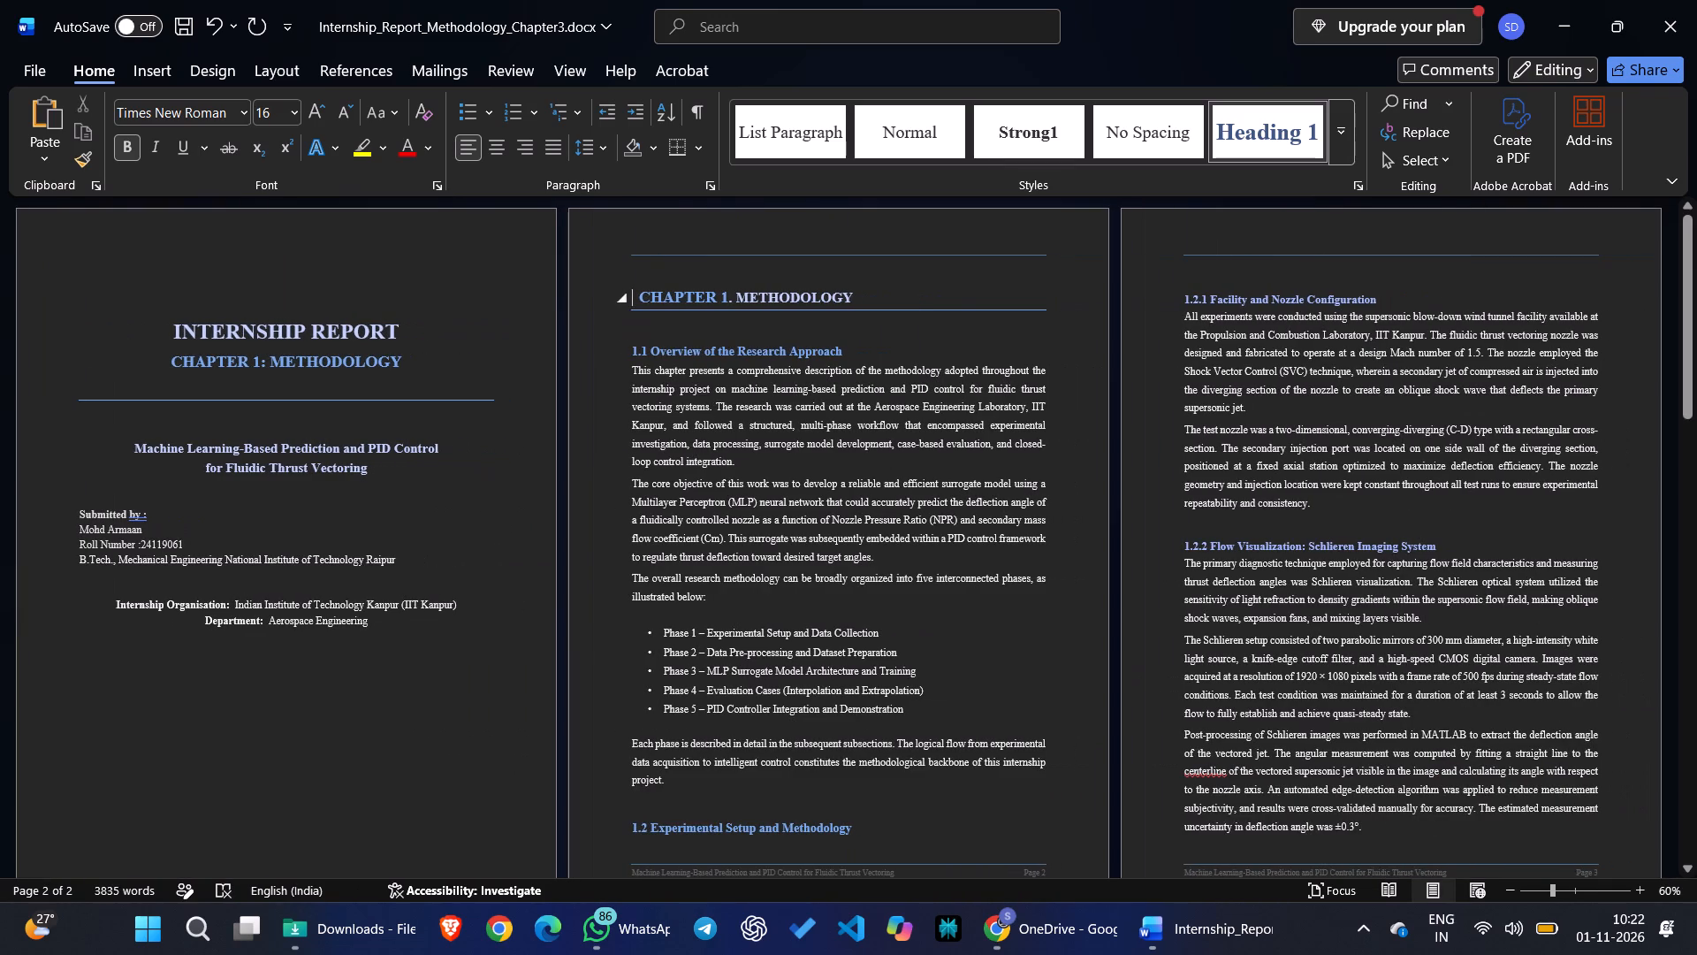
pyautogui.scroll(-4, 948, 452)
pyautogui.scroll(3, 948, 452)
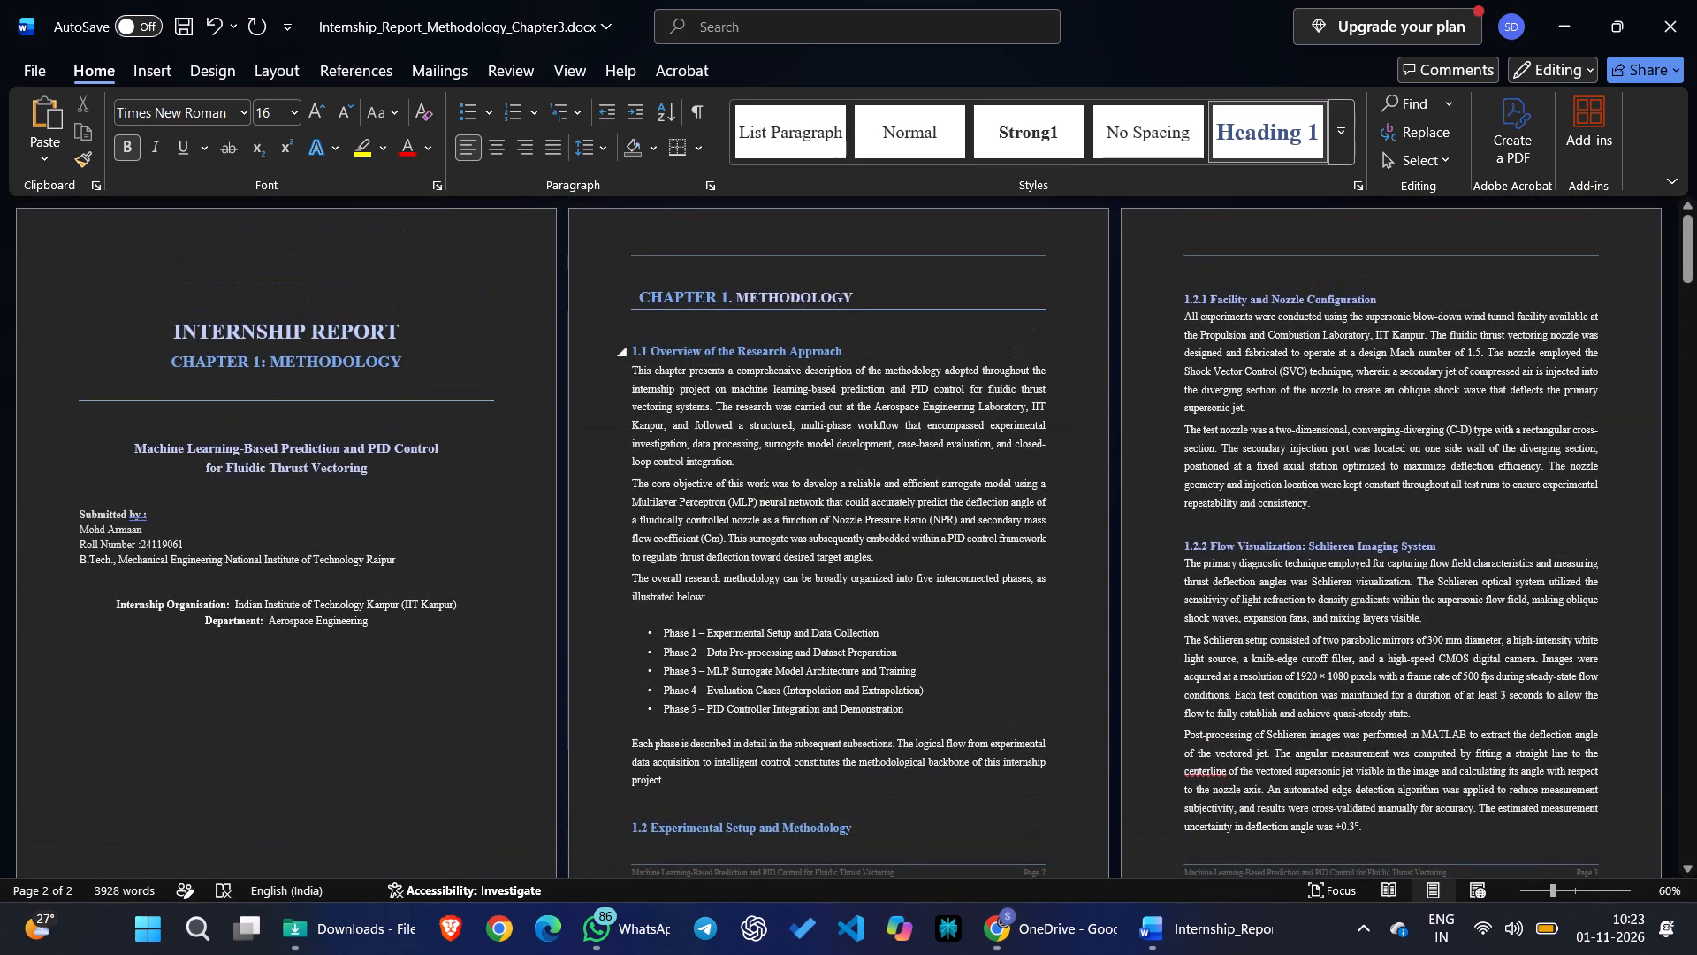
# Delete the "CHAPTER 1: METHODOLOGY" subtitle from the cover page and bring the author's name up beside "Submitted by :".
pyautogui.moveTo(398, 361); pyautogui.dragTo(205, 361)
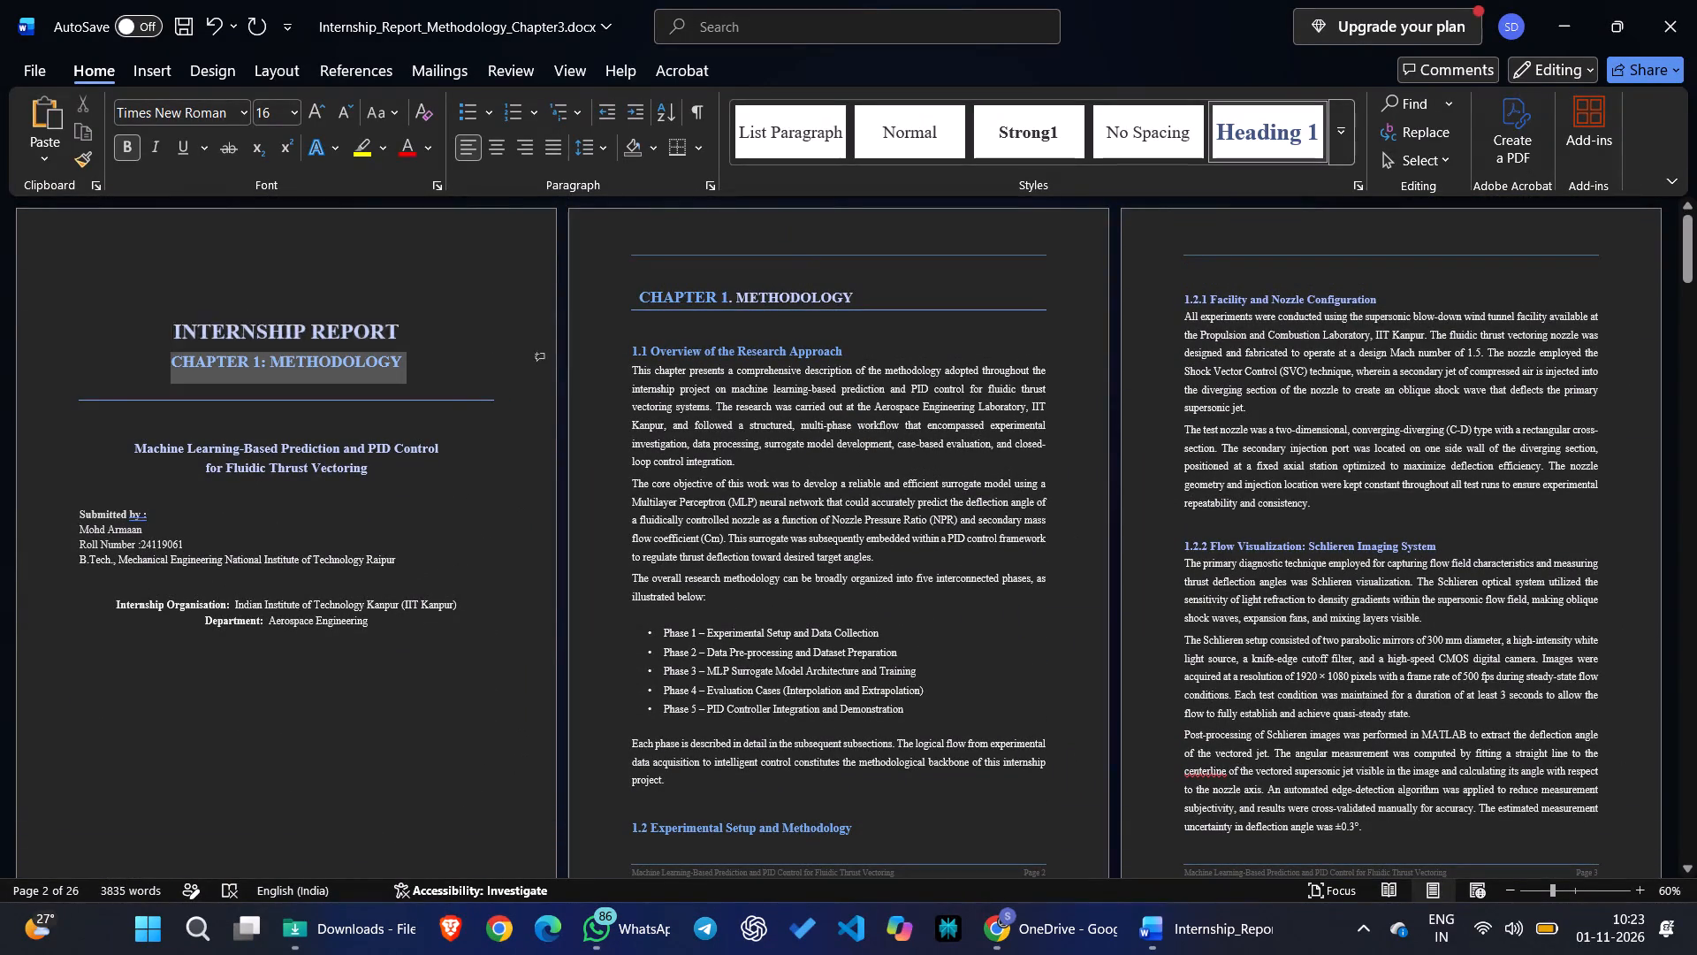
pyautogui.moveTo(205, 361); pyautogui.dragTo(147, 378)
pyautogui.press('BackSpace')
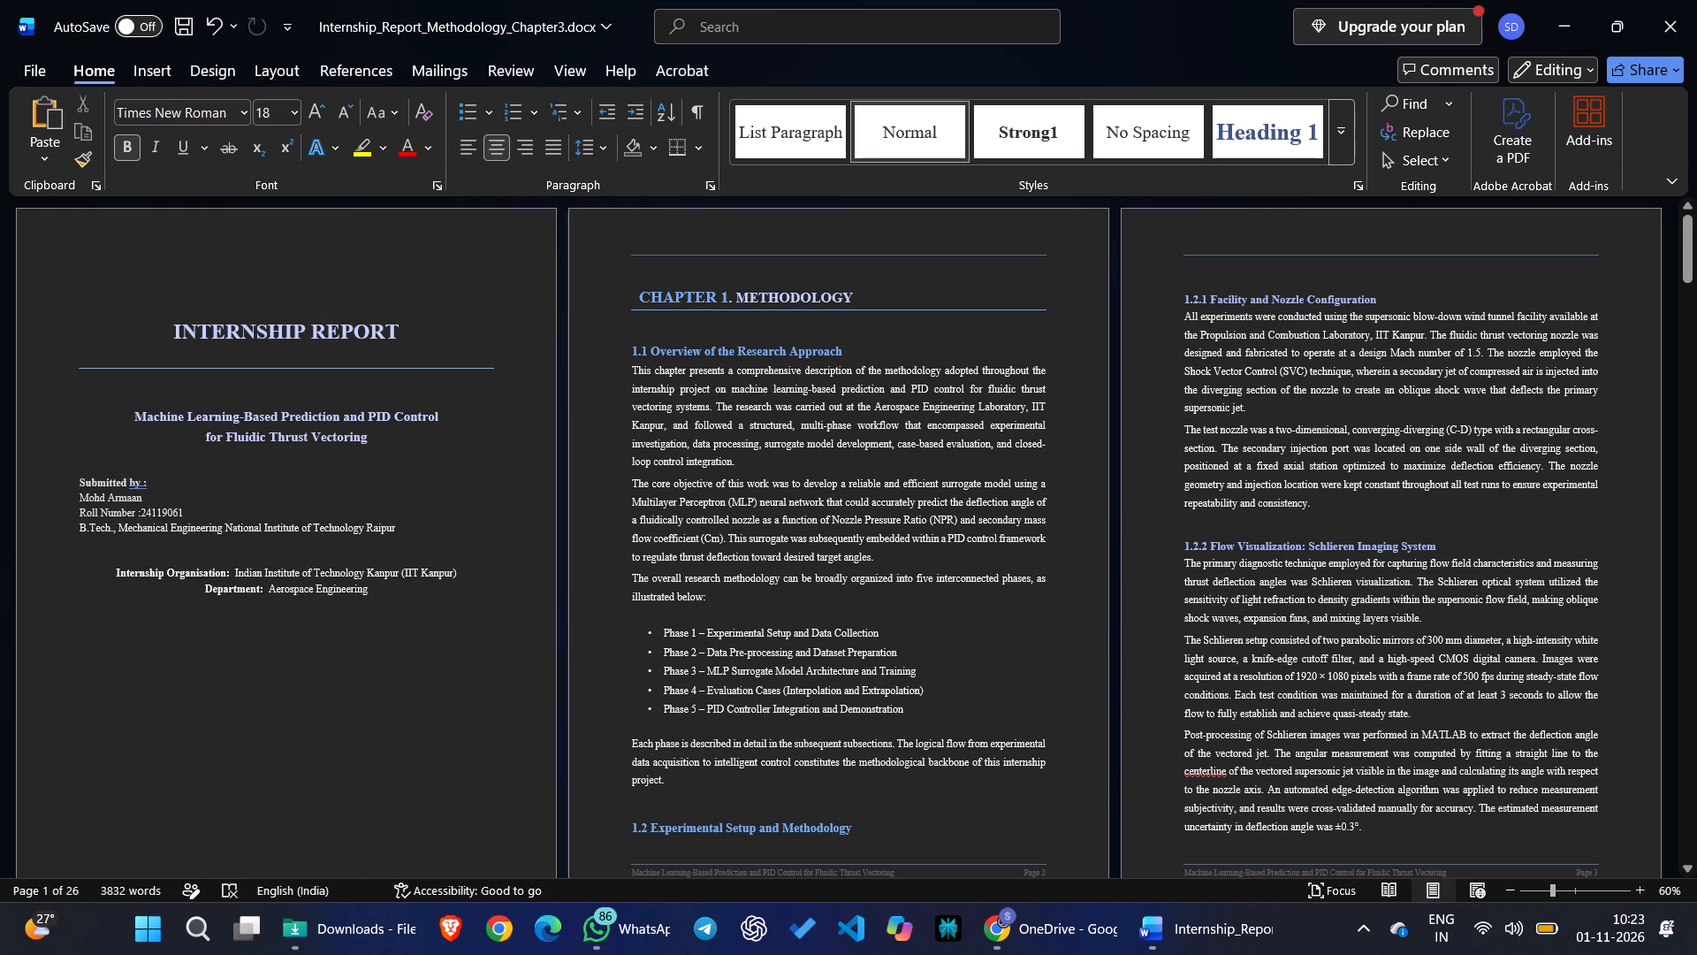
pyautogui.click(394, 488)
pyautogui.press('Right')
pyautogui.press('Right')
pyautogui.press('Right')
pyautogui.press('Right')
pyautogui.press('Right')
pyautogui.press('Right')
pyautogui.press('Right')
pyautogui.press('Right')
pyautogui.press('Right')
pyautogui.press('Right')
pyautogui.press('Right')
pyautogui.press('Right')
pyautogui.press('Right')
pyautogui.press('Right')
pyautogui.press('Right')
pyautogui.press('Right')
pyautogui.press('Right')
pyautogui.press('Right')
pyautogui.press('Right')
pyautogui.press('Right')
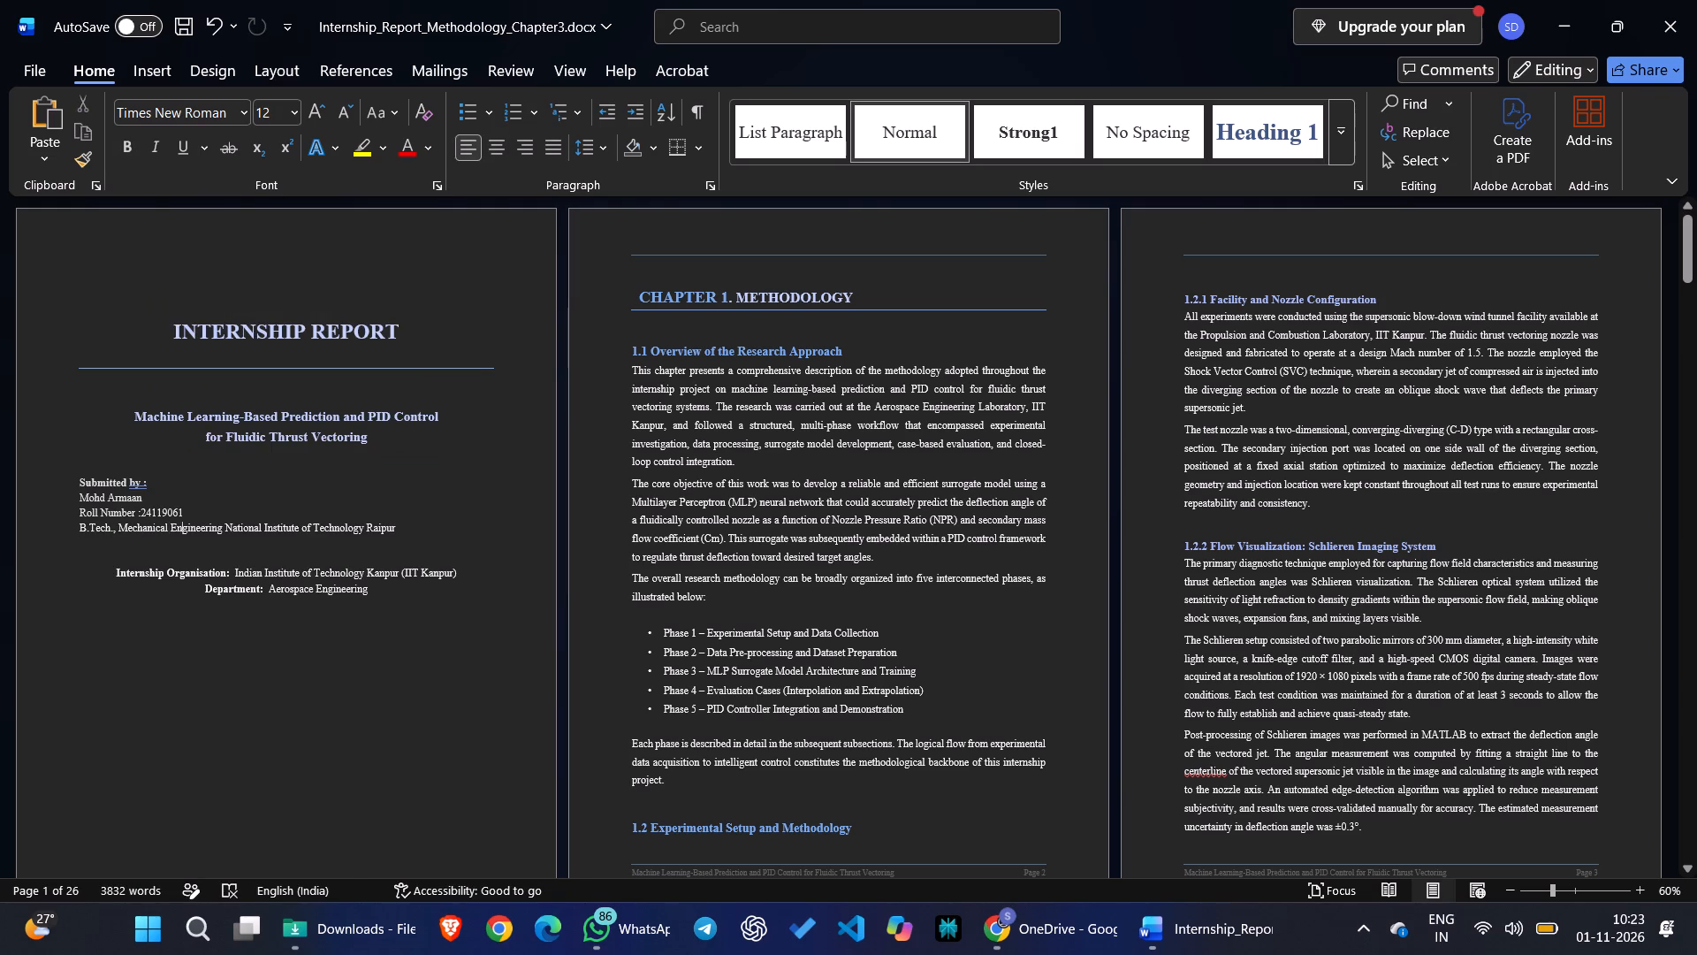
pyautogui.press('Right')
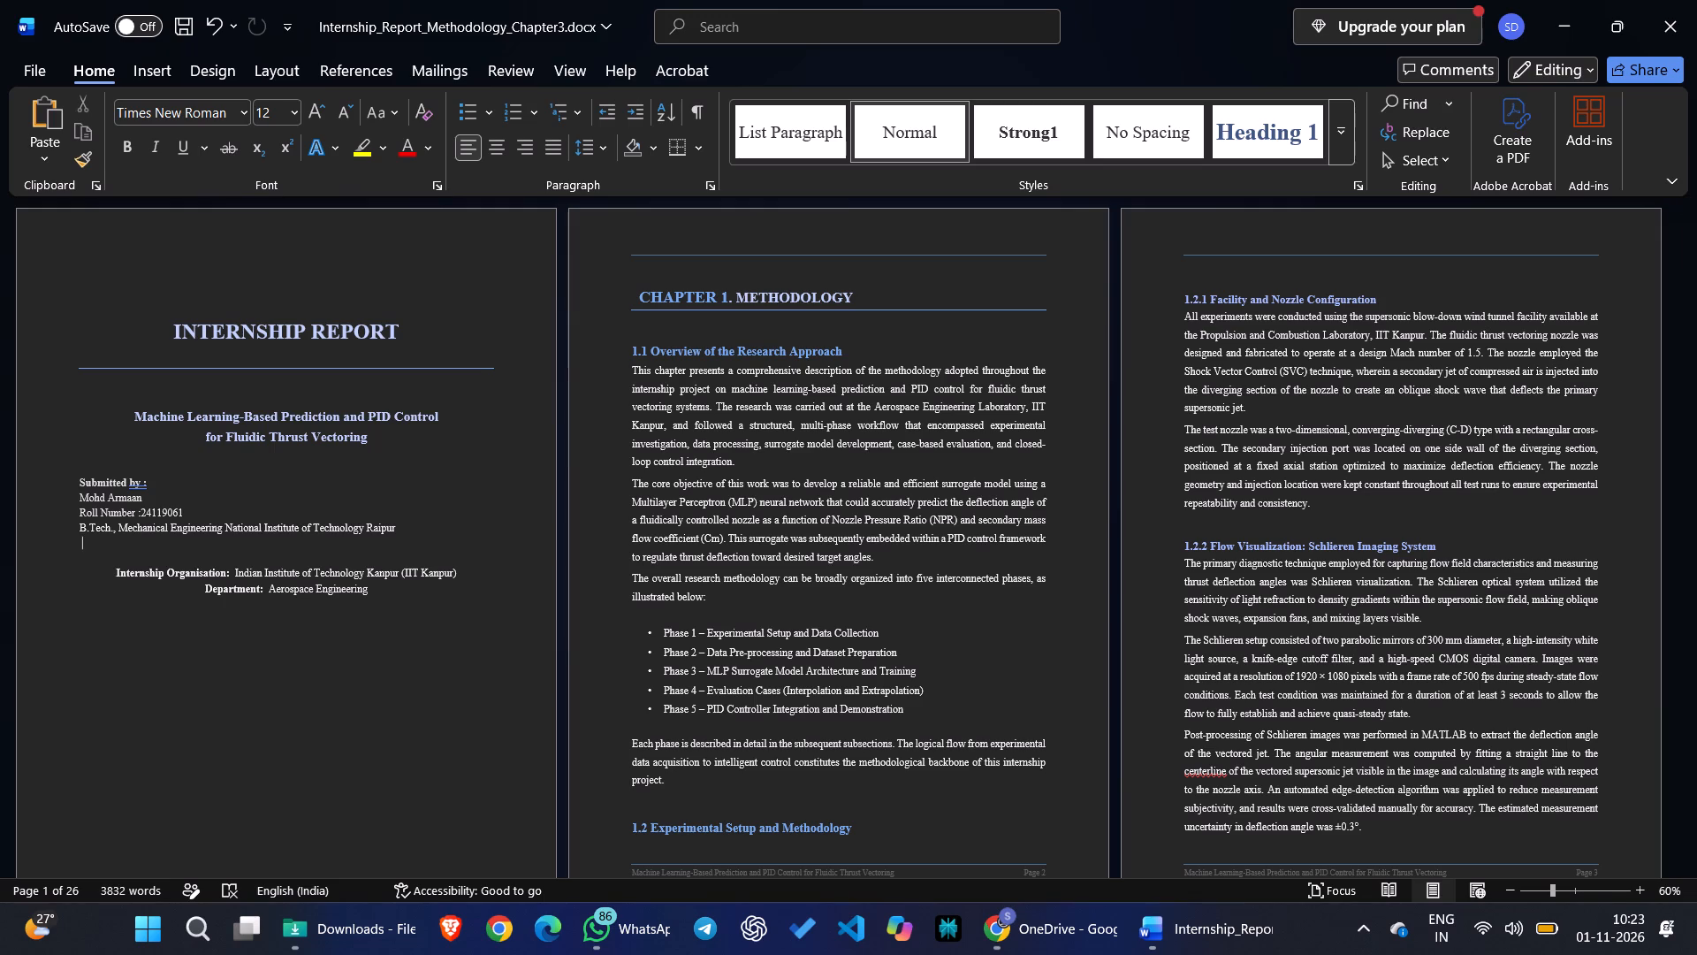
# Join the author's name line onto the "Submitted by :" line on the cover page, directly after the colon.
pyautogui.click(152, 478)
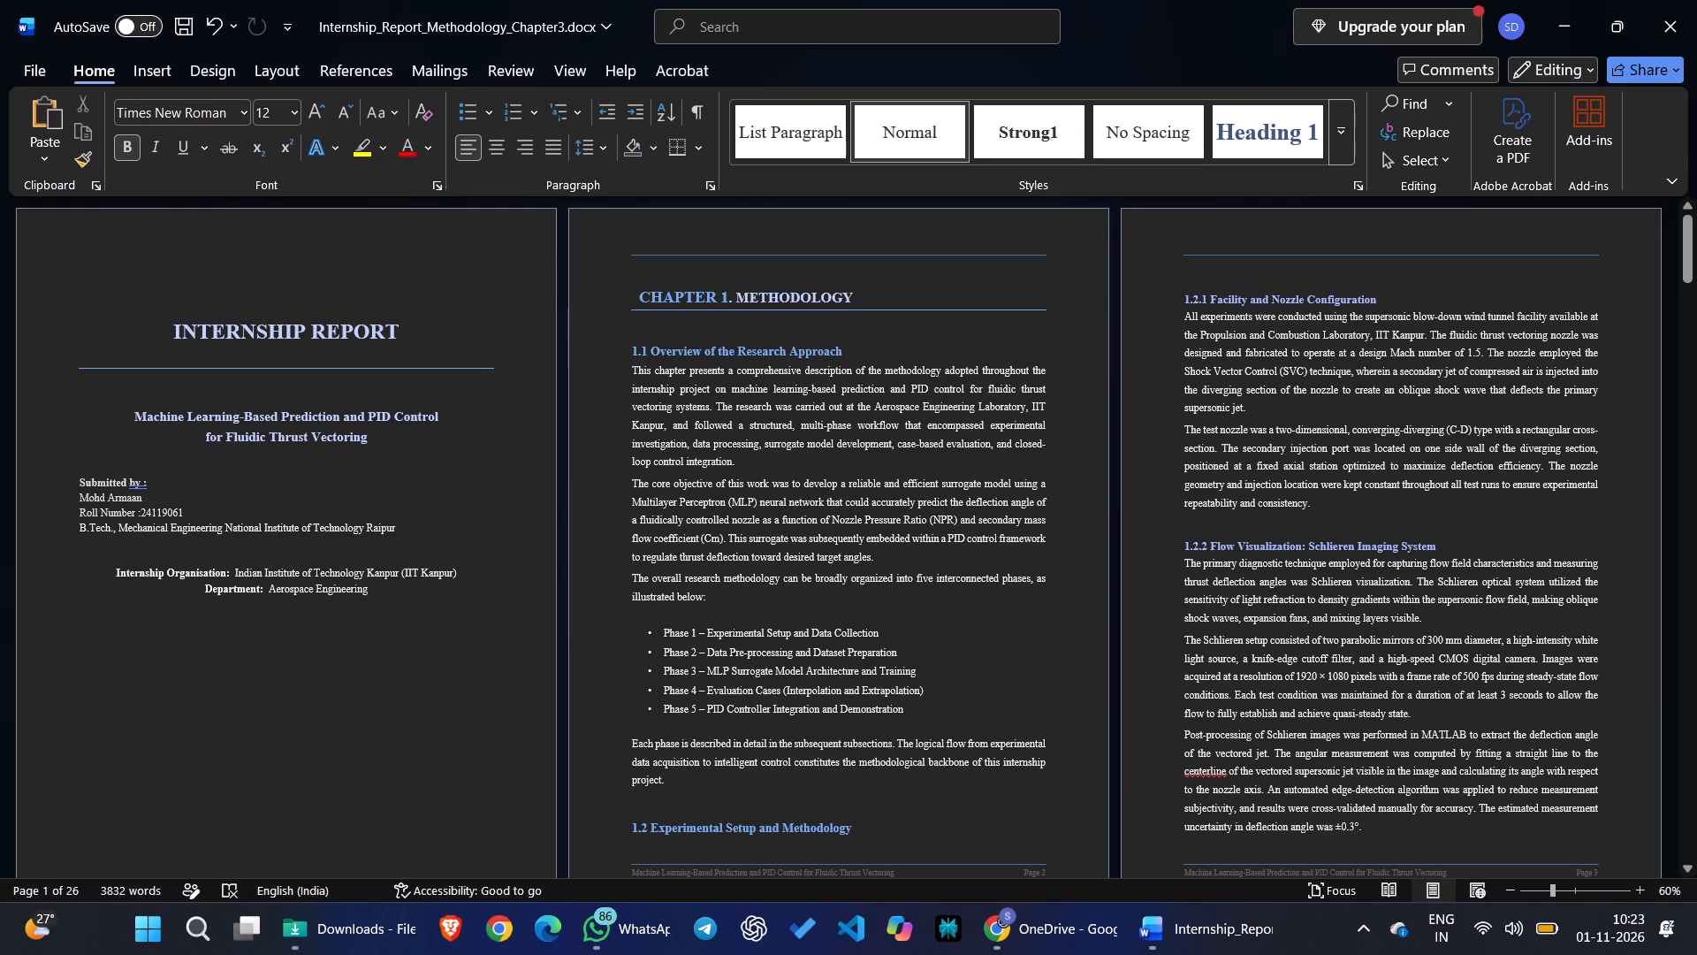
pyautogui.click(74, 498)
pyautogui.press('BackSpace')
pyautogui.press('BackSpace')
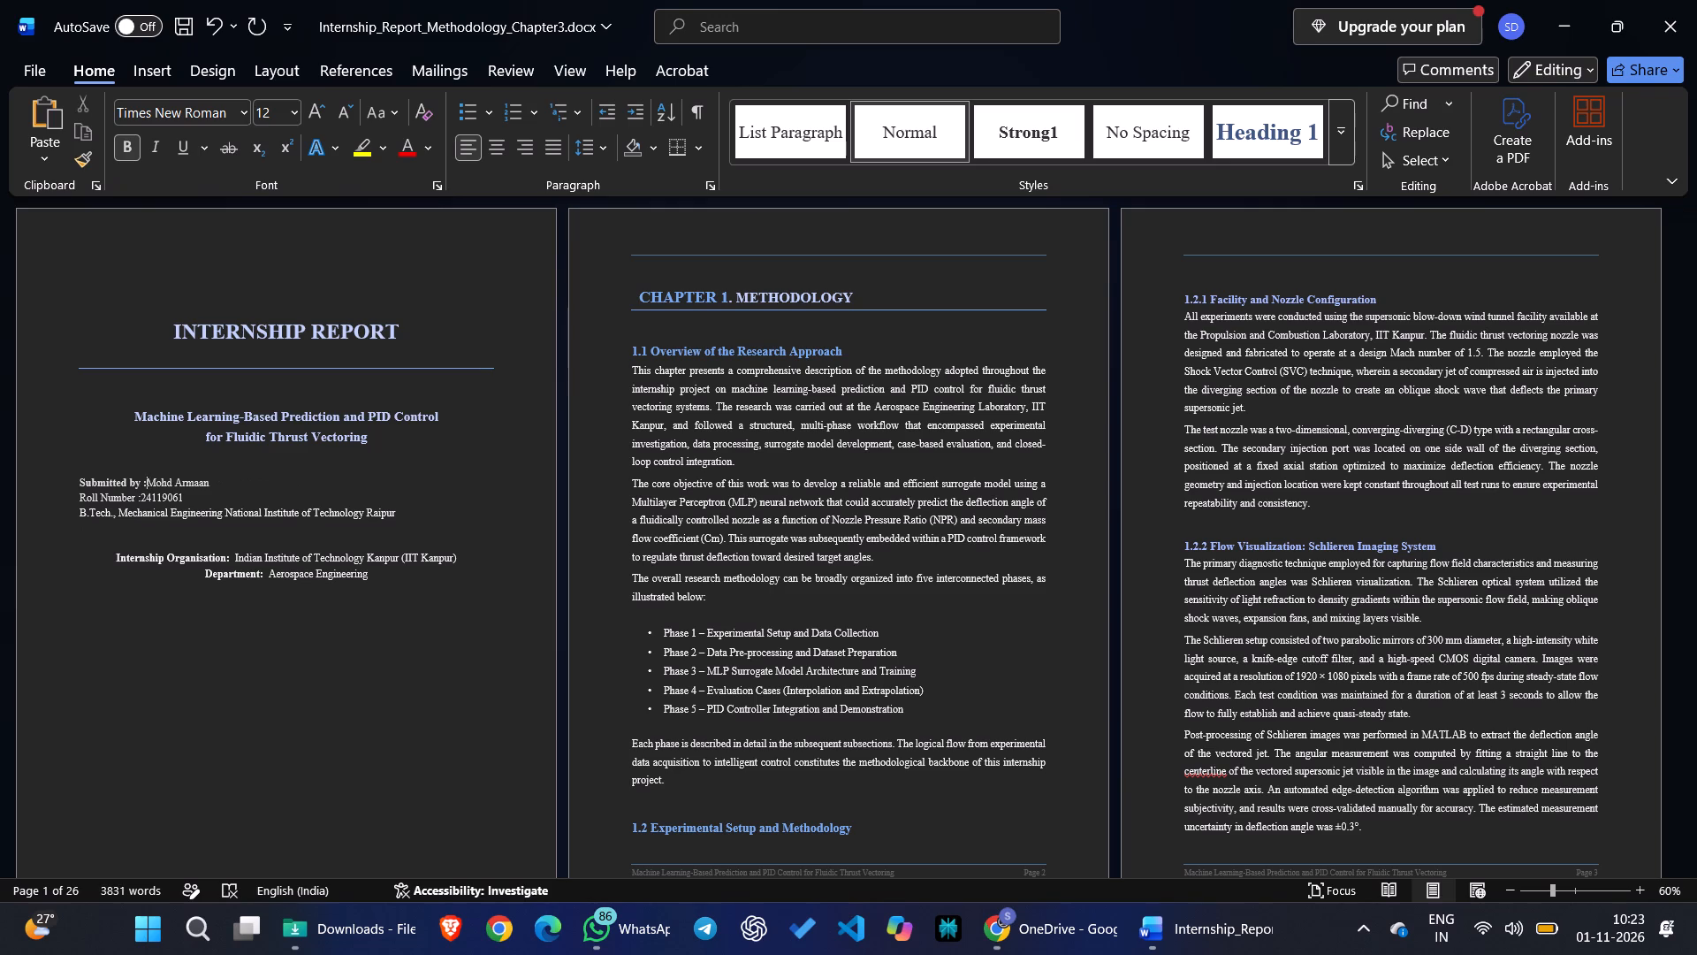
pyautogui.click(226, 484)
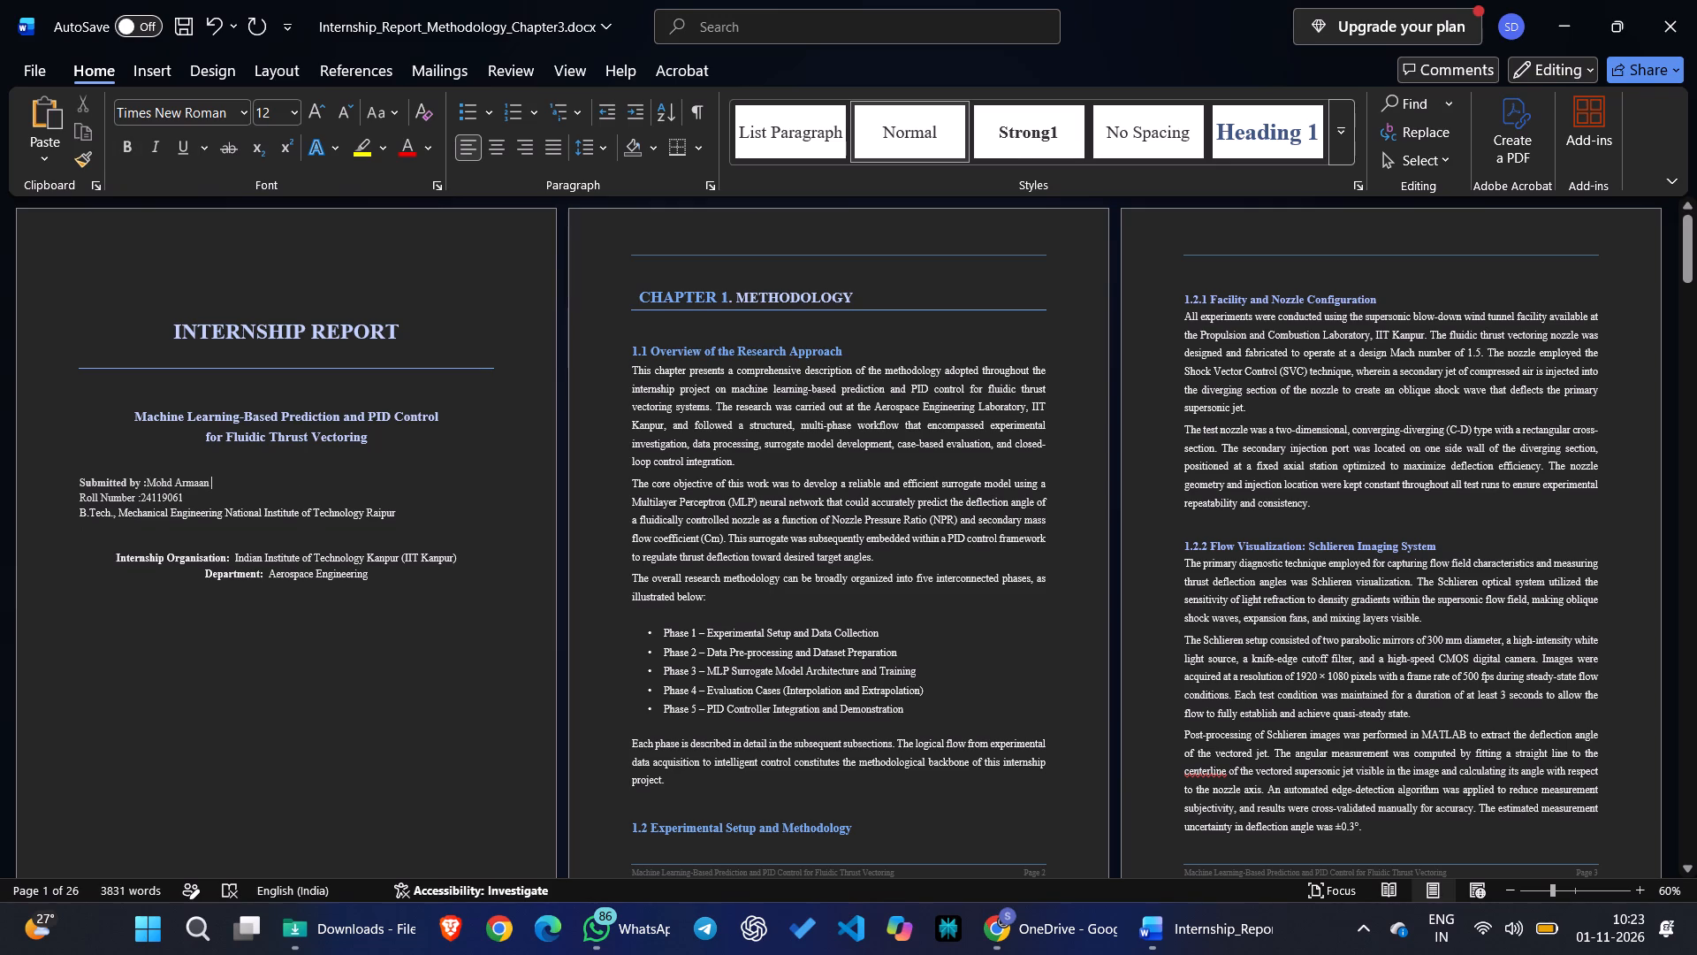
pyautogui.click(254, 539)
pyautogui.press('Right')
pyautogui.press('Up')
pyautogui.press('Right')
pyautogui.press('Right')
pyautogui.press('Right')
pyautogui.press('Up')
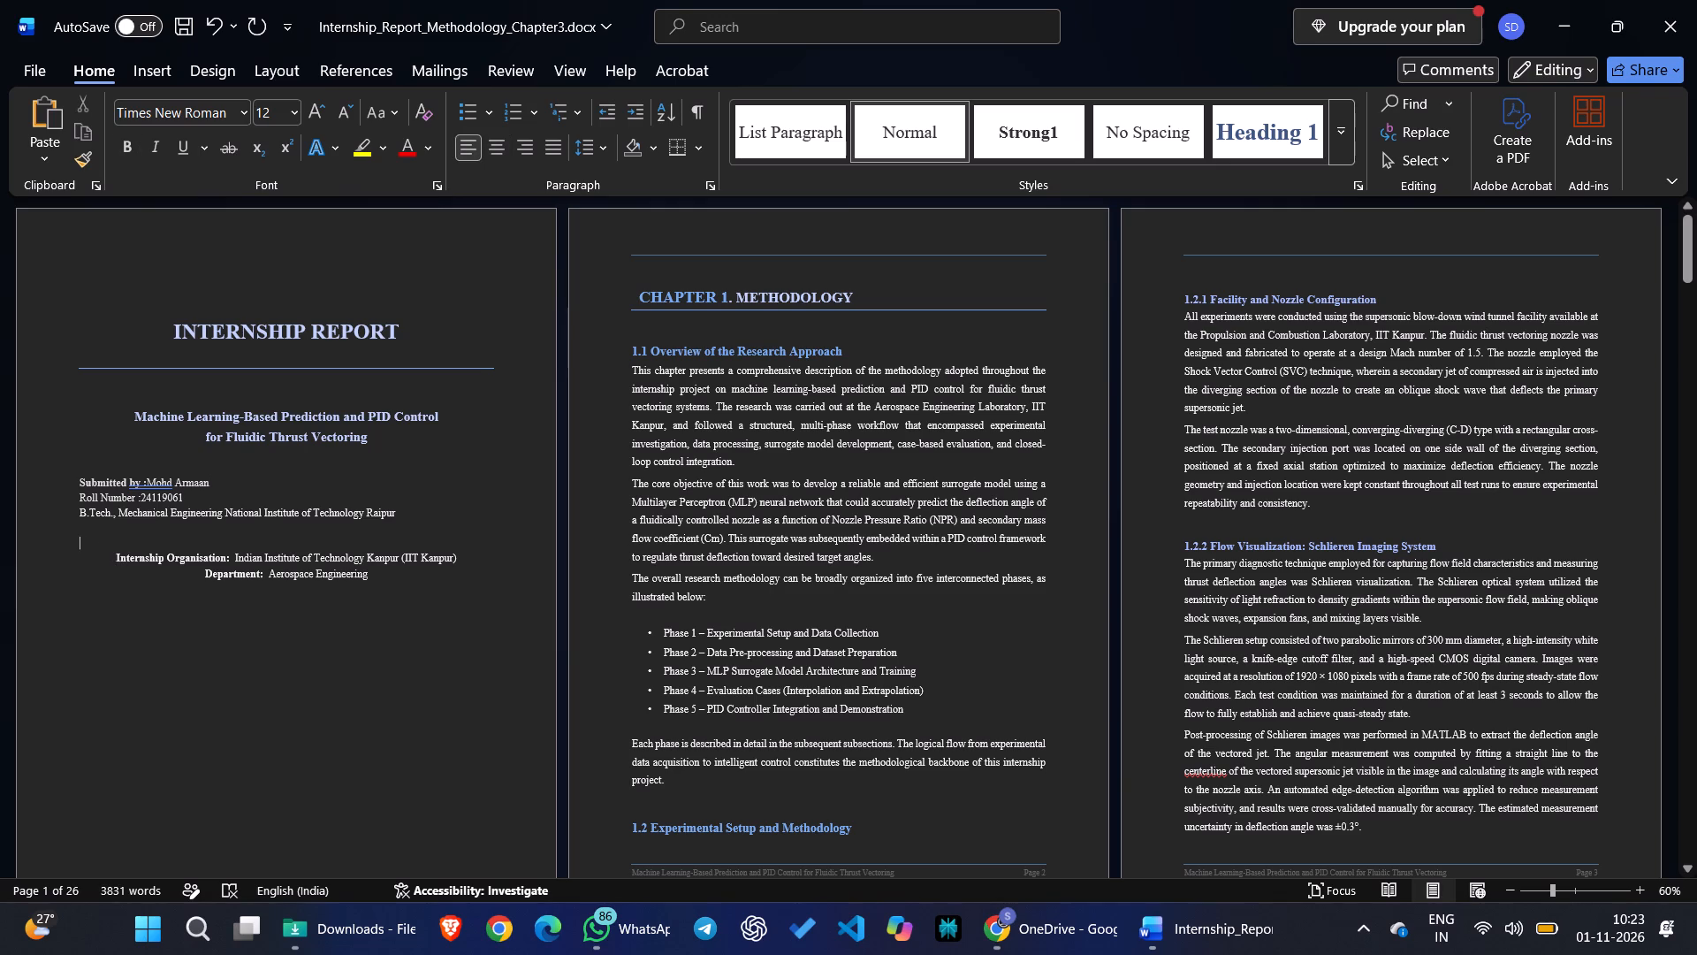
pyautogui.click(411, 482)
# Insert an empty line between the author's name and the roll number on the cover page.
pyautogui.click(187, 494)
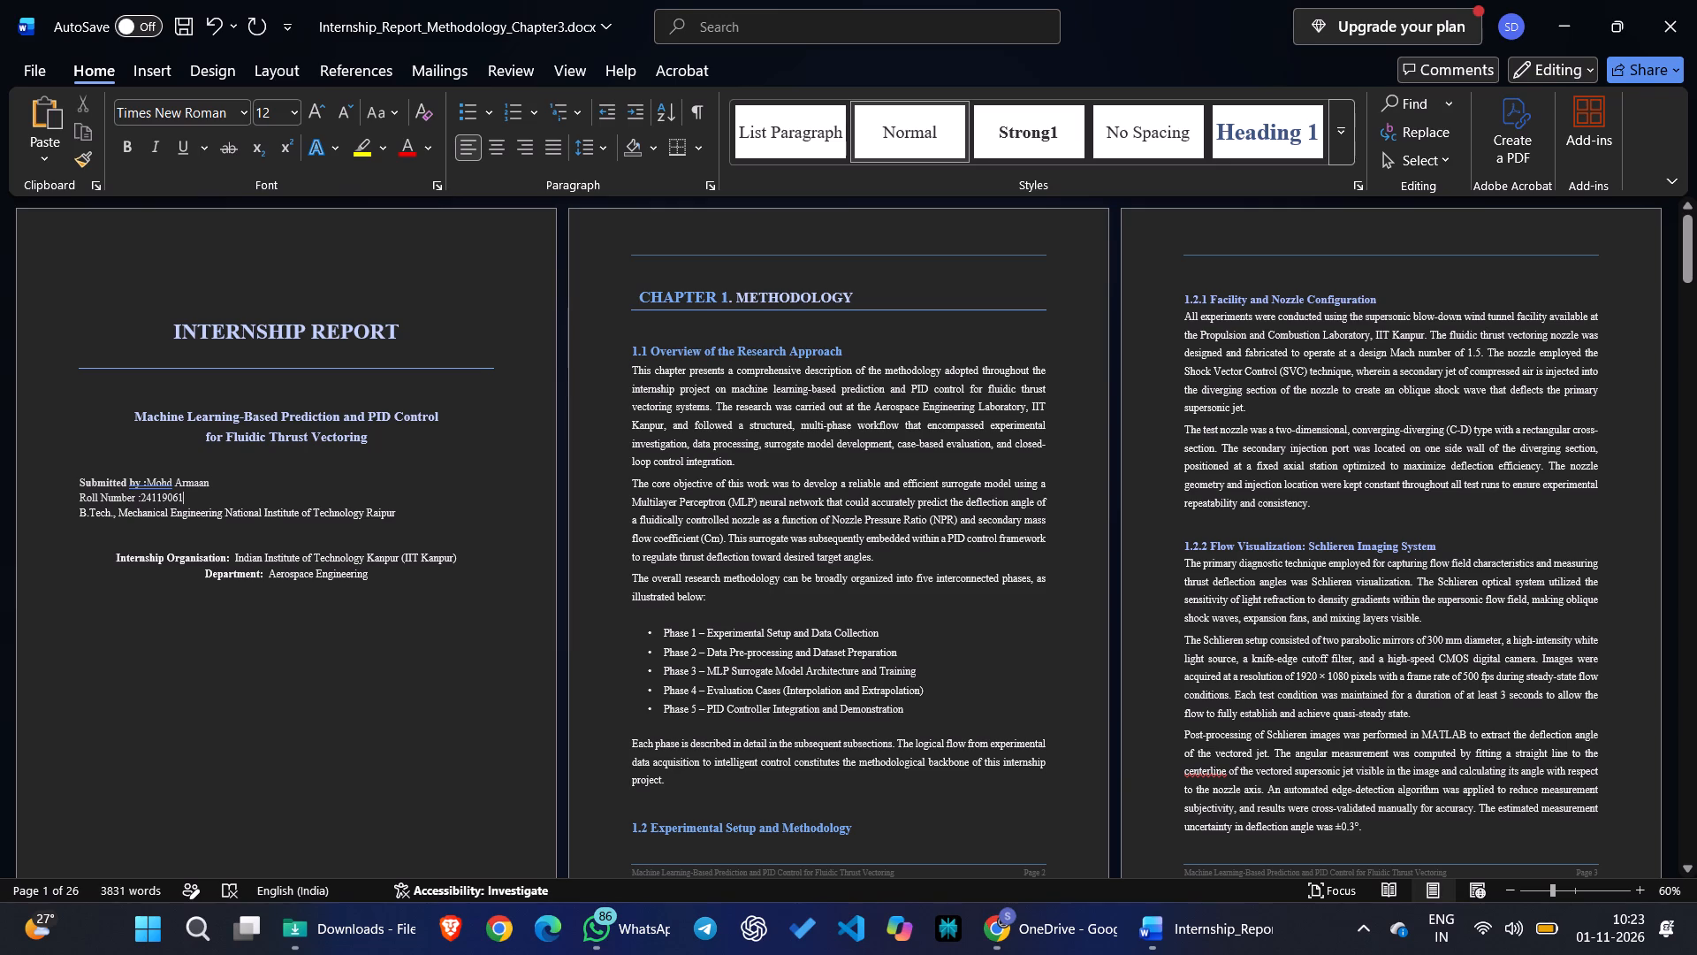
pyautogui.click(213, 483)
pyautogui.press('Return')
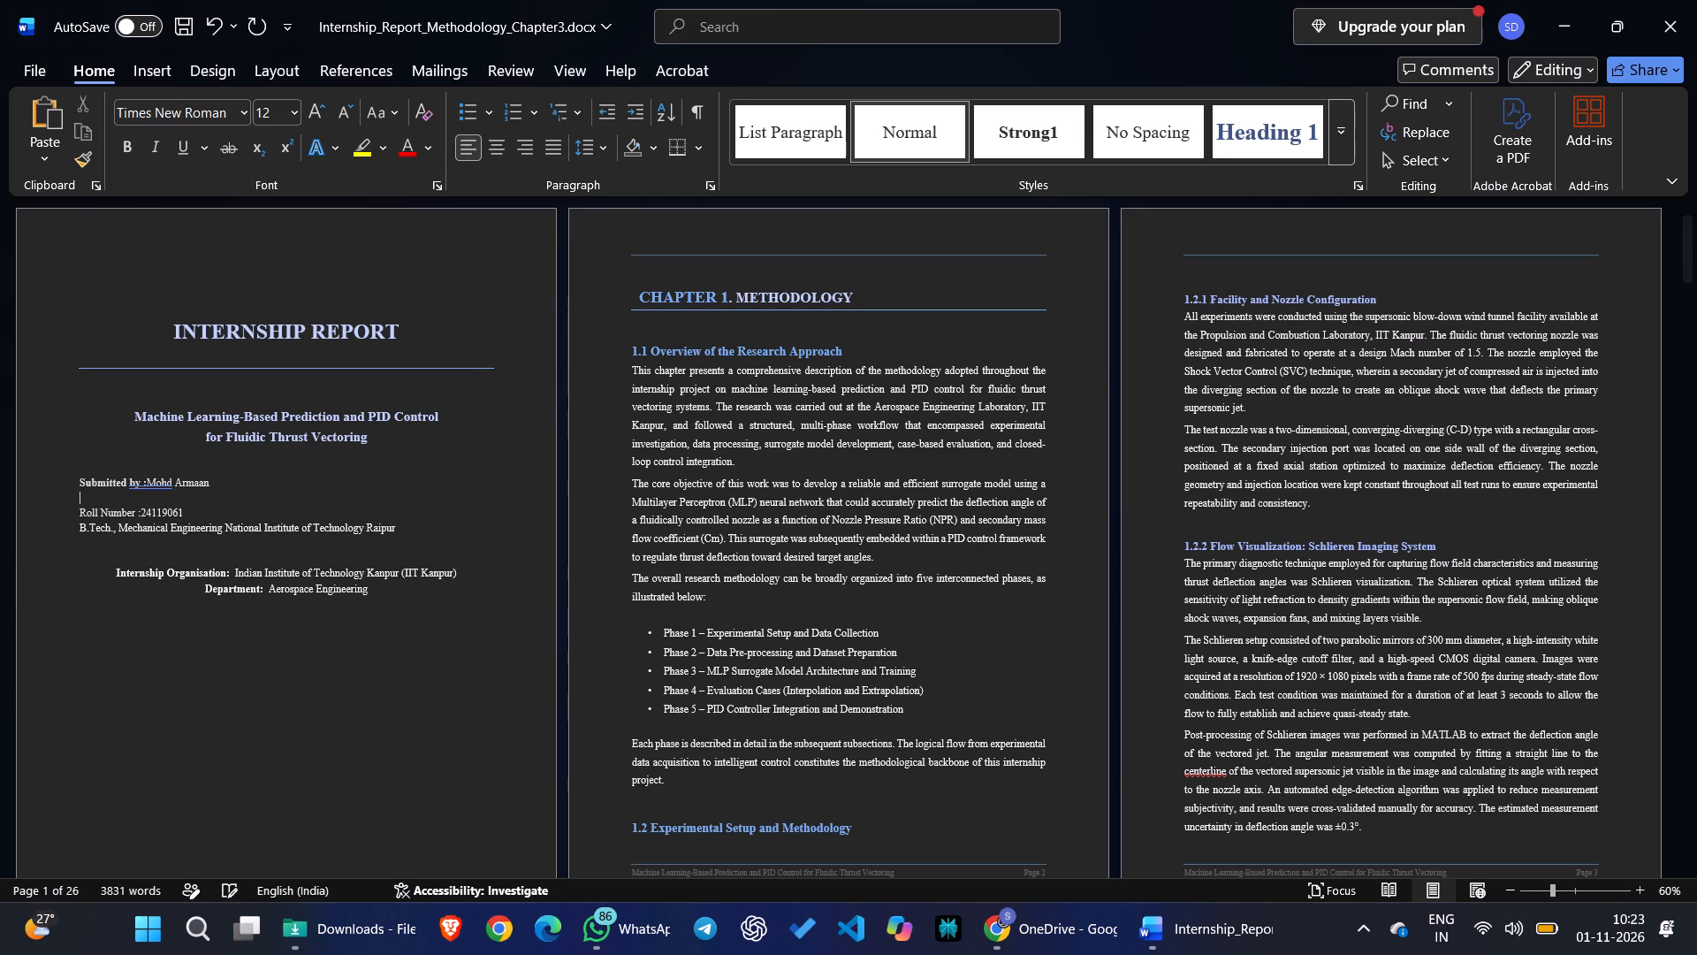
# In Focus view, add a wide run of spaces after the author's name on the cover page's "Submitted by" line.
pyautogui.keyDown('ctrl'); pyautogui.scroll(7, 213, 483); pyautogui.keyUp('ctrl')
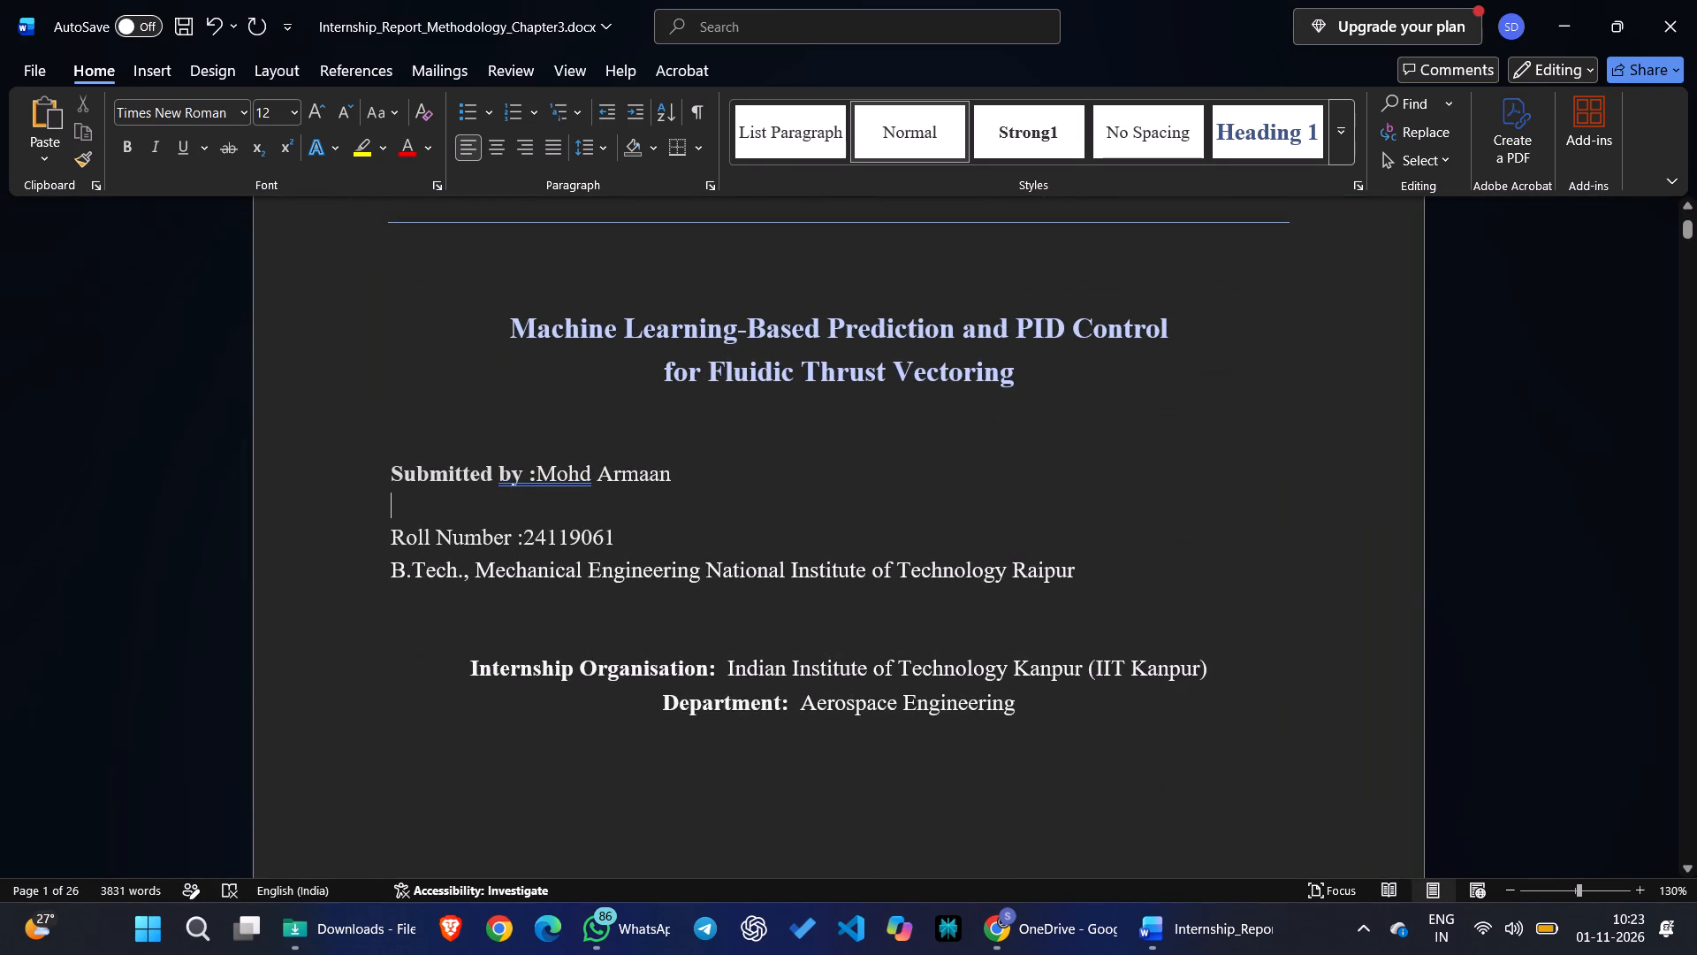
pyautogui.click(1352, 889)
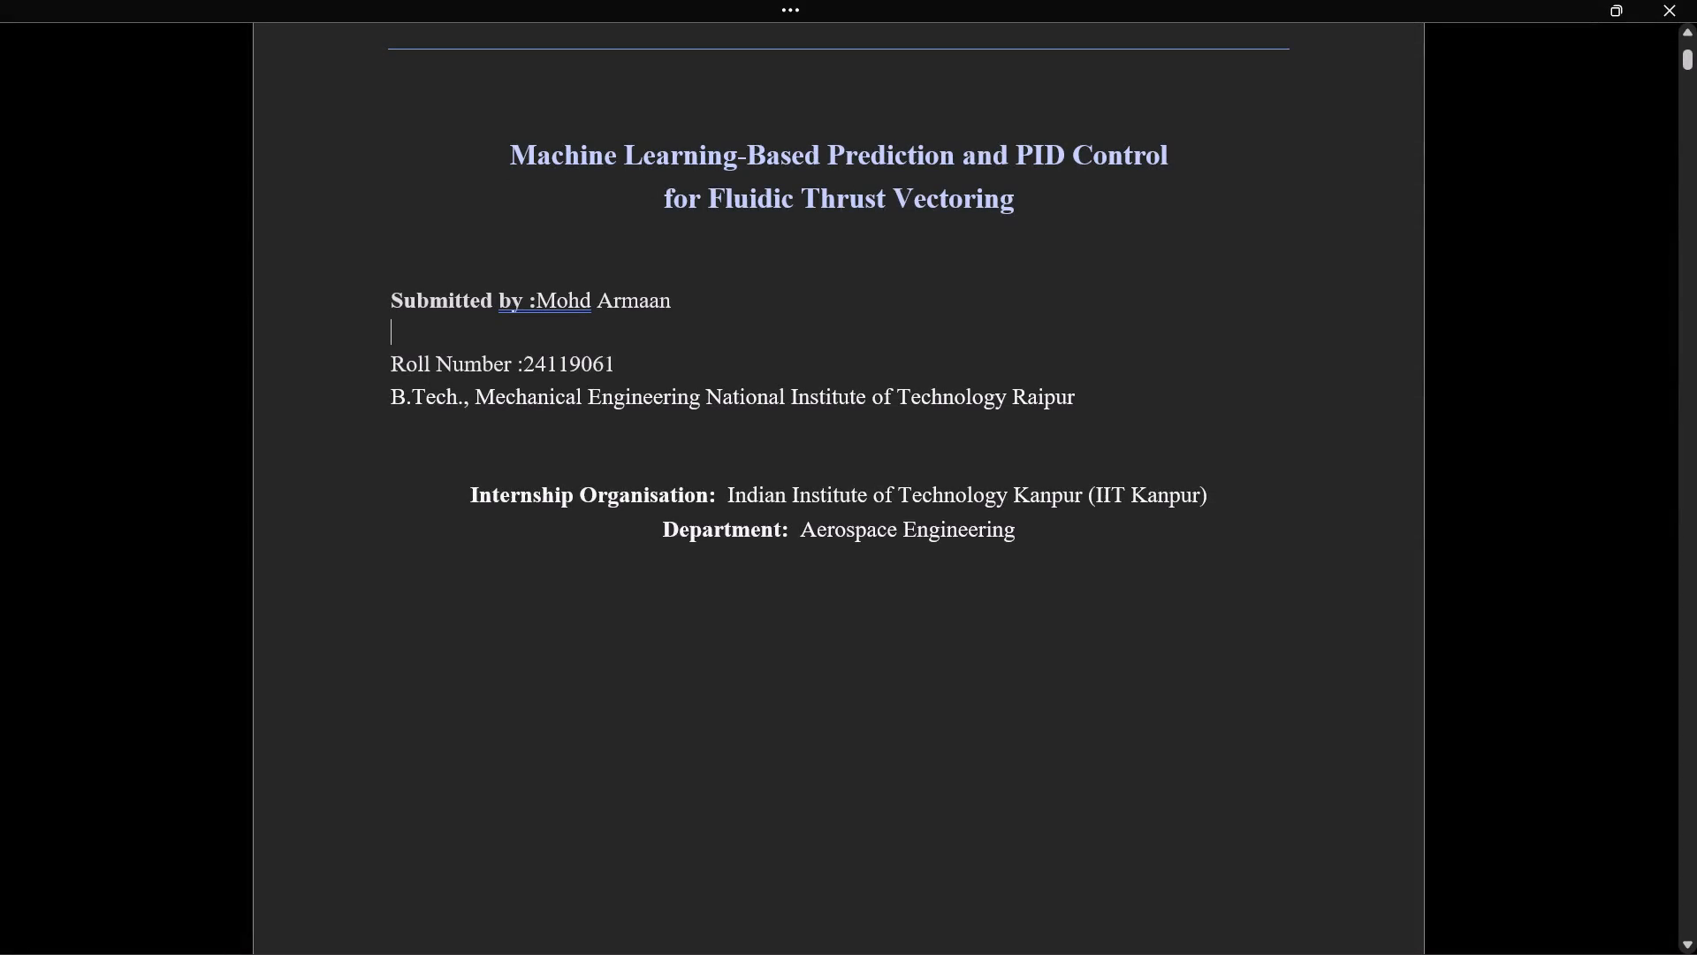
pyautogui.click(1015, 301)
pyautogui.press('space')
pyautogui.press('space')
pyautogui.press('space')
pyautogui.press('space')
pyautogui.press('space')
pyautogui.press('space')
pyautogui.press('space')
pyautogui.press('space')
pyautogui.press('space')
pyautogui.press('space')
pyautogui.press('space')
pyautogui.press('space')
pyautogui.press('space')
pyautogui.press('space')
pyautogui.press('space')
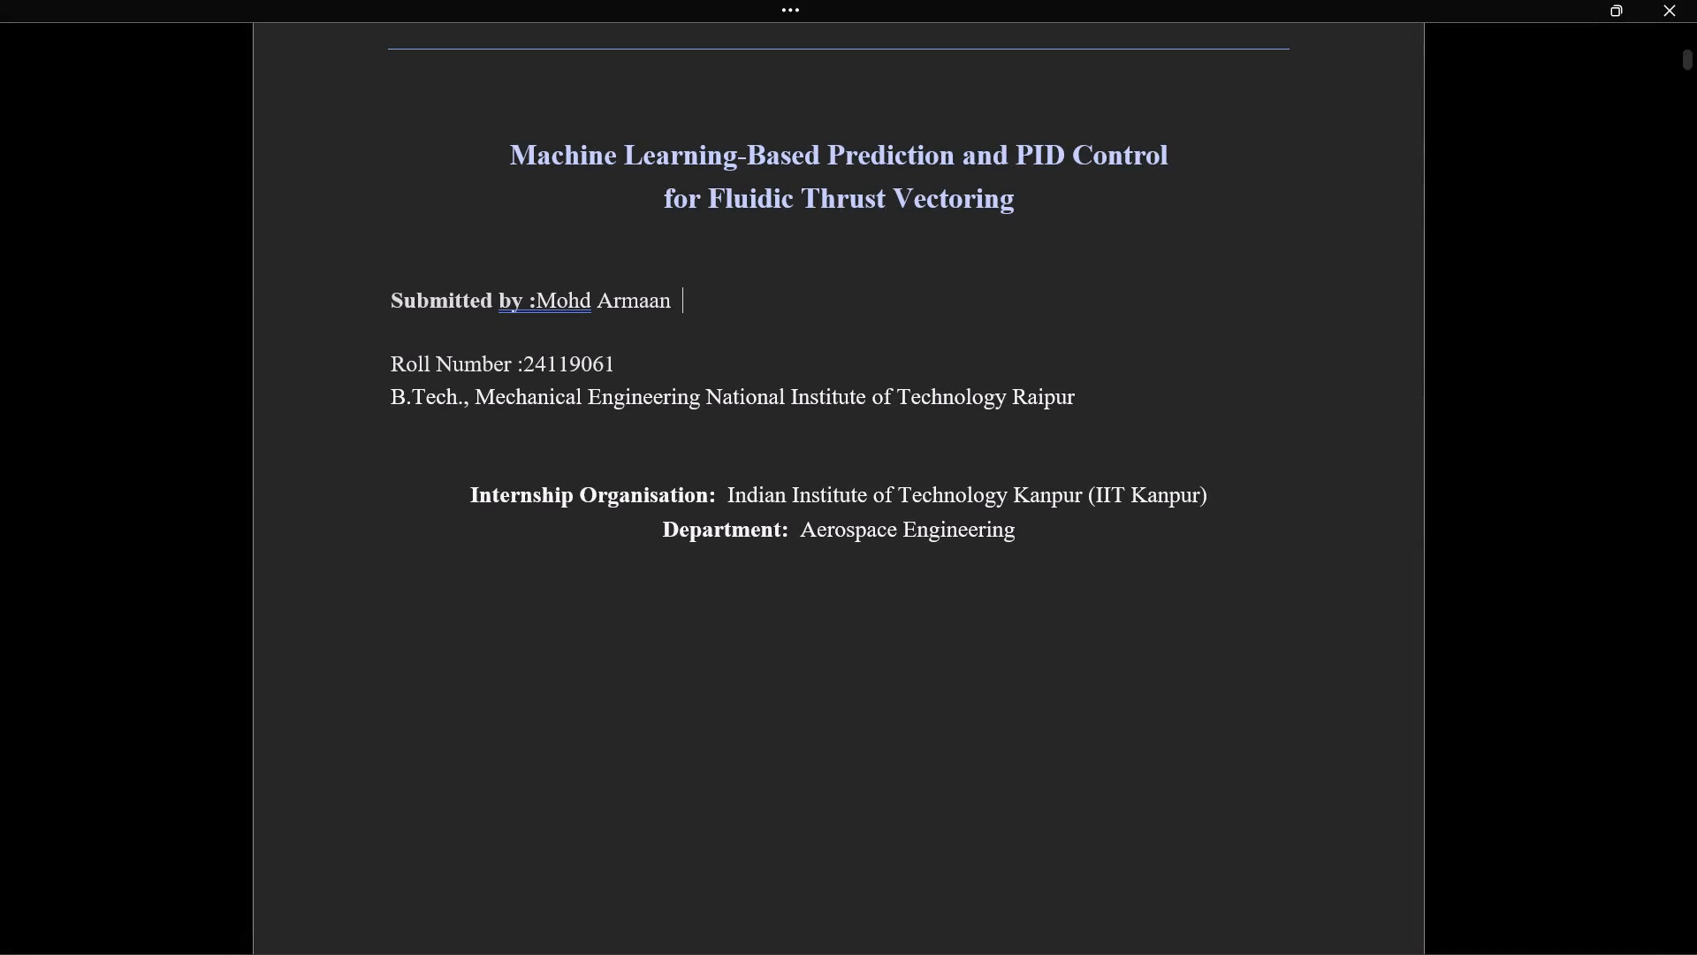
pyautogui.press('space')
pyautogui.press('space')
pyautogui.press('space')
pyautogui.press('space')
pyautogui.press('space')
pyautogui.press('space')
pyautogui.press('space')
pyautogui.press('space')
pyautogui.press('space')
pyautogui.press('space')
pyautogui.press('space')
pyautogui.press('space')
pyautogui.press('space')
pyautogui.press('space')
pyautogui.press('space')
pyautogui.press('space')
pyautogui.press('space')
pyautogui.press('space')
pyautogui.press('space')
pyautogui.press('space')
pyautogui.press('space')
pyautogui.press('space')
pyautogui.press('space')
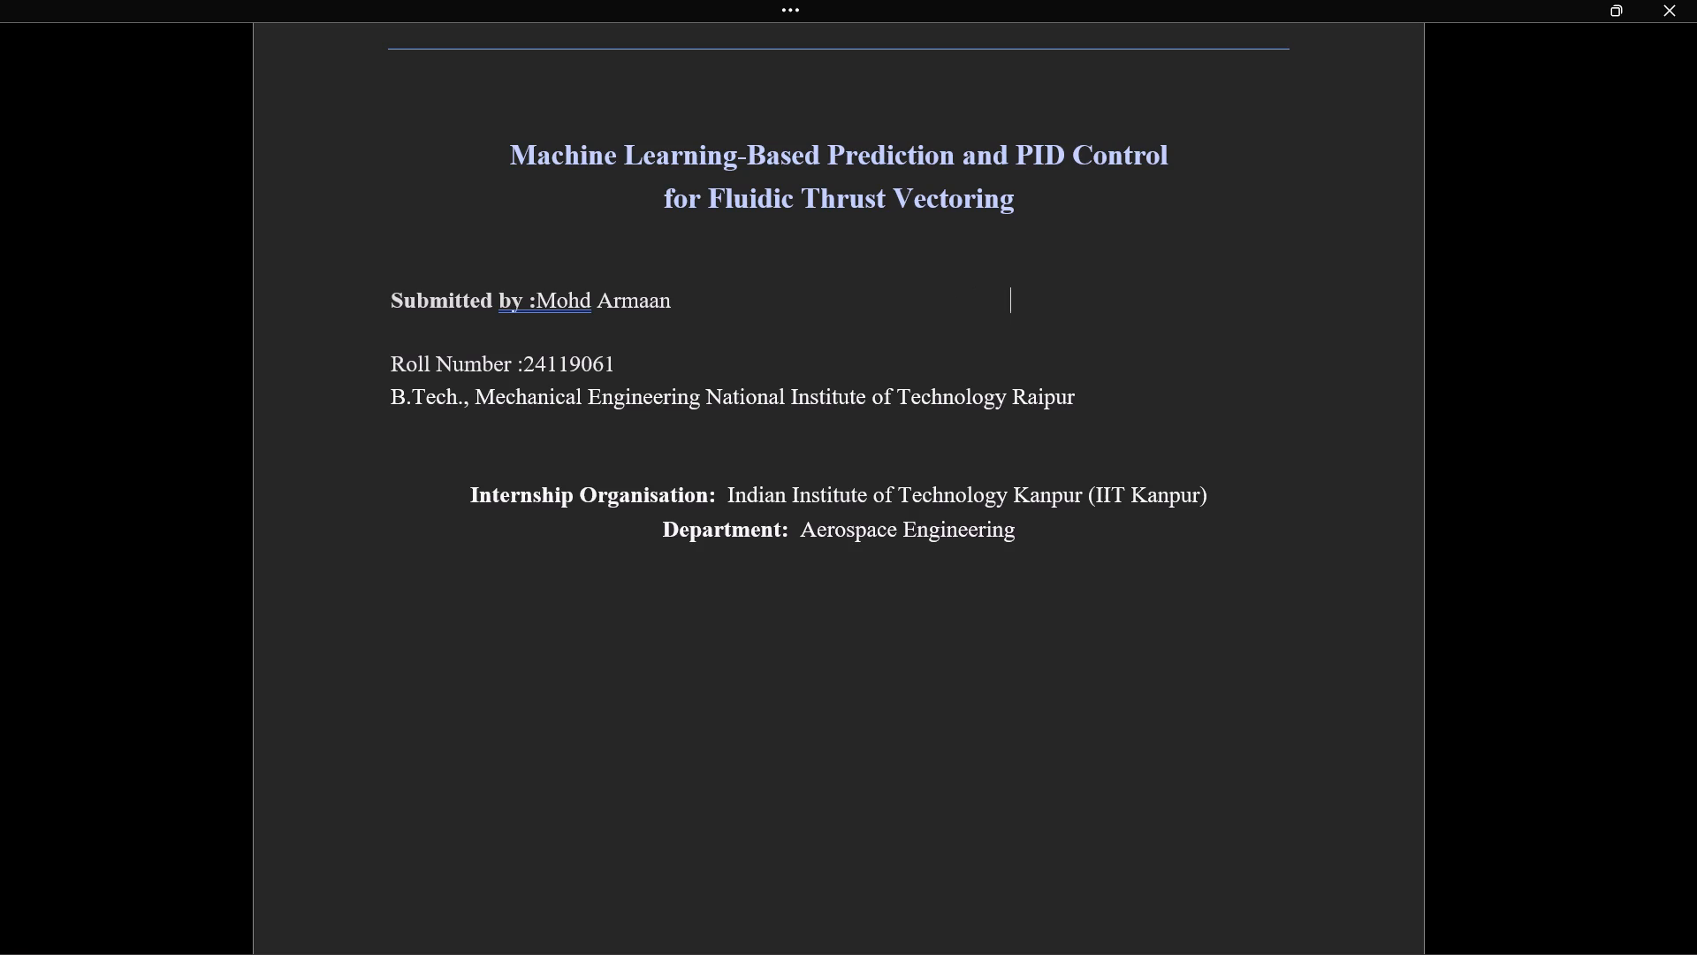
pyautogui.press('space')
# Add the label "Submitted to" at the far end of the author's line, removing the doubled initial letter.
pyautogui.write('submitted to')
pyautogui.press('Left')
pyautogui.press('Left')
pyautogui.press('Left')
pyautogui.press('Left')
pyautogui.press('Left')
pyautogui.press('Left')
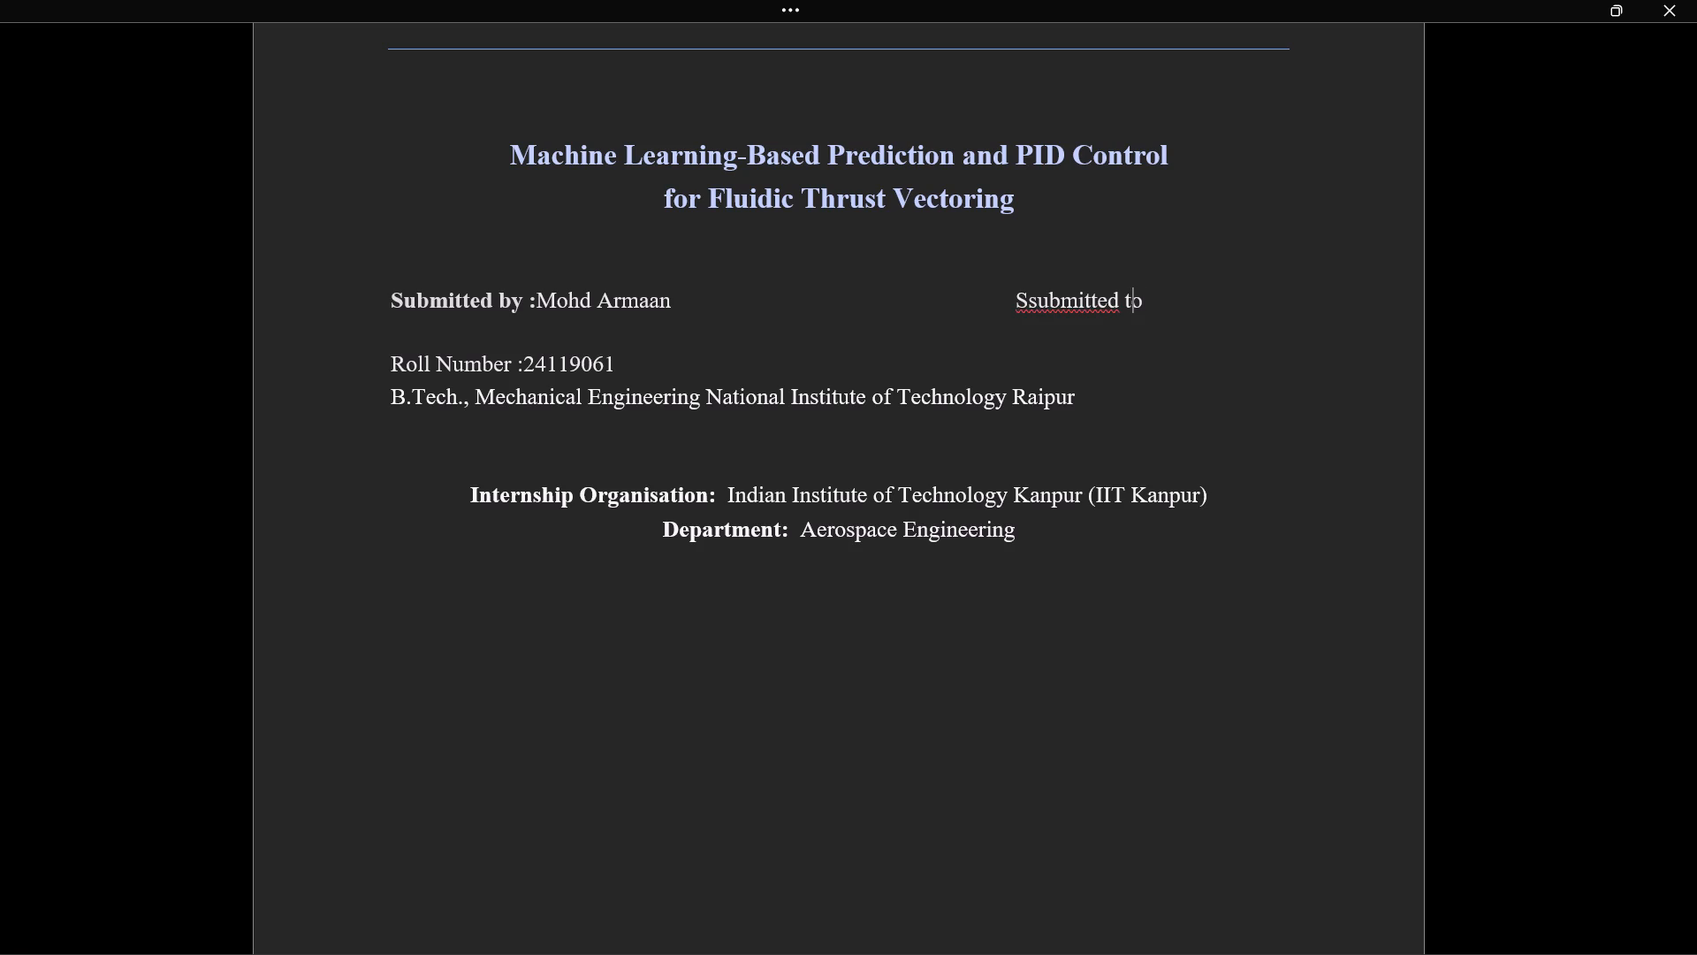
pyautogui.press('Left')
pyautogui.press('Left')
pyautogui.press('Left')
pyautogui.press('Left')
pyautogui.press('Left')
pyautogui.press('Left')
pyautogui.press('Right')
pyautogui.press('BackSpace')
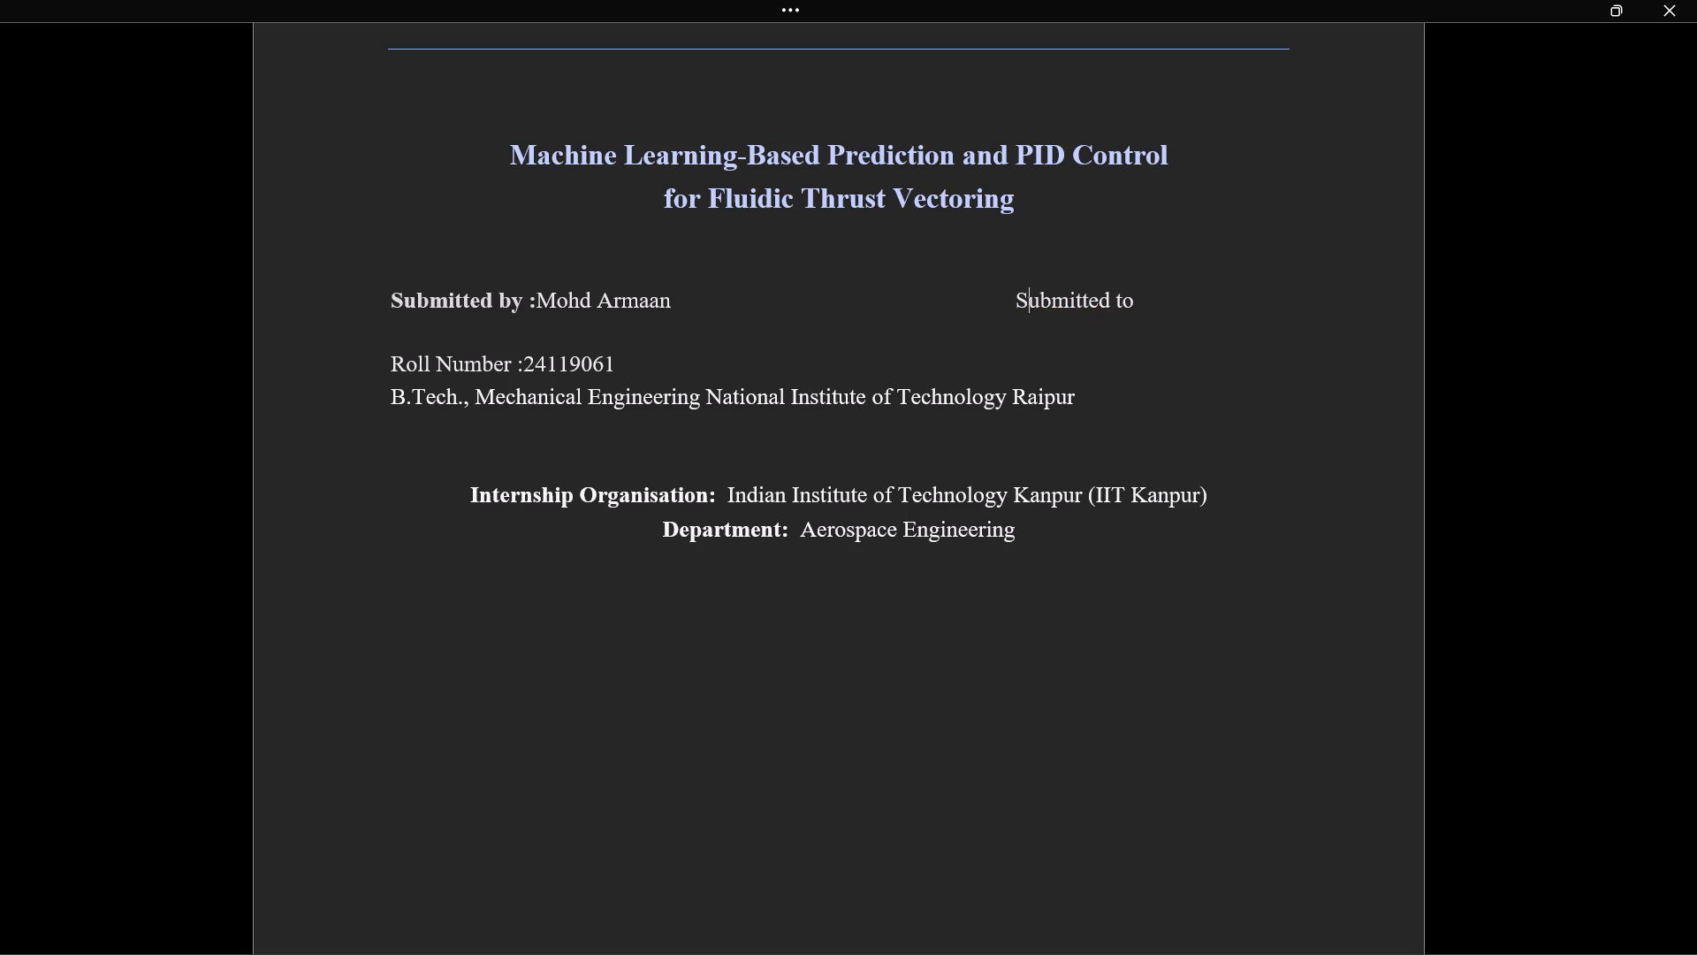
# Complete the "Submitted to" label on the cover page with a colon and a trailing space.
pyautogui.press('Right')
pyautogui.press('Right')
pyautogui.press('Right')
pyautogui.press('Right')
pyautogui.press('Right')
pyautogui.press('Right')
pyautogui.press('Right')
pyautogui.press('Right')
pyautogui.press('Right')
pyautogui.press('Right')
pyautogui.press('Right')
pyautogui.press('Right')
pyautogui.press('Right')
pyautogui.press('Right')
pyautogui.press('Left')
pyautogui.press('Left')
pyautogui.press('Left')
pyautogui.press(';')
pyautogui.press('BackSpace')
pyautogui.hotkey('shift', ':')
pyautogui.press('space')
# Enter the recipient's first and second names after "Submitted to:", correcting the misspelled first name.
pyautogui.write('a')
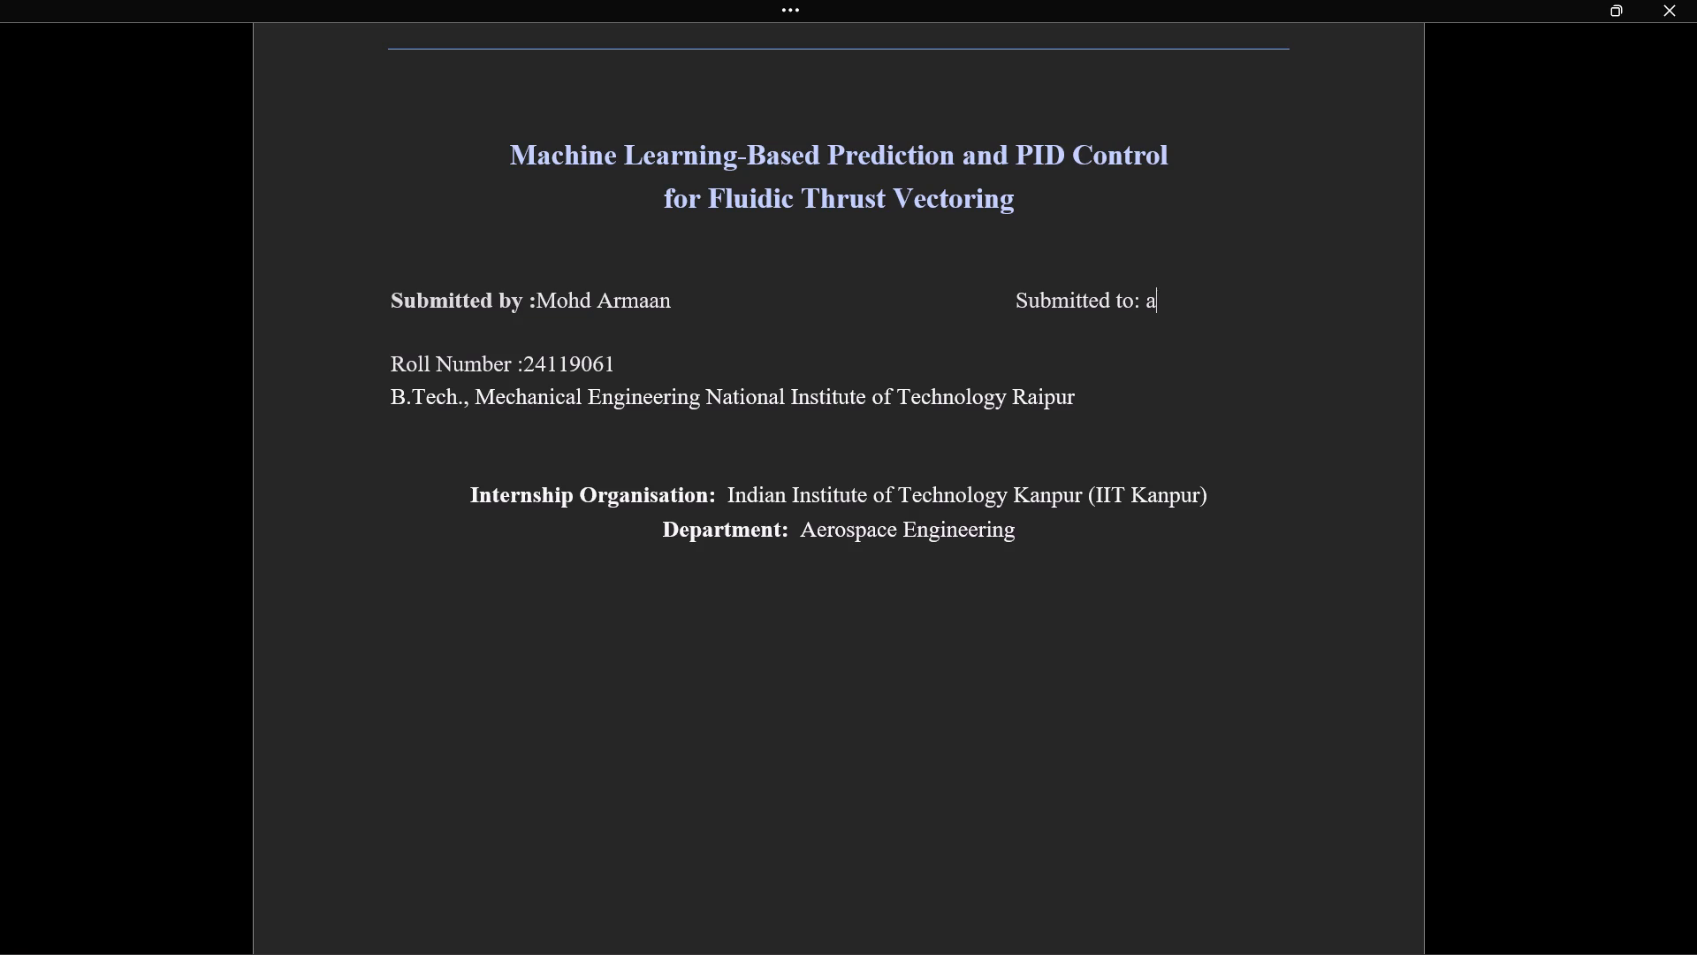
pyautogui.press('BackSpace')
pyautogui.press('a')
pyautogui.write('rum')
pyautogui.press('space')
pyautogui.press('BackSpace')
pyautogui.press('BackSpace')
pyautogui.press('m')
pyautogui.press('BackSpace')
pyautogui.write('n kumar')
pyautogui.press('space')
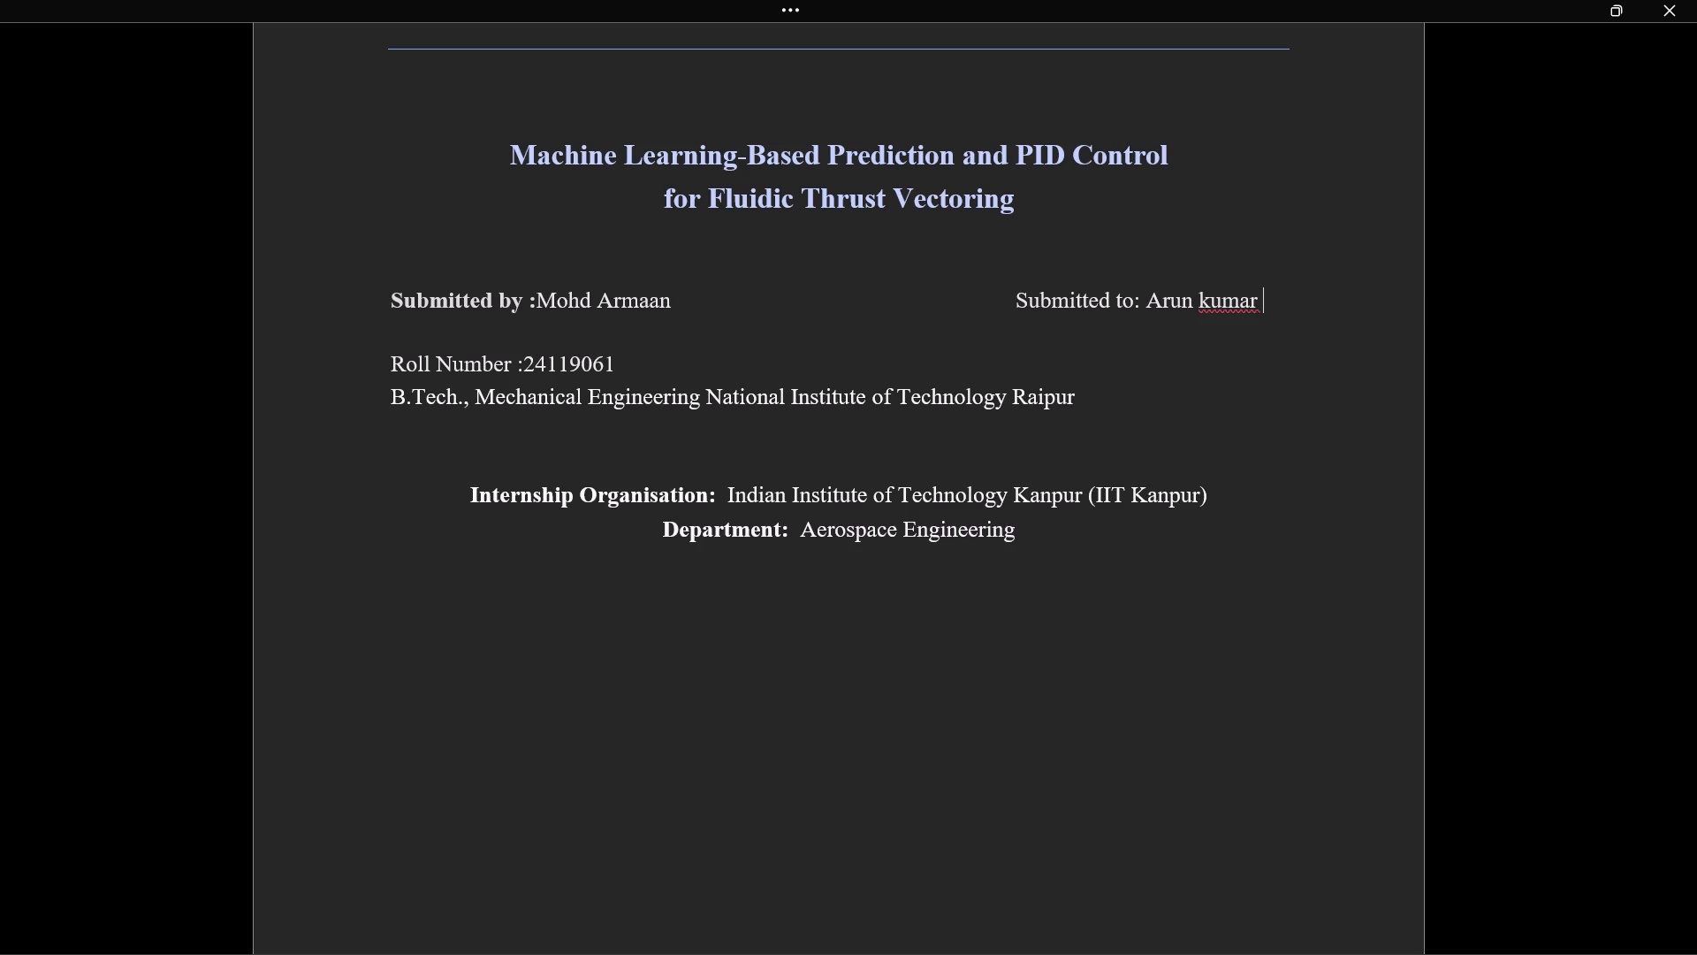
# Capitalise the initial letter of the recipient's second name.
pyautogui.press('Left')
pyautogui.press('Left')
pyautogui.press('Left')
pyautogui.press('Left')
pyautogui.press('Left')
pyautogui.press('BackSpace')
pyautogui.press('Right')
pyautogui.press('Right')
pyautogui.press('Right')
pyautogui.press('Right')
# Add the first four letters of the recipient's surname after the second name.
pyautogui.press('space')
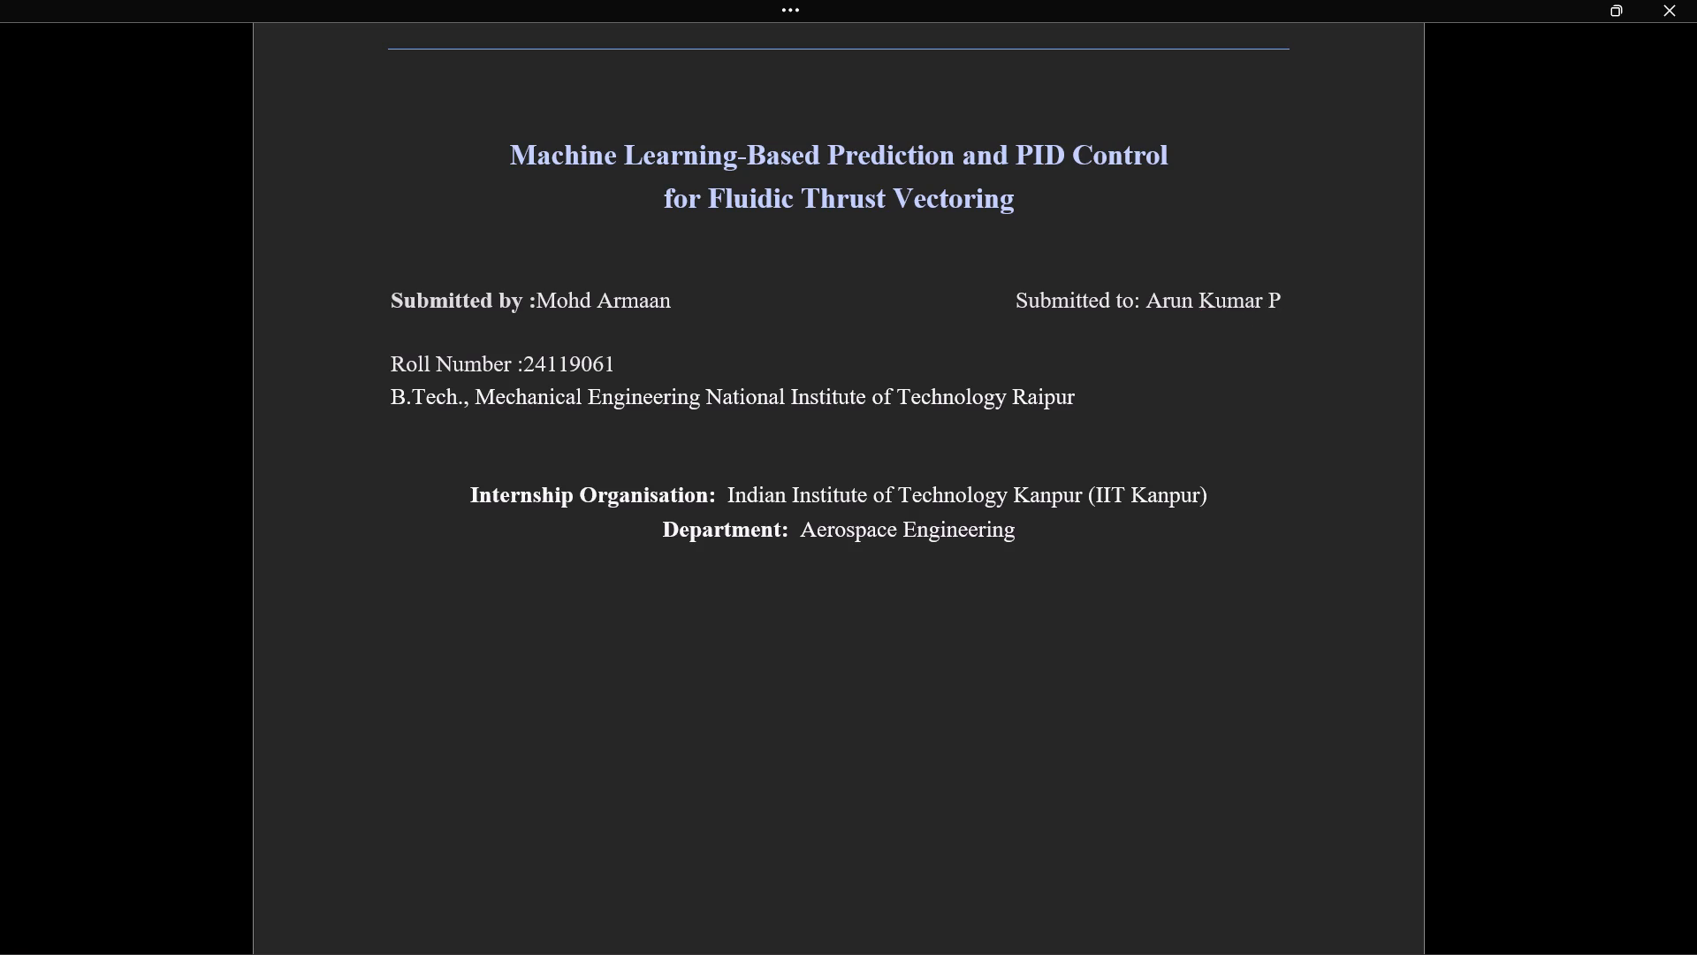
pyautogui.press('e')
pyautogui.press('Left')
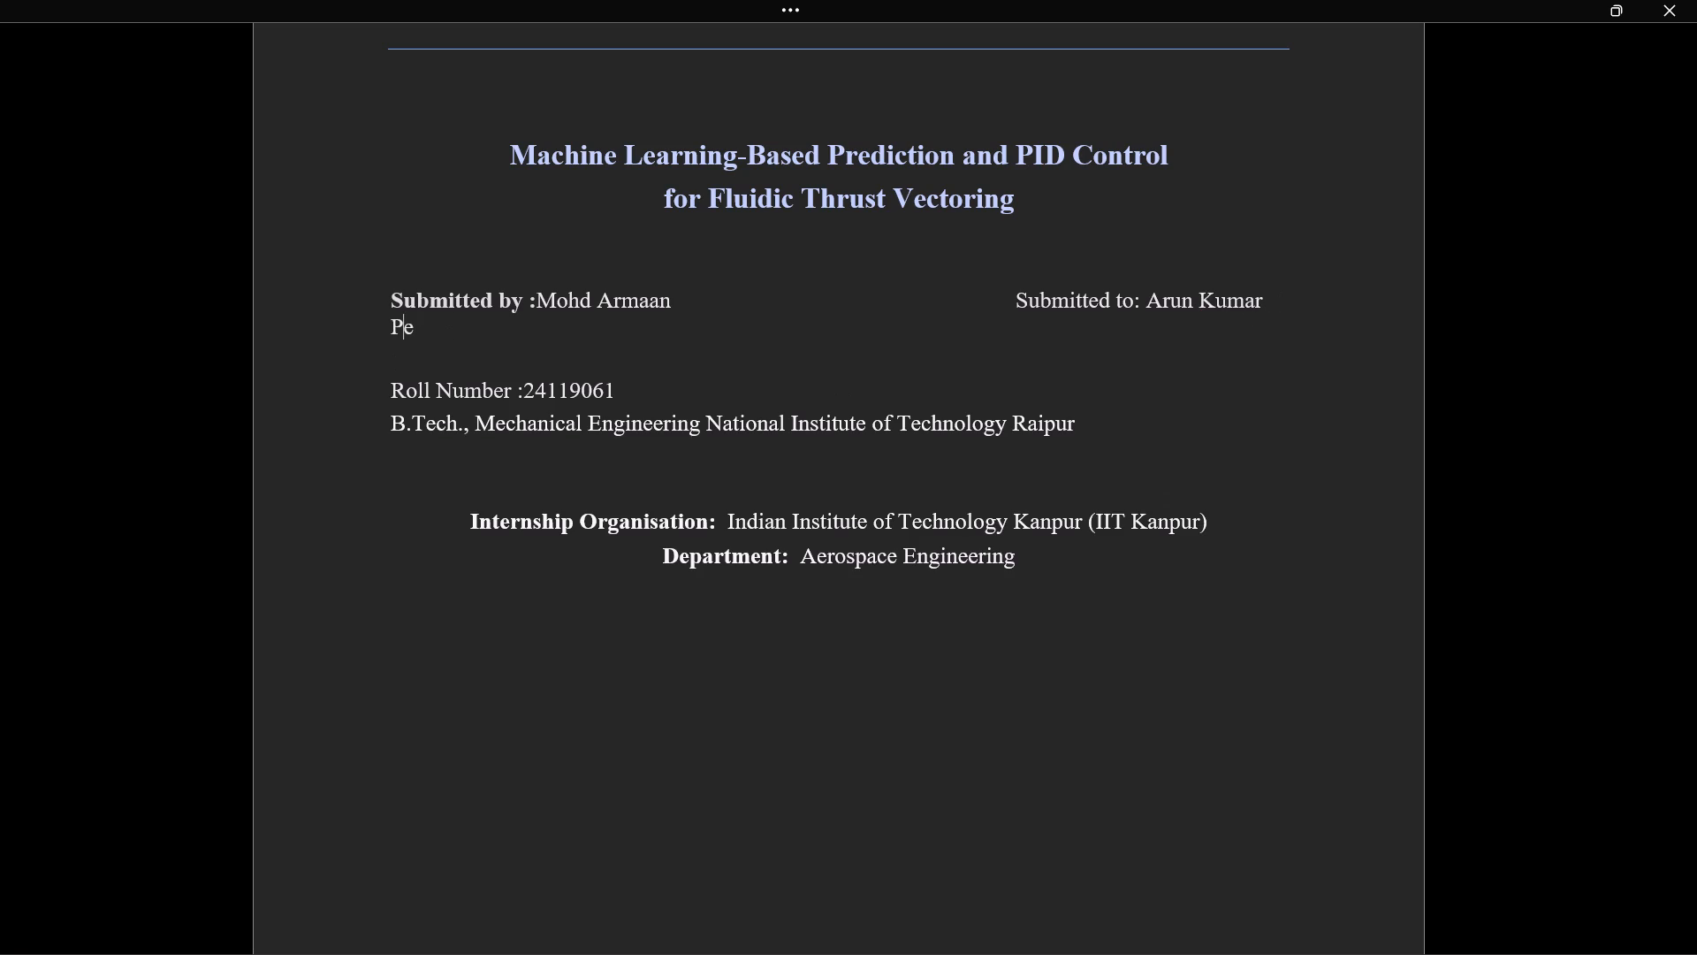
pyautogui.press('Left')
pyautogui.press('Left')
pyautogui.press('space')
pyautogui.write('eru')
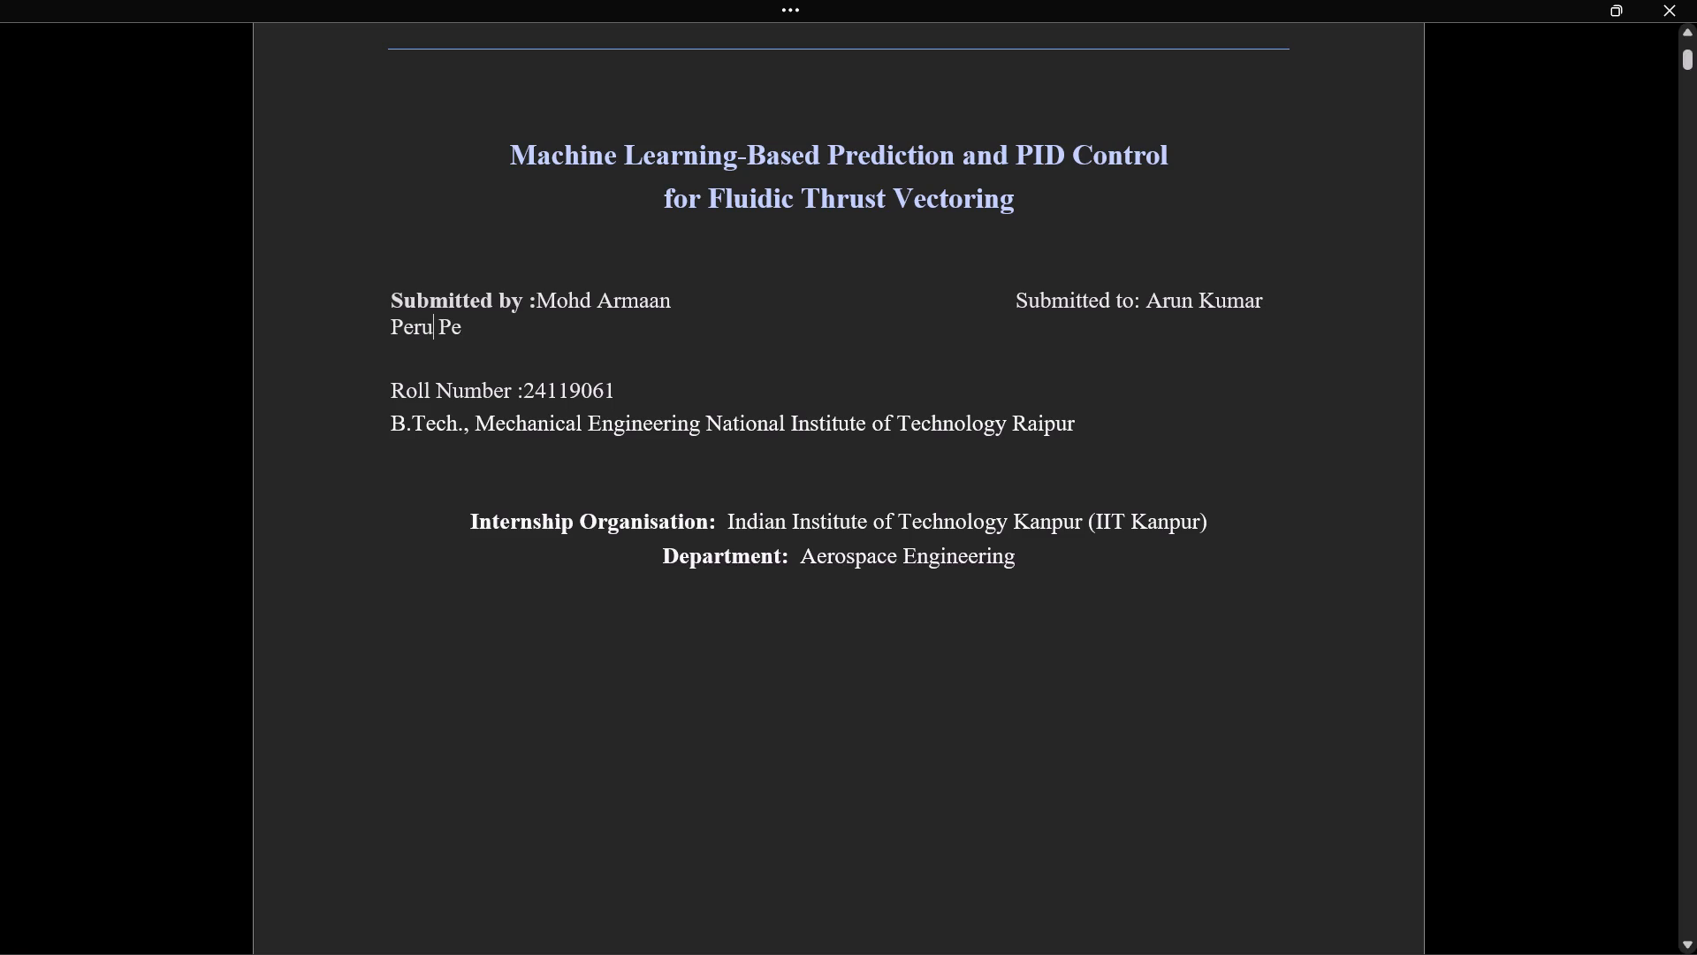
# Remove a run of spaces before "Submitted to" to make room for the surname on the same line.
pyautogui.click(1015, 303)
pyautogui.press('Left')
pyautogui.press('Right')
pyautogui.press('BackSpace')
pyautogui.press('BackSpace')
pyautogui.press('BackSpace')
pyautogui.press('BackSpace')
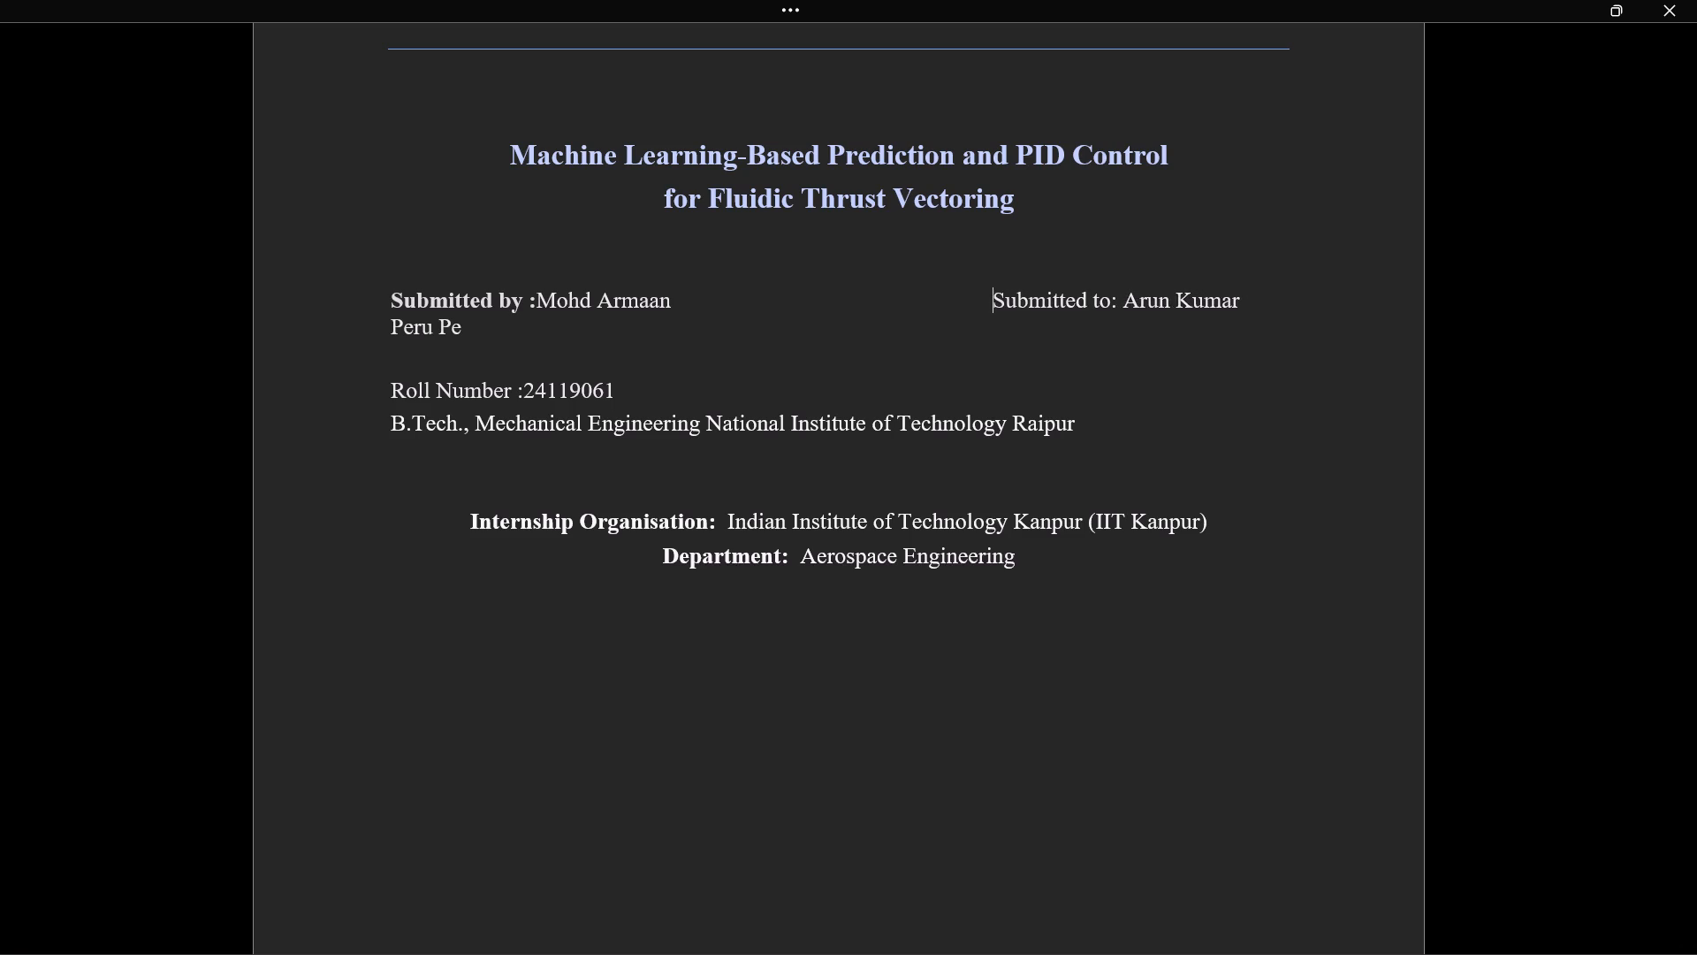
pyautogui.press('BackSpace')
pyautogui.press('BackSpace')
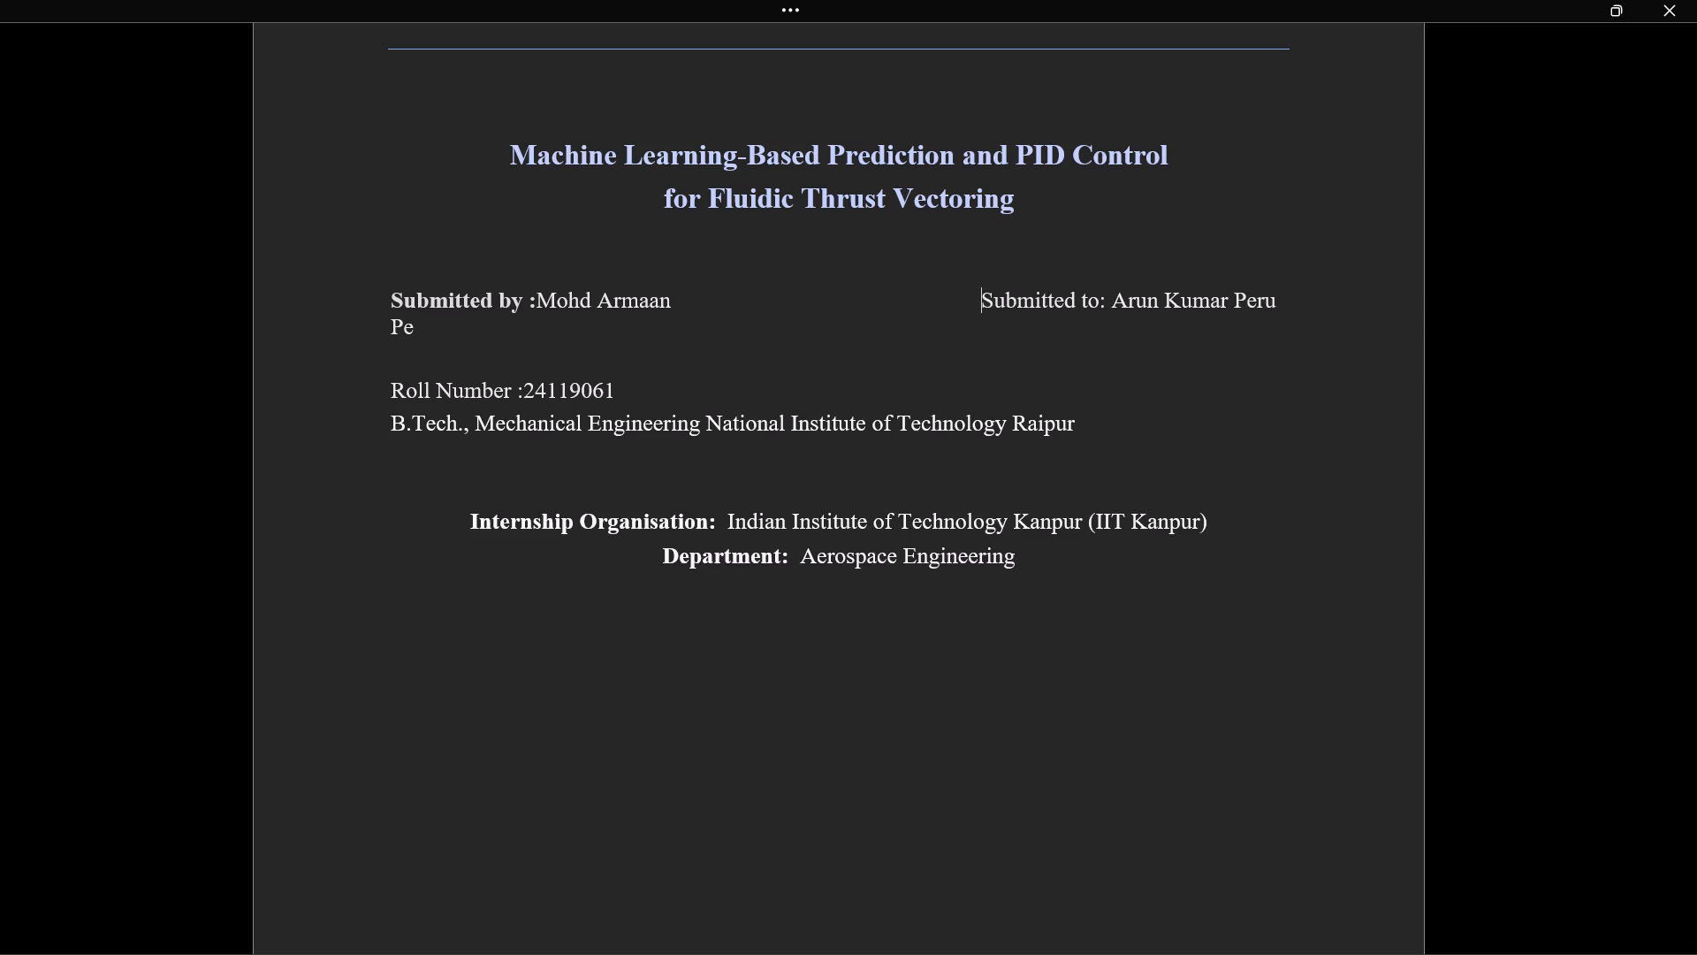
pyautogui.press('BackSpace')
pyautogui.press('BackSpace')
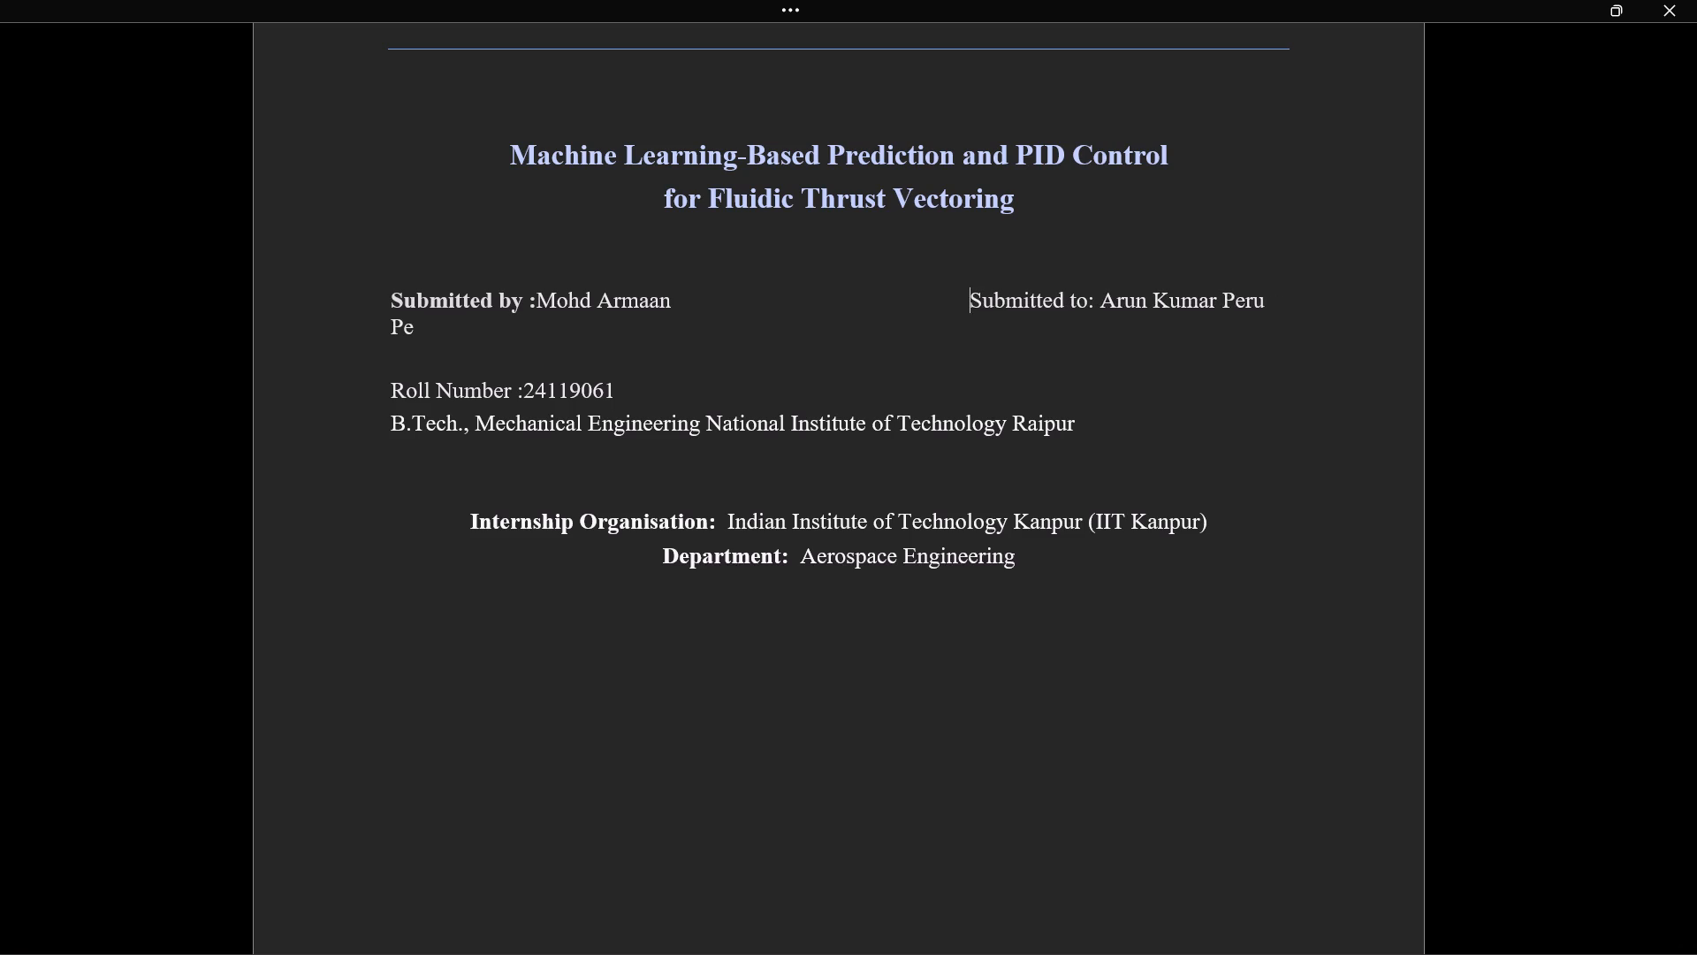
pyautogui.press('BackSpace')
# Complete the recipient's surname and remove two more spaces before "Submitted to" so the name fits on one line.
pyautogui.click(1270, 298)
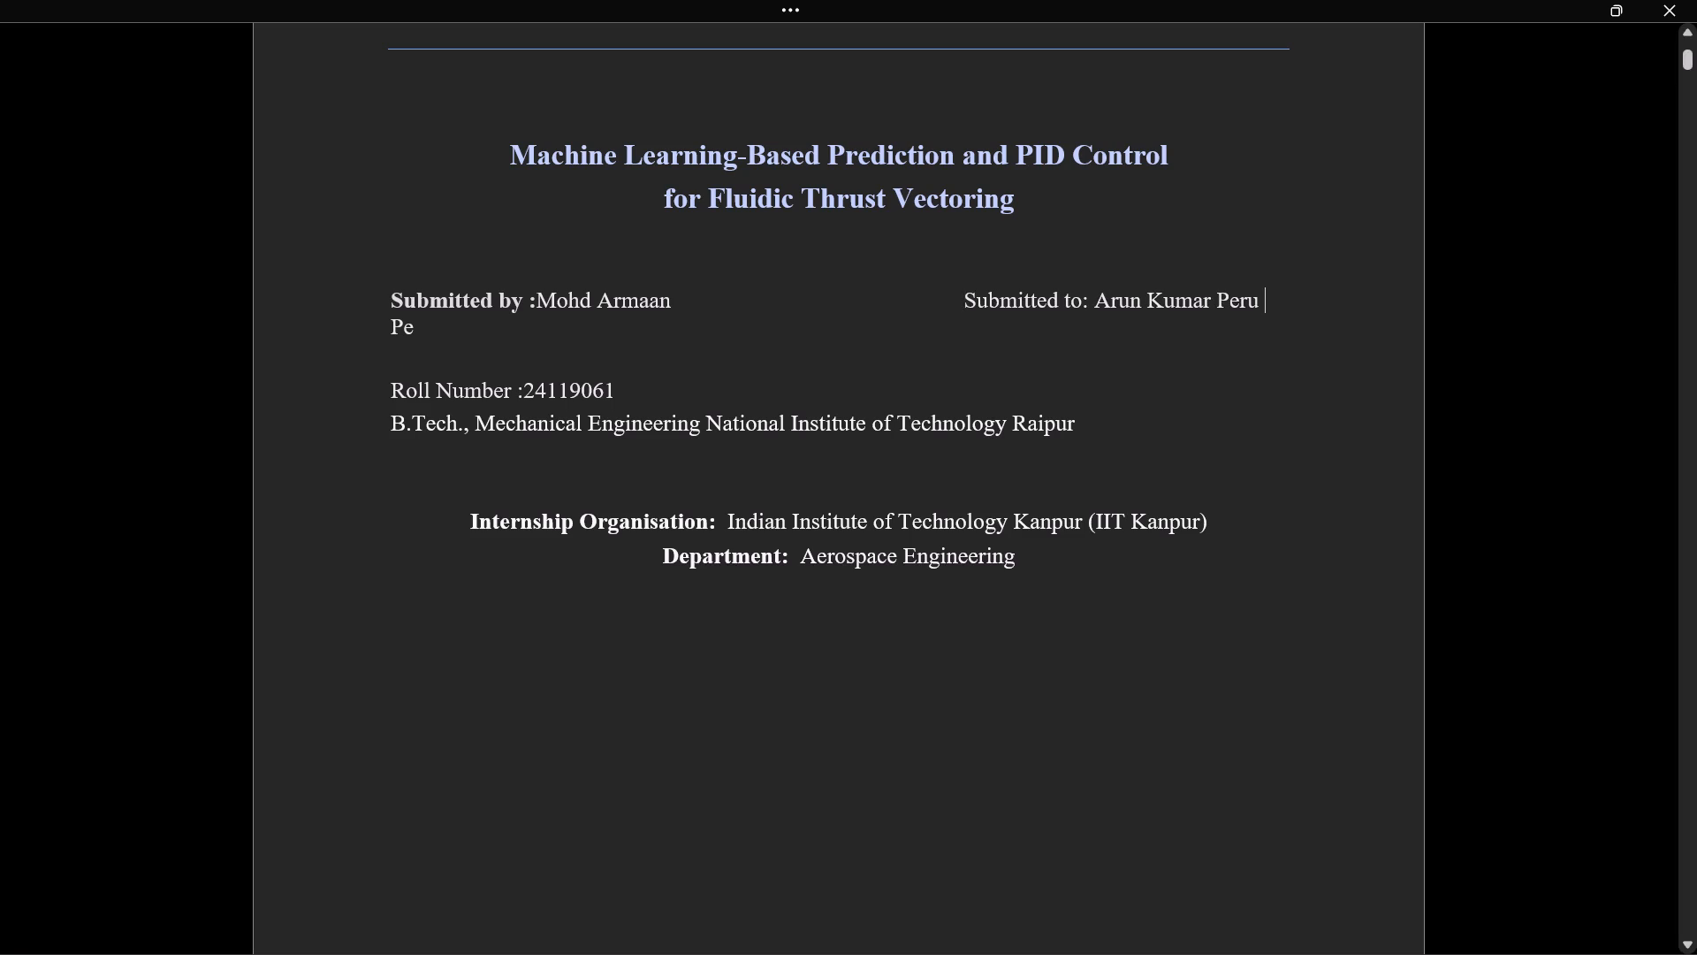
pyautogui.press('Left')
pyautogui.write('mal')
pyautogui.click(961, 301)
pyautogui.press('BackSpace')
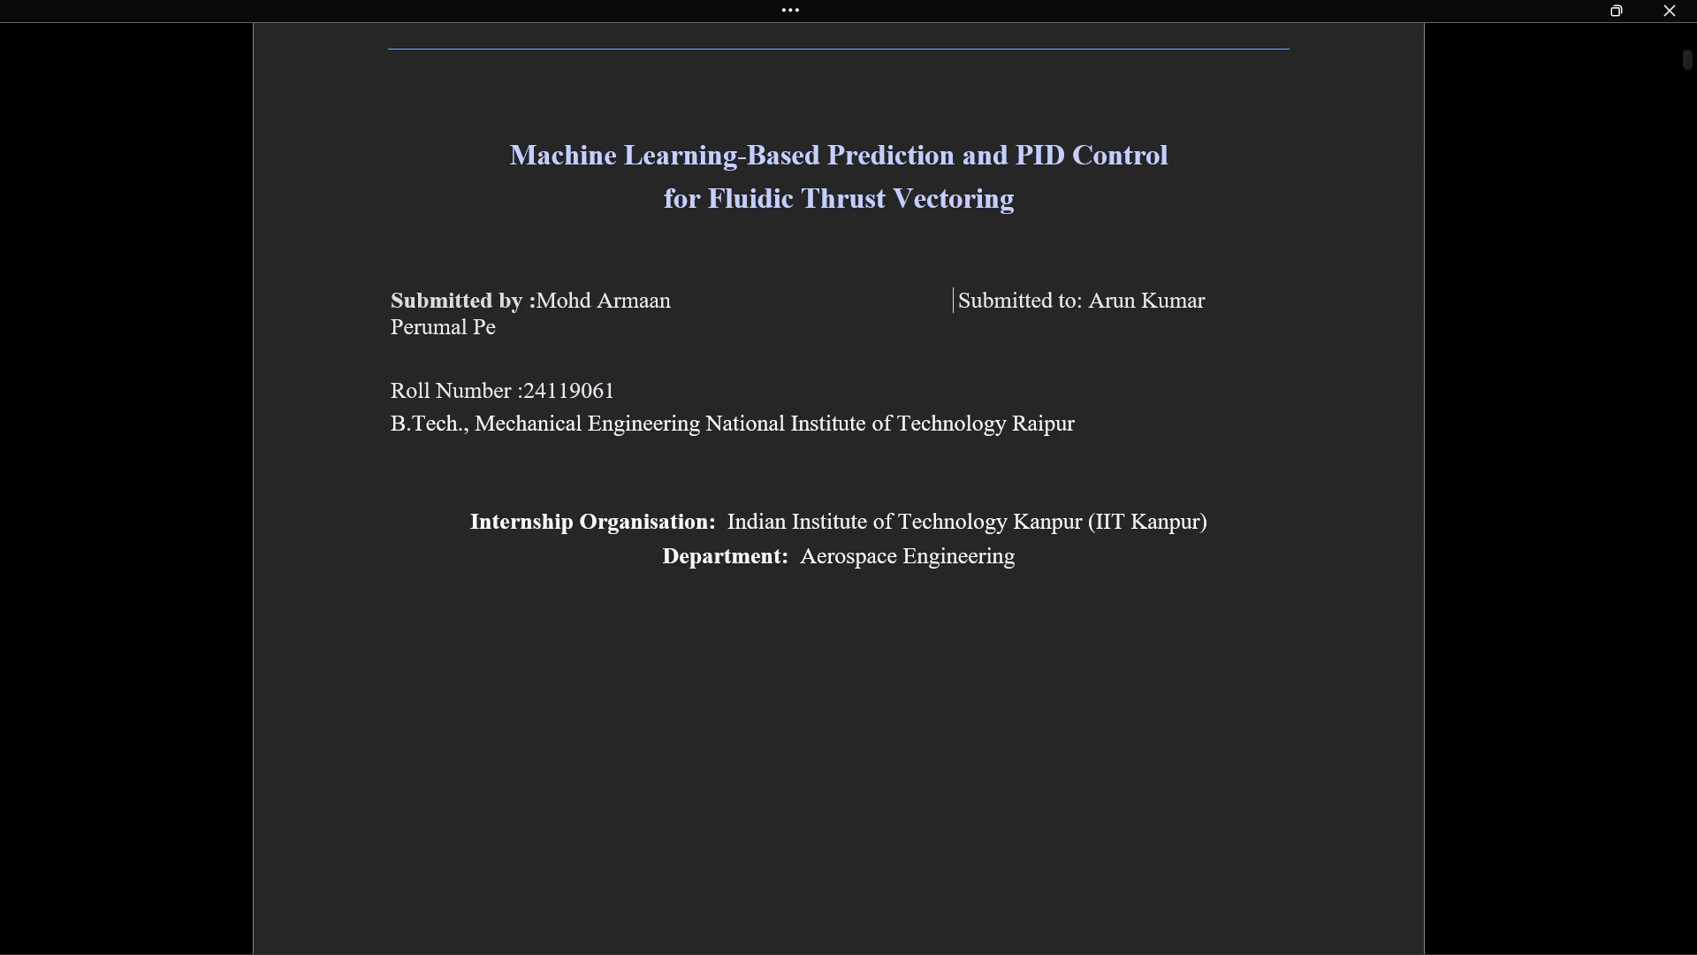
pyautogui.press('BackSpace')
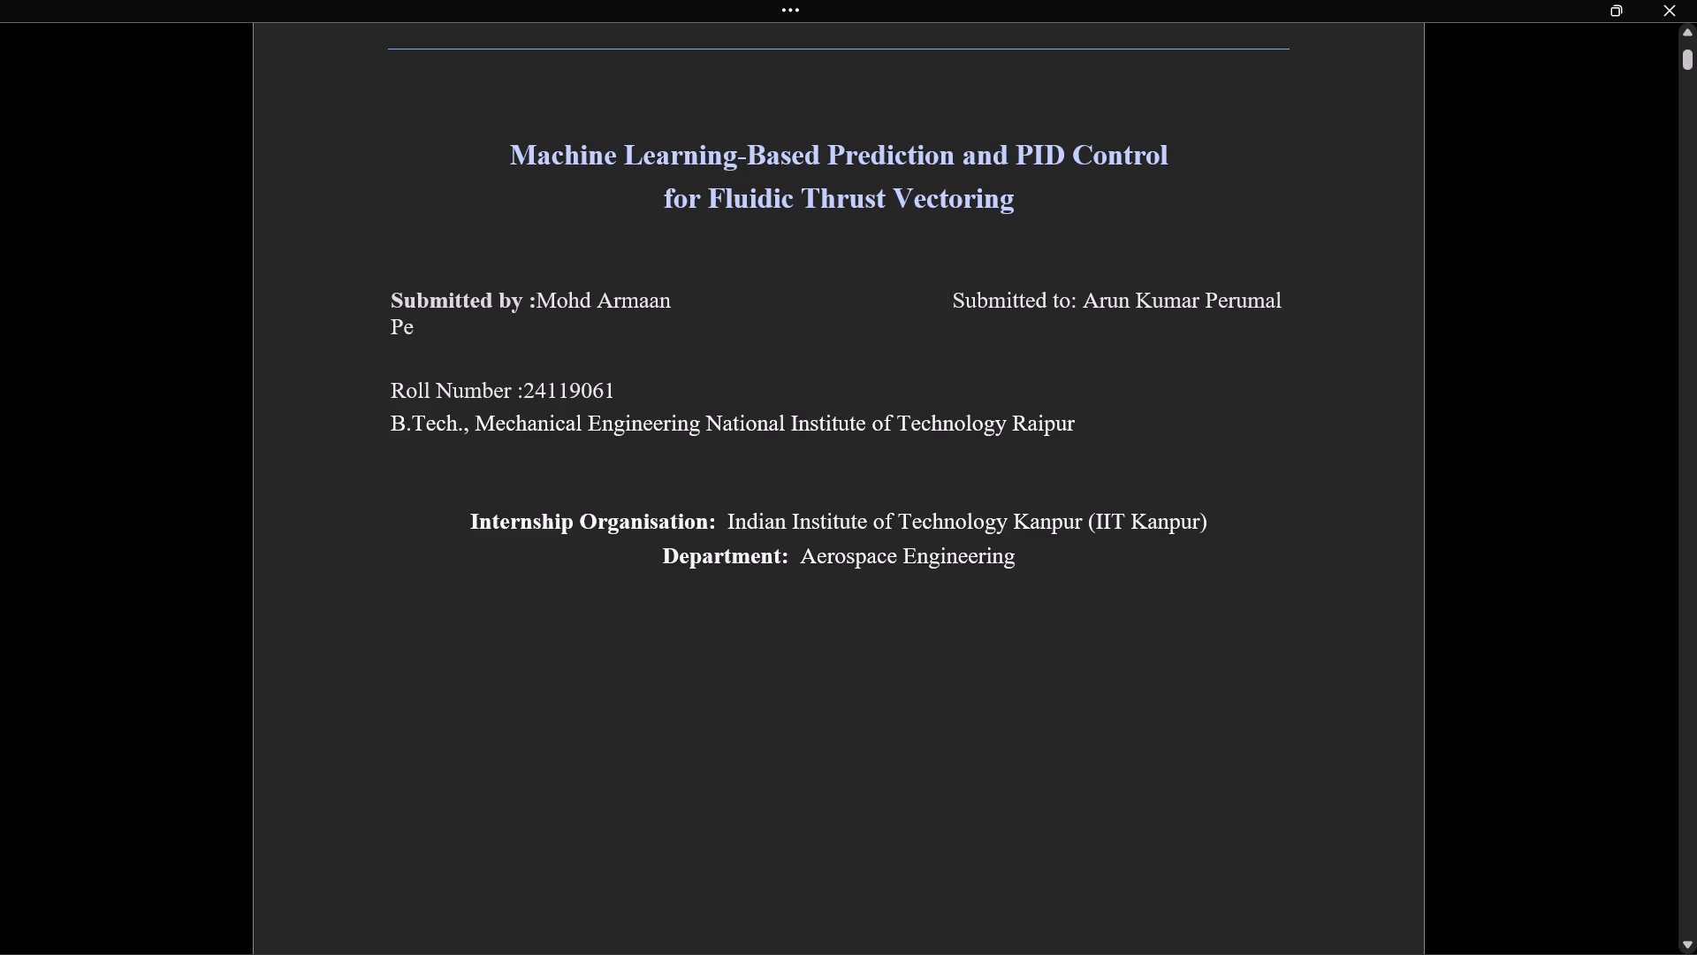
# Delete the stray letters after the recipient's surname and the empty line above the roll number.
pyautogui.click(428, 327)
pyautogui.click(409, 327)
pyautogui.press('BackSpace')
pyautogui.press('BackSpace')
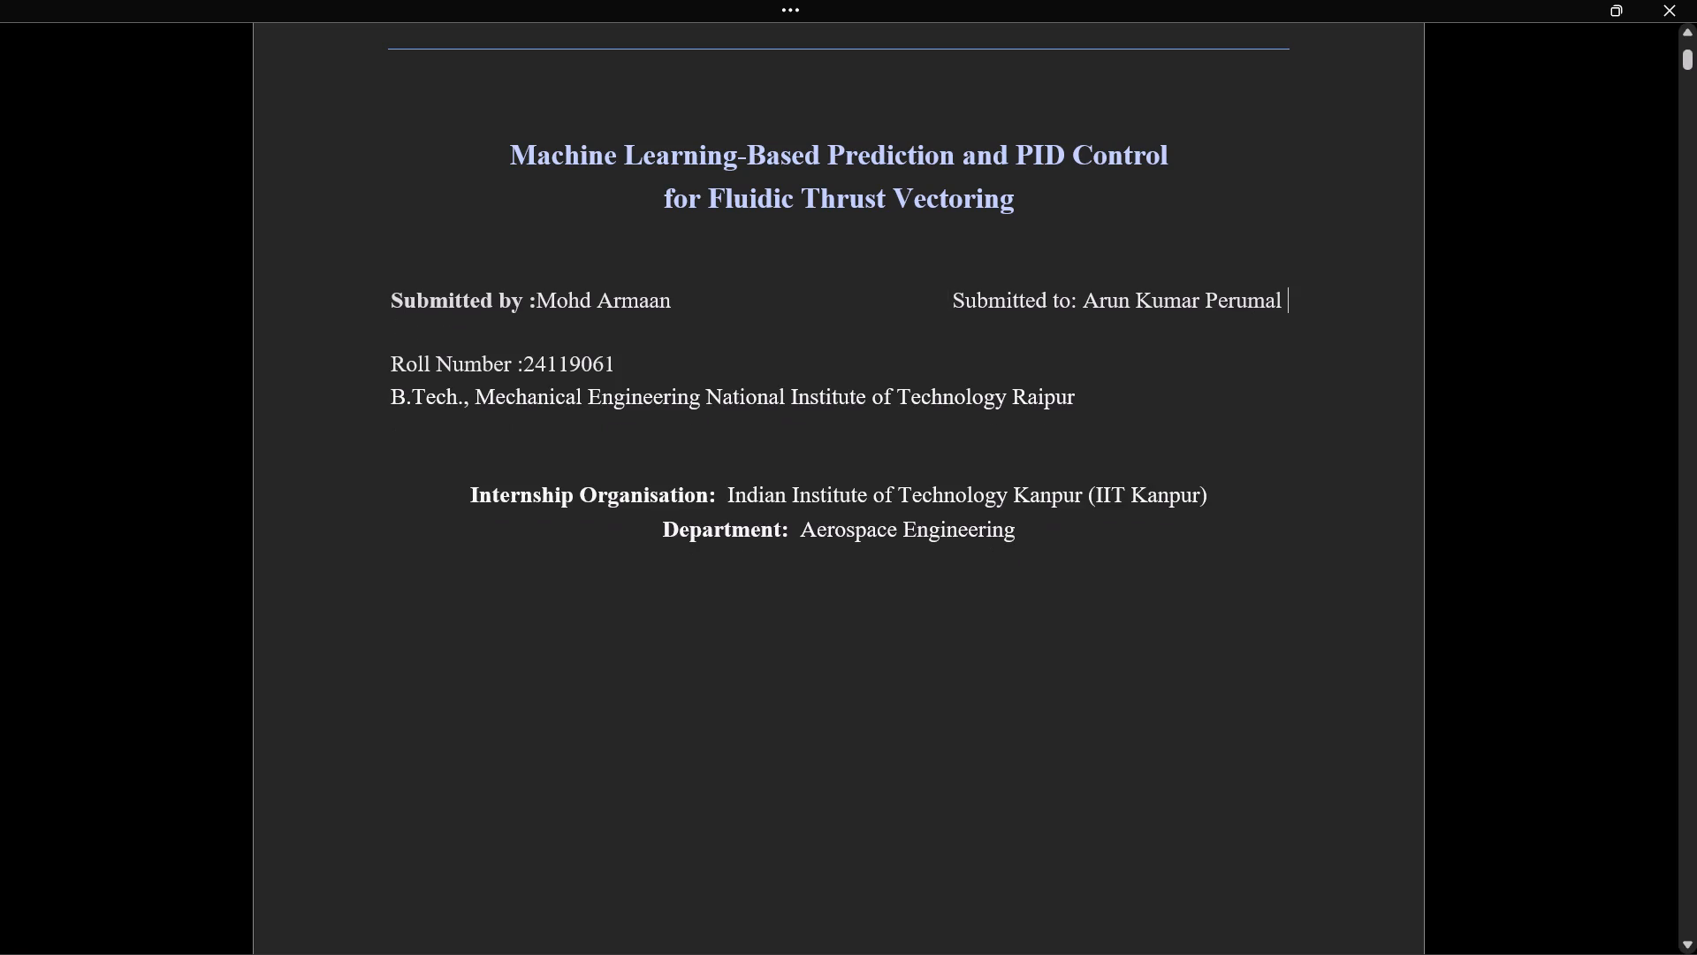
pyautogui.click(402, 335)
pyautogui.press('BackSpace')
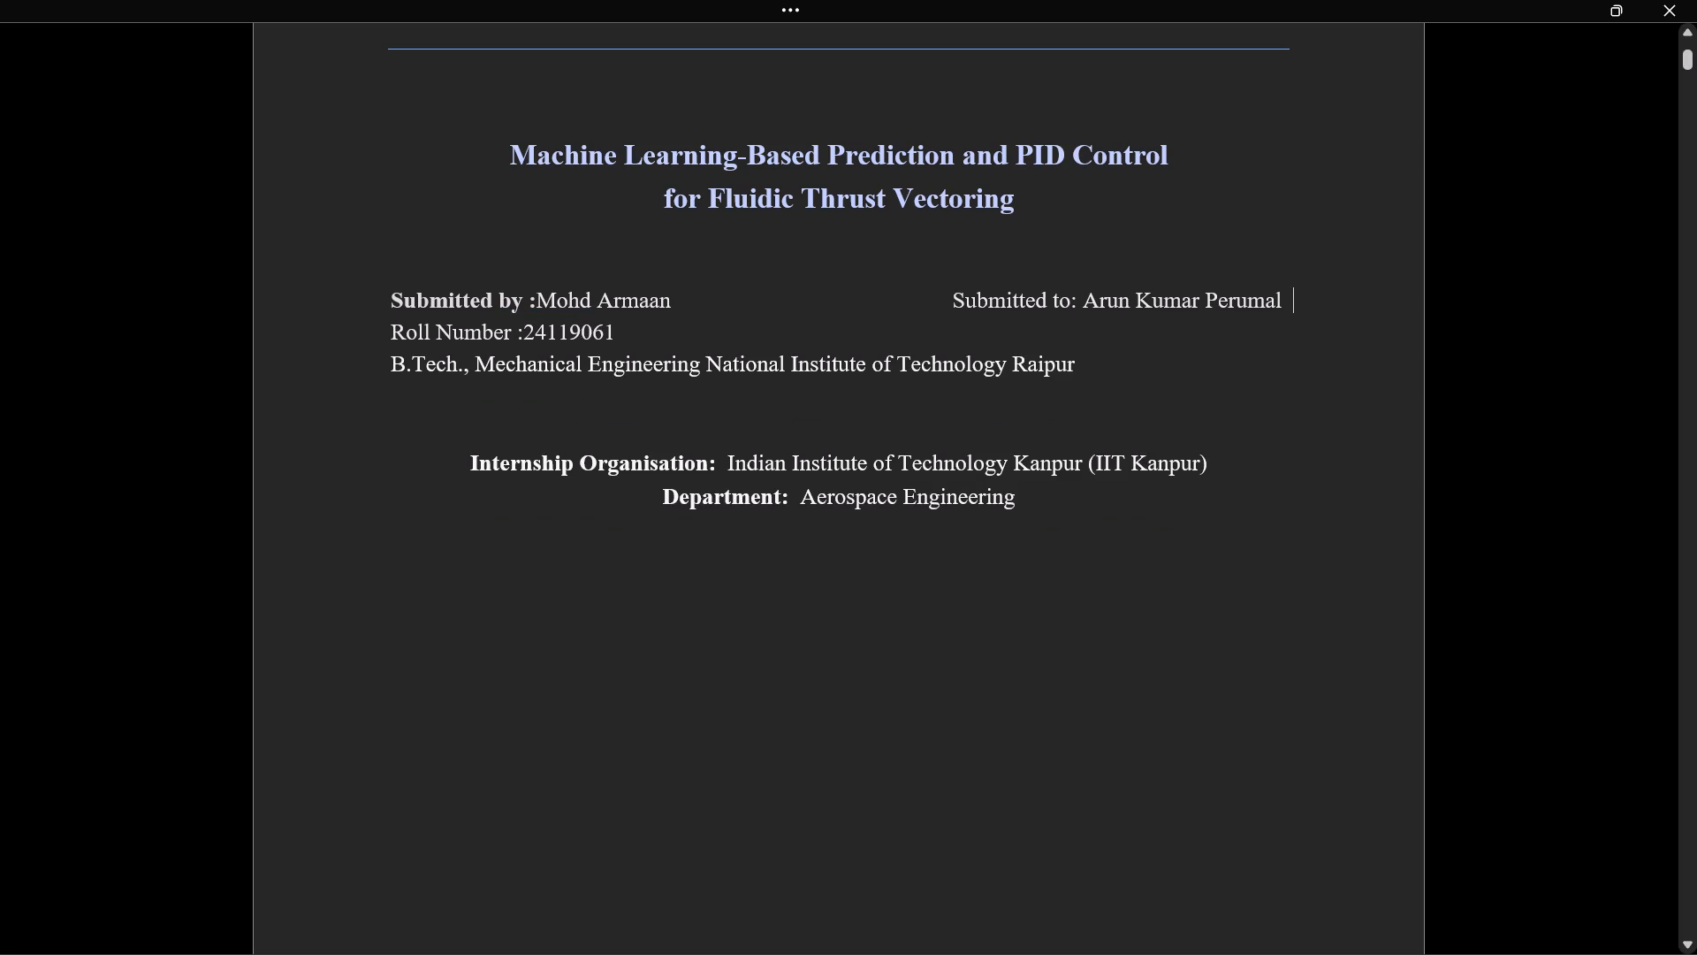
# Insert the title "Dr." before the recipient's name, preceded by an extra space.
pyautogui.click(1083, 299)
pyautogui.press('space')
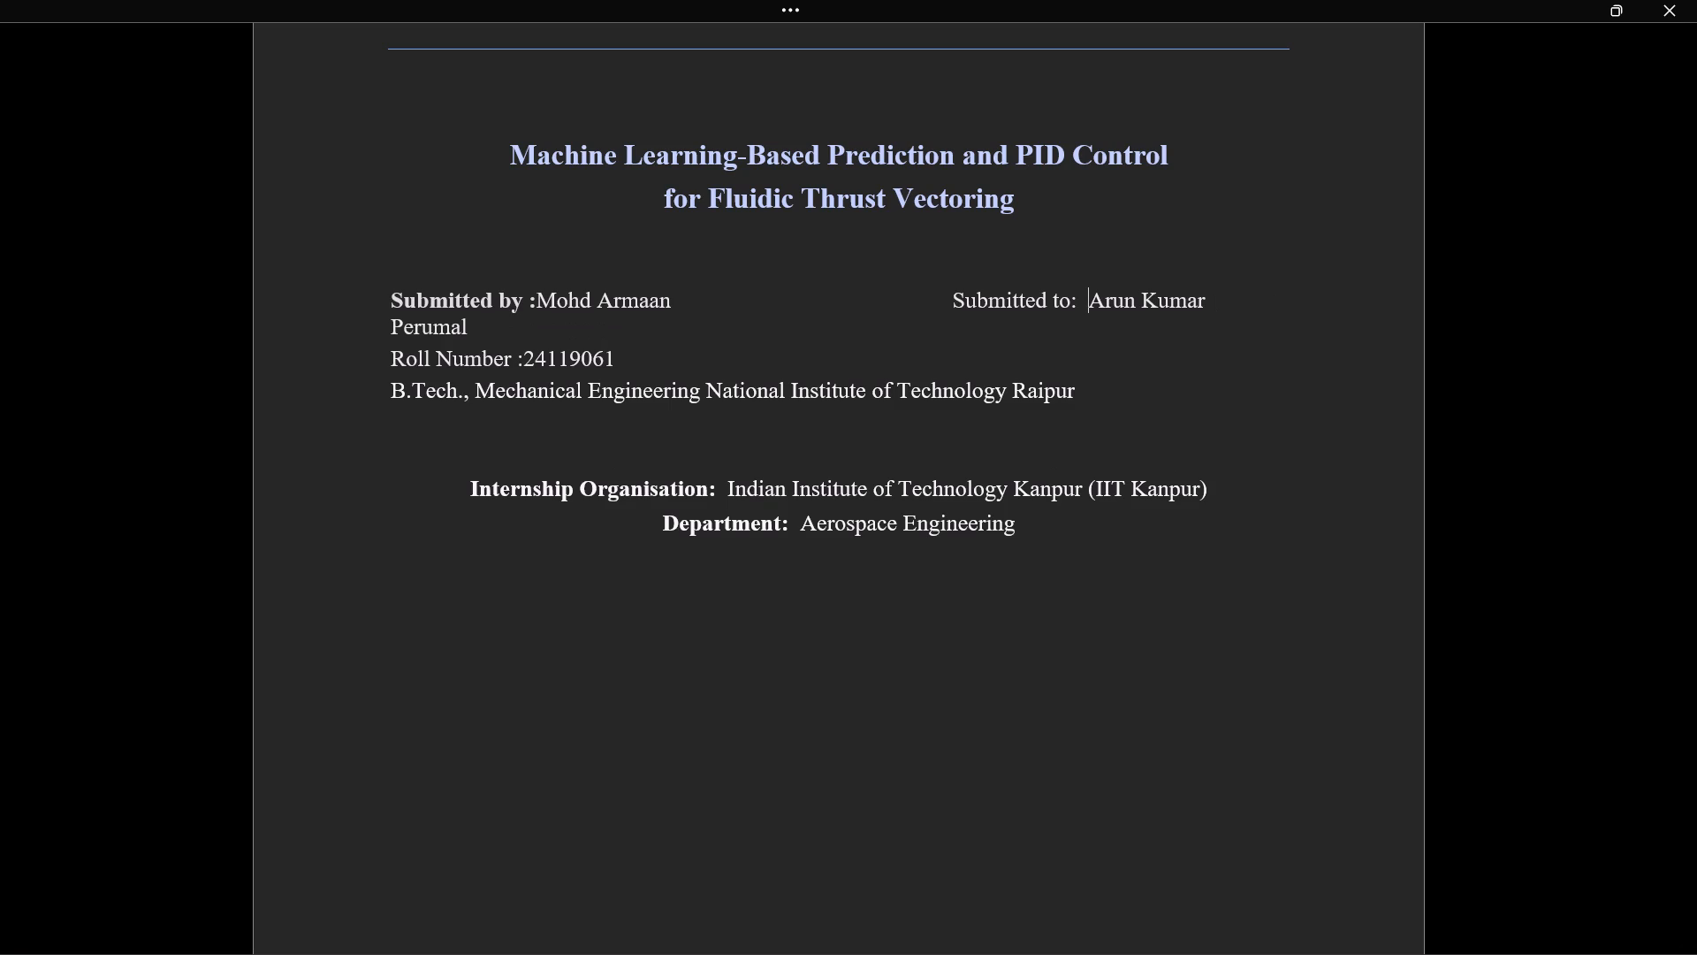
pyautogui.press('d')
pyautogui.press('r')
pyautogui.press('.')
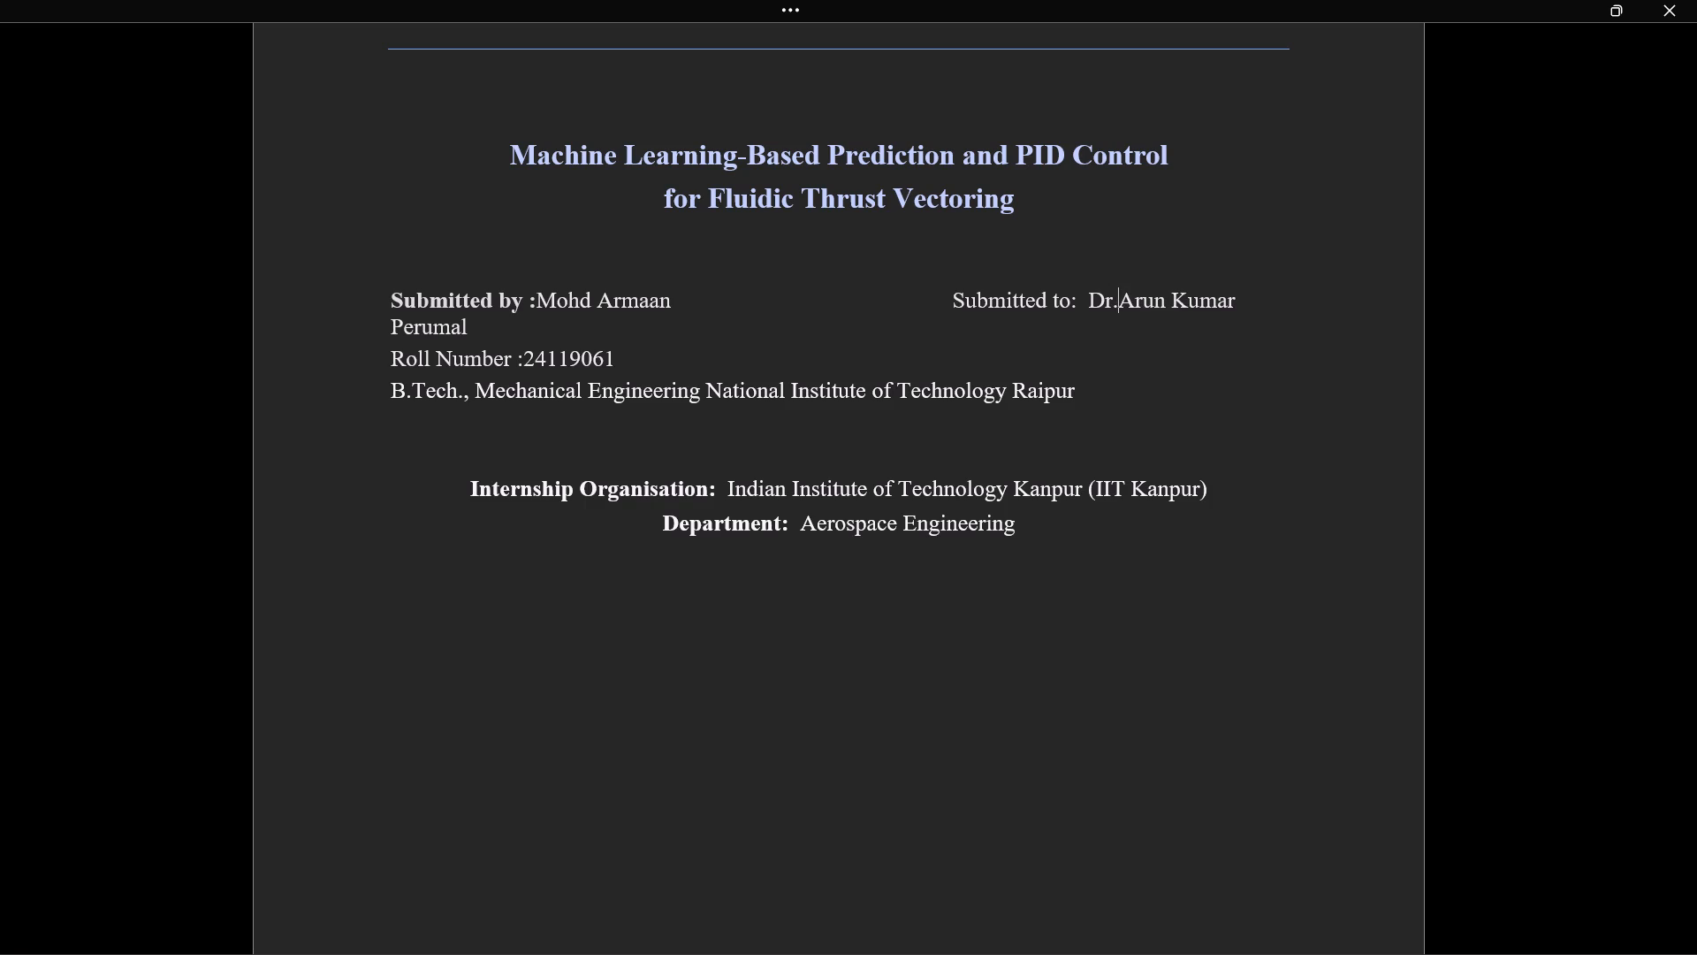
# Remove several more spaces before "Submitted to" to bring the label closer to the author's name.
pyautogui.click(954, 303)
pyautogui.press('BackSpace')
pyautogui.press('BackSpace')
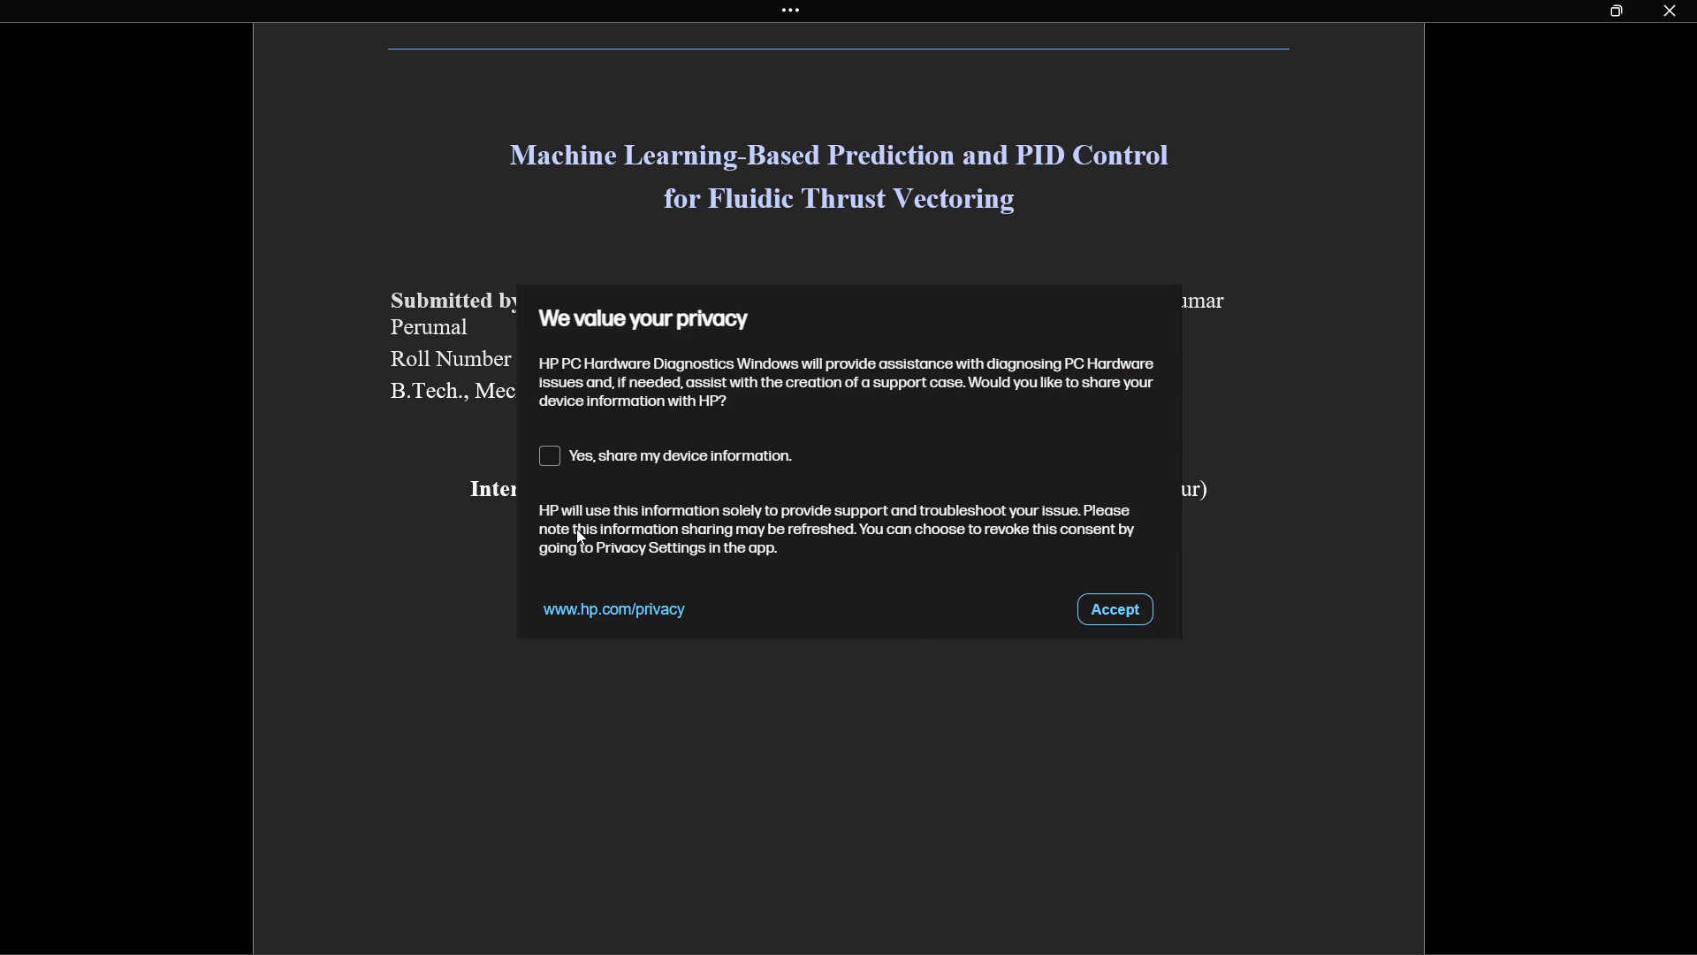
pyautogui.click(550, 455)
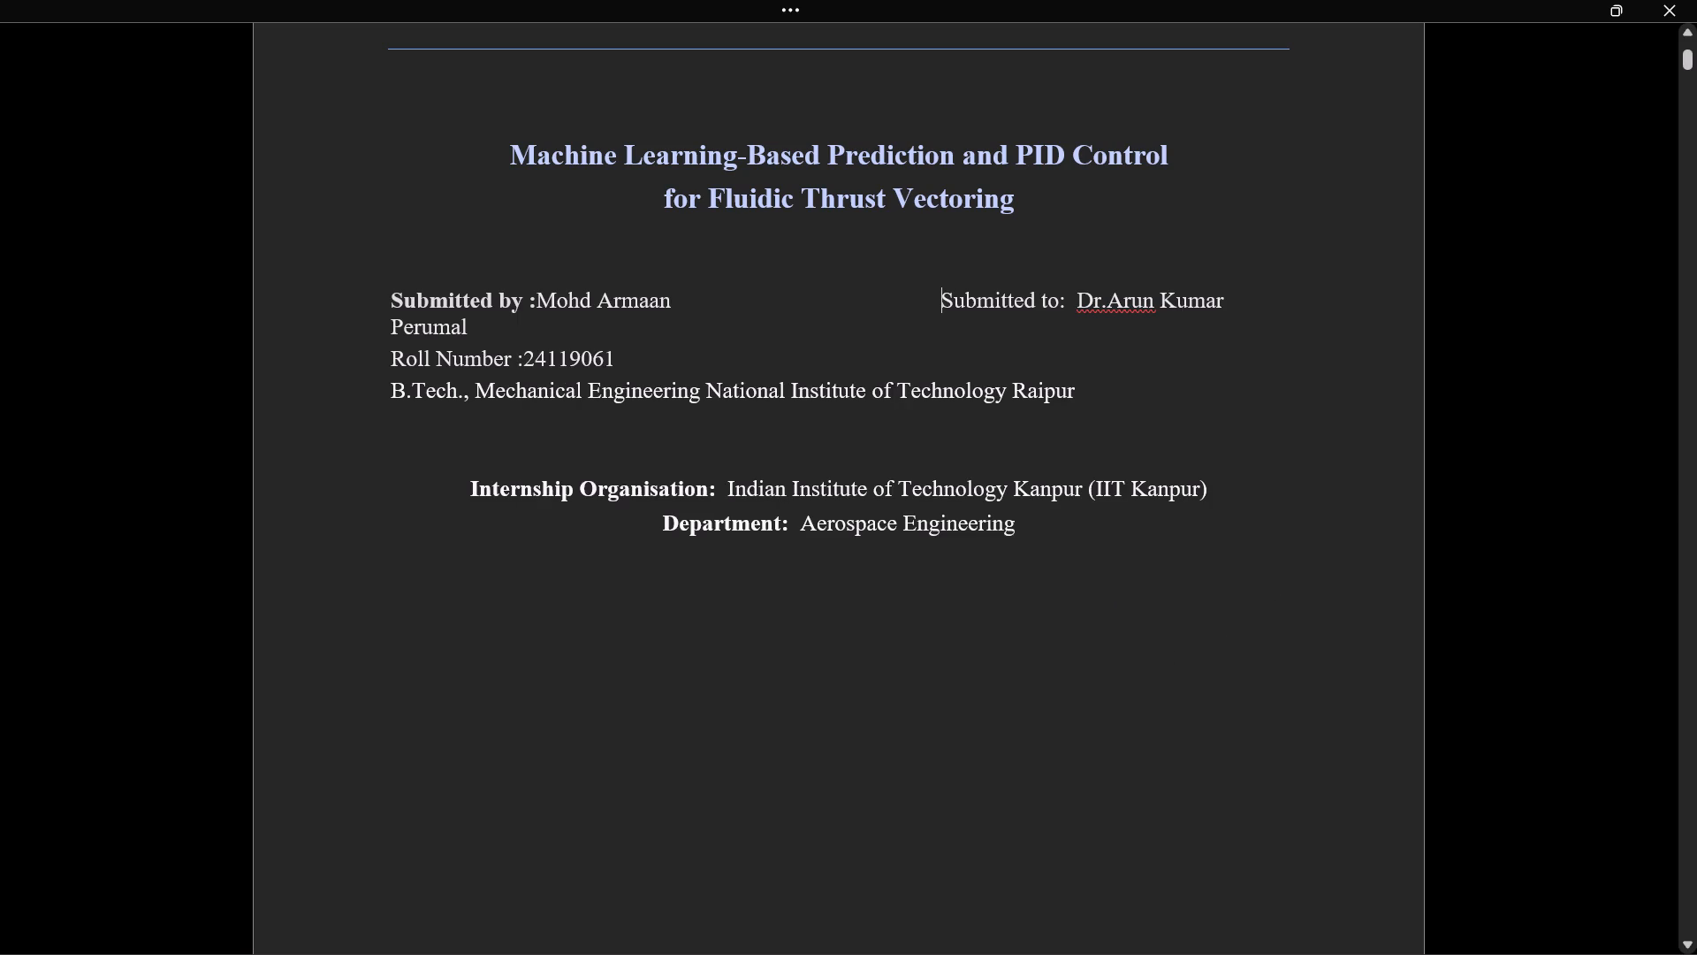
pyautogui.press('BackSpace')
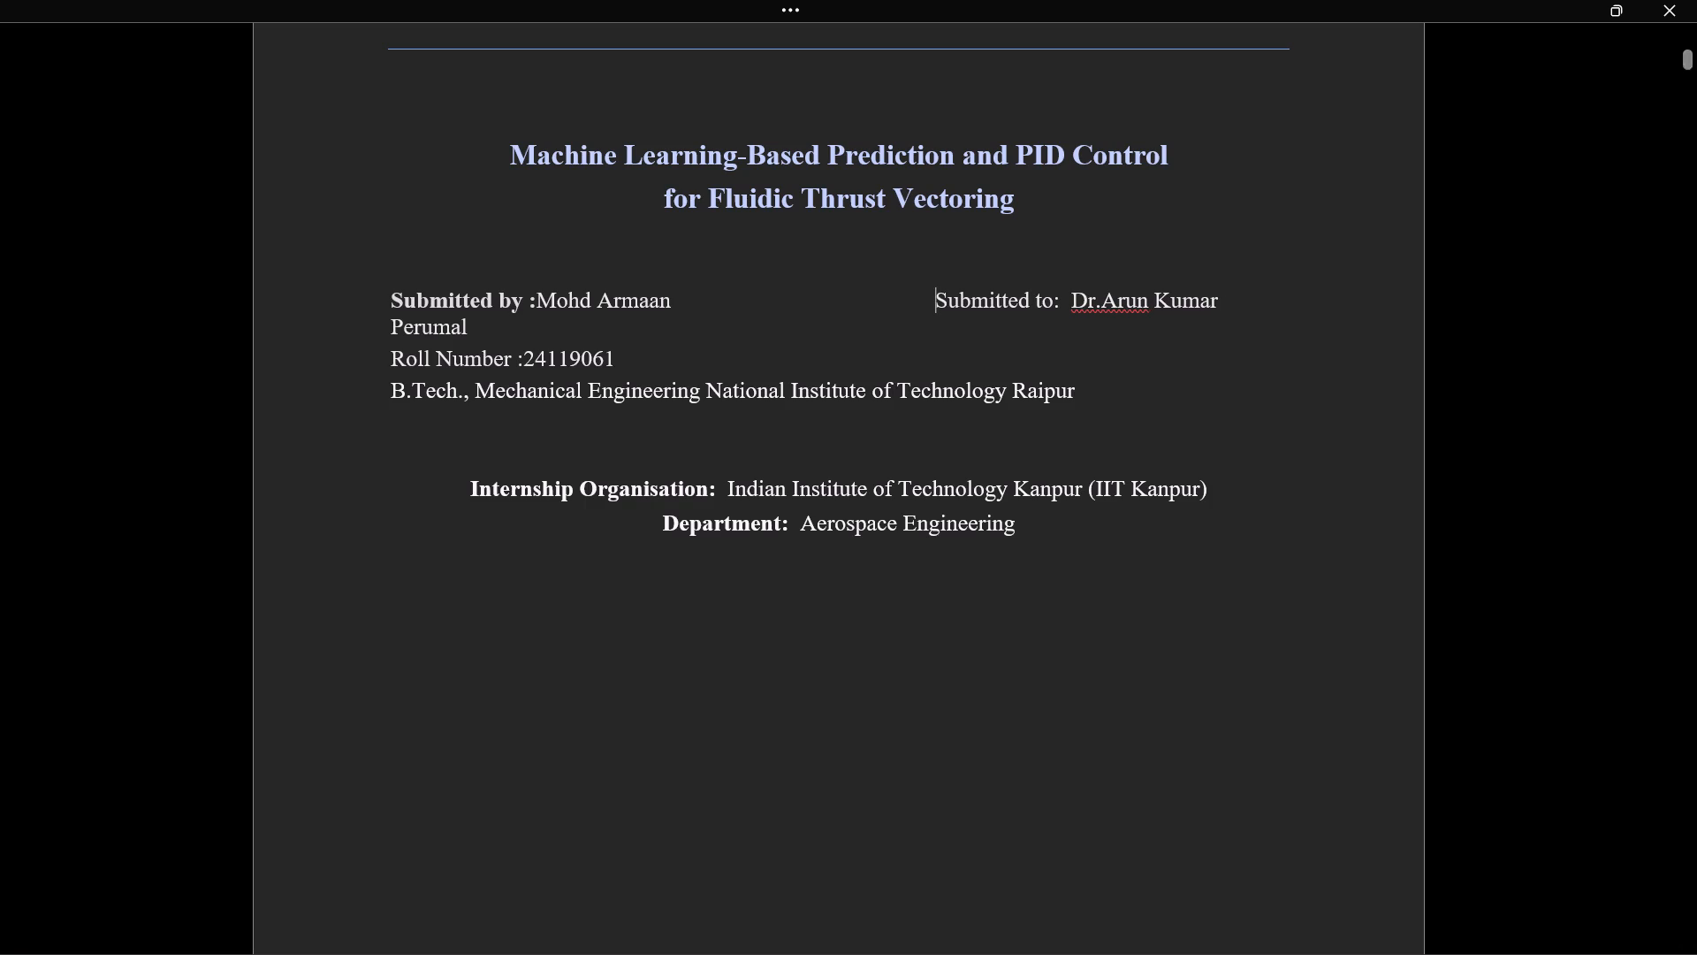
pyautogui.press('BackSpace')
pyautogui.press('BackSpace')
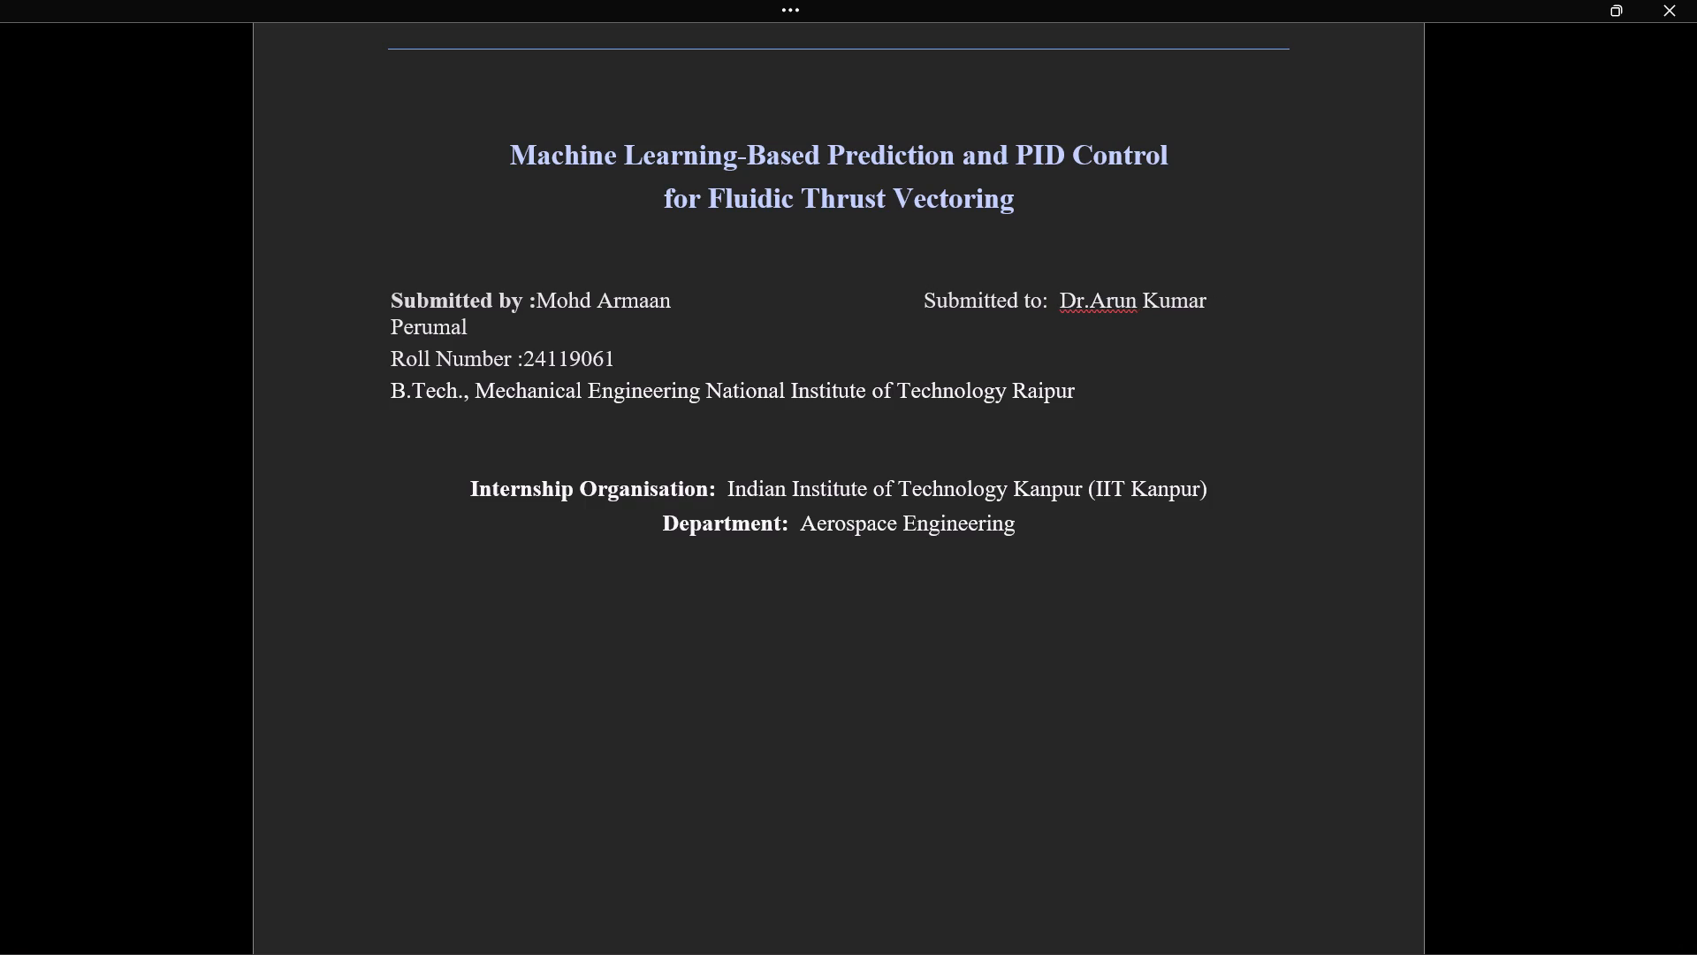
# Remove both spaces after "Submitted to:" and insert one after "Dr." so the recipient's full name fits on the line.
pyautogui.click(1060, 299)
pyautogui.press('BackSpace')
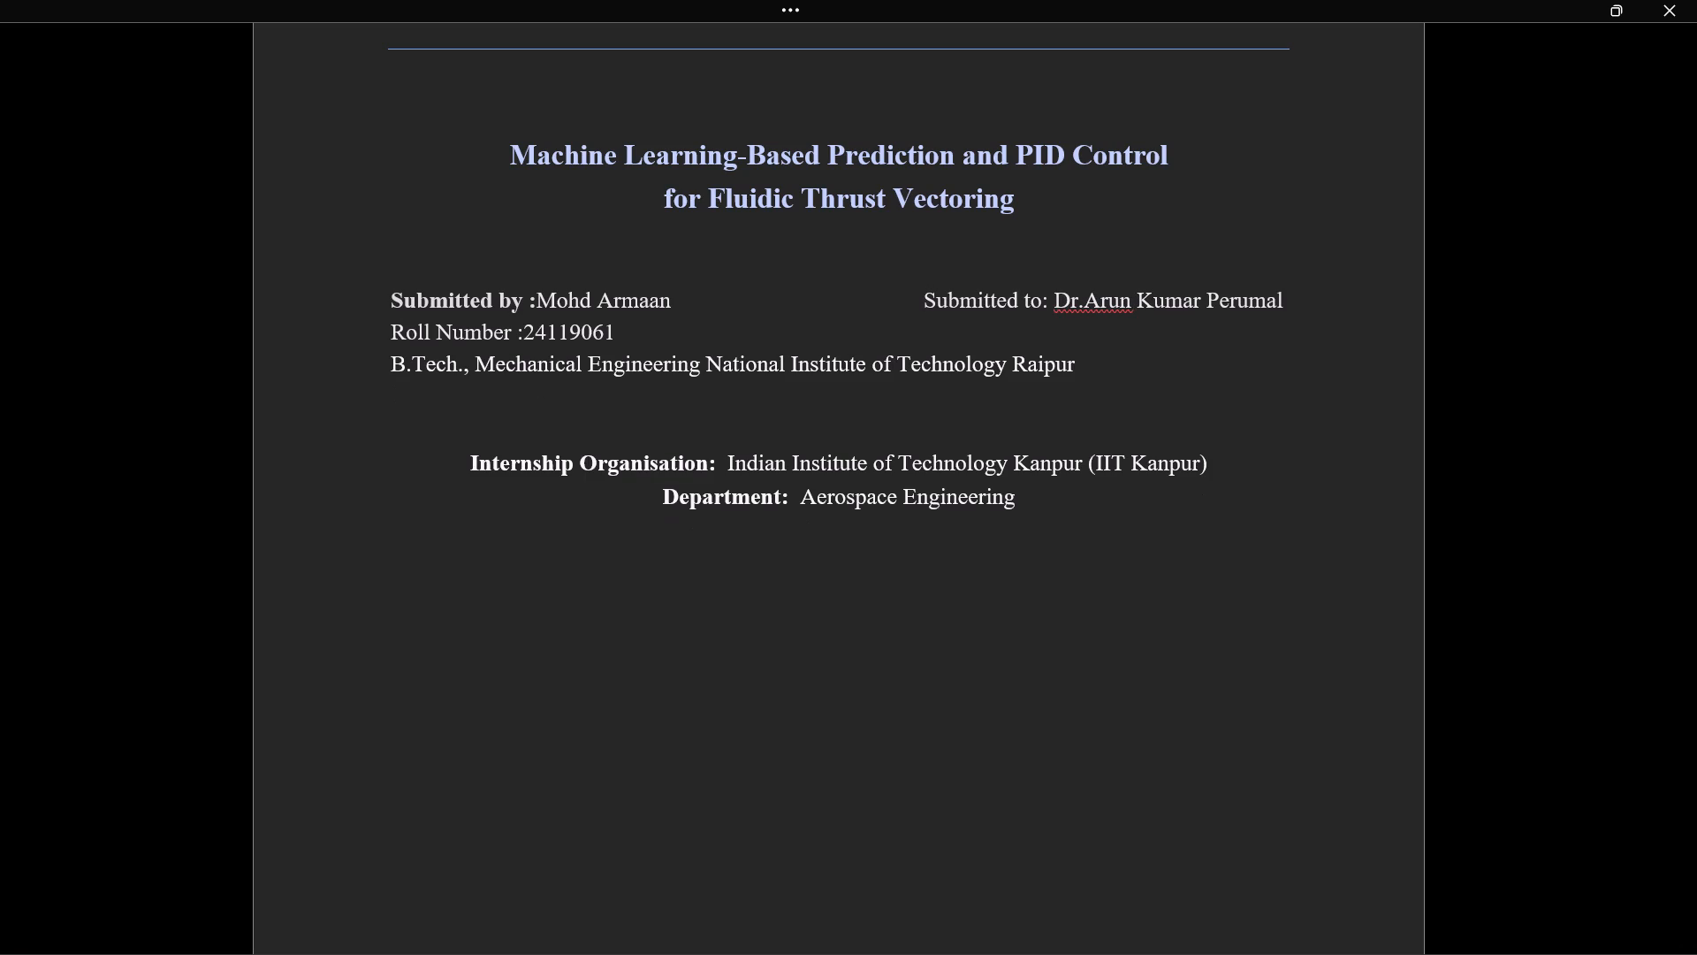
pyautogui.click(1084, 302)
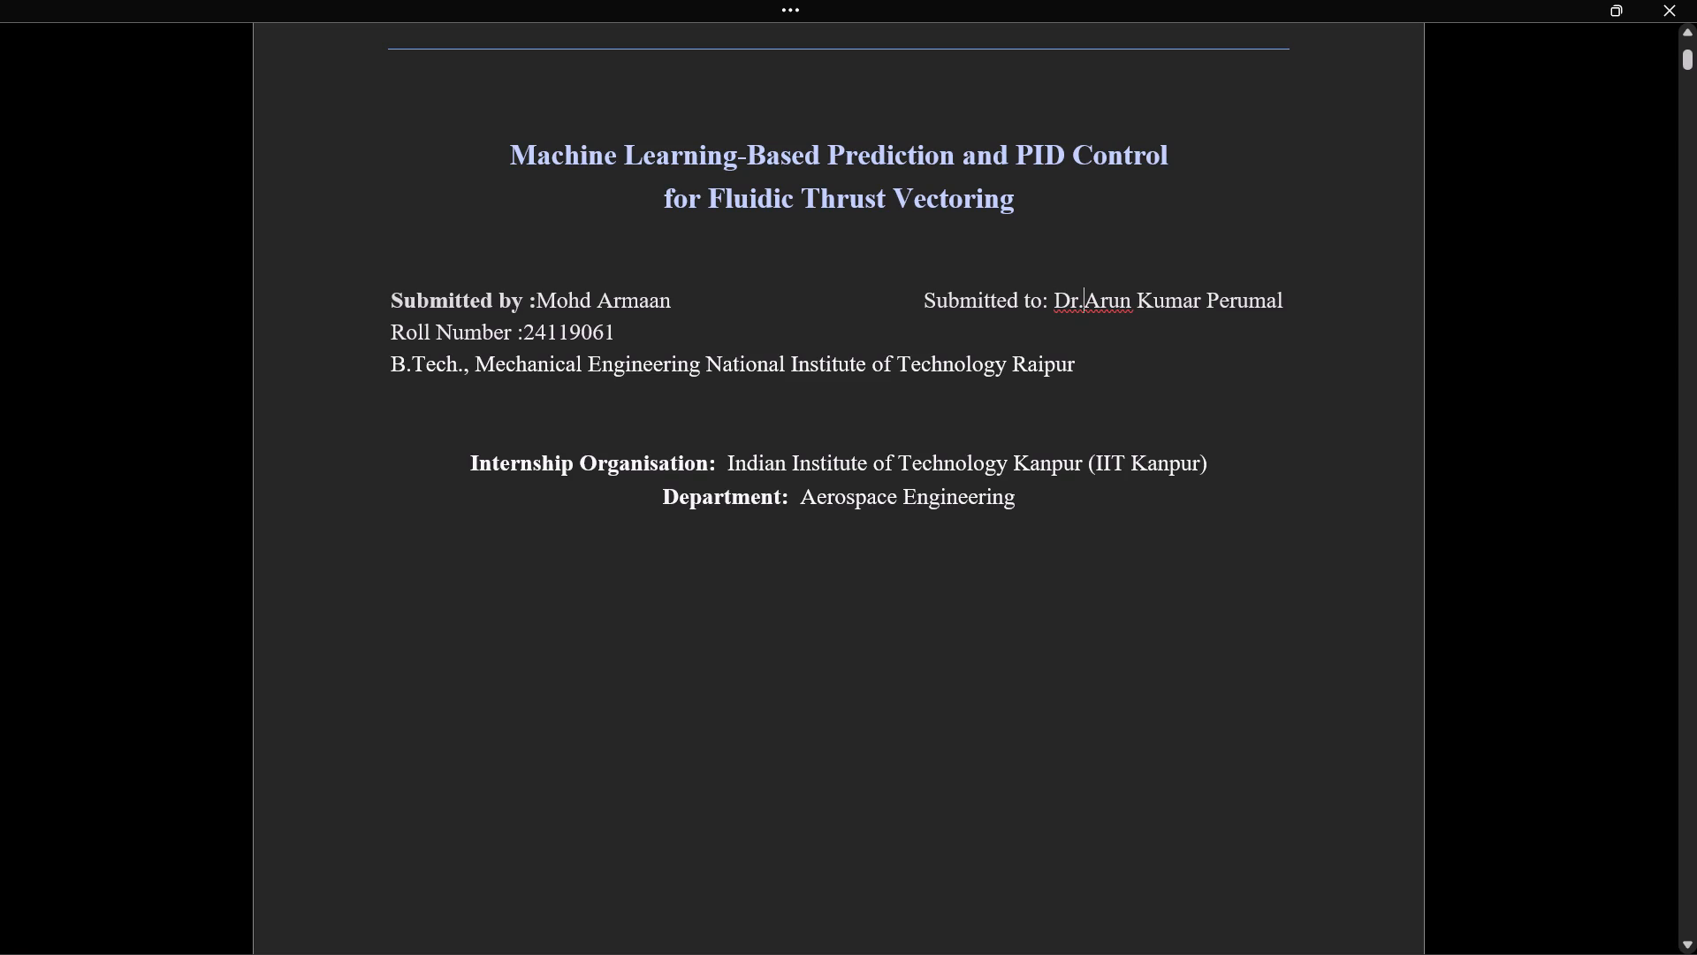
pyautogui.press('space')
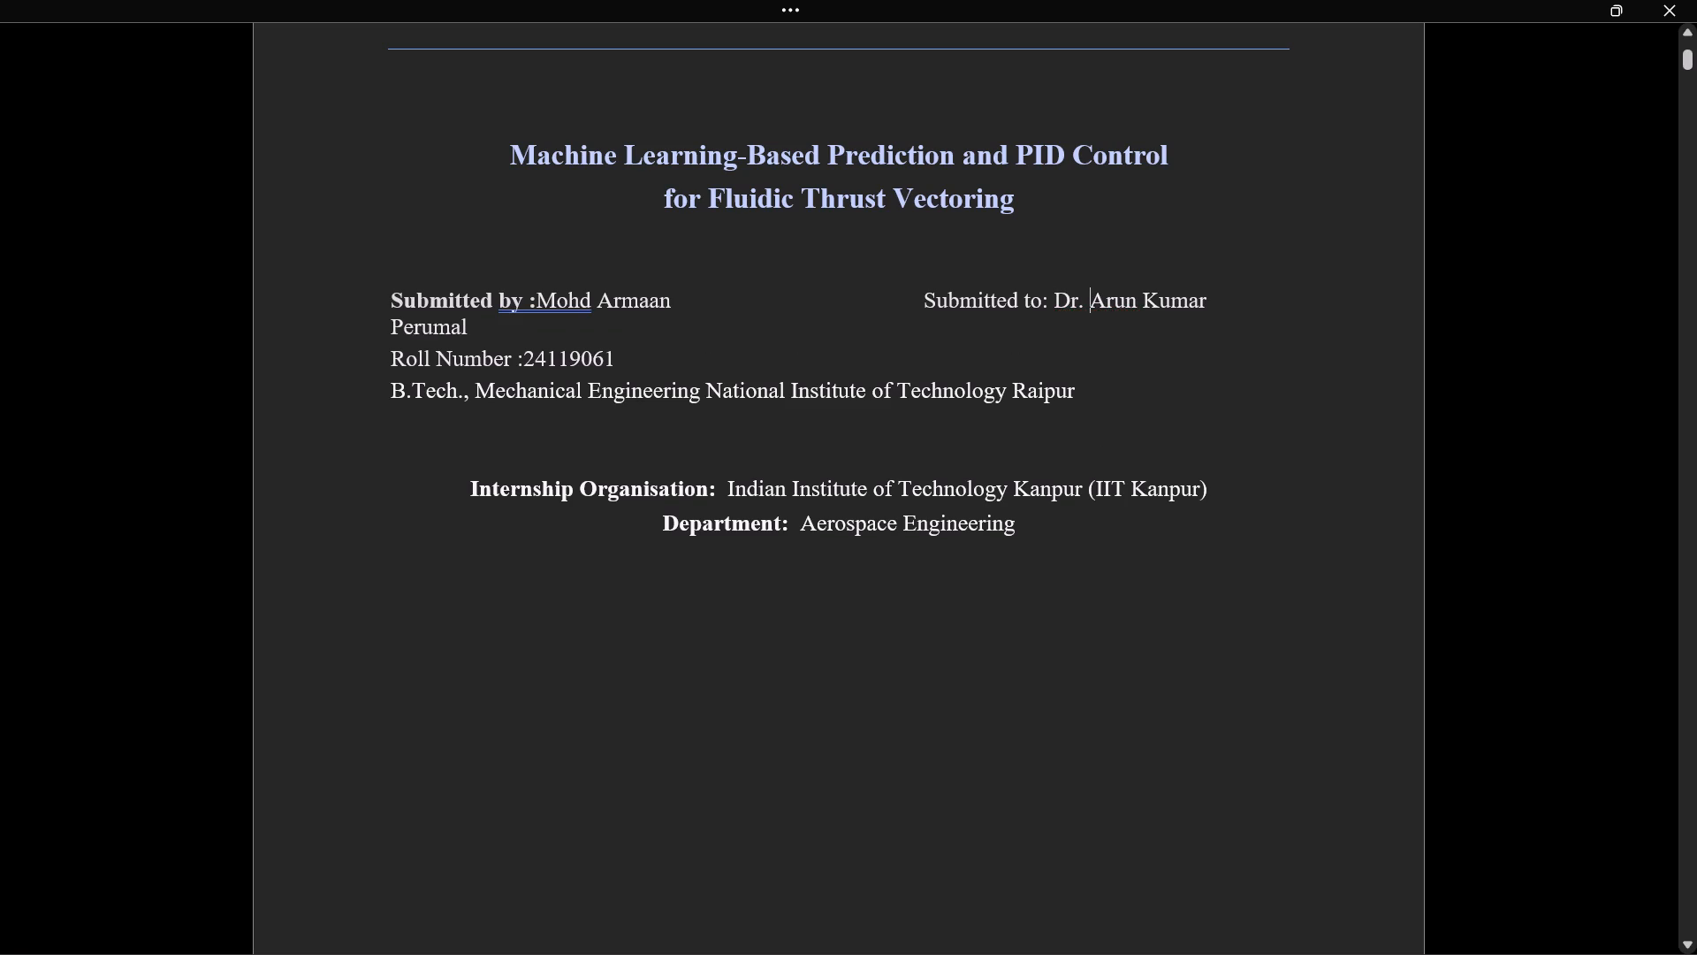
pyautogui.click(1053, 300)
pyautogui.press('BackSpace')
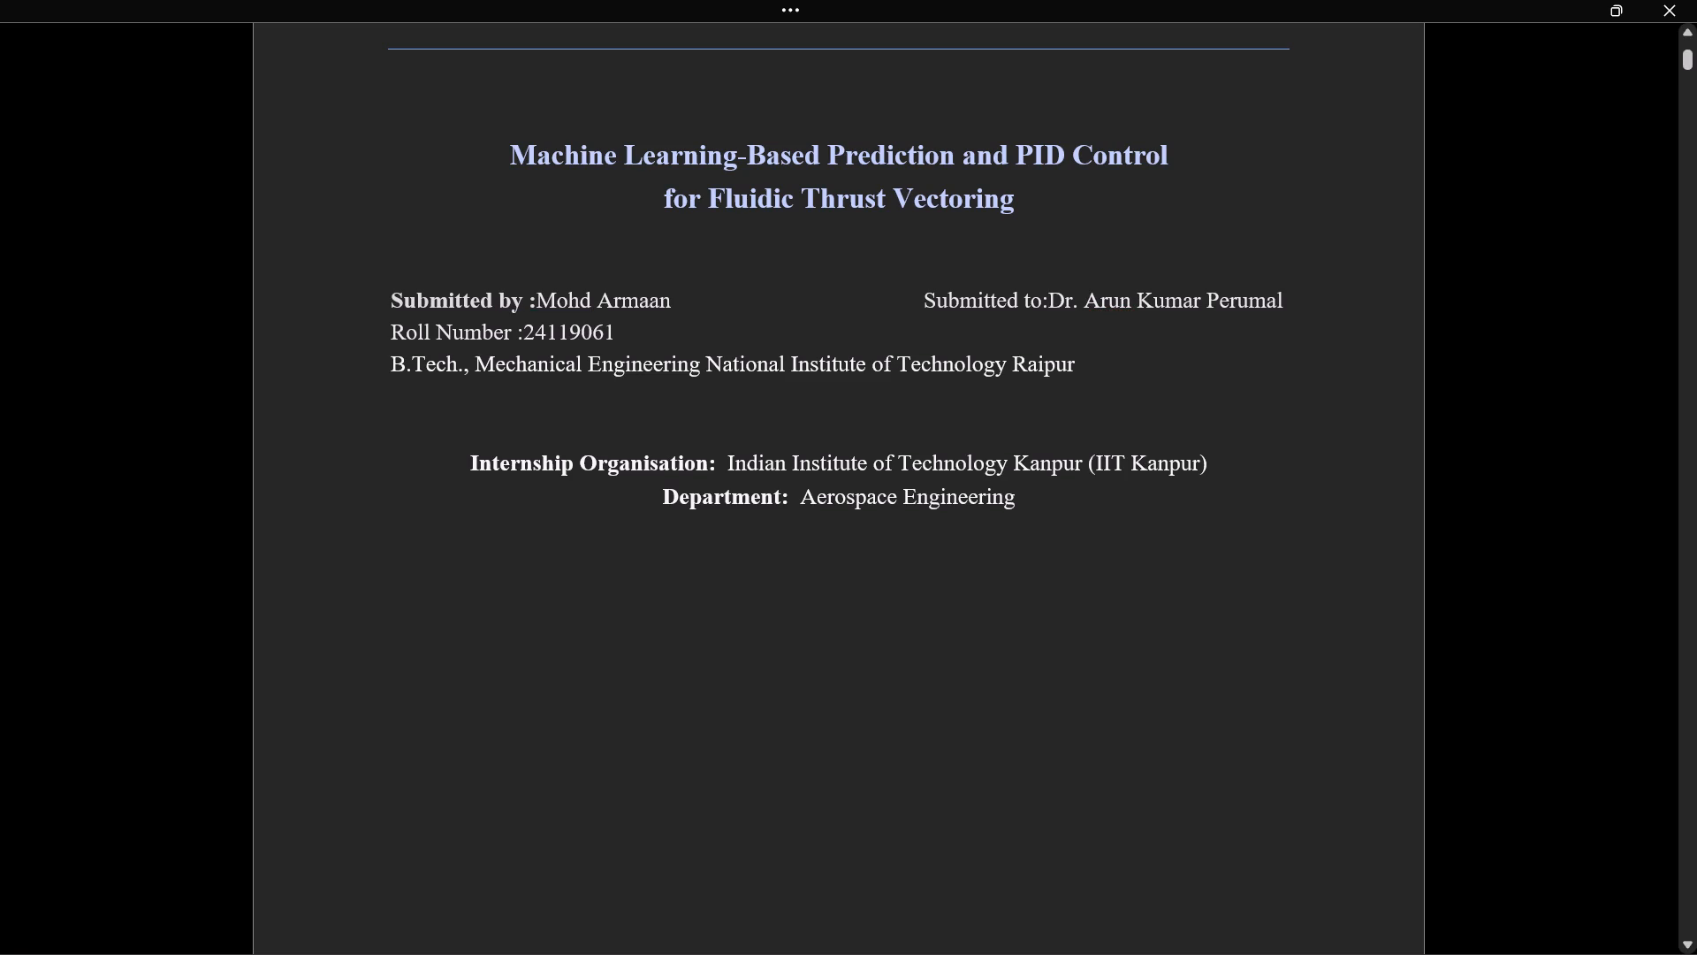
# Show the cover page alongside the Chapter 1 page and leave Focus view.
pyautogui.keyDown('ctrl'); pyautogui.scroll(-6, 871, 566); pyautogui.keyUp('ctrl')
pyautogui.scroll(1, 871, 566)
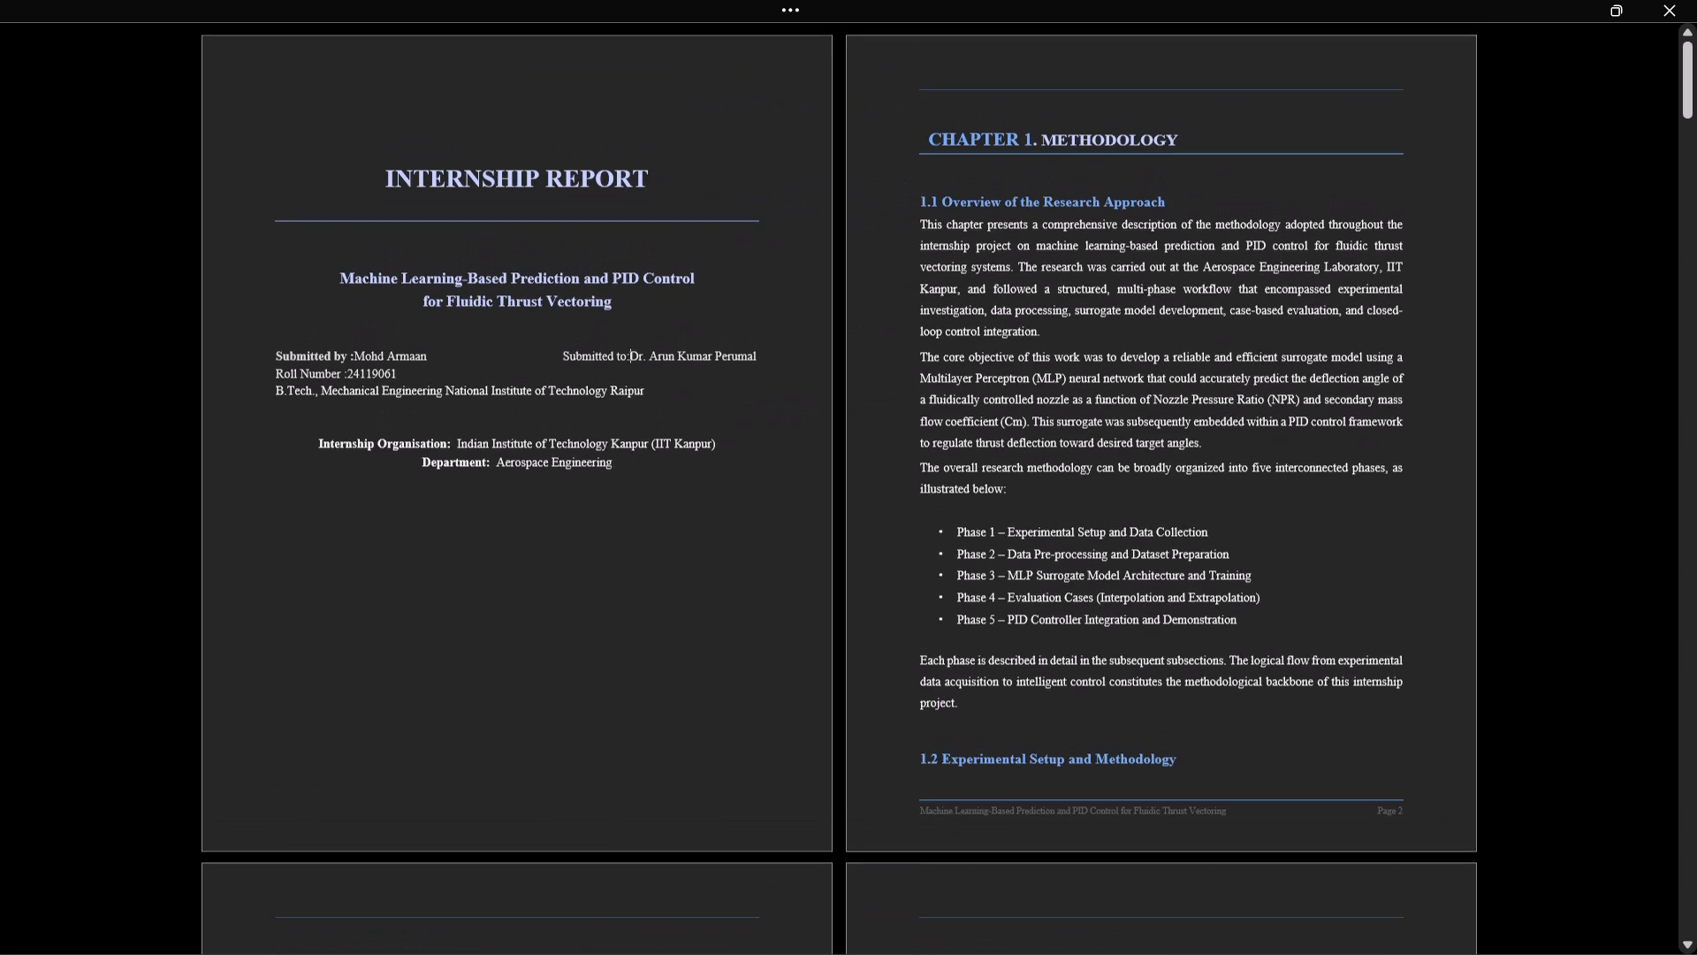
pyautogui.scroll(1, 871, 566)
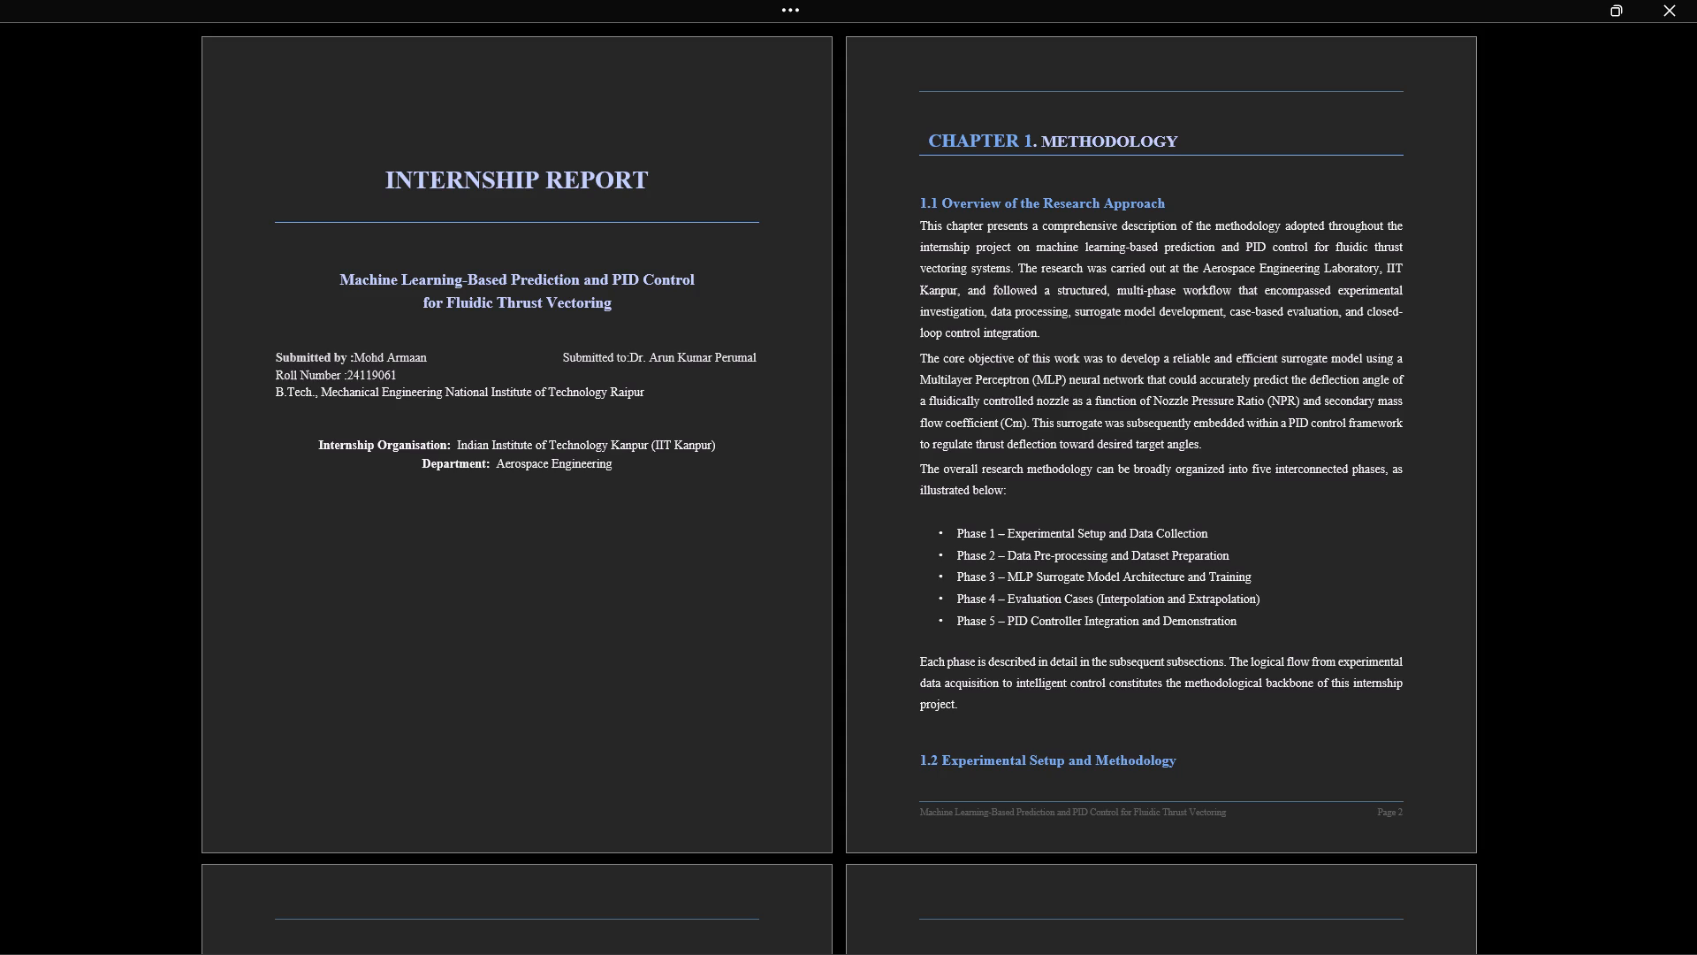
pyautogui.press('Escape')
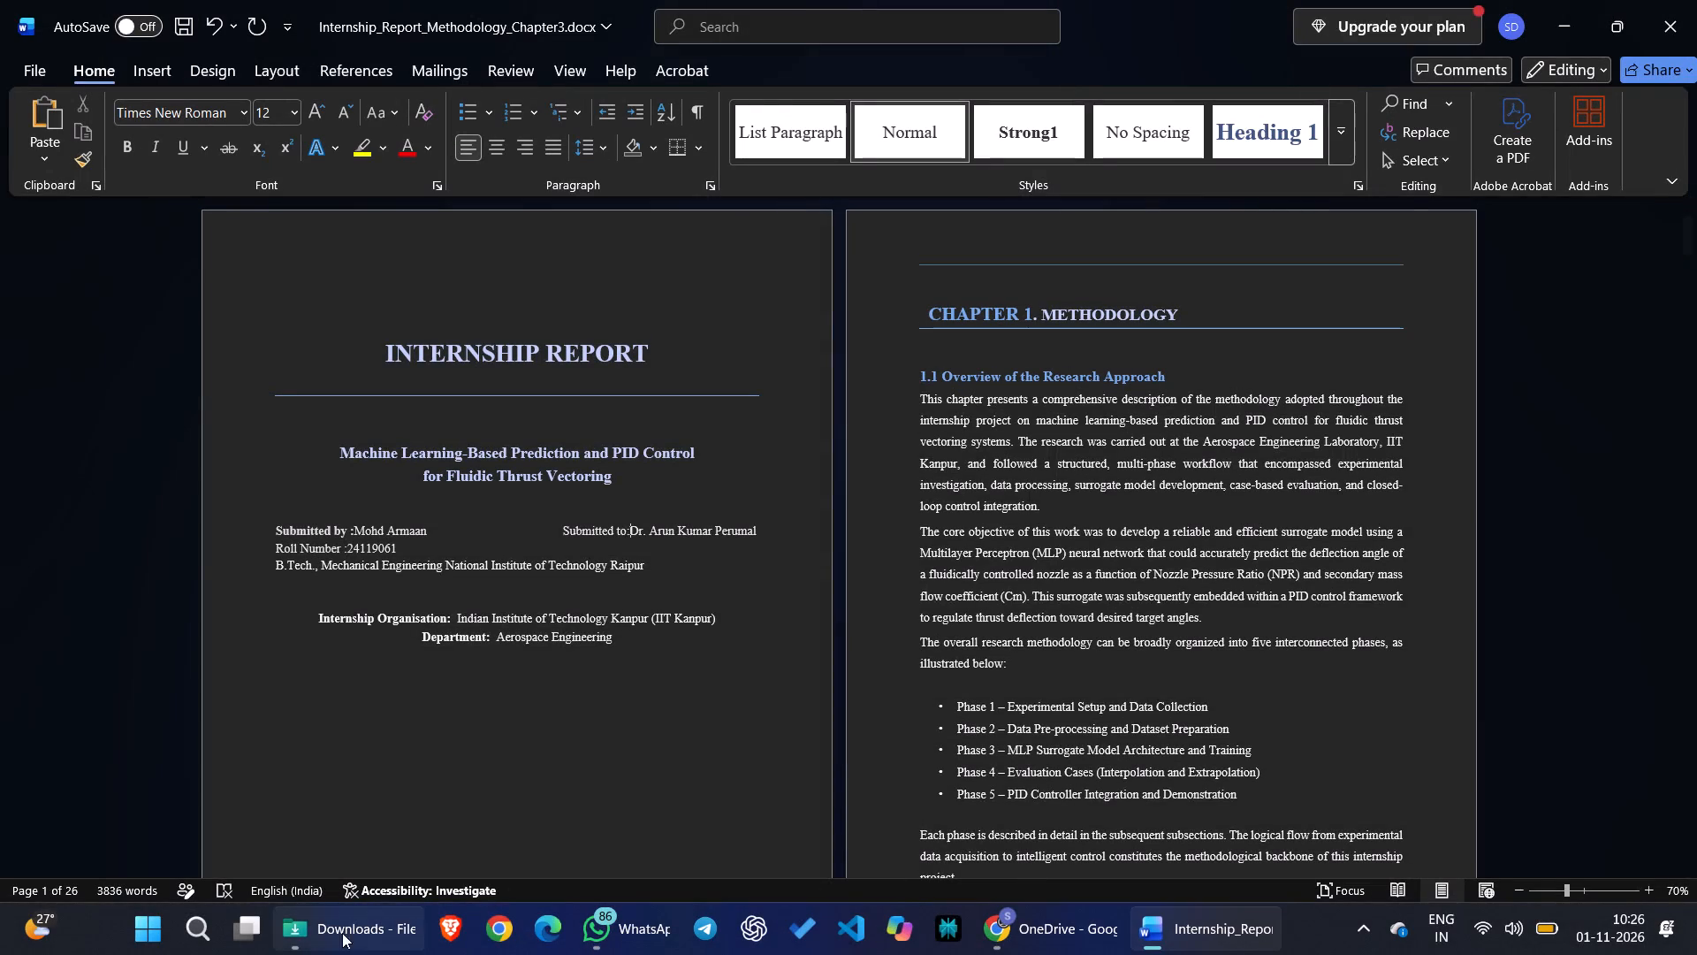
pyautogui.click(1070, 944)
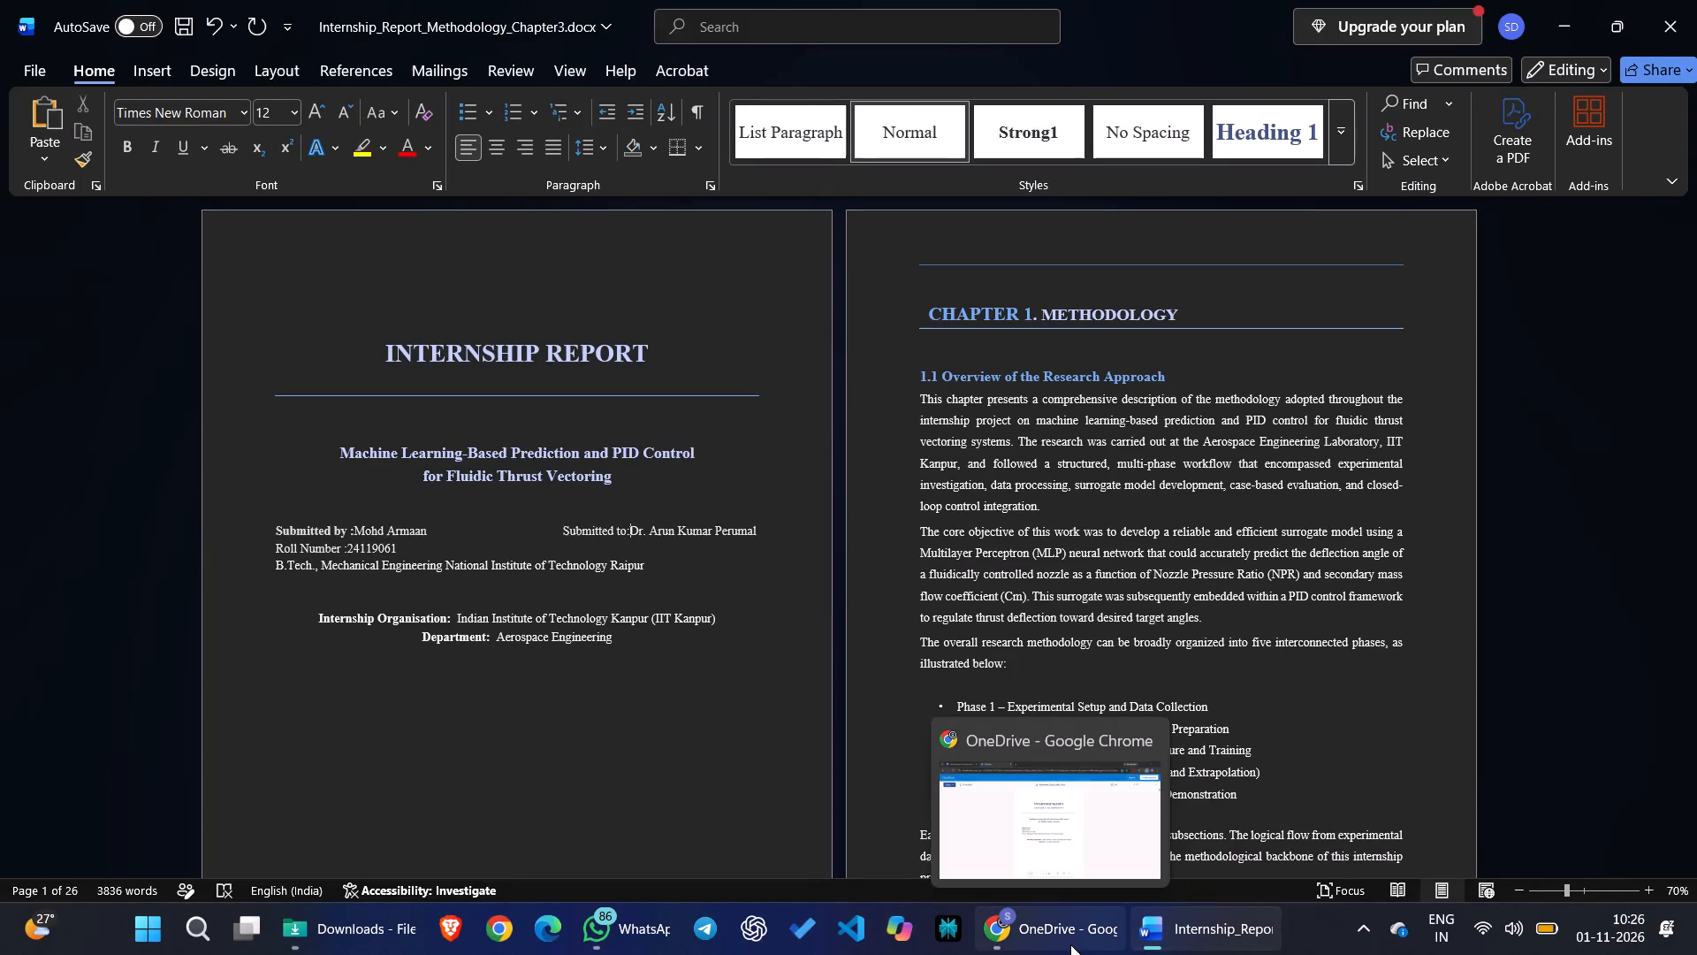
pyautogui.click(584, 19)
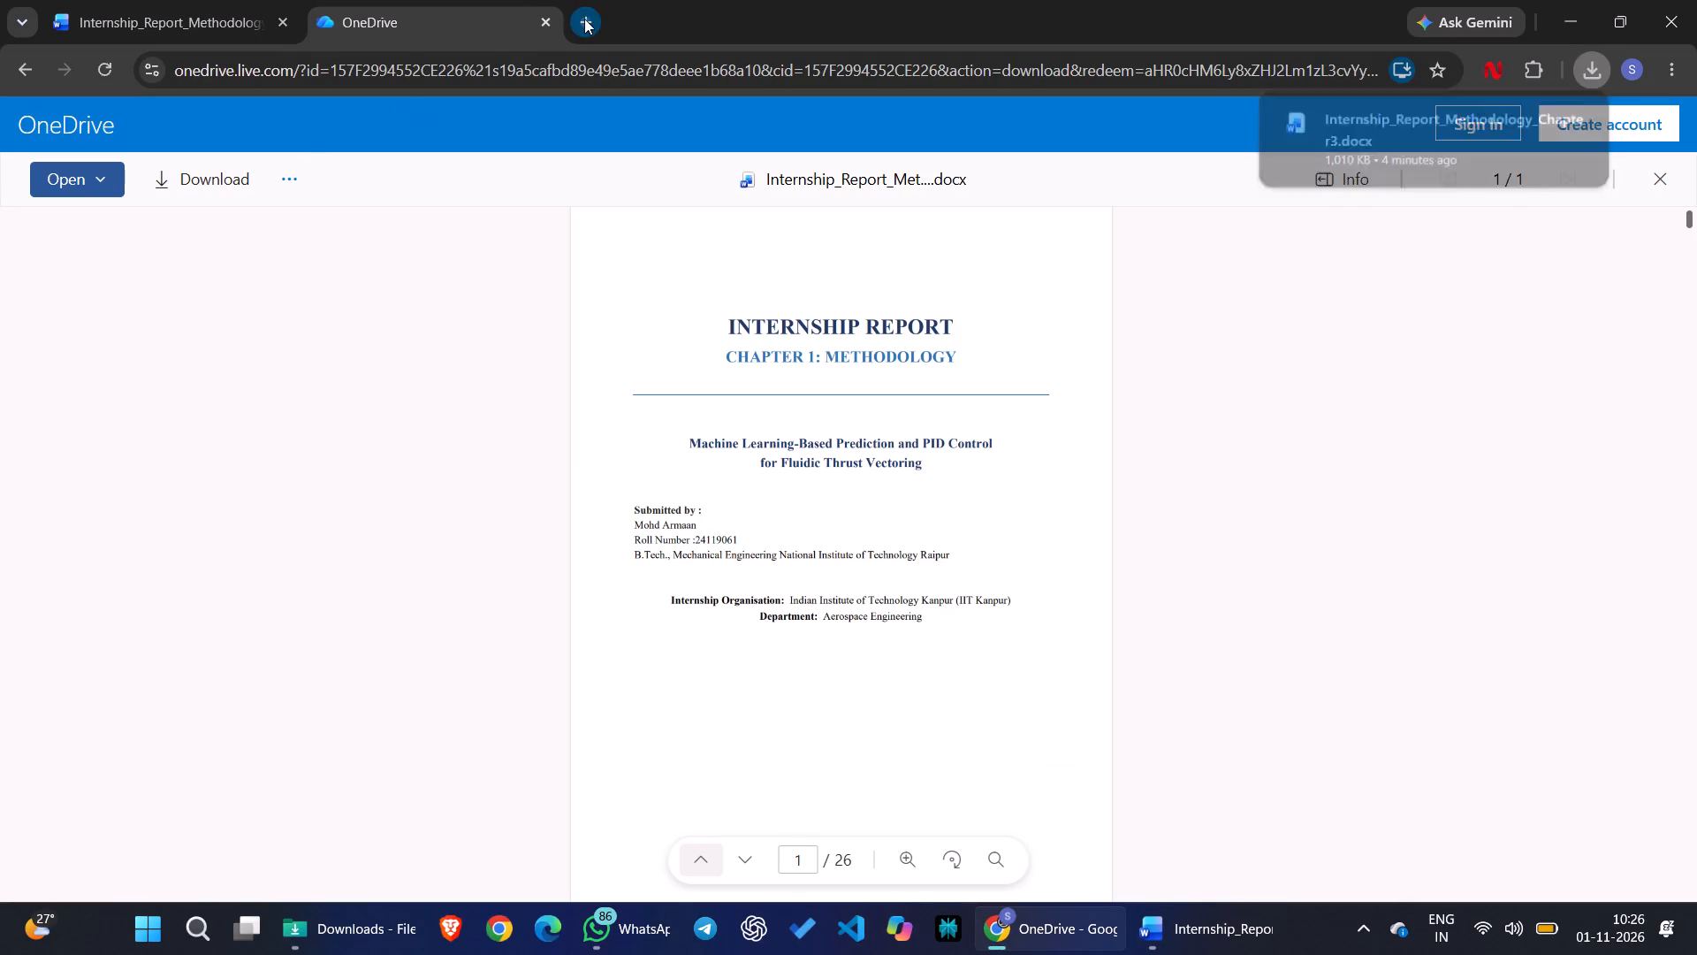
pyautogui.write('nitrr logo')
pyautogui.press('Return')
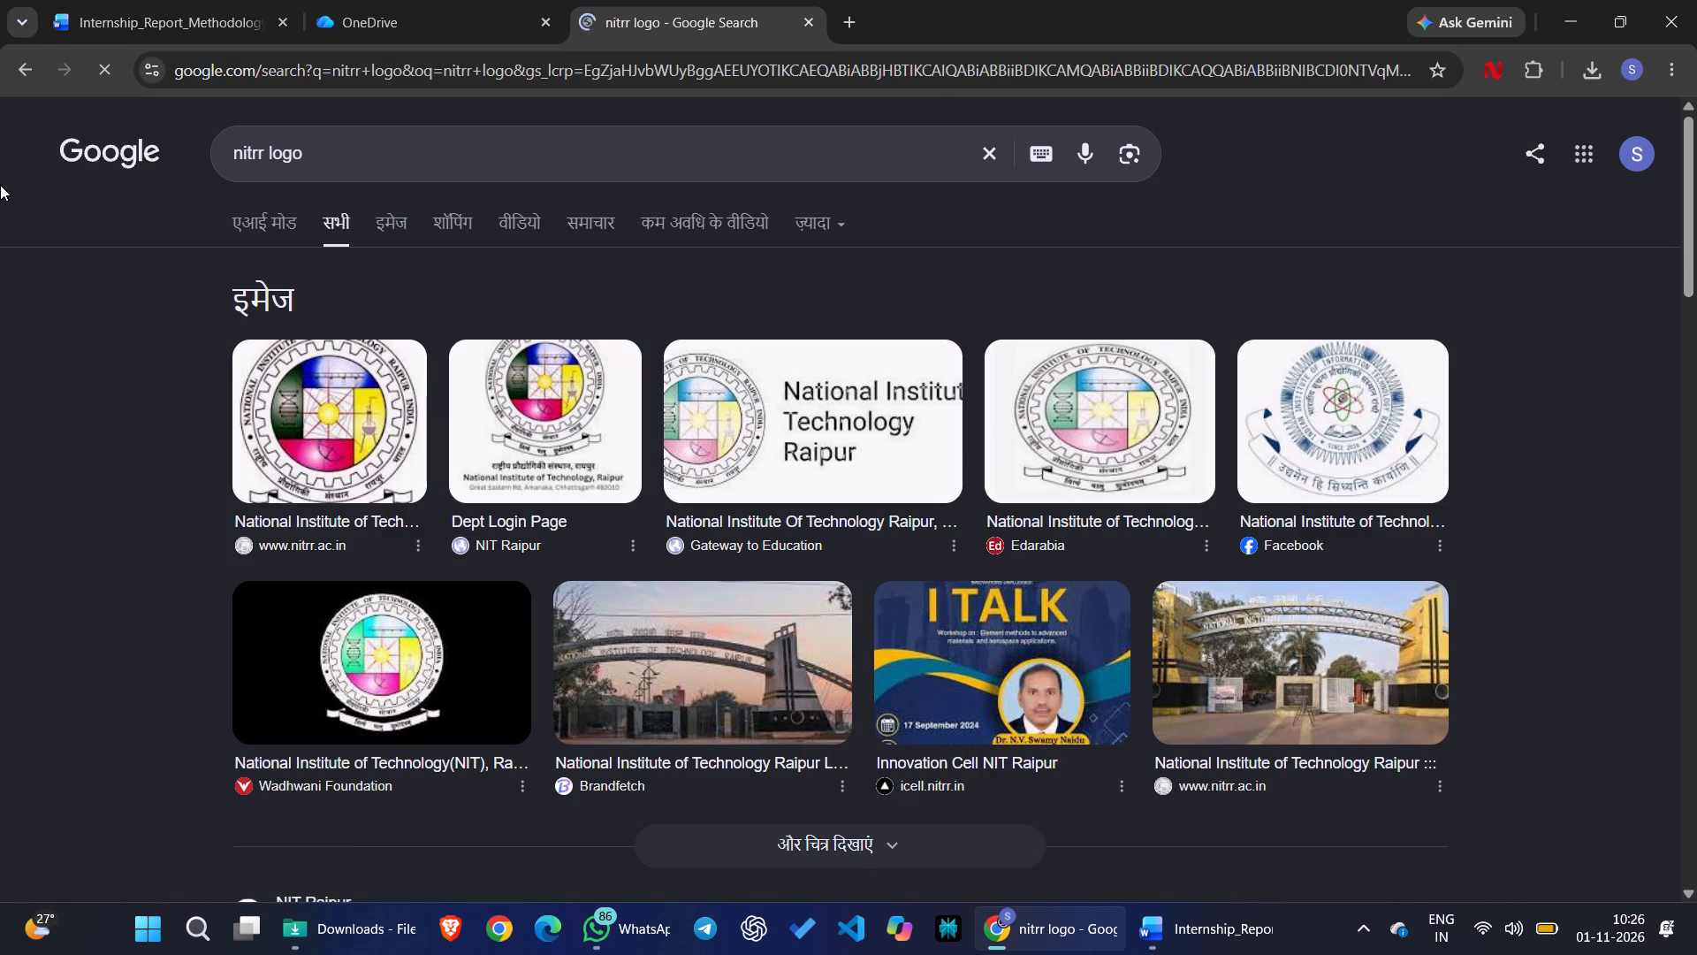
pyautogui.click(392, 228)
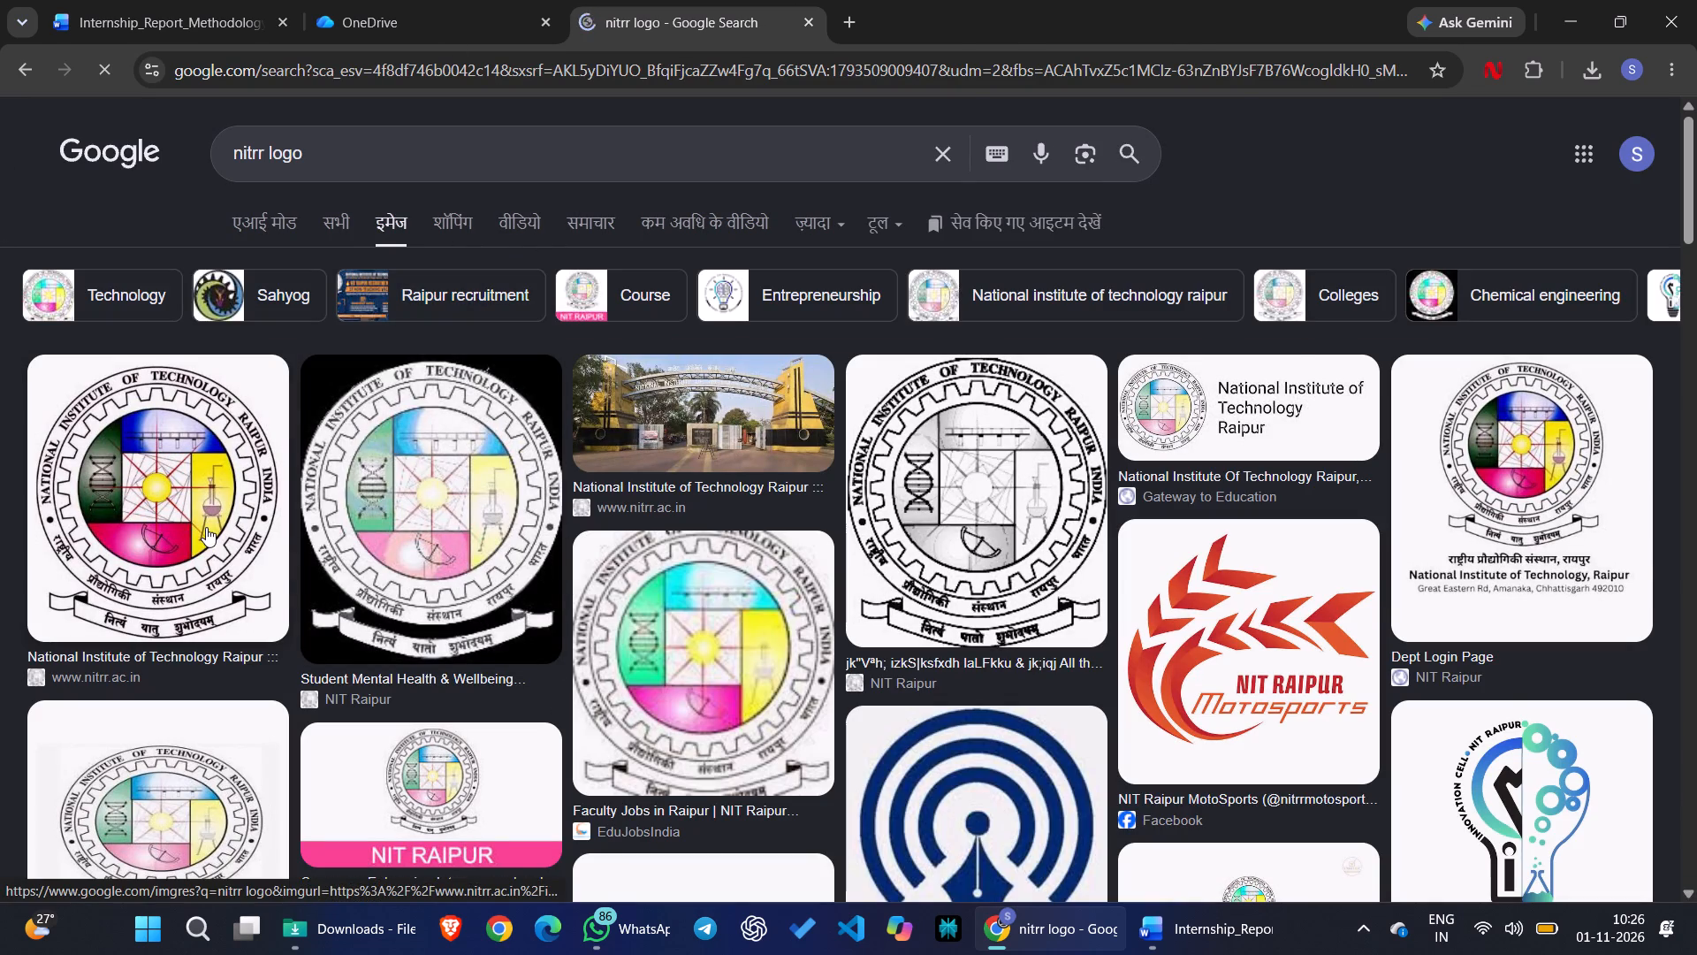
pyautogui.click(206, 527)
pyautogui.rightClick(206, 527)
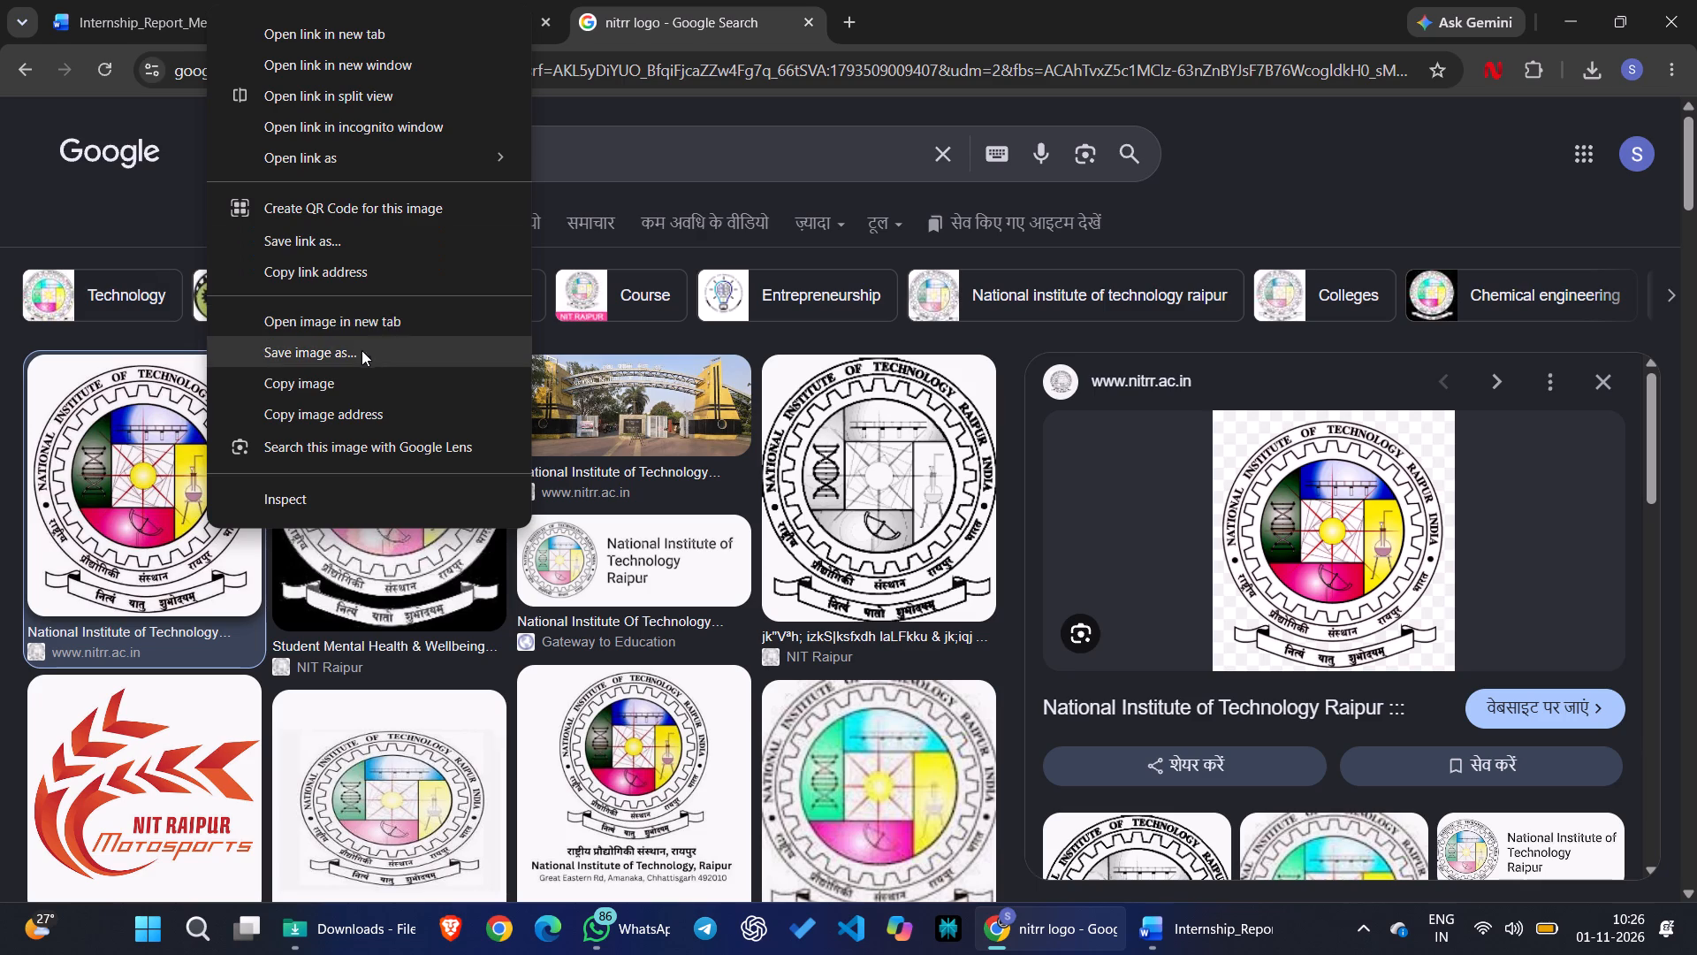
pyautogui.click(347, 387)
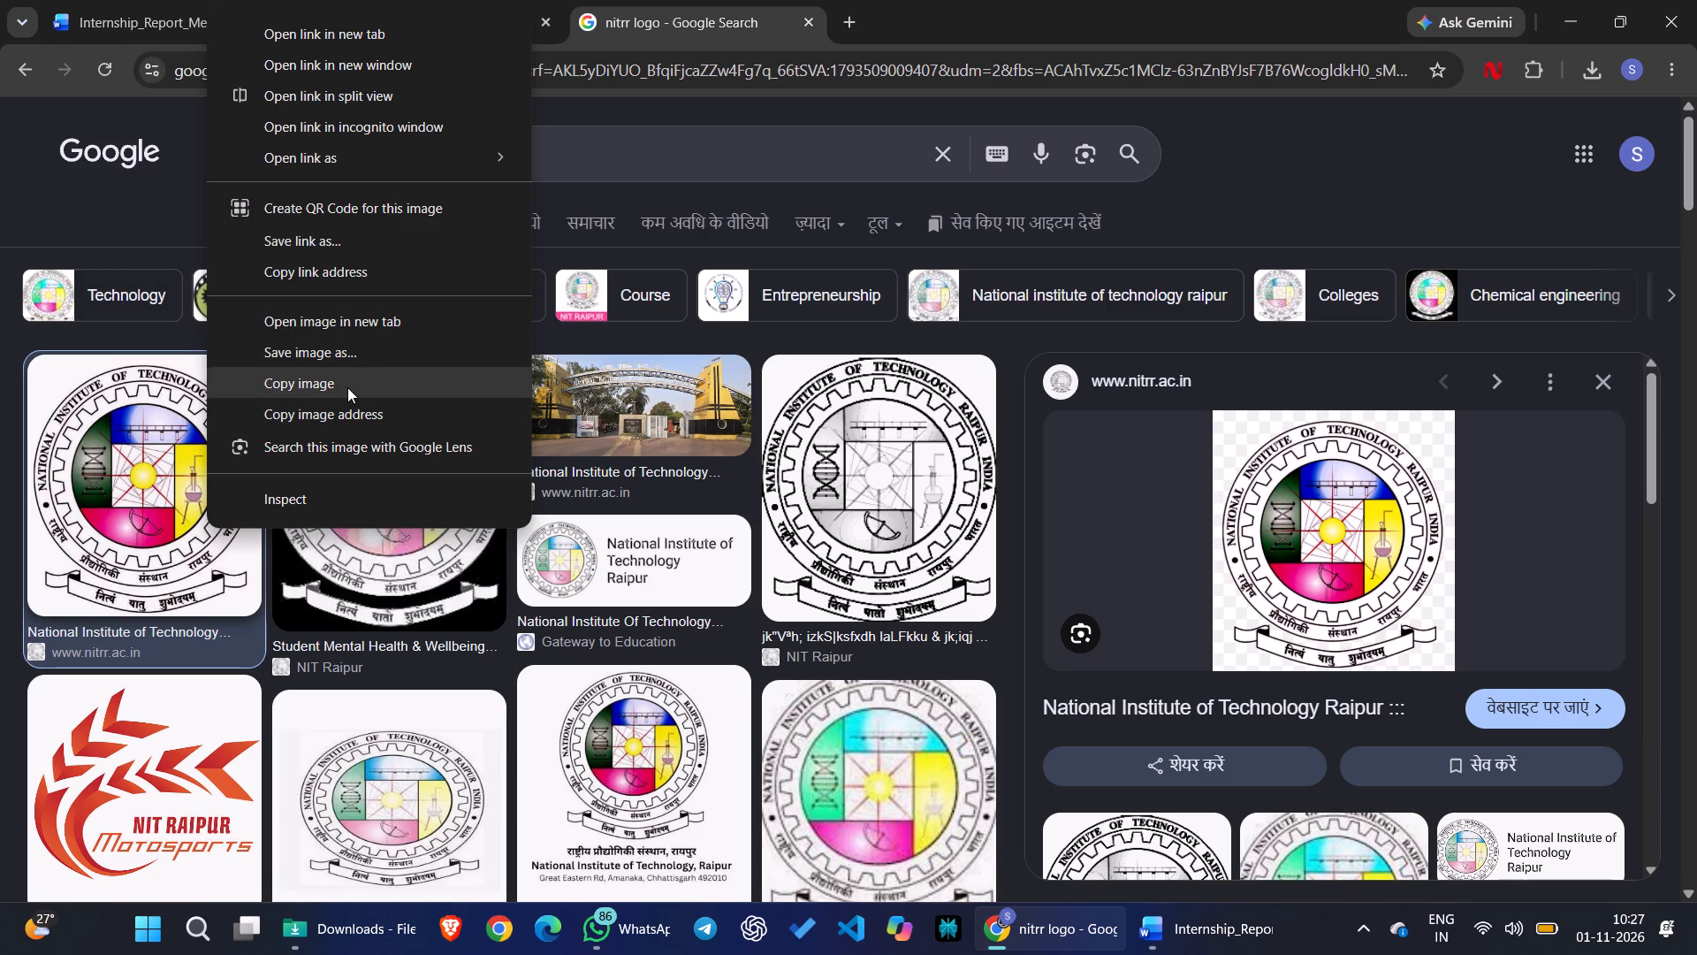
# Back in Word, paste the NIT Raipur logo above the "INTERNSHIP REPORT" title on the cover page.
pyautogui.click(1222, 950)
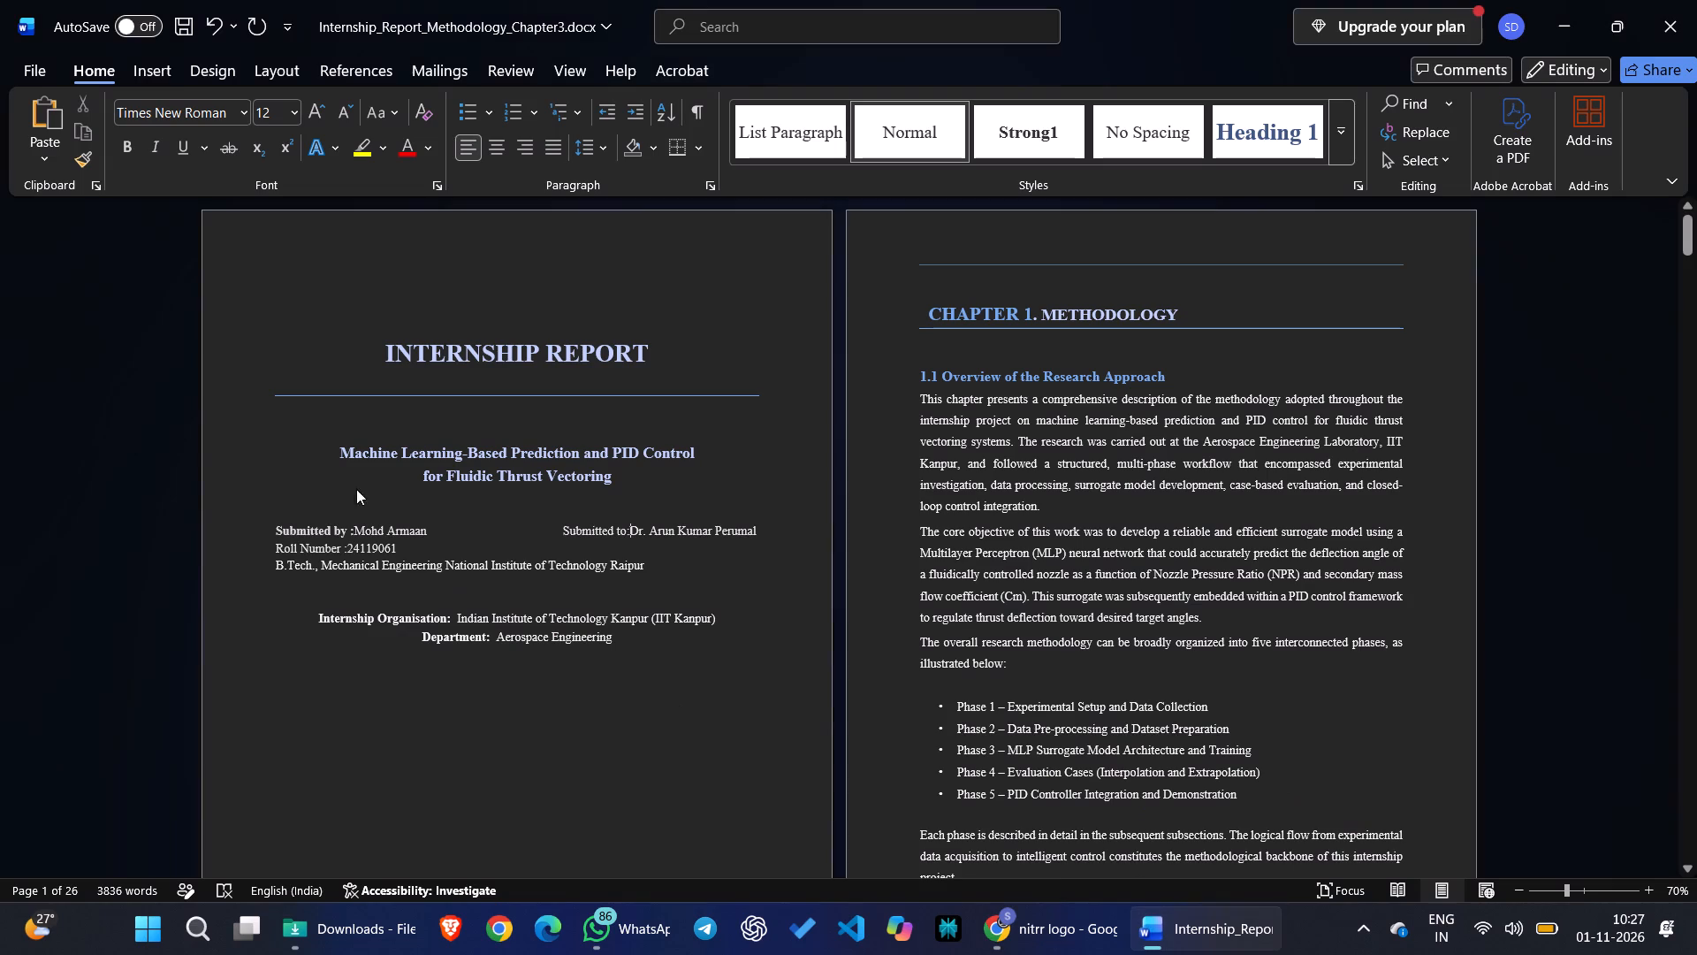
pyautogui.click(288, 256)
pyautogui.hotkey('ctrl', 'v')
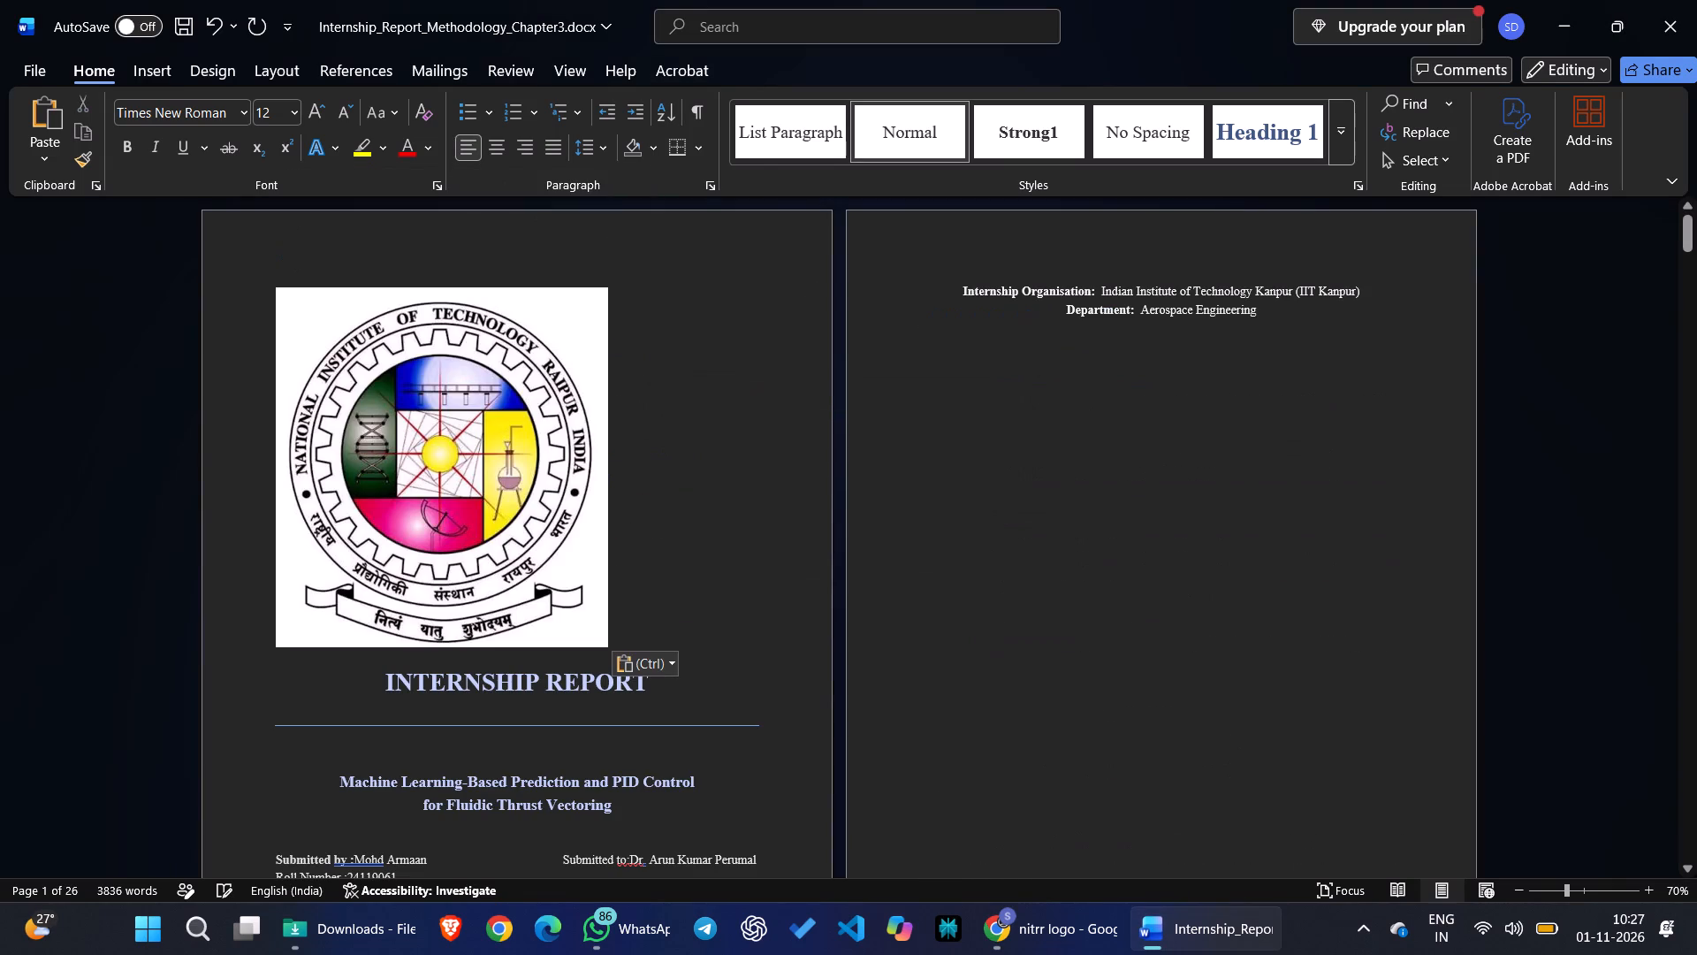
pyautogui.click(639, 524)
# In Chrome, change the image search to "iitknp logo" and copy the blue IIT Kanpur logo.
pyautogui.click(1024, 921)
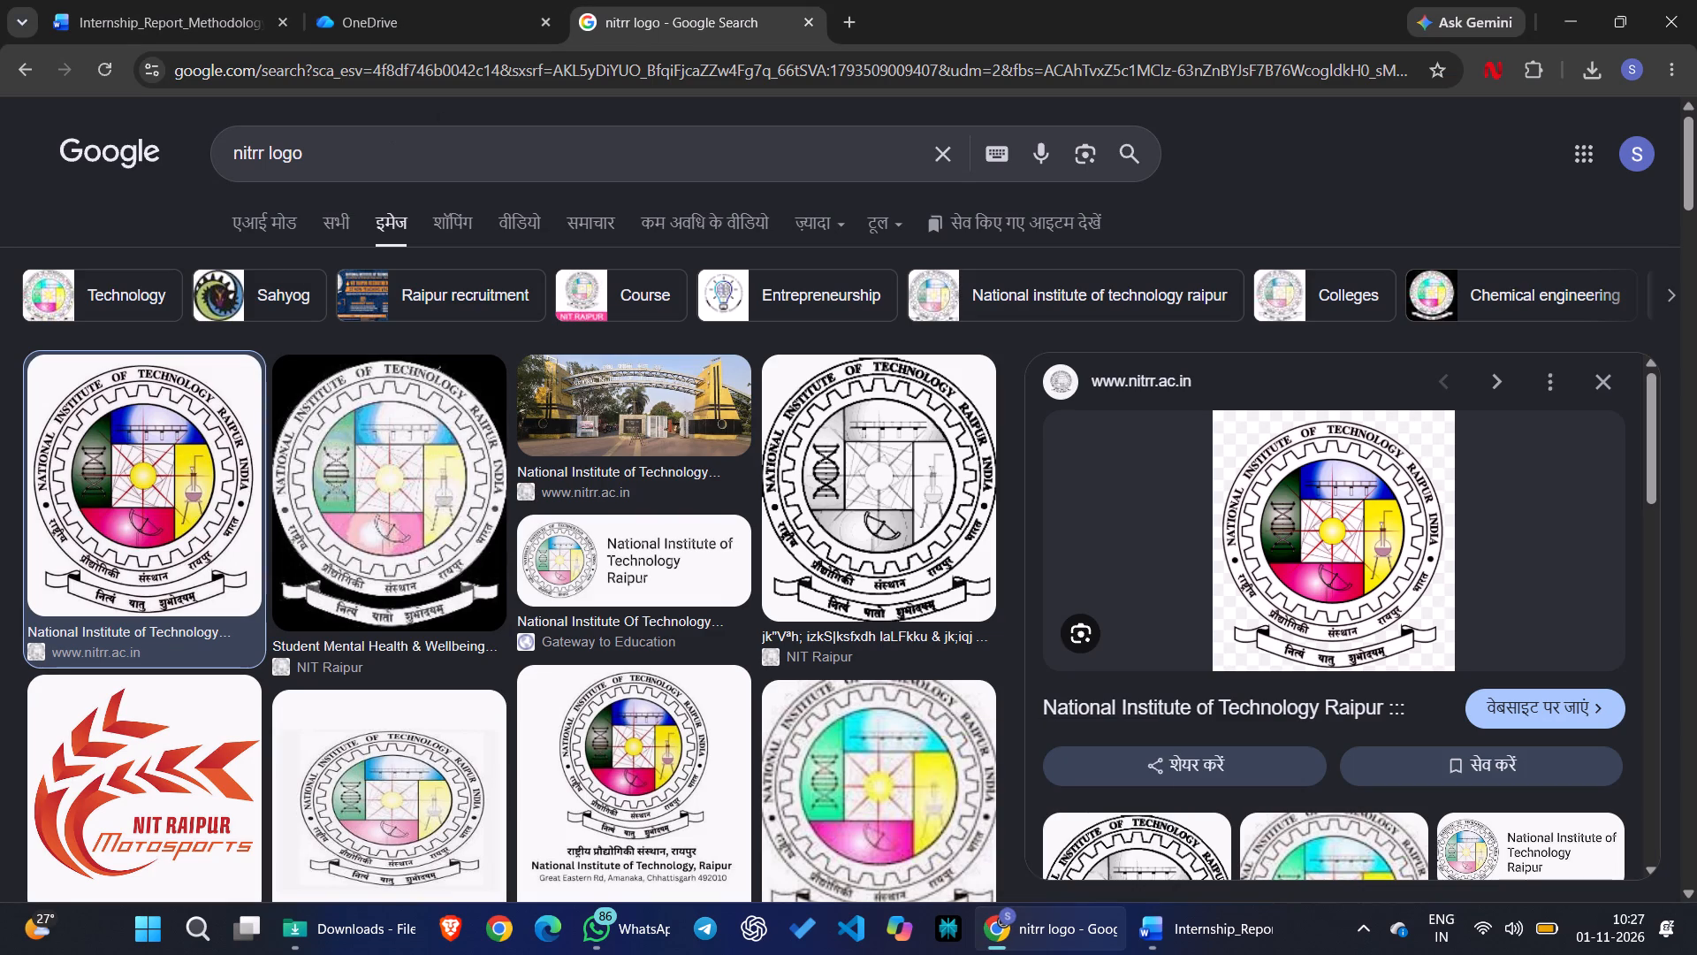
pyautogui.moveTo(265, 160); pyautogui.dragTo(223, 158)
pyautogui.press('BackSpace')
pyautogui.write('iitknp')
pyautogui.press('Return')
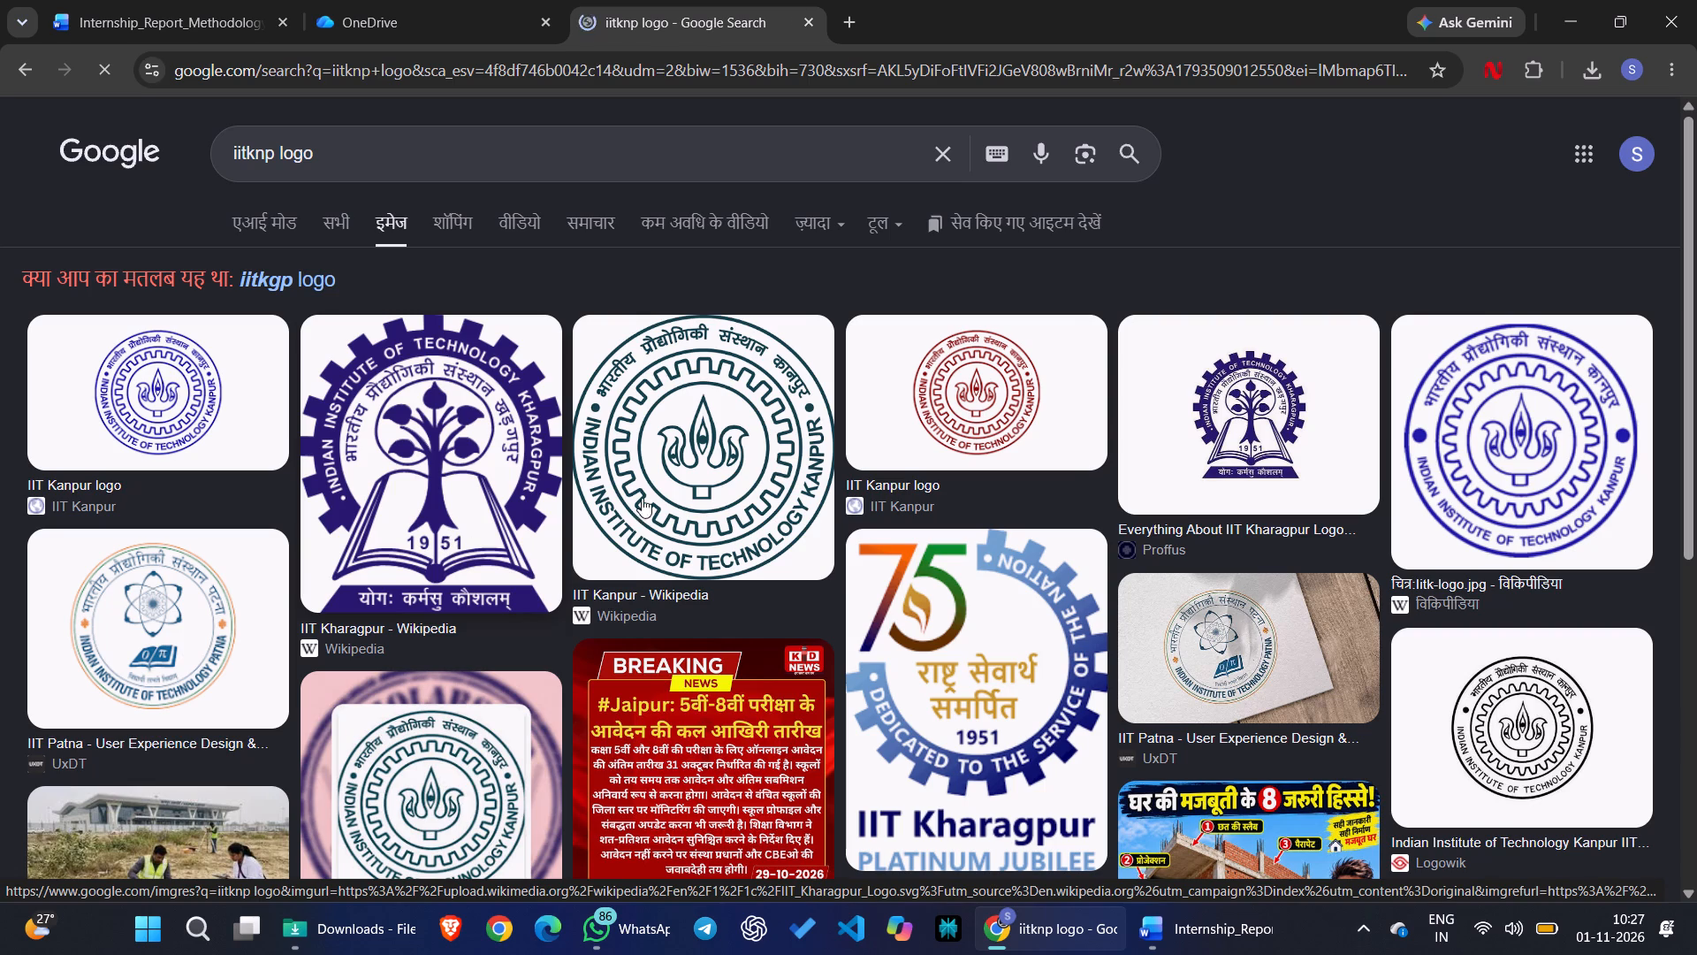
pyautogui.click(486, 430)
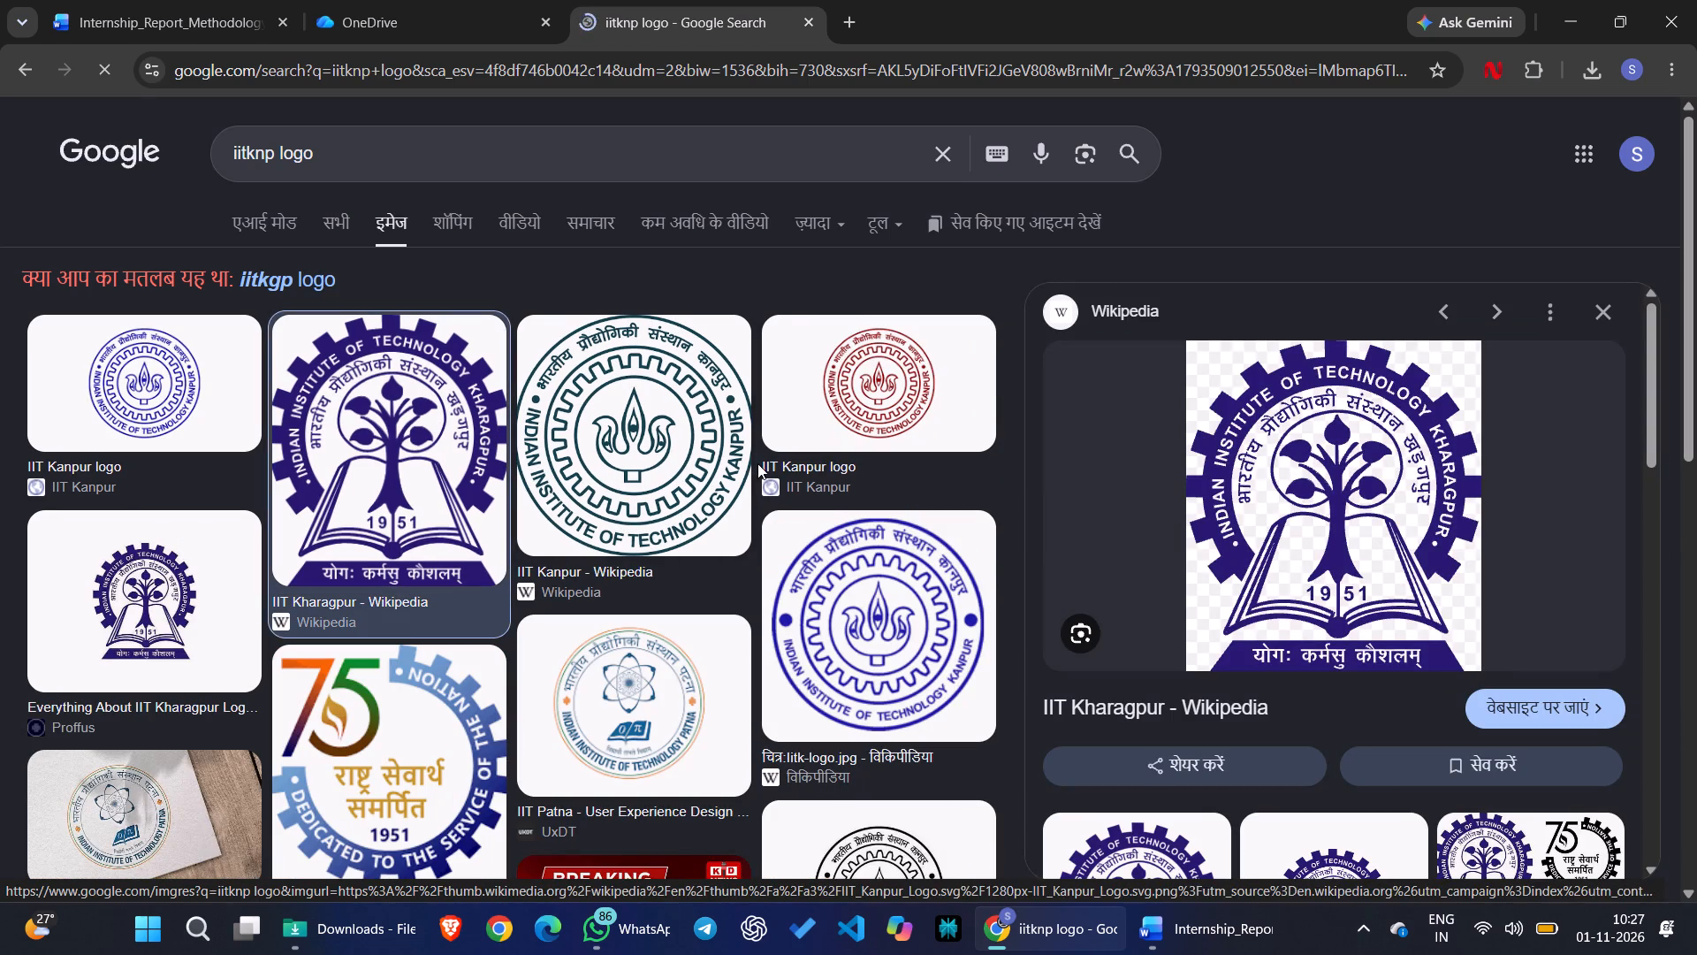
pyautogui.click(105, 385)
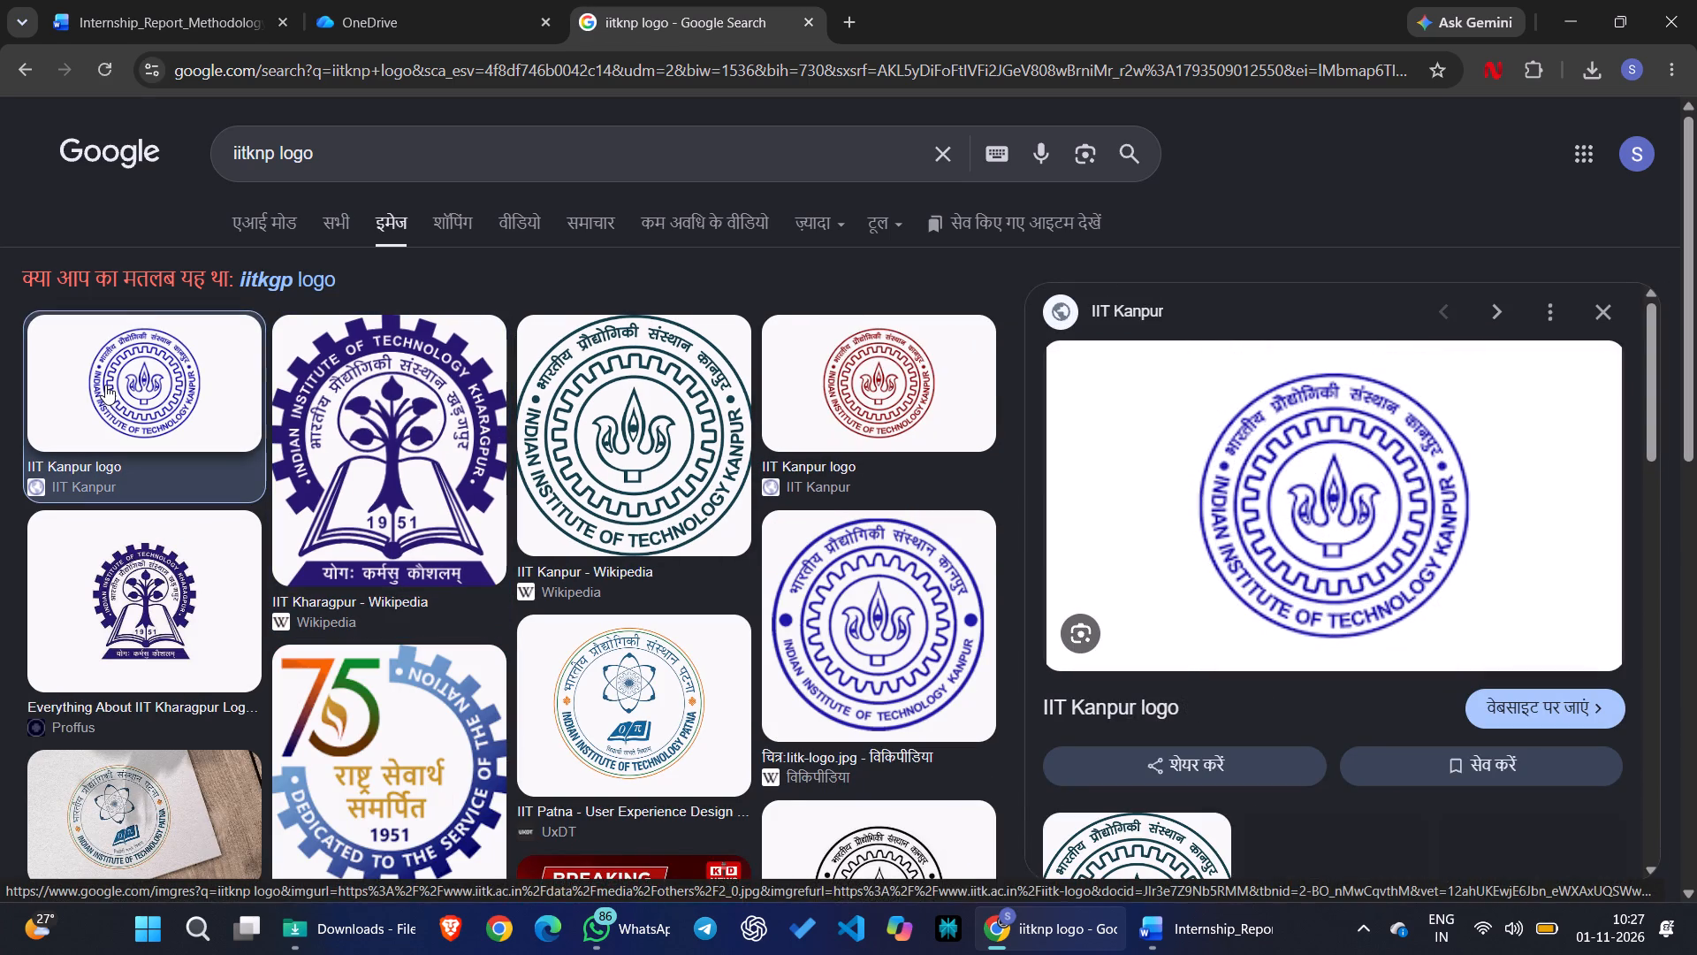
pyautogui.rightClick(1267, 522)
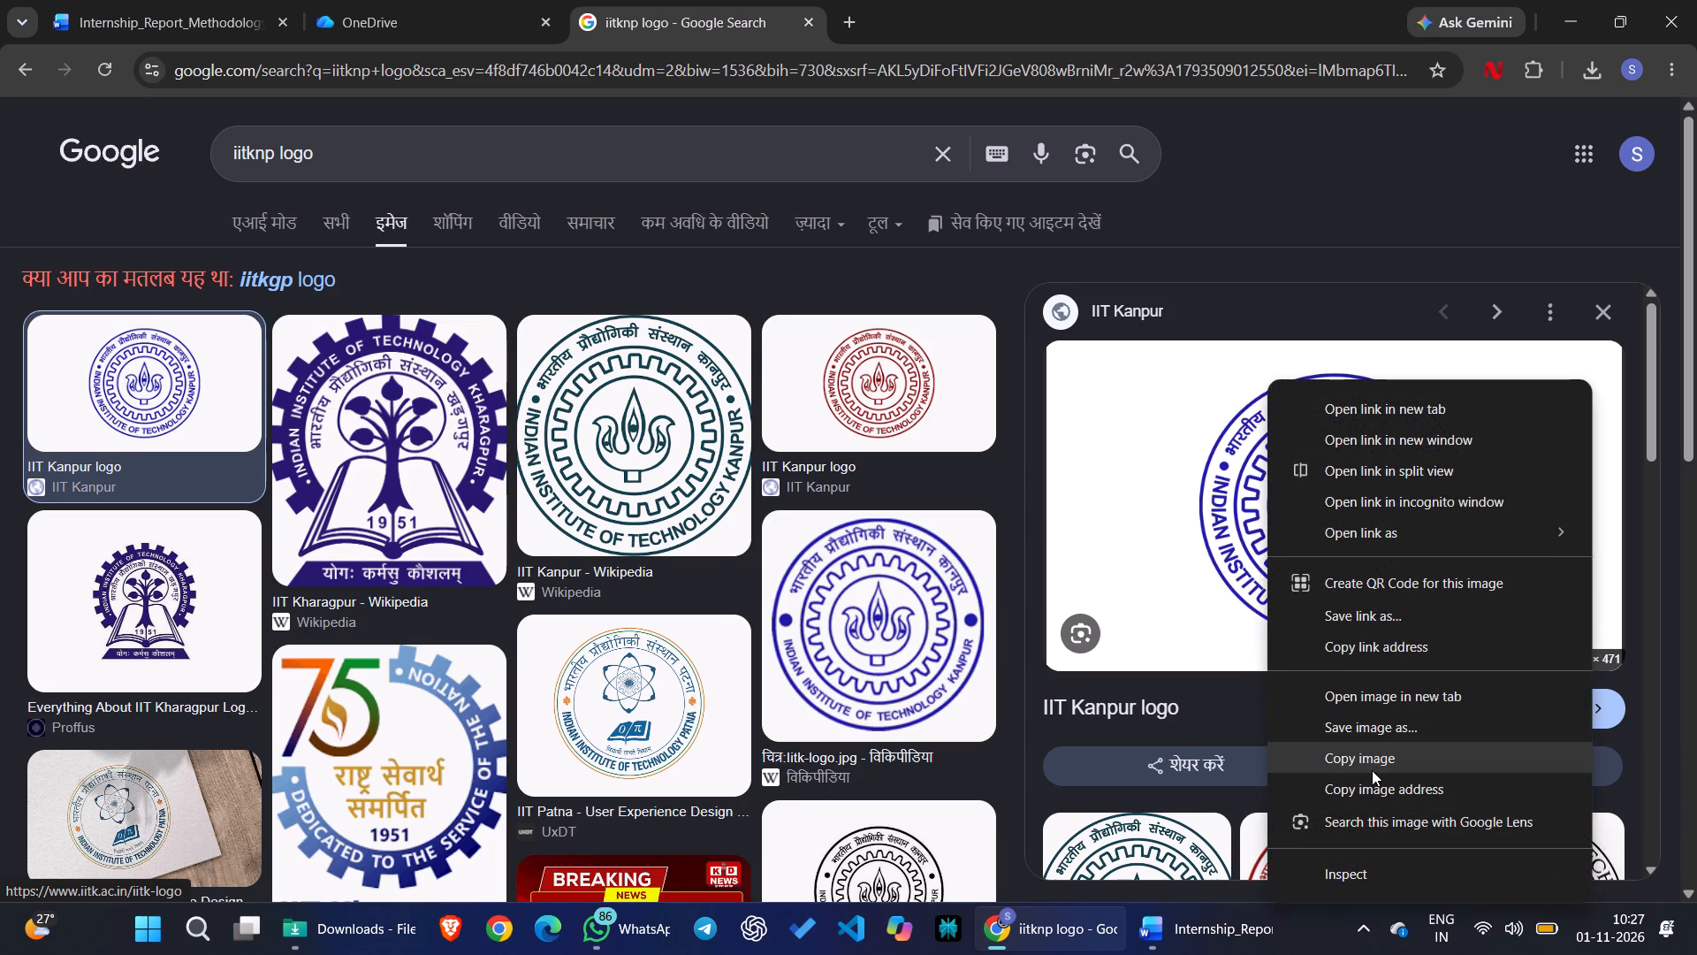
pyautogui.click(1372, 771)
# Back in Word, paste the IIT Kanpur logo after the NIT Raipur logo on the cover page.
pyautogui.click(1275, 944)
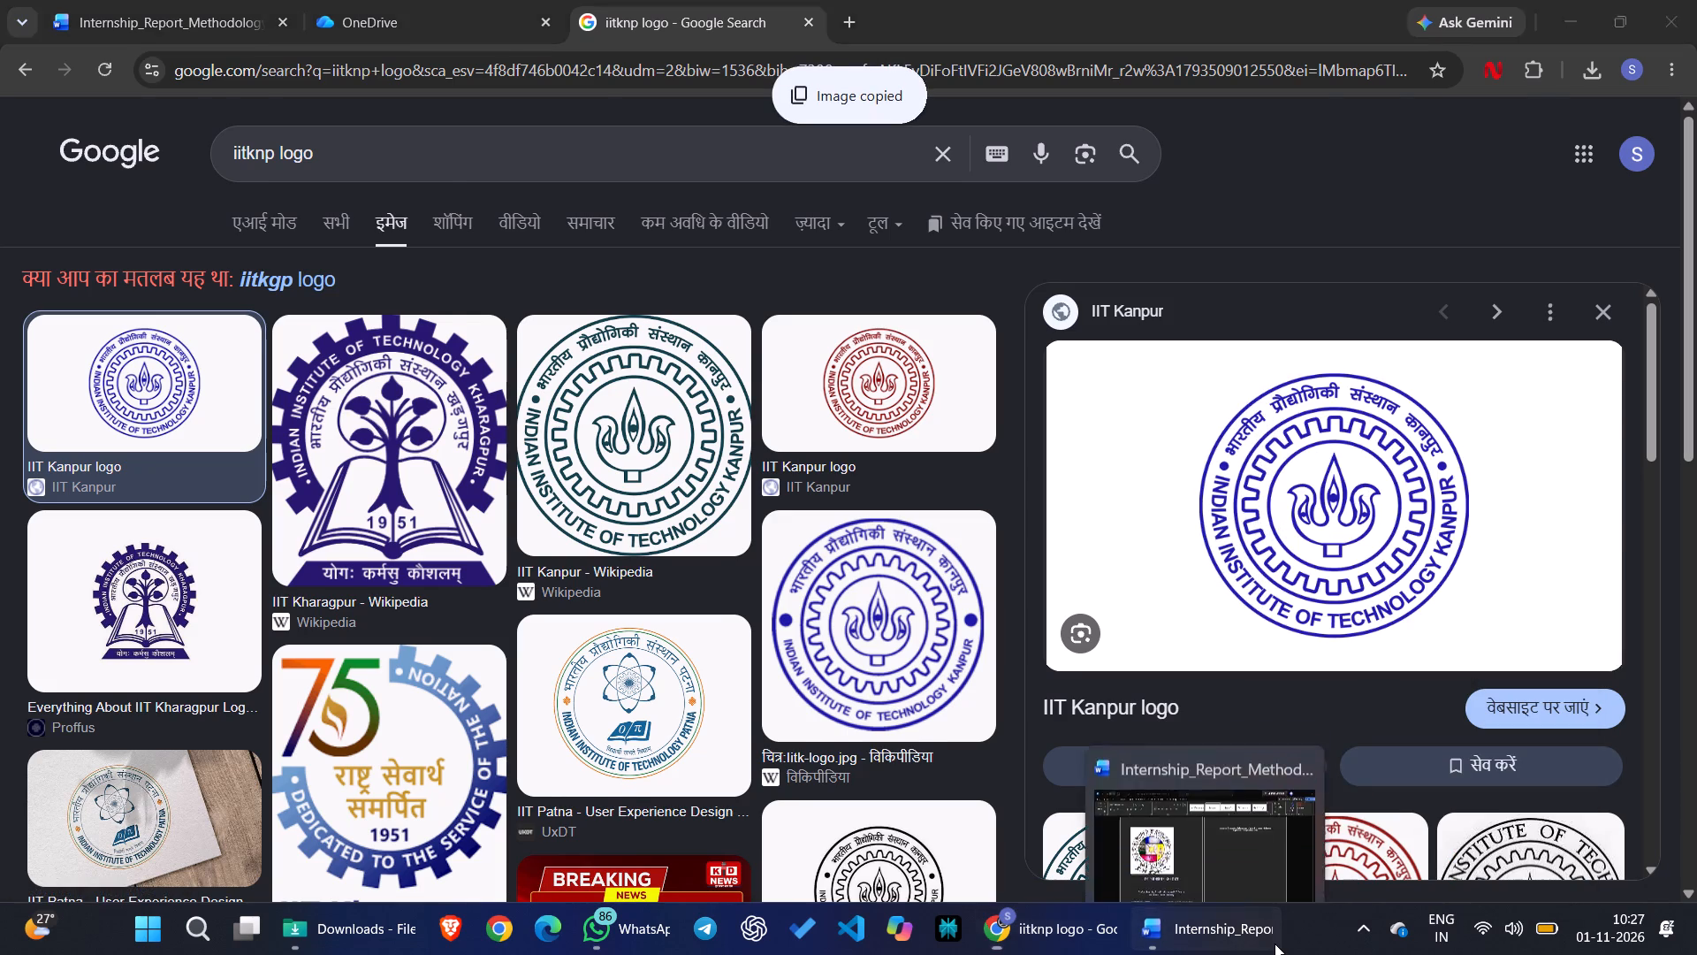
pyautogui.click(719, 396)
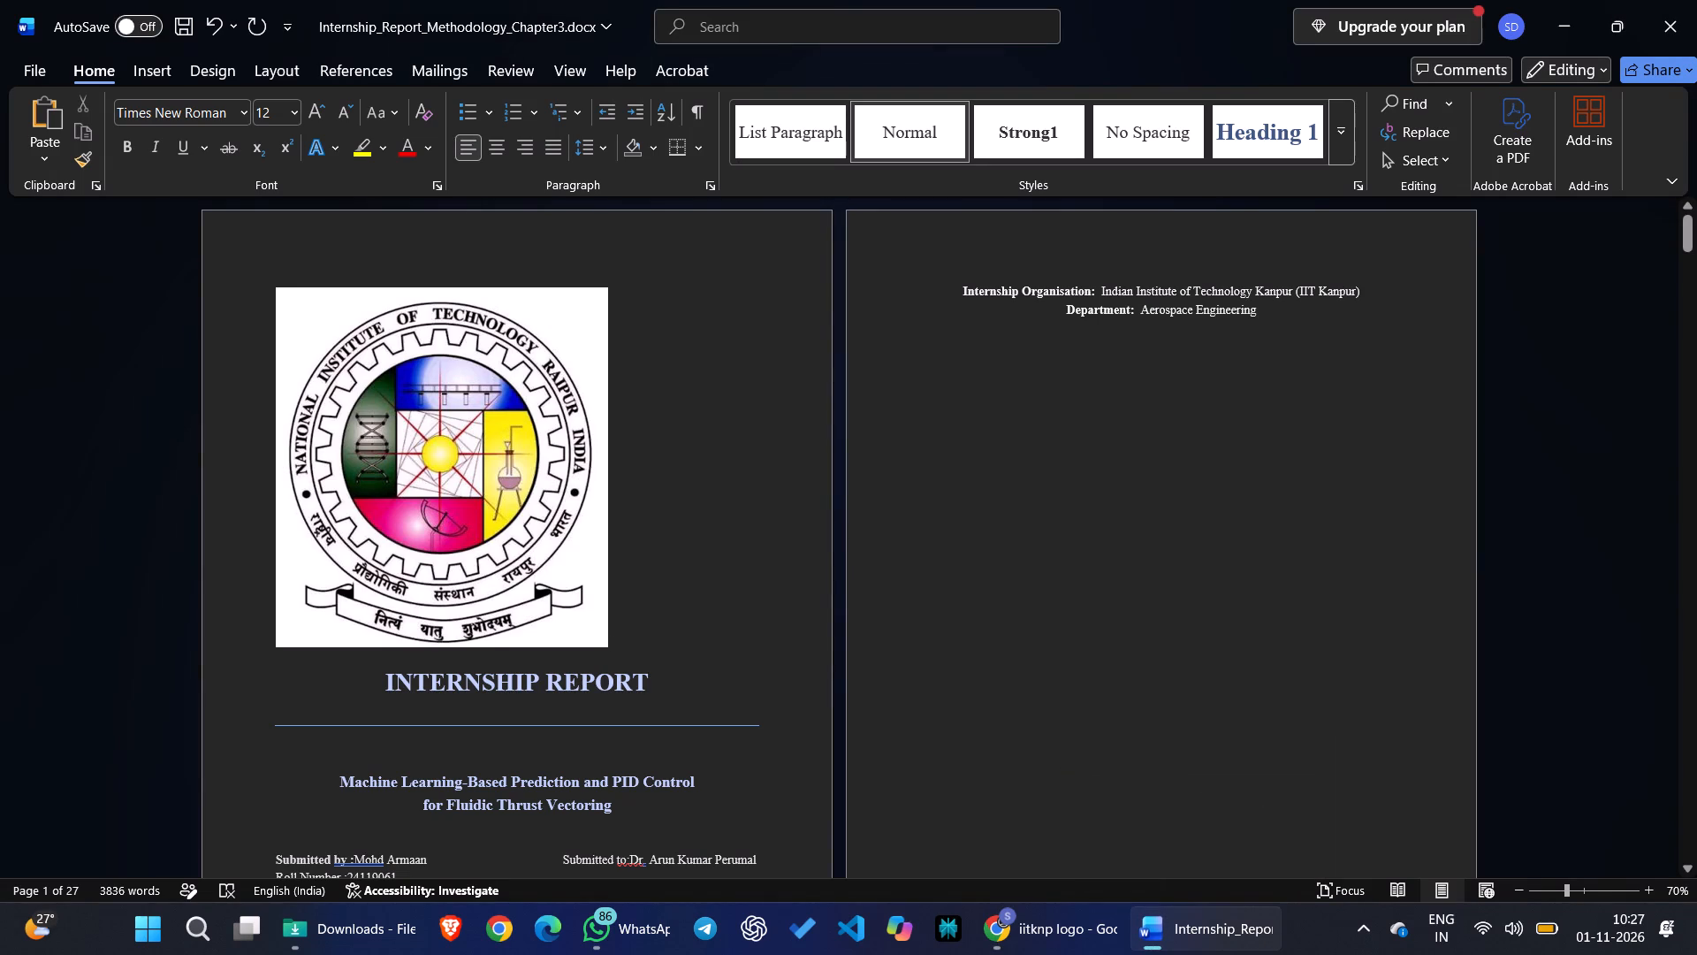
pyautogui.hotkey('ctrl', 'v')
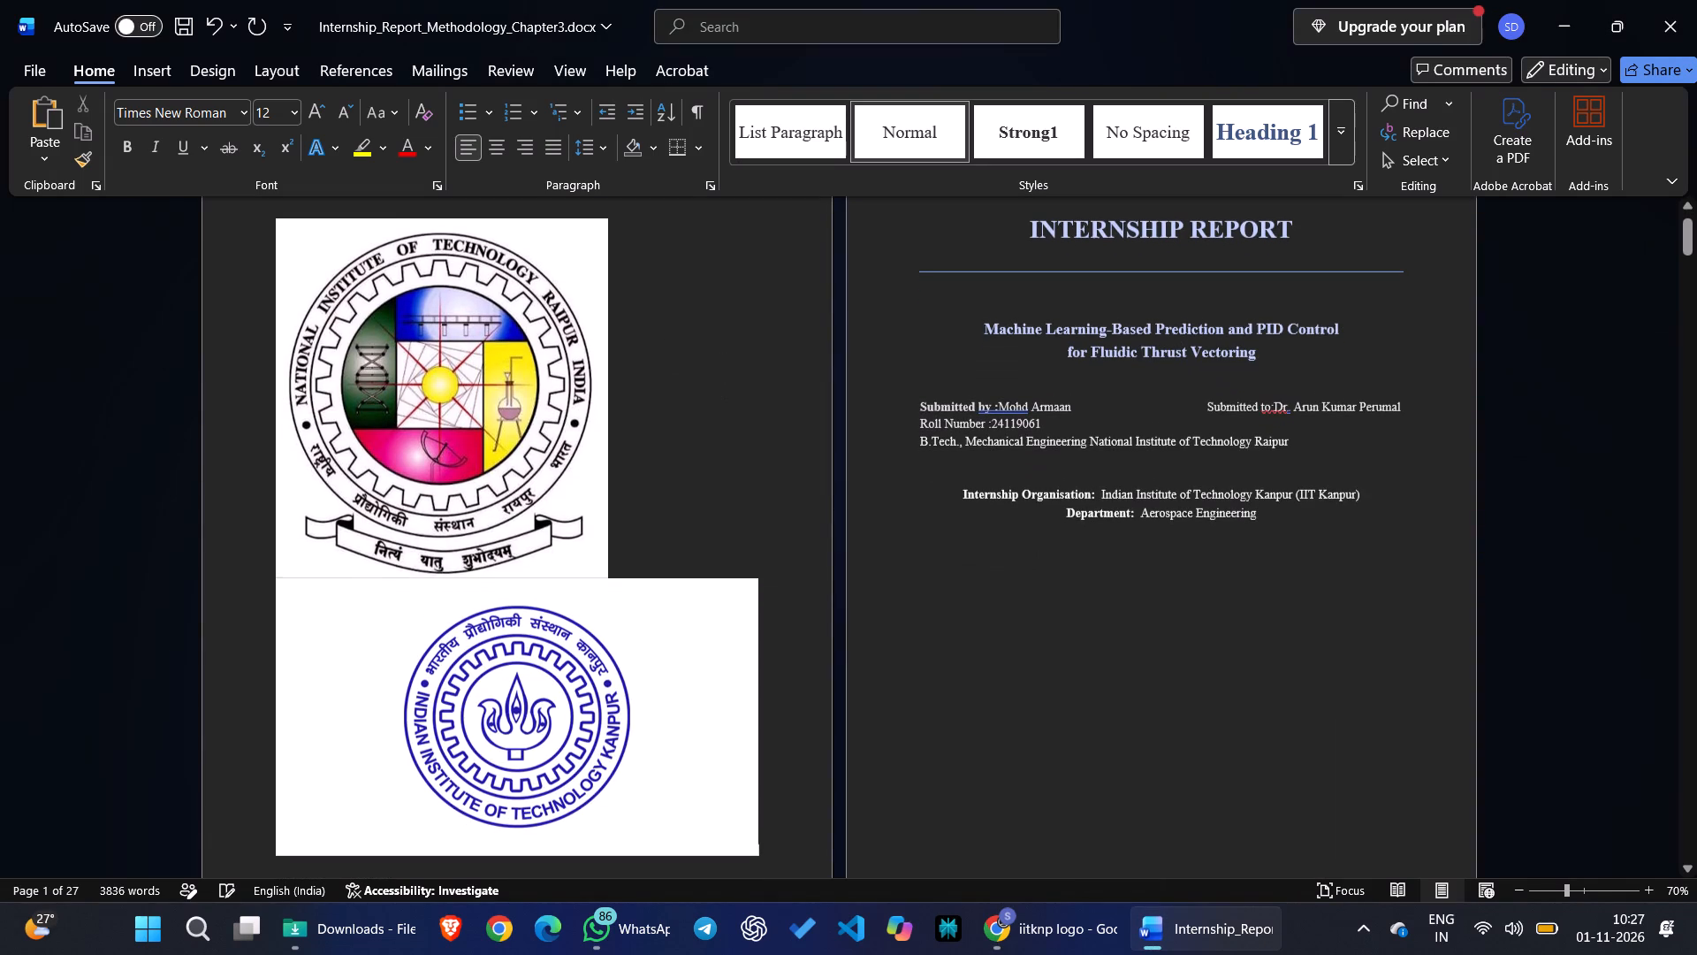
# Shrink the NIT Raipur logo proportionally to about half its width on the cover page.
pyautogui.click(598, 547)
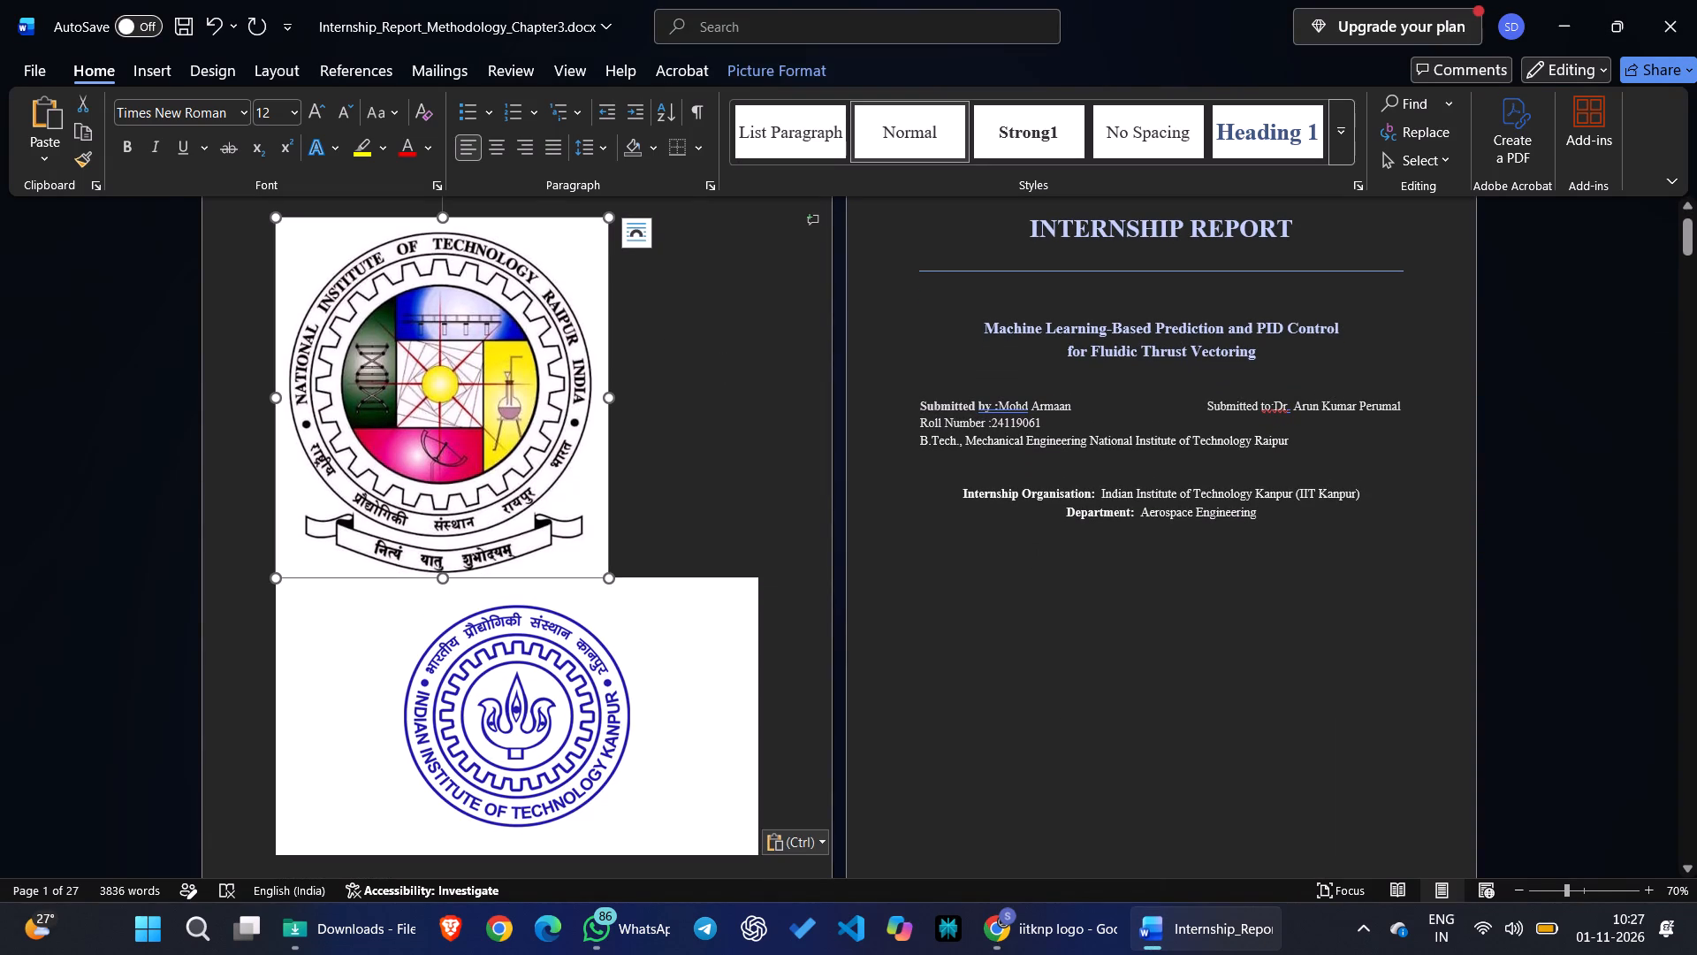
pyautogui.moveTo(609, 577); pyautogui.dragTo(421, 378)
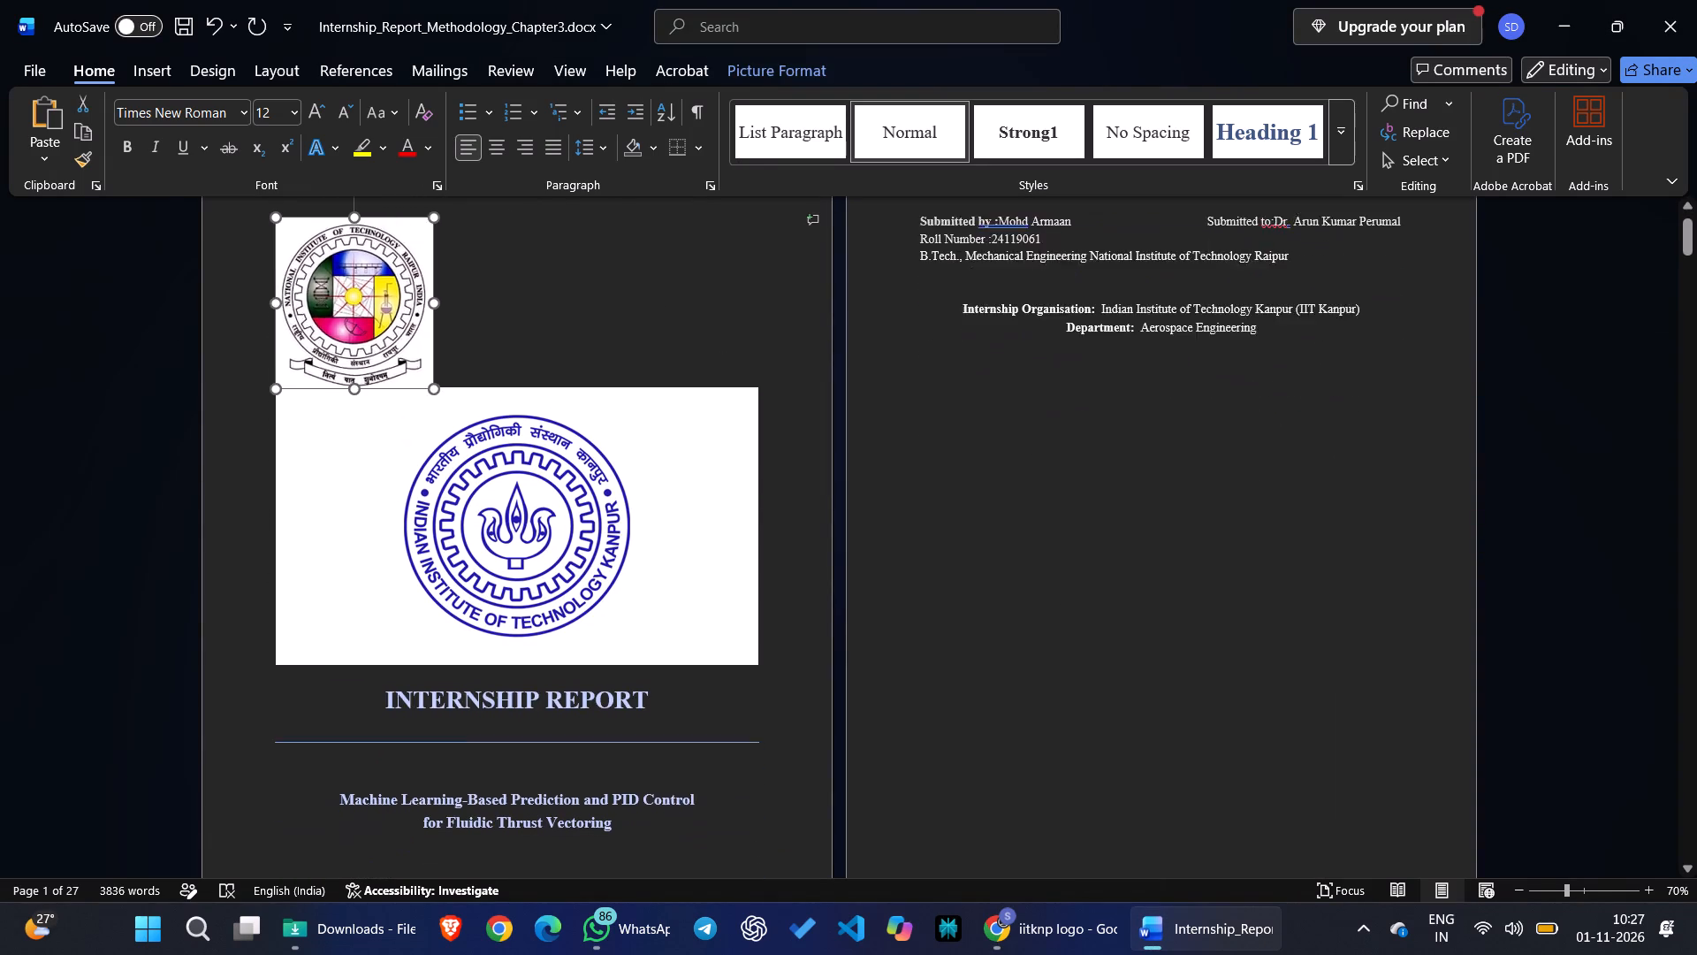
# Shrink the NIT Raipur logo on the cover page proportionally again, to about half its width.
pyautogui.moveTo(421, 378); pyautogui.dragTo(350, 309)
# Shrink the IIT Kanpur logo proportionally until it sits beside the NIT Raipur logo at a similar height.
pyautogui.click(430, 402)
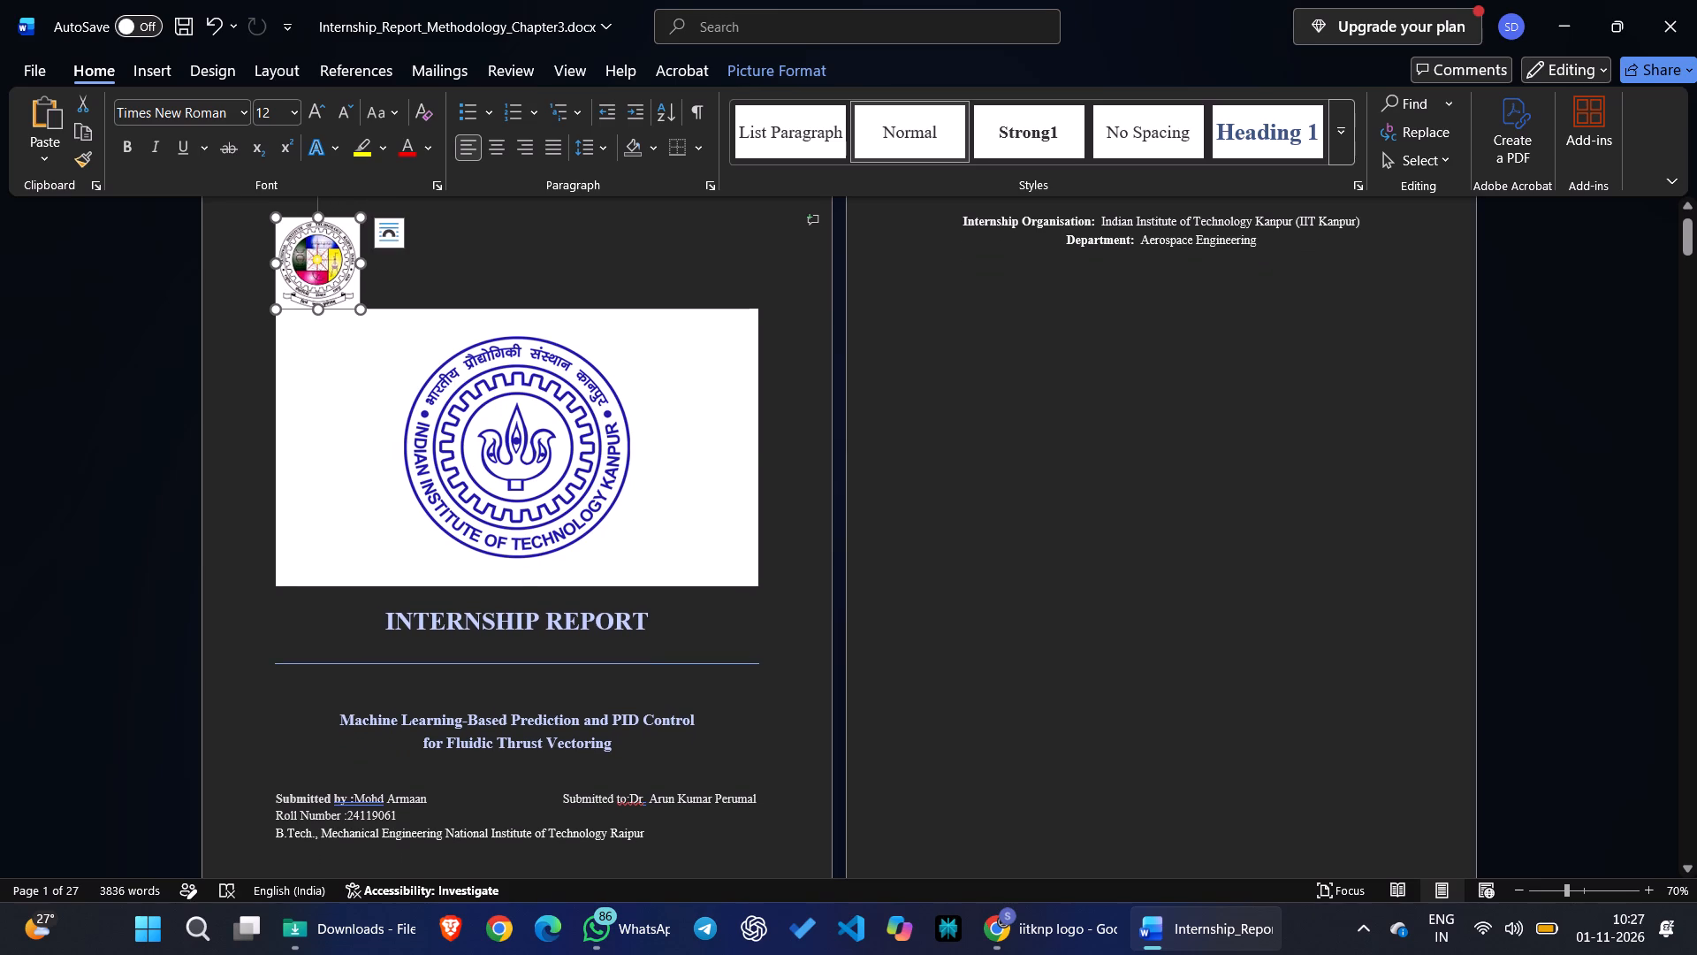
pyautogui.moveTo(272, 301); pyautogui.dragTo(302, 331)
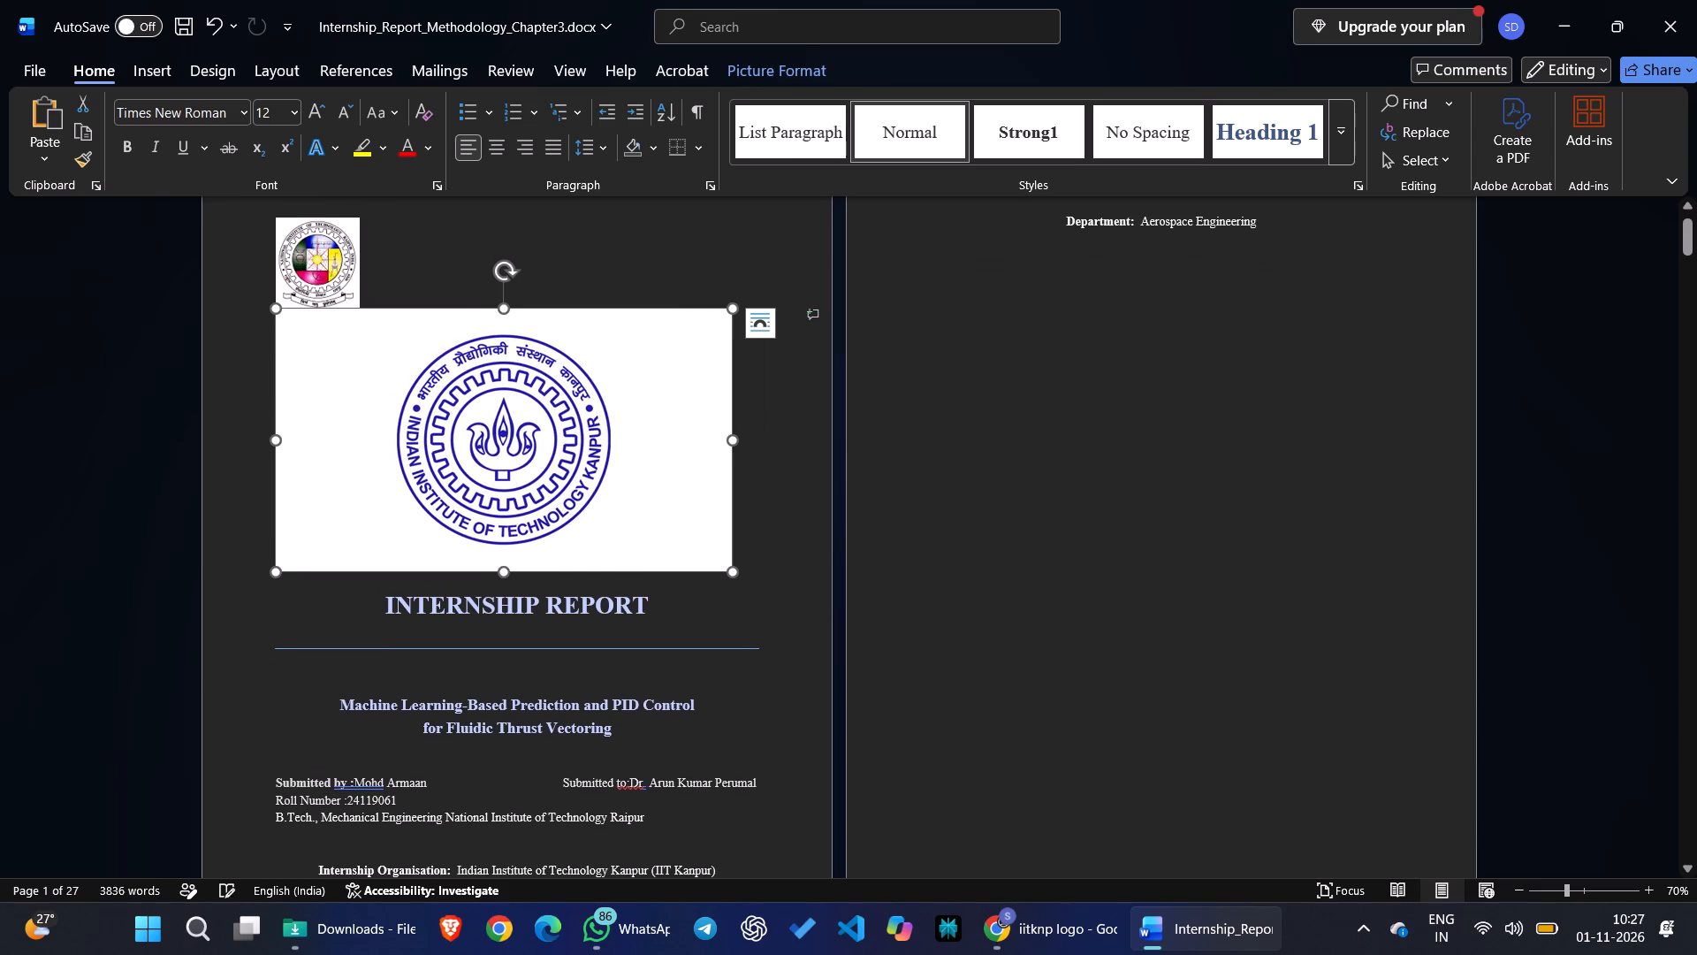
pyautogui.moveTo(276, 309); pyautogui.dragTo(391, 382)
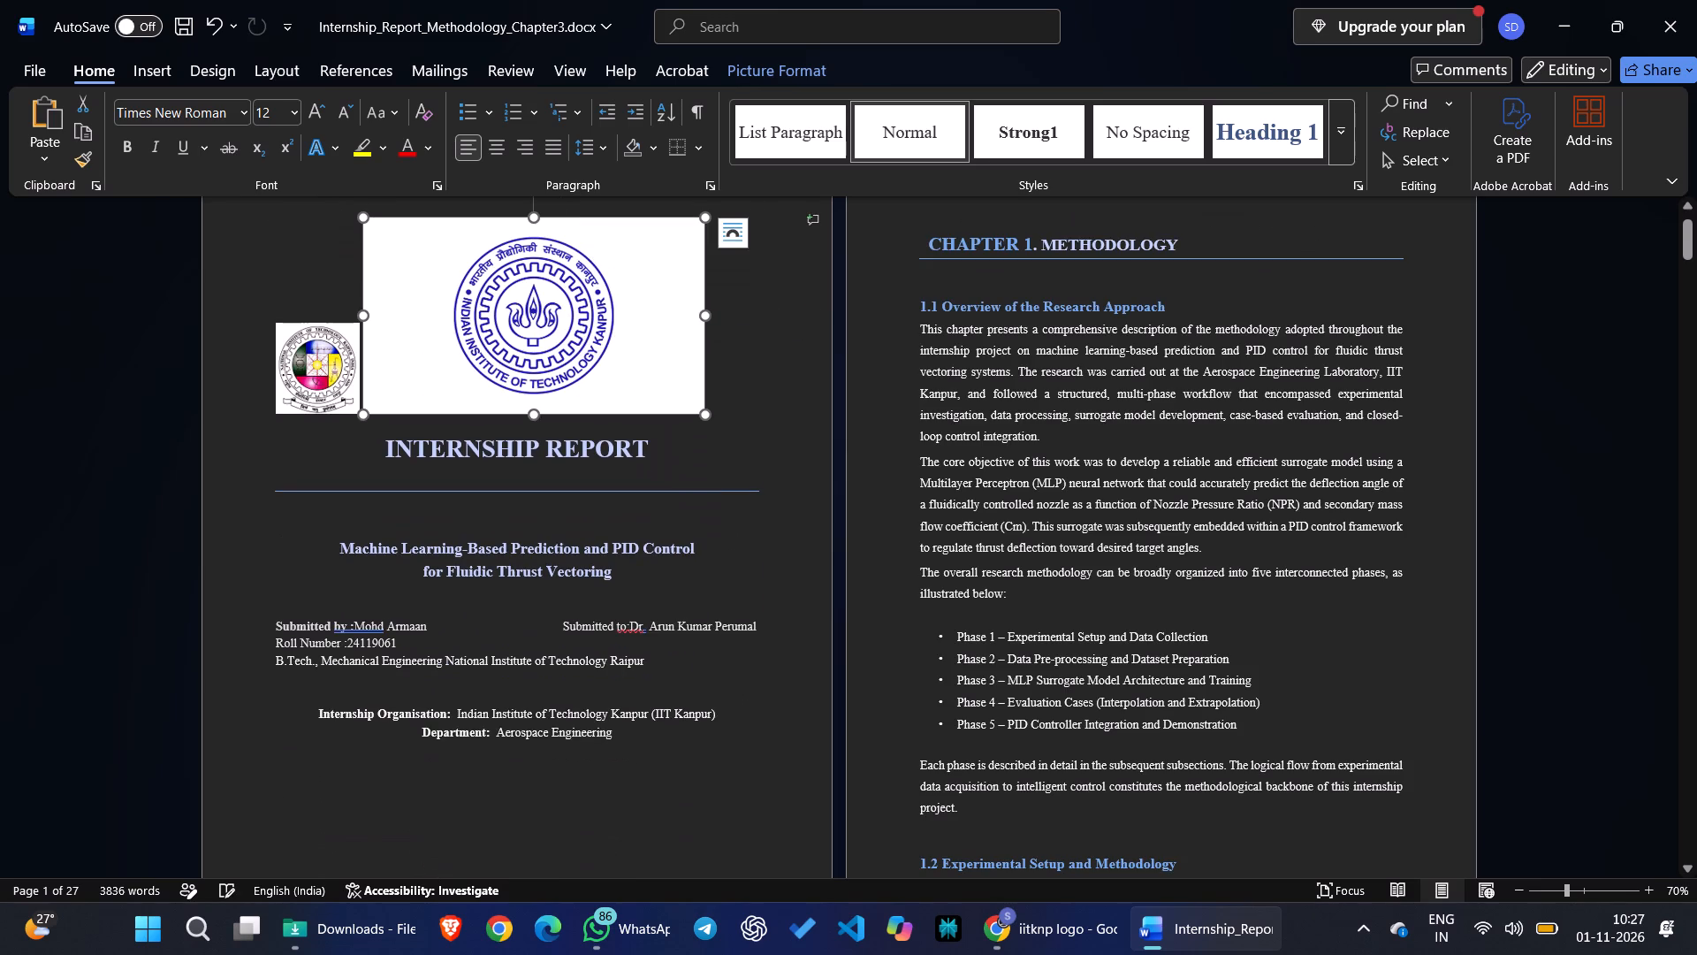
pyautogui.moveTo(703, 410); pyautogui.dragTo(496, 314)
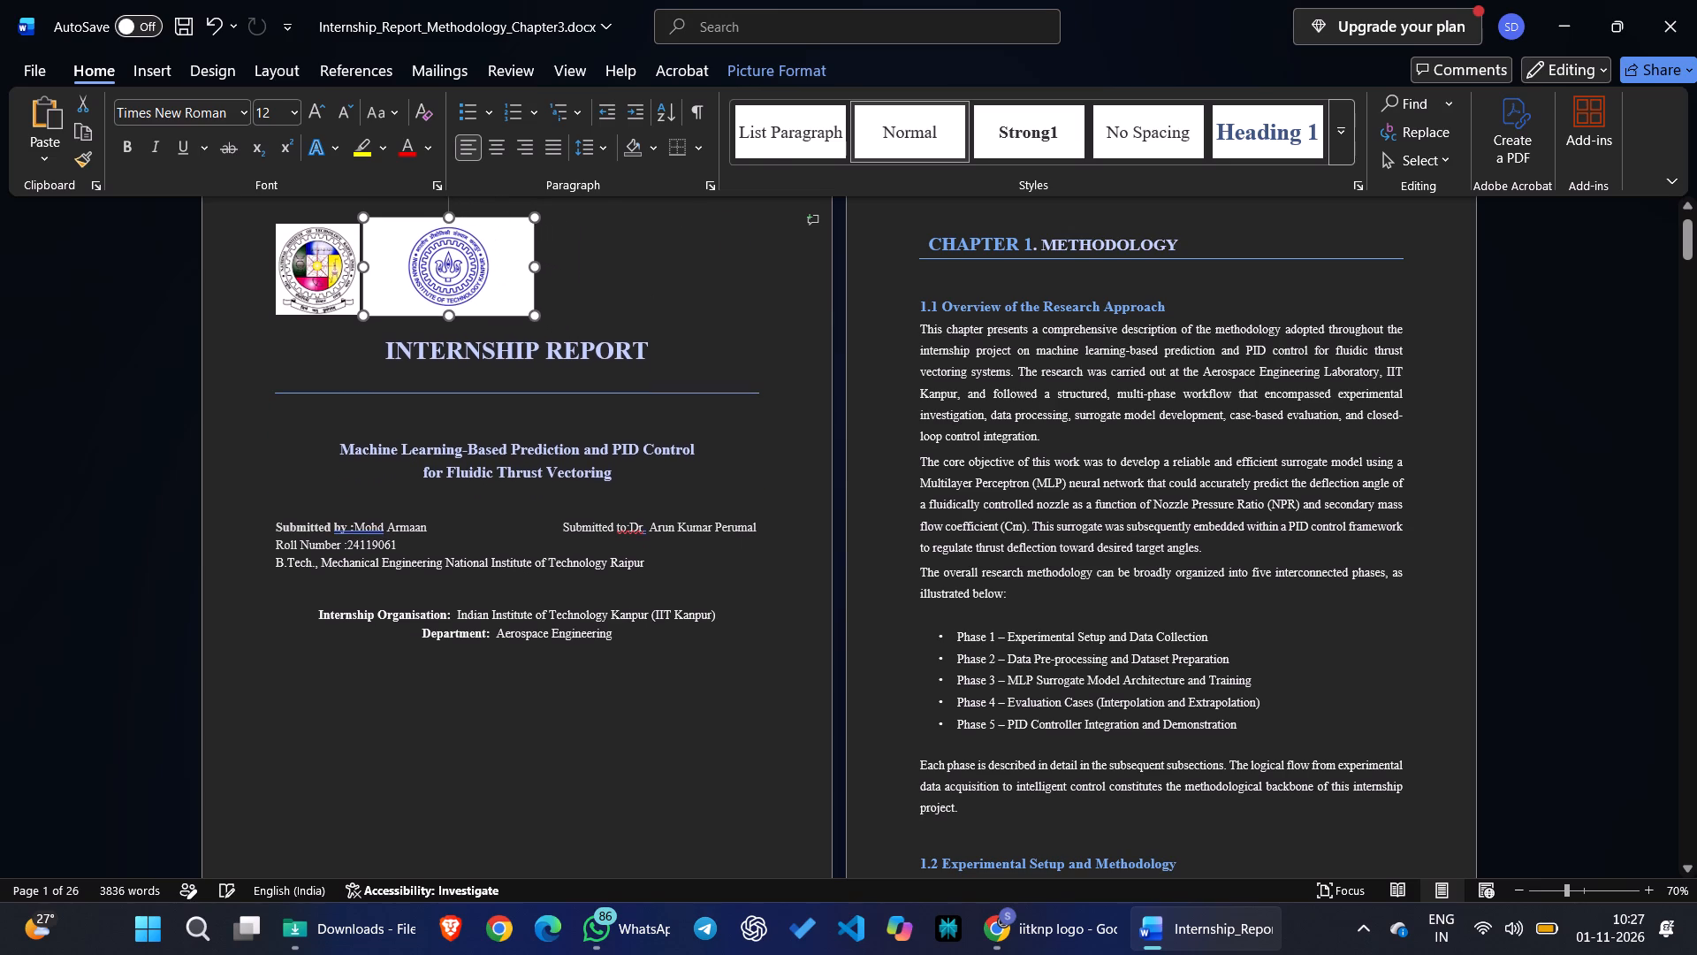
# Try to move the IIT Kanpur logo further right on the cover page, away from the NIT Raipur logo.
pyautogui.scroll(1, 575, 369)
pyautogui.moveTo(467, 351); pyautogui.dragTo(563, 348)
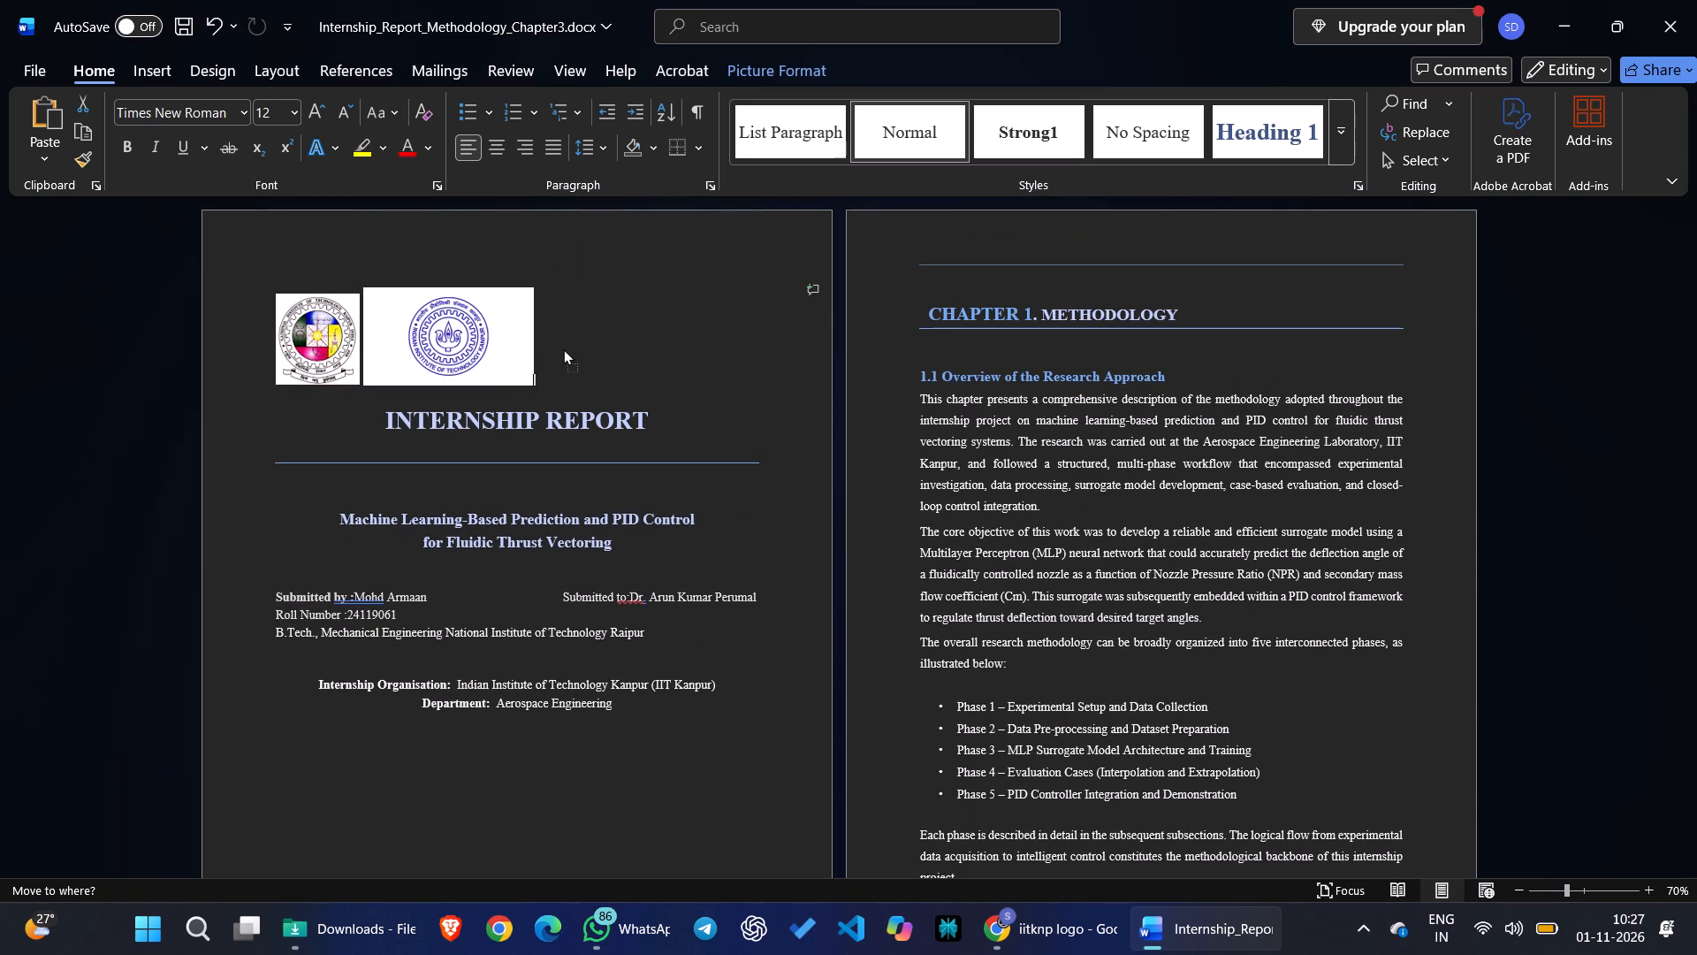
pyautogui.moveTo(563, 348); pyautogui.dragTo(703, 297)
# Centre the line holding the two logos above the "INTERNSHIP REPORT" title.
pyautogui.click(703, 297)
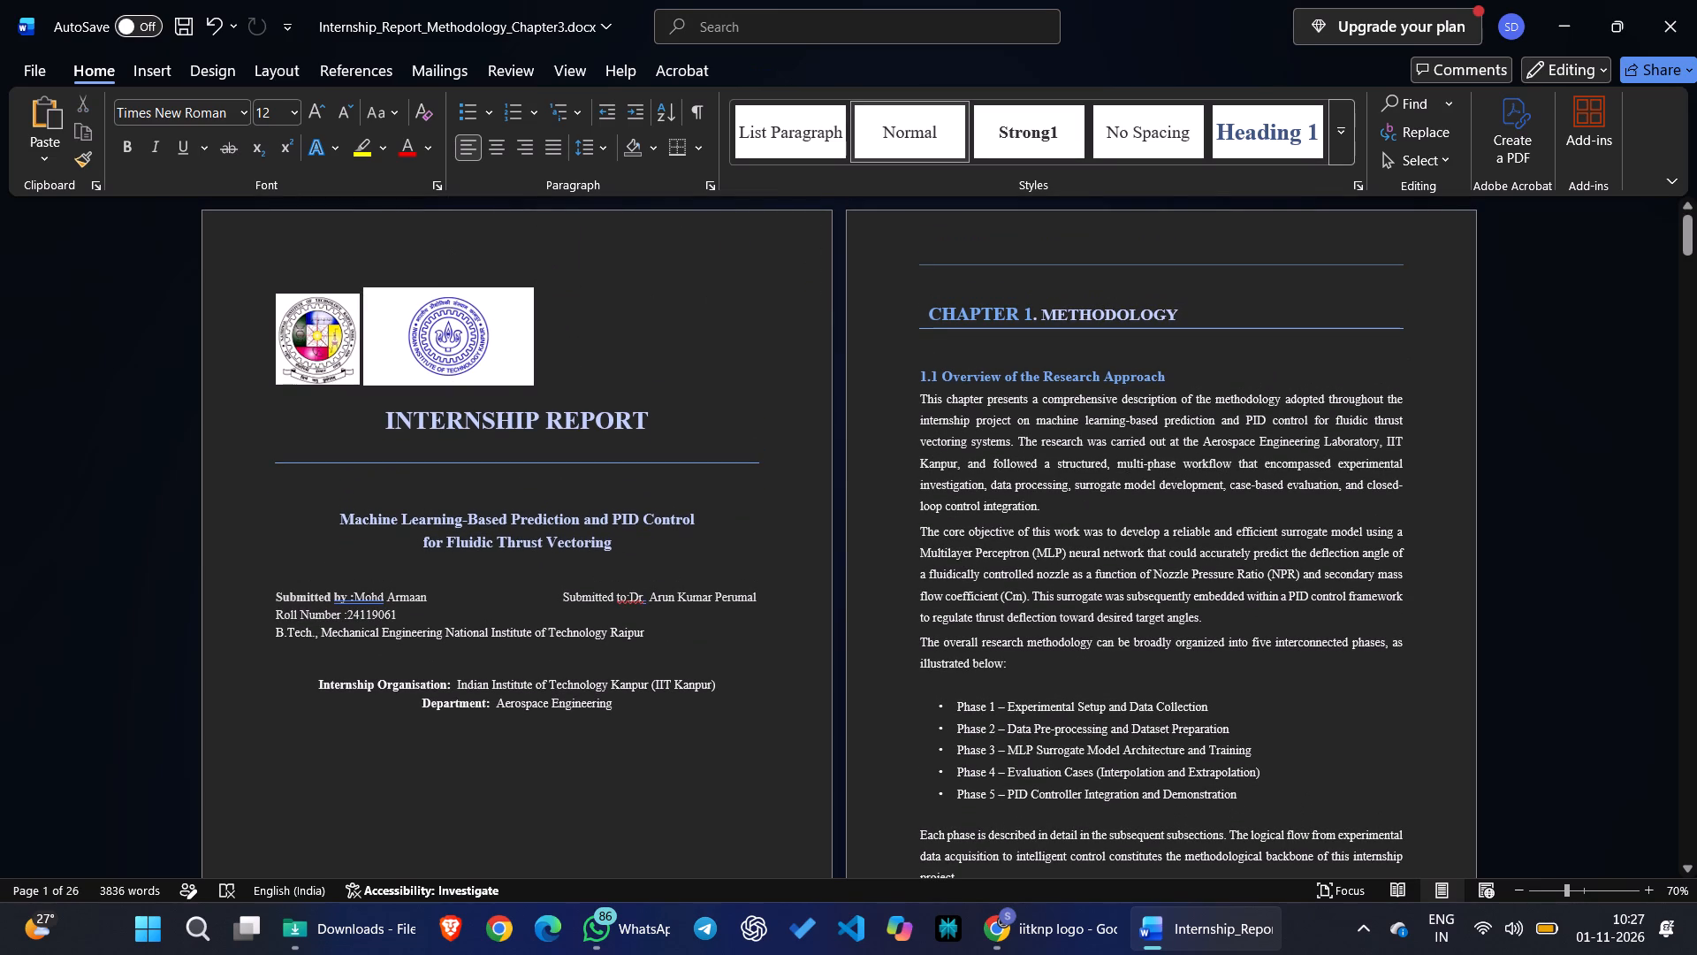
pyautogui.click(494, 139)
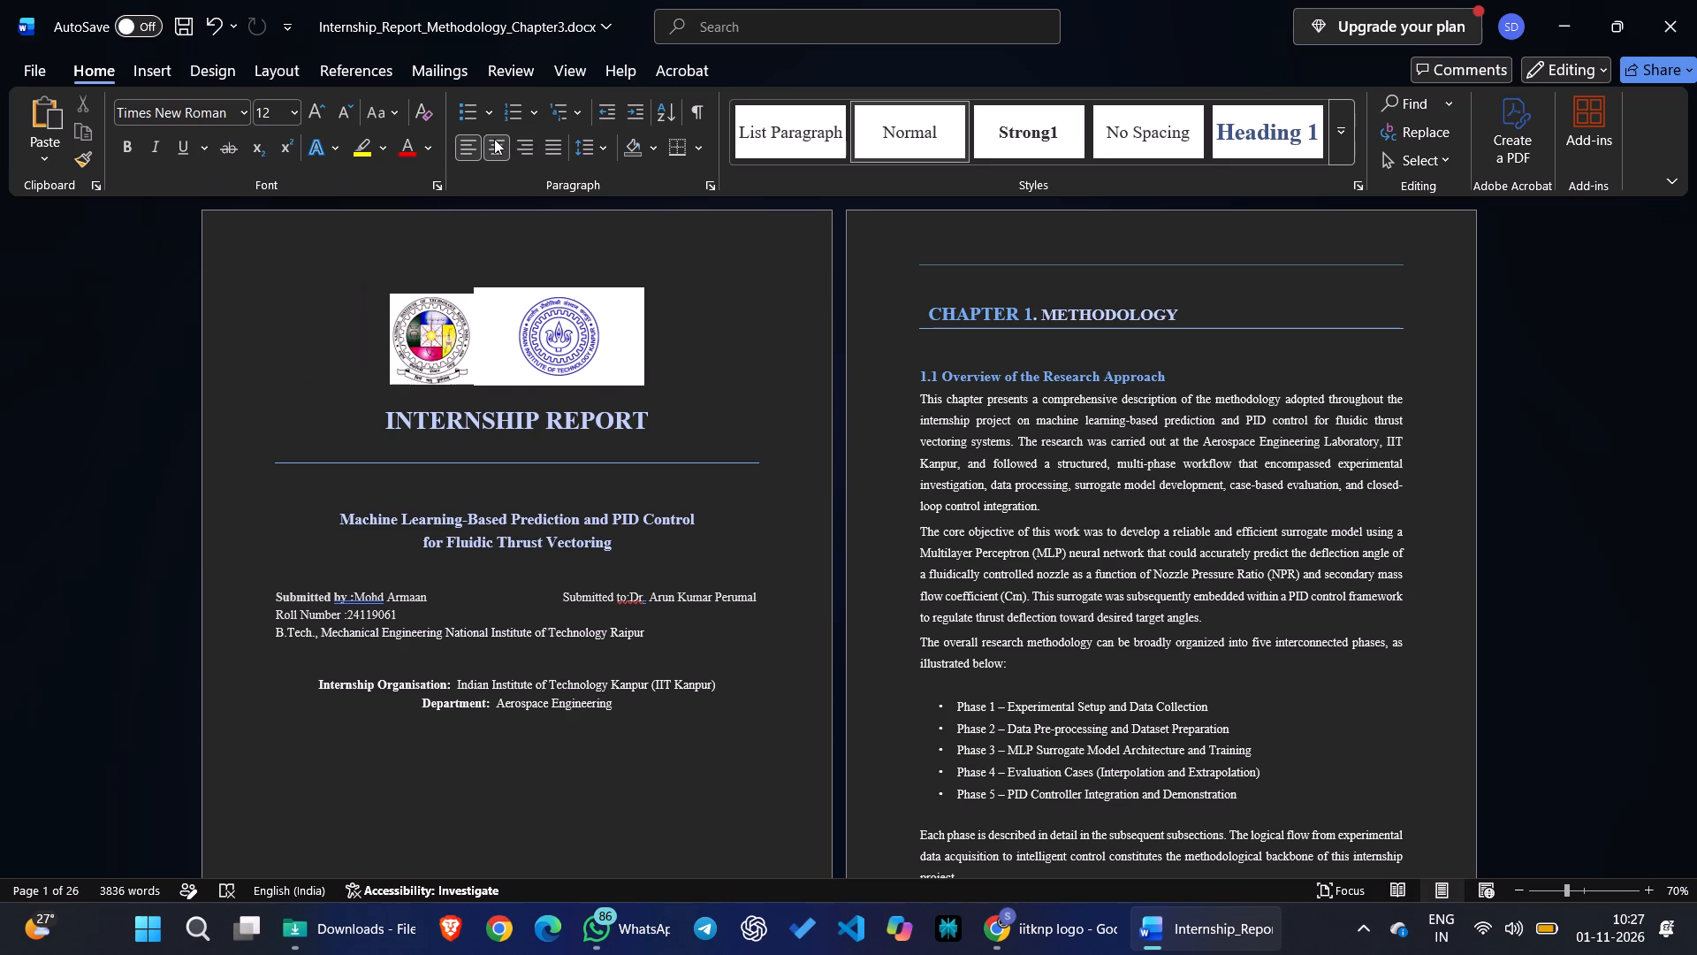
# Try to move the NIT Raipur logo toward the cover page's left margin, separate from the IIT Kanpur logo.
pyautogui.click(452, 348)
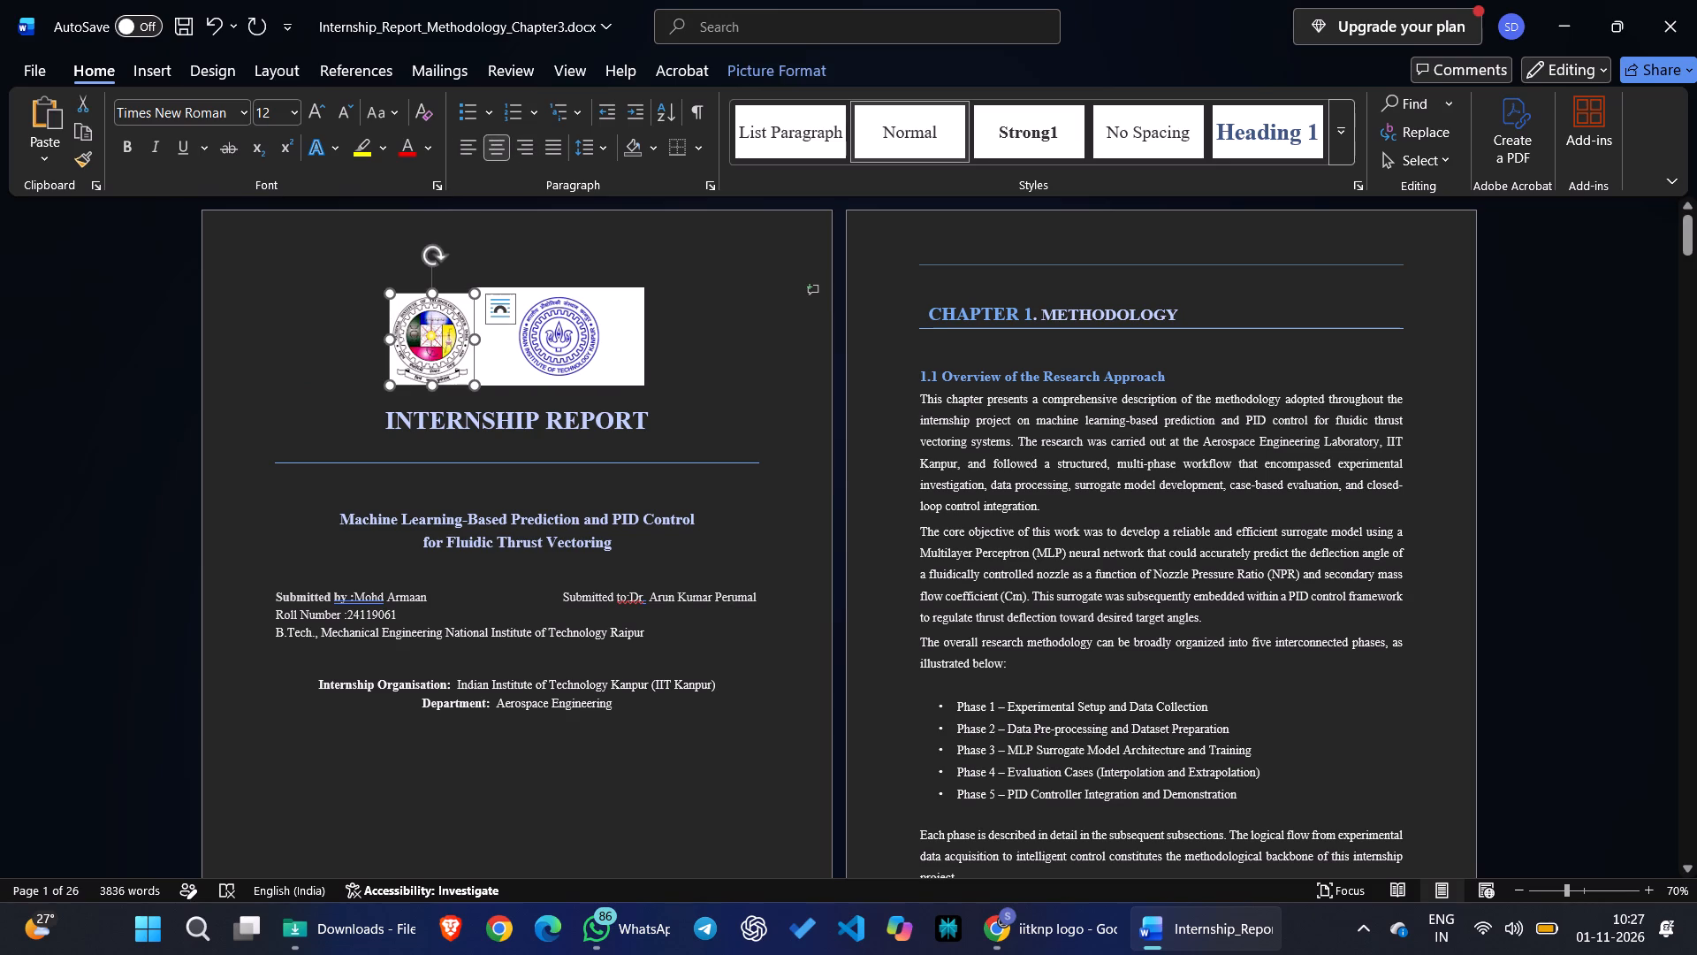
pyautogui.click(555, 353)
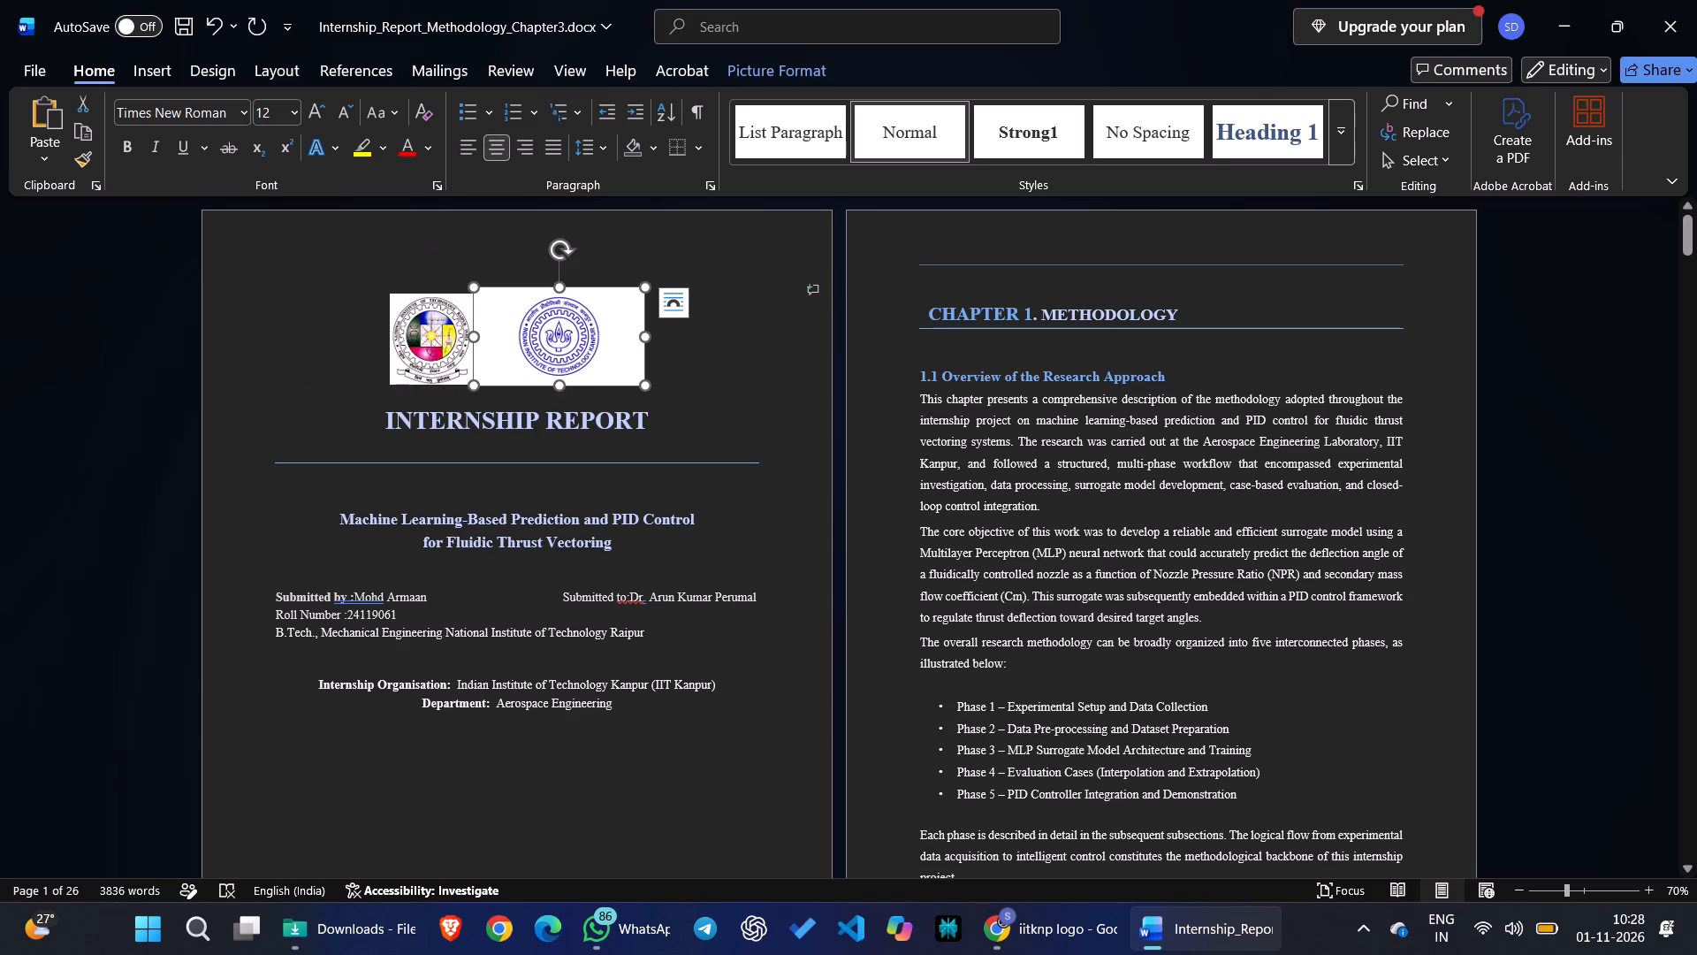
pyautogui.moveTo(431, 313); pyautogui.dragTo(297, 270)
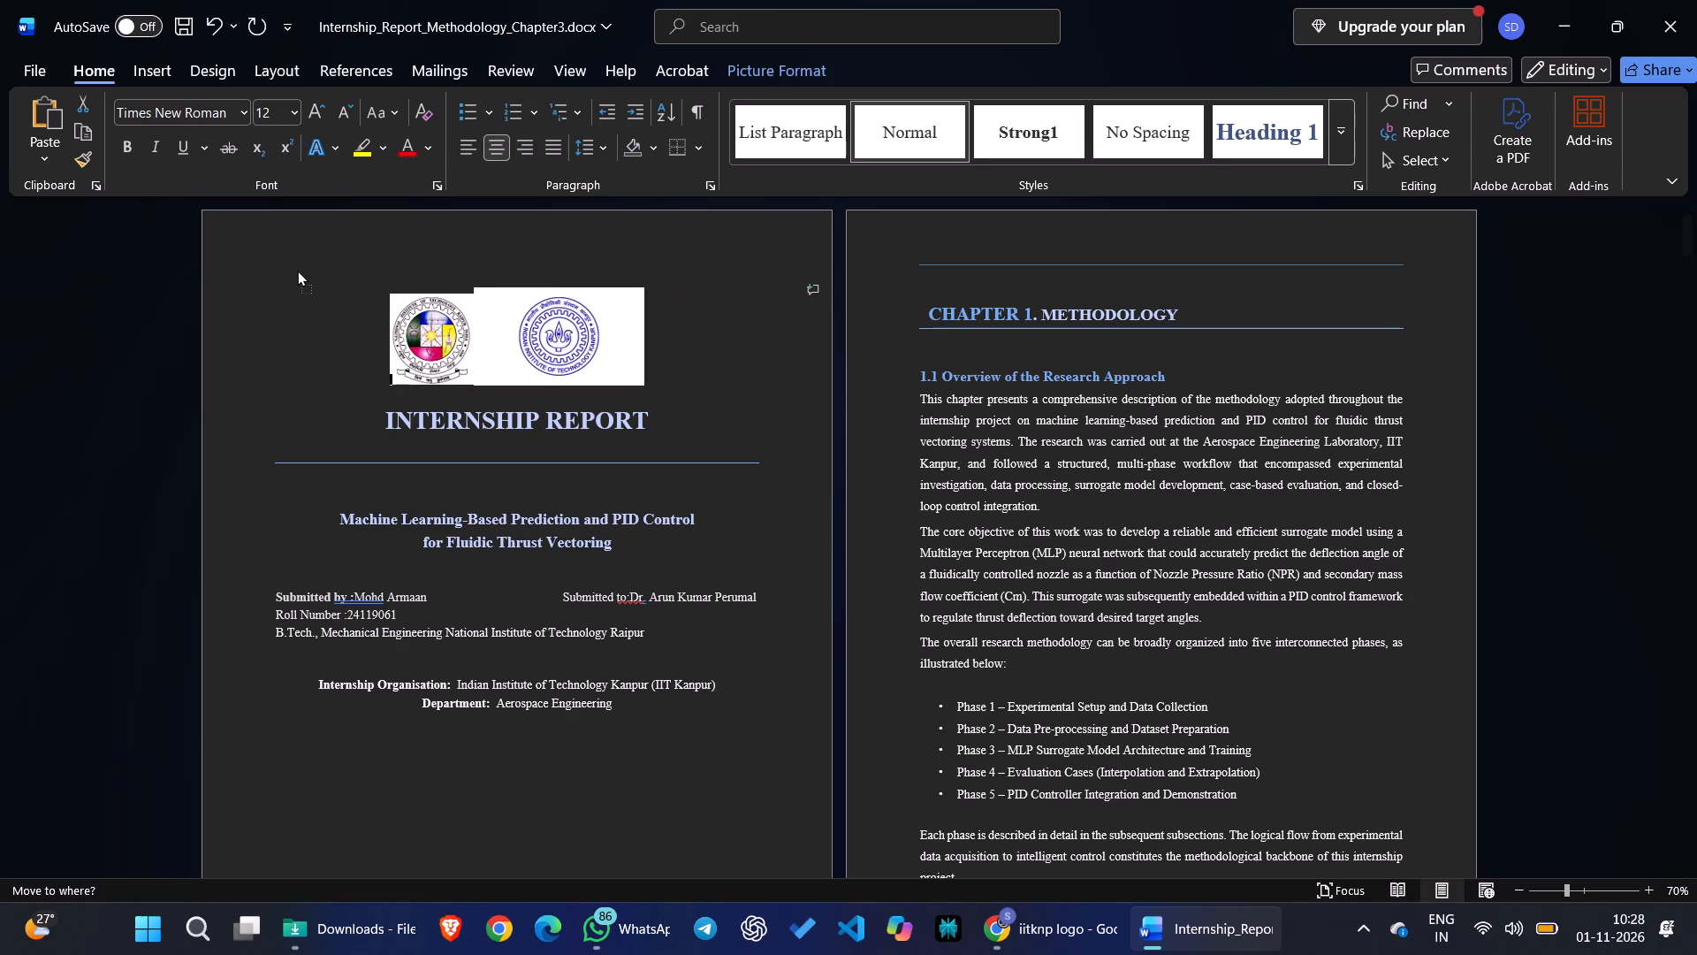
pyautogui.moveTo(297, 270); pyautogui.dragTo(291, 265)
# Shrink the IIT Kanpur logo slightly and stretch it vertically to about the NIT Raipur logo's height.
pyautogui.click(536, 338)
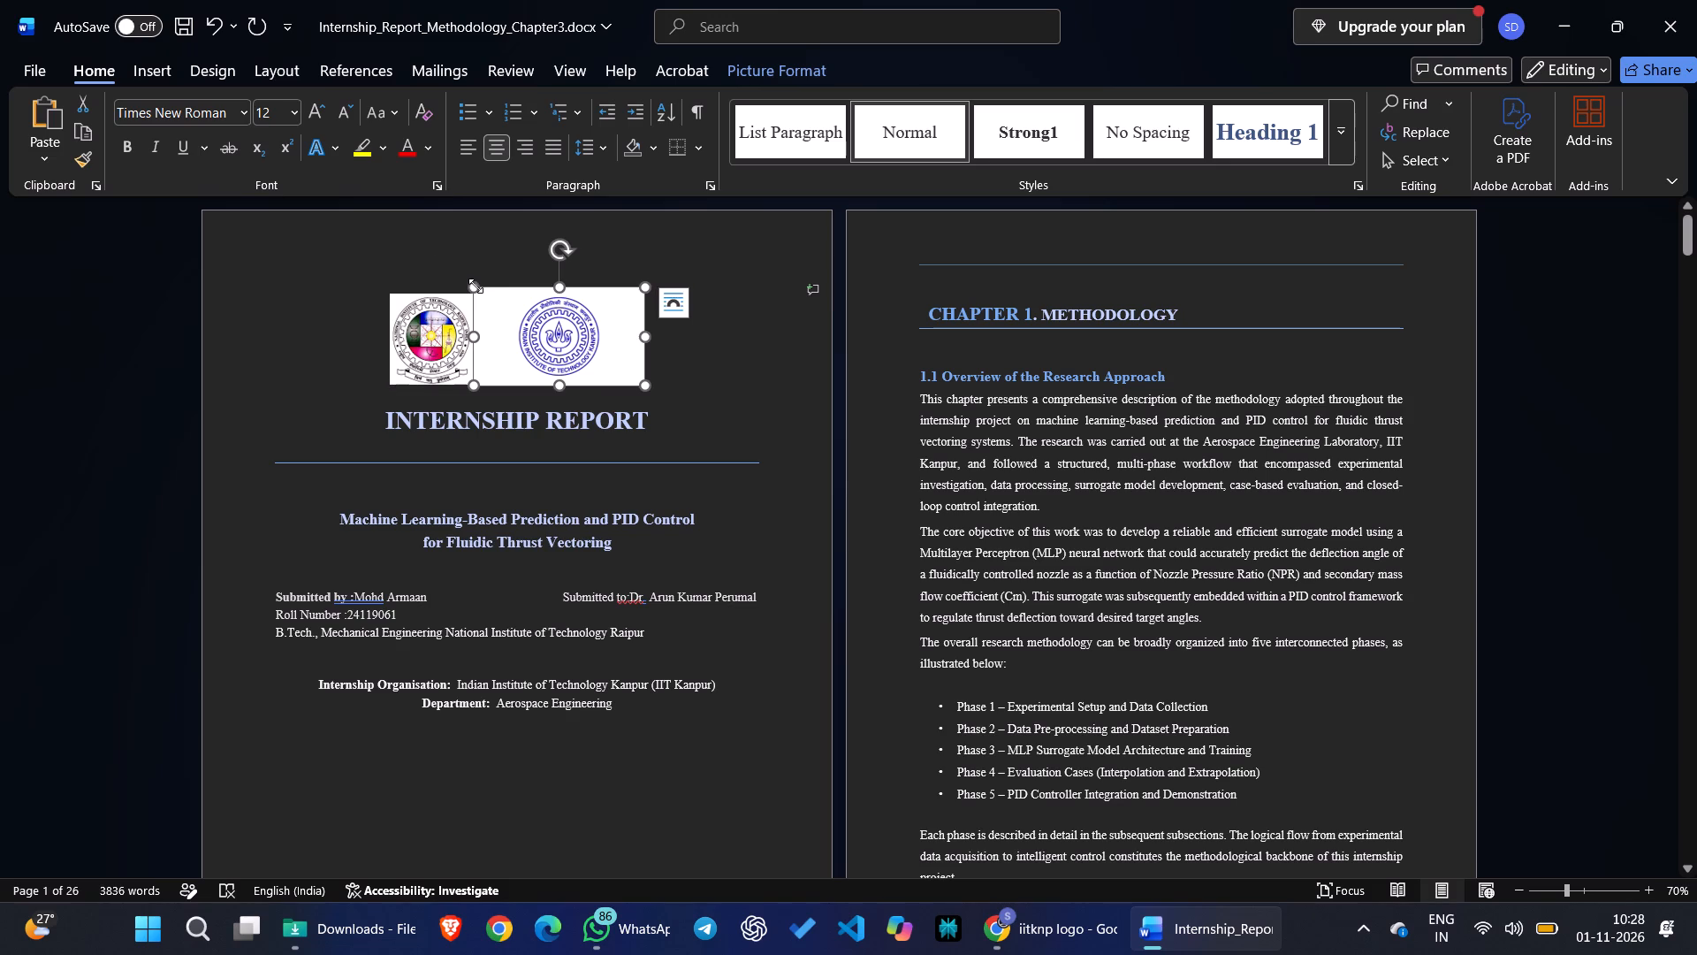
pyautogui.moveTo(476, 287); pyautogui.dragTo(521, 304)
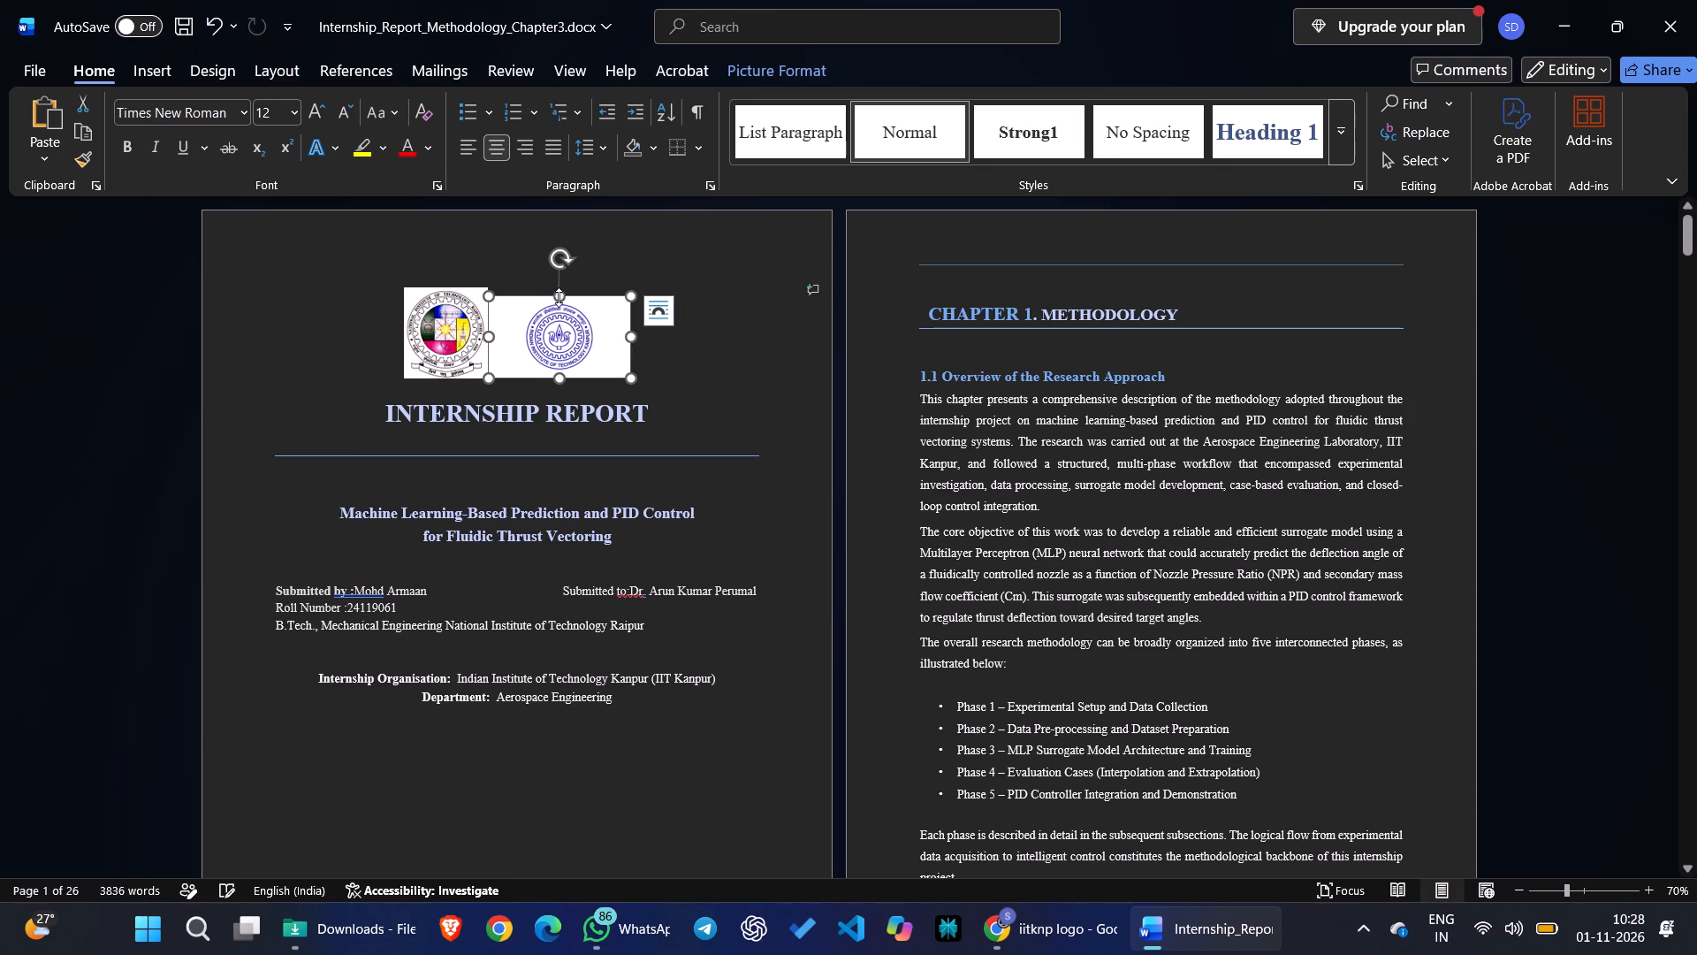
pyautogui.moveTo(559, 297); pyautogui.dragTo(558, 281)
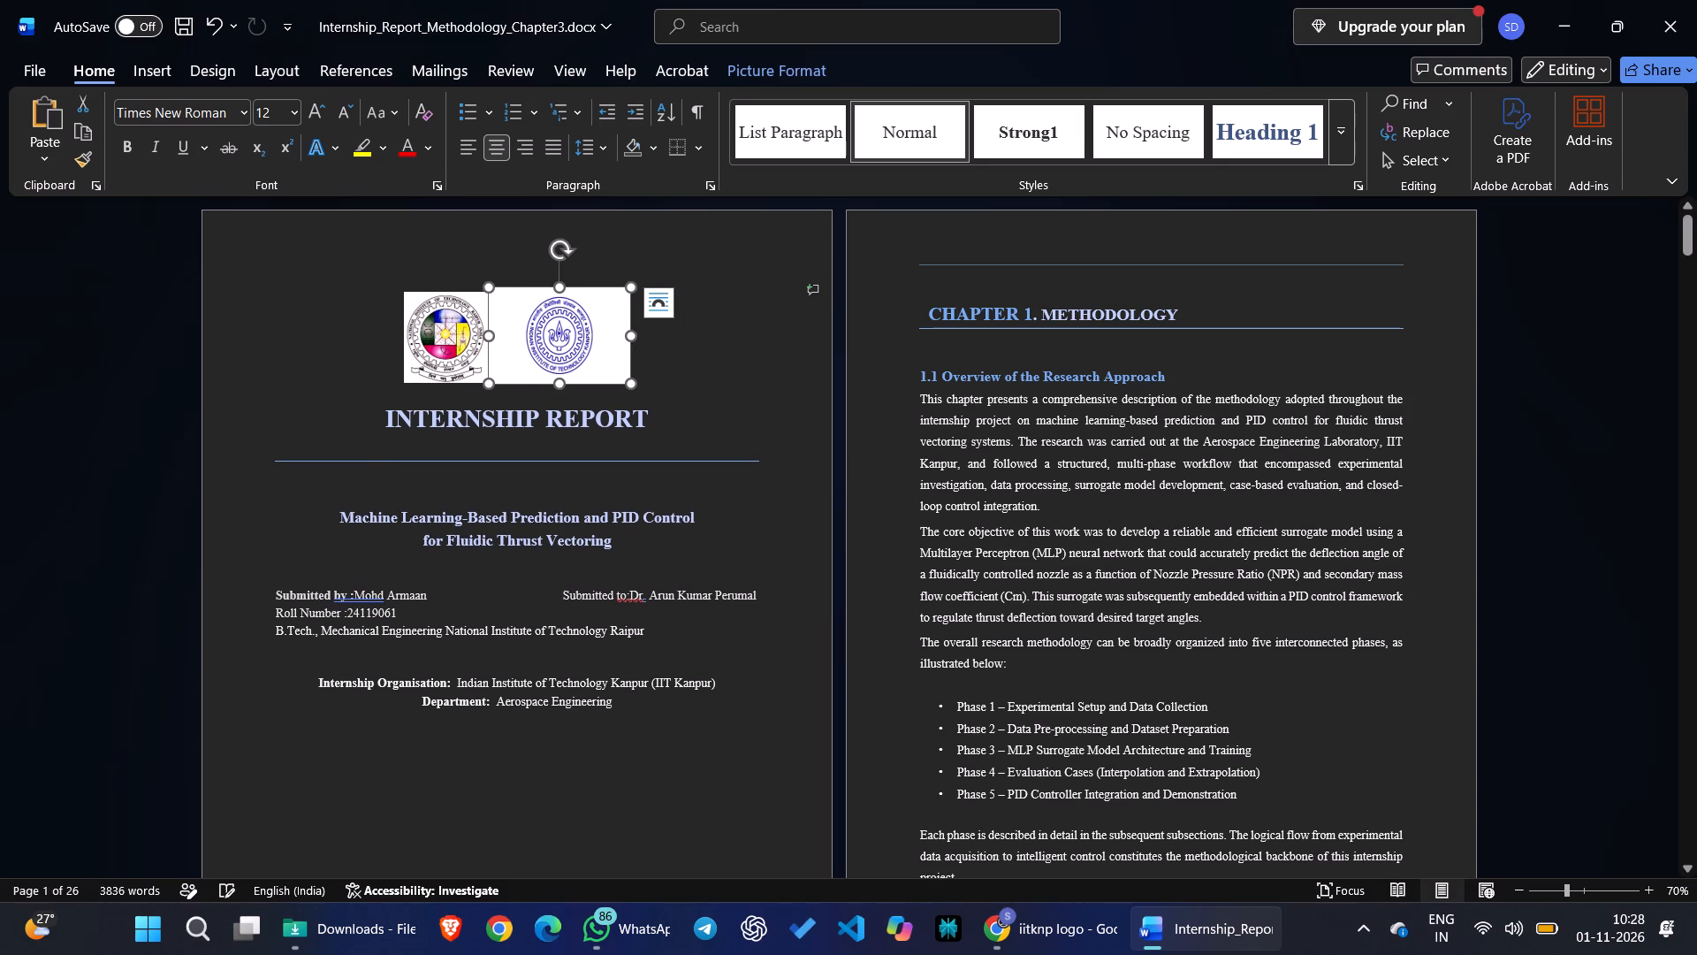
pyautogui.moveTo(482, 288); pyautogui.dragTo(501, 288)
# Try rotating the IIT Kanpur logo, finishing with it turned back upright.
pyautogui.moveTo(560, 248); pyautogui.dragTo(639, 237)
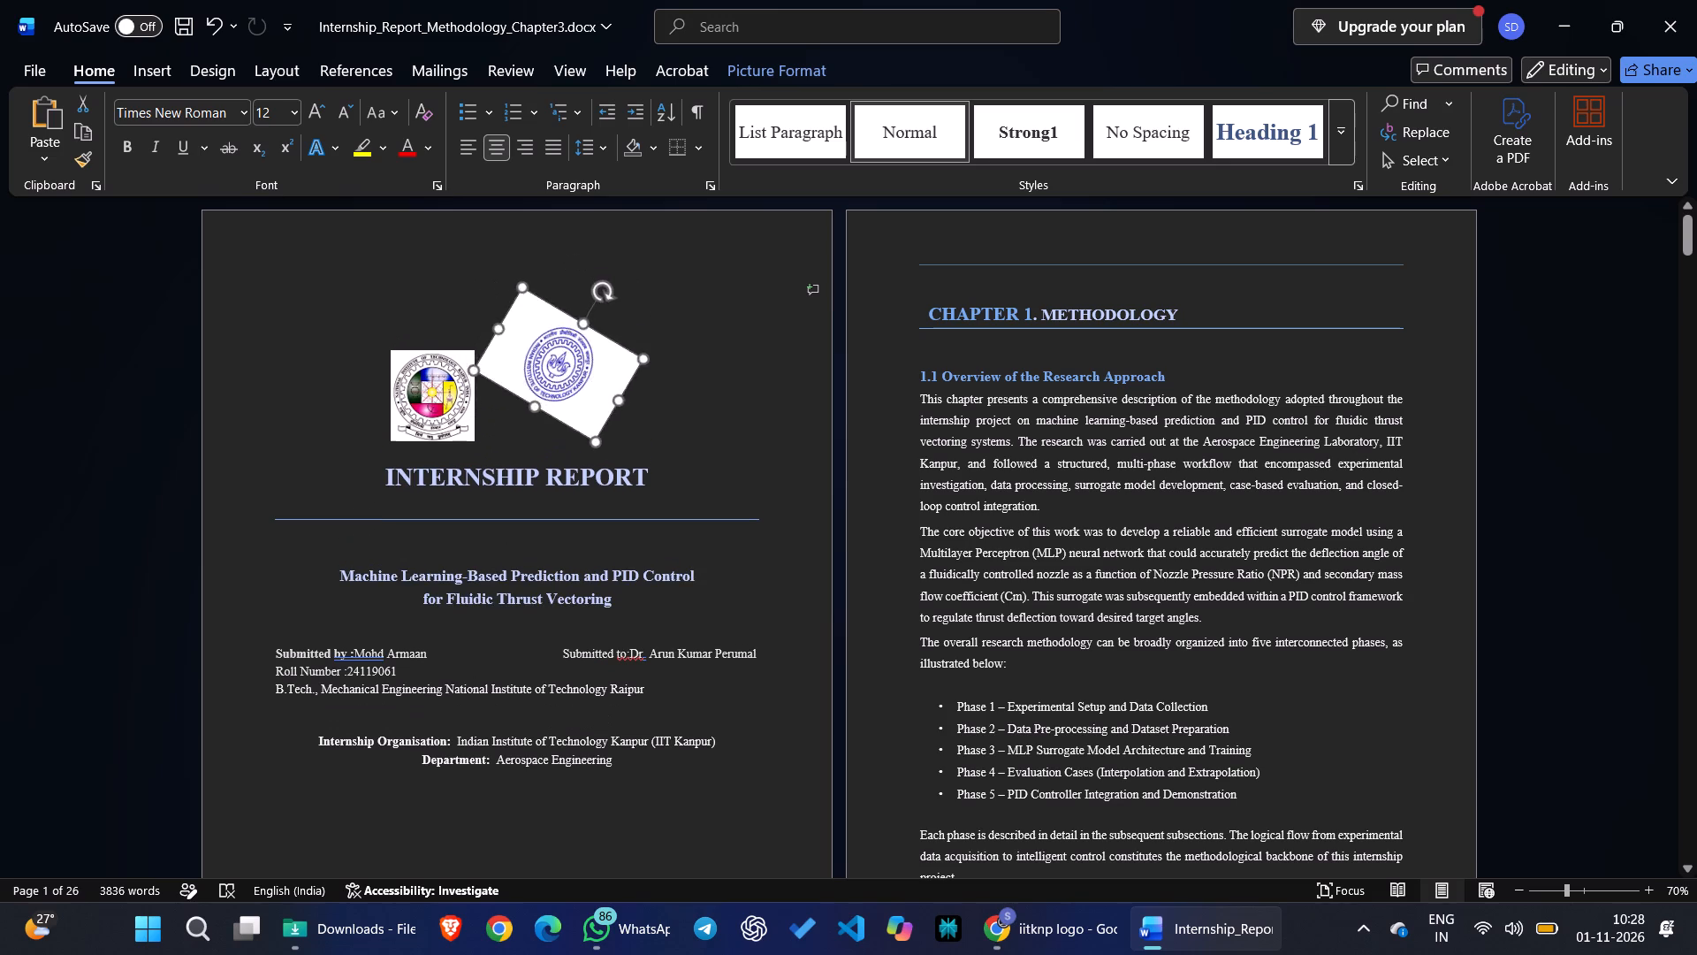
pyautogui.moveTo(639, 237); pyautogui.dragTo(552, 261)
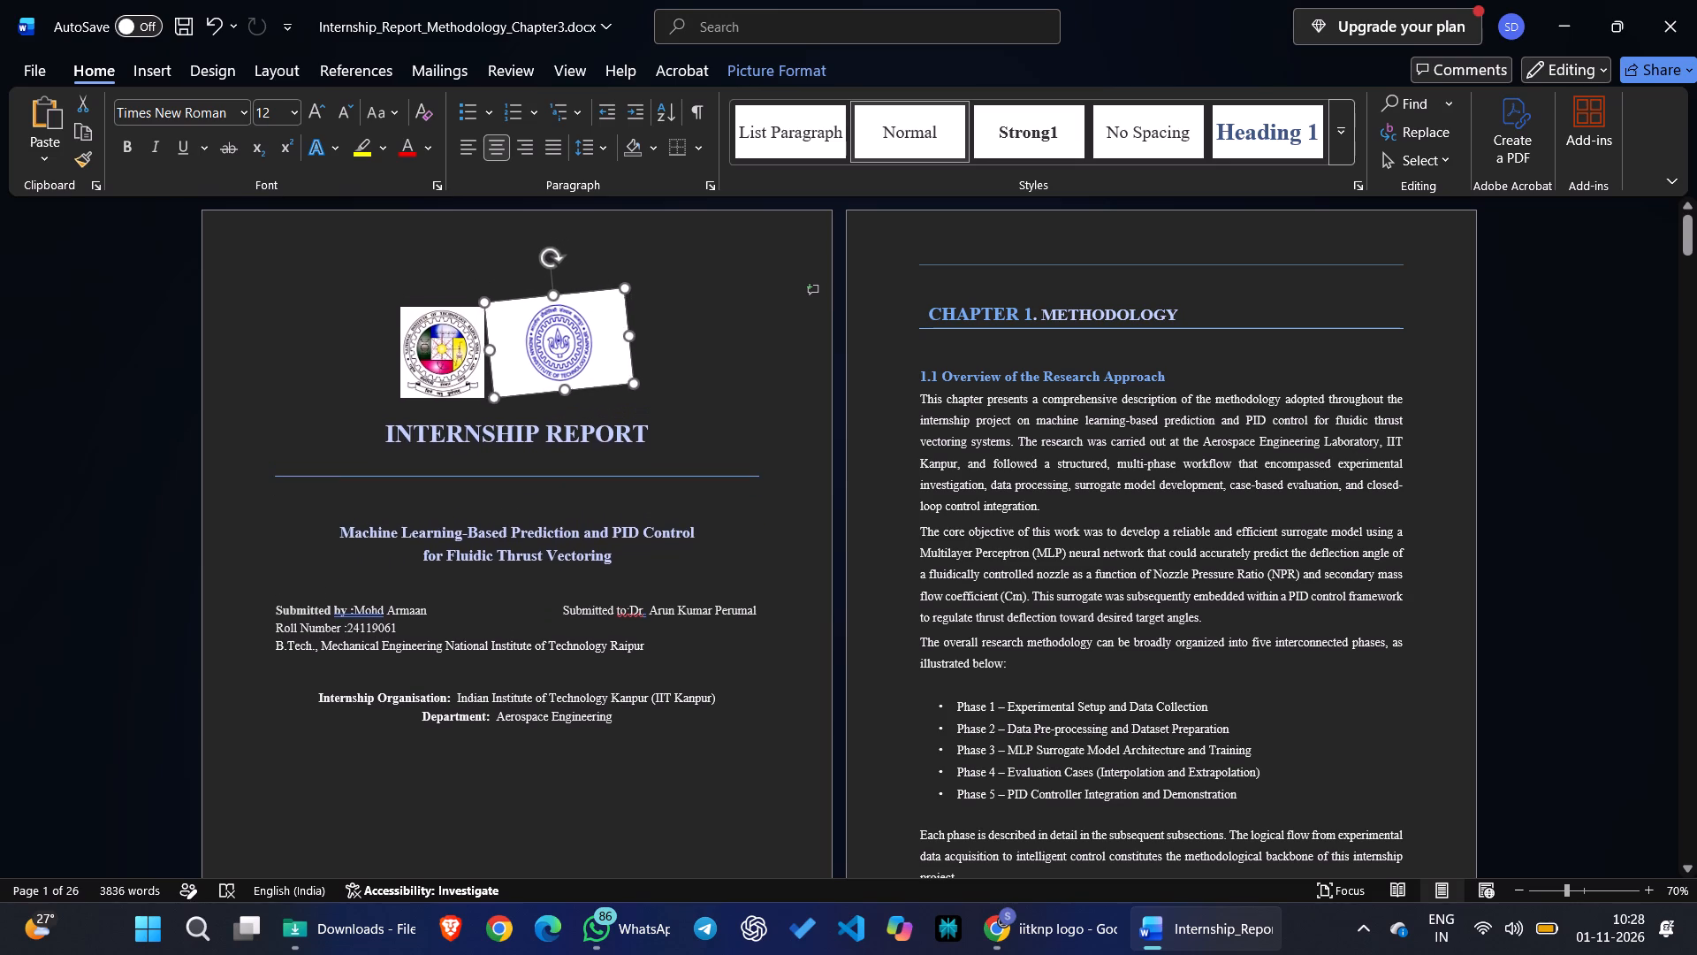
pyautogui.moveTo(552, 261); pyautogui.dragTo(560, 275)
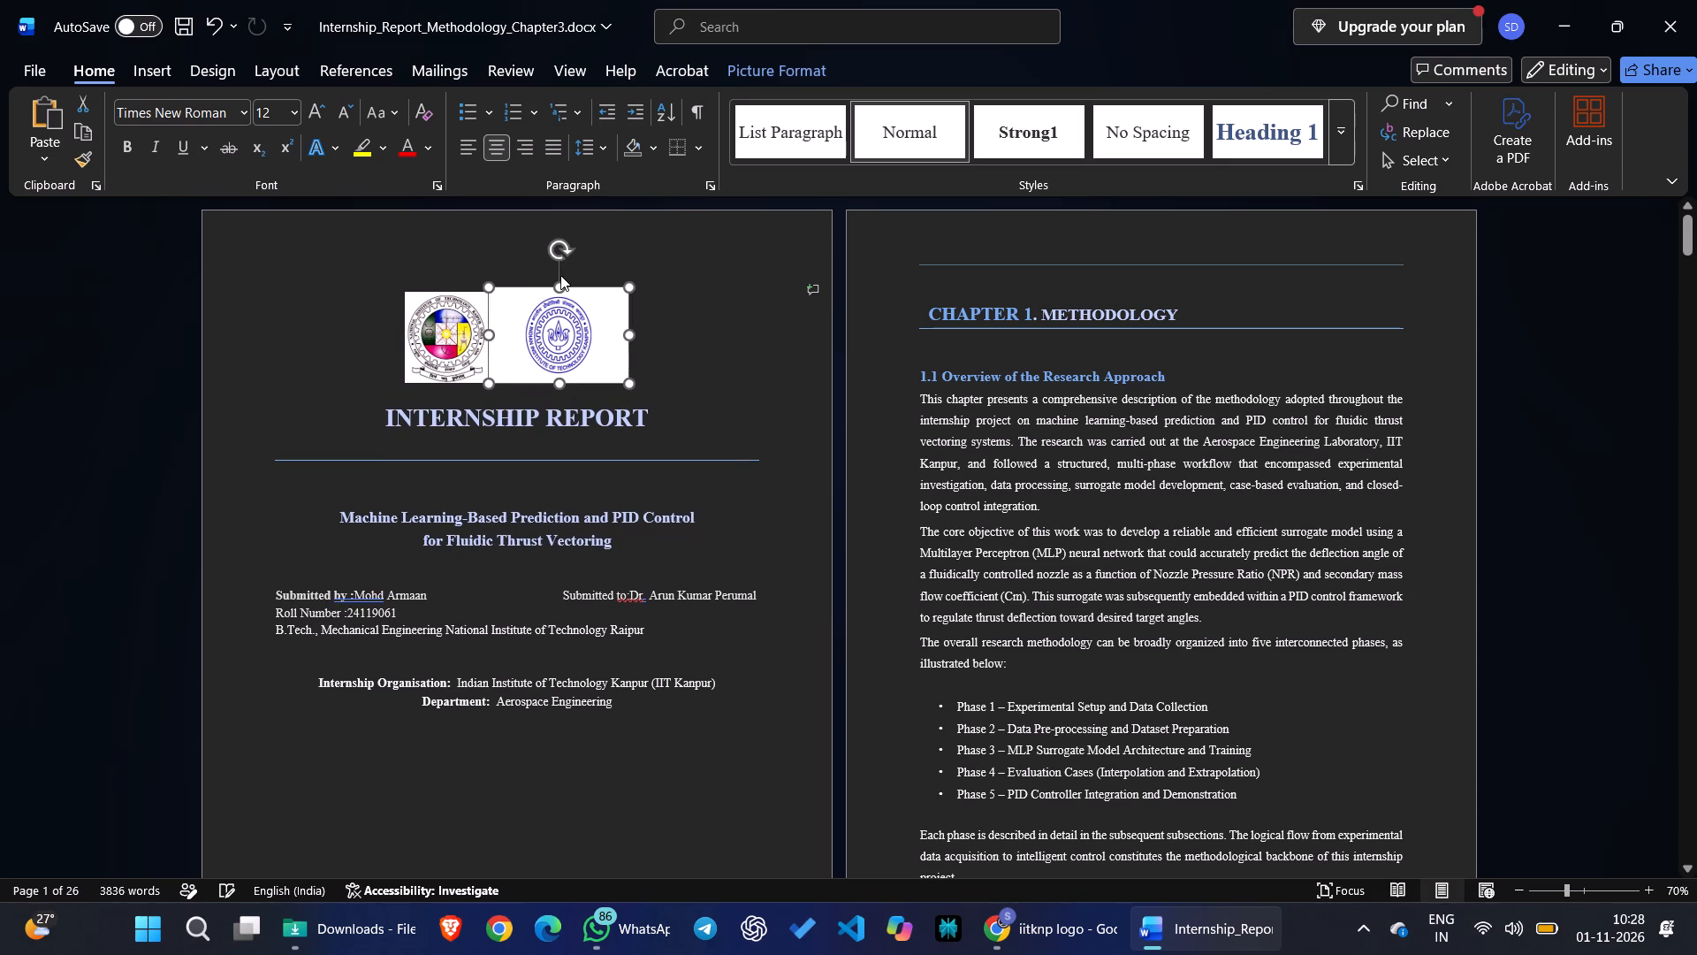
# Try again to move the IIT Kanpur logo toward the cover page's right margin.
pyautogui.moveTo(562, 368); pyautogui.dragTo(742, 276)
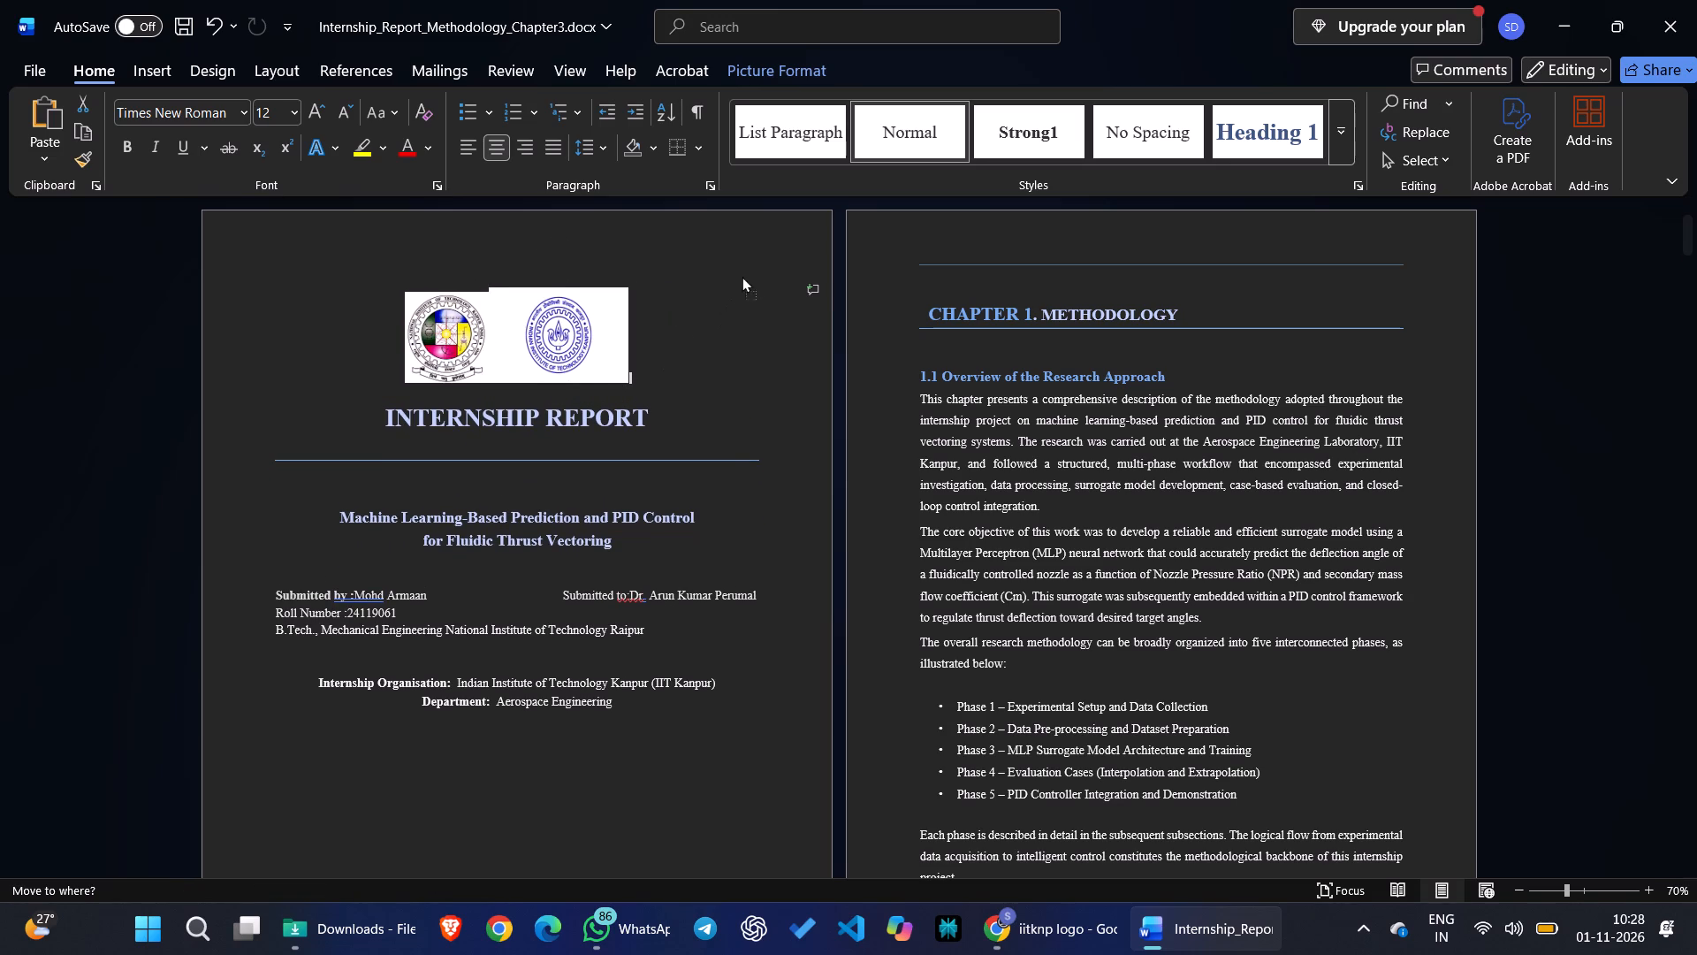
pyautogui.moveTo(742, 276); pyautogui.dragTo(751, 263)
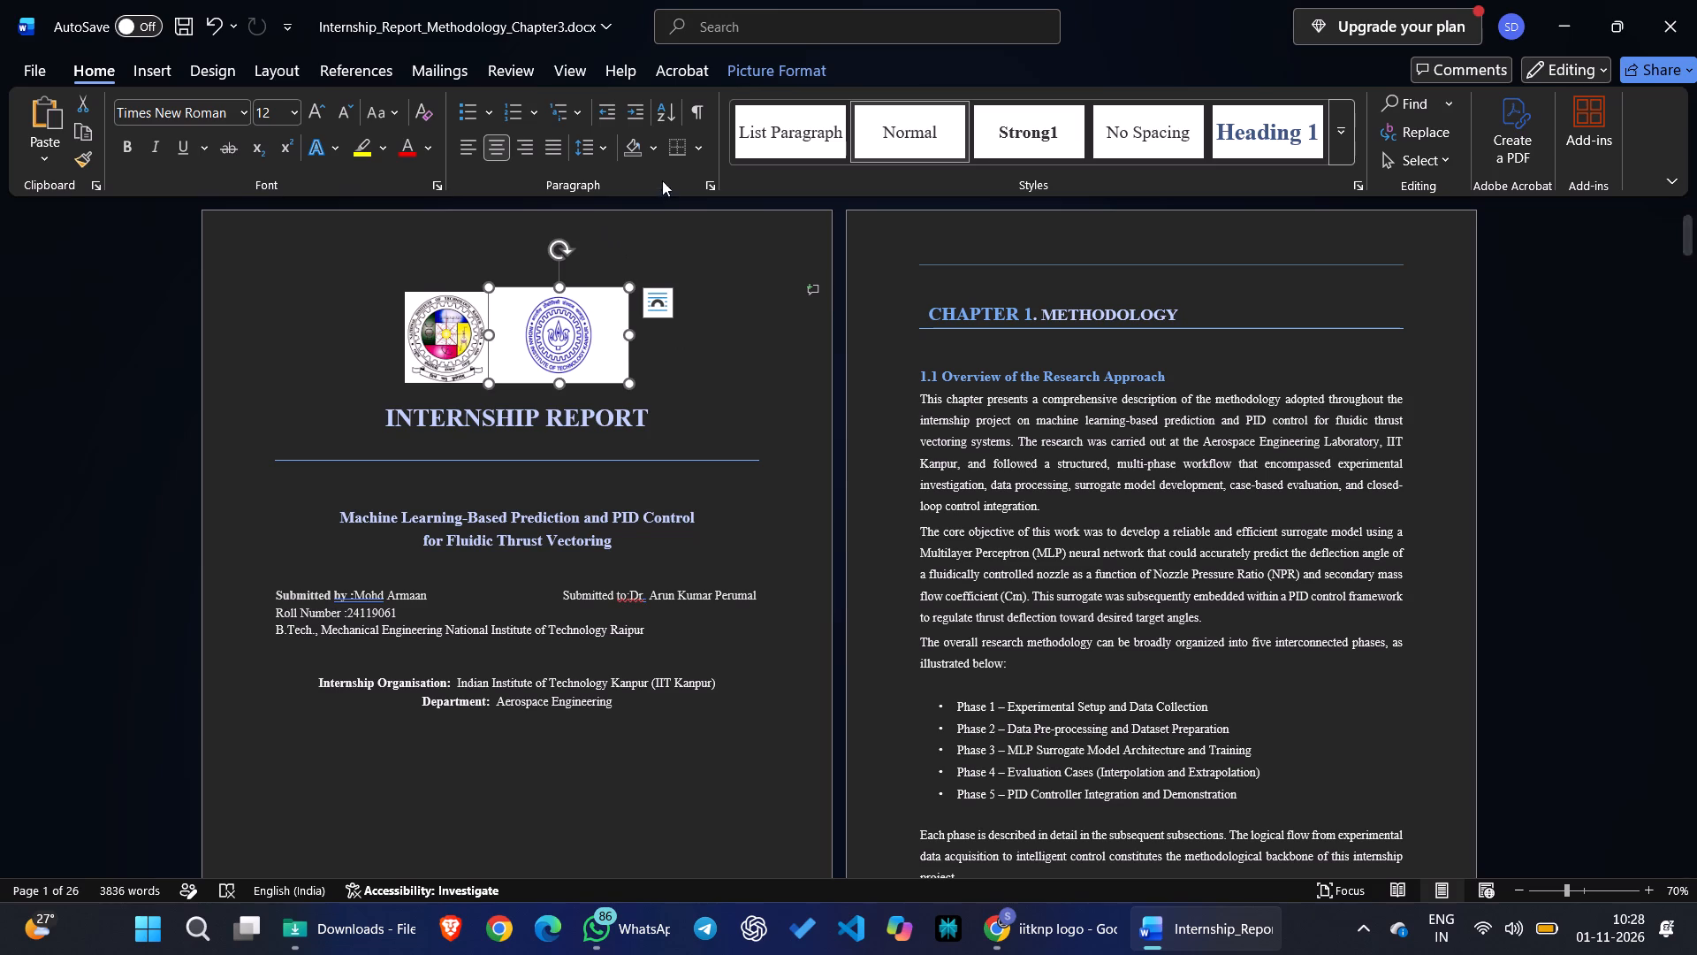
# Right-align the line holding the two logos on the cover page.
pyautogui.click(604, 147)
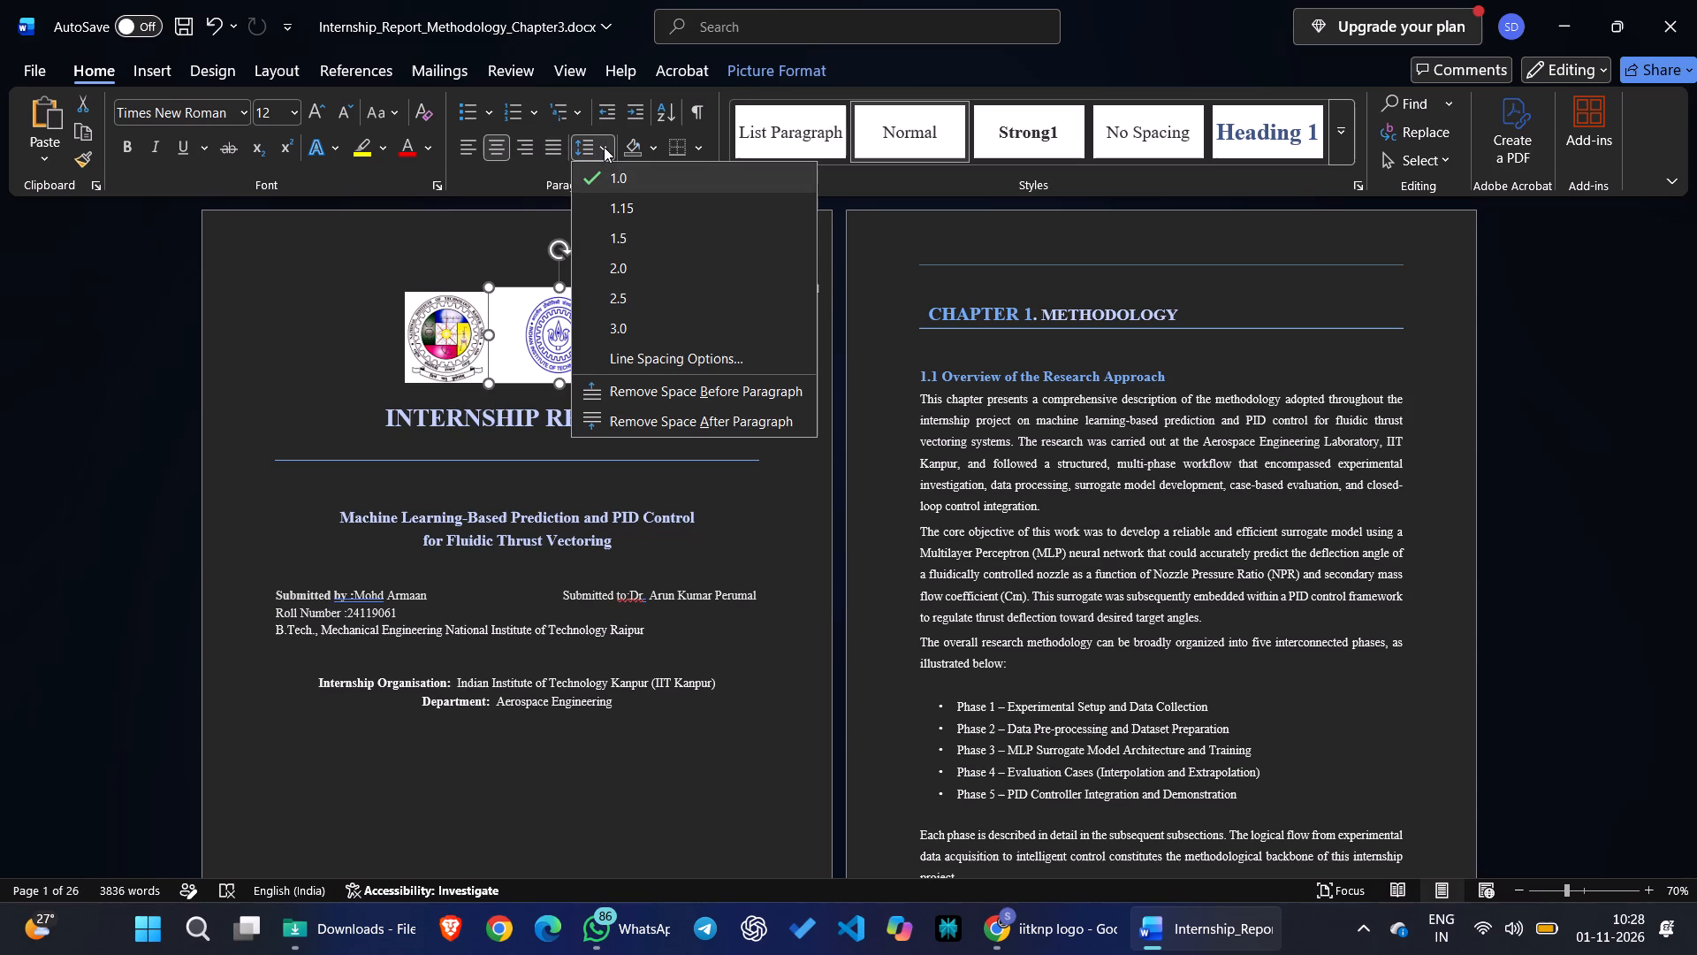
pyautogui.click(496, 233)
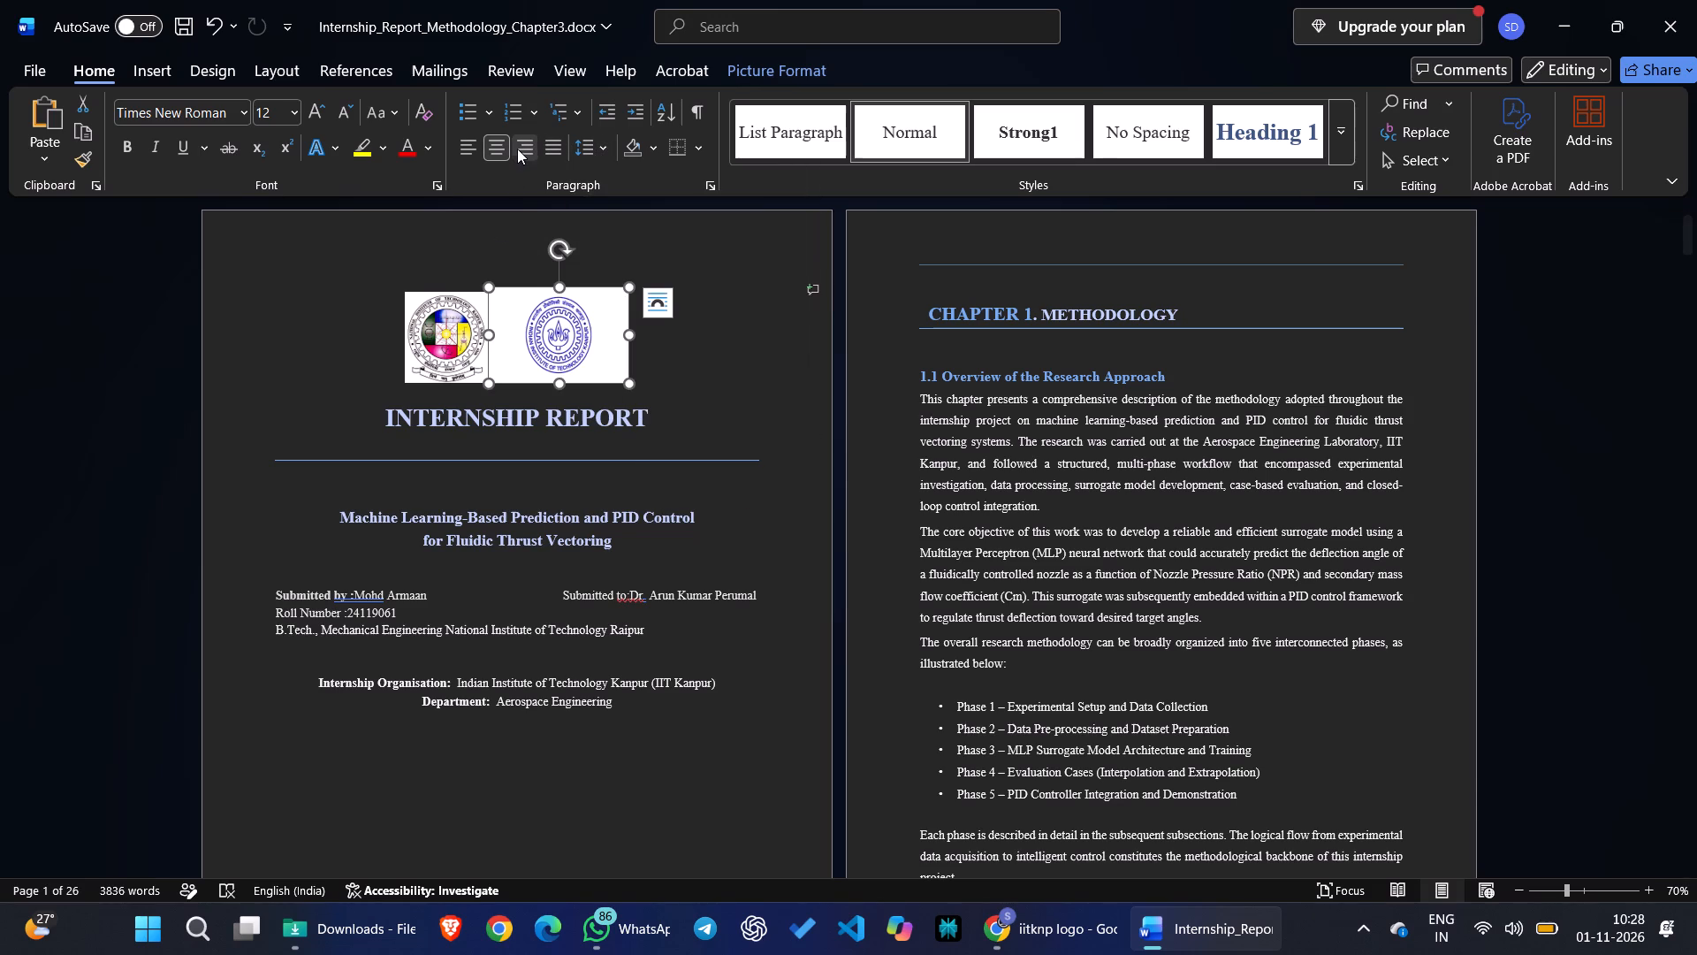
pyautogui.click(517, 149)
# Set the line holding the two logos to justified alignment.
pyautogui.click(598, 343)
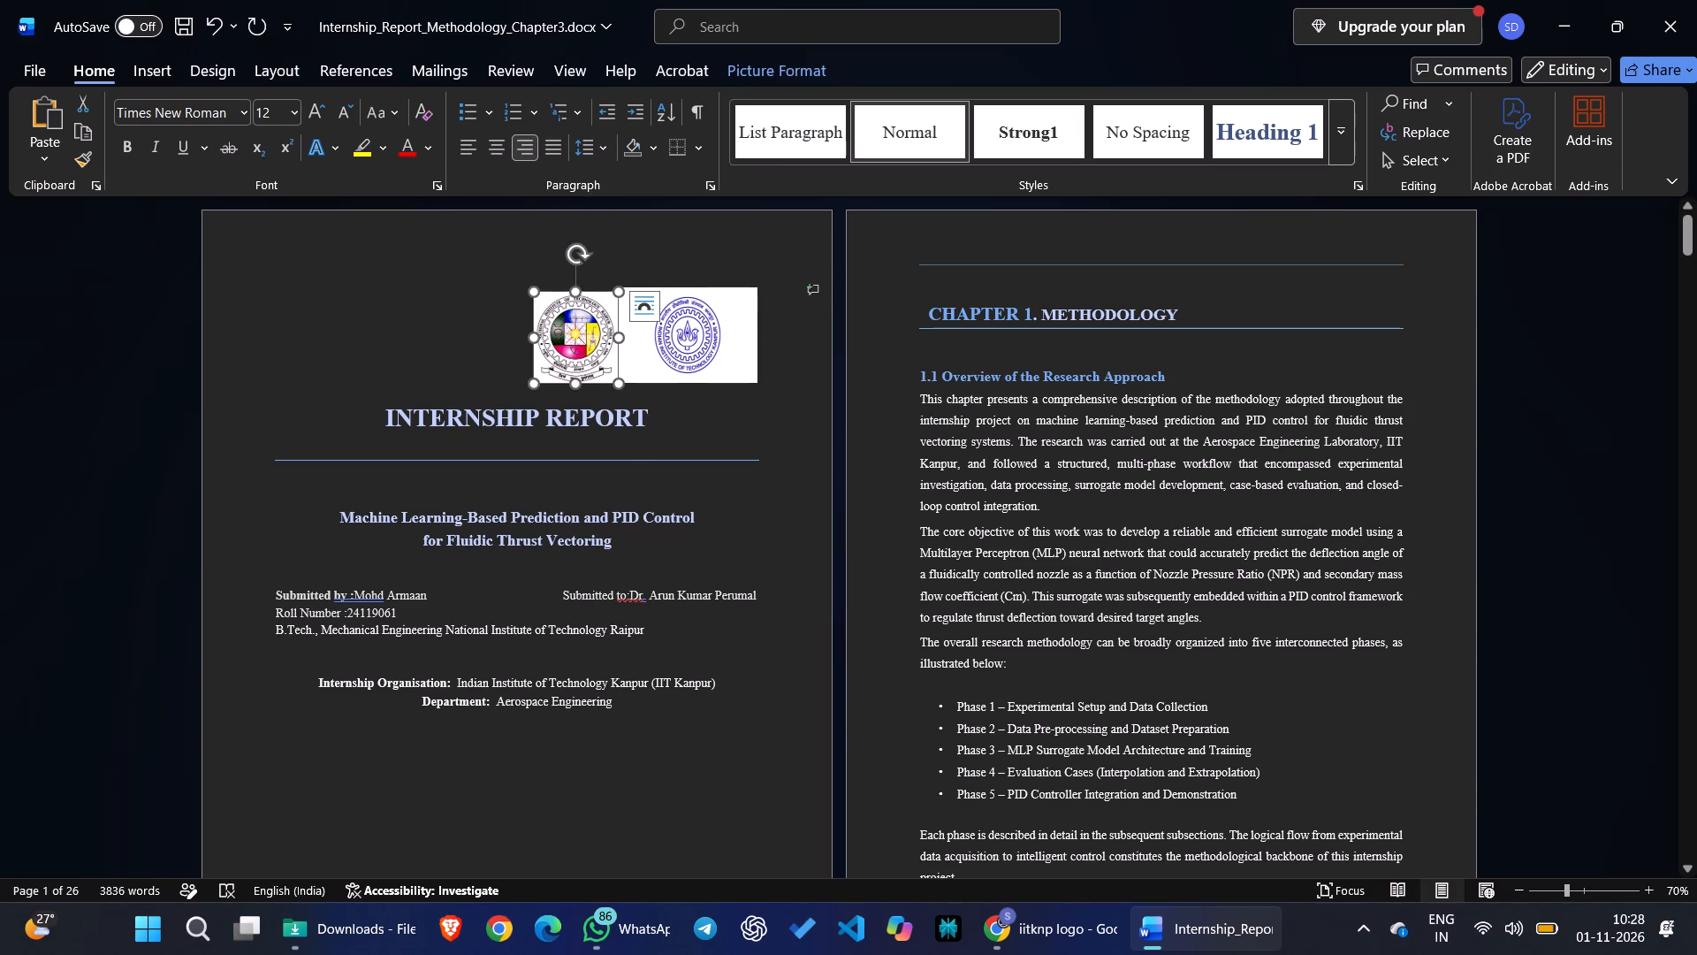
pyautogui.click(556, 148)
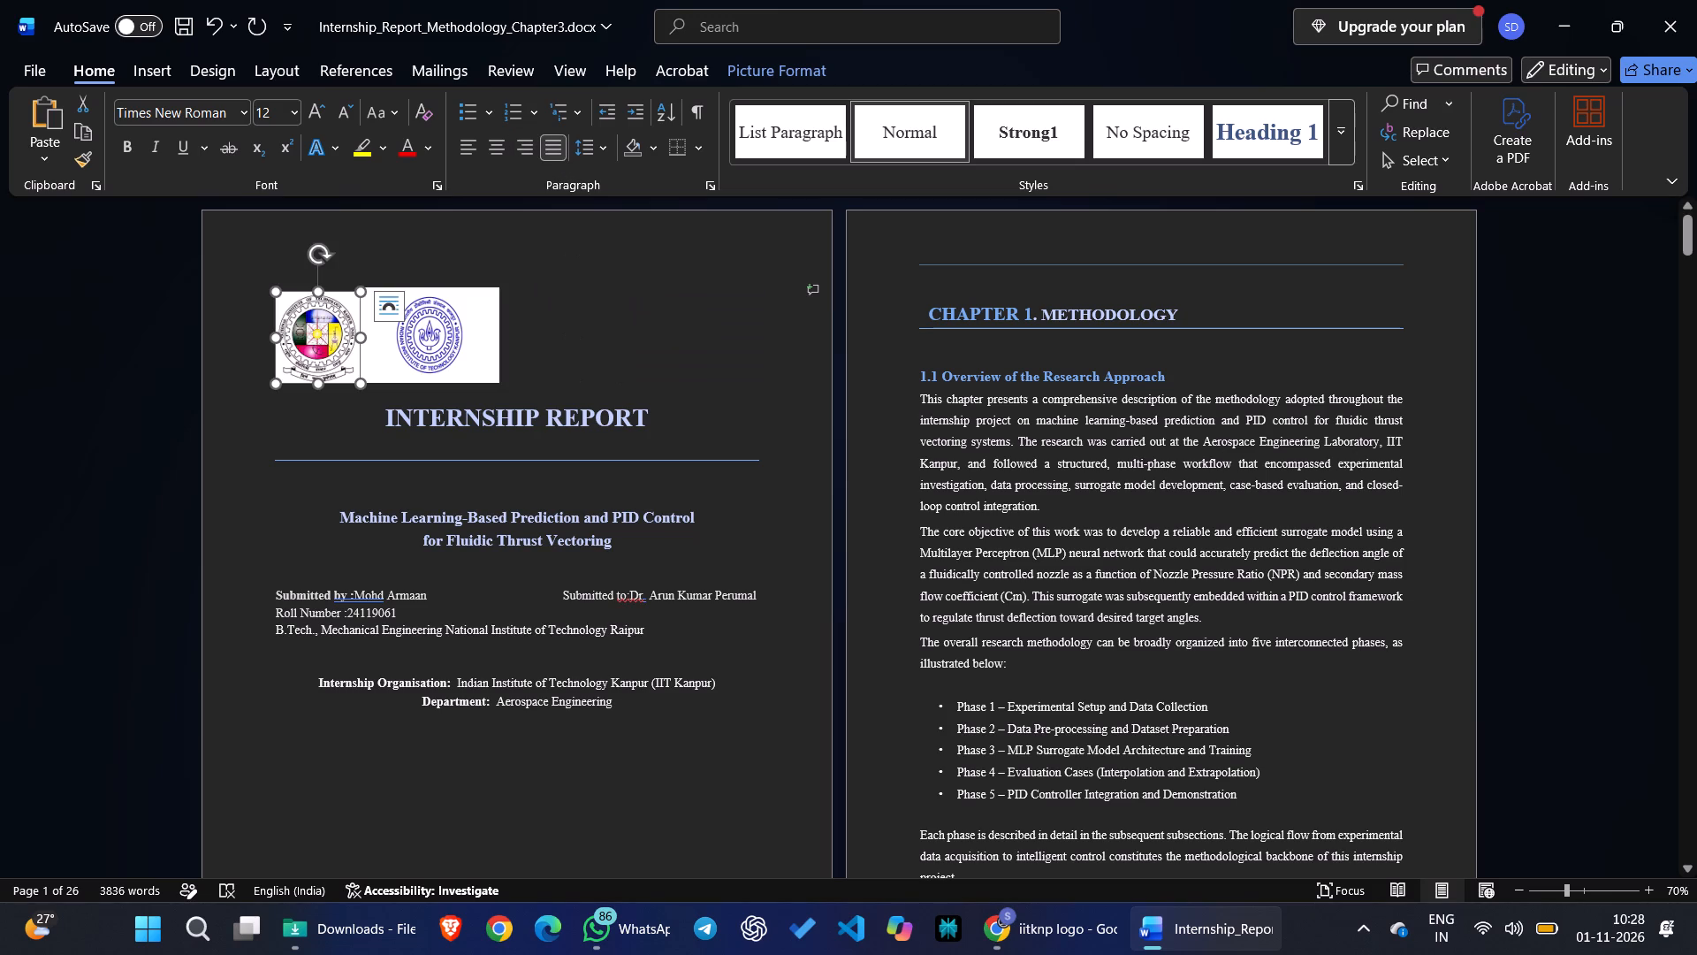
# Insert spaces between the two logos until the IIT Kanpur logo reaches the cover page's right margin.
pyautogui.click(355, 270)
pyautogui.press('space')
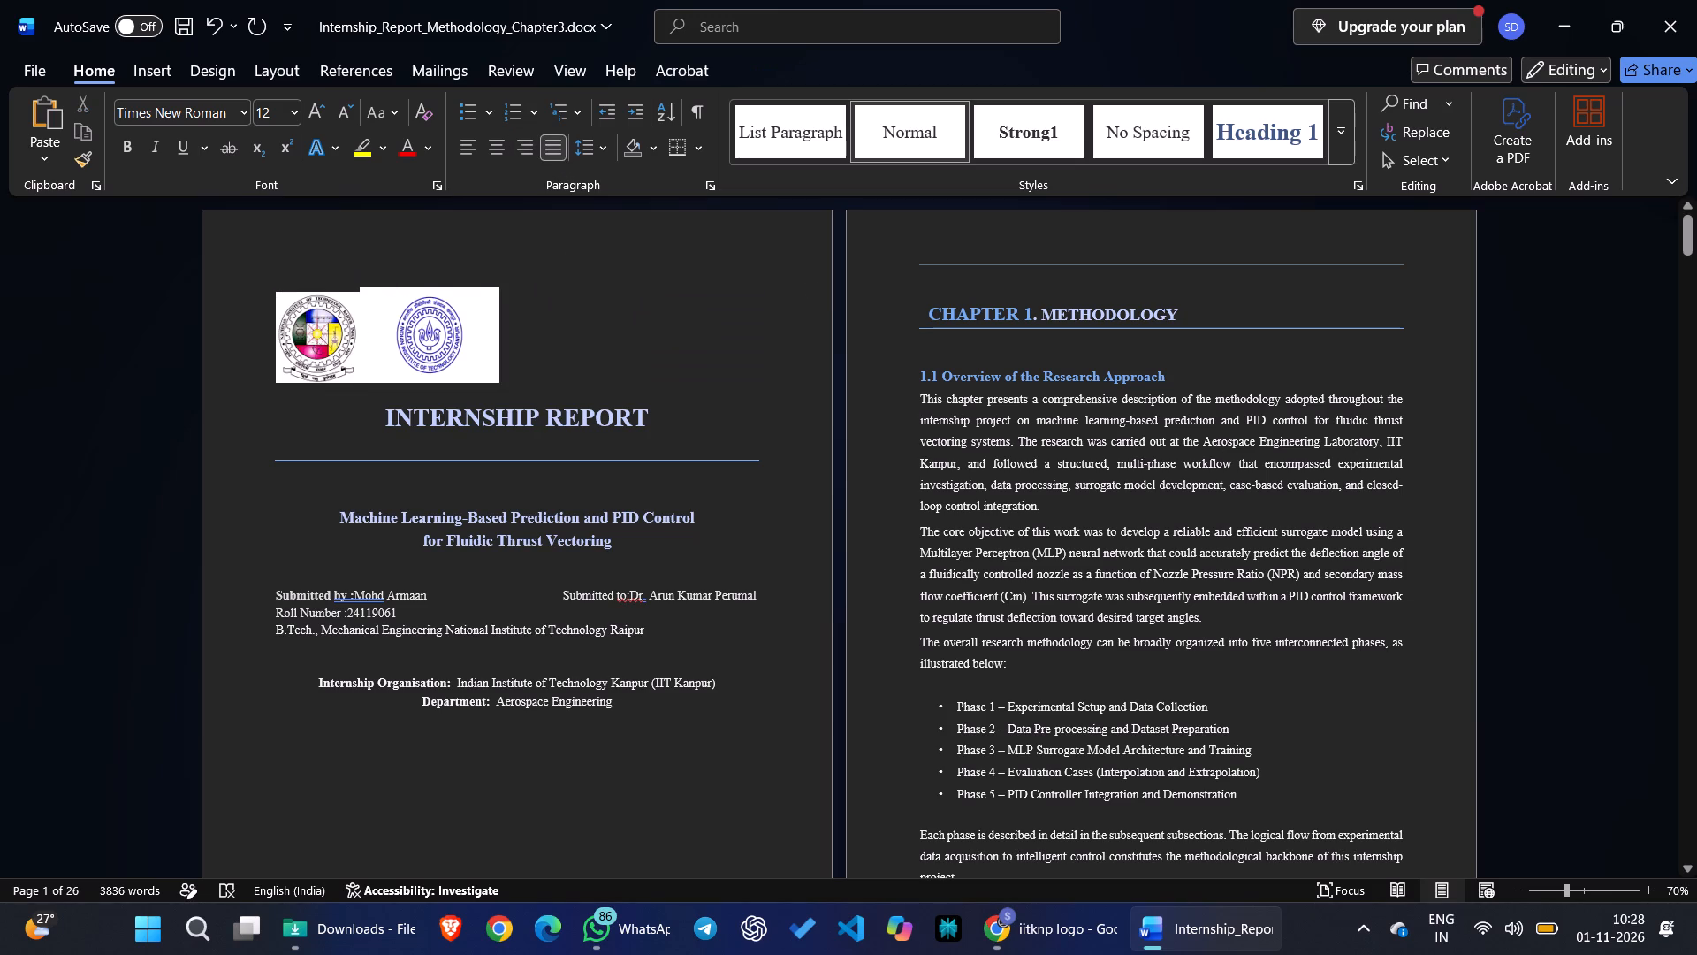
pyautogui.press('space')
pyautogui.press('space')
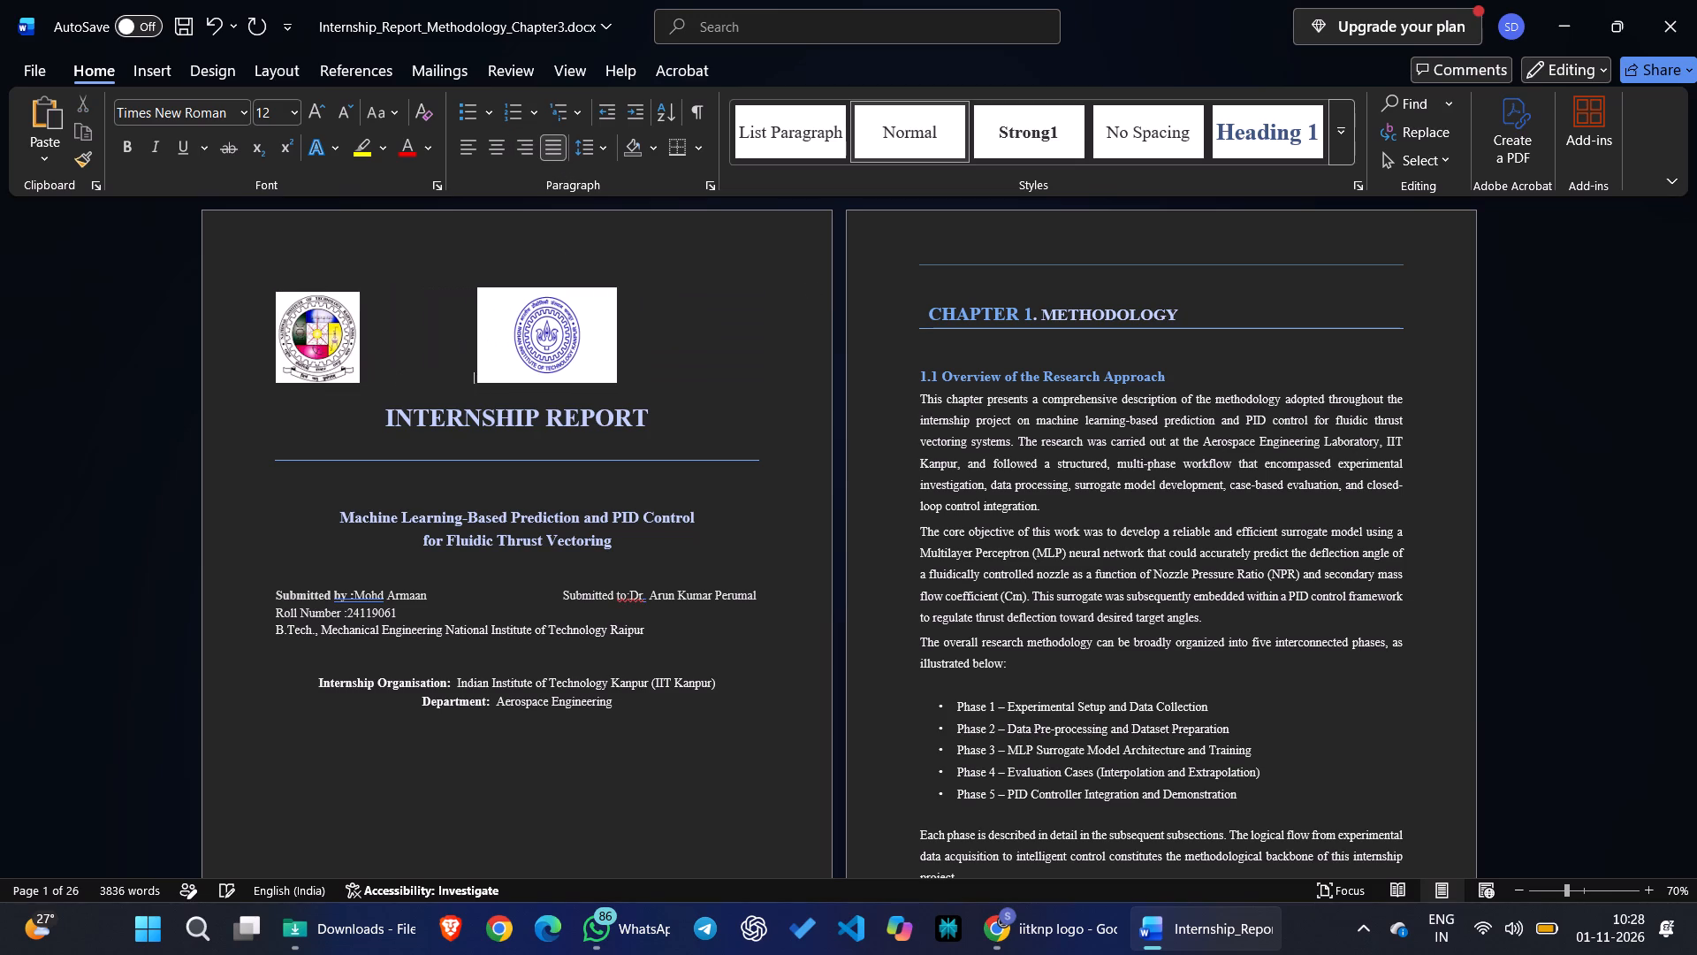
pyautogui.press('space')
pyautogui.press('space')
pyautogui.press('space')
pyautogui.press('space')
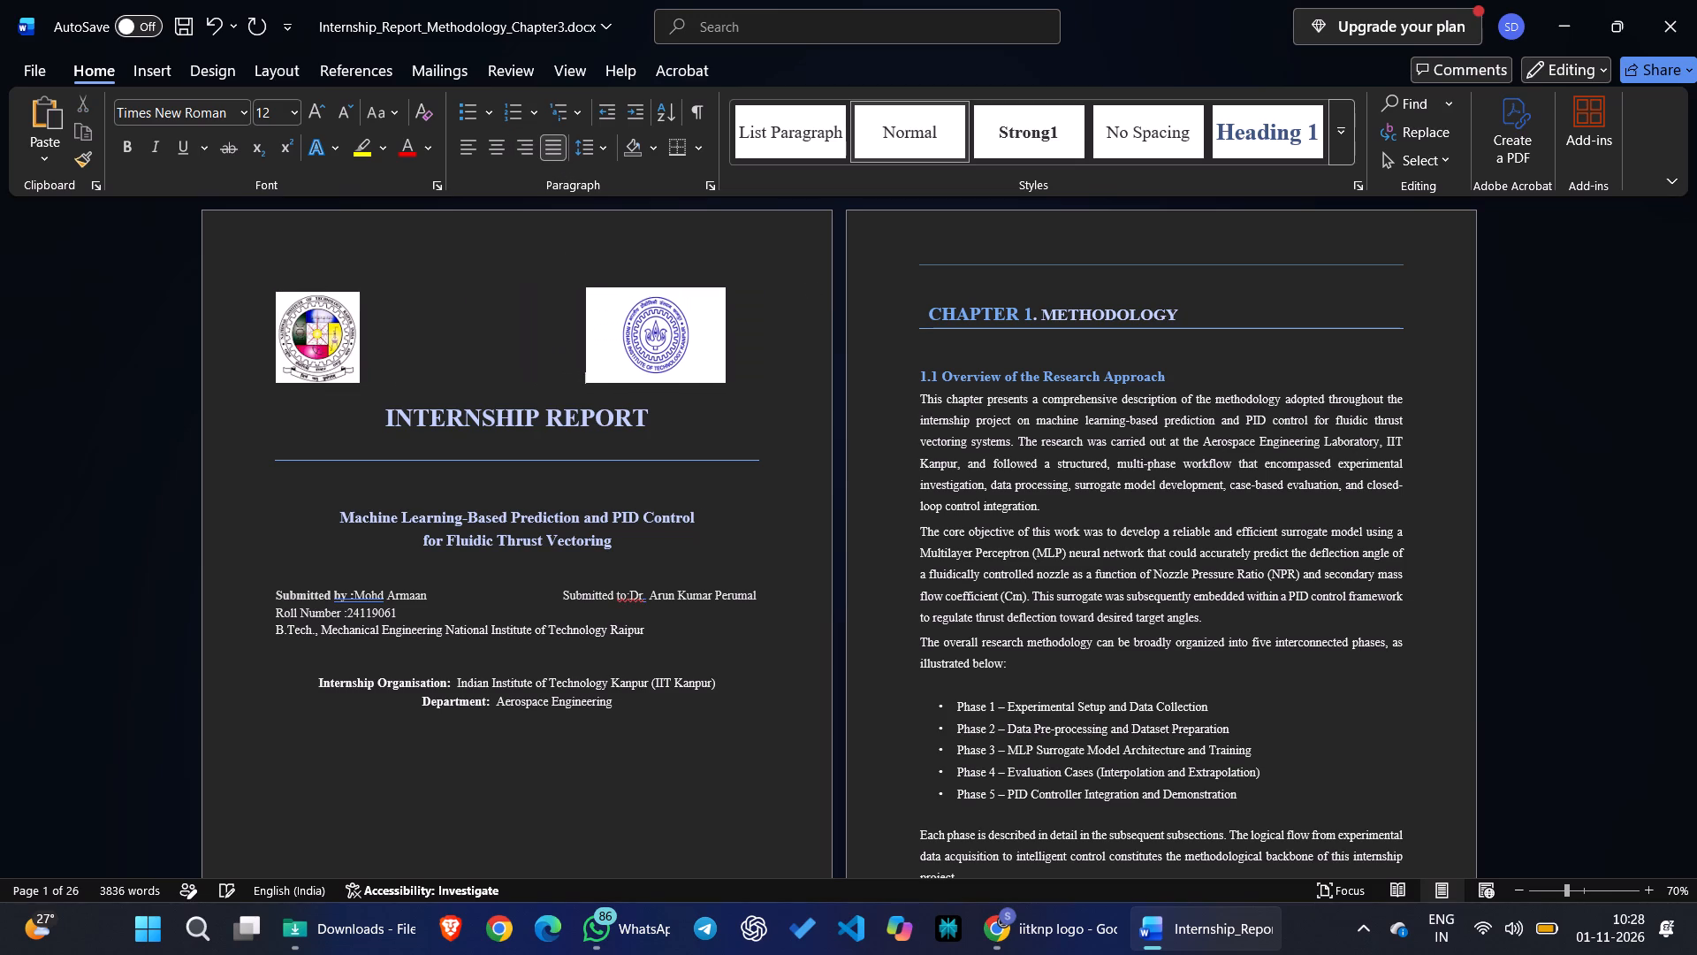
pyautogui.press('space')
pyautogui.press('space')
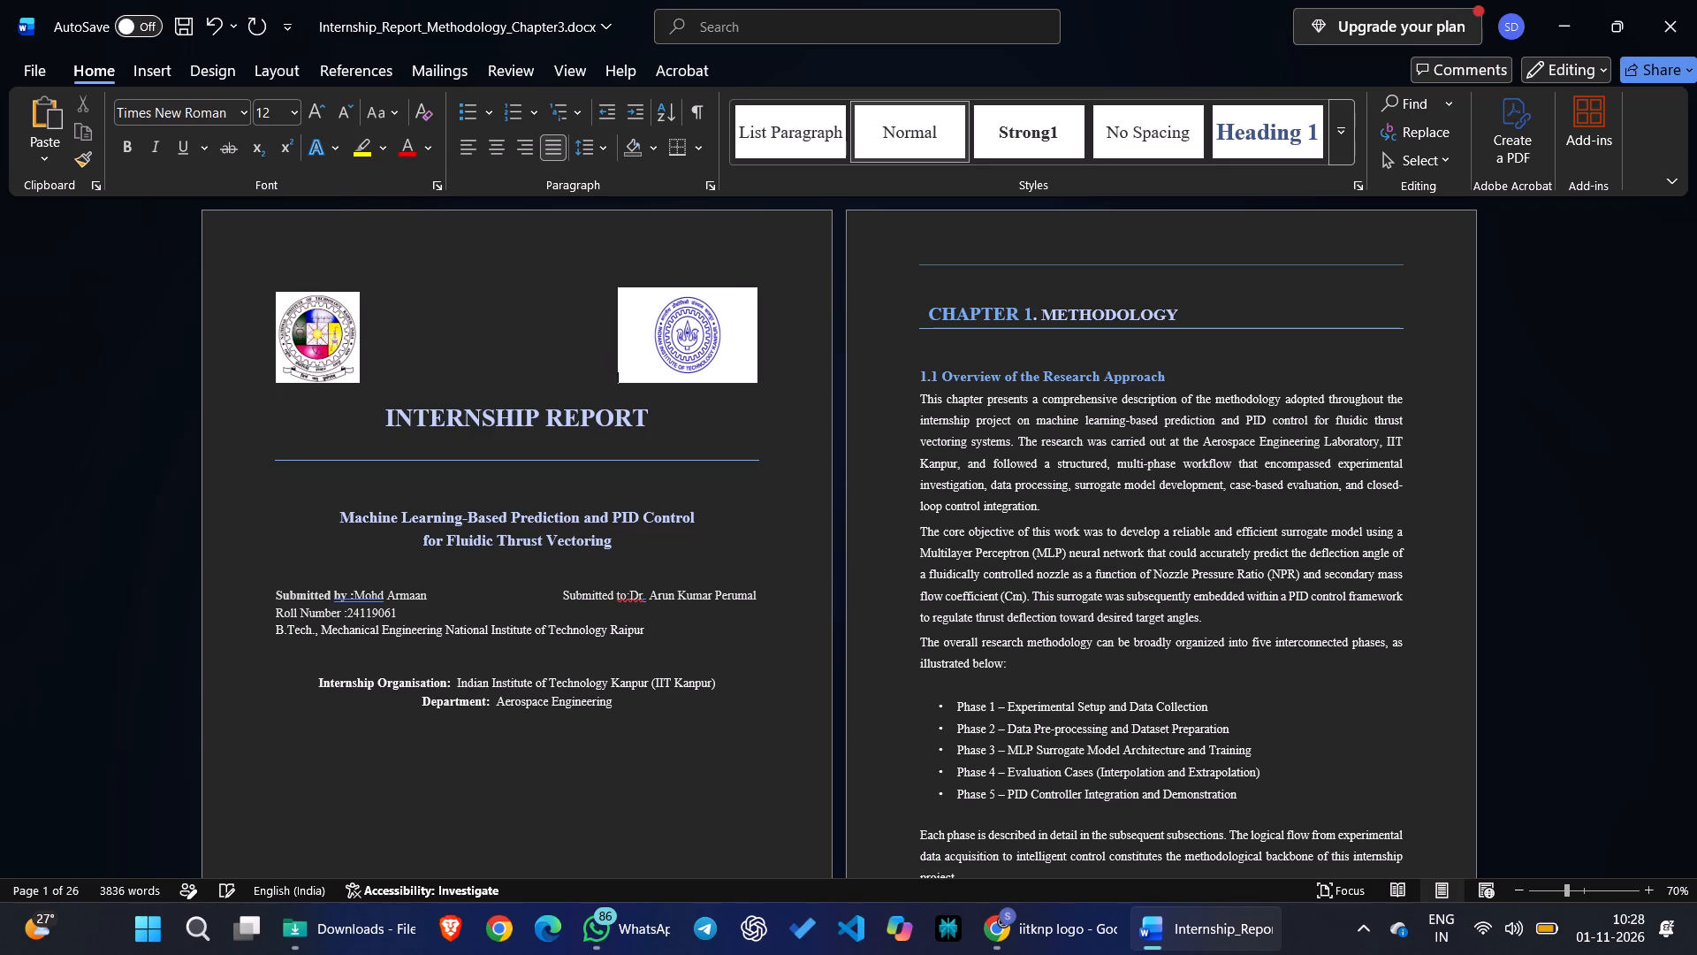
pyautogui.press('space')
# Enlarge the NIT Raipur logo by stretching it slightly in width and then in height.
pyautogui.click(318, 336)
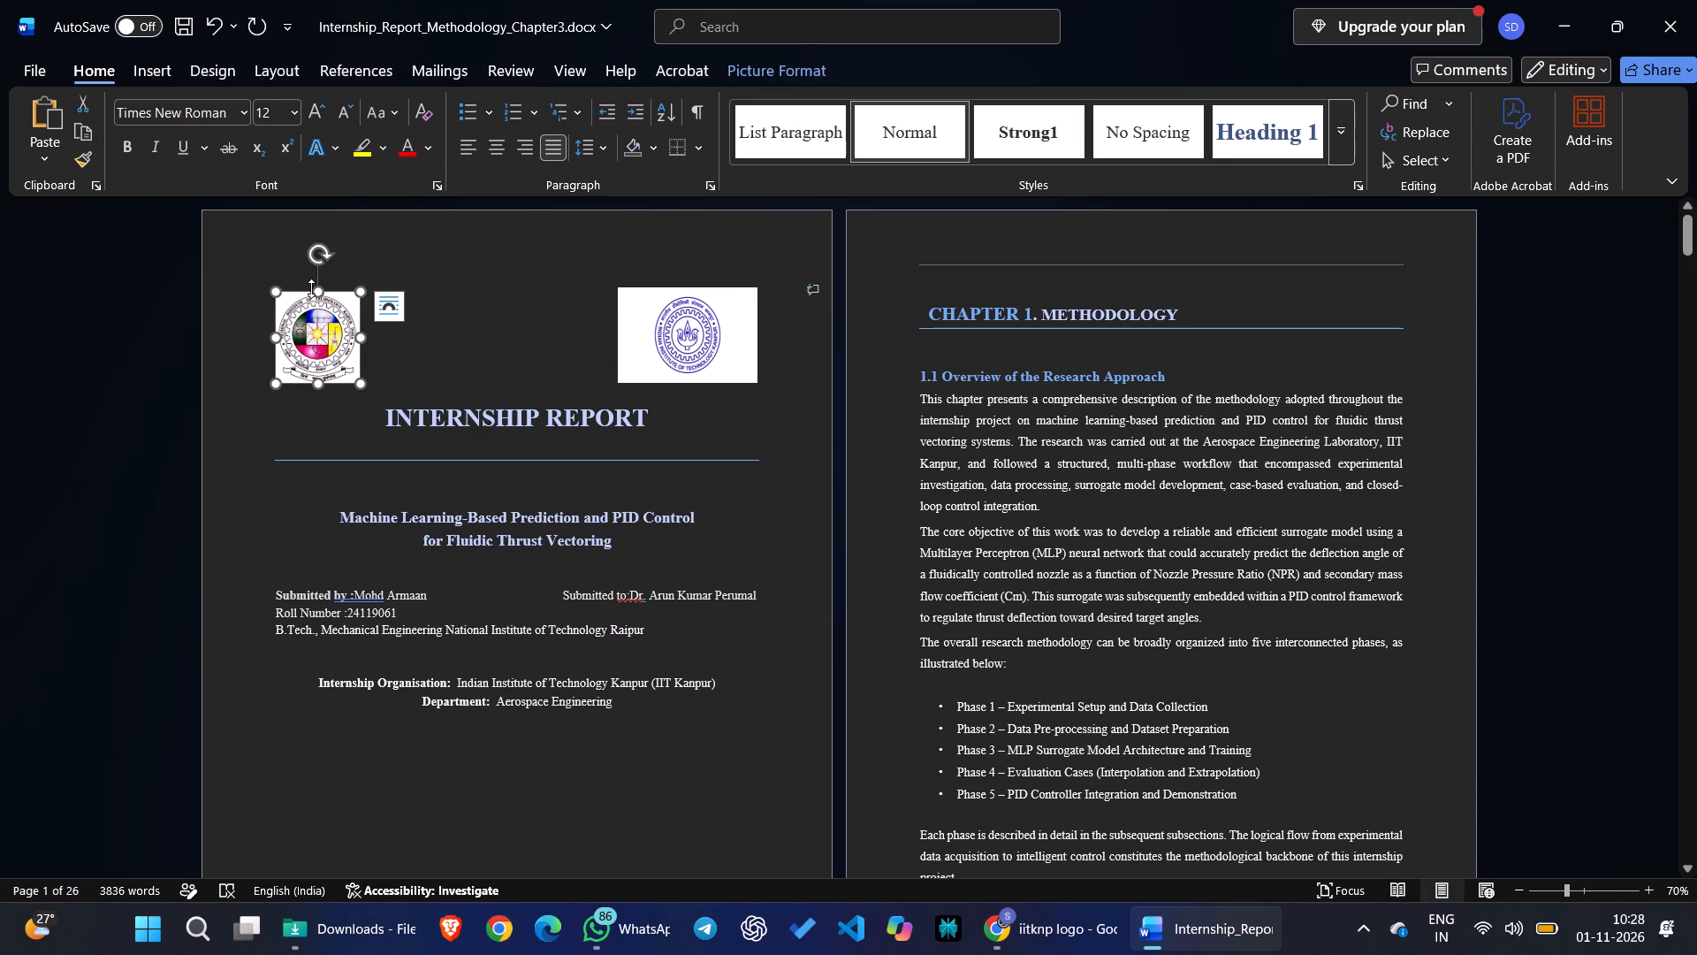
pyautogui.moveTo(361, 336); pyautogui.dragTo(380, 336)
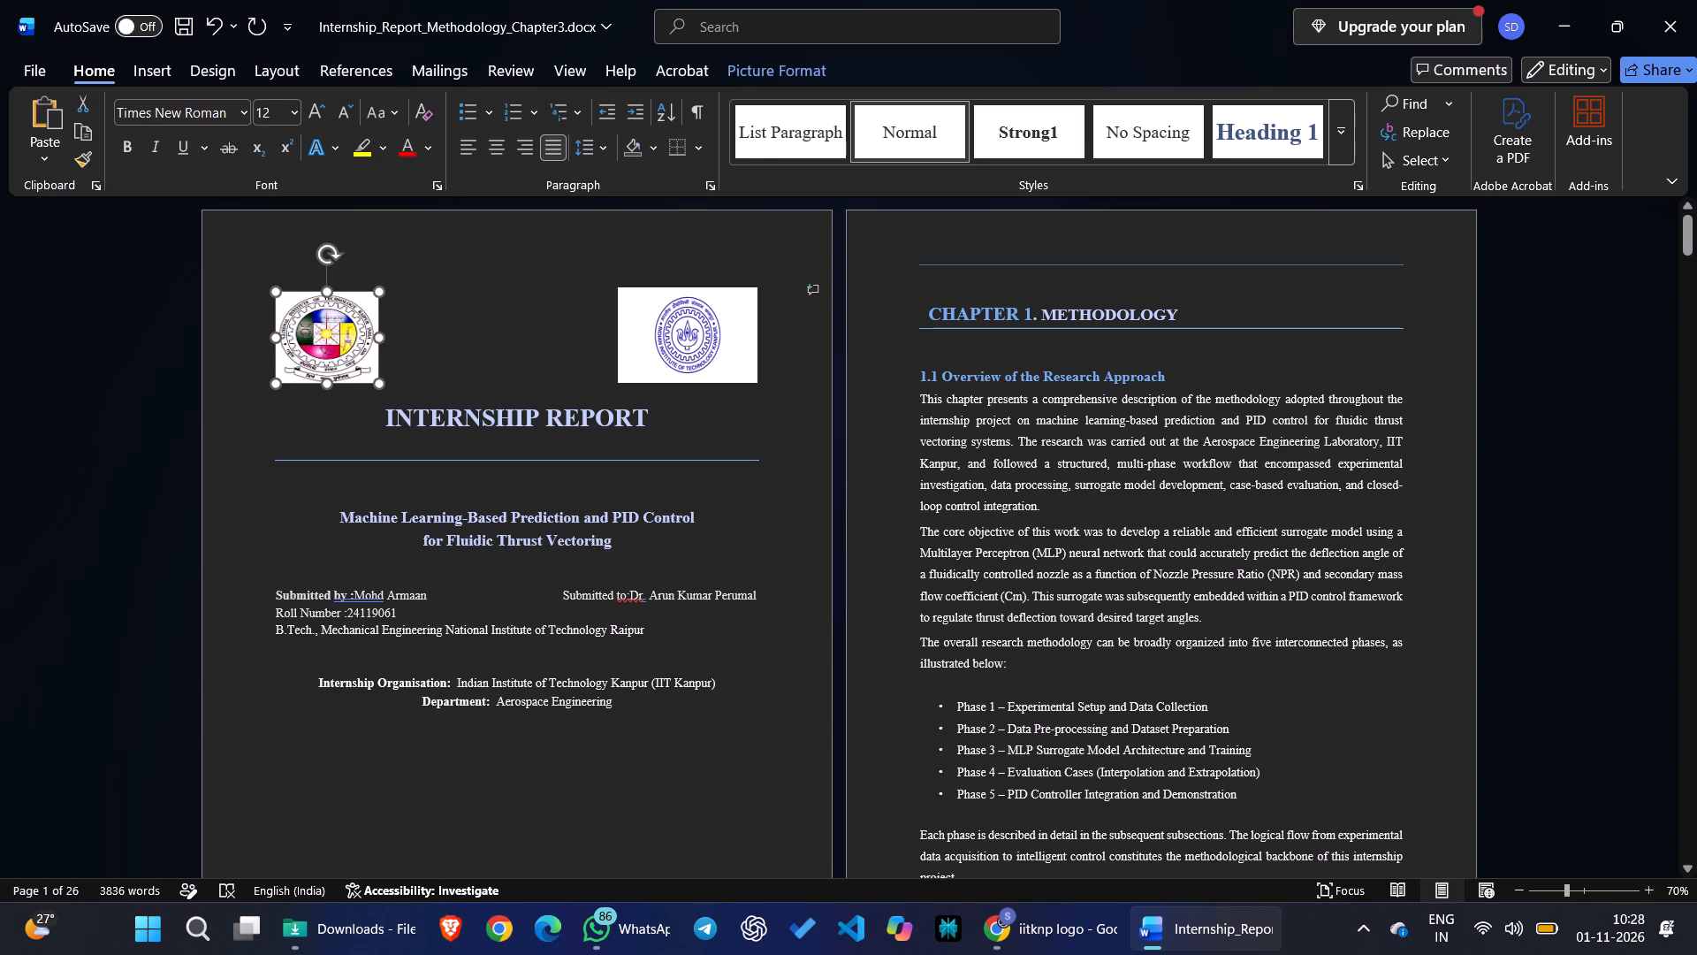
pyautogui.moveTo(380, 336); pyautogui.dragTo(383, 336)
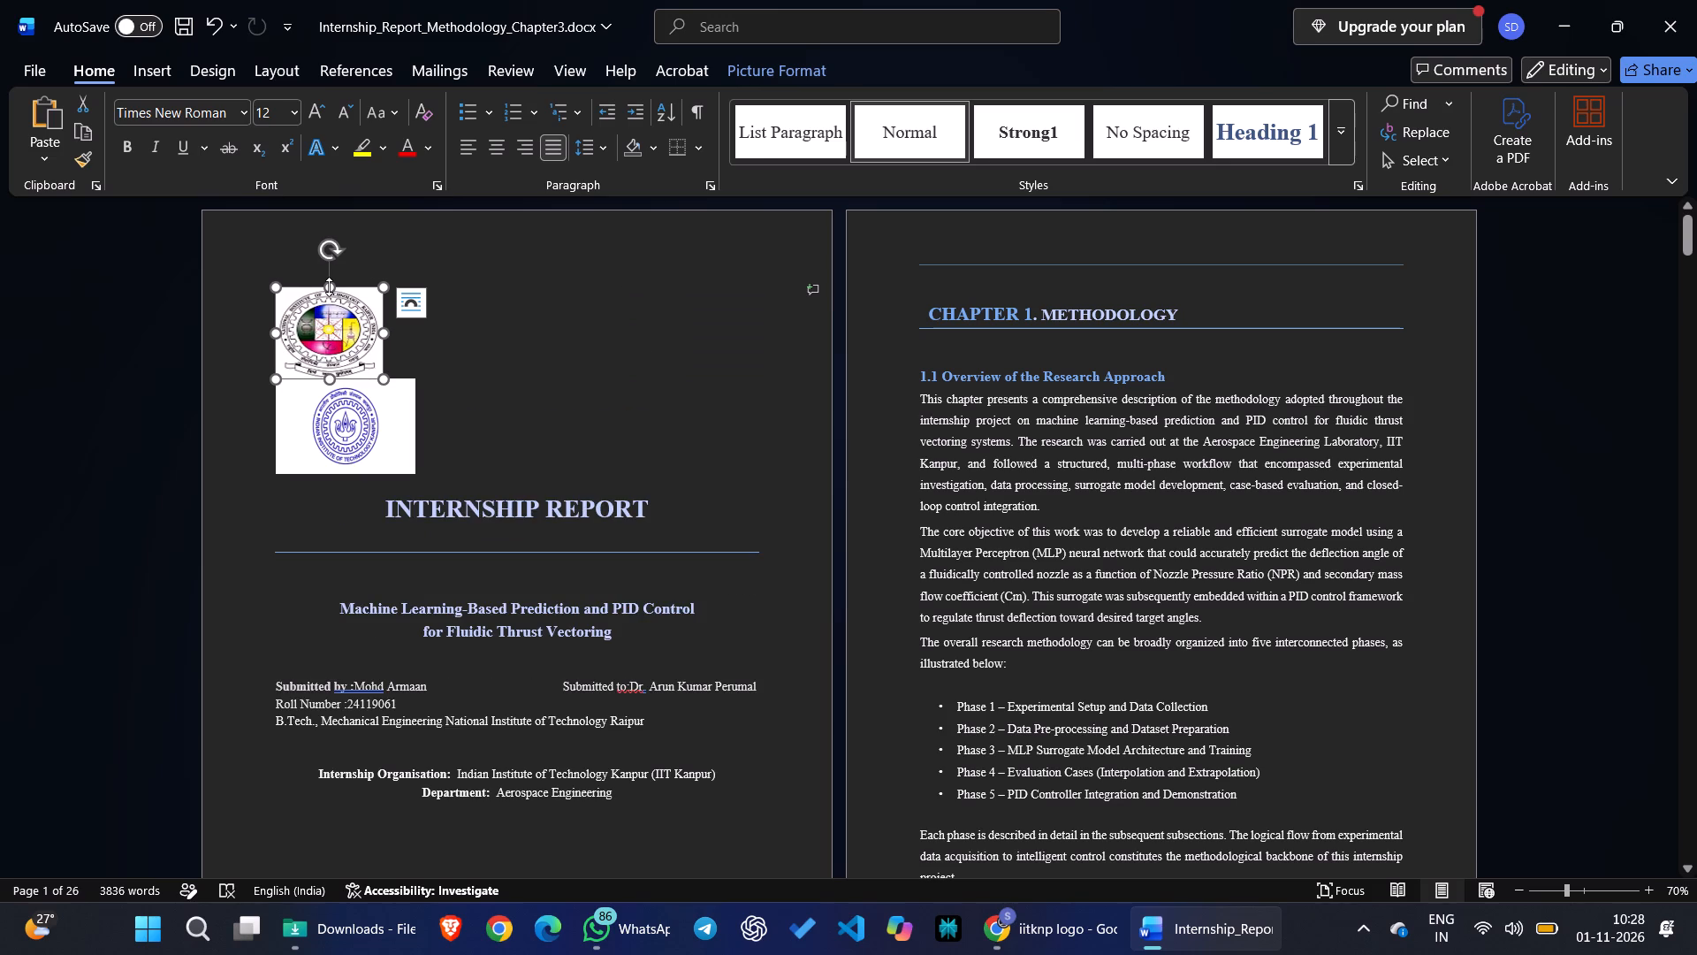
pyautogui.moveTo(329, 286); pyautogui.dragTo(325, 269)
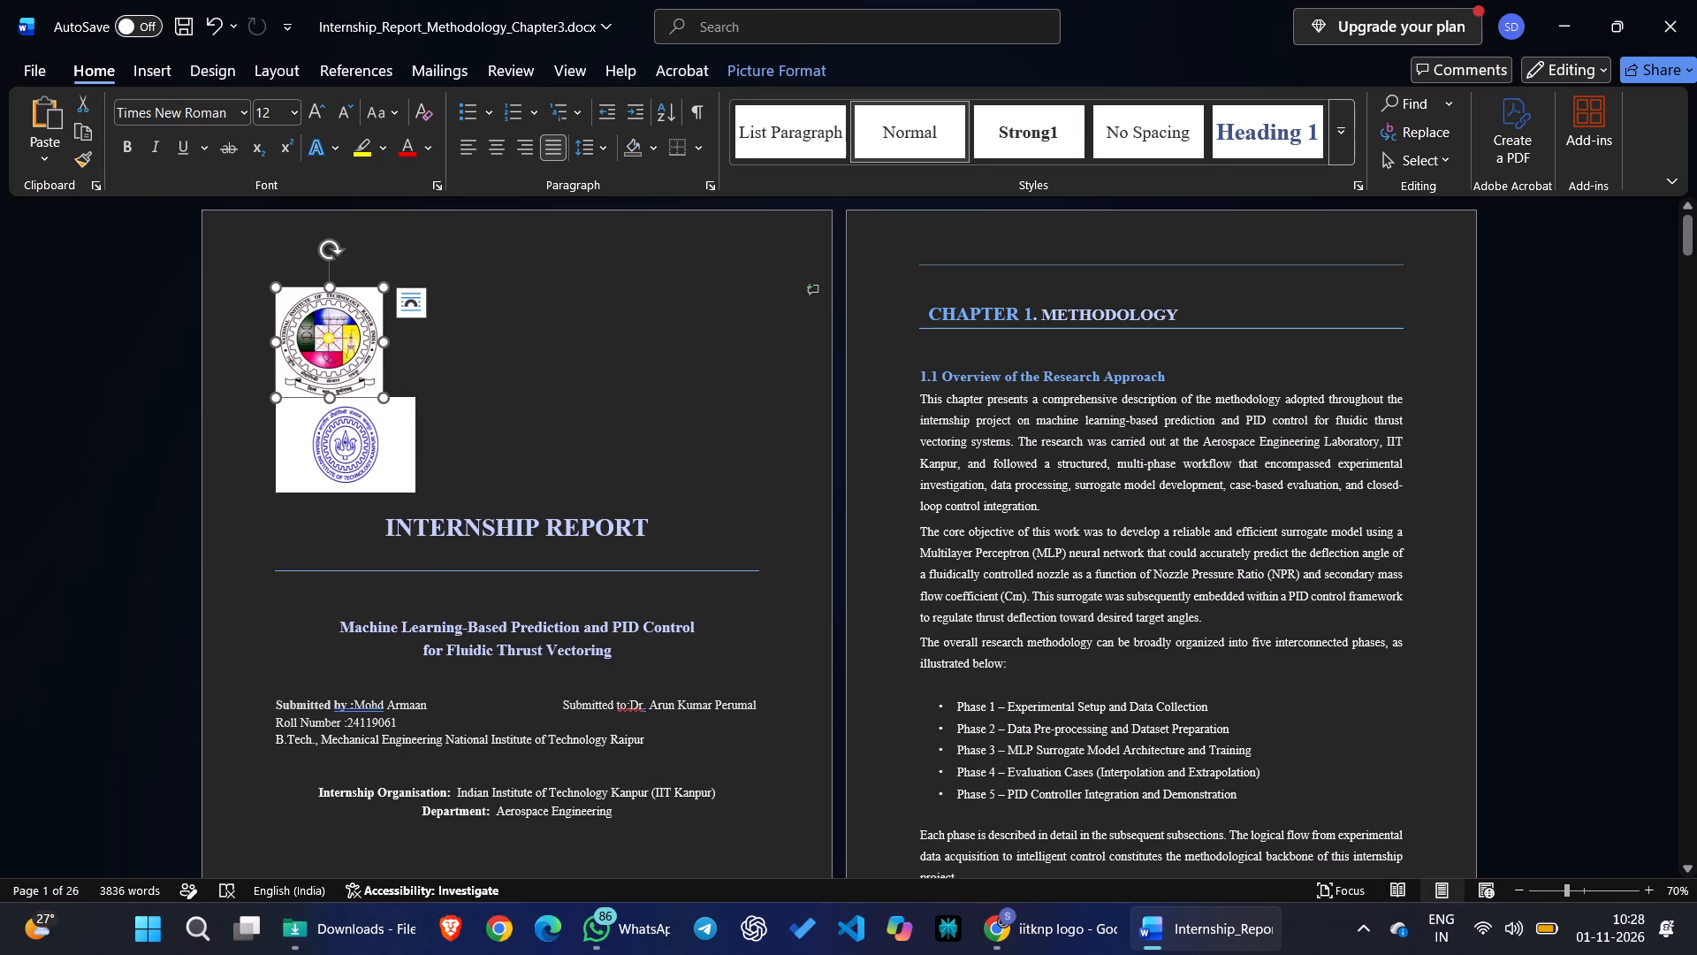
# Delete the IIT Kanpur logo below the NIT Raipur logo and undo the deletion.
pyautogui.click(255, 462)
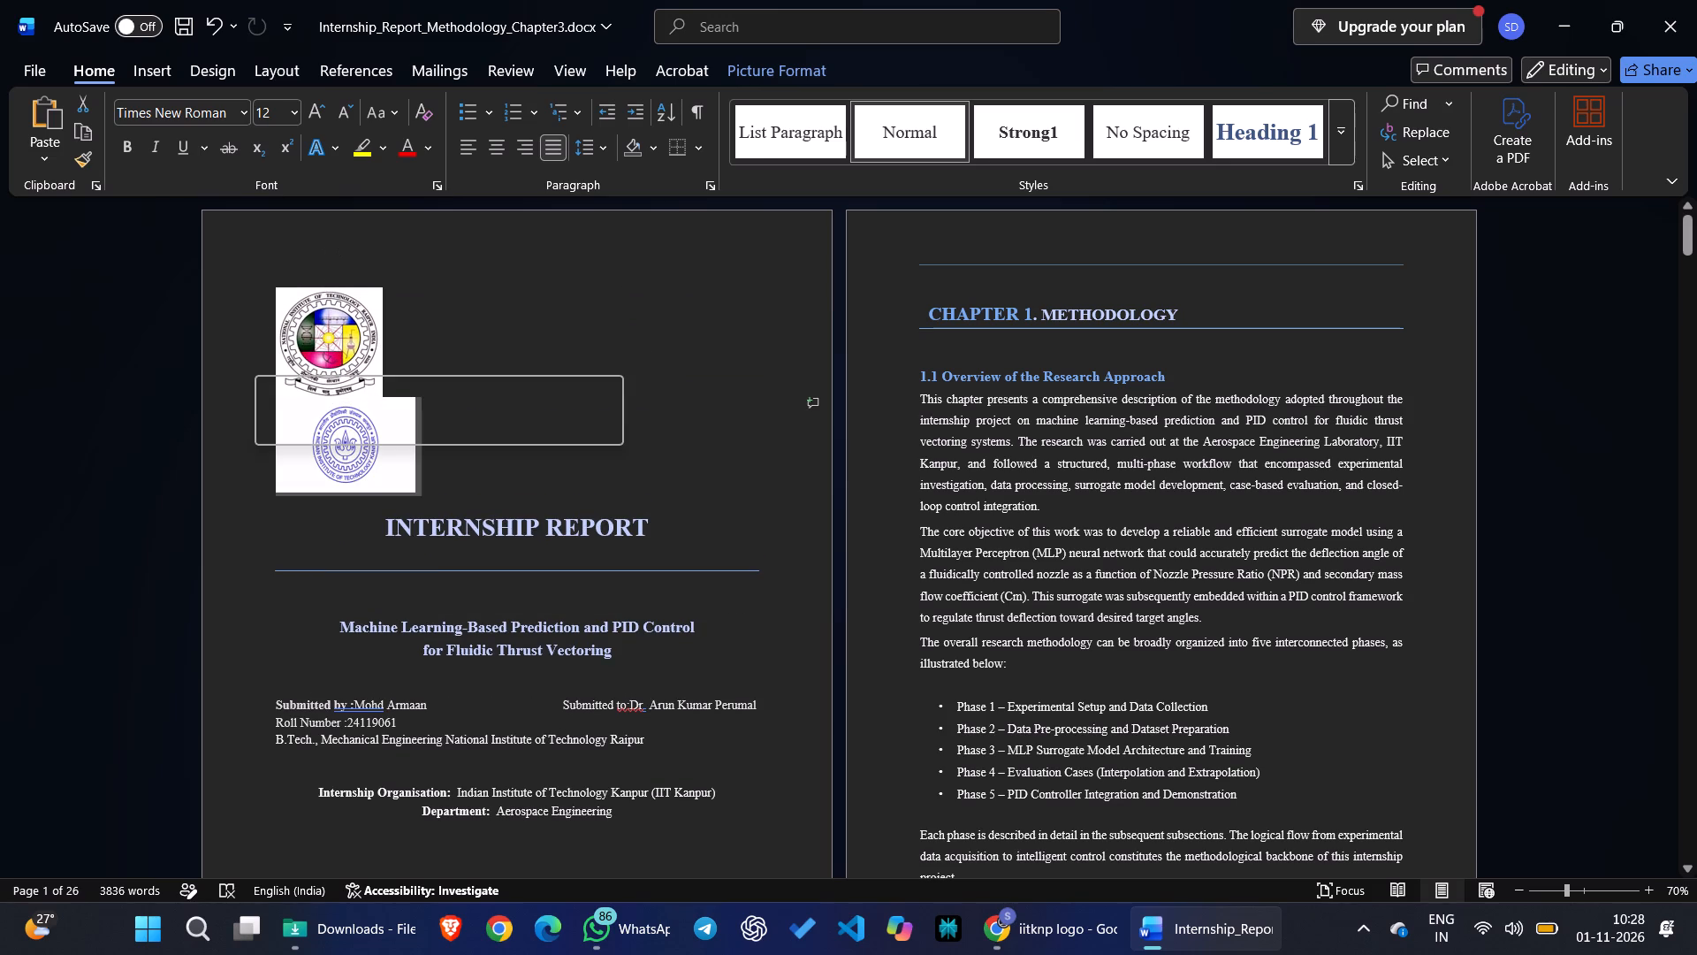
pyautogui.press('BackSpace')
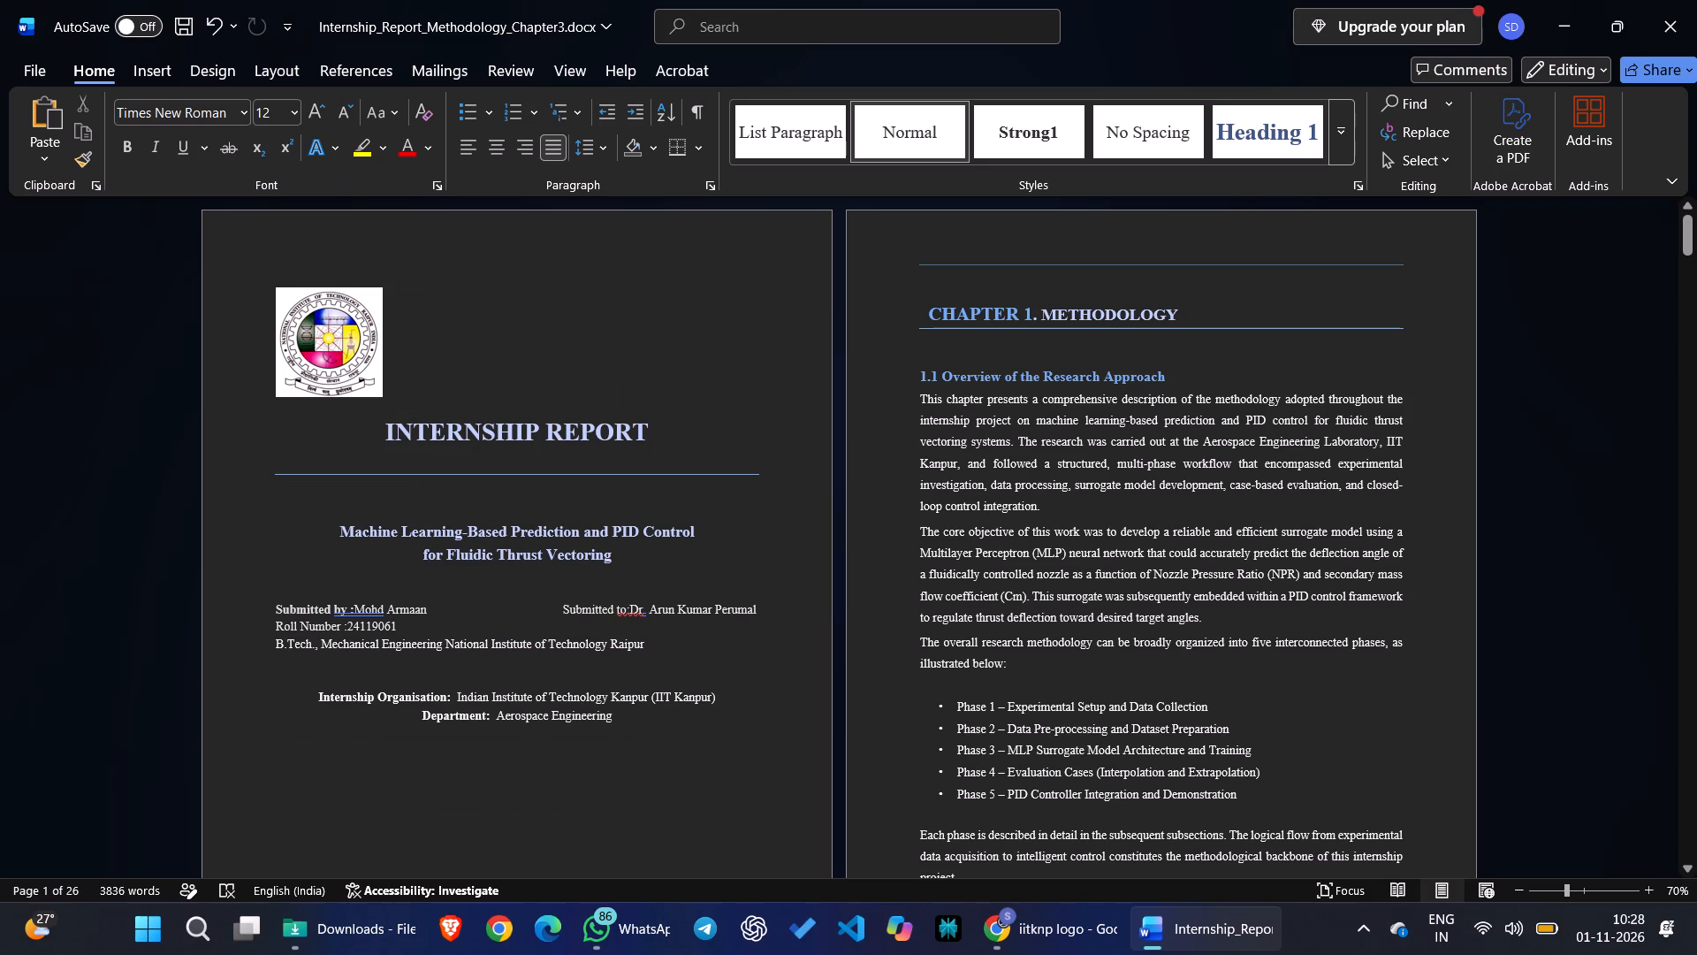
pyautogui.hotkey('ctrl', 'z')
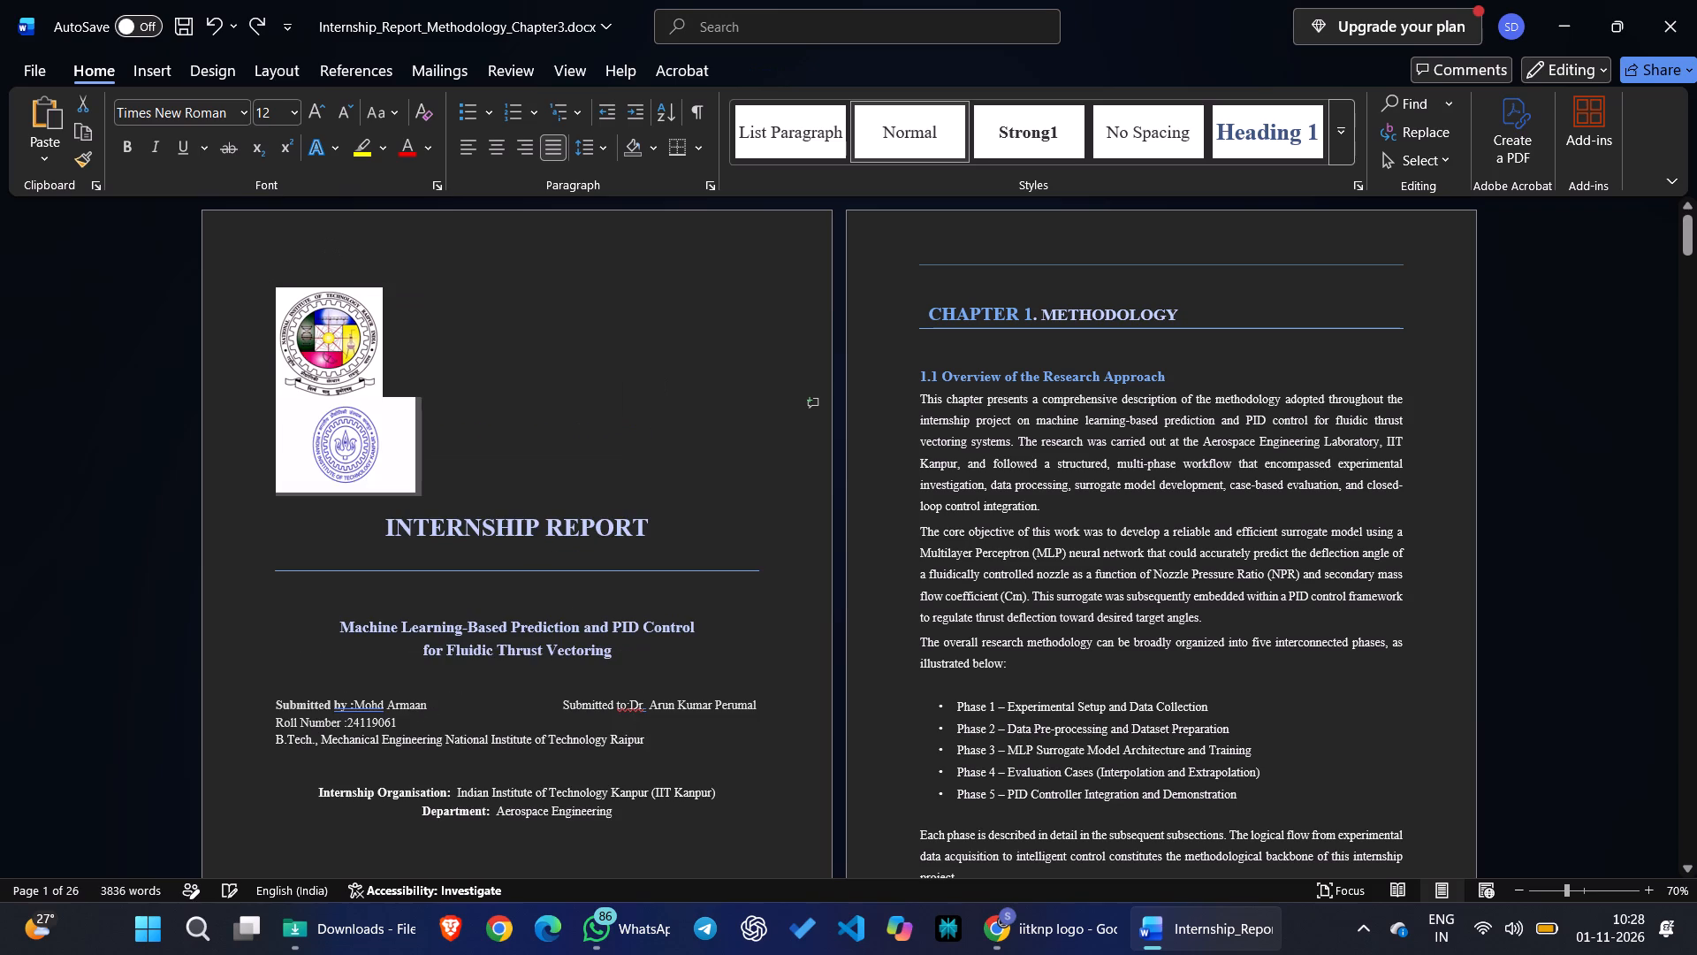
# Remove one space between the two logos to bring the IIT Kanpur logo back onto the NIT Raipur logo's line.
pyautogui.click(515, 381)
pyautogui.click(516, 355)
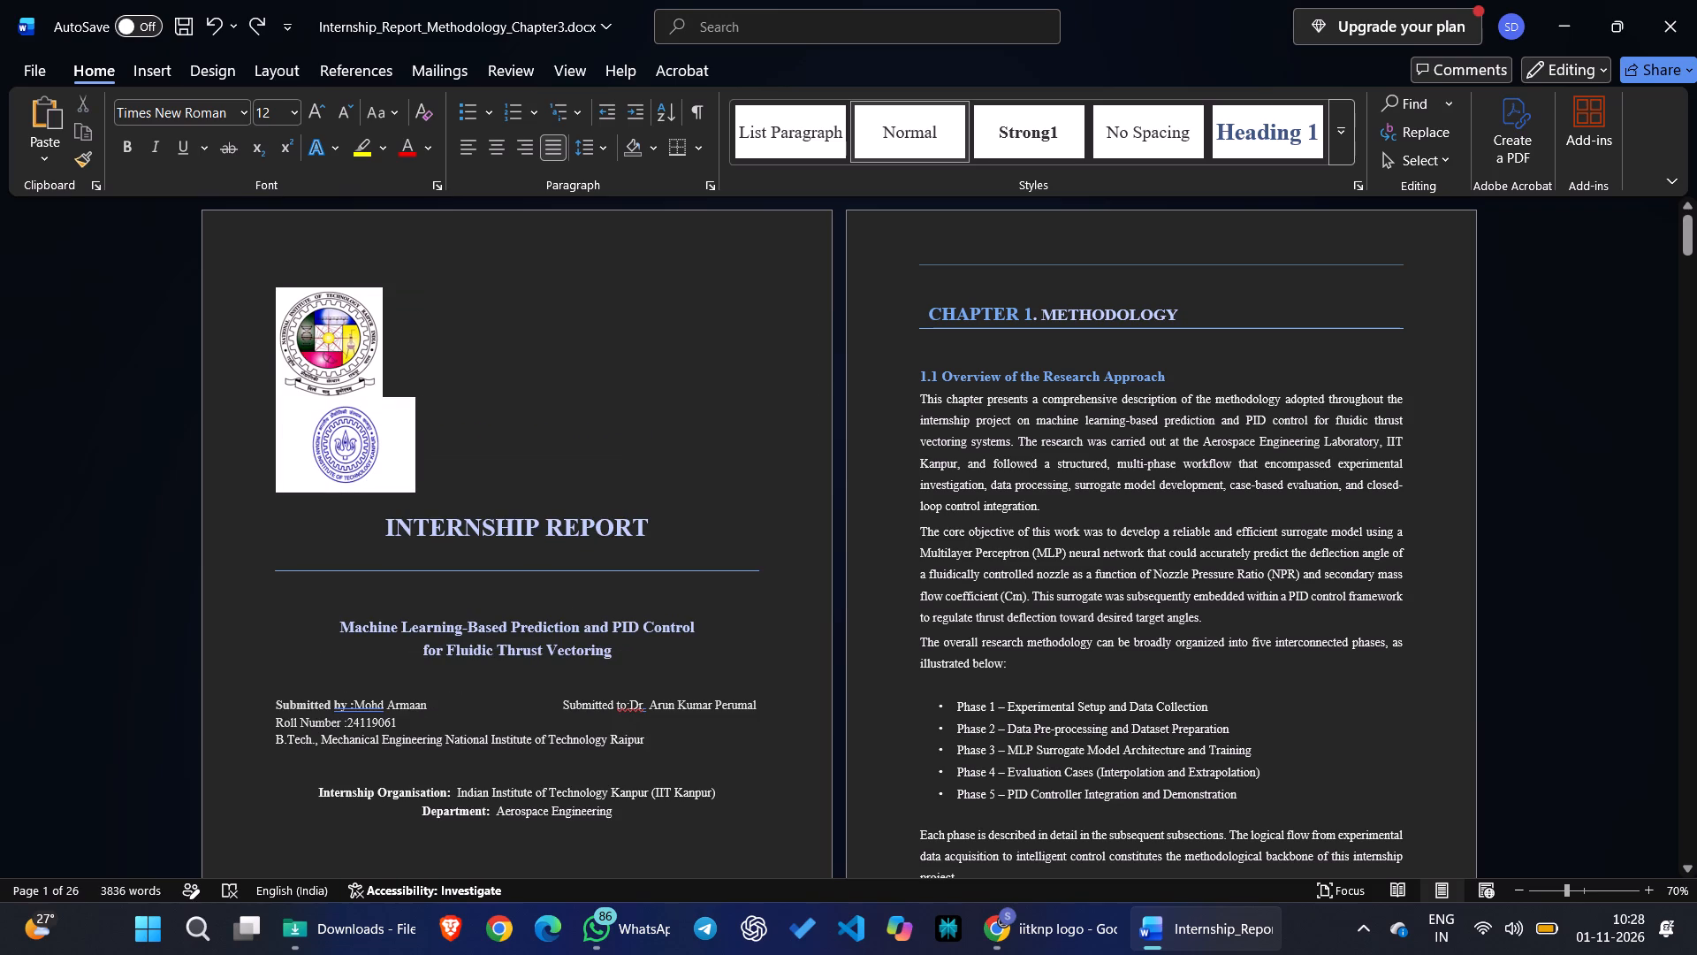
pyautogui.press('BackSpace')
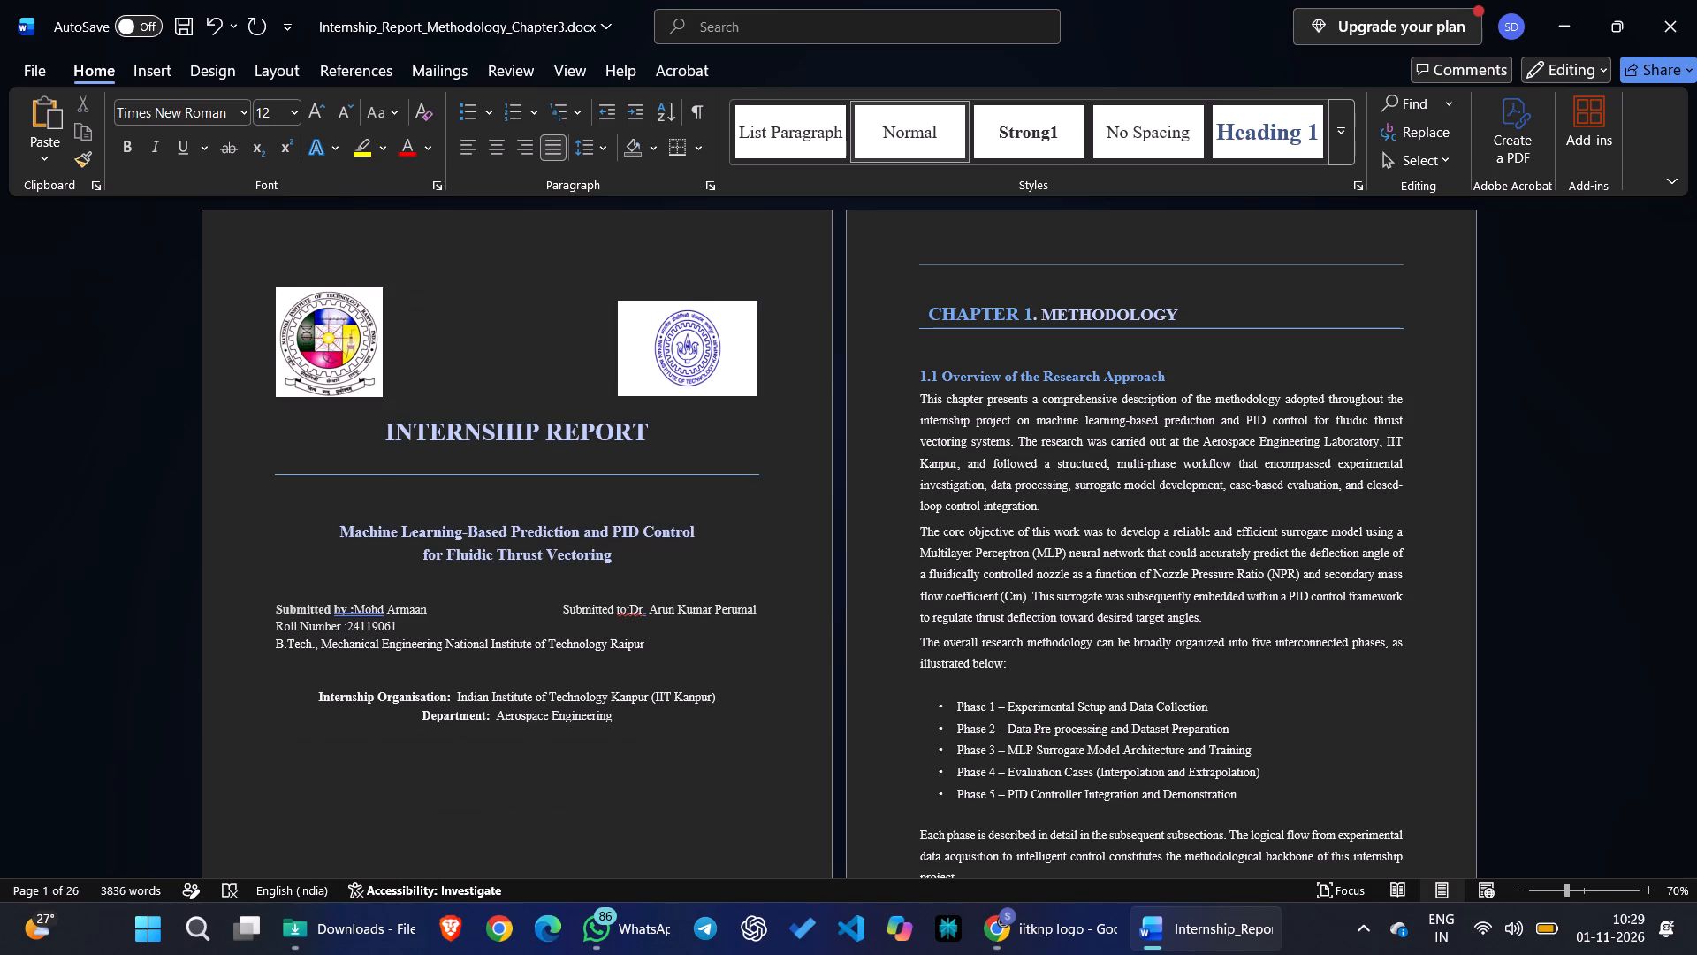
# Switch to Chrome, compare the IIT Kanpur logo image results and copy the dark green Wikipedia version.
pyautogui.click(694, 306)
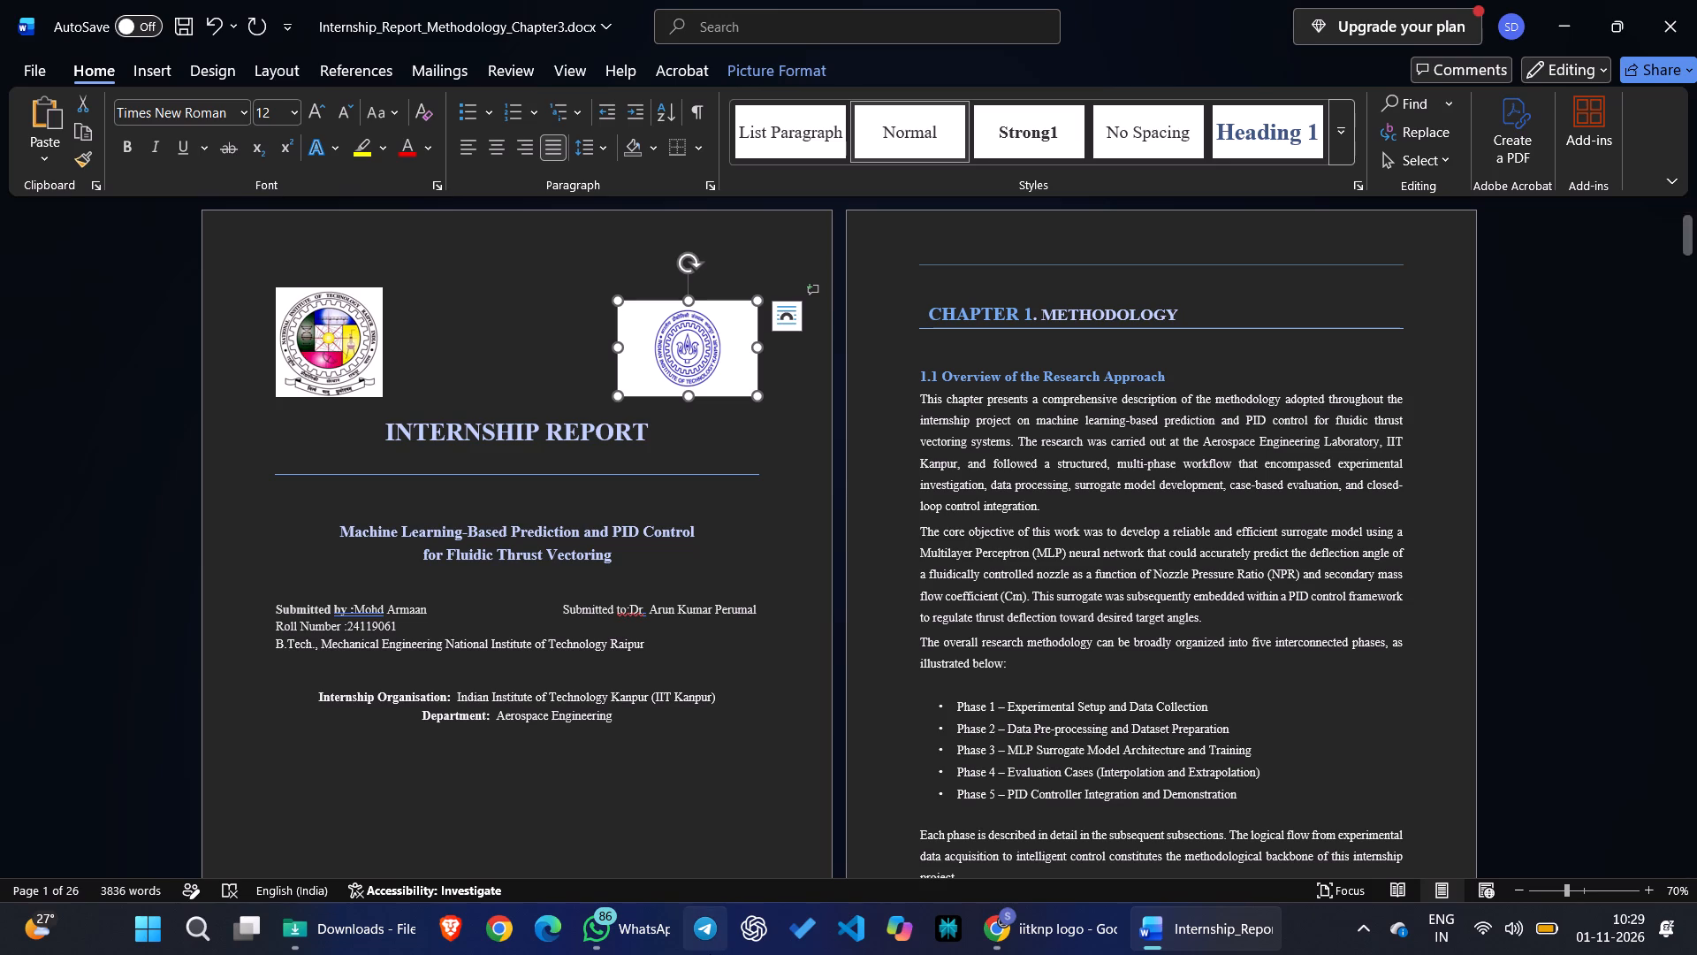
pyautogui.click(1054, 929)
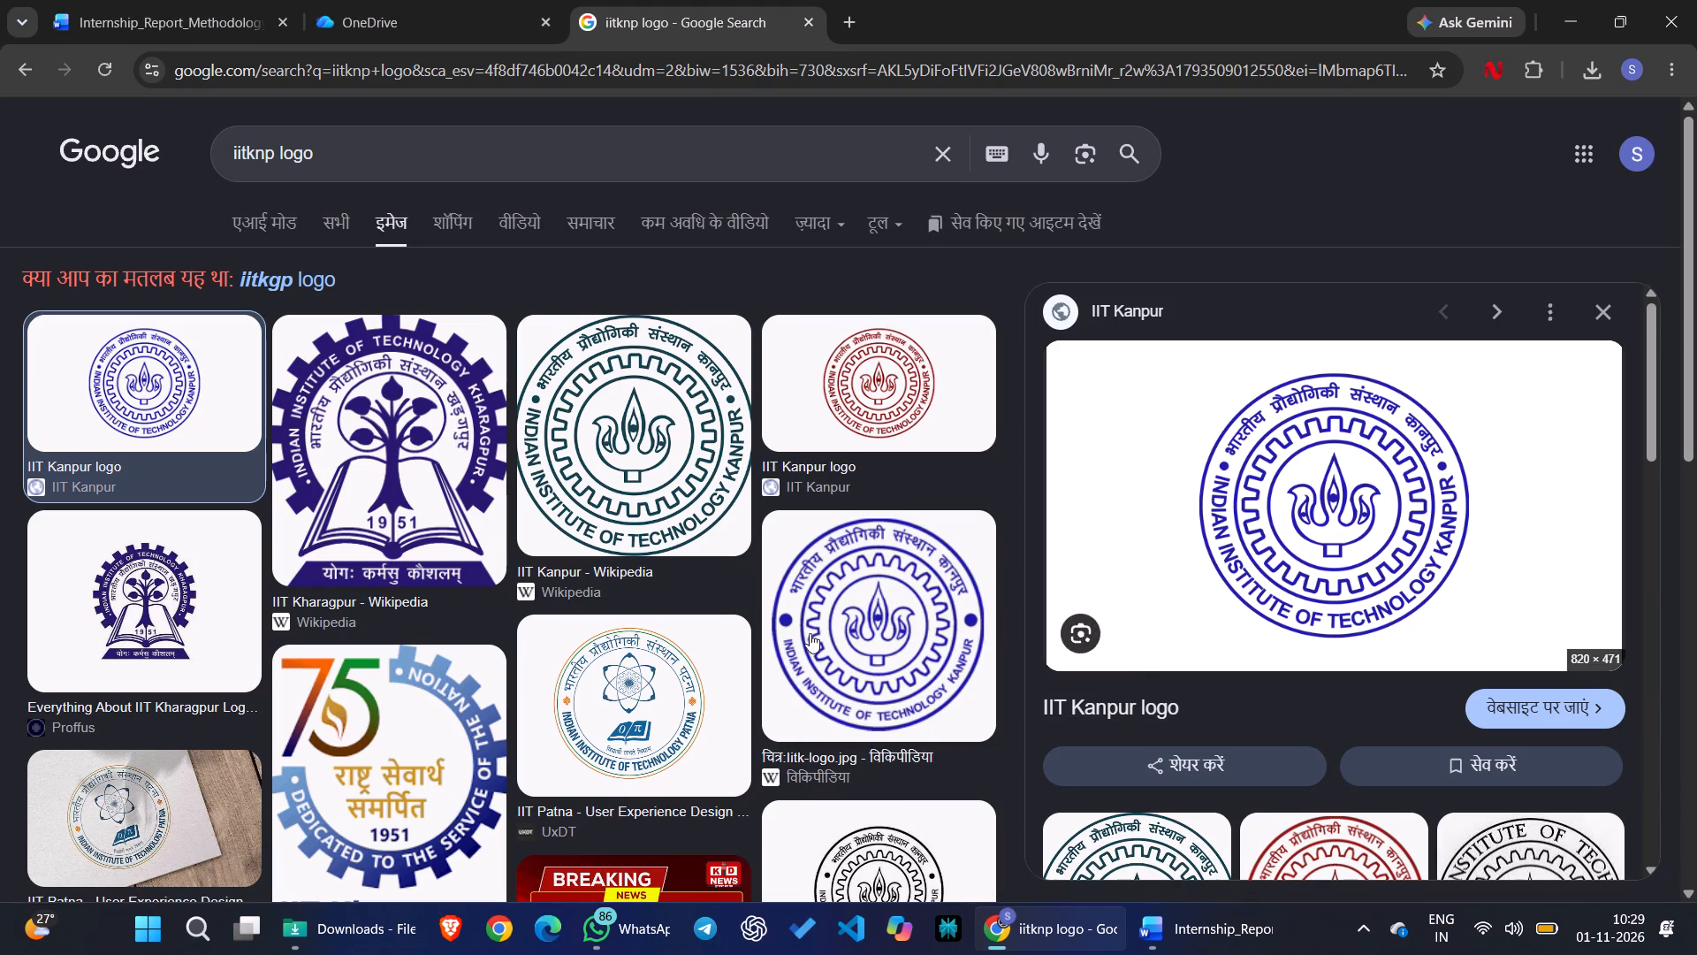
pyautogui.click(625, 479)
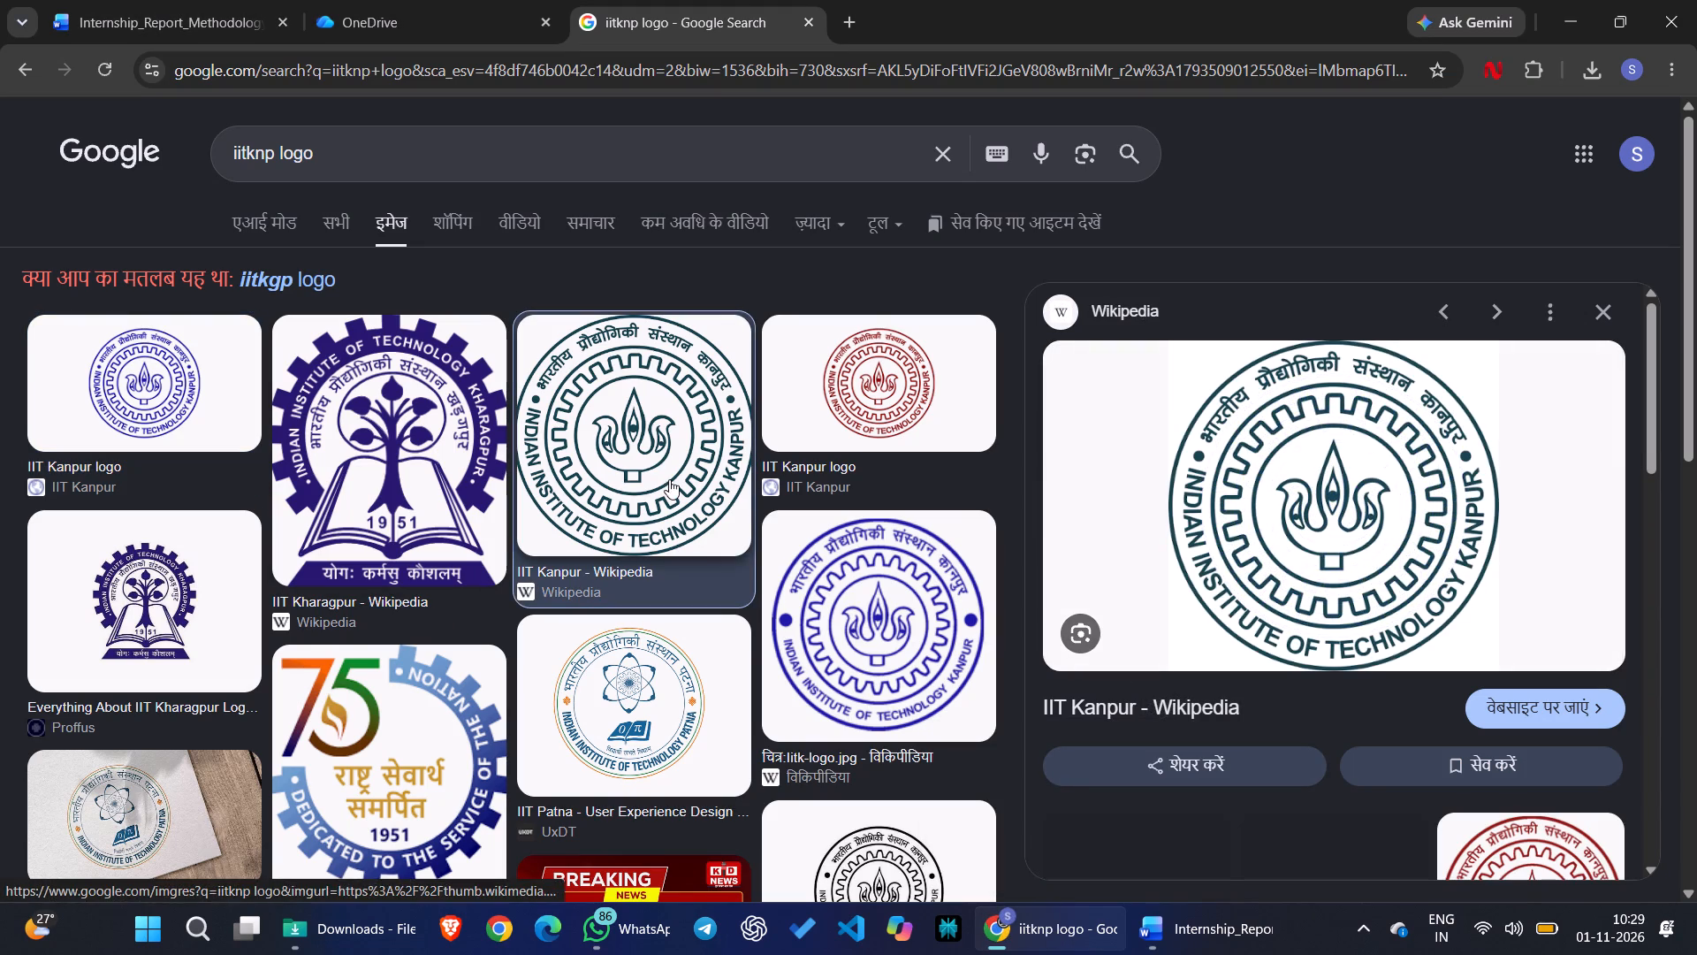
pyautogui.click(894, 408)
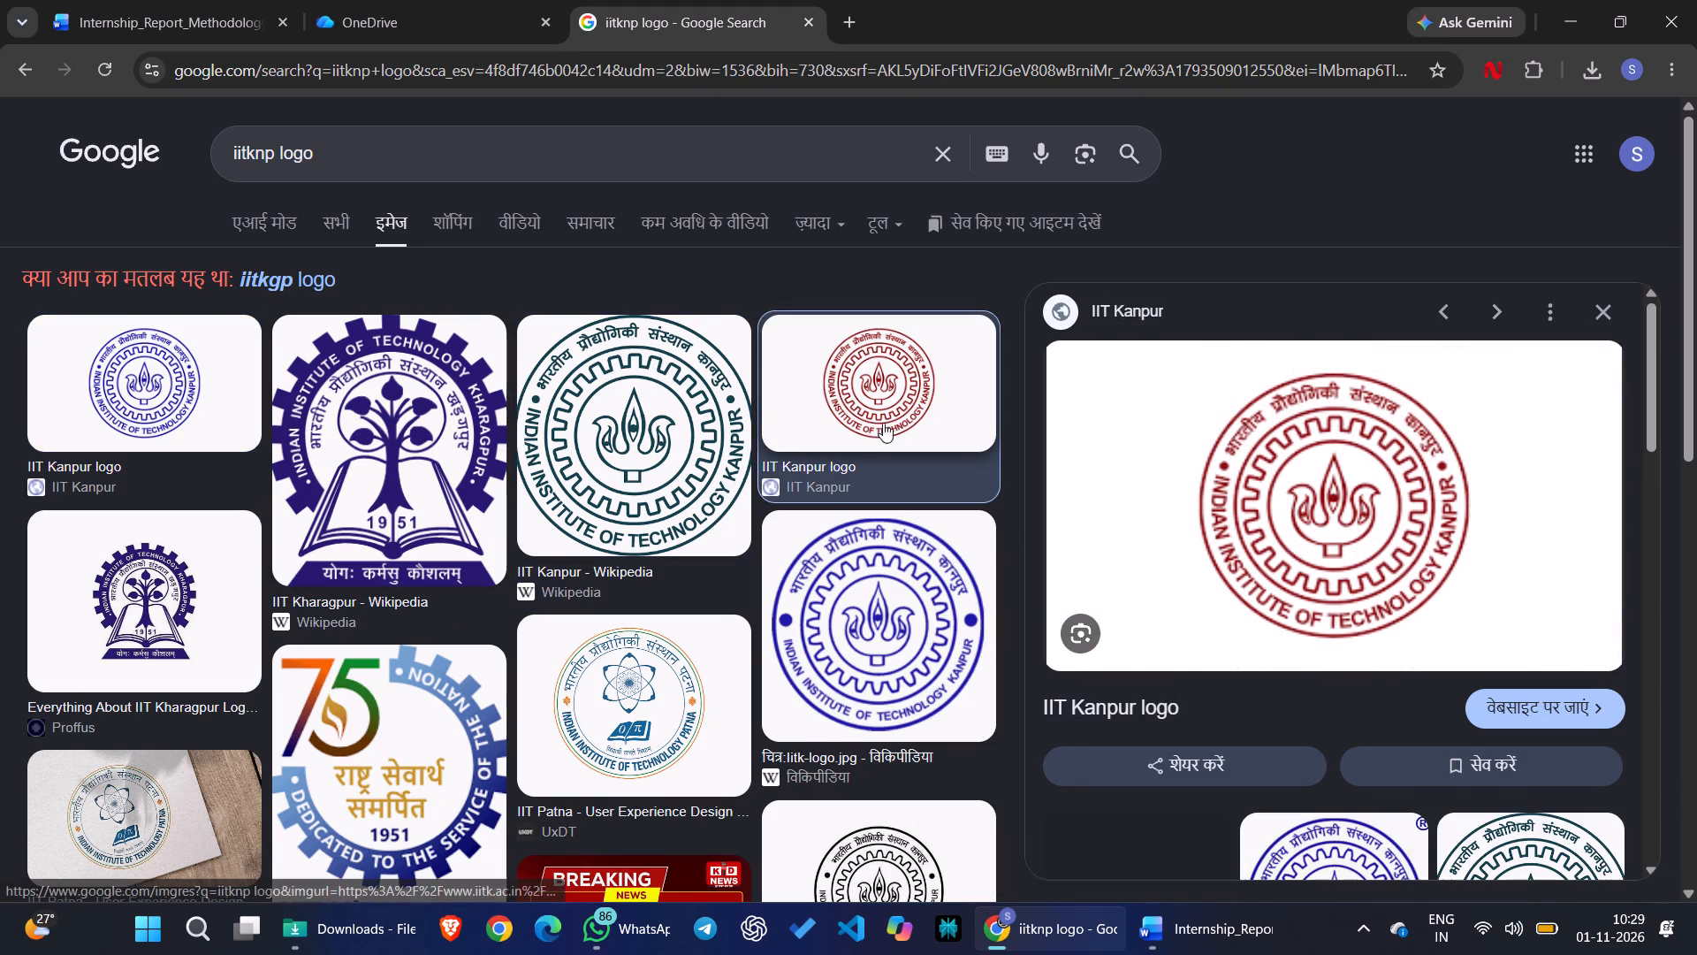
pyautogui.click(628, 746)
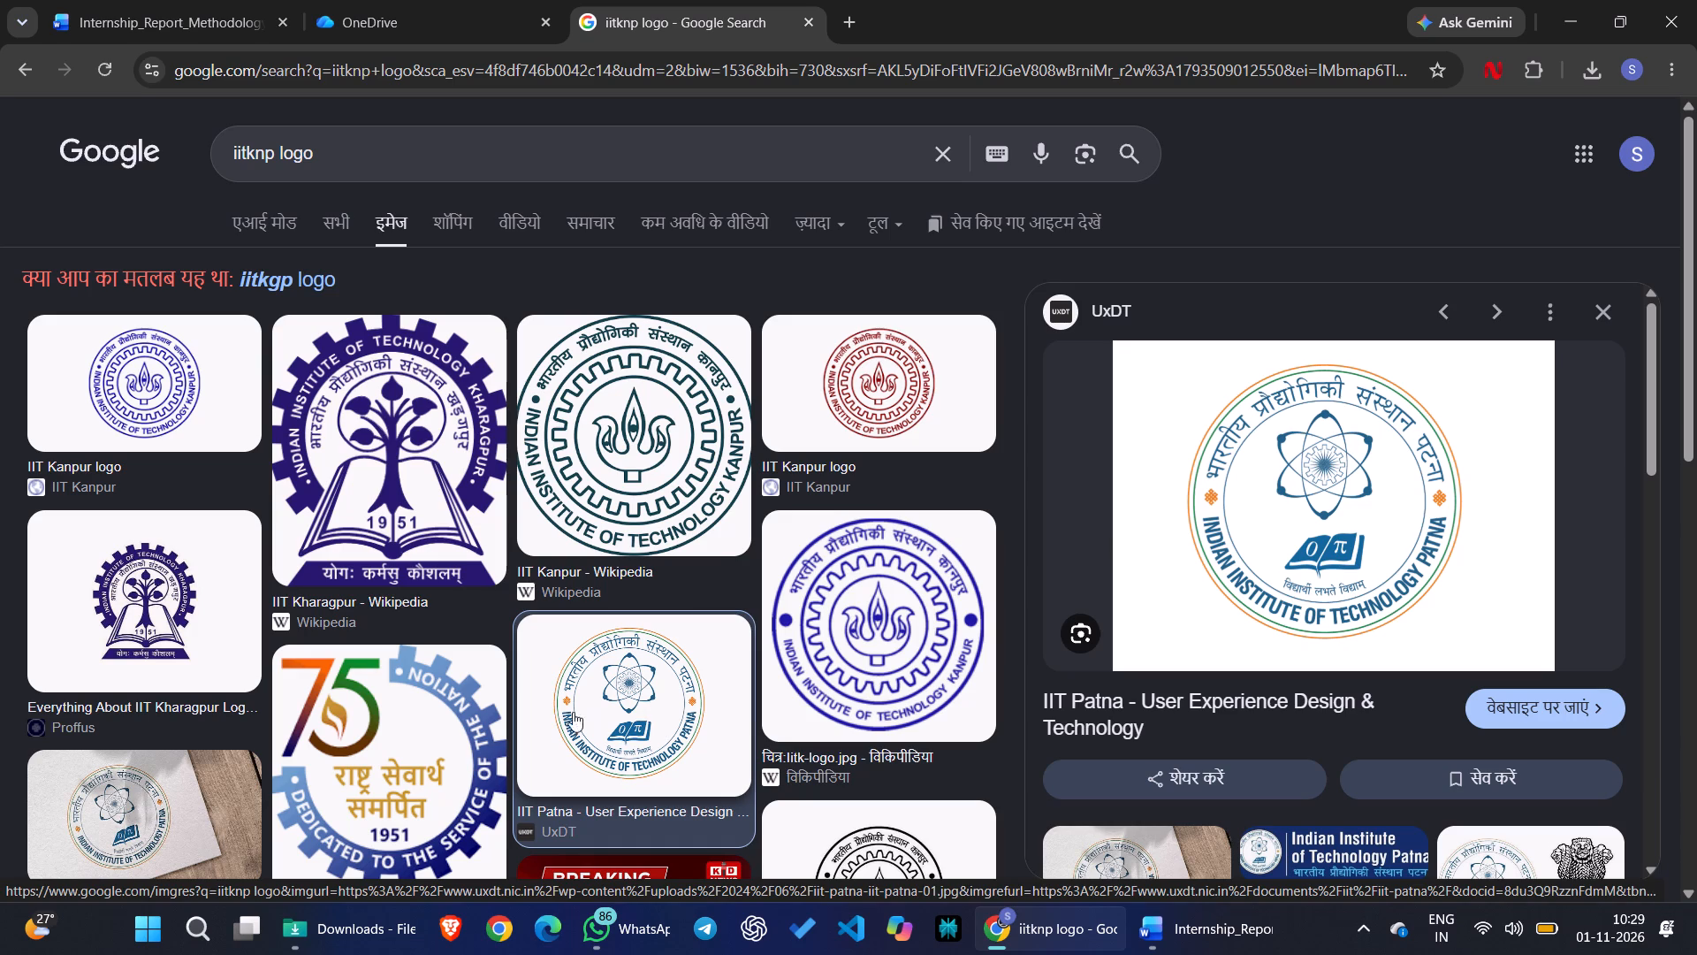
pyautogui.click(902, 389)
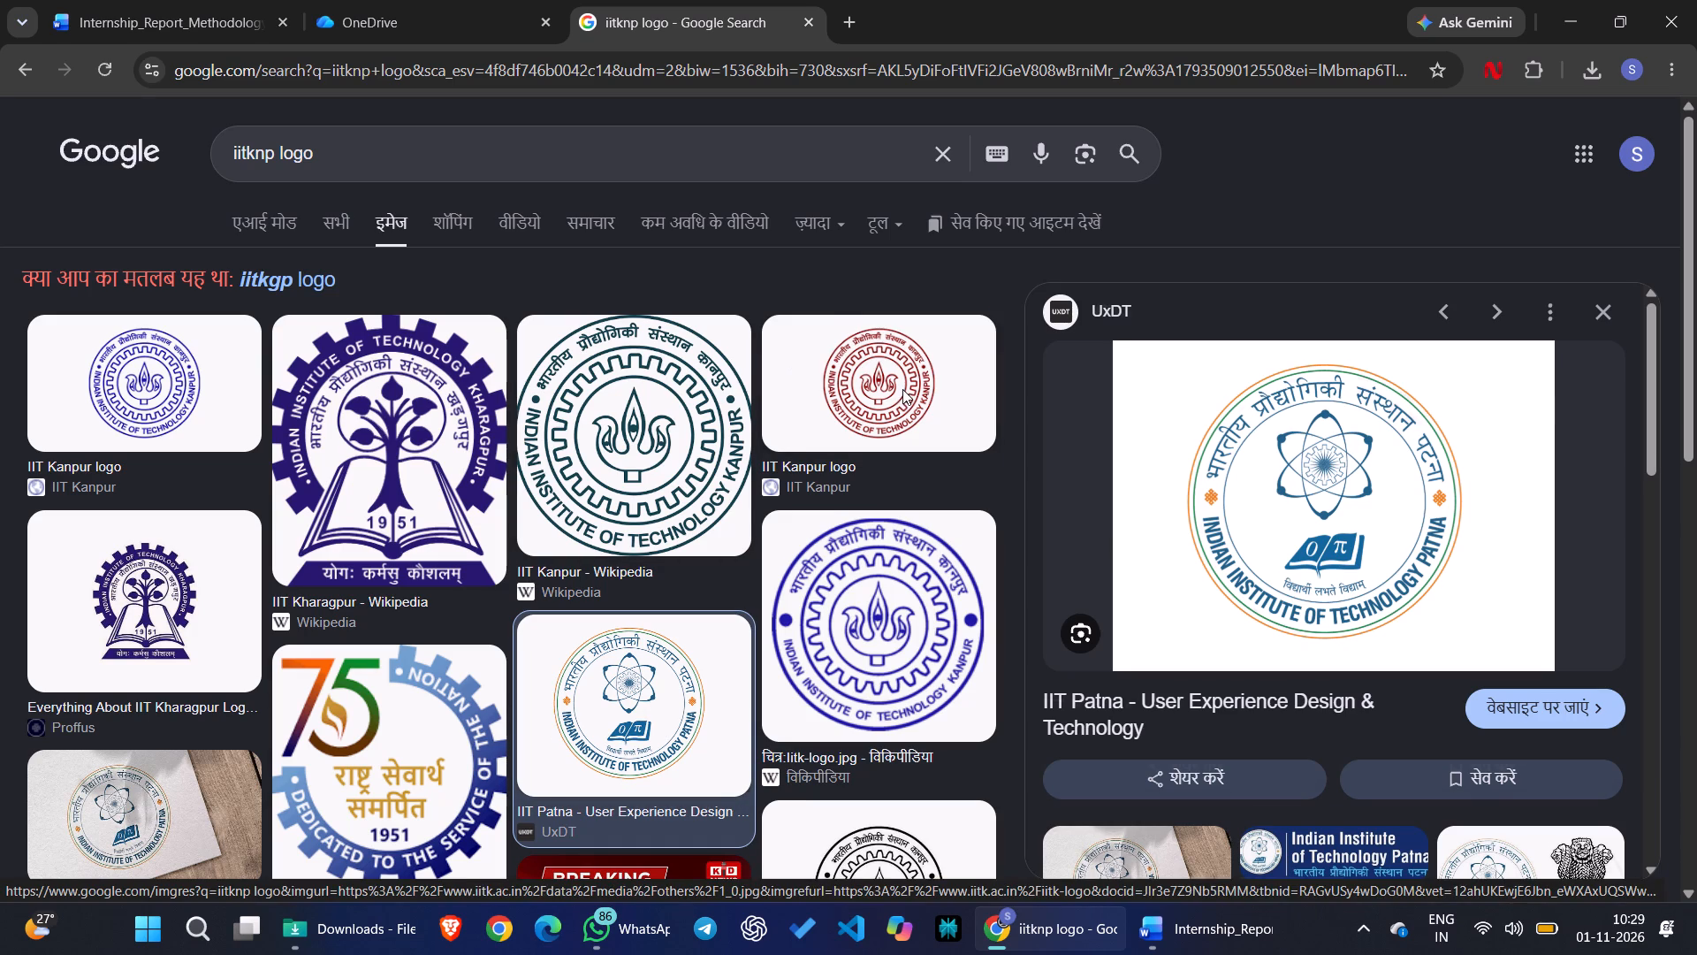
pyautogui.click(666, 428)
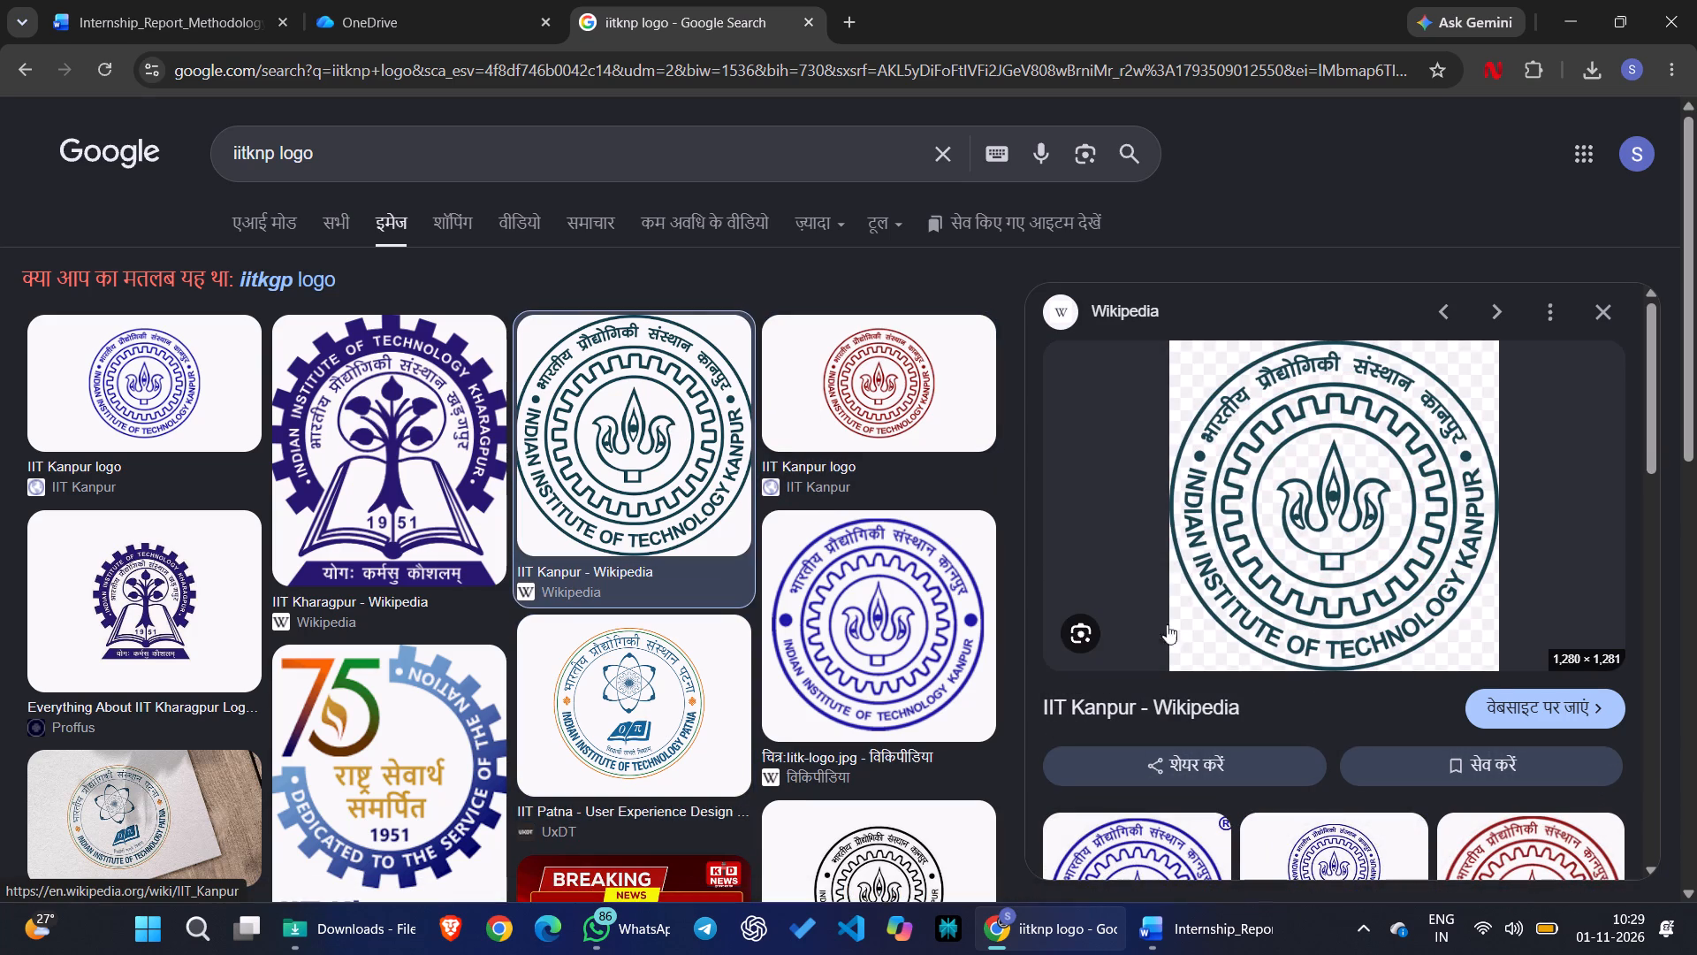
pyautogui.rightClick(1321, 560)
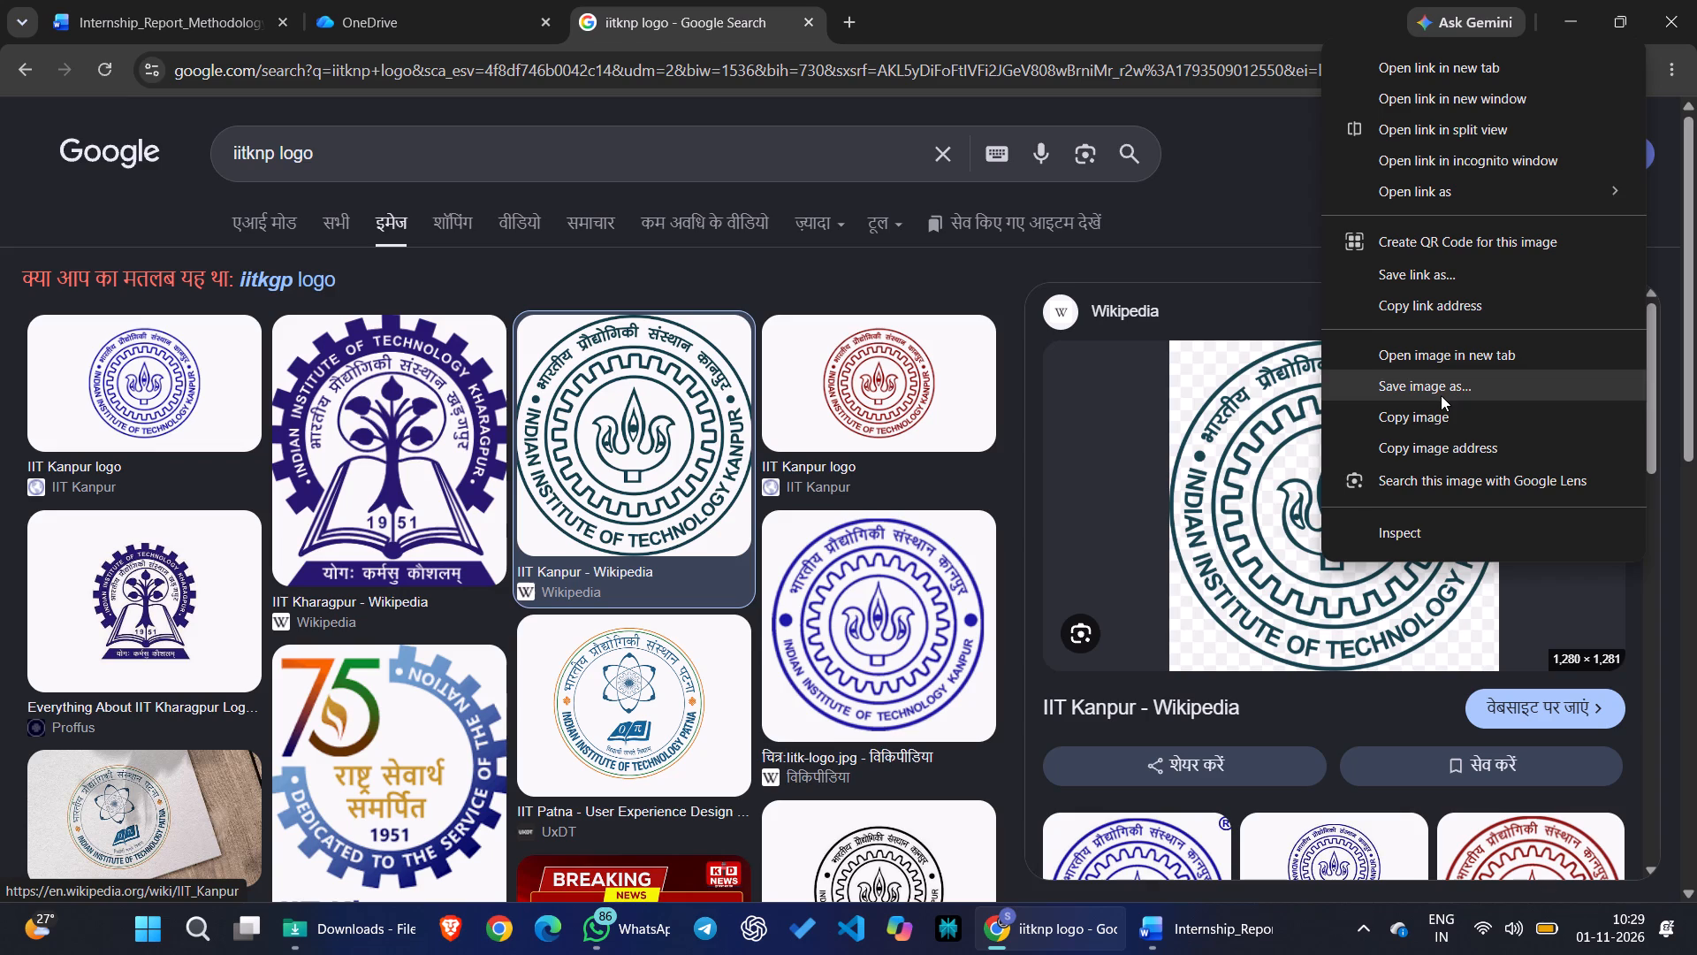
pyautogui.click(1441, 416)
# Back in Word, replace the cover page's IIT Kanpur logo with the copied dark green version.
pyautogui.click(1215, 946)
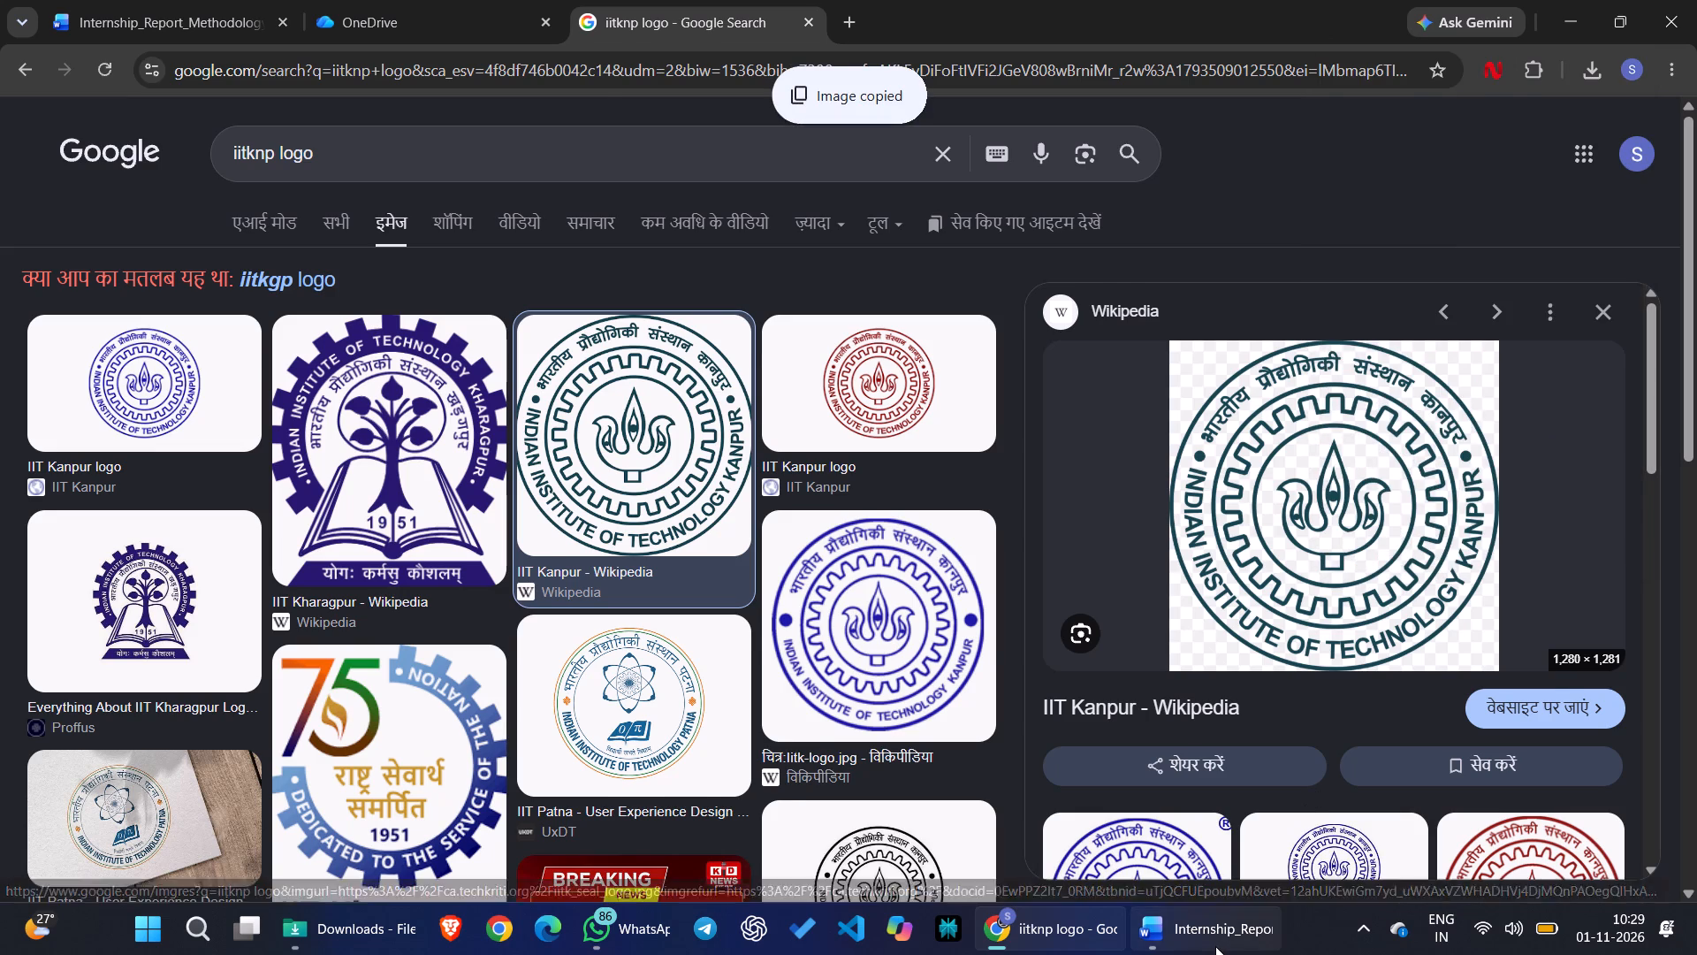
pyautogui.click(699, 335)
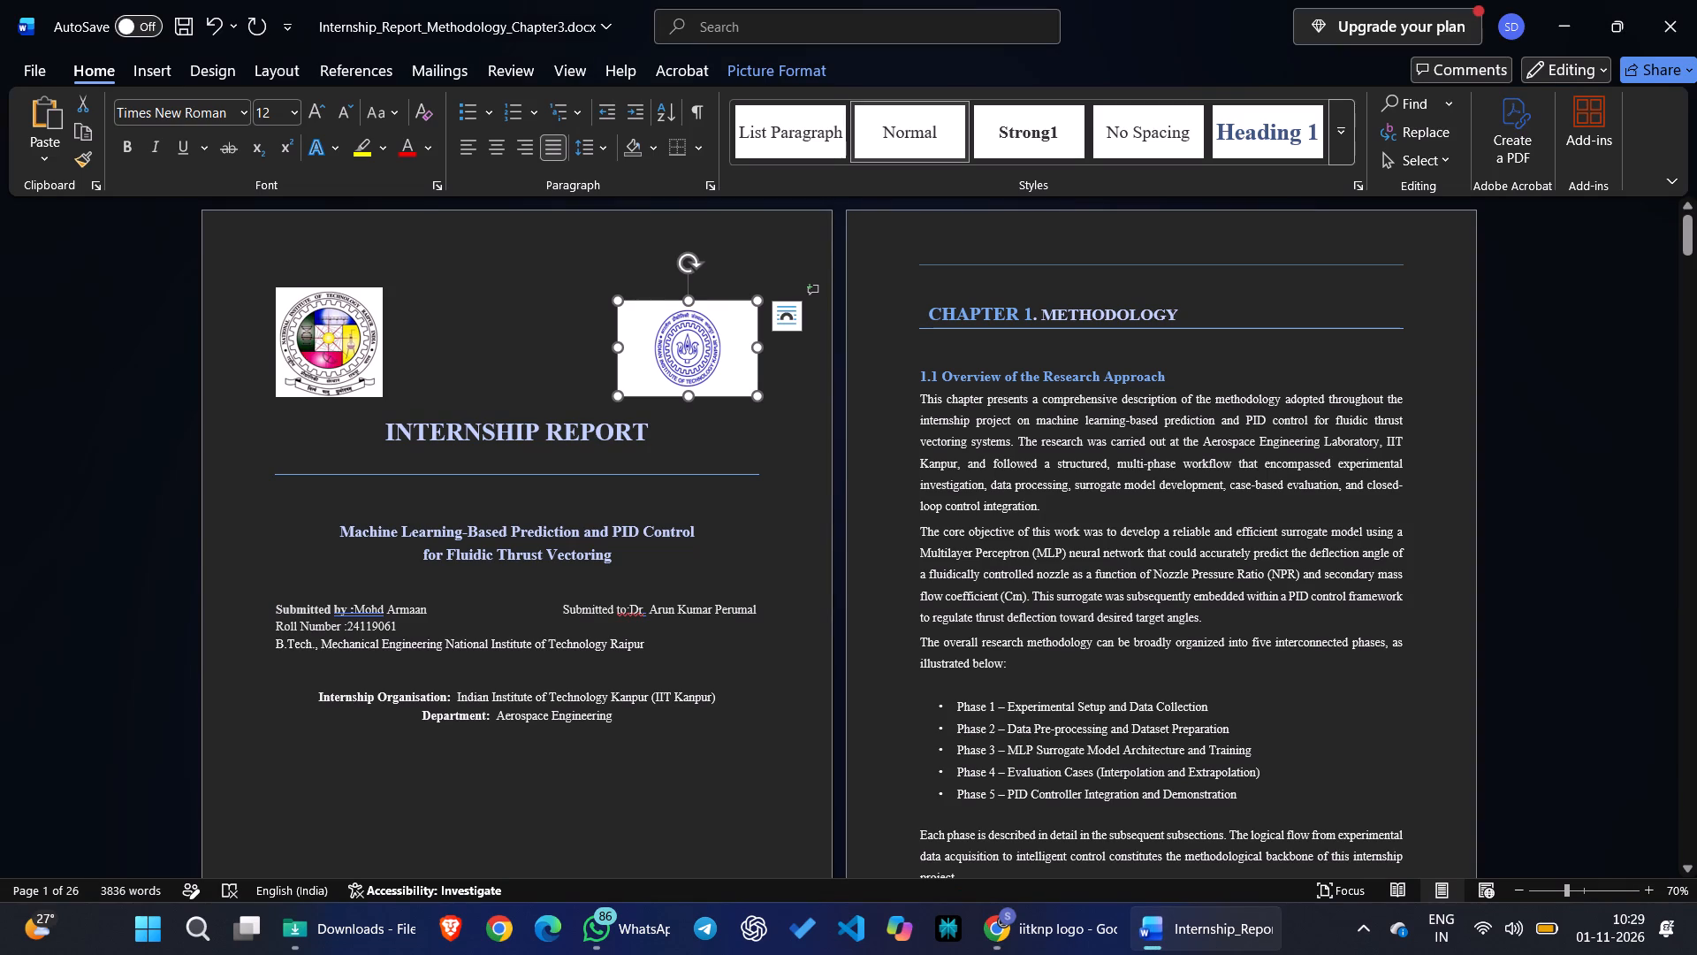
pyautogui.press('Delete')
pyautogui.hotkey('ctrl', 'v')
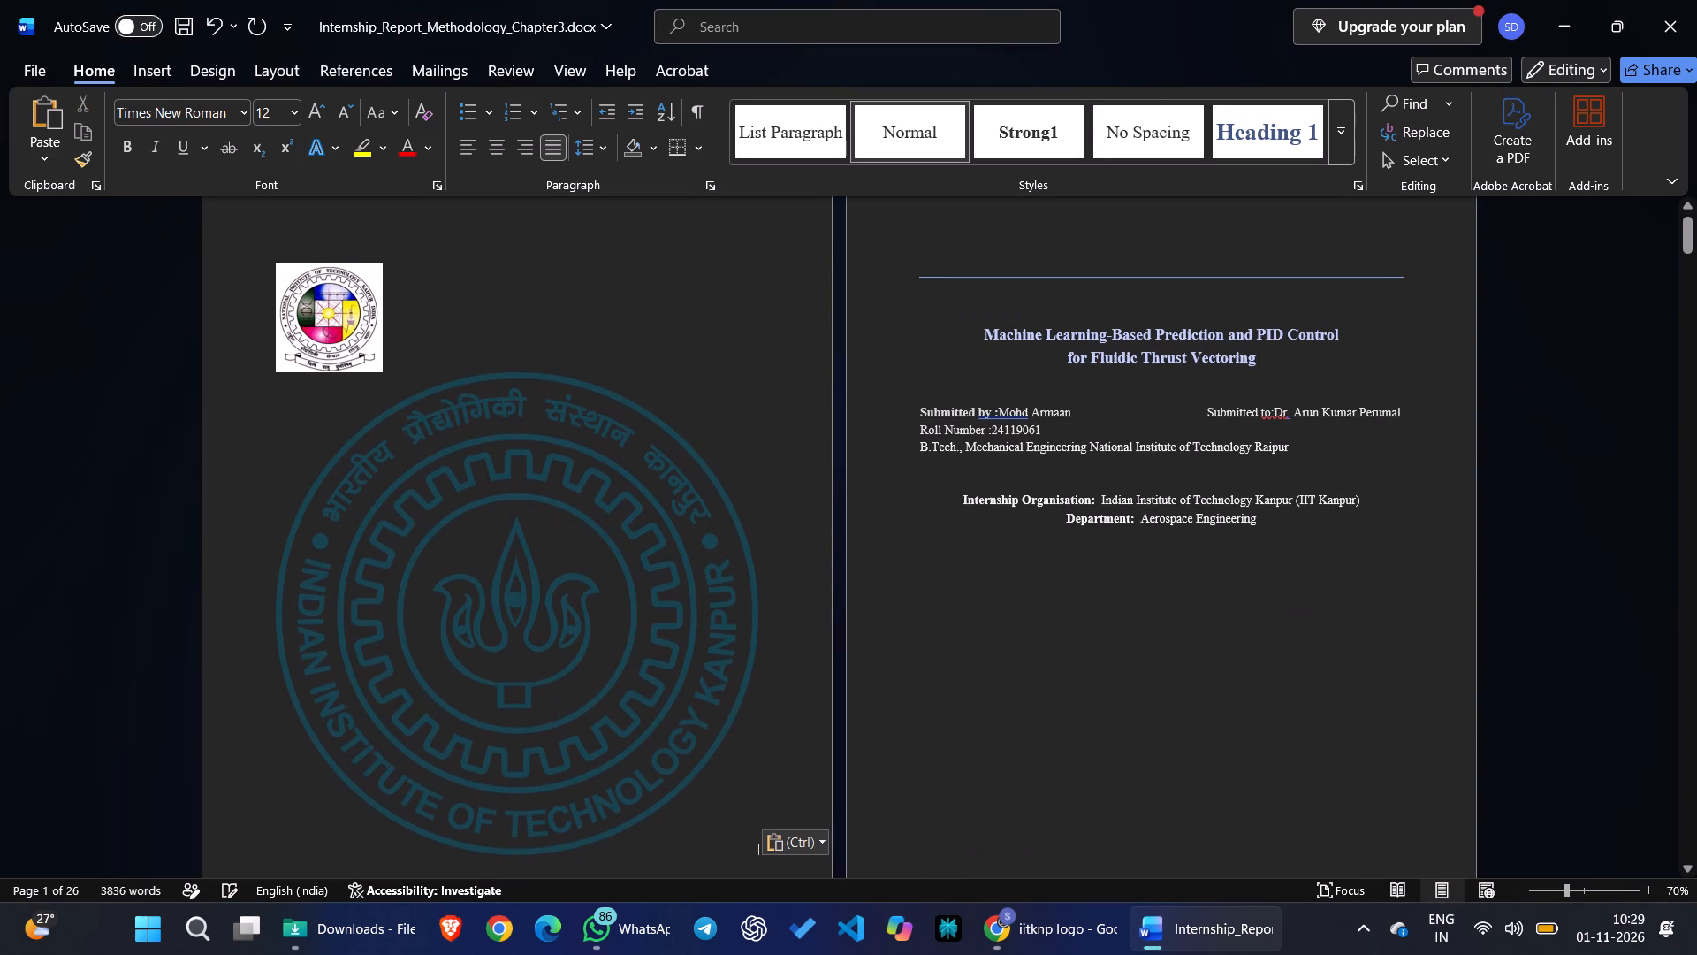
# Shrink the cover page's dark green IIT Kanpur logo until it fits beside the NIT Raipur logo, at a similar height.
pyautogui.keyDown('ctrl'); pyautogui.scroll(-3, 710, 595); pyautogui.keyUp('ctrl')
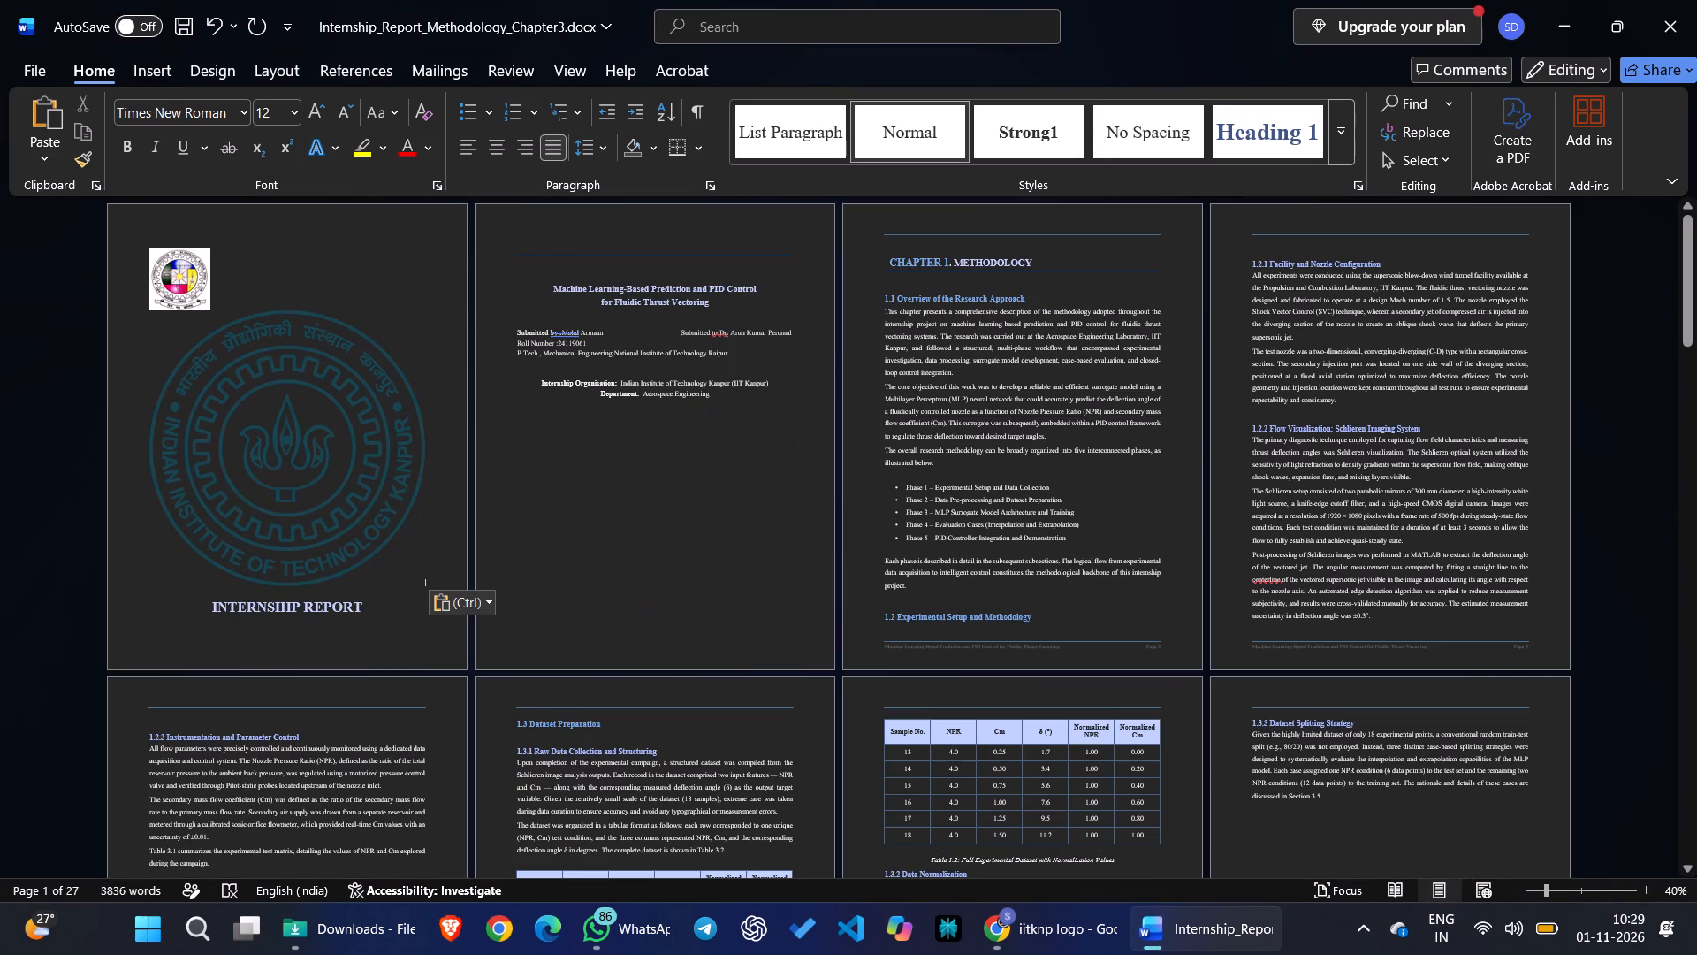
pyautogui.click(384, 484)
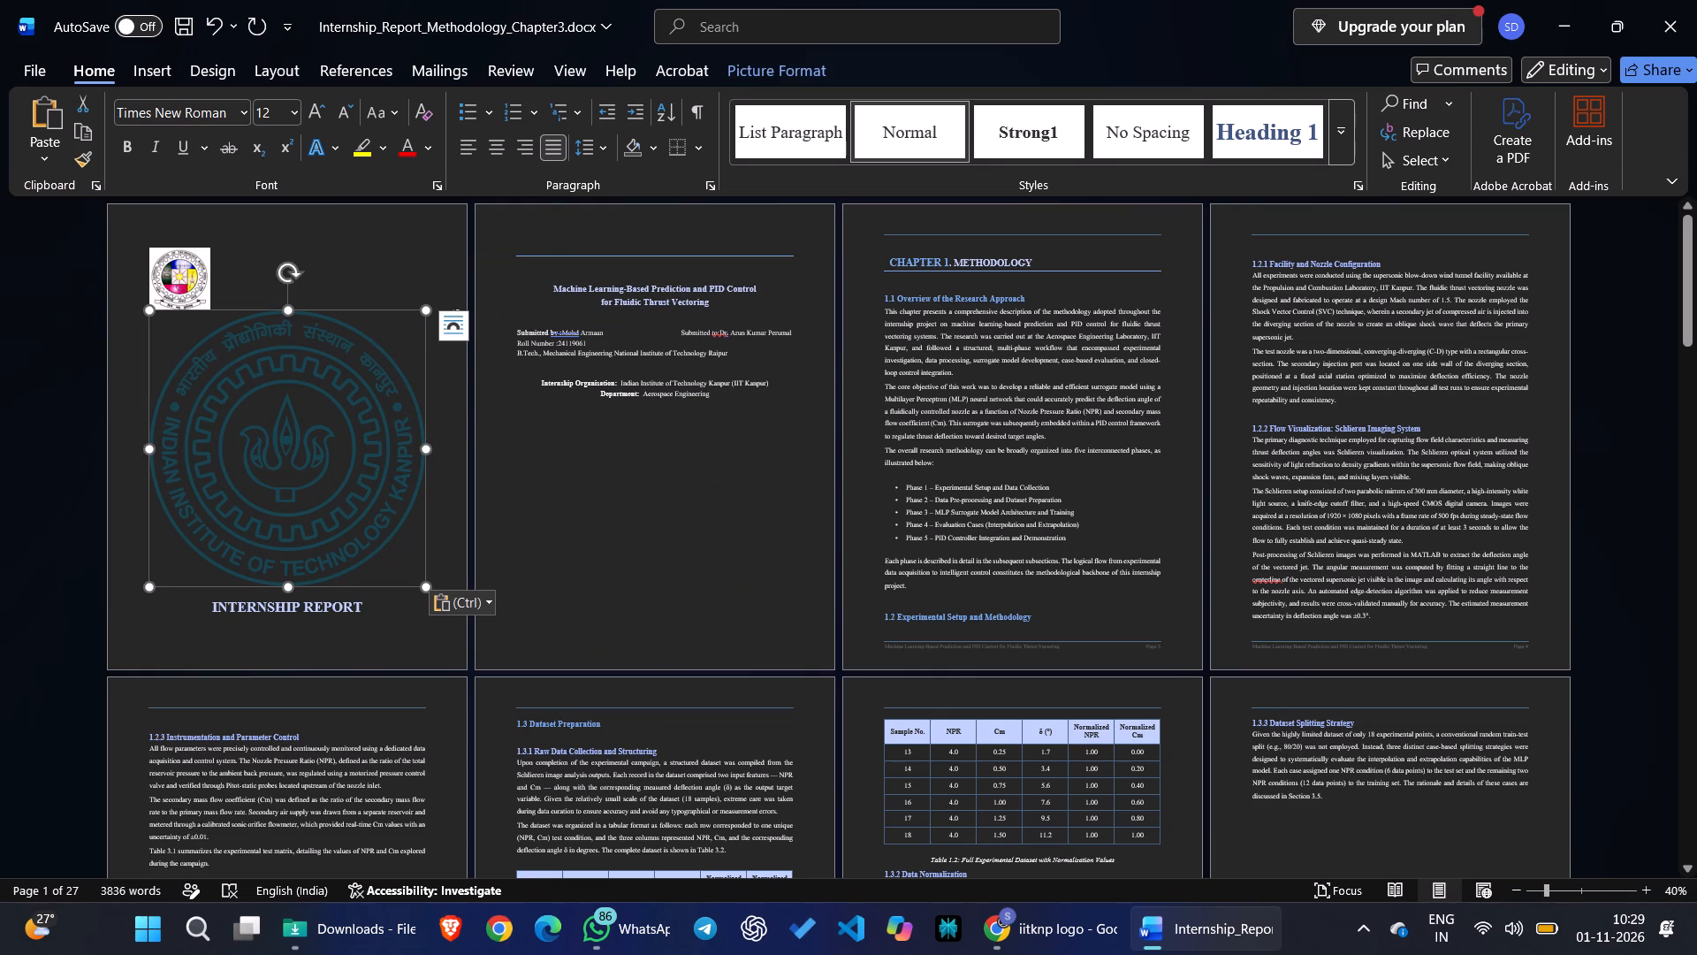
pyautogui.moveTo(422, 583); pyautogui.dragTo(340, 466)
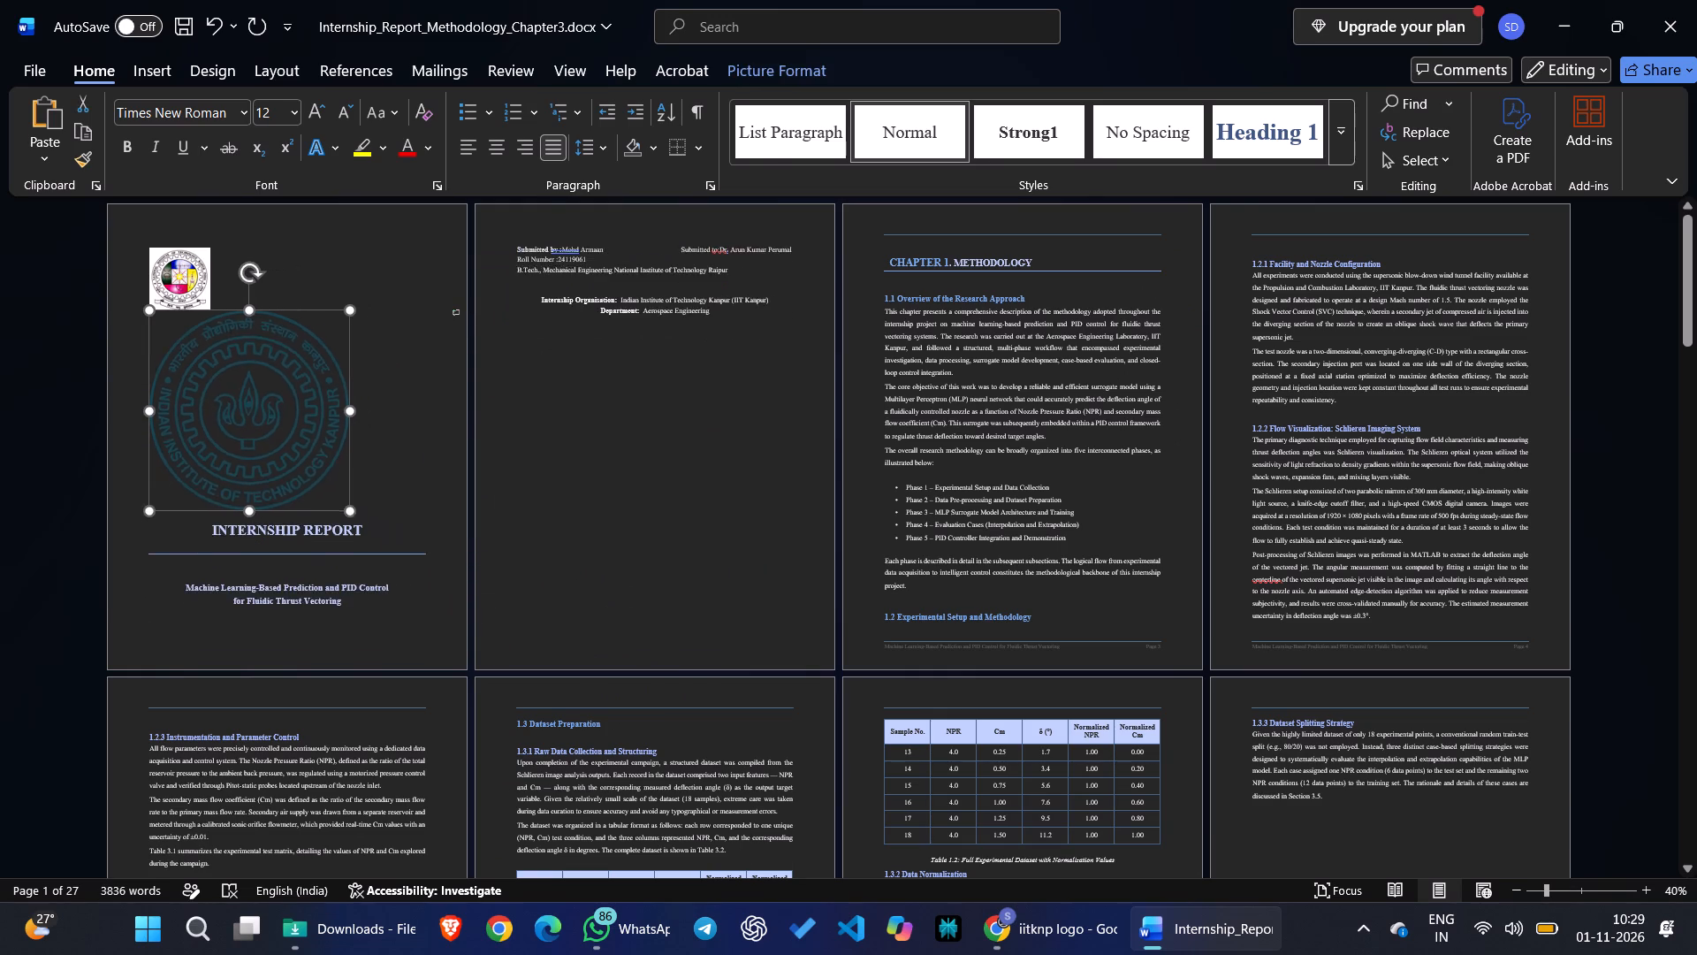
pyautogui.moveTo(340, 466); pyautogui.dragTo(387, 506)
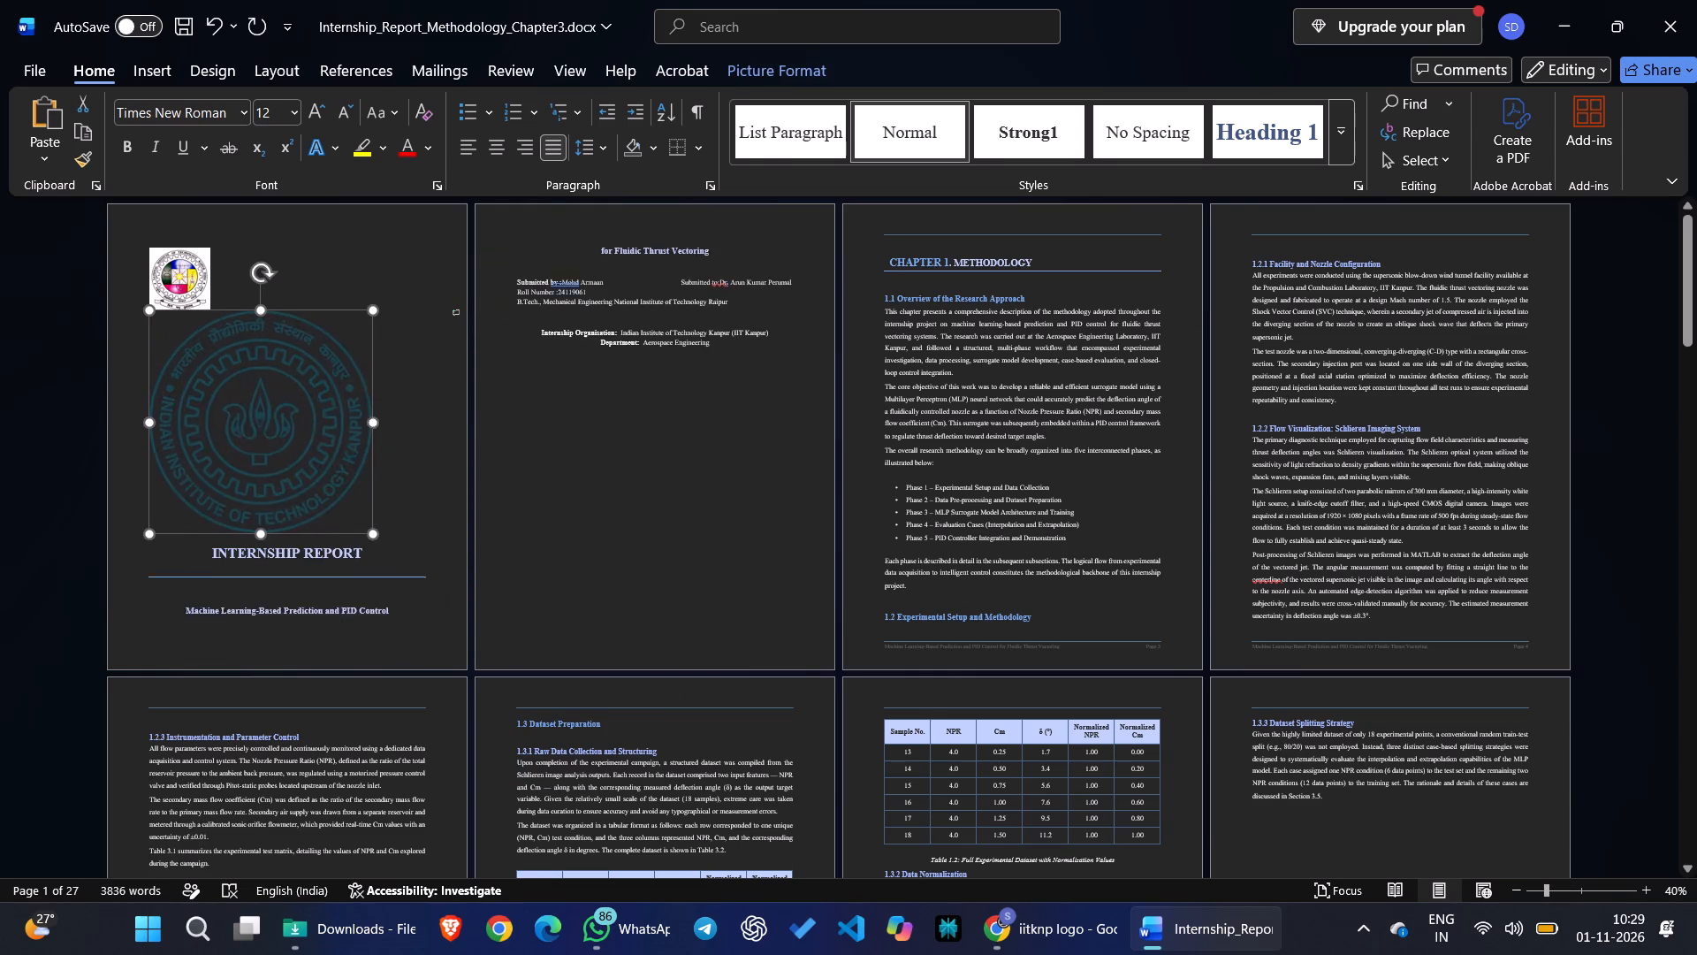
pyautogui.moveTo(387, 506); pyautogui.dragTo(247, 346)
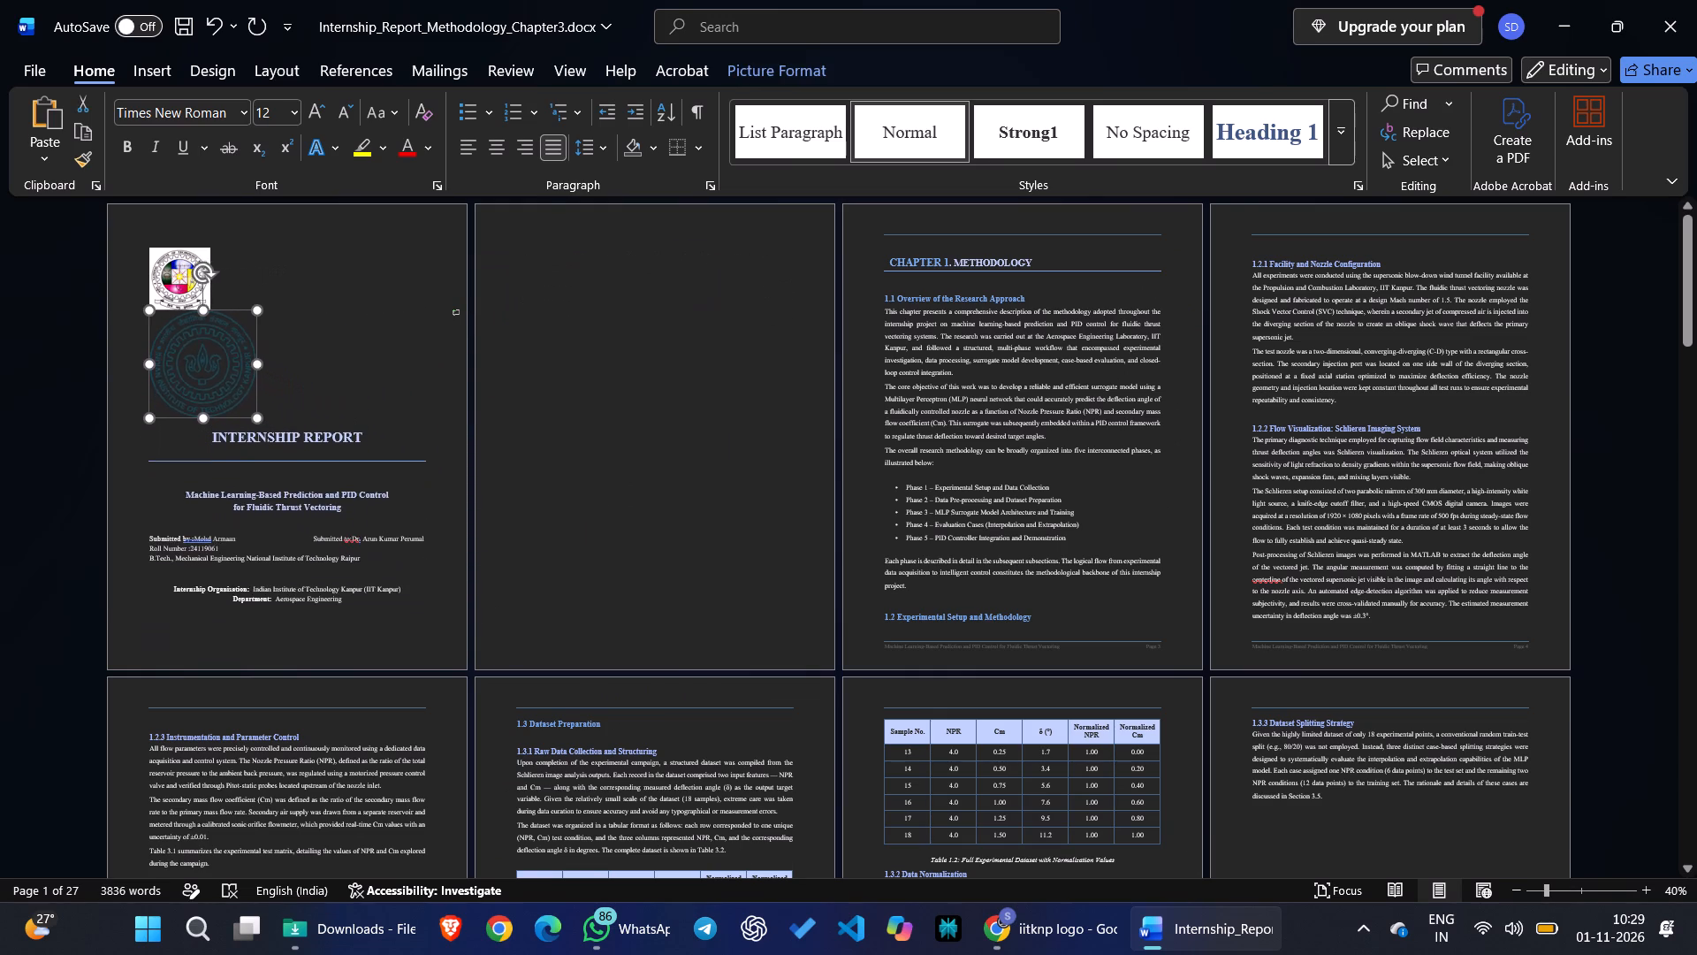
pyautogui.moveTo(247, 346); pyautogui.dragTo(226, 331)
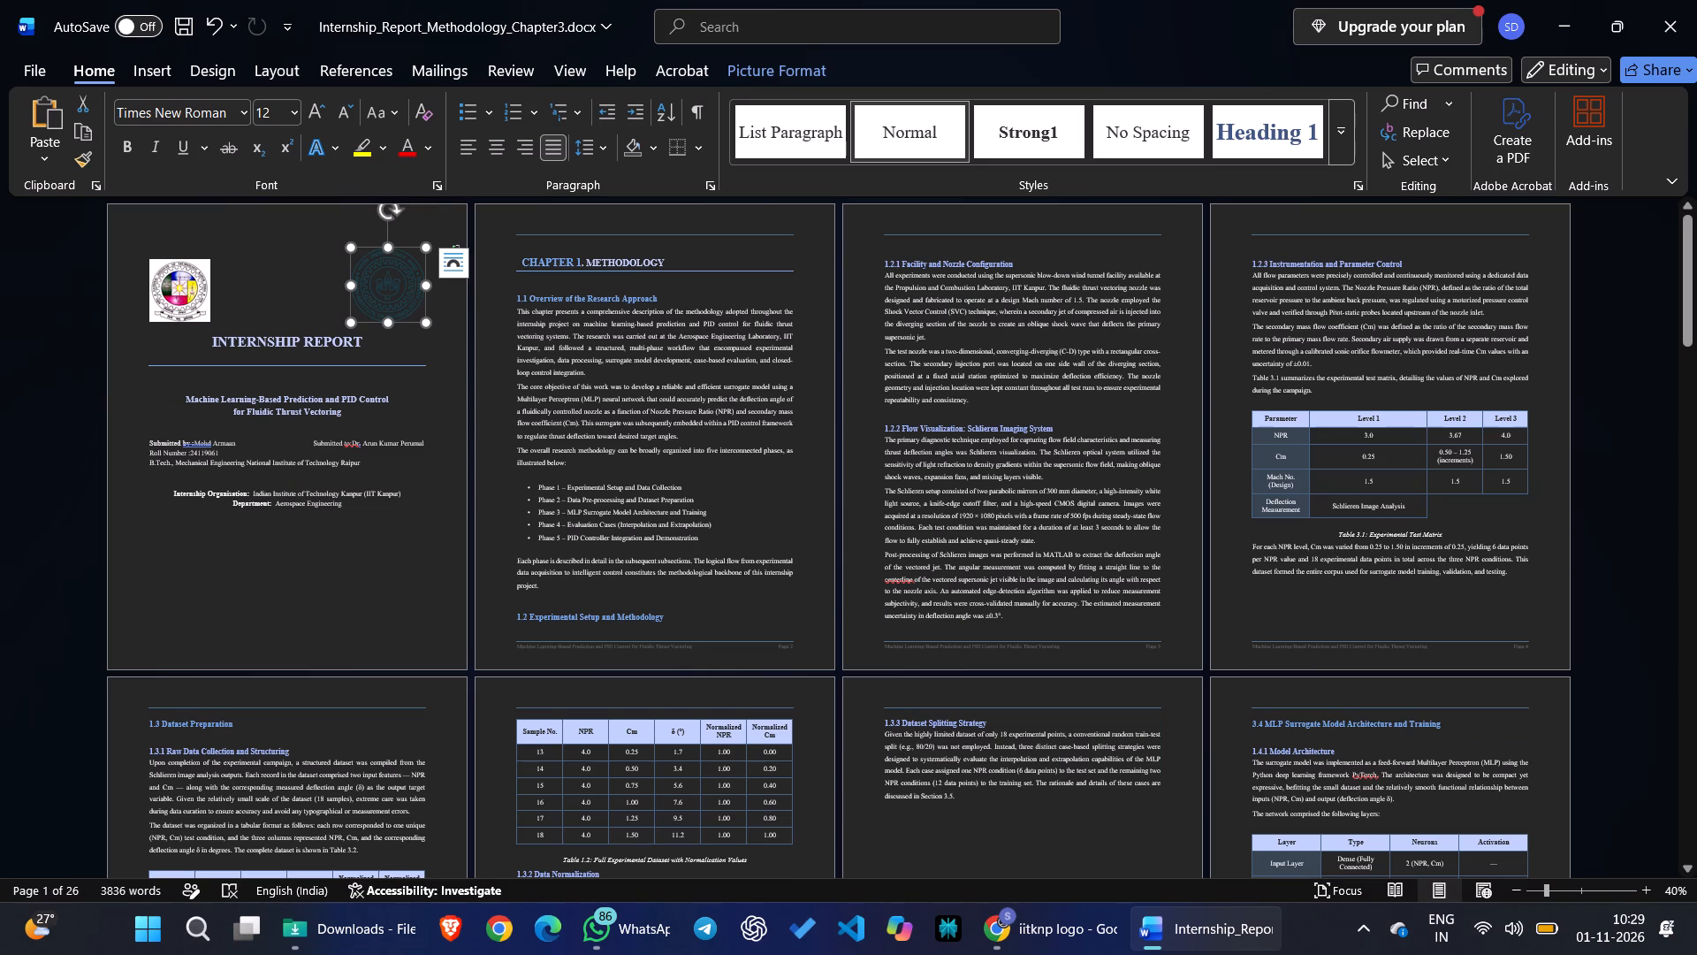
pyautogui.click(317, 277)
pyautogui.click(387, 276)
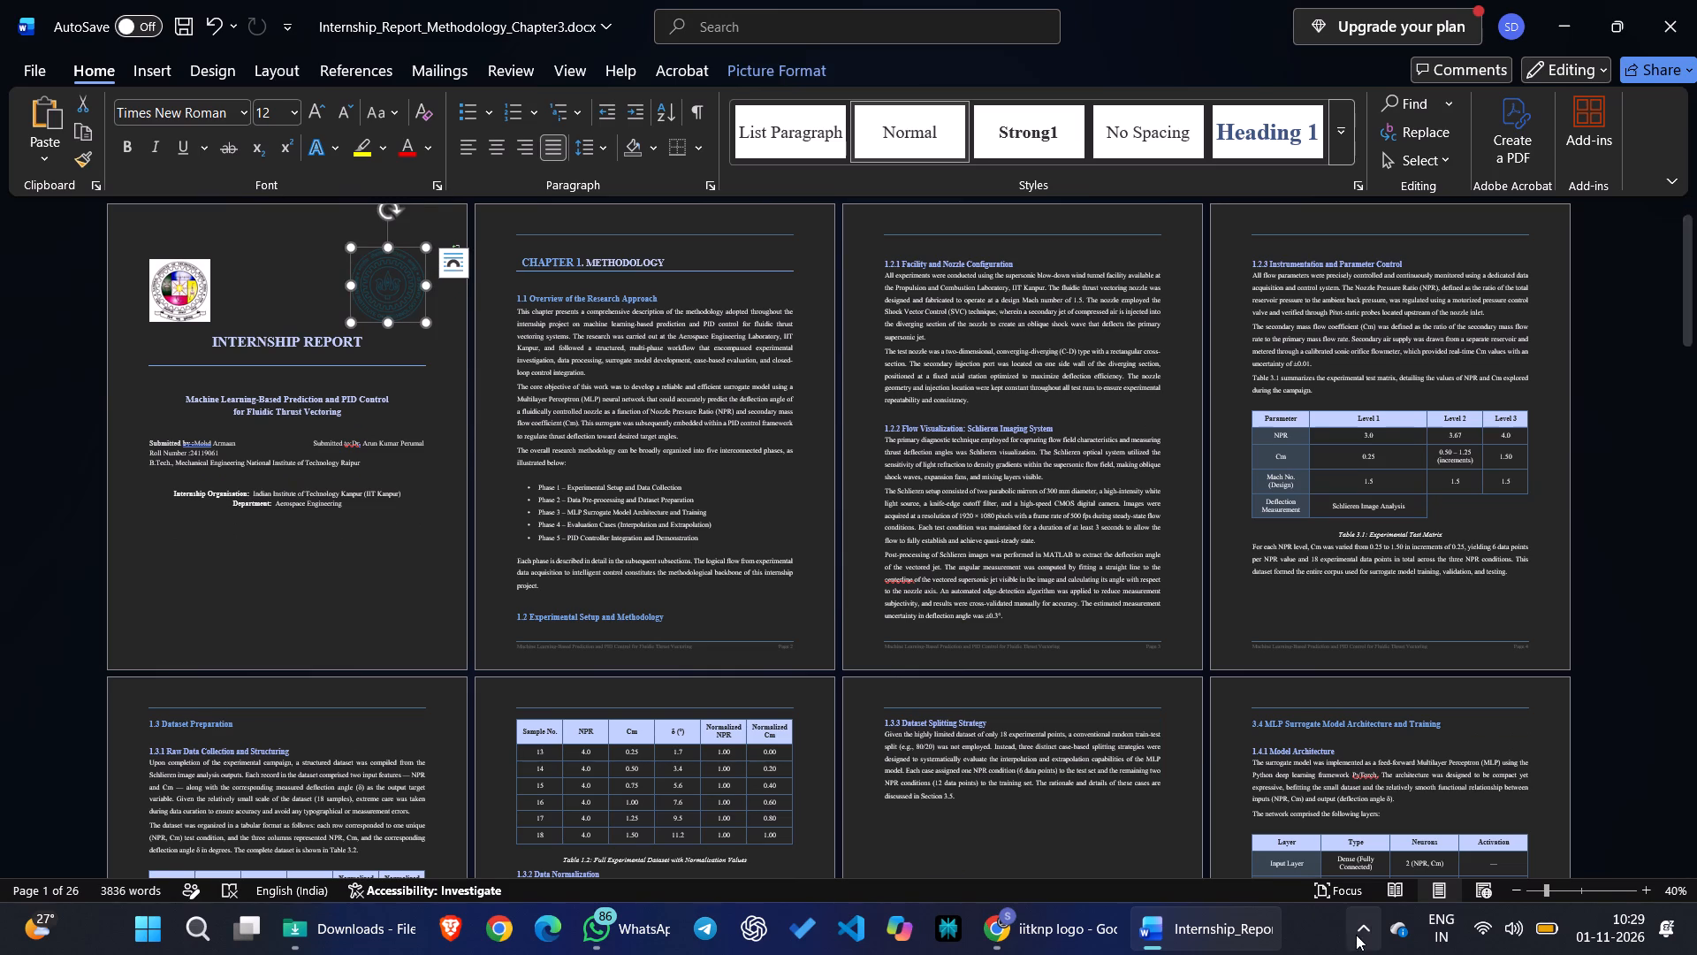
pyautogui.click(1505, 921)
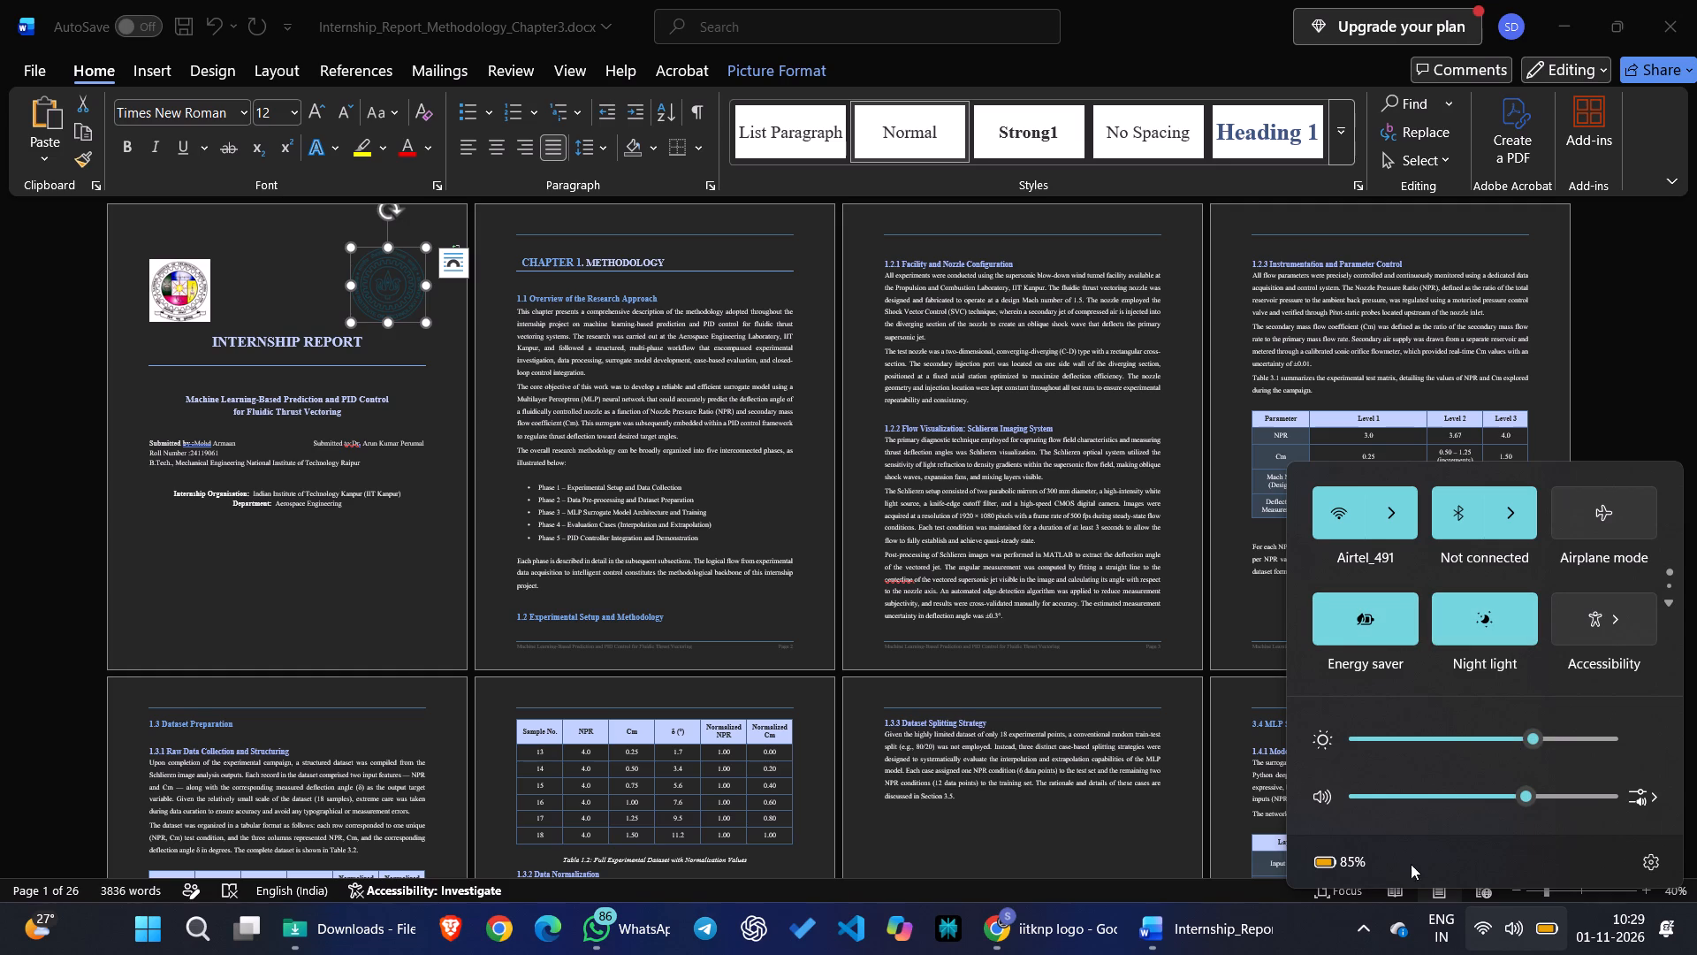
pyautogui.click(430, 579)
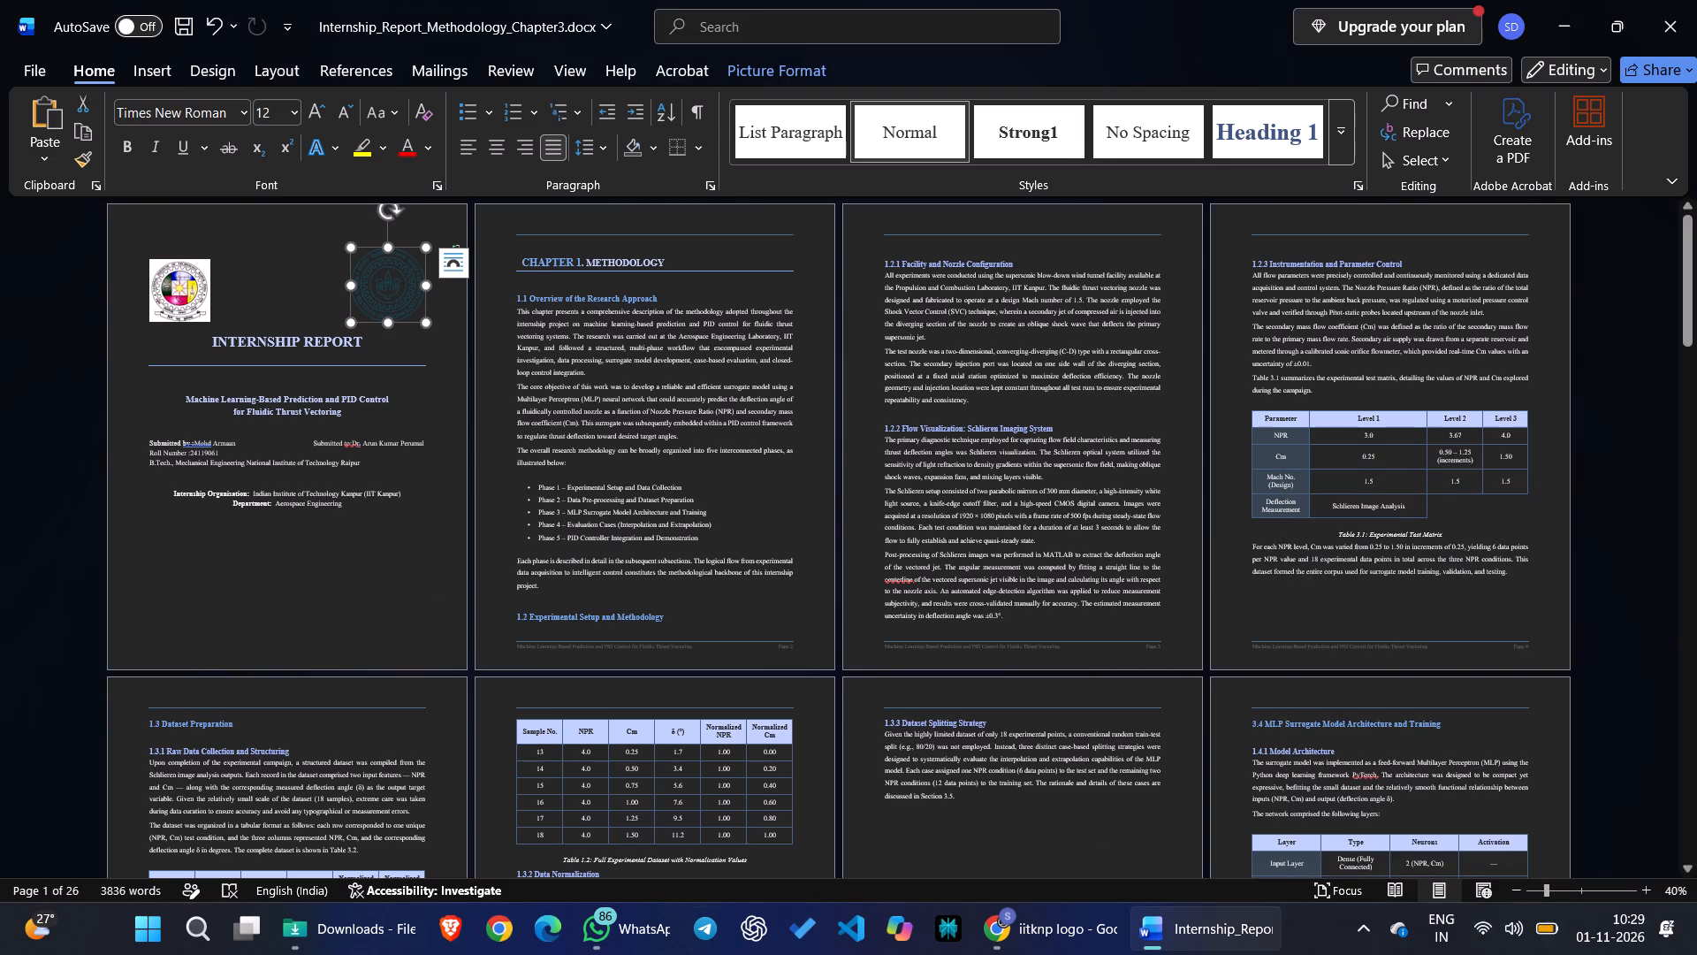
# Switch to Chrome and copy the blue IIT Kanpur logo image from the Hindi Wikipedia result.
pyautogui.click(1071, 944)
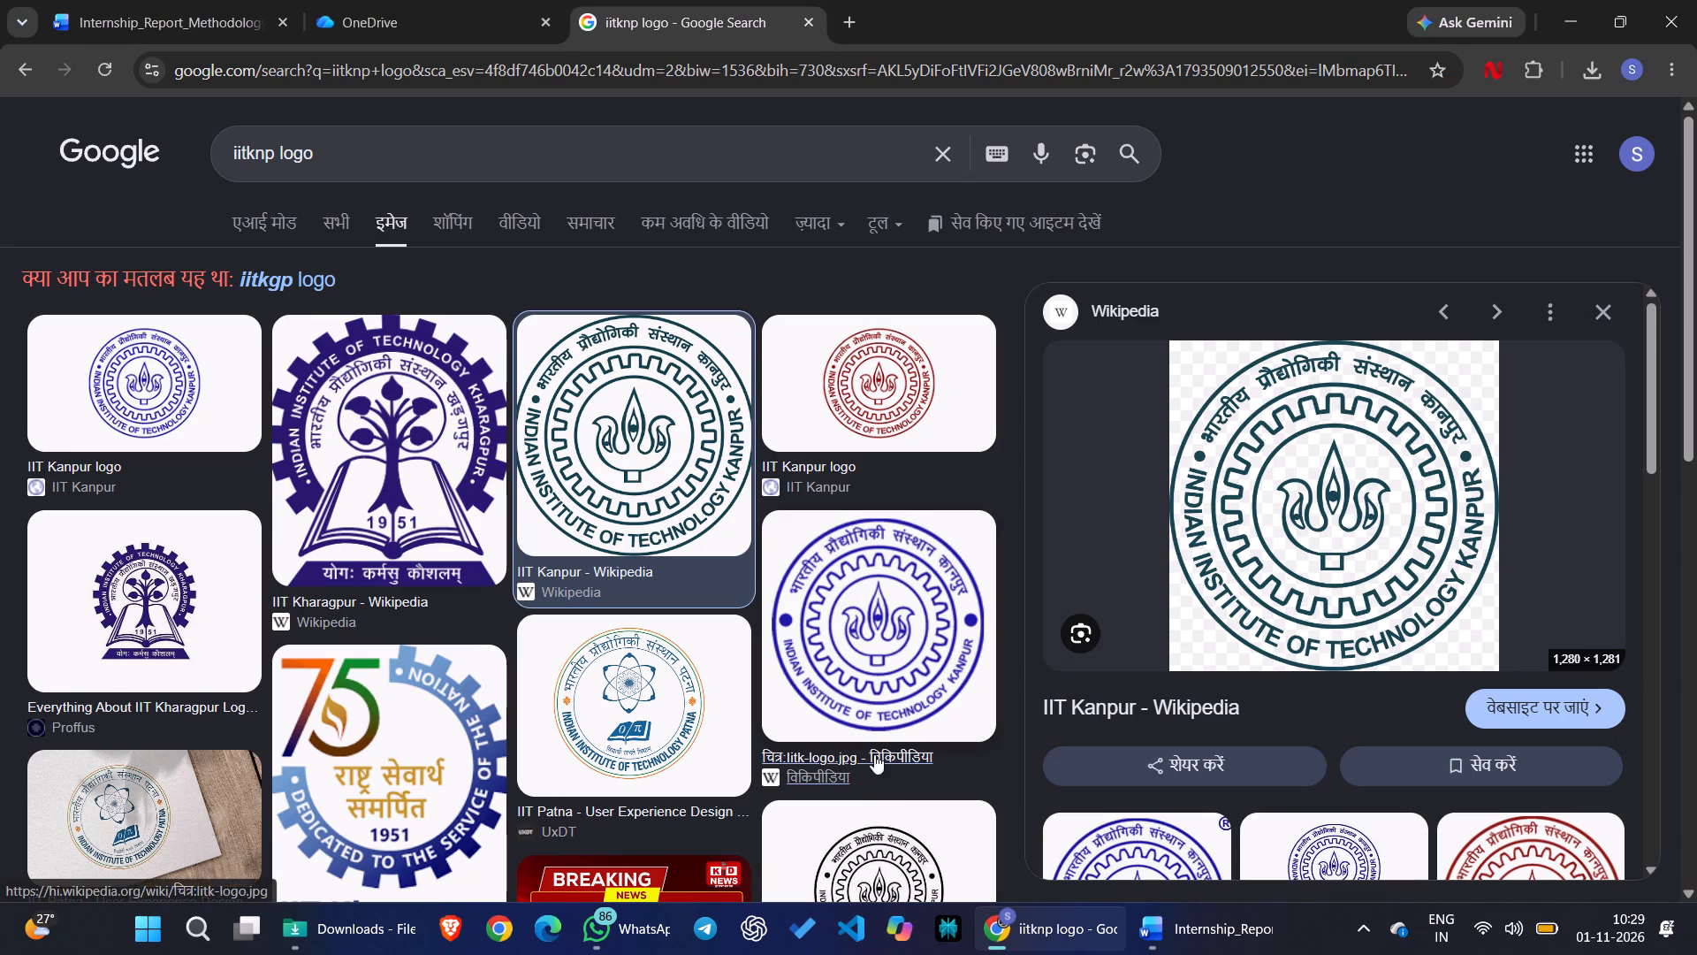
pyautogui.click(870, 683)
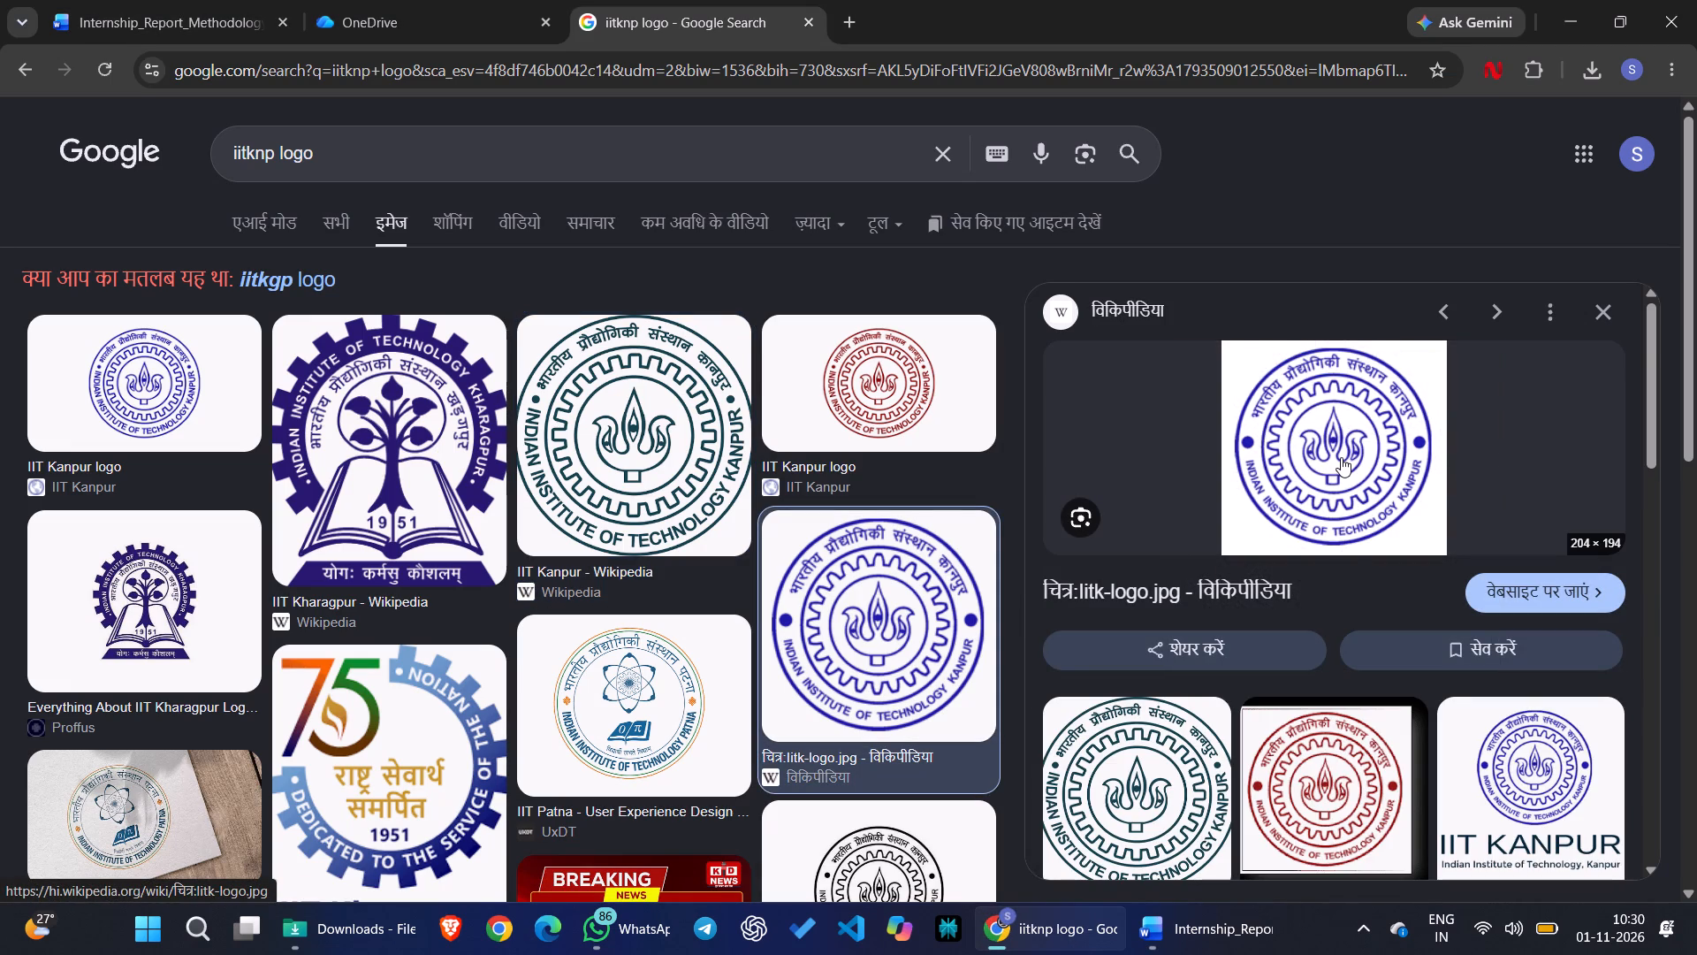
pyautogui.rightClick(1341, 457)
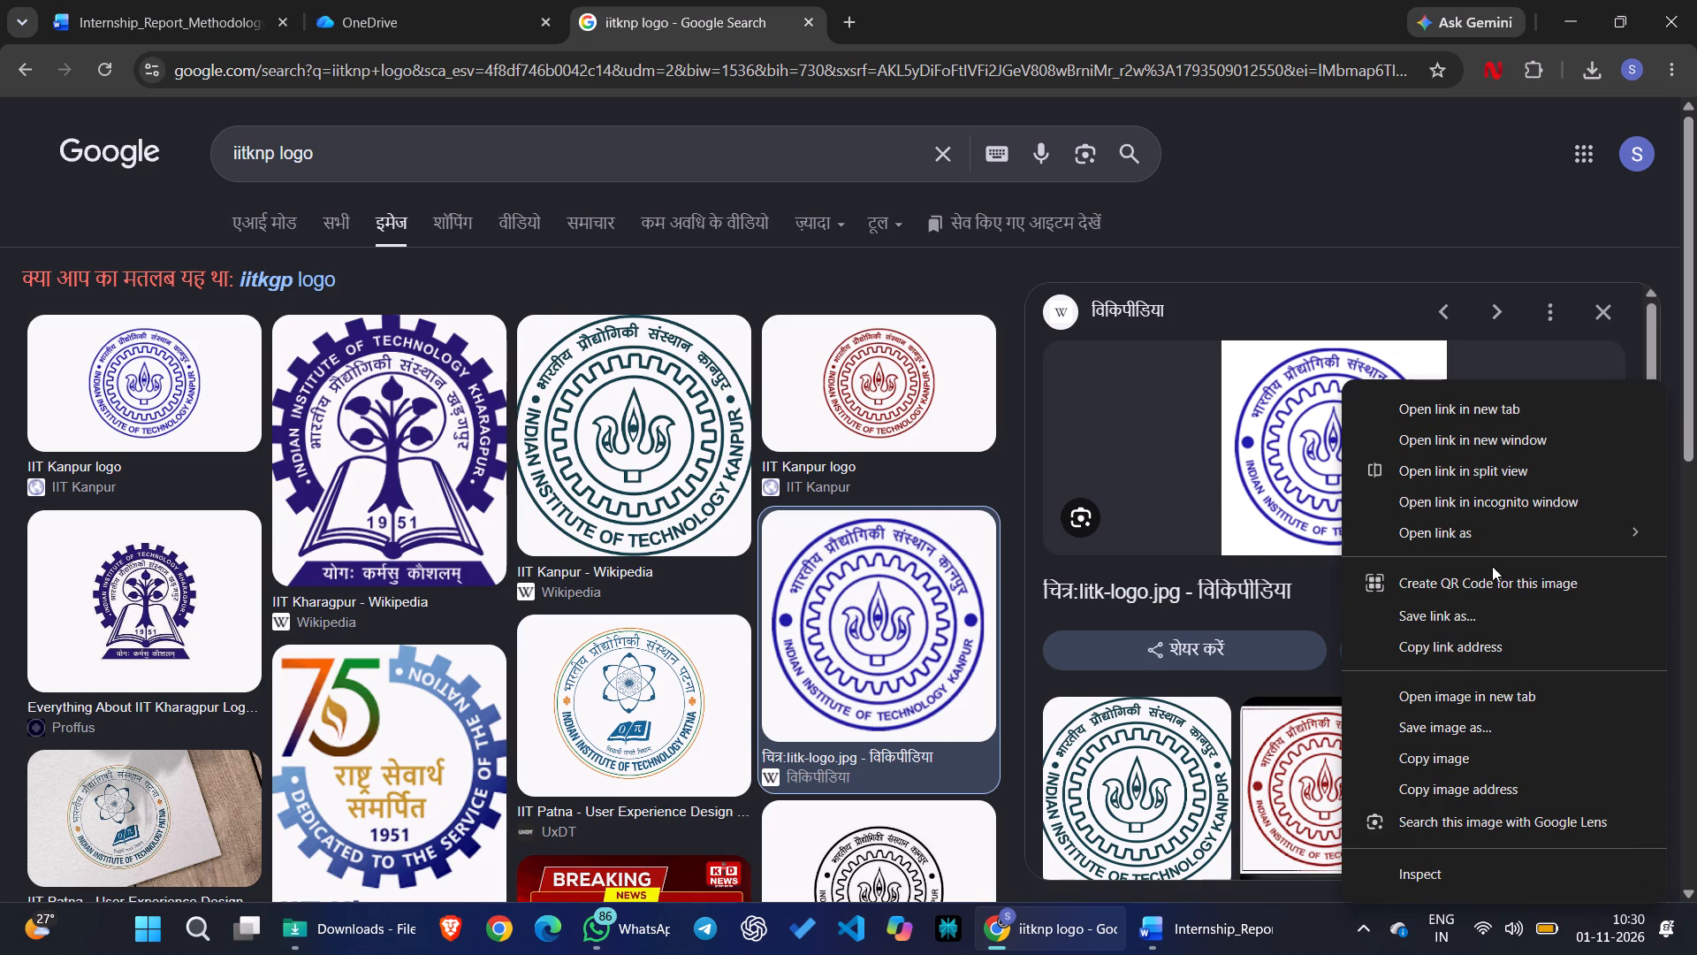
pyautogui.moveTo(1473, 774); pyautogui.dragTo(1470, 753)
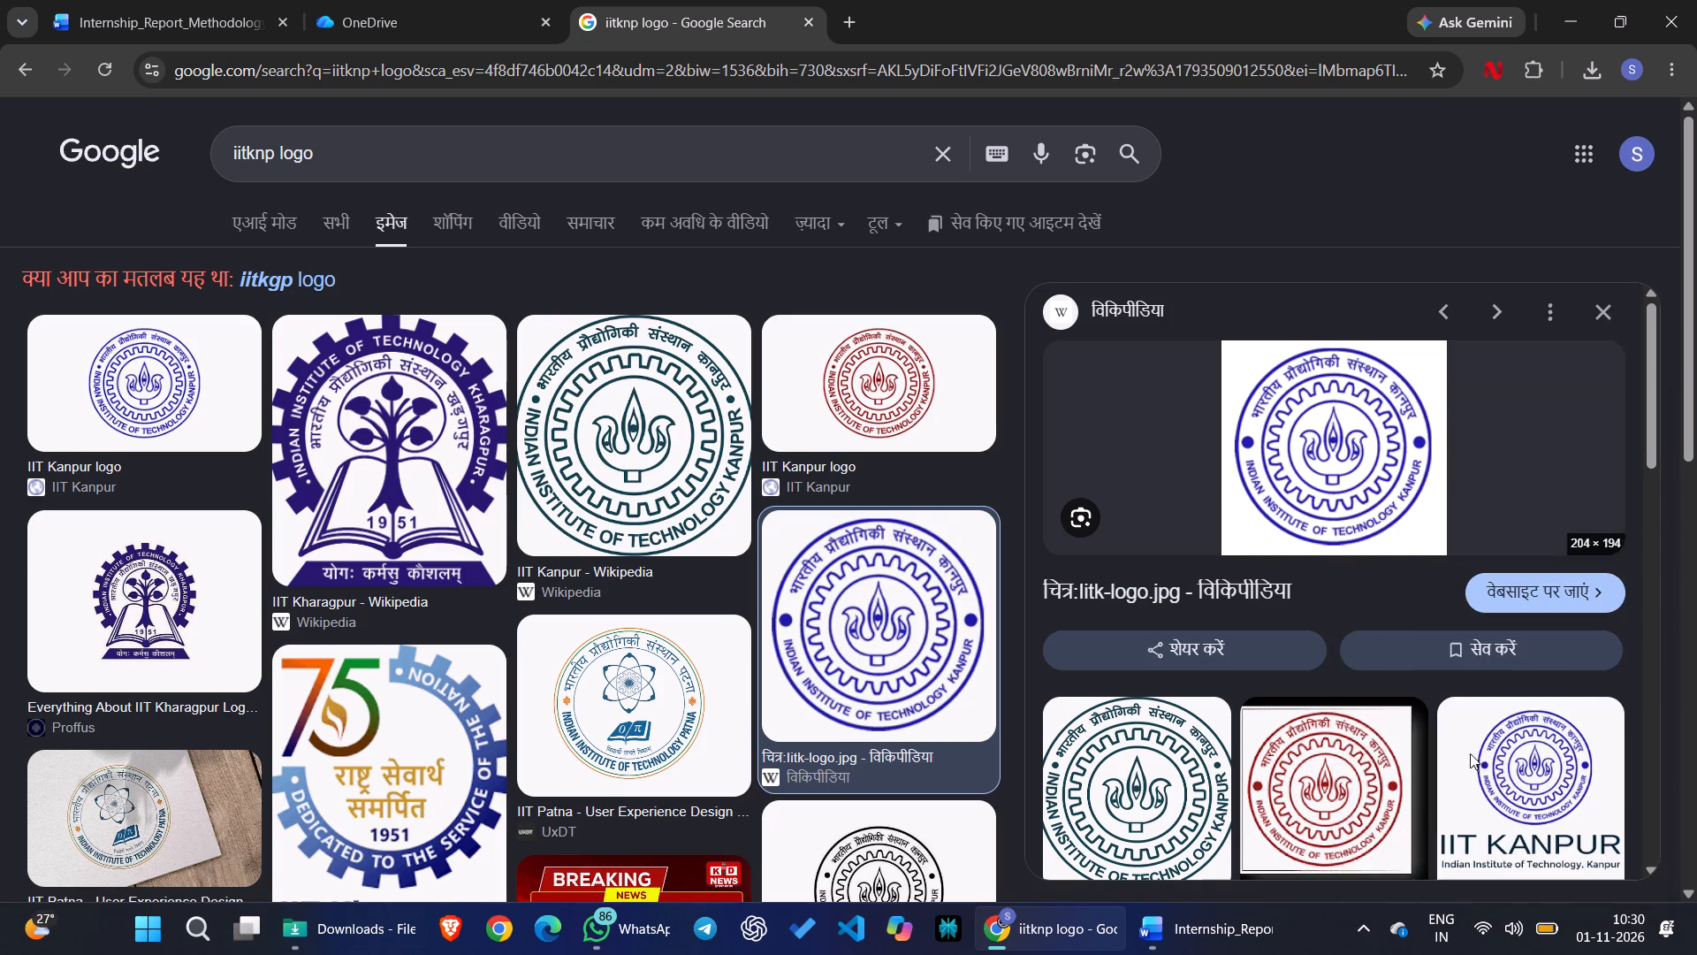
# In Chrome's image results, preview other IIT Kanpur logos and copy the blue Iitk-logo.jpg from Hindi Wikipedia.
pyautogui.click(1470, 753)
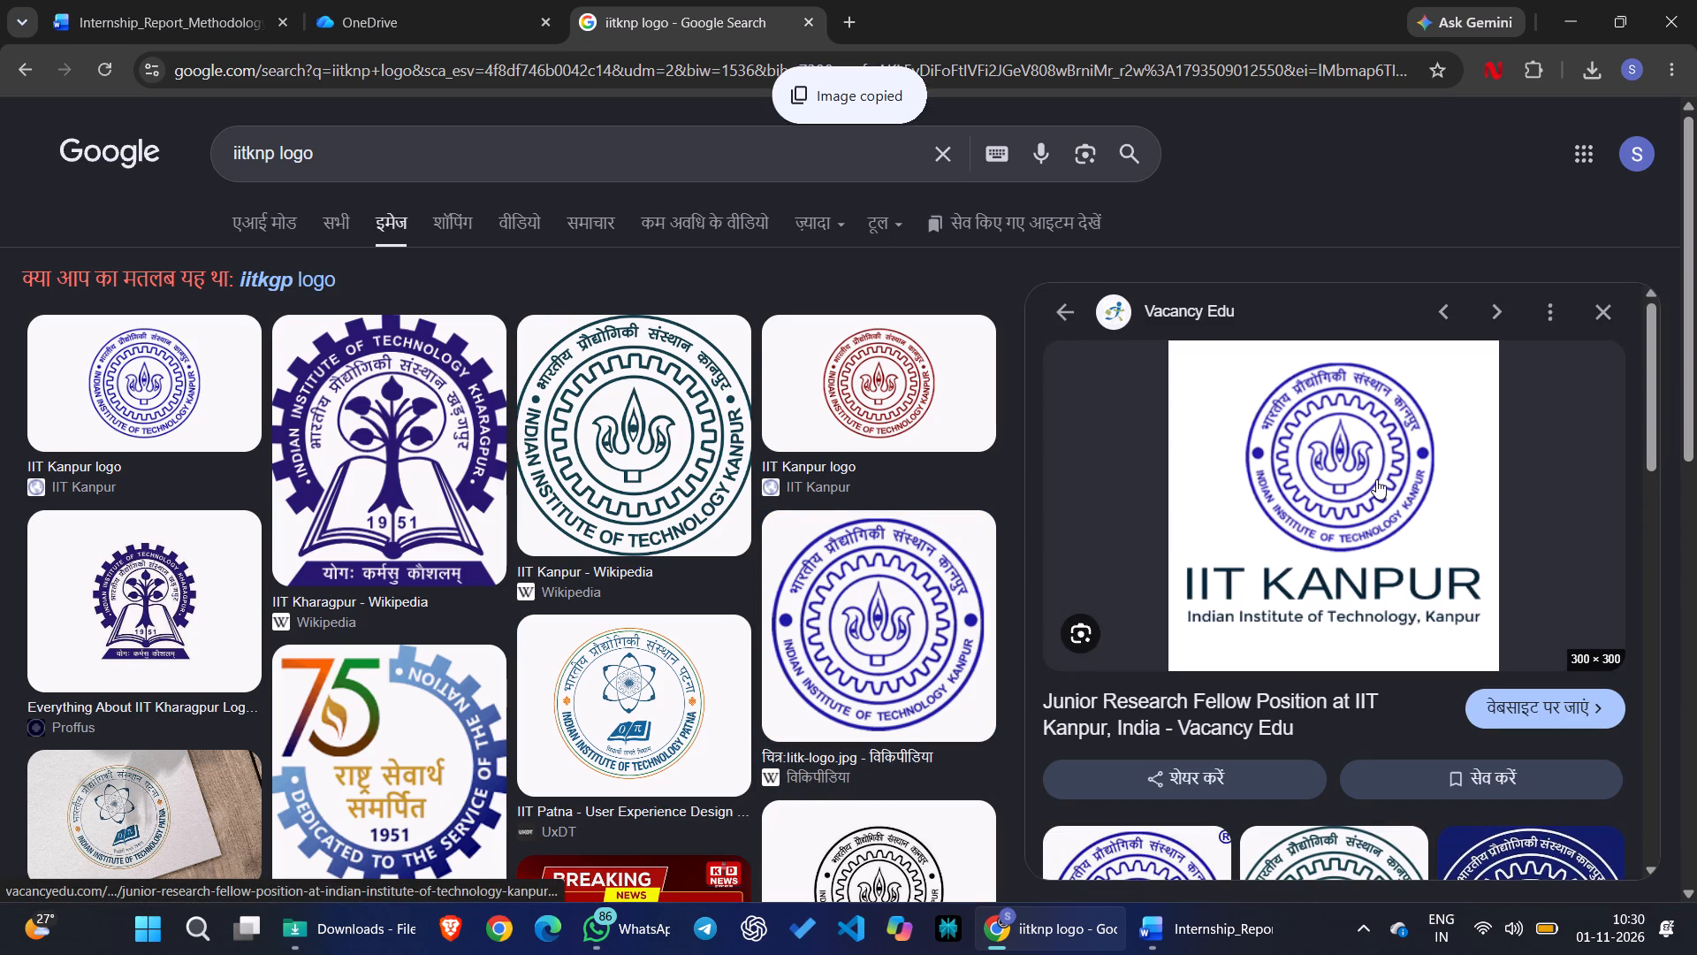
pyautogui.click(869, 418)
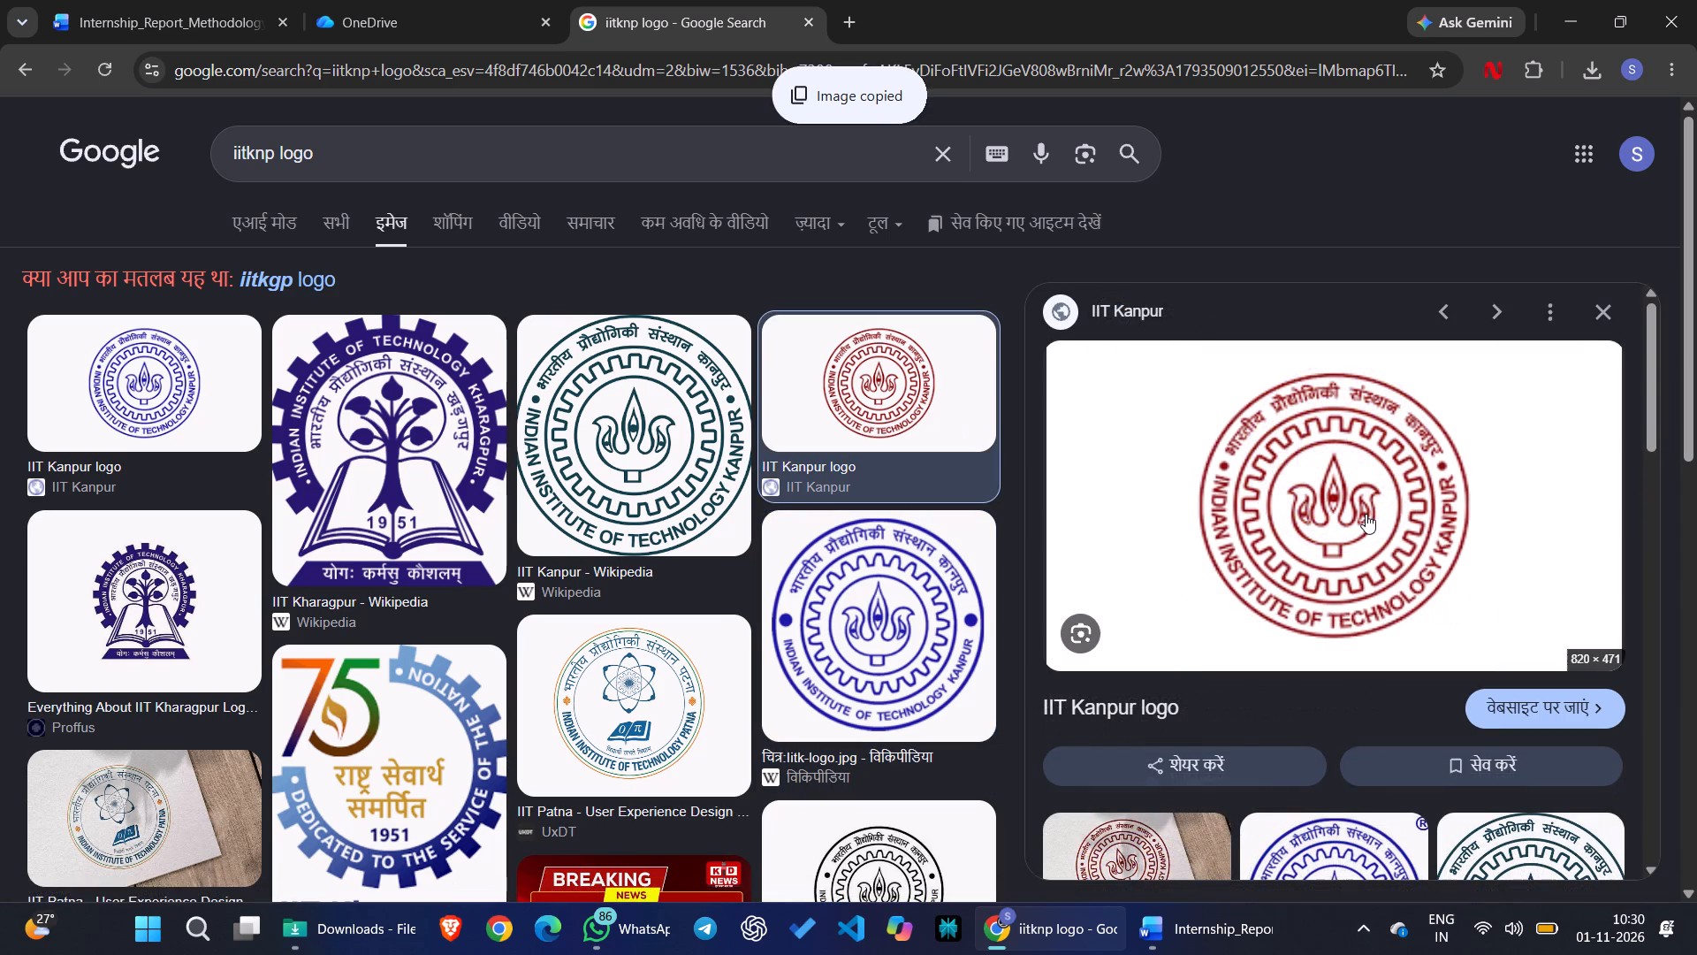
pyautogui.click(1367, 514)
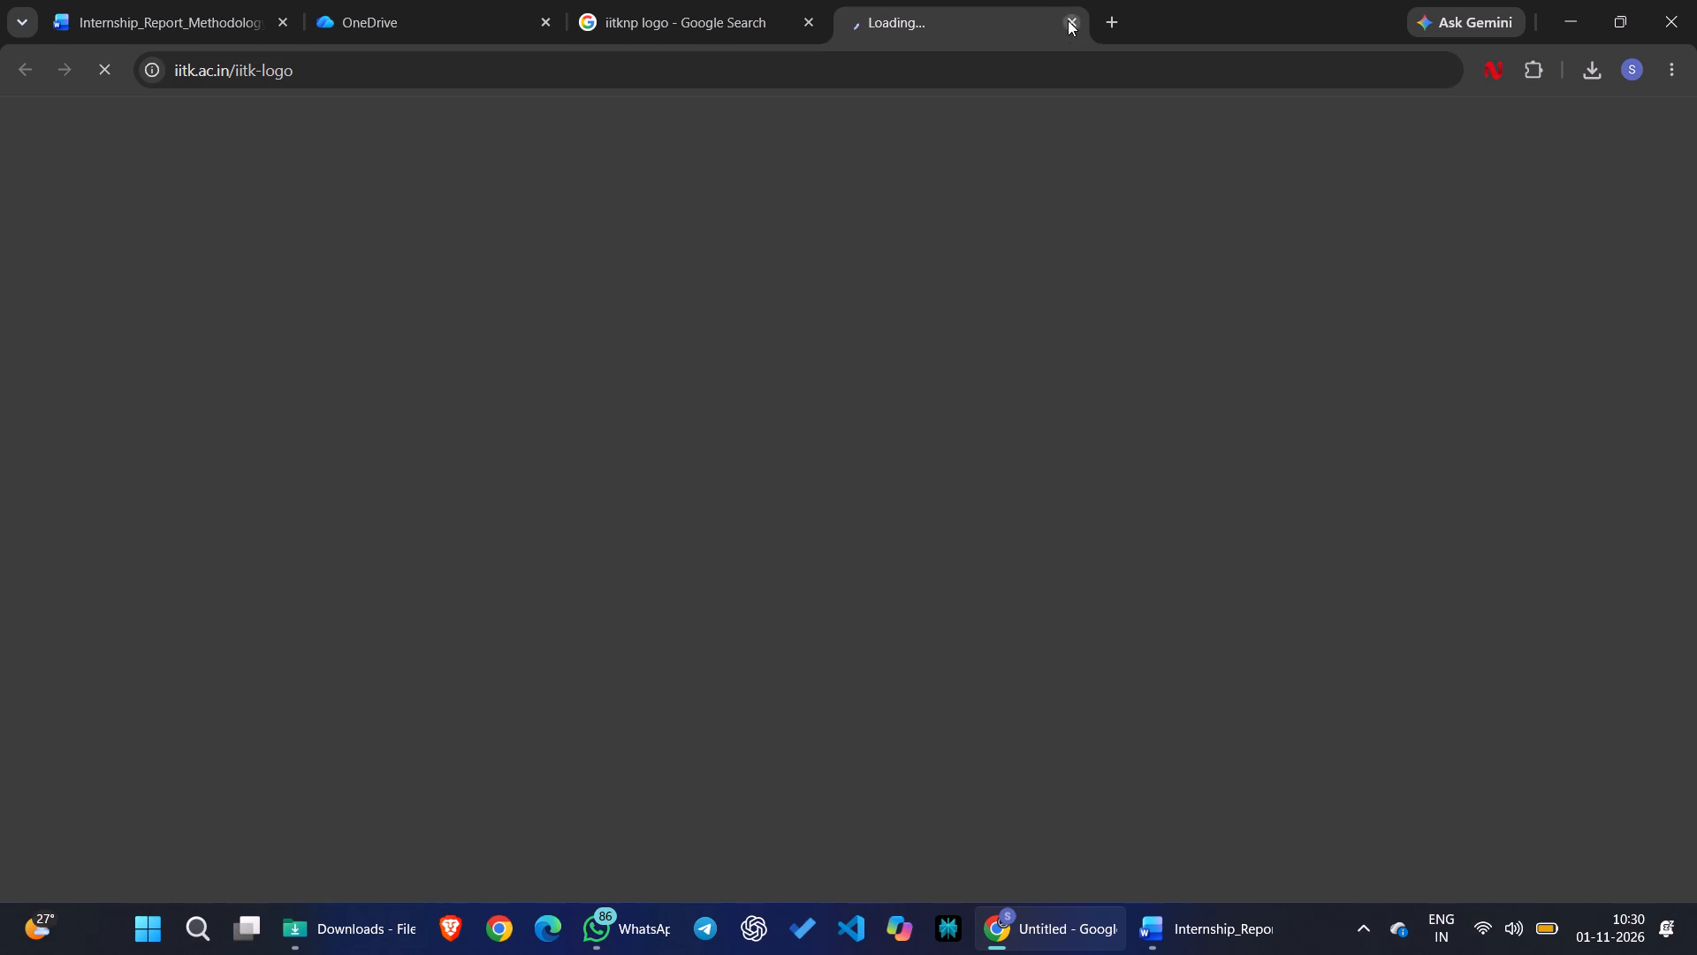
pyautogui.click(1070, 24)
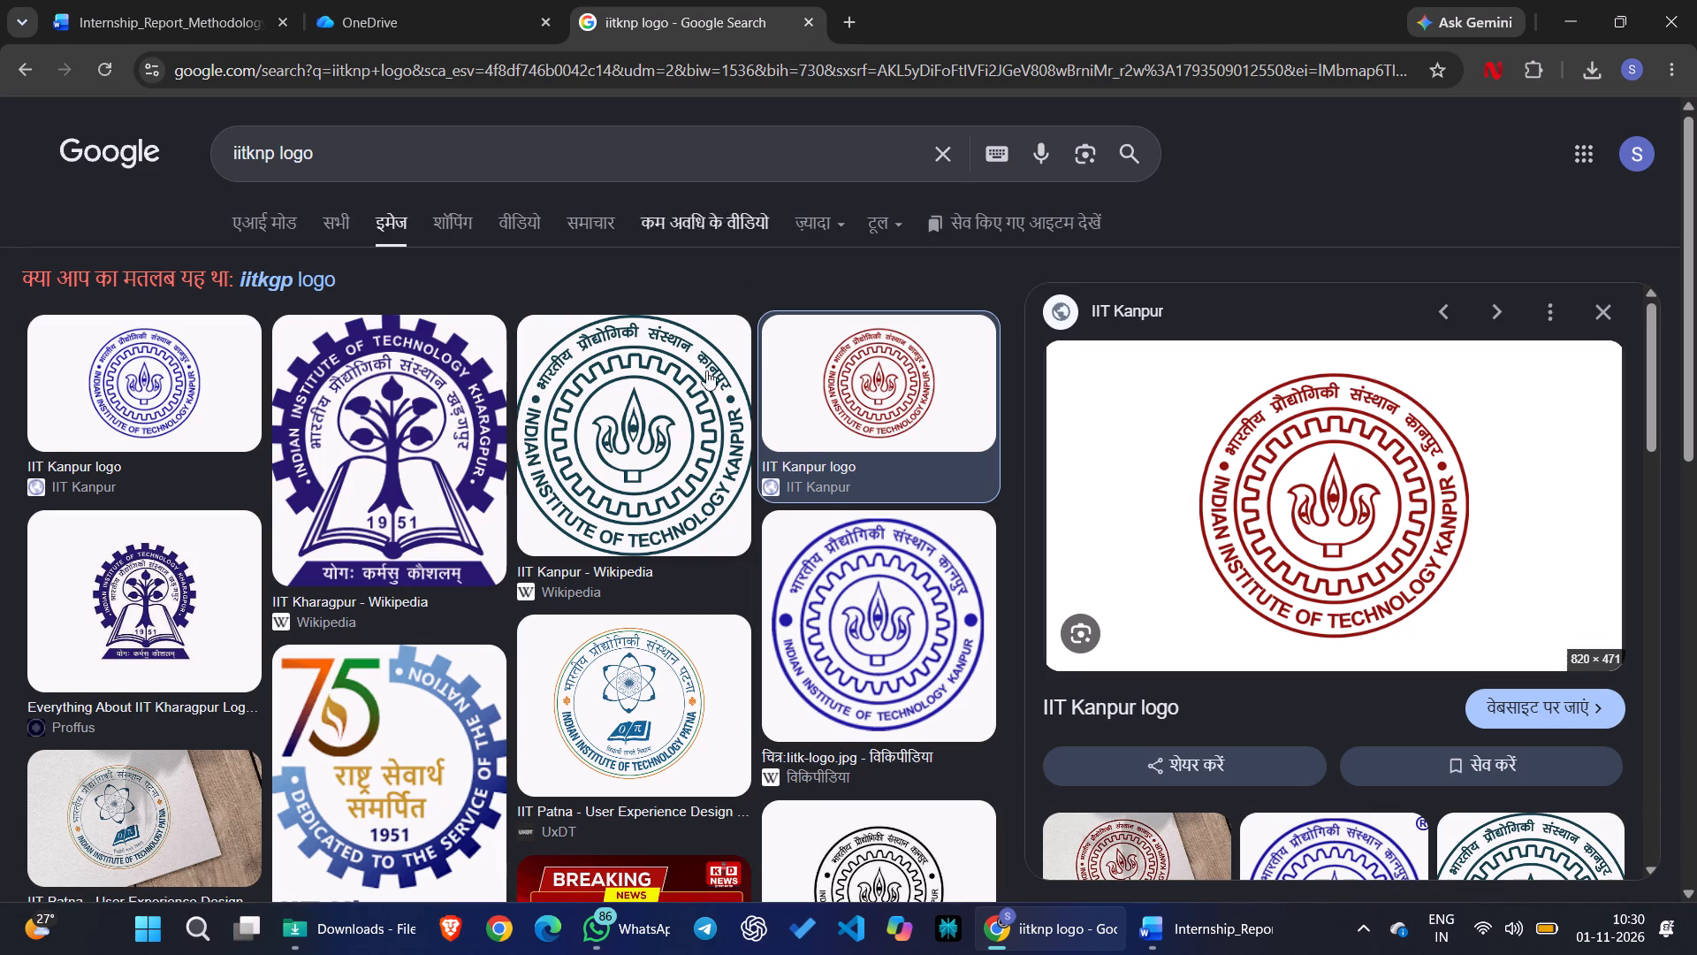
pyautogui.click(870, 585)
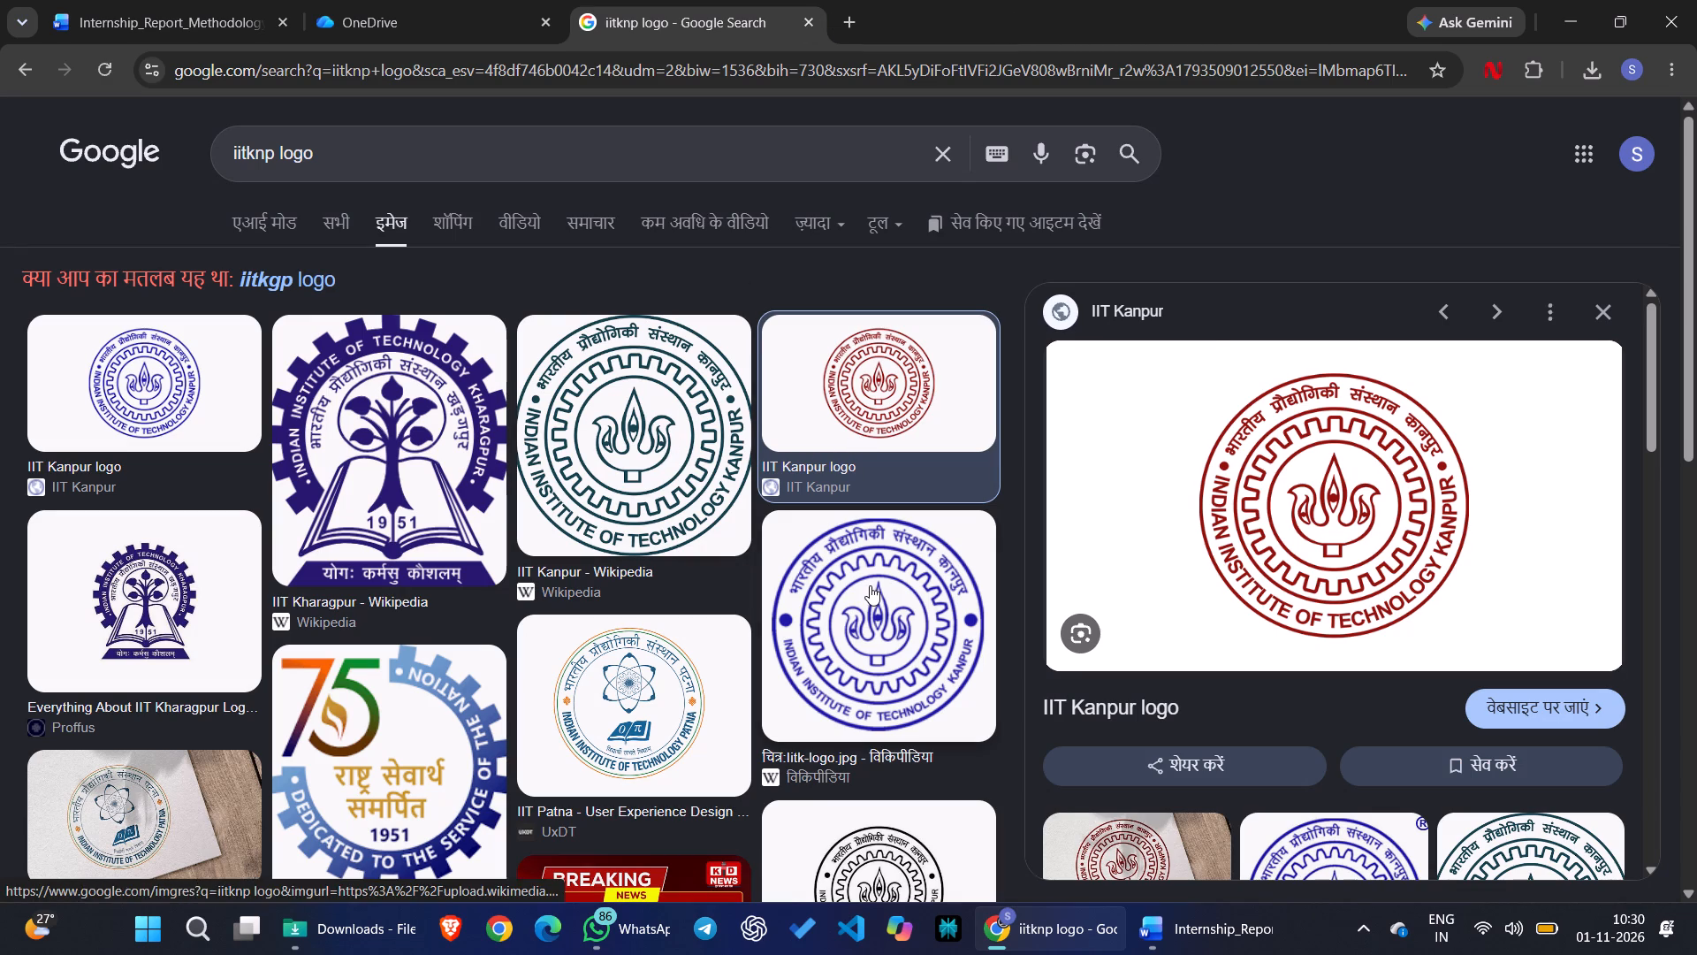
pyautogui.rightClick(1344, 460)
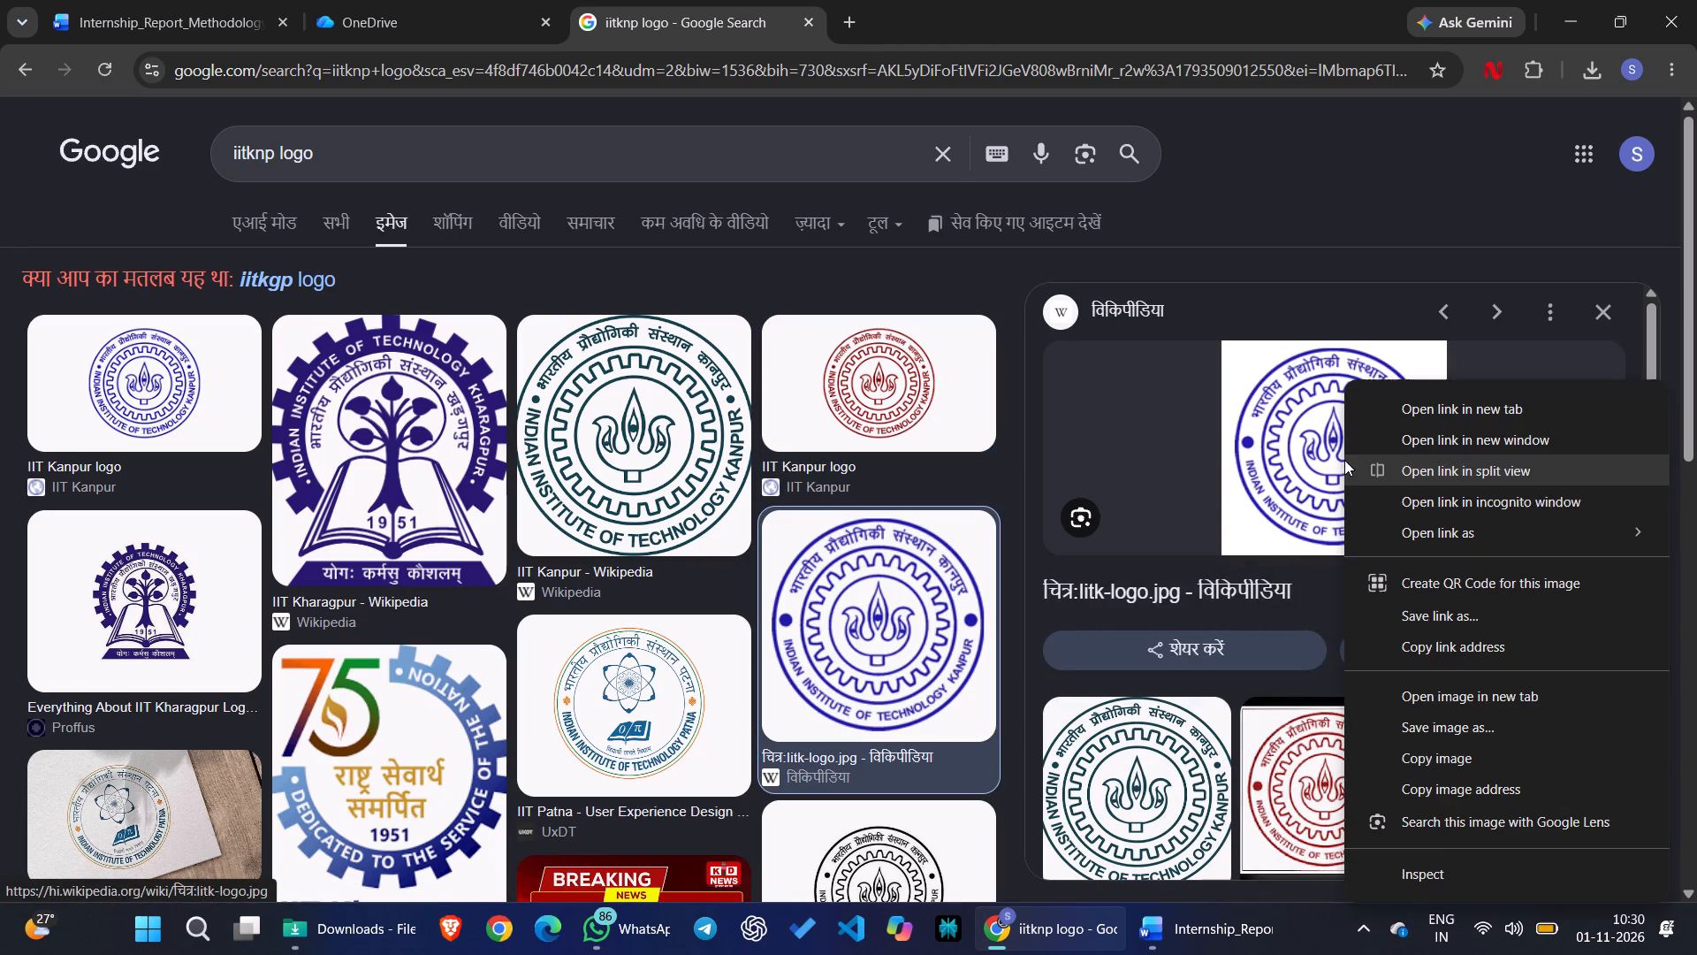
pyautogui.click(1462, 750)
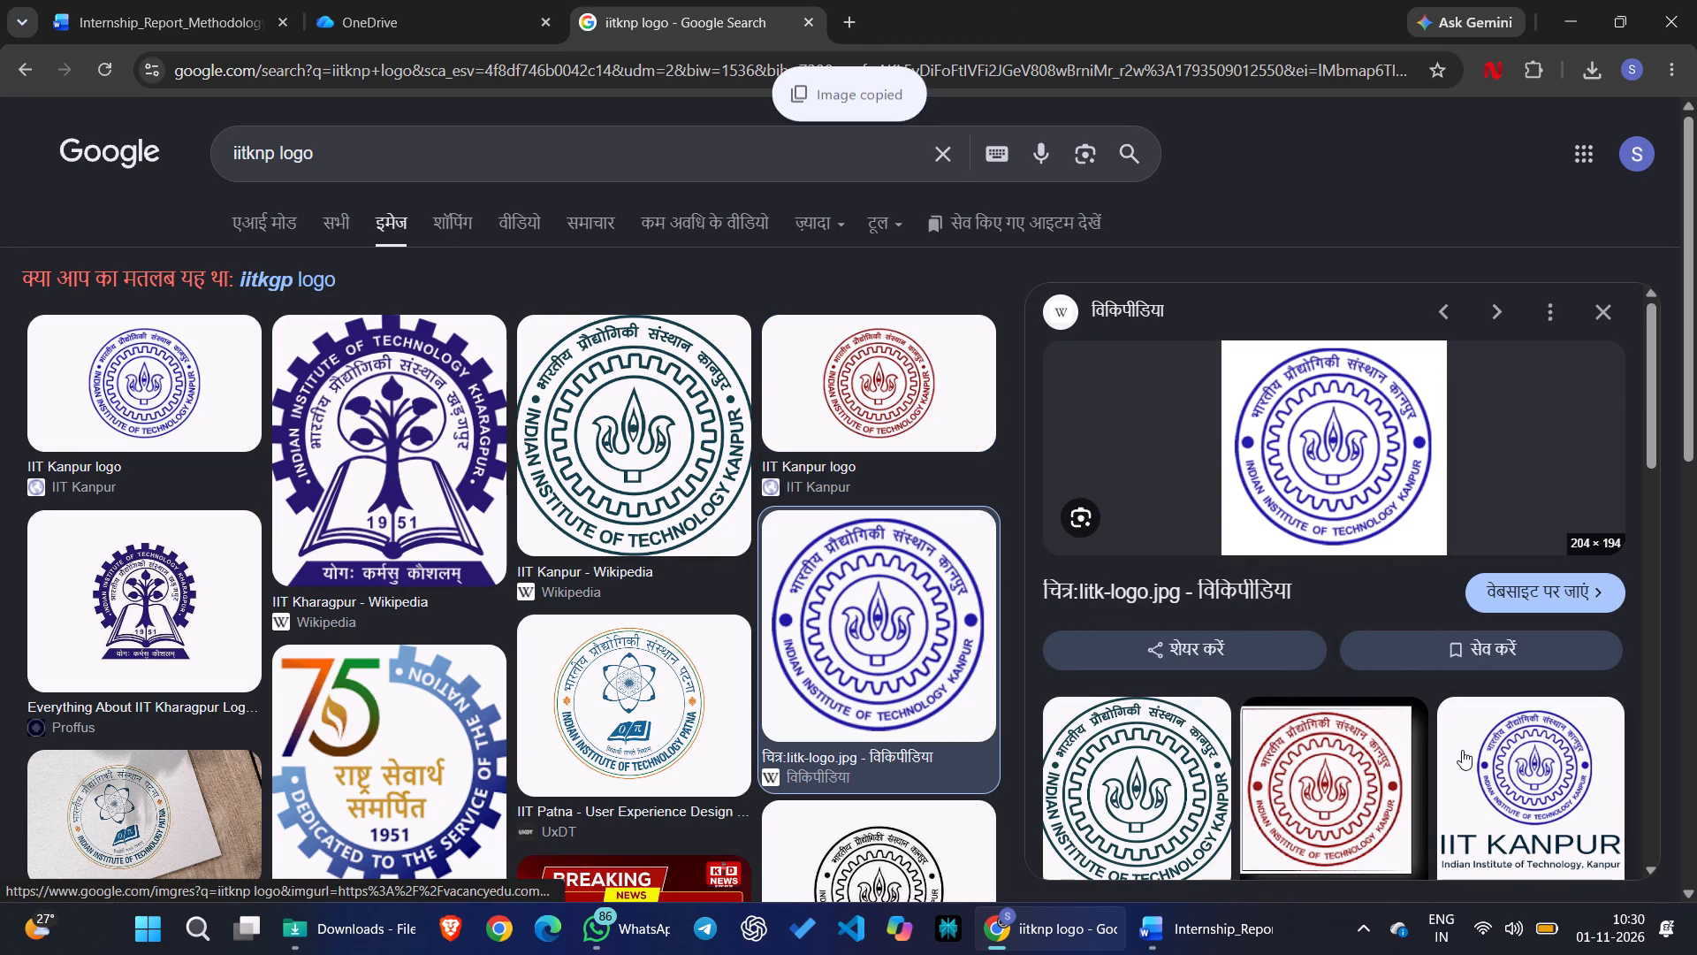
# Back in Word, replace the dark green IIT Kanpur logo on the cover page with the copied blue one.
pyautogui.click(1196, 928)
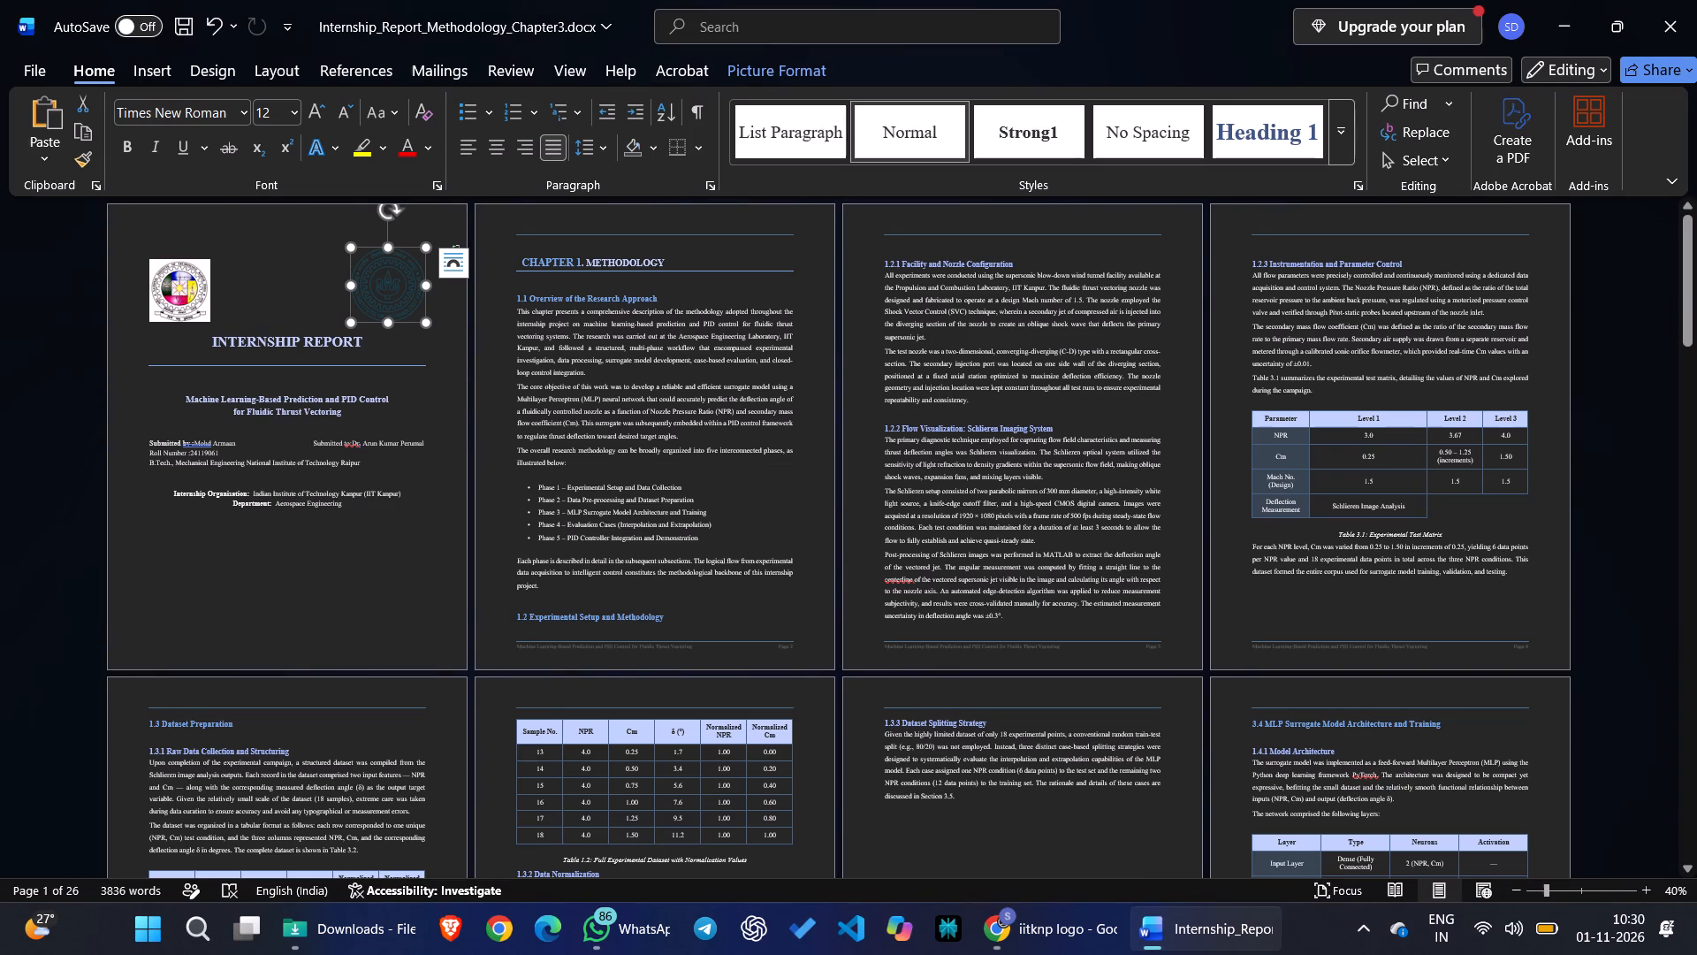
pyautogui.click(405, 295)
pyautogui.press('Delete')
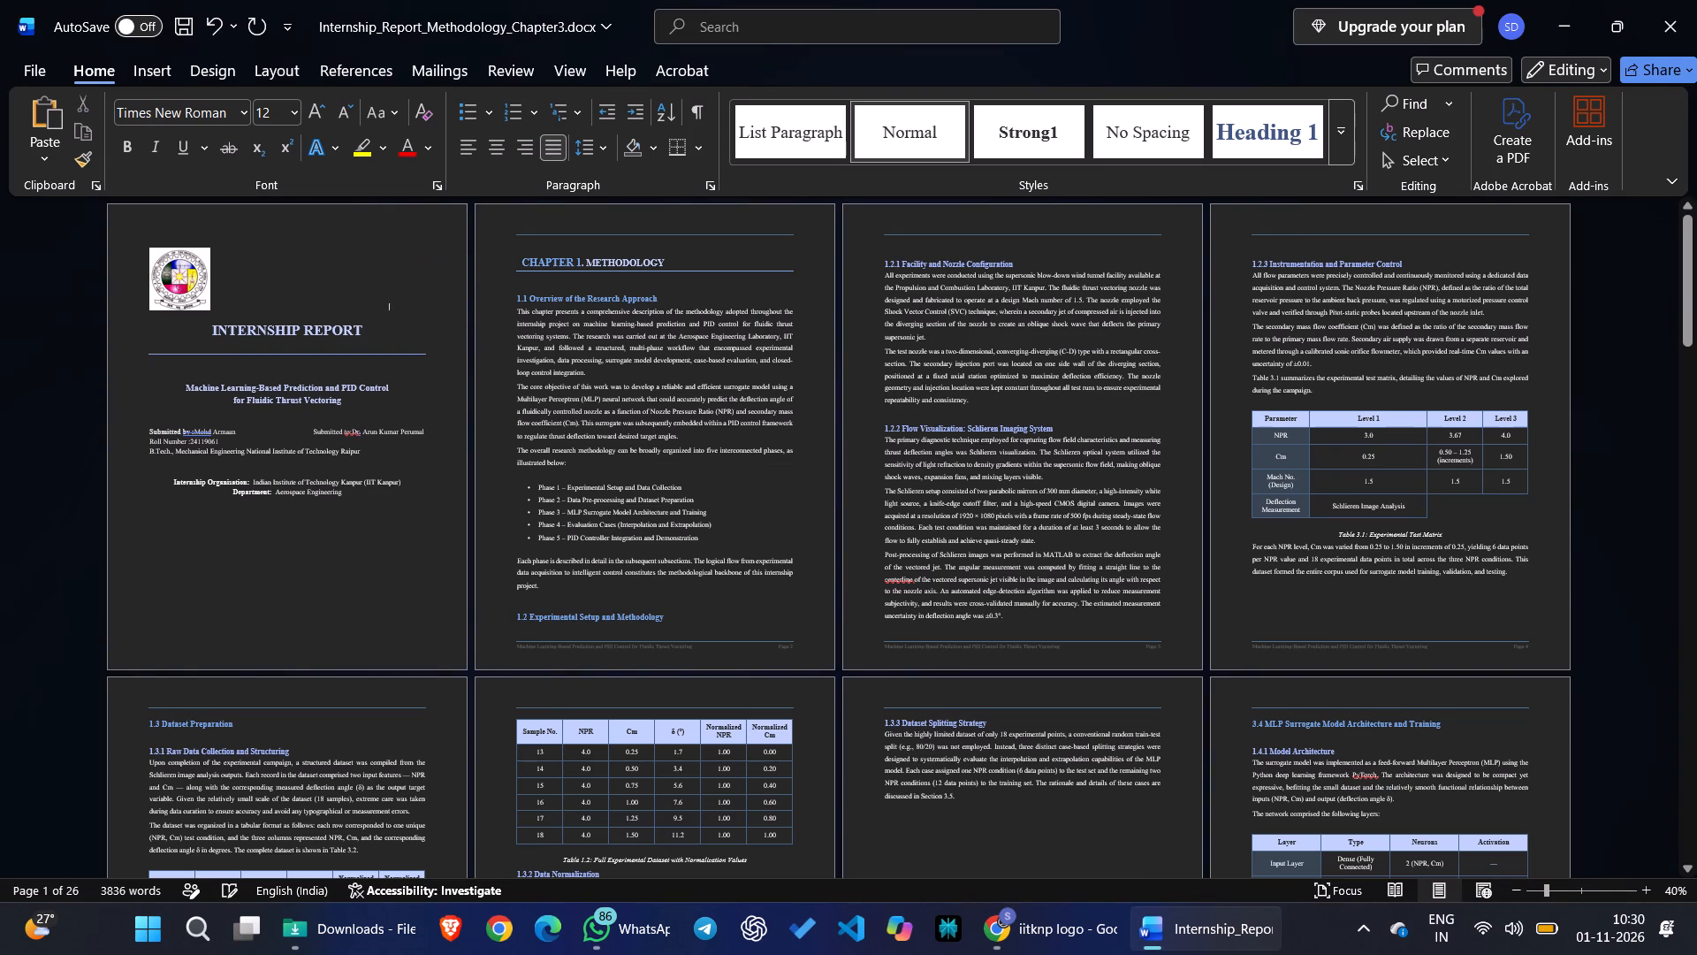
pyautogui.hotkey('ctrl', 'v')
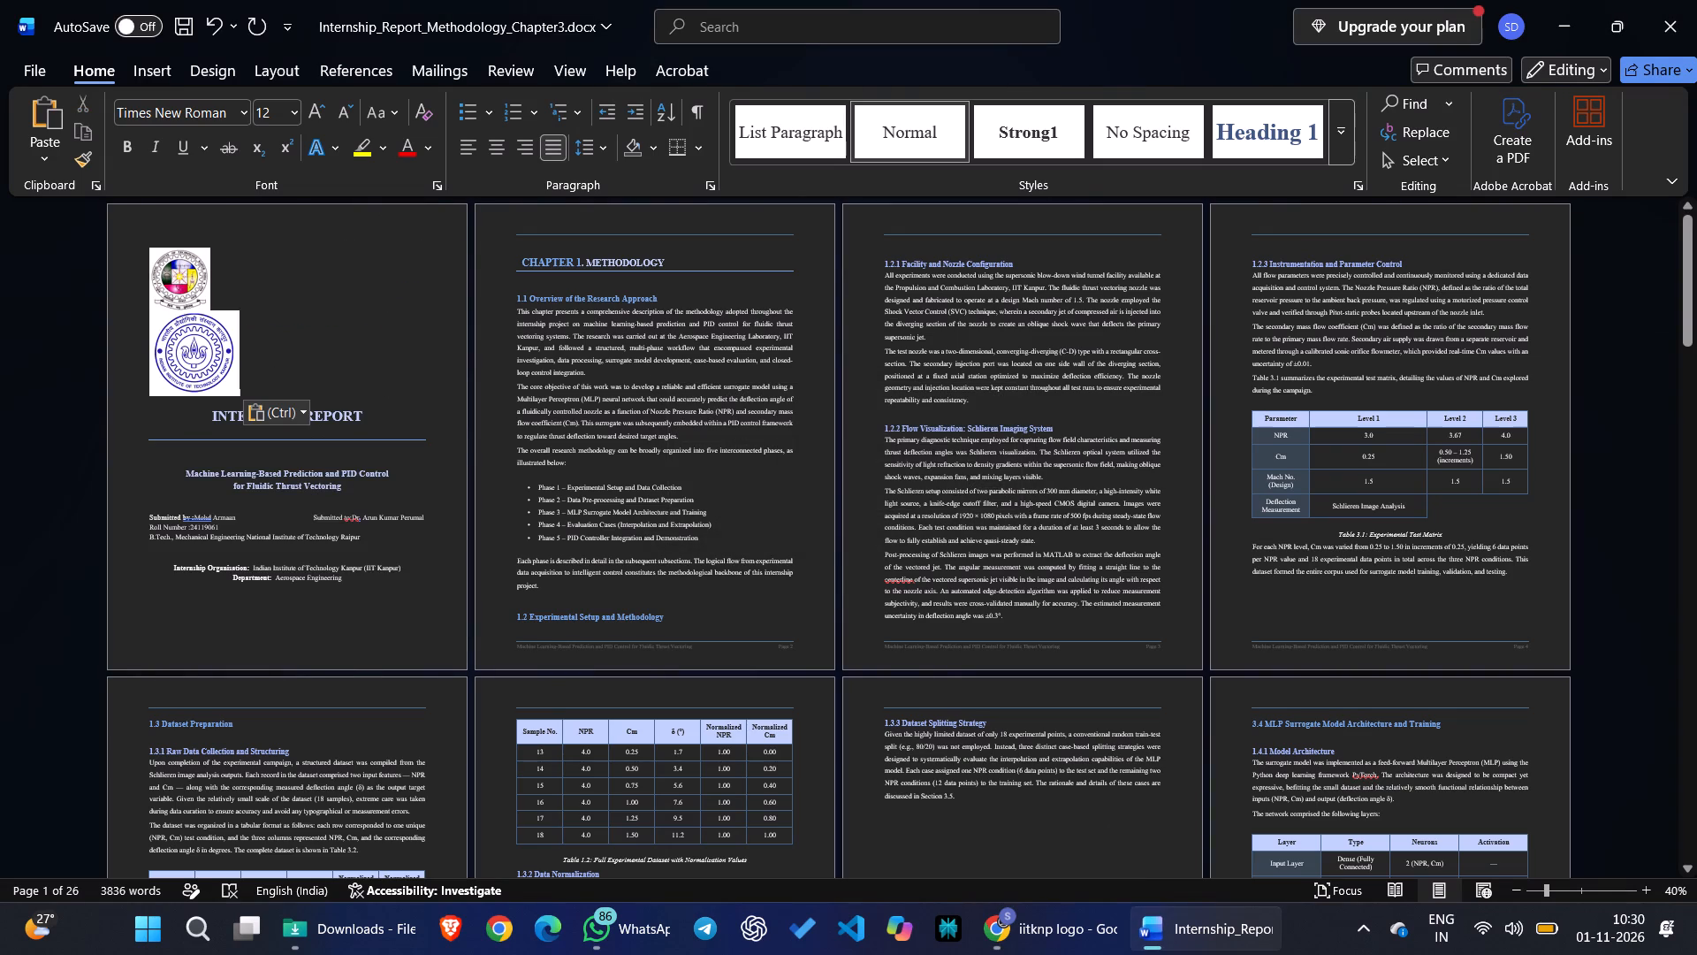
# Delete spaces between the two logos until the blue IIT Kanpur logo sits on the NIT Raipur logo's line.
pyautogui.click(295, 292)
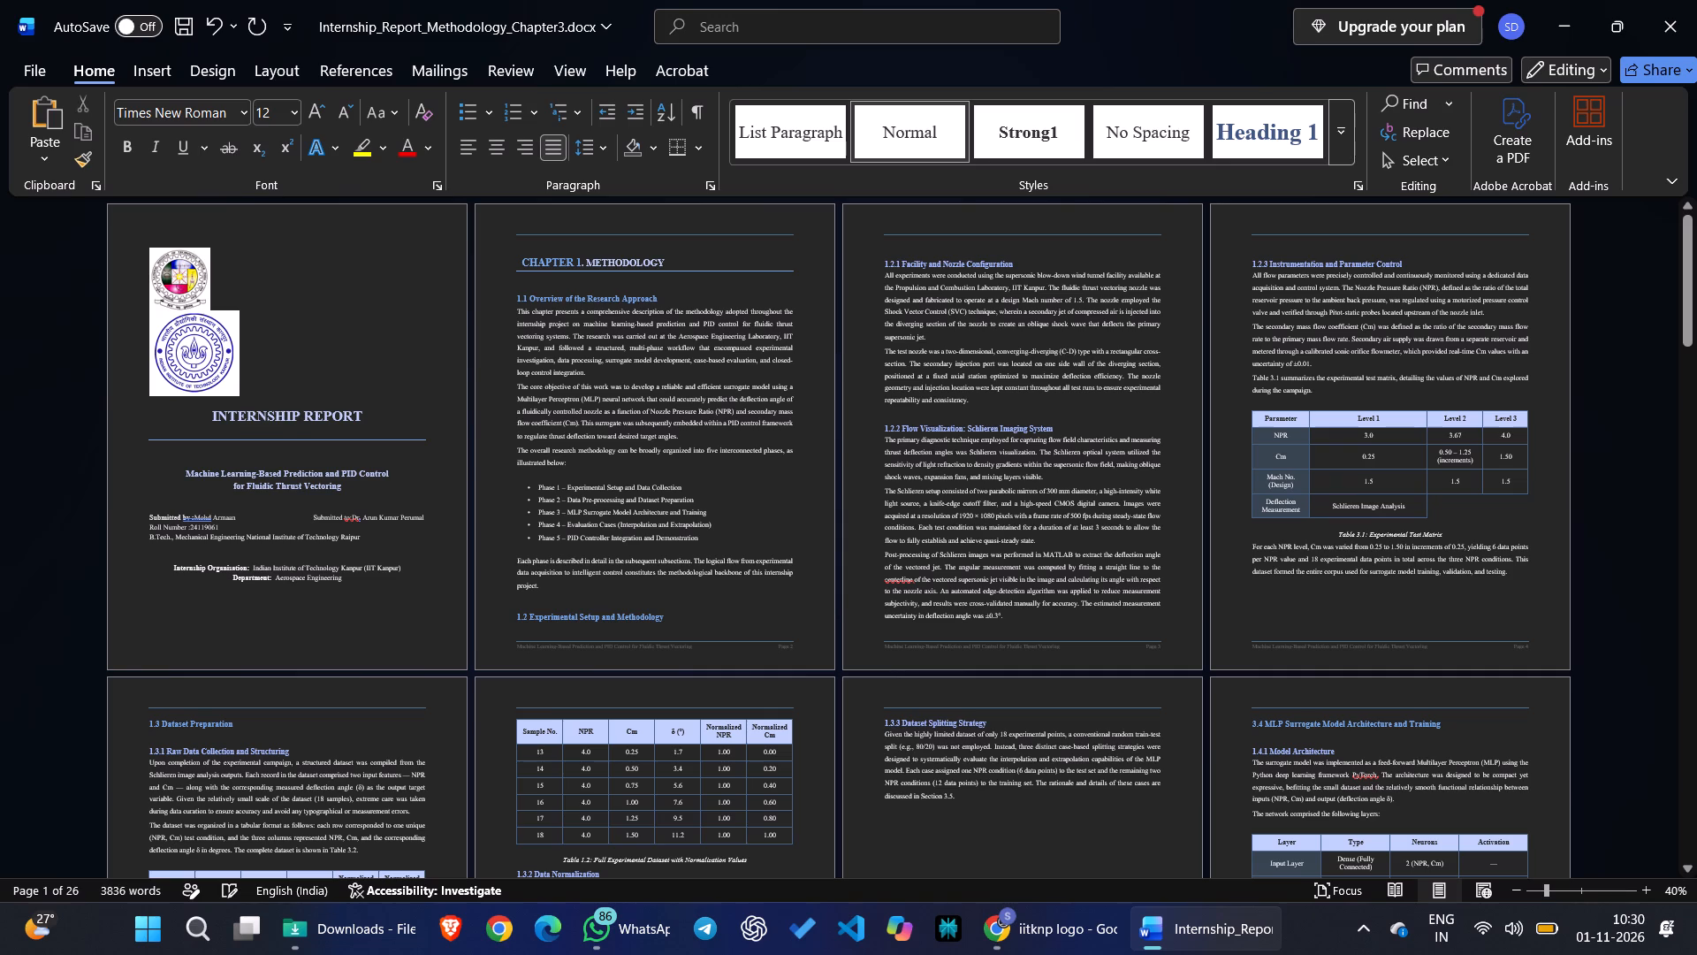
pyautogui.press('BackSpace')
pyautogui.press('BackSpace')
pyautogui.press('BackSpace')
pyautogui.press('BackSpace')
pyautogui.press('BackSpace')
pyautogui.press('BackSpace')
pyautogui.press('BackSpace')
pyautogui.press('BackSpace')
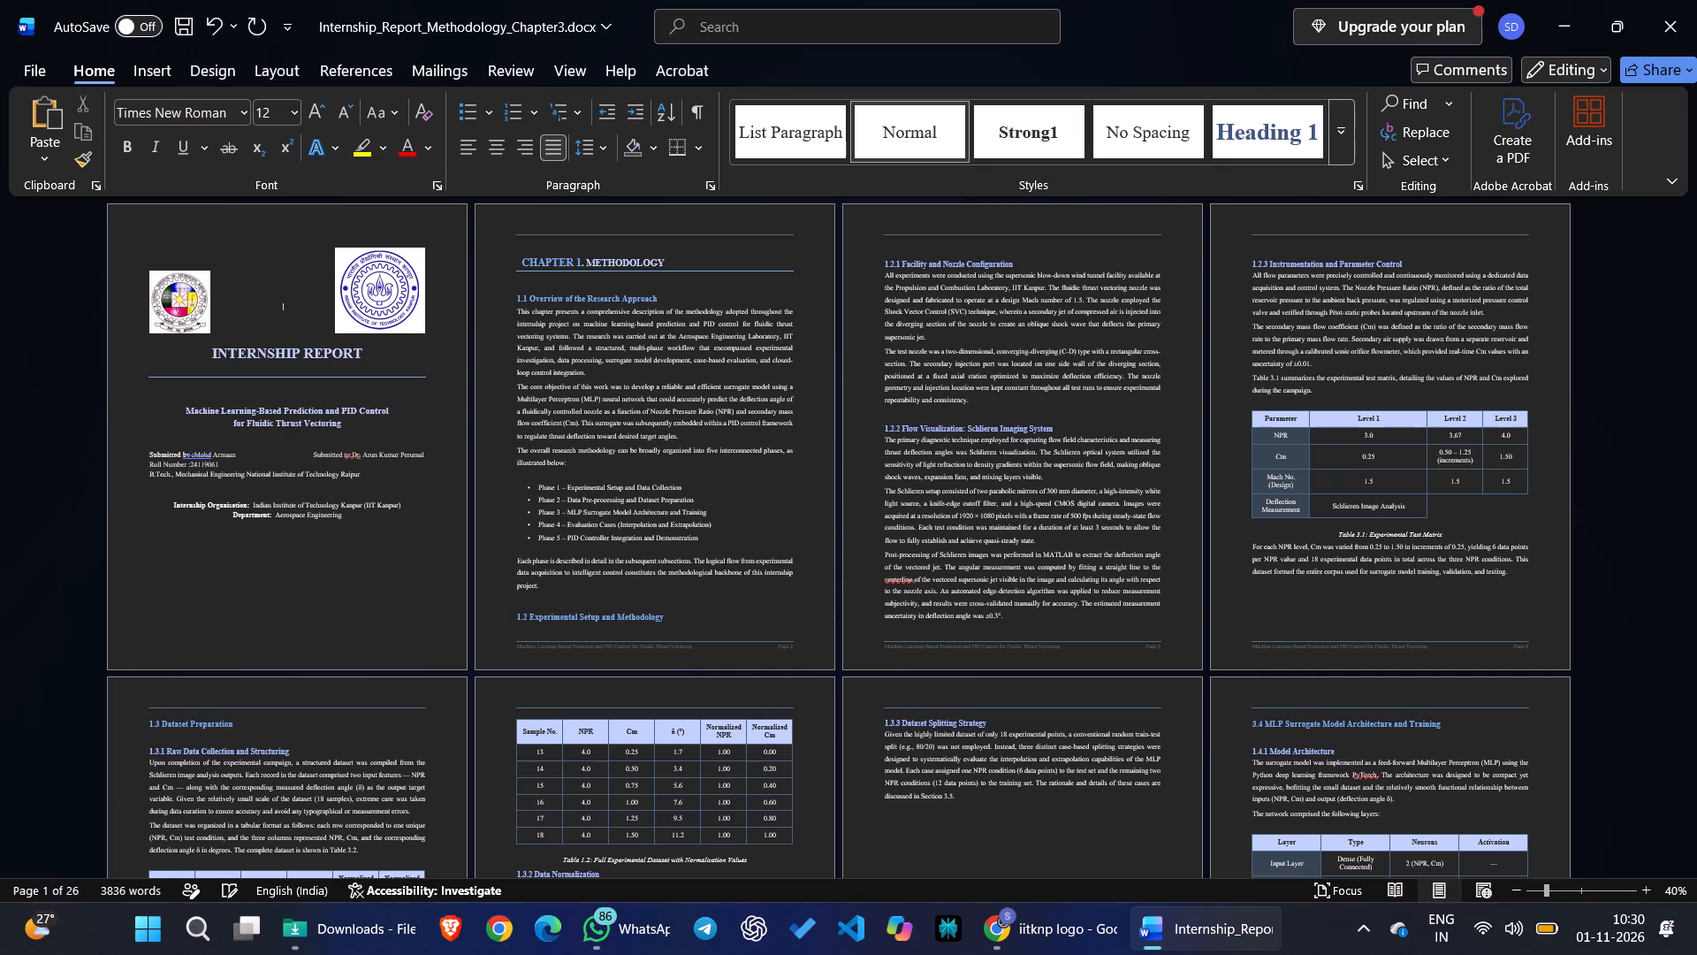
pyautogui.press('BackSpace')
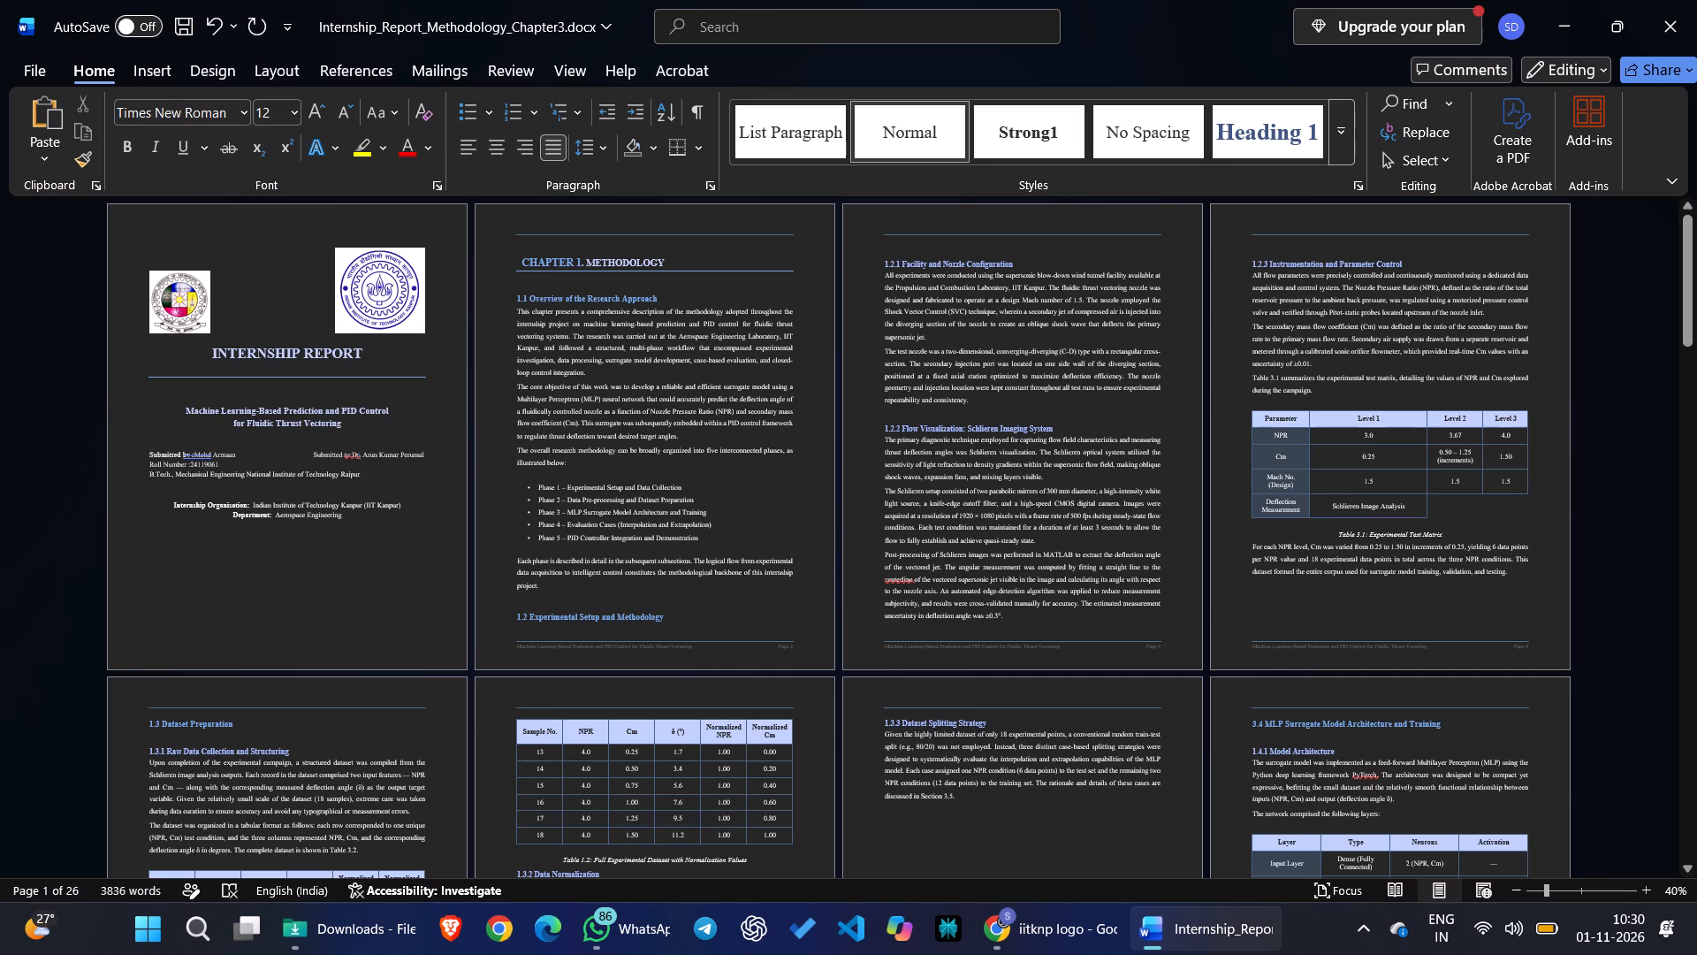
# Shrink the IIT Kanpur logo proportionally from its corner until it nearly matches the NIT Raipur logo's size.
pyautogui.click(381, 290)
pyautogui.moveTo(335, 248); pyautogui.dragTo(357, 266)
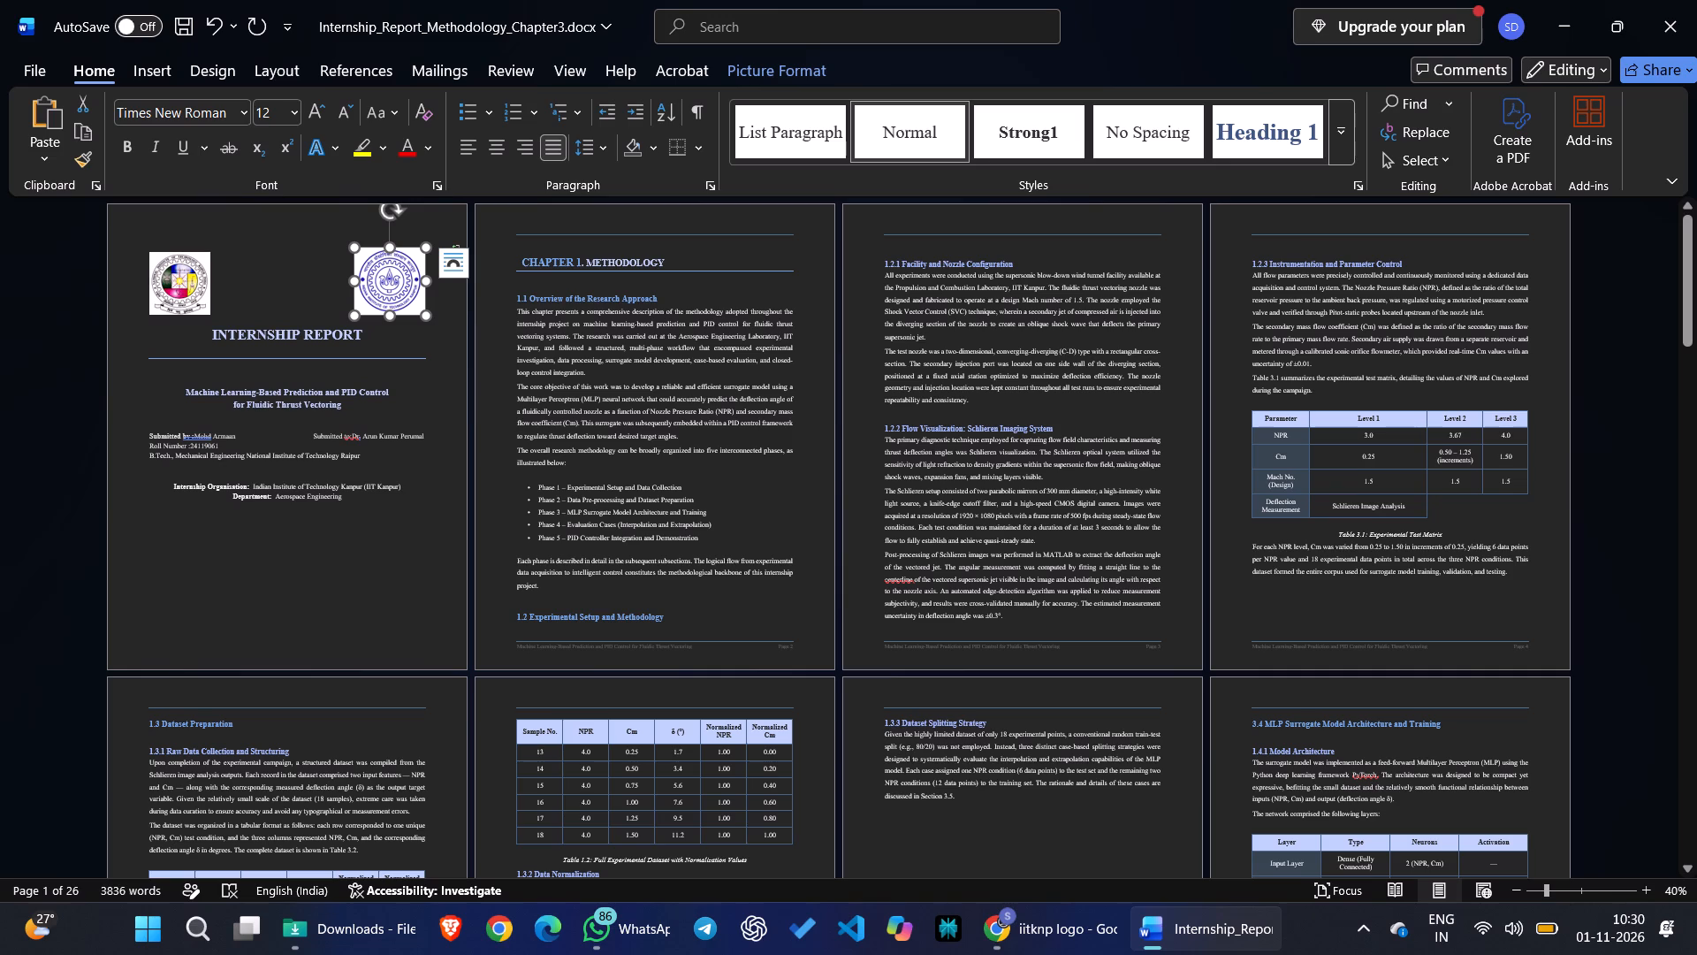
pyautogui.click(284, 289)
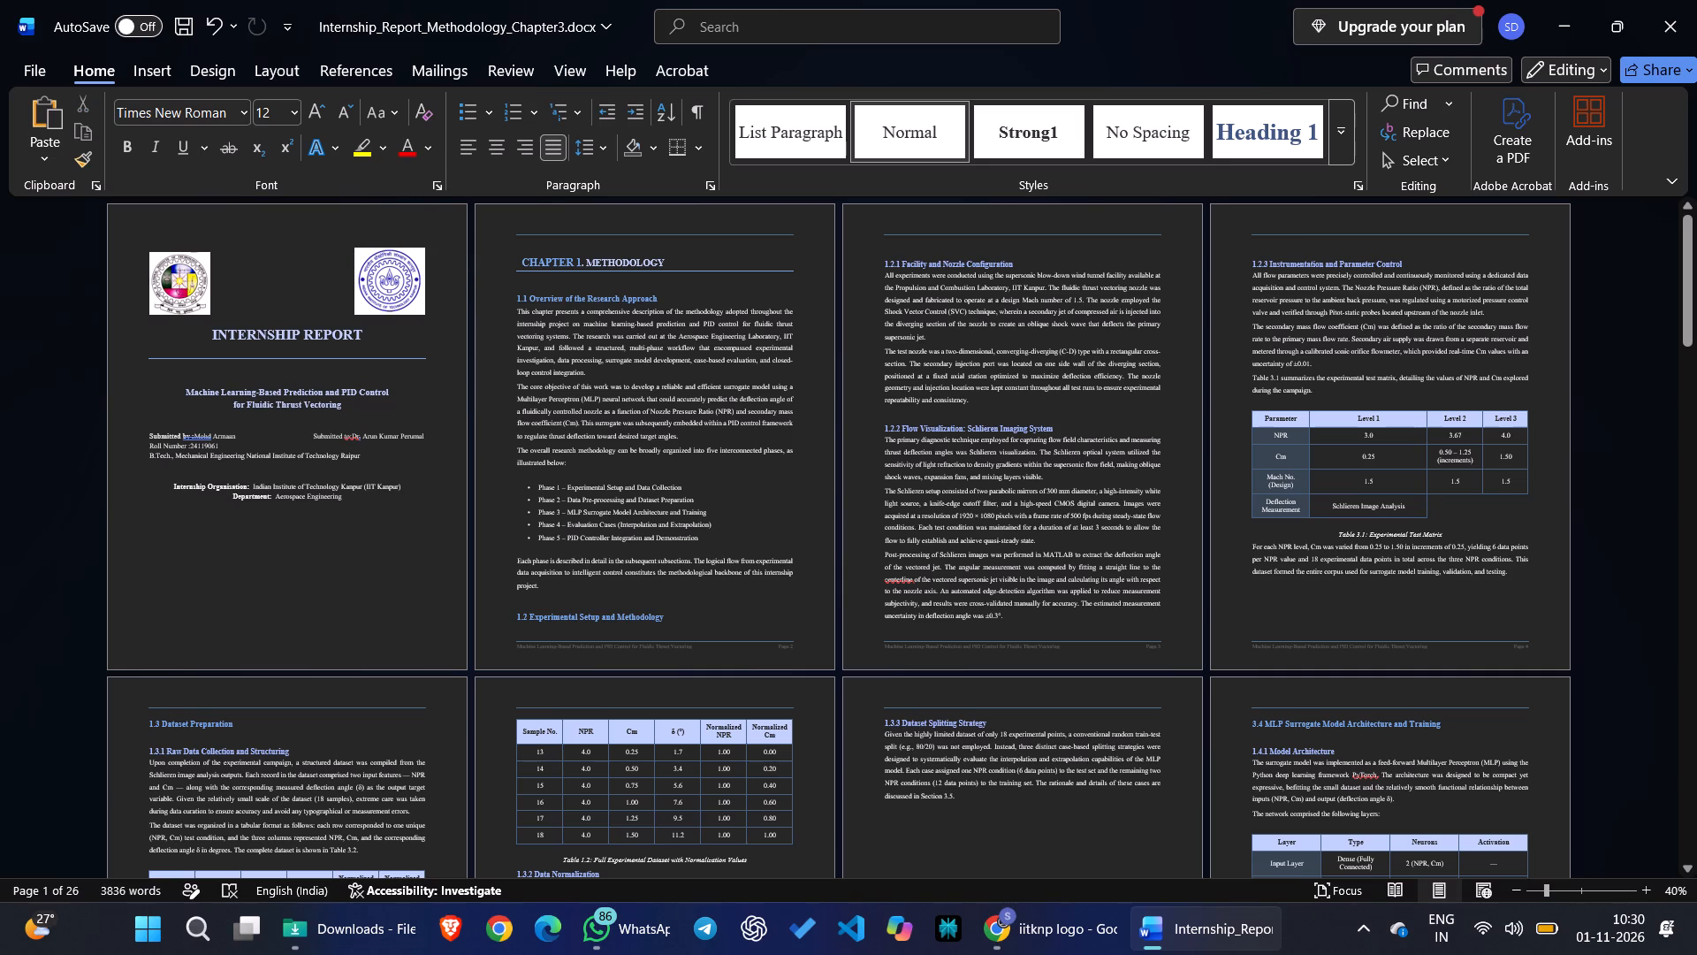
pyautogui.keyDown('ctrl'); pyautogui.scroll(4, 310, 286); pyautogui.keyUp('ctrl')
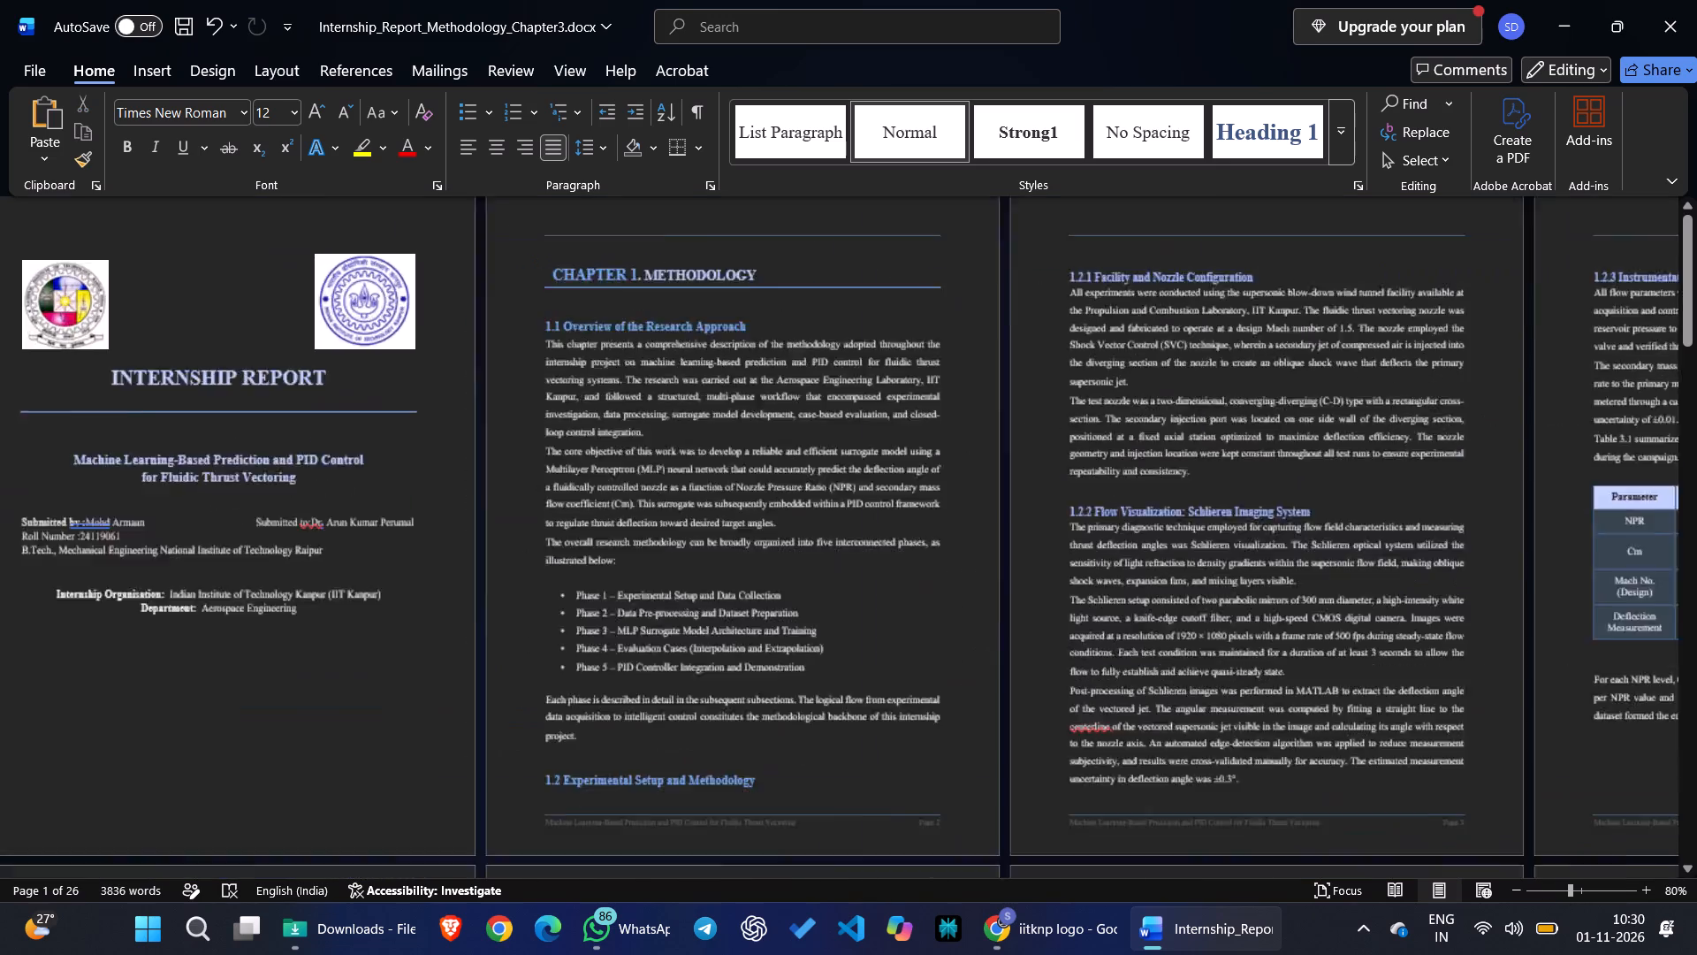
pyautogui.keyDown('ctrl'); pyautogui.scroll(2, 310, 286); pyautogui.keyUp('ctrl')
pyautogui.hscroll(1, 310, 286)
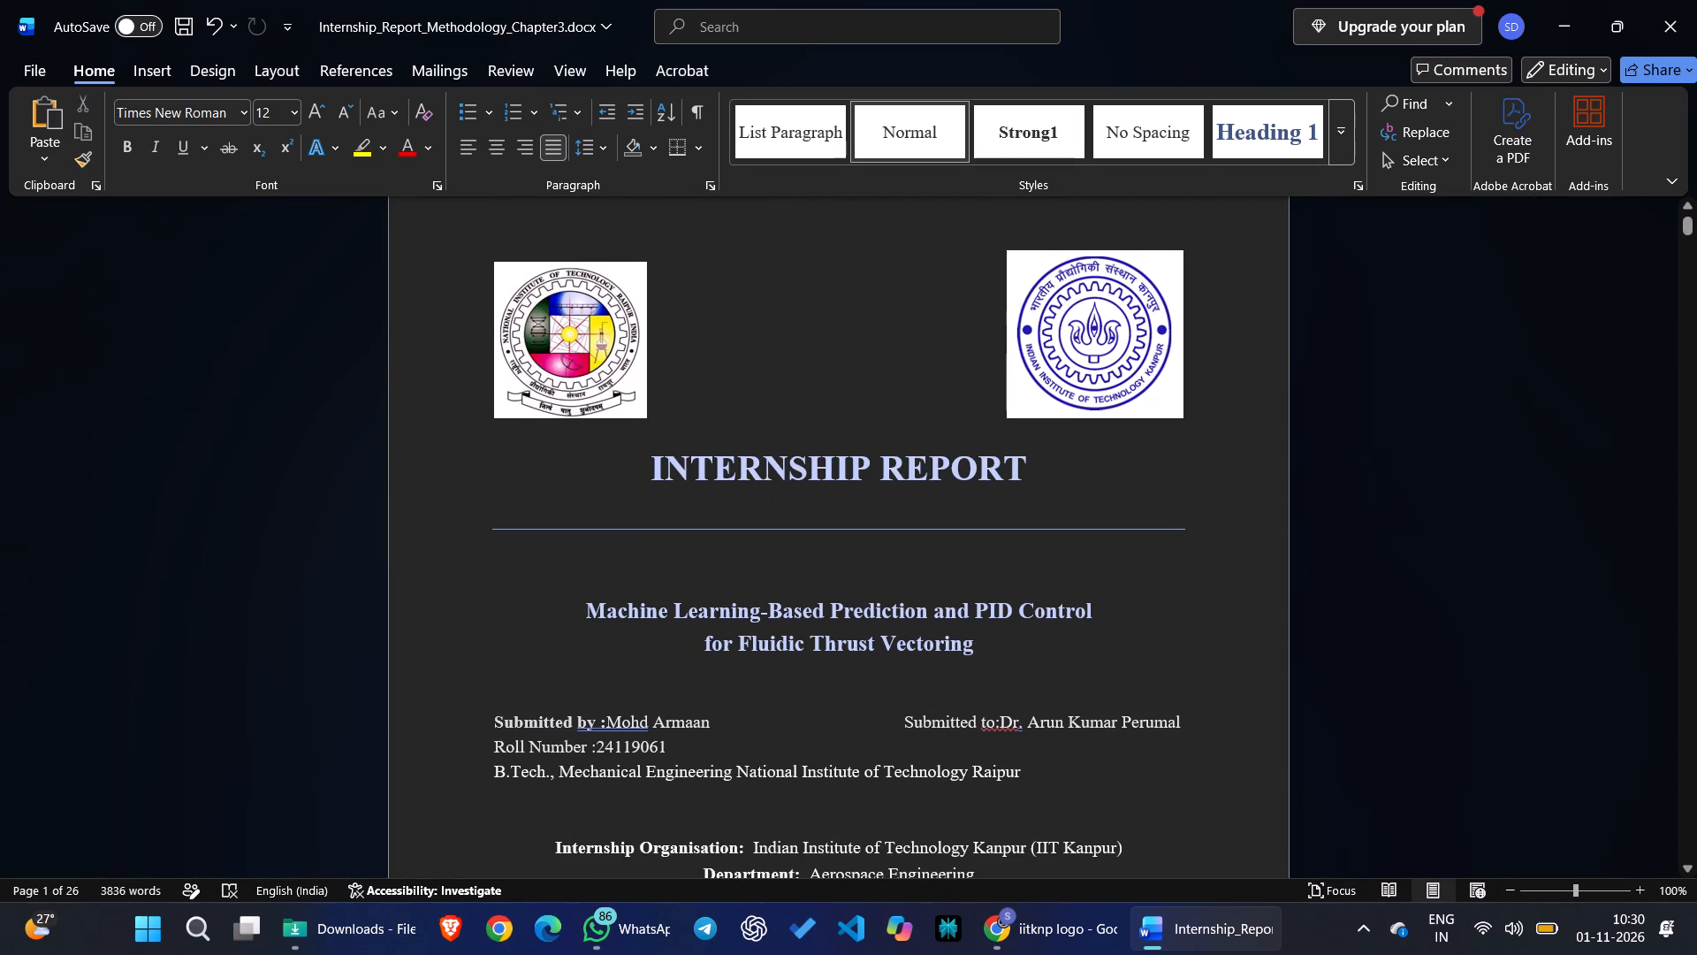
pyautogui.click(1092, 352)
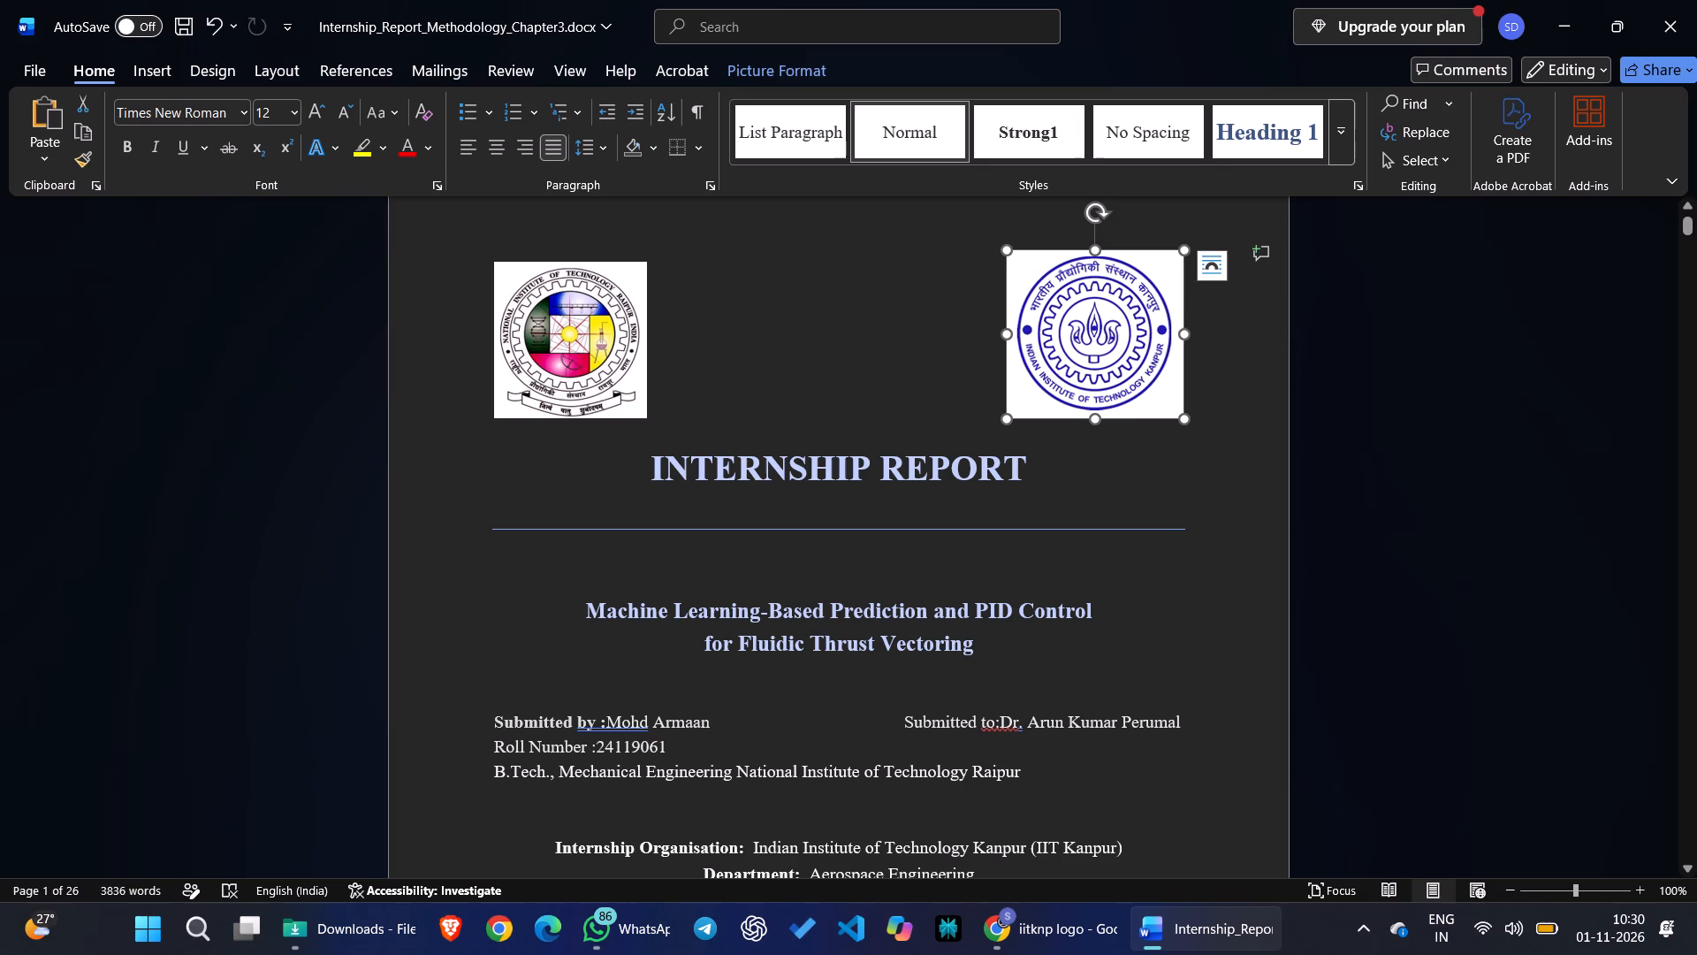
pyautogui.click(1010, 253)
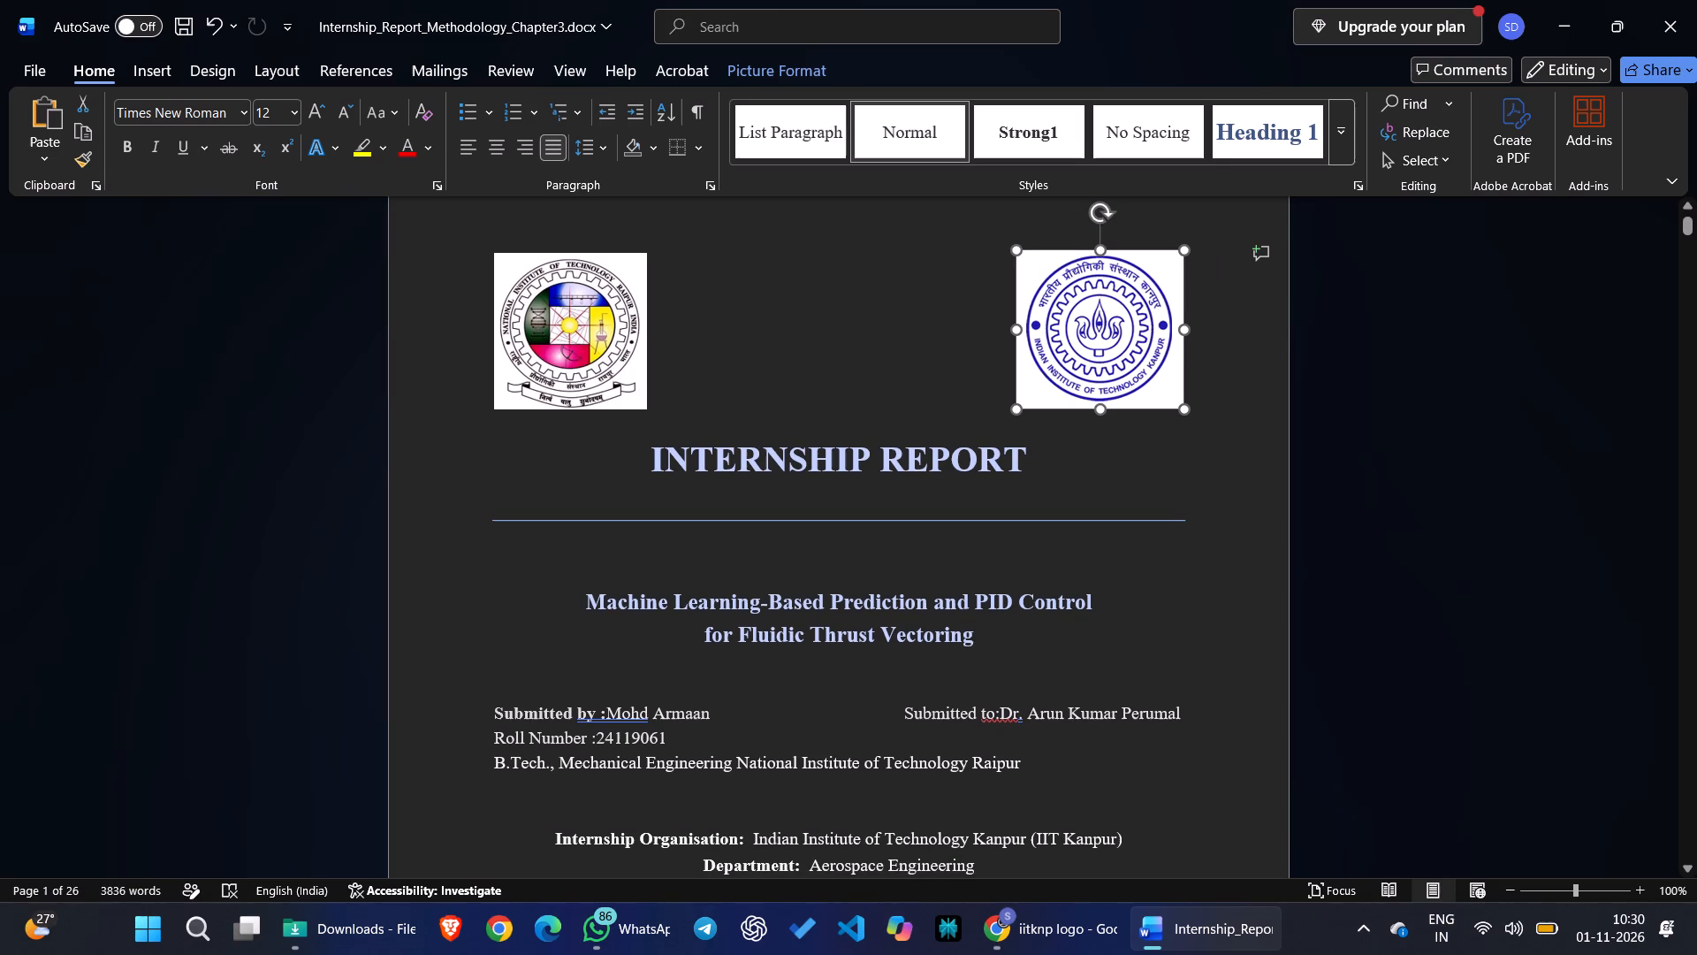
pyautogui.click(1113, 516)
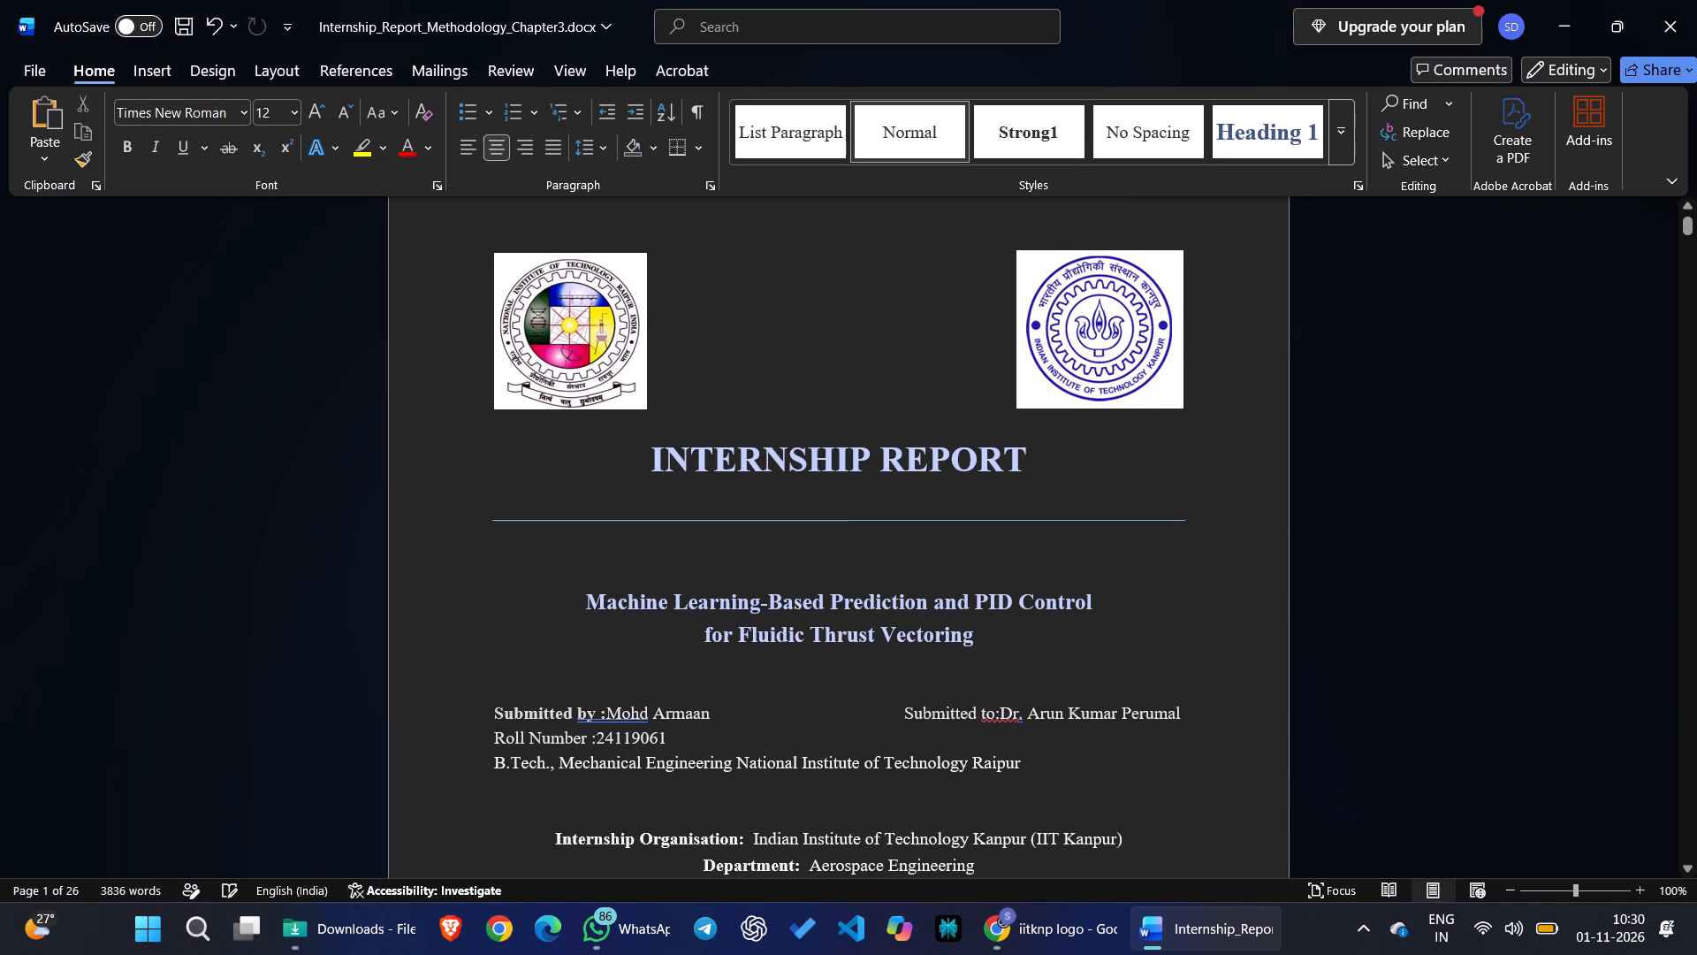
# Insert a space after "Submitted to:" on the cover page and delete a filler space before it so the supervisor's full name fits the line.
pyautogui.scroll(-1, 1120, 734)
pyautogui.keyDown('ctrl'); pyautogui.scroll(-2, 1120, 734); pyautogui.keyUp('ctrl')
pyautogui.scroll(1, 1120, 734)
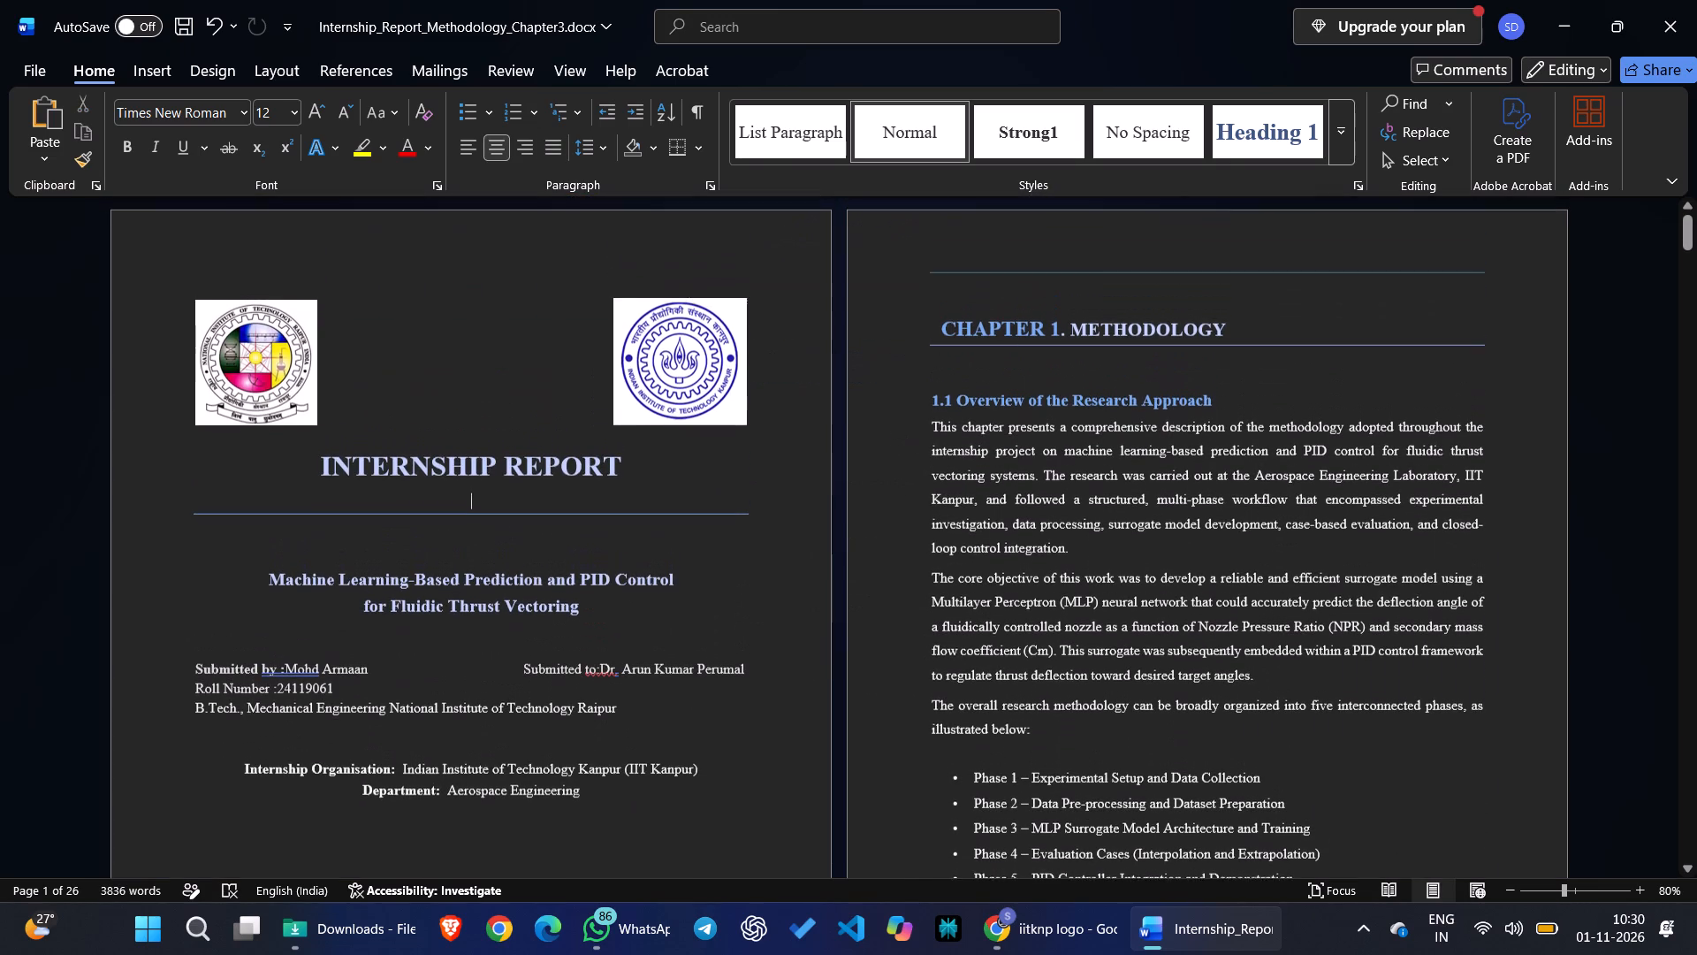
pyautogui.click(596, 671)
pyautogui.press('Right')
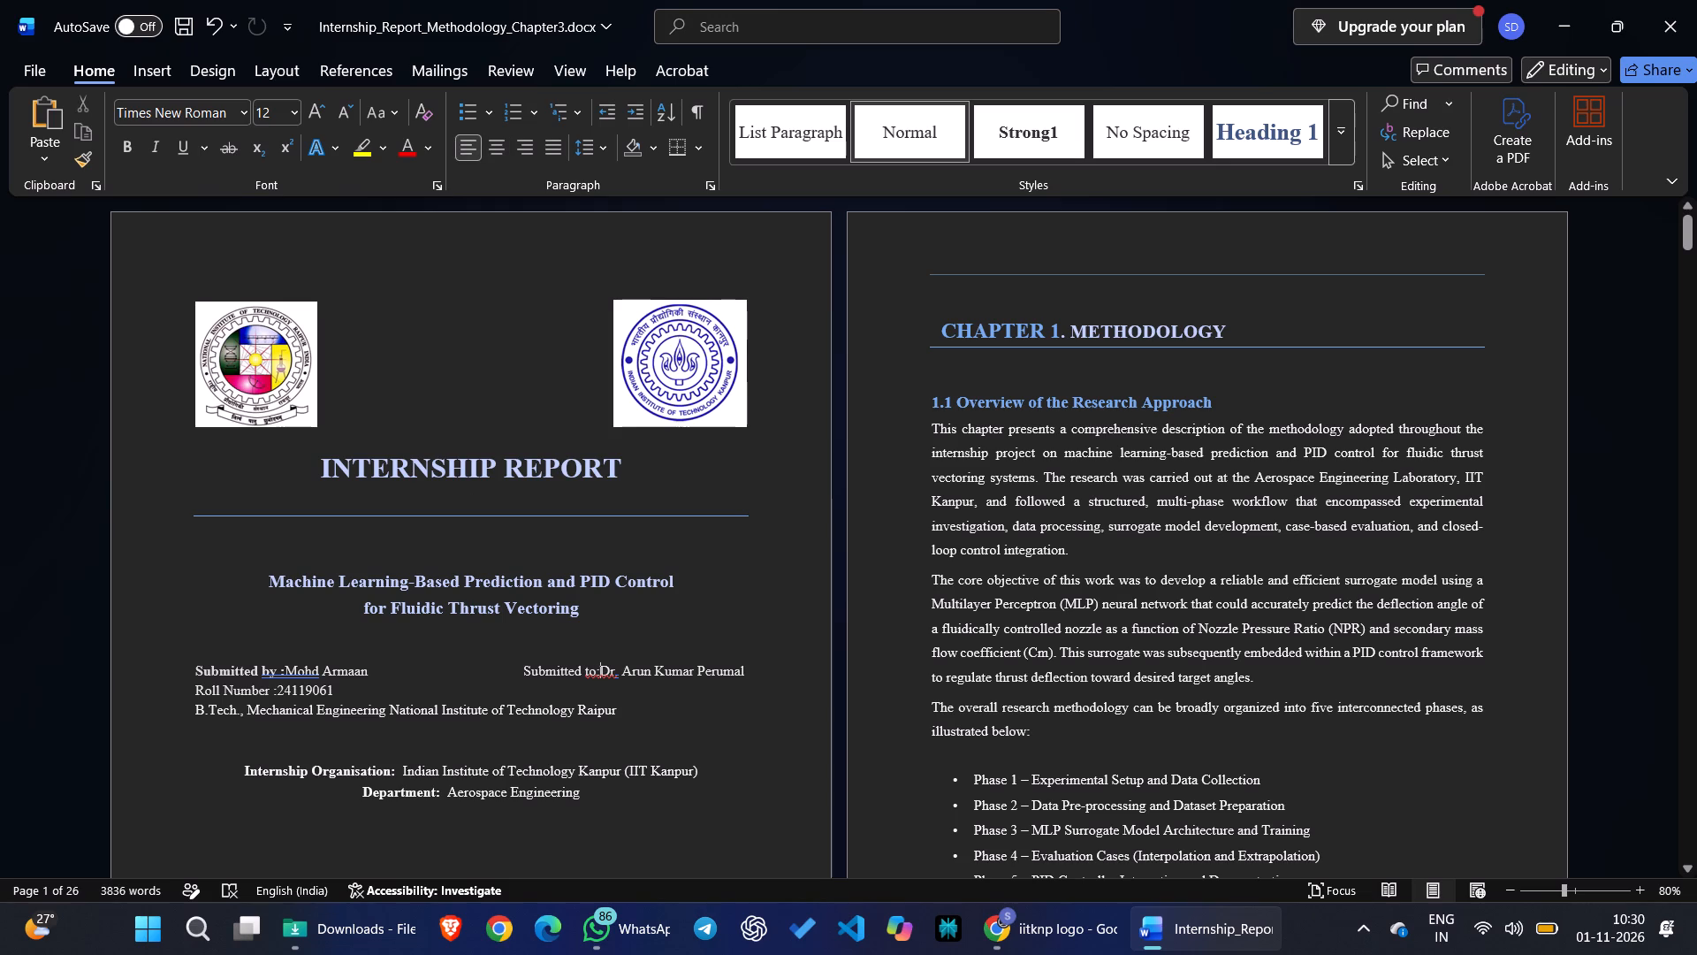
pyautogui.press('space')
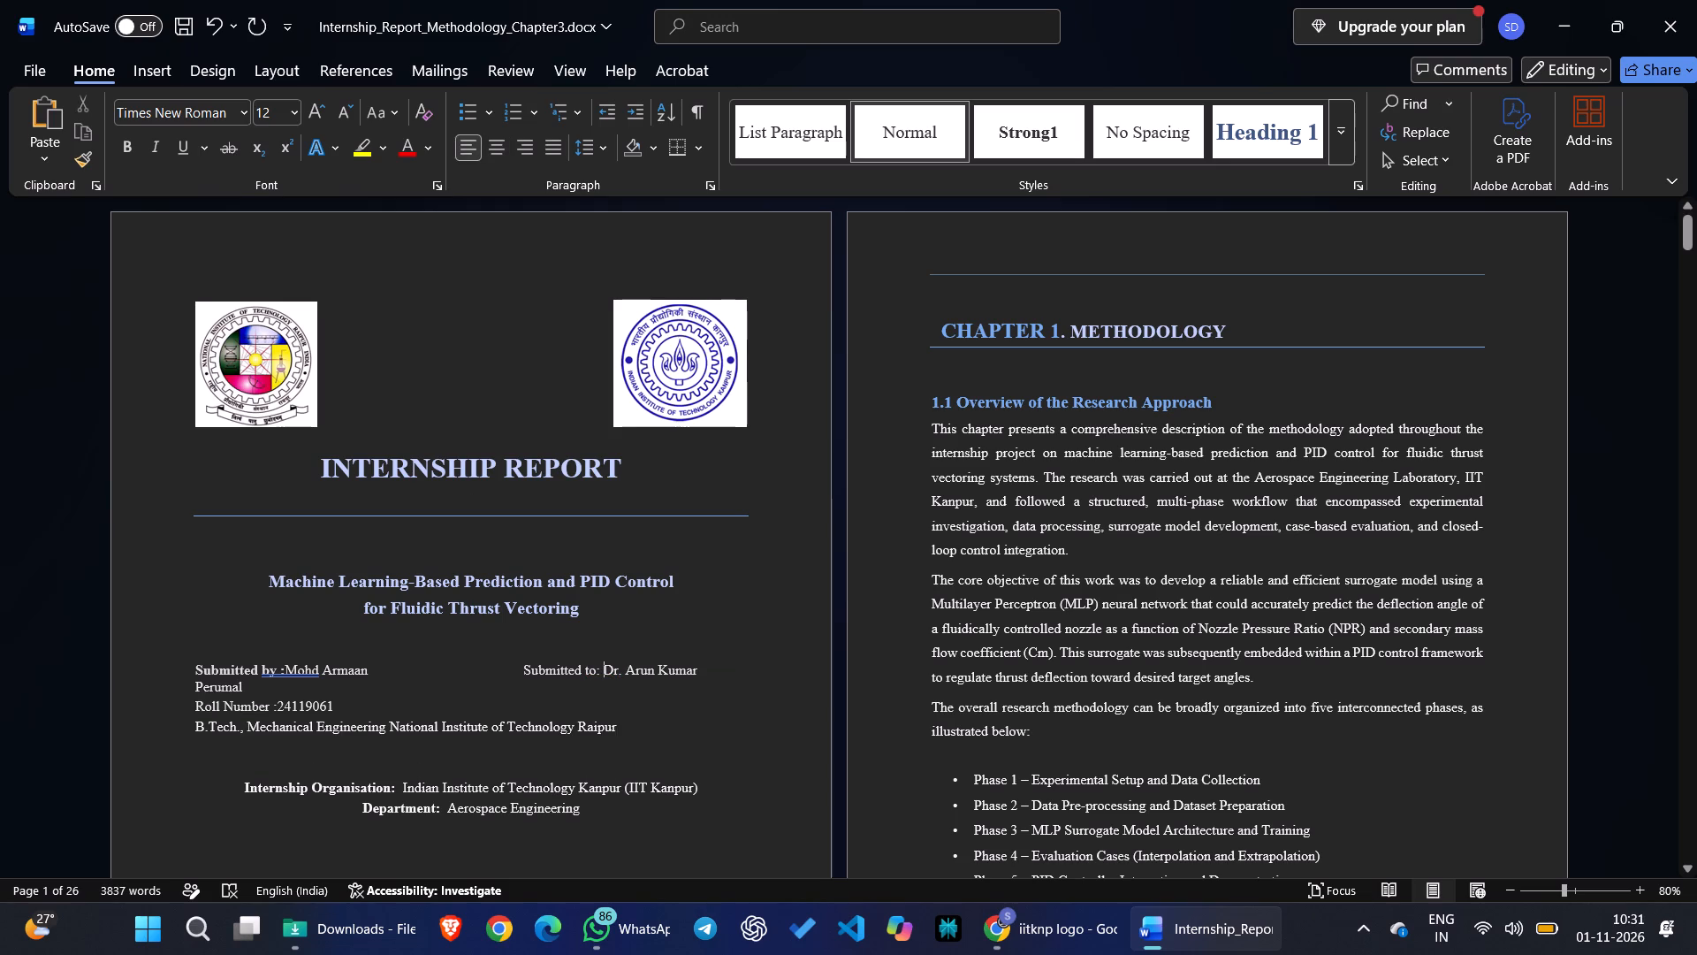
pyautogui.click(415, 662)
pyautogui.press('BackSpace')
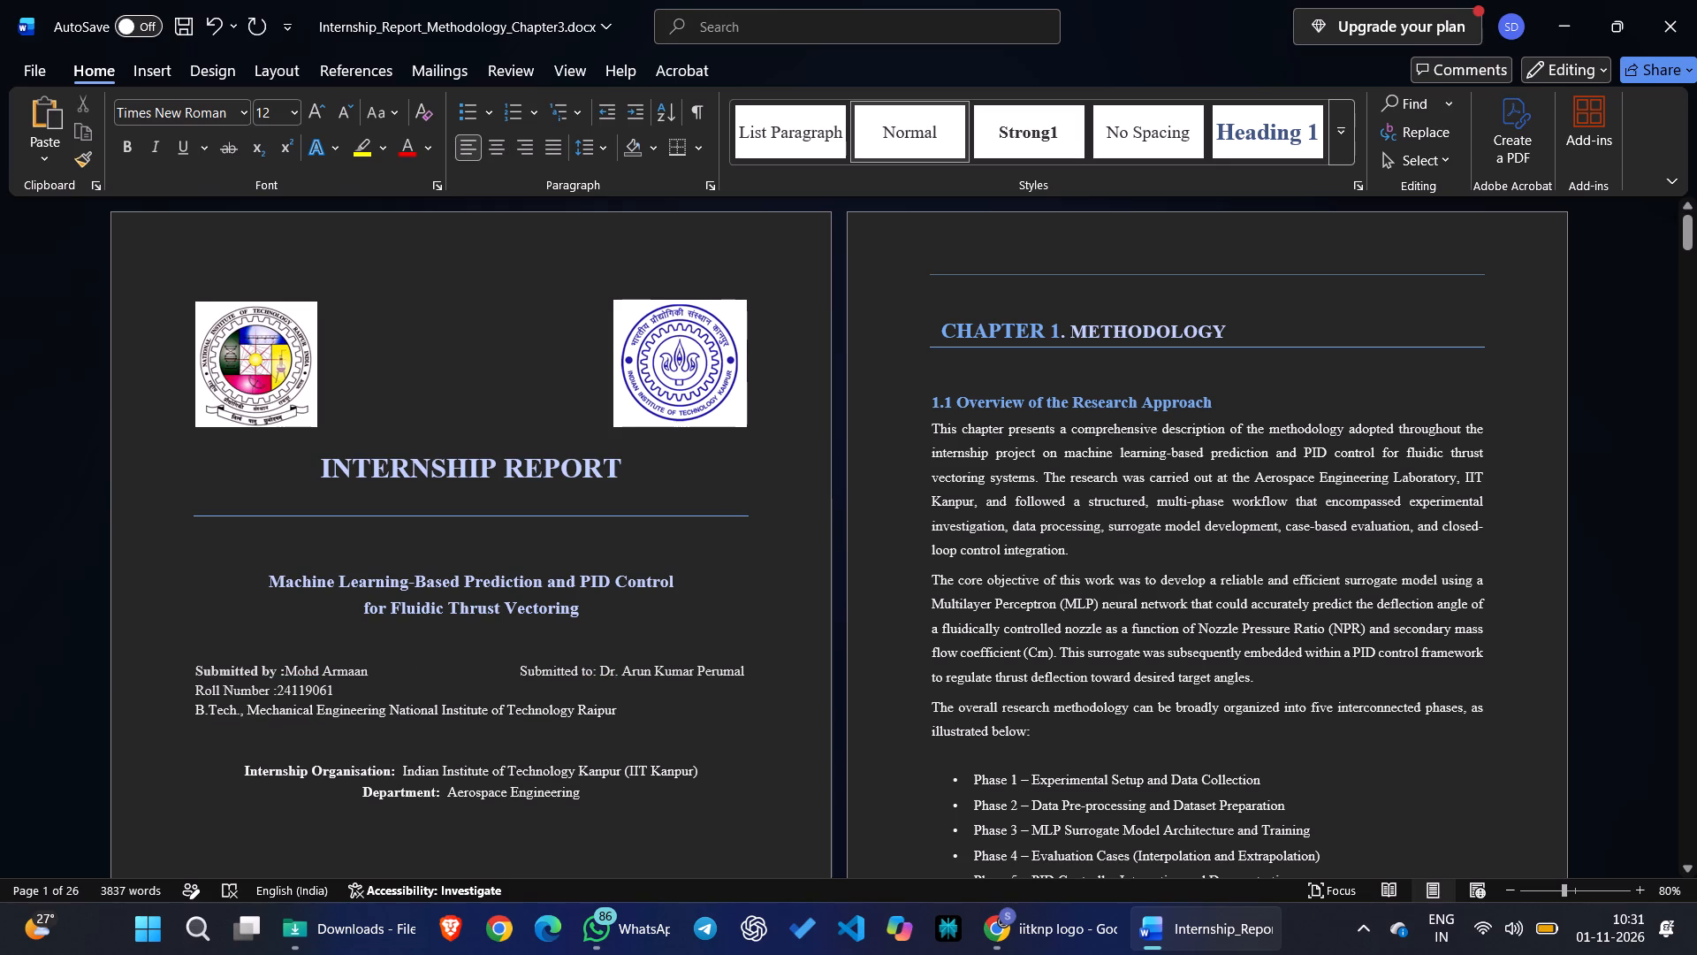
# Add spacing after "Submitted by :" and delete filler spaces after the student's name so the submission details fit on one line.
pyautogui.click(284, 668)
pyautogui.press('space')
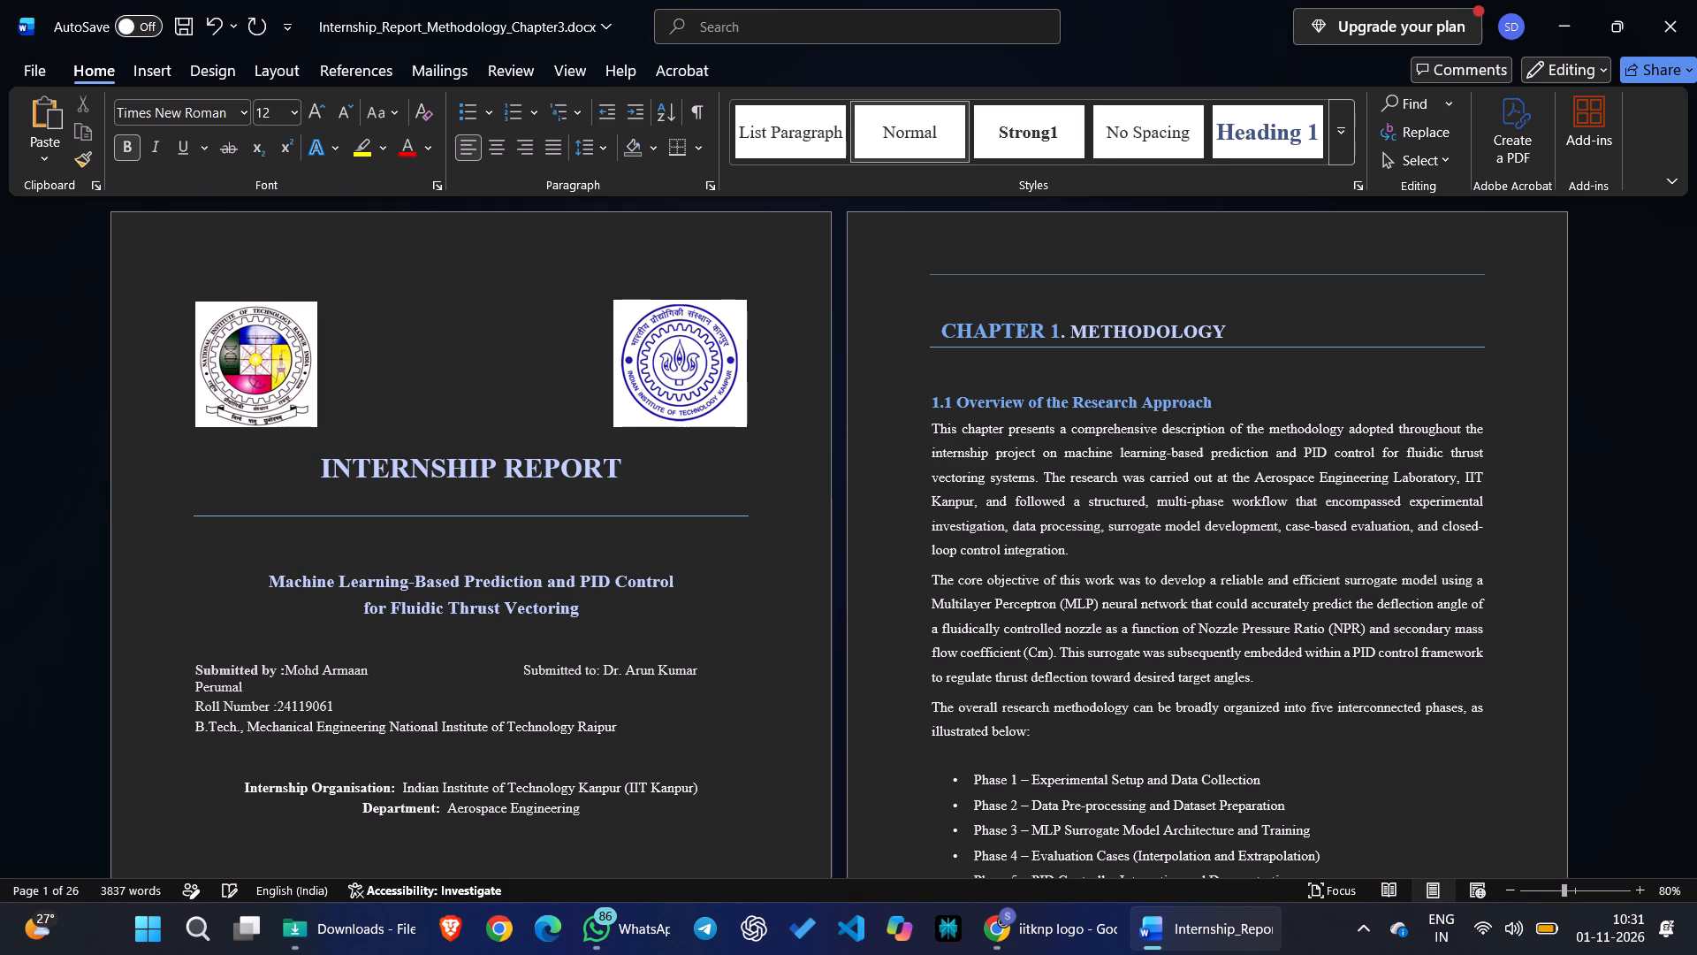
pyautogui.press('space')
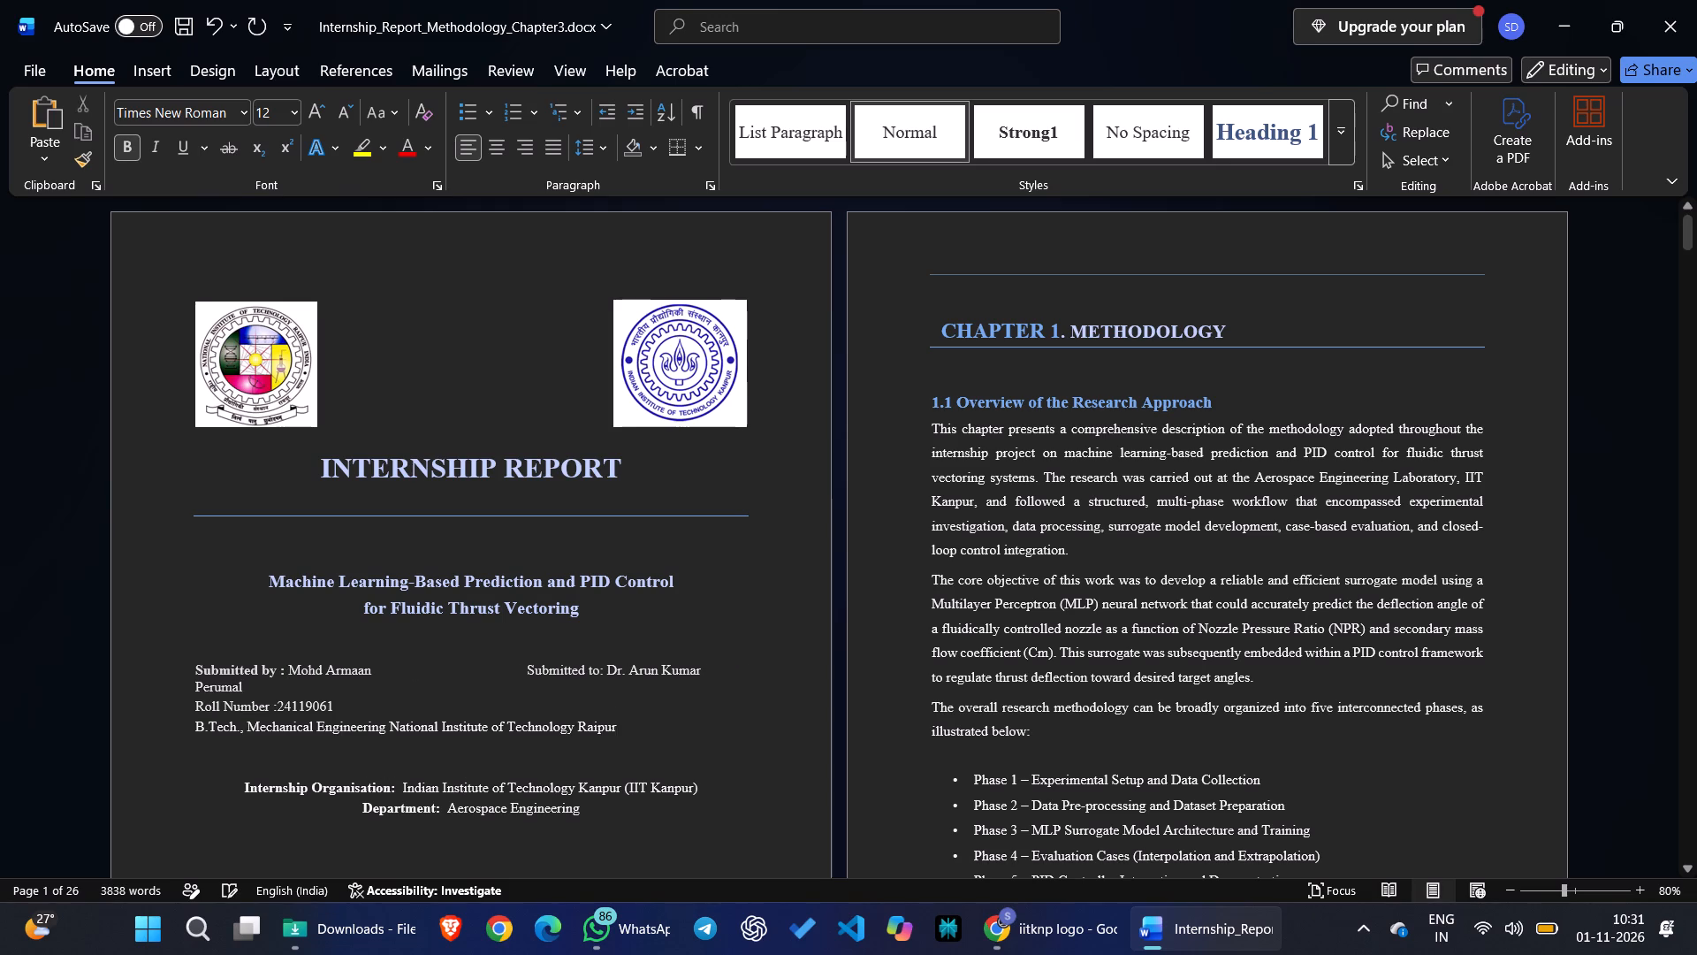
pyautogui.click(402, 672)
pyautogui.press('BackSpace')
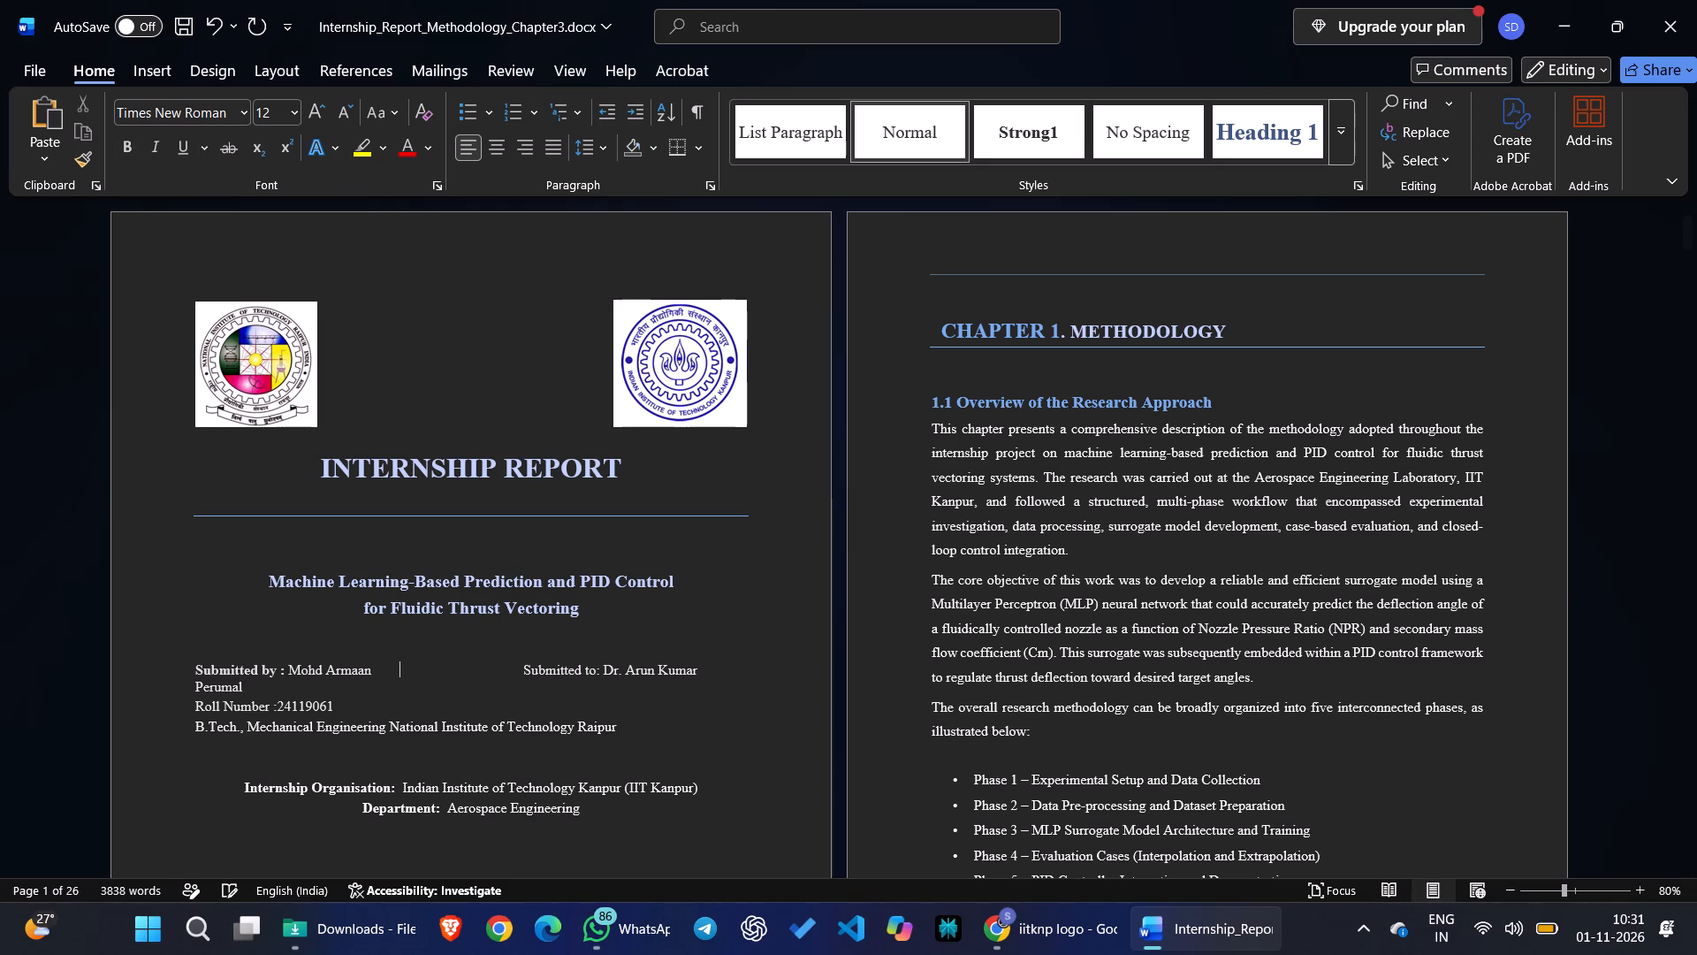
pyautogui.press('BackSpace')
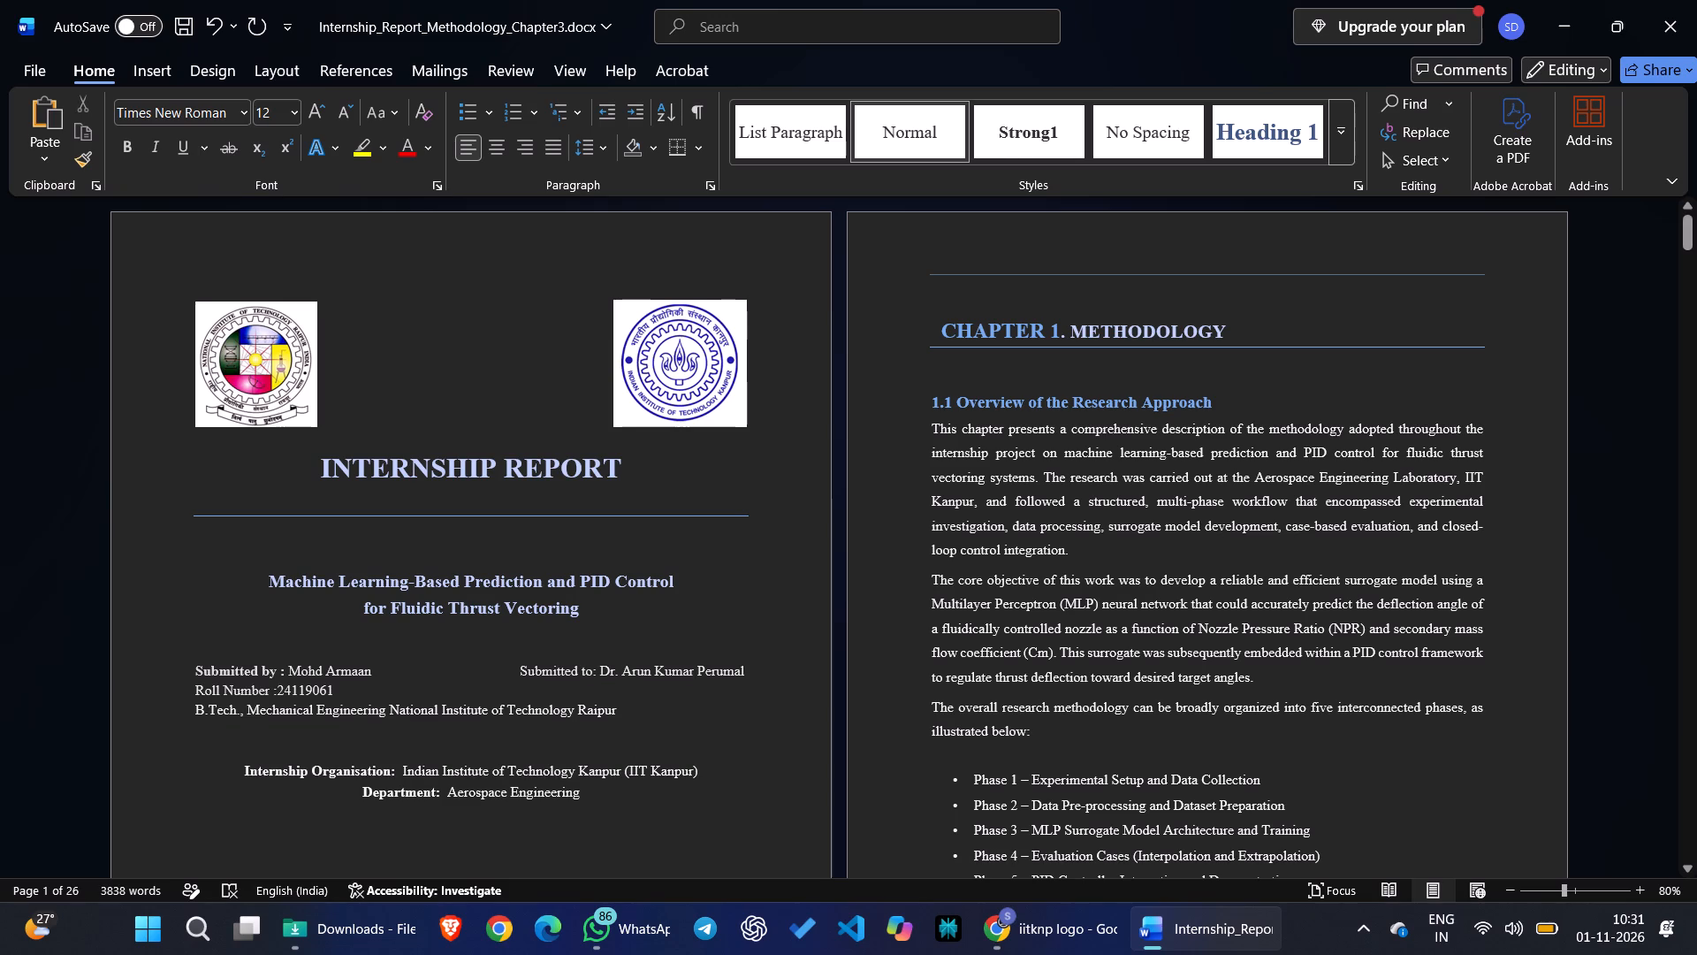
# Make the student's name bold and delete filler spaces after it to bring the supervisor's surname back onto the same line.
pyautogui.click(323, 672)
pyautogui.scroll(-1, 484, 759)
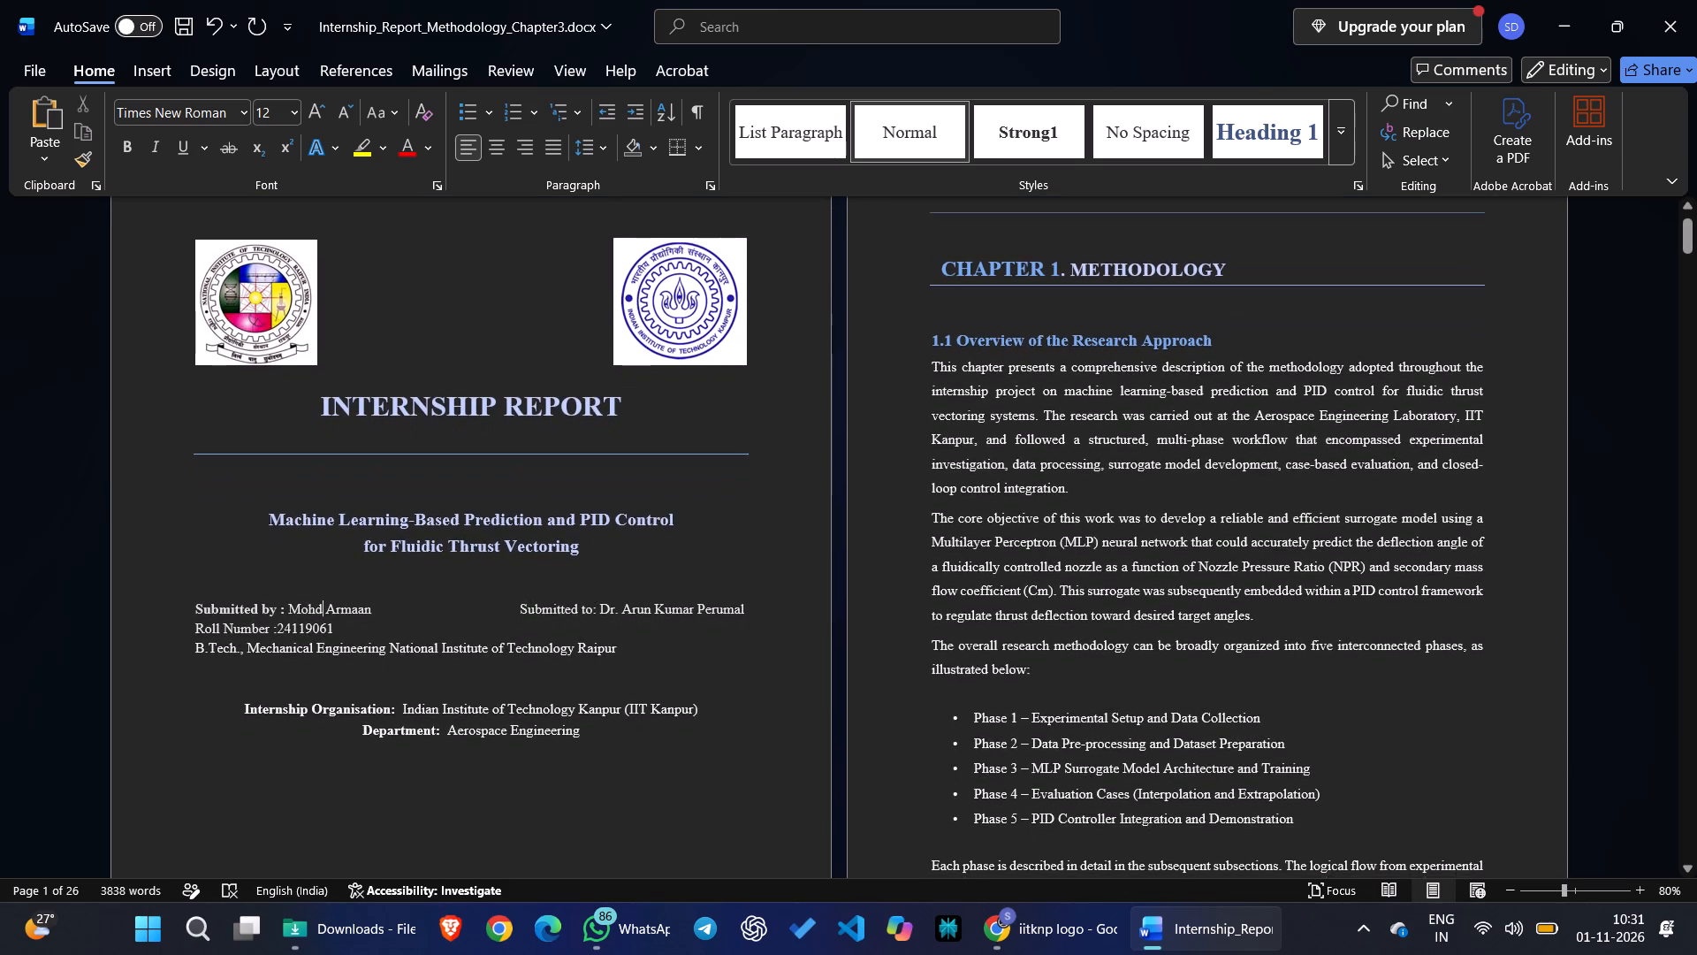
pyautogui.scroll(-1, 484, 759)
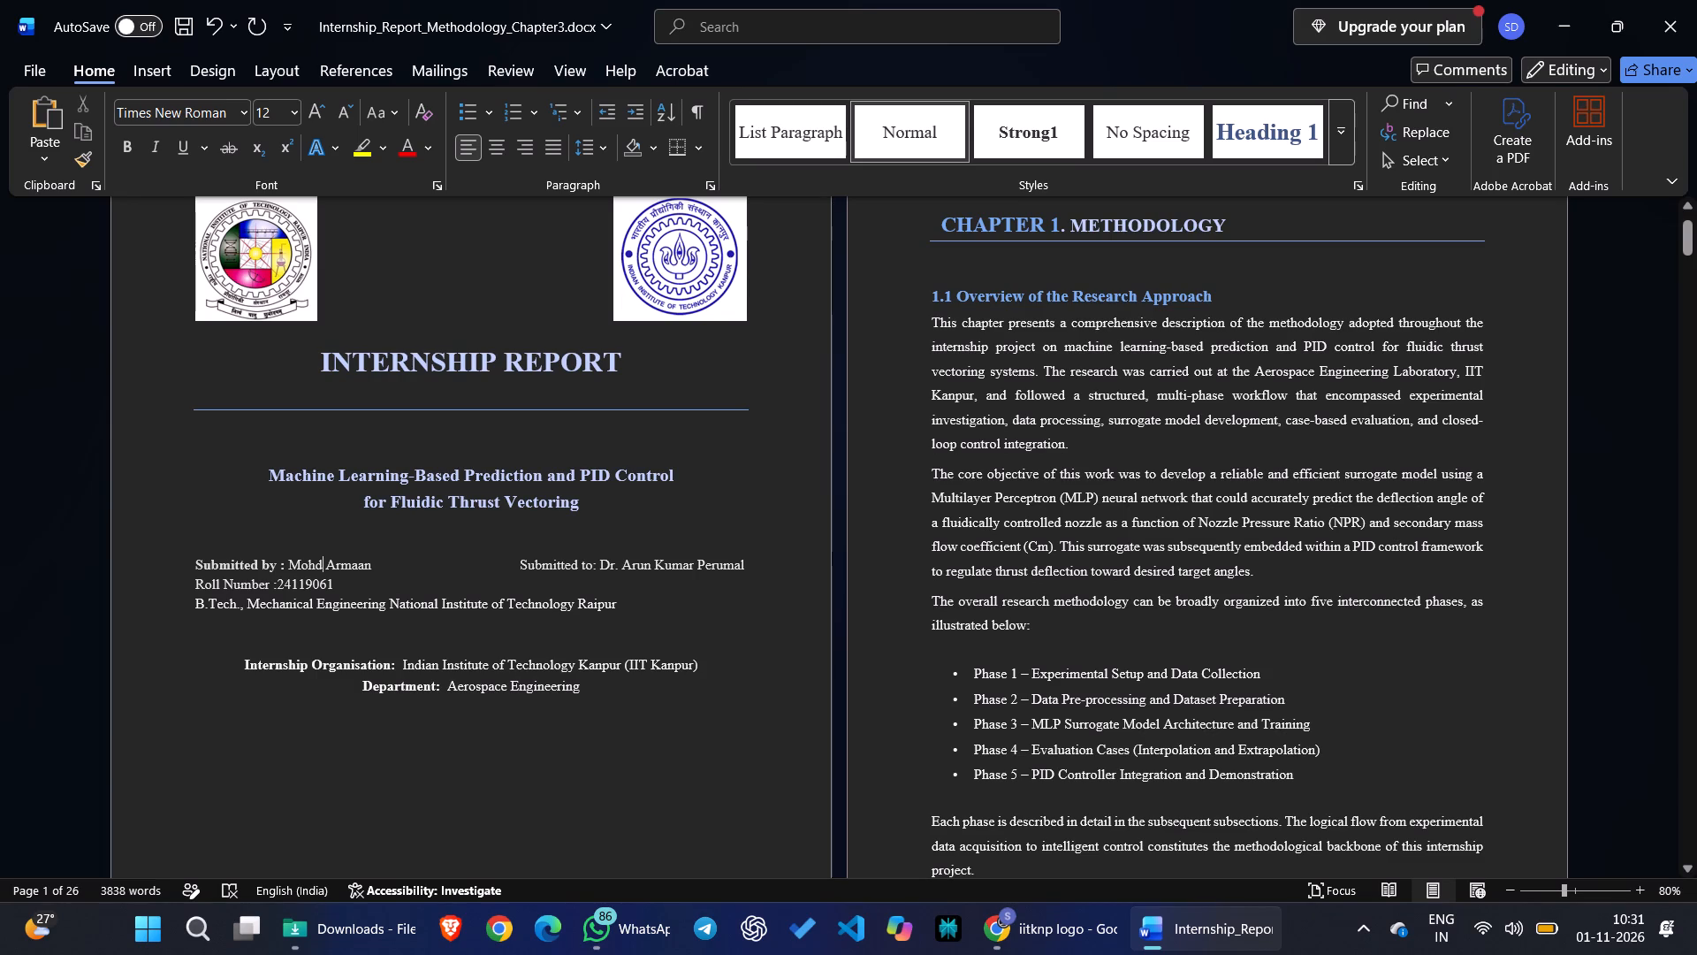
pyautogui.moveTo(287, 559); pyautogui.dragTo(316, 555)
pyautogui.moveTo(316, 555); pyautogui.dragTo(359, 557)
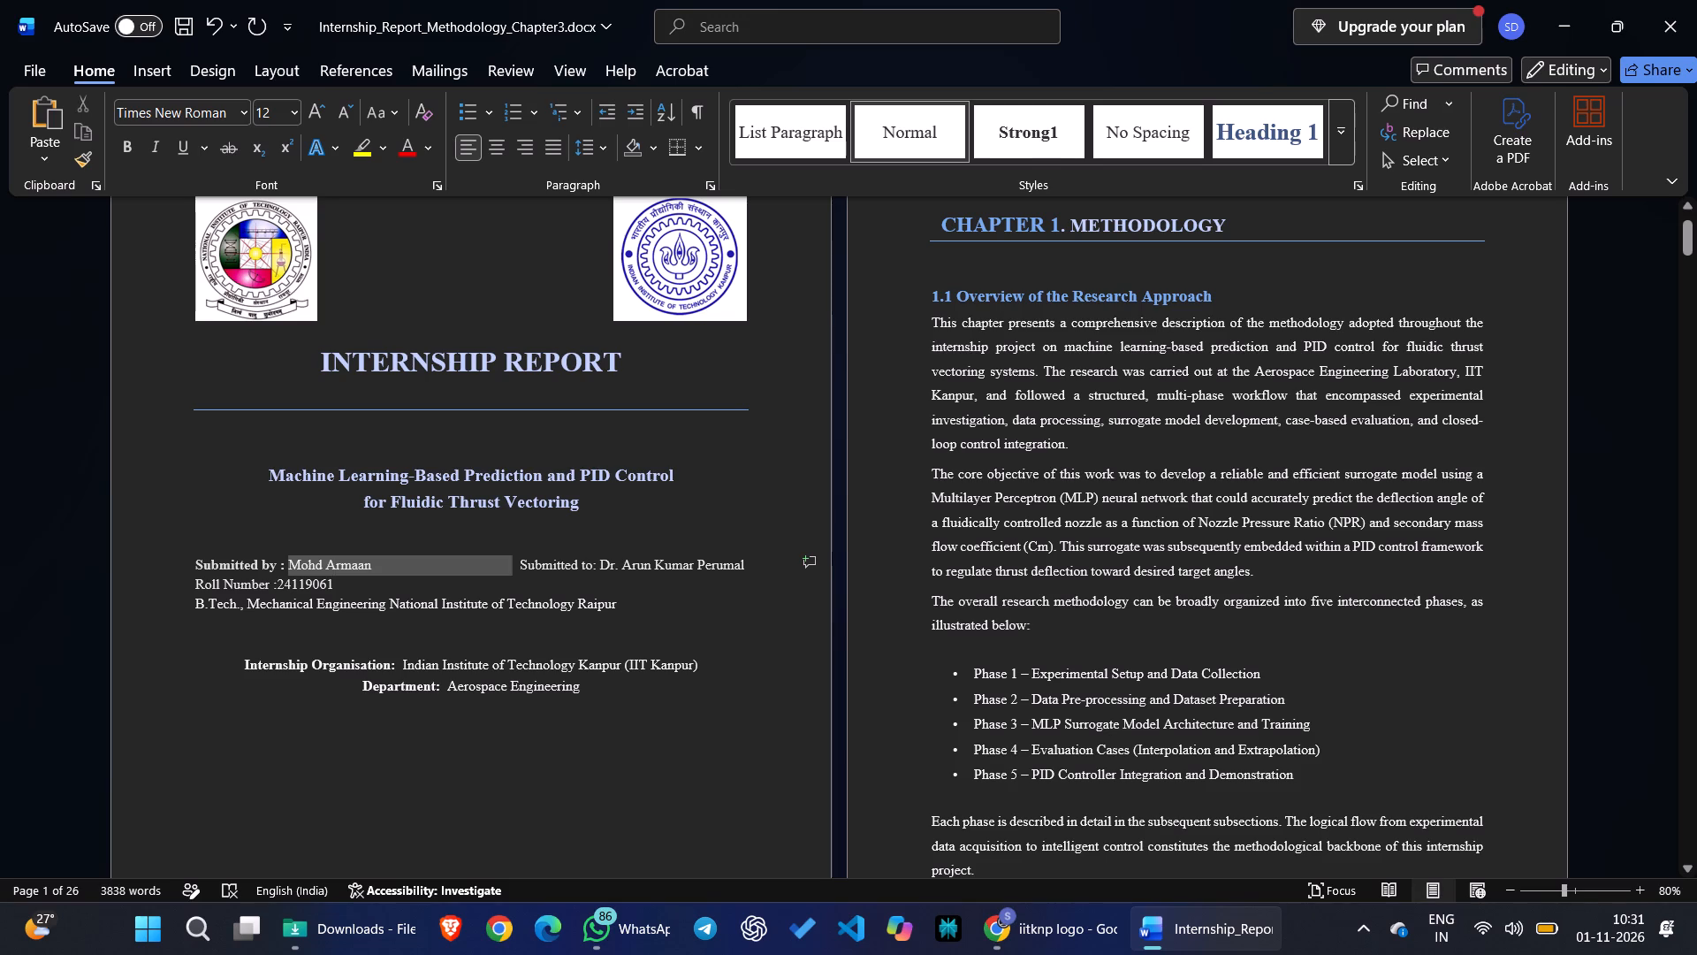
pyautogui.moveTo(359, 557); pyautogui.dragTo(366, 566)
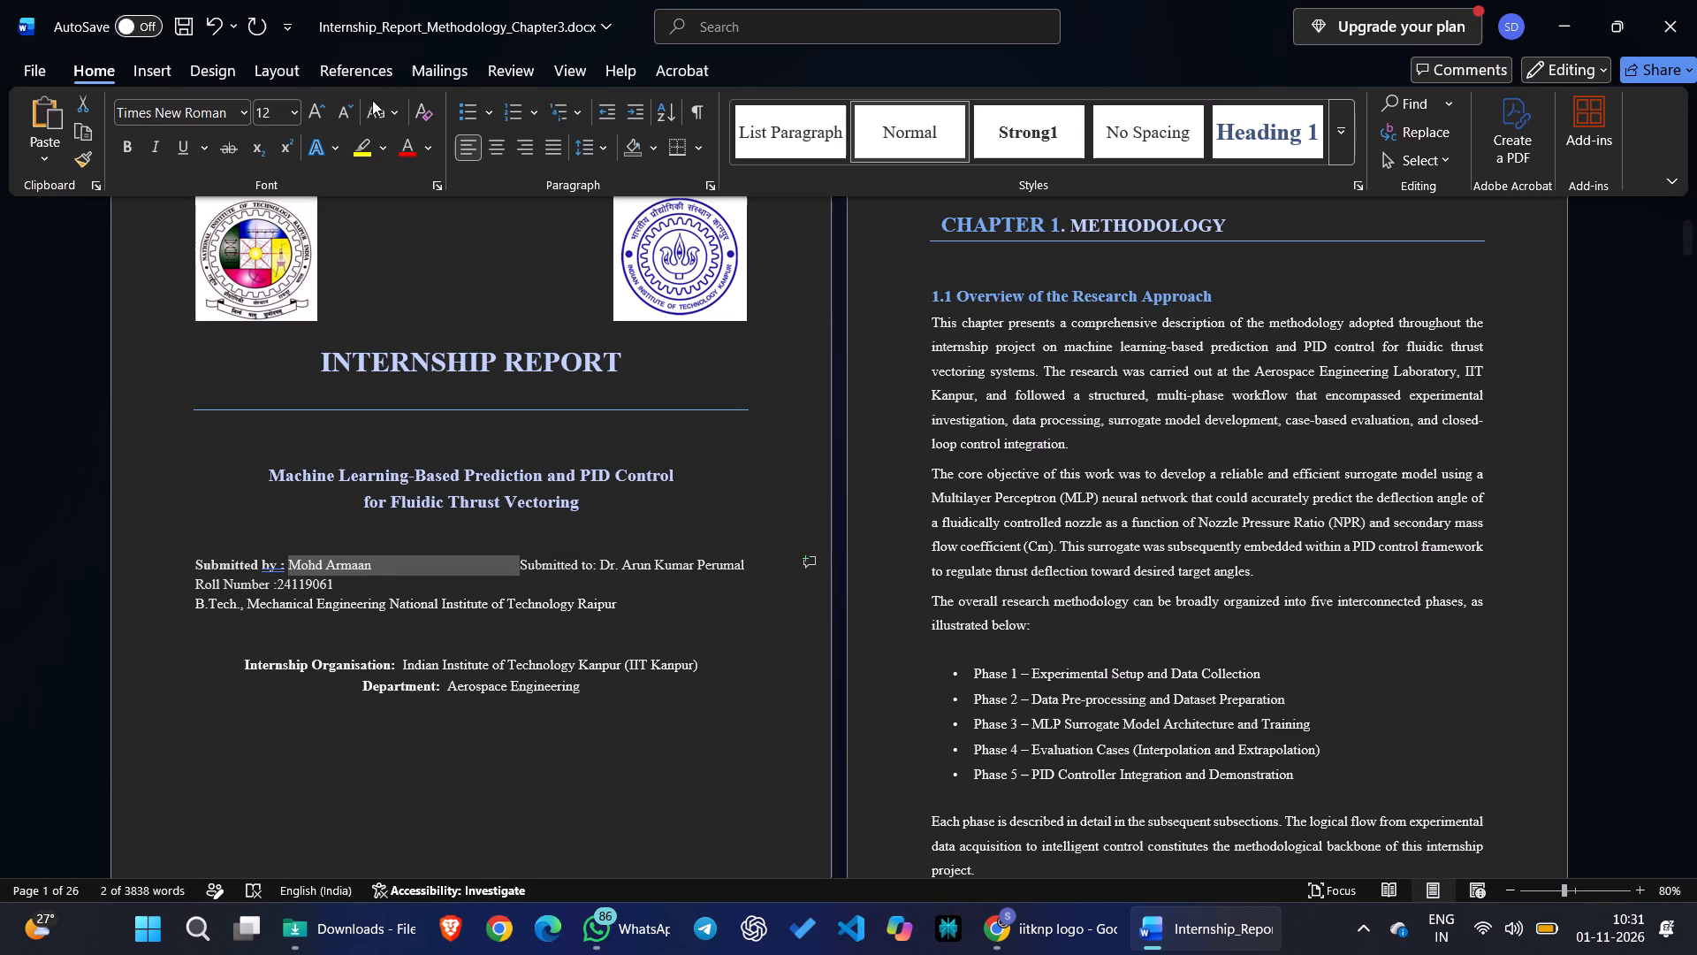
pyautogui.click(129, 146)
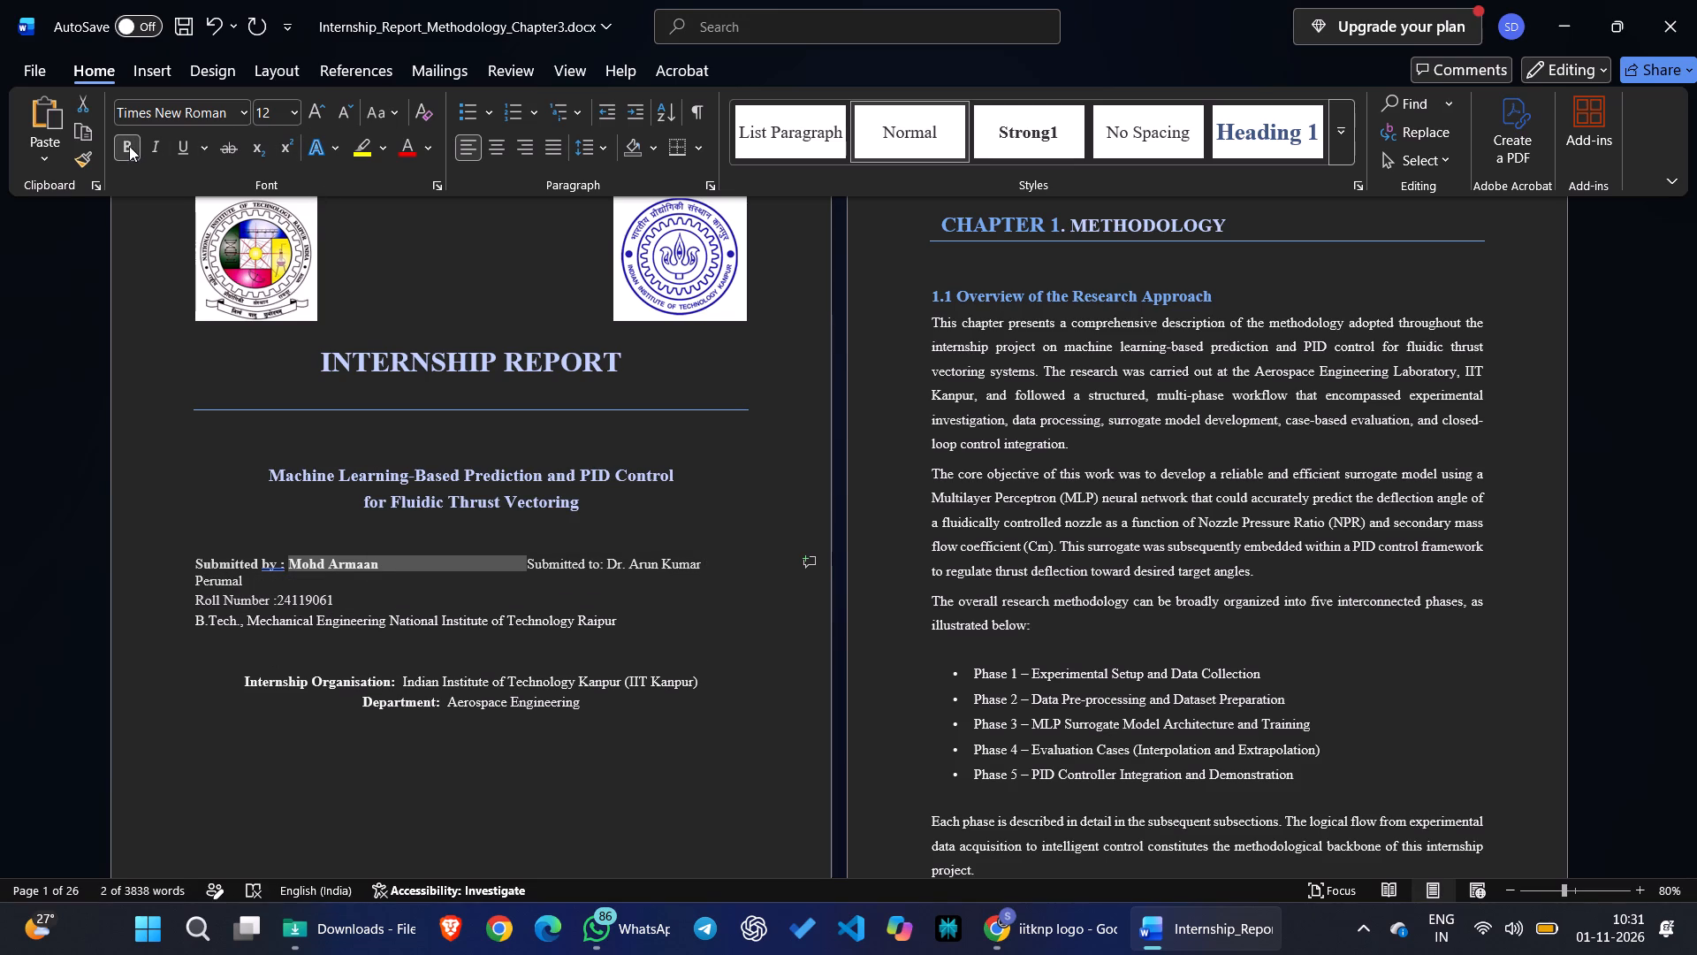
pyautogui.click(696, 479)
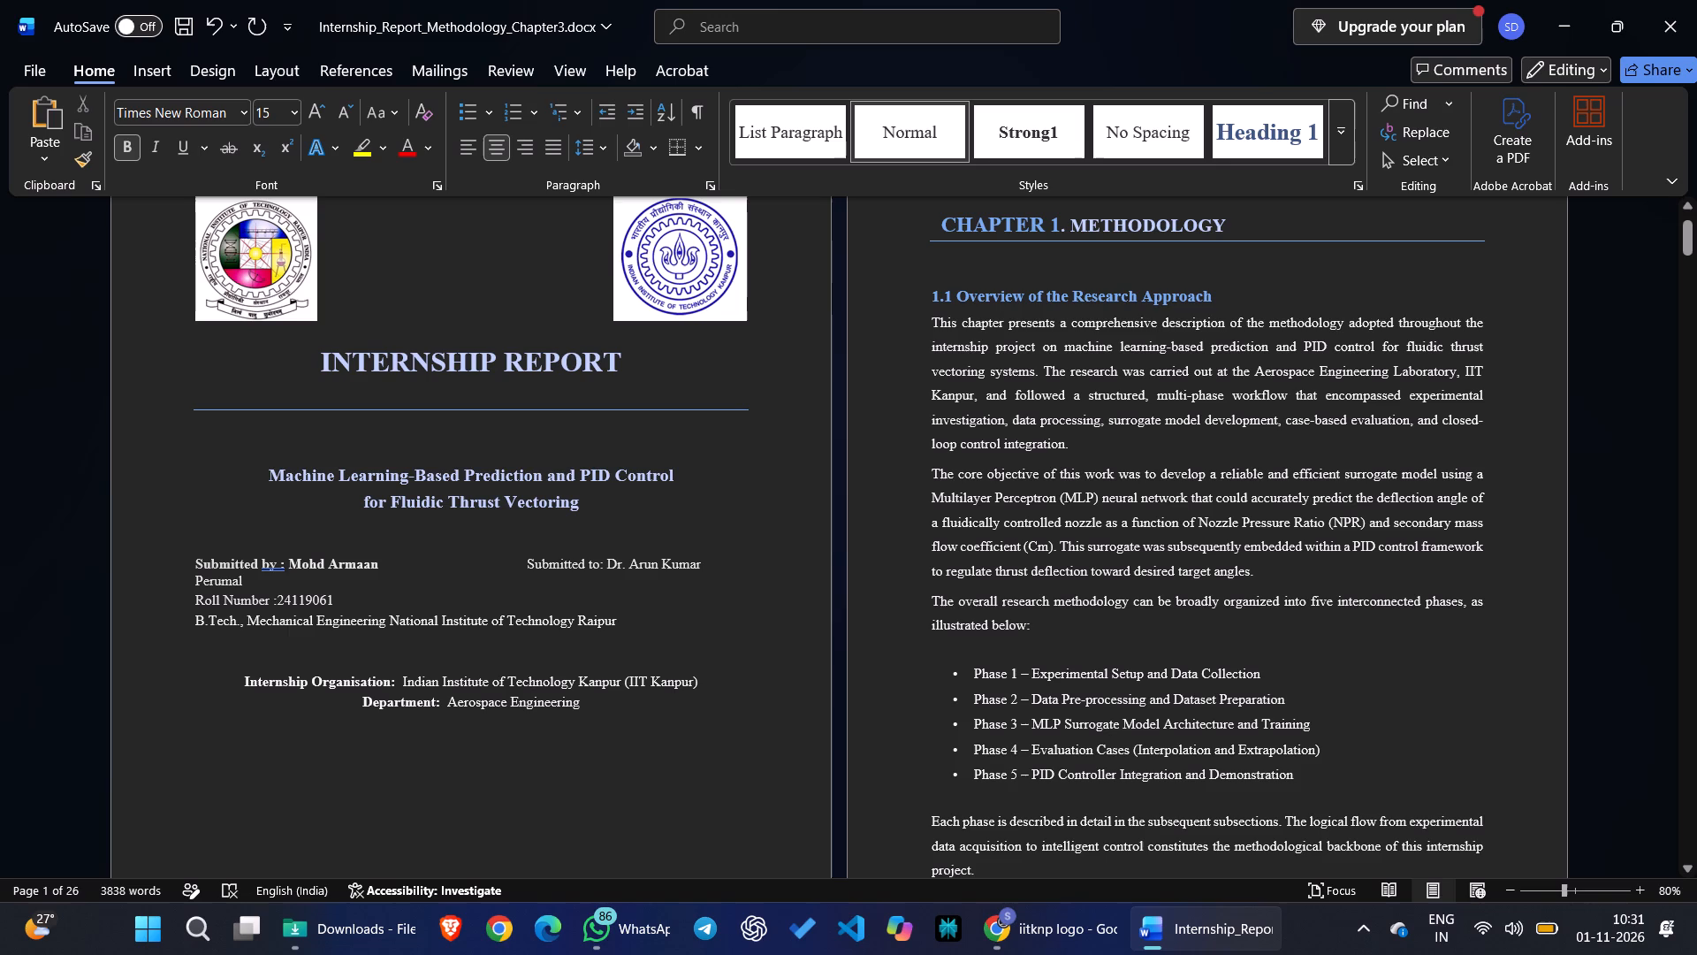
pyautogui.click(470, 559)
pyautogui.press('BackSpace')
pyautogui.press('BackSpace')
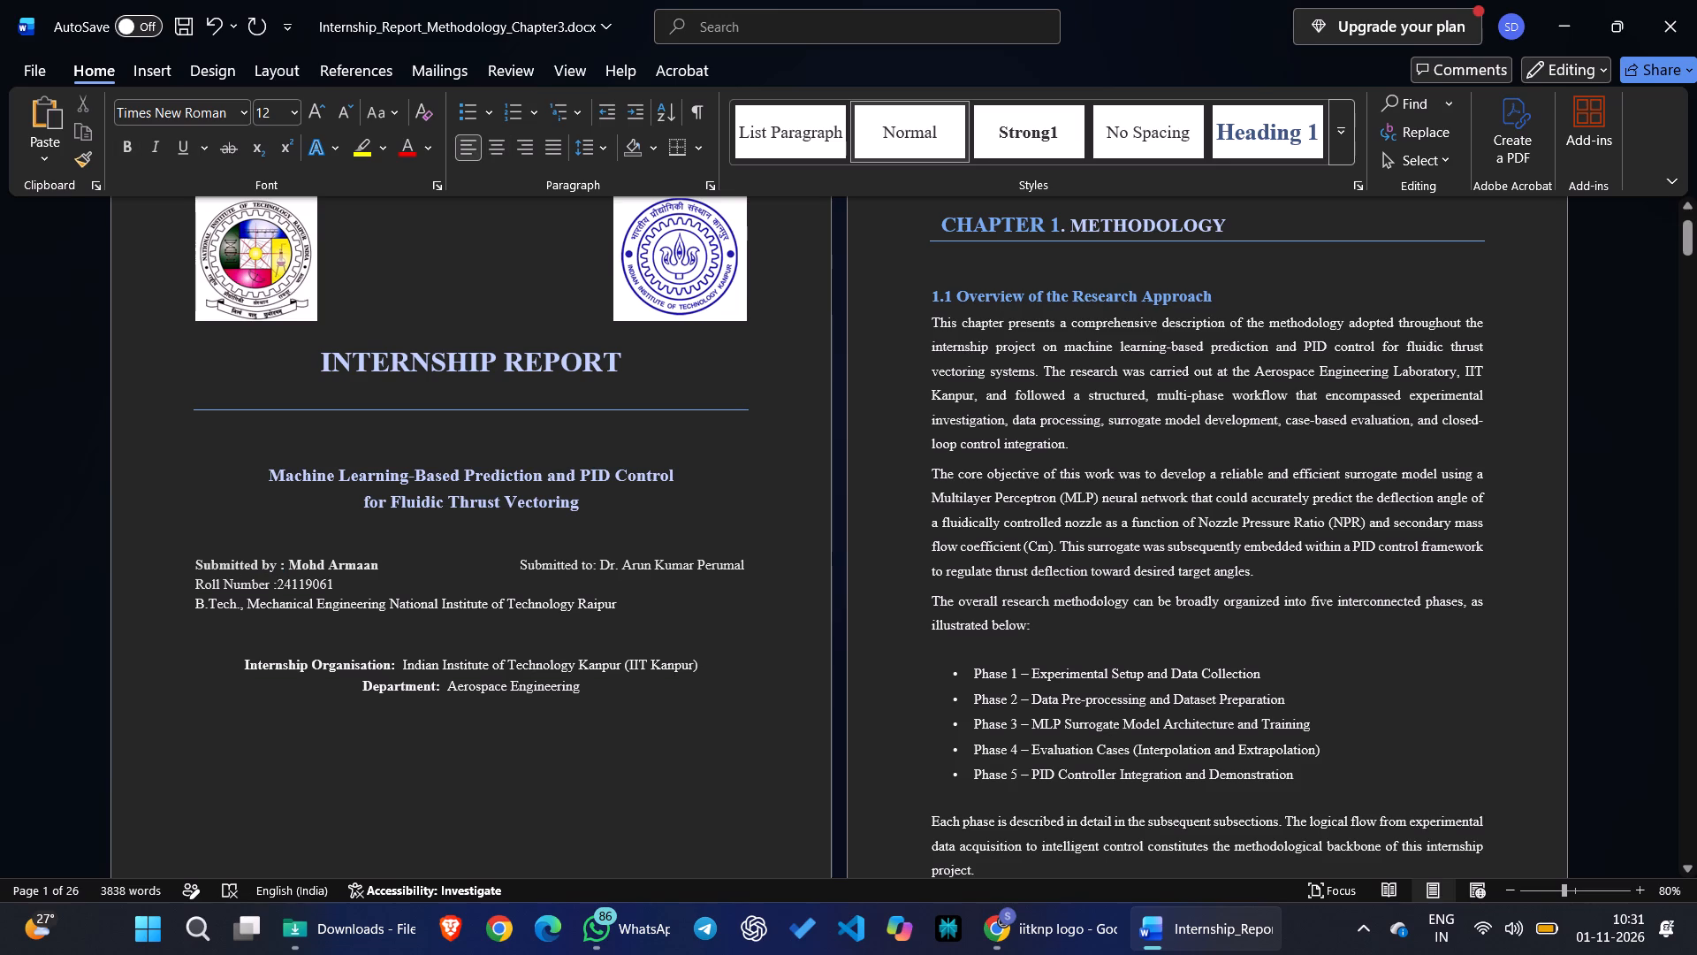
# Make the supervisor's name and the roll number value bold, with a space after the roll number's colon.
pyautogui.moveTo(597, 569); pyautogui.dragTo(641, 564)
pyautogui.click(575, 516)
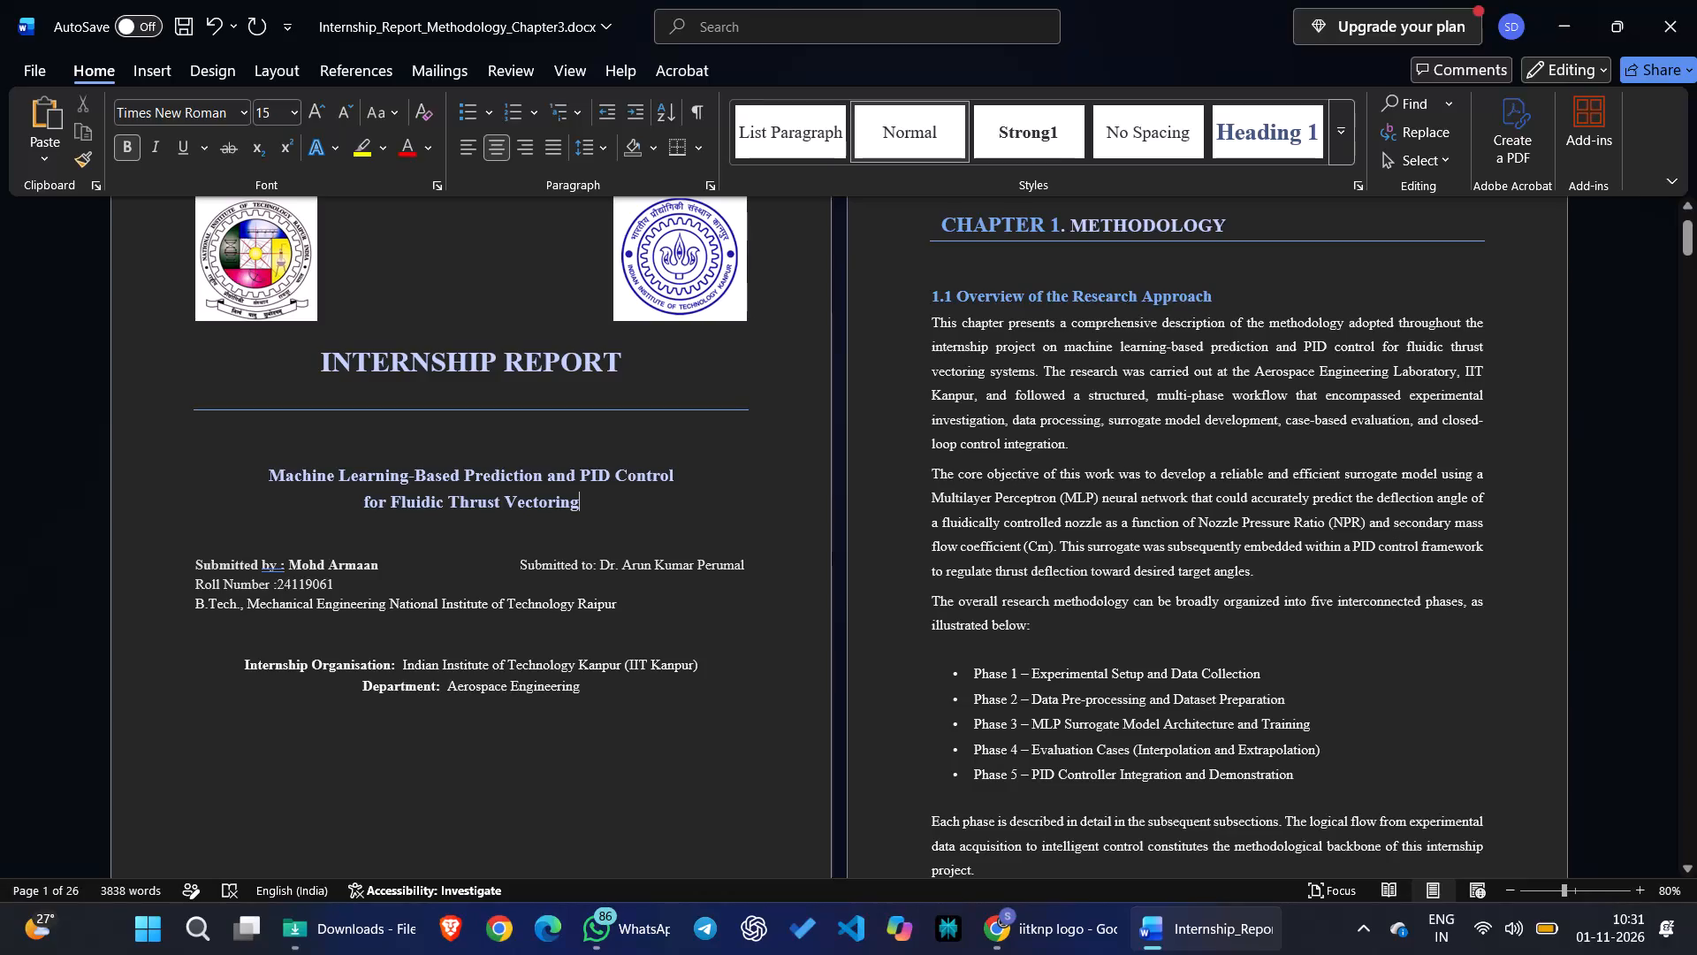
# Make the supervisor's name after "Submitted to:" on the cover page bold.
pyautogui.moveTo(598, 566); pyautogui.dragTo(651, 560)
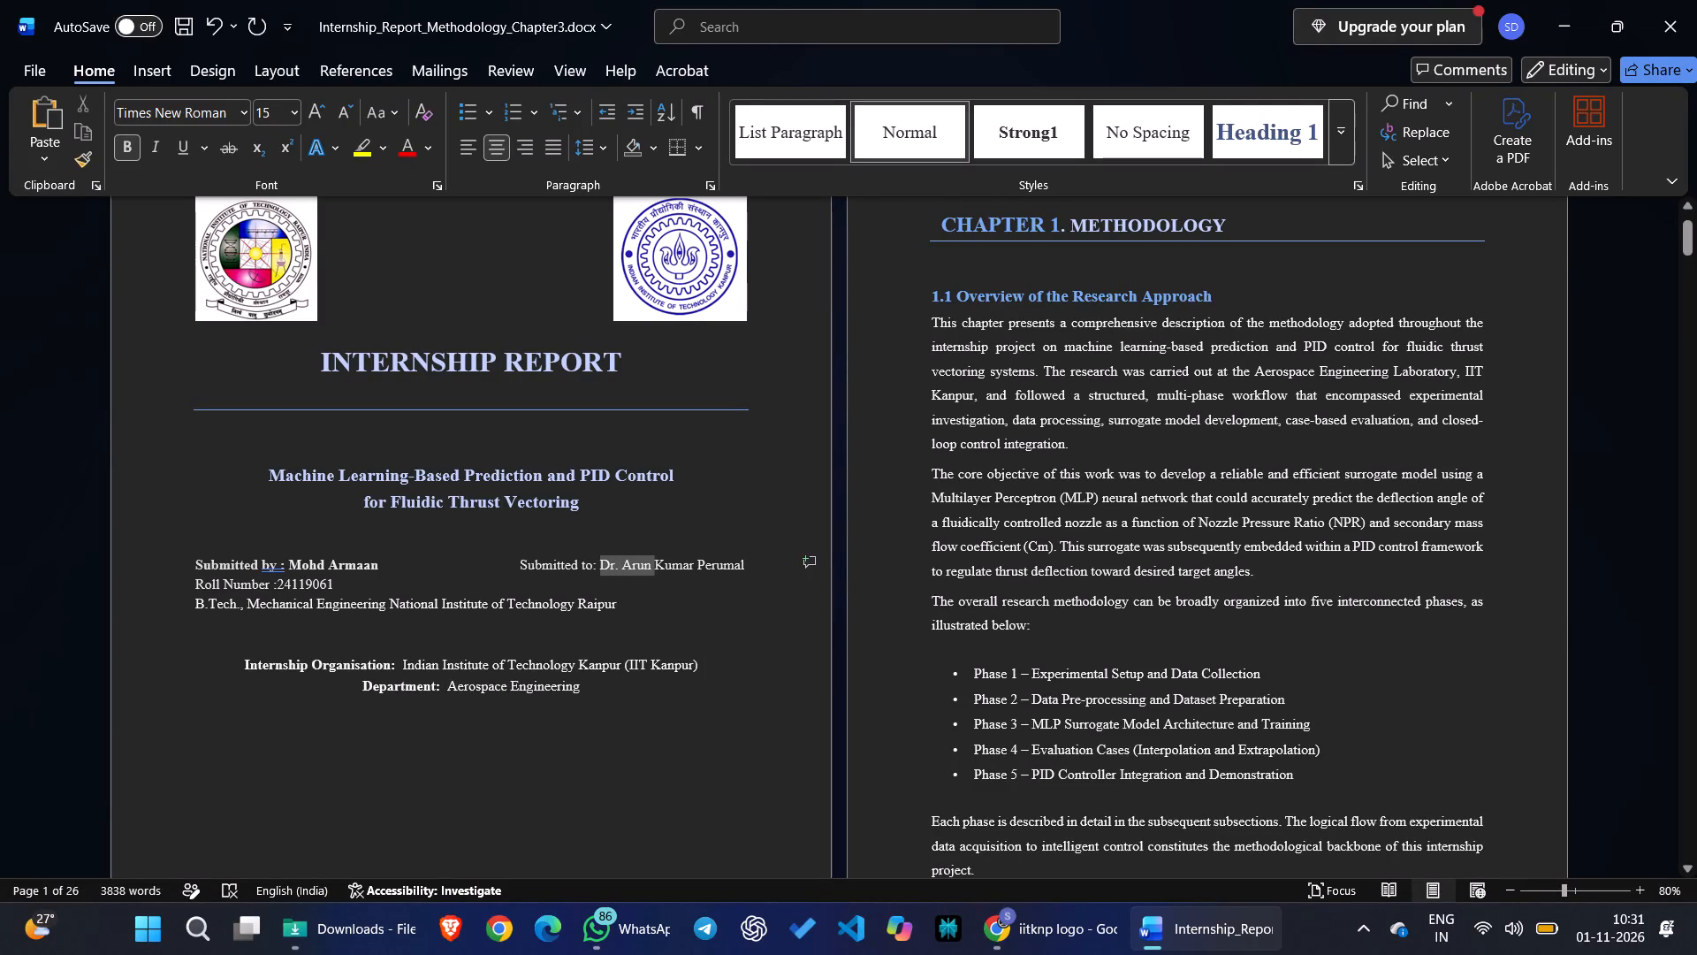
pyautogui.moveTo(651, 560); pyautogui.dragTo(656, 560)
pyautogui.moveTo(656, 560); pyautogui.dragTo(717, 564)
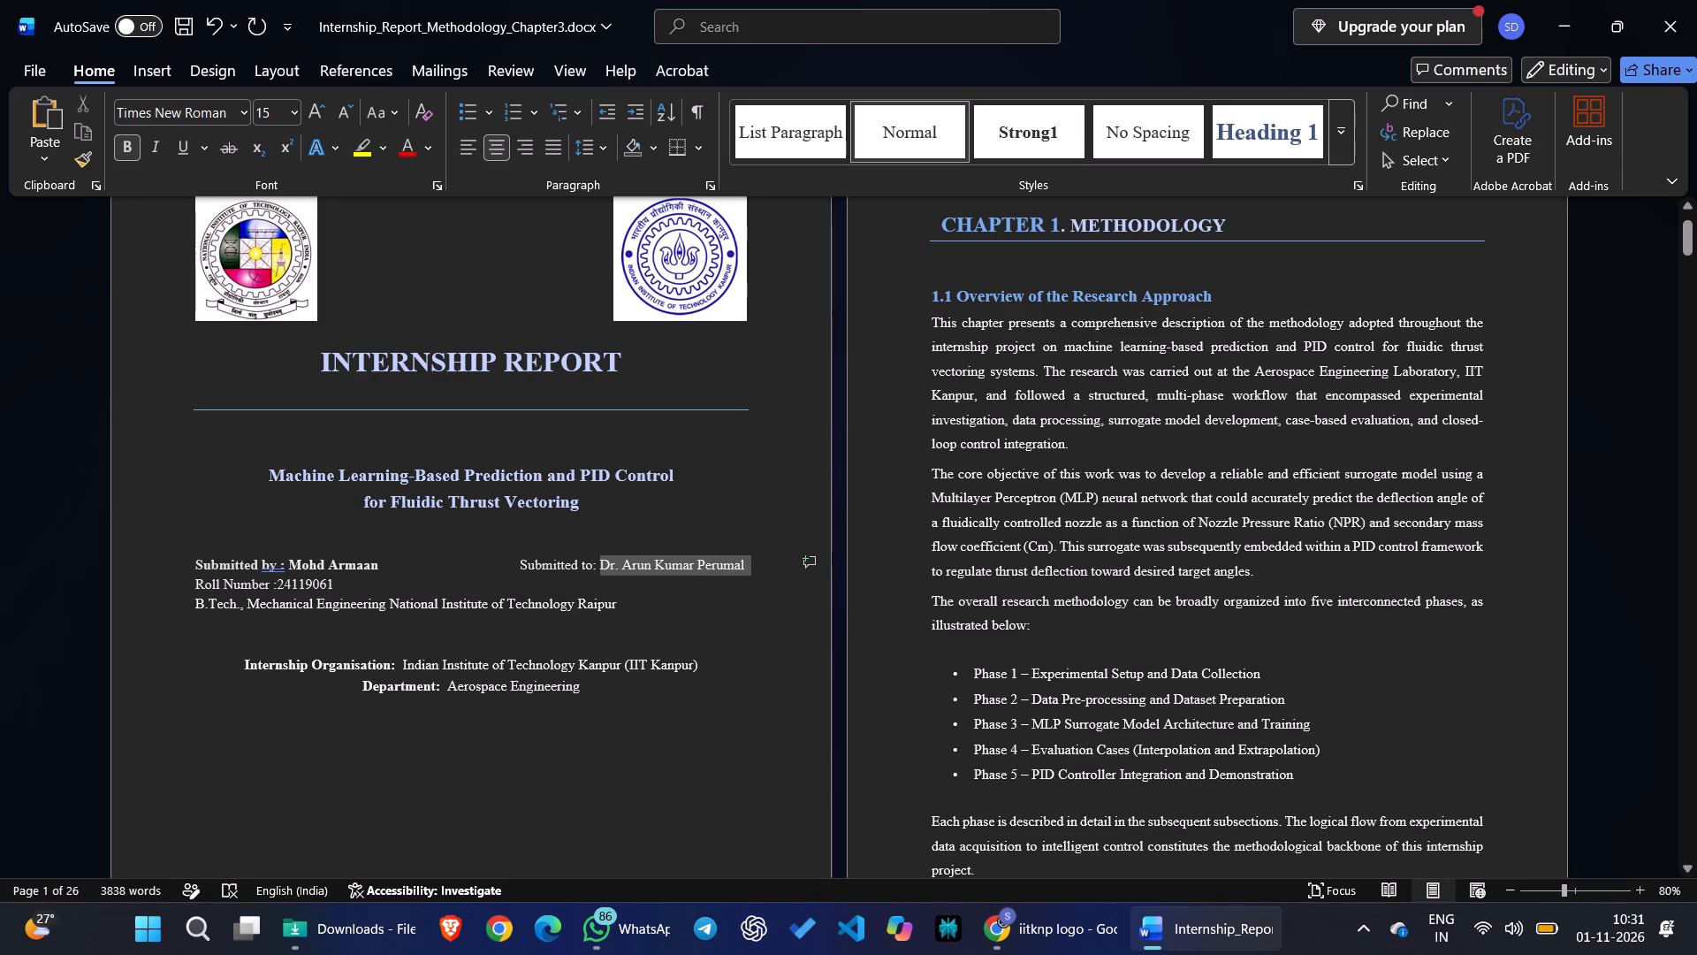
pyautogui.moveTo(717, 564); pyautogui.dragTo(719, 564)
pyautogui.click(731, 529)
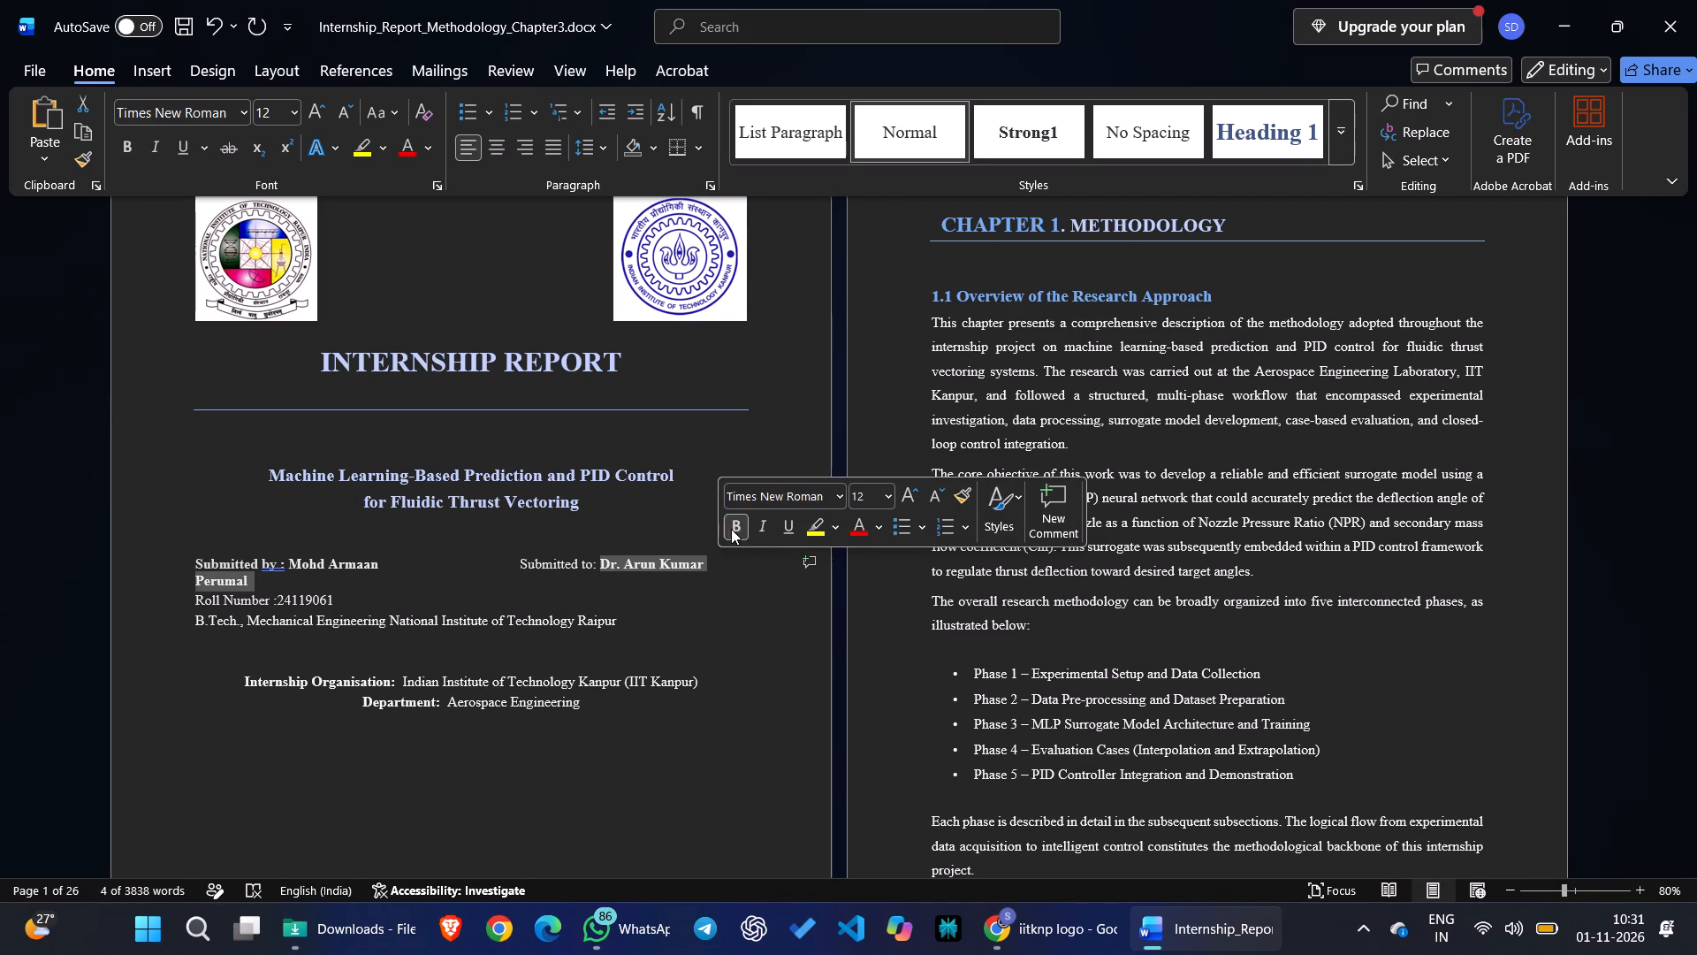
pyautogui.click(698, 640)
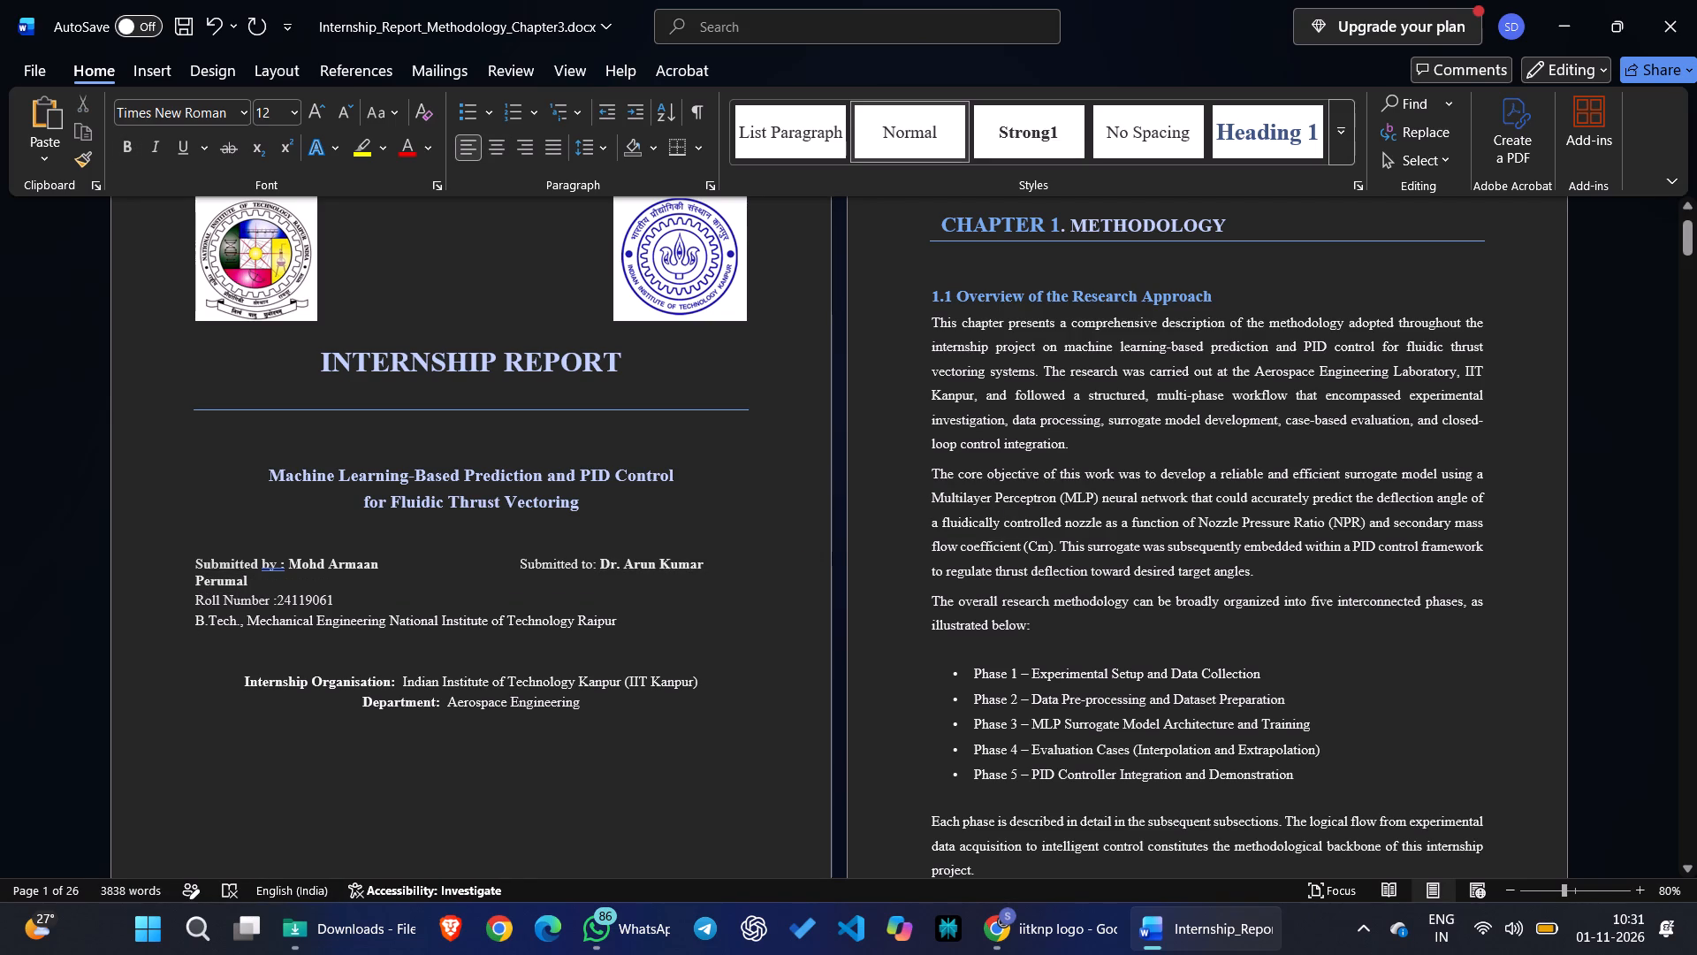
# Delete four filler spaces before "Submitted to:" to bring the supervisor's surname back onto the same line.
pyautogui.click(486, 563)
pyautogui.press('BackSpace')
pyautogui.press('BackSpace')
pyautogui.press('BackSpace')
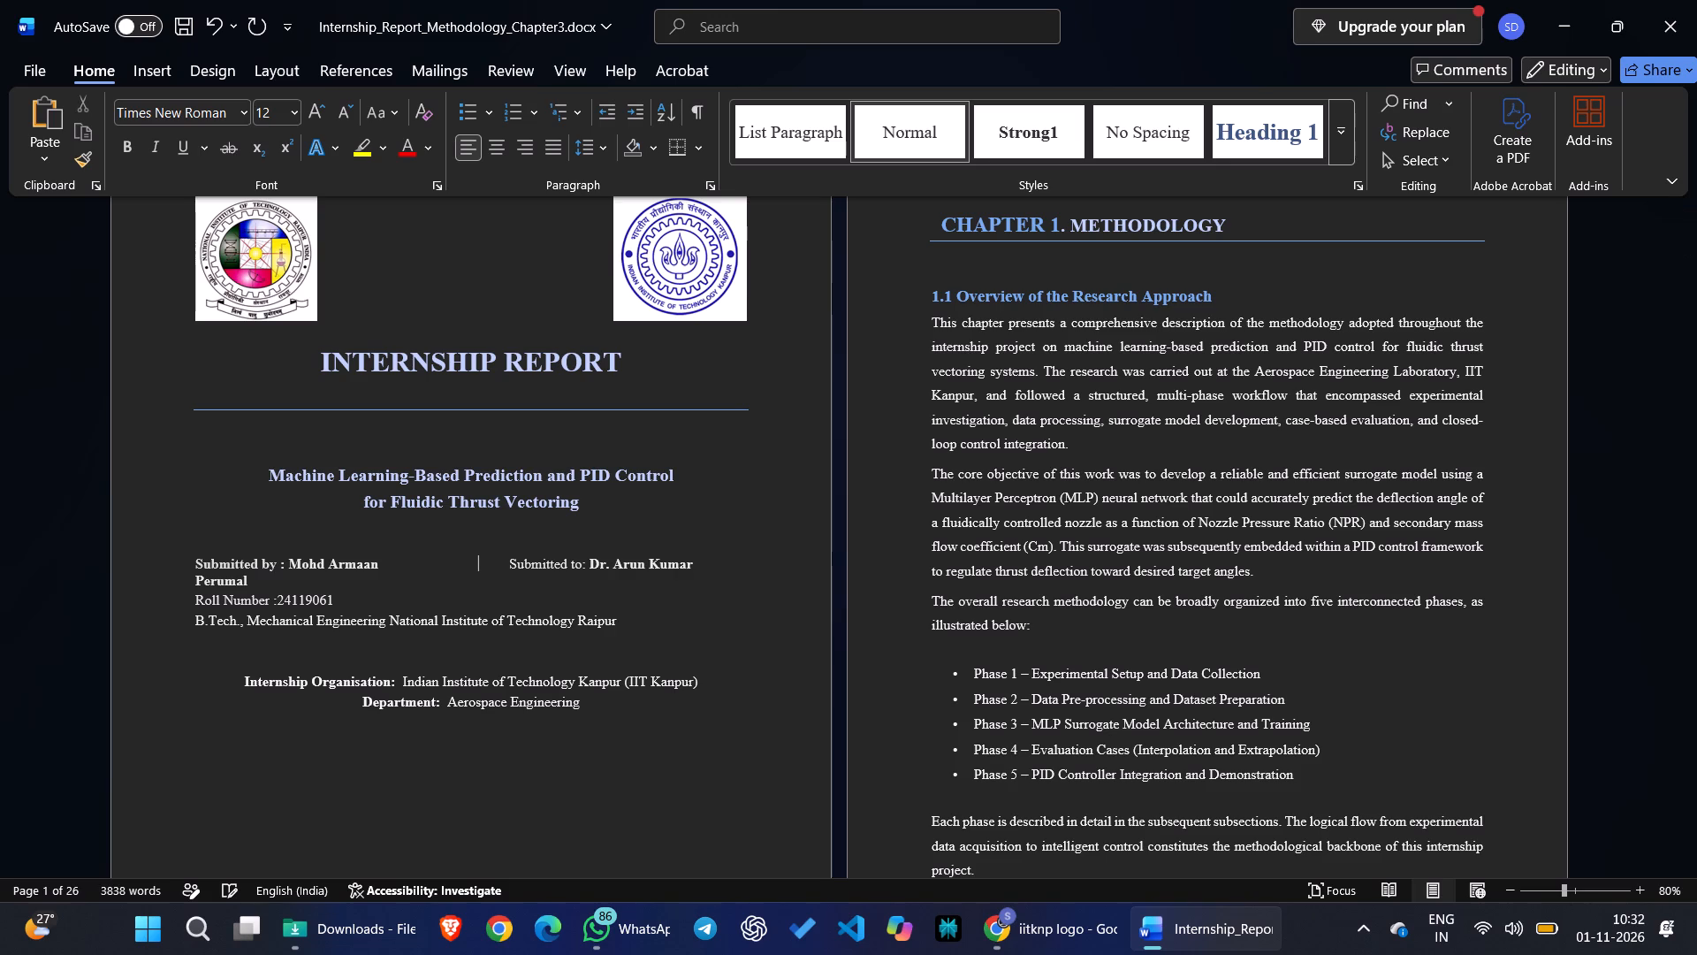
pyautogui.press('BackSpace')
pyautogui.click(514, 618)
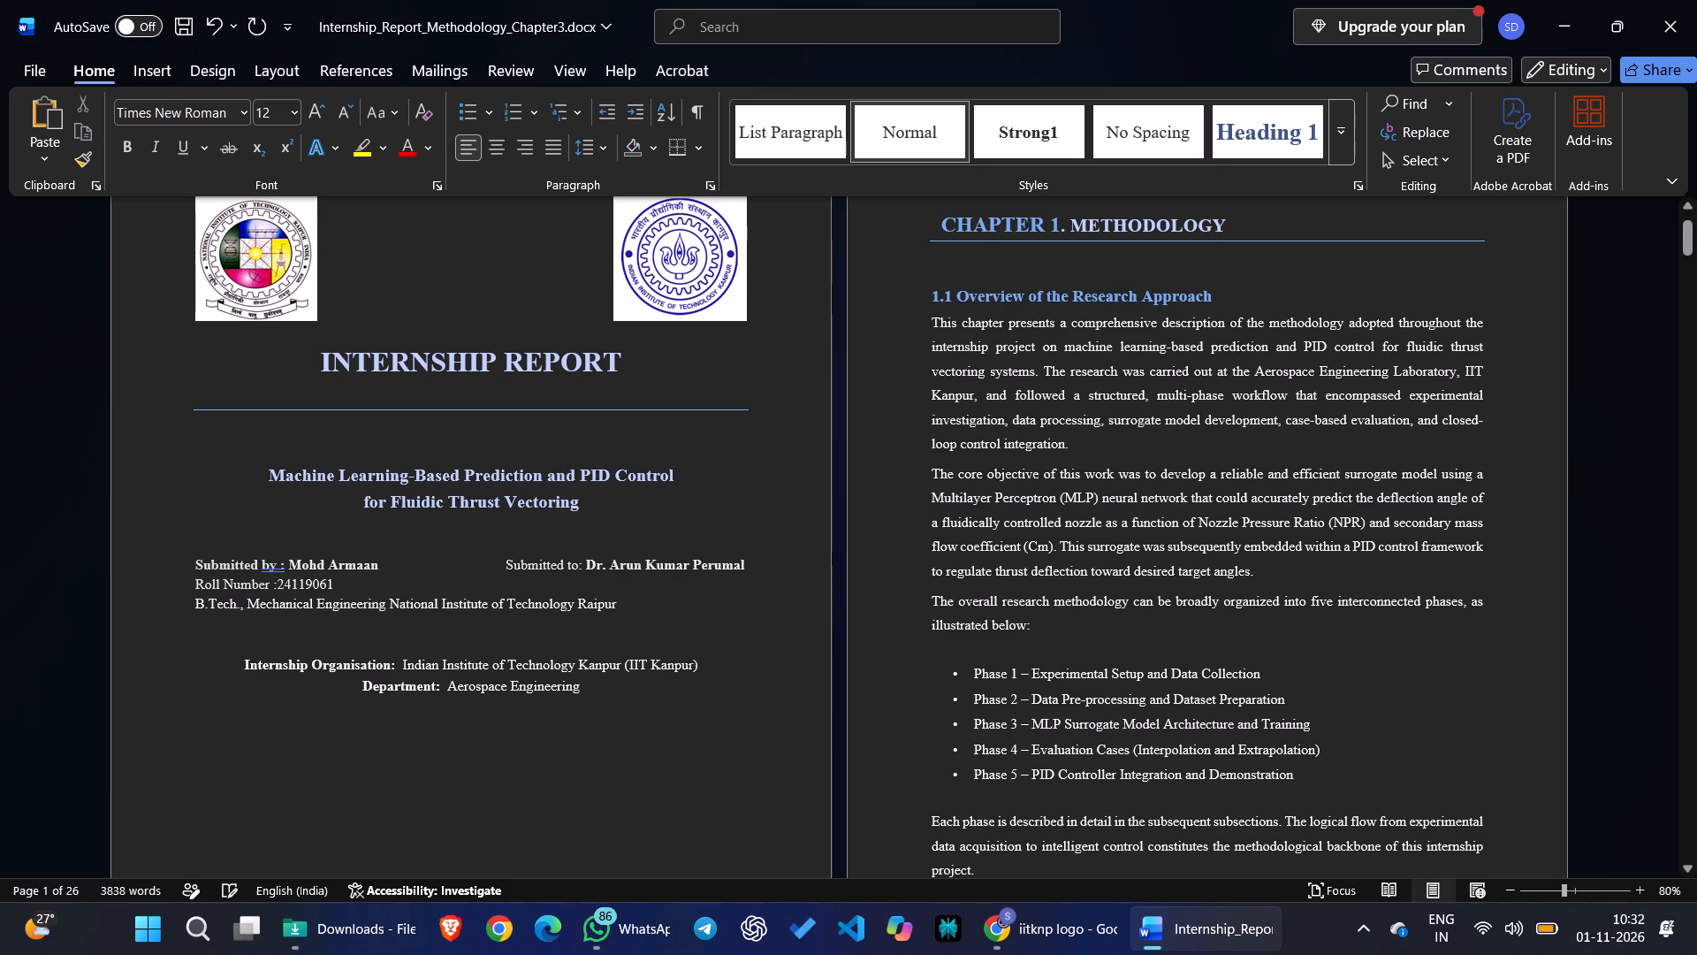
# Add a space after the colon of "Roll Number :" and make the roll number value bold.
pyautogui.click(276, 584)
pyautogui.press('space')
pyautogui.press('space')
pyautogui.press('BackSpace')
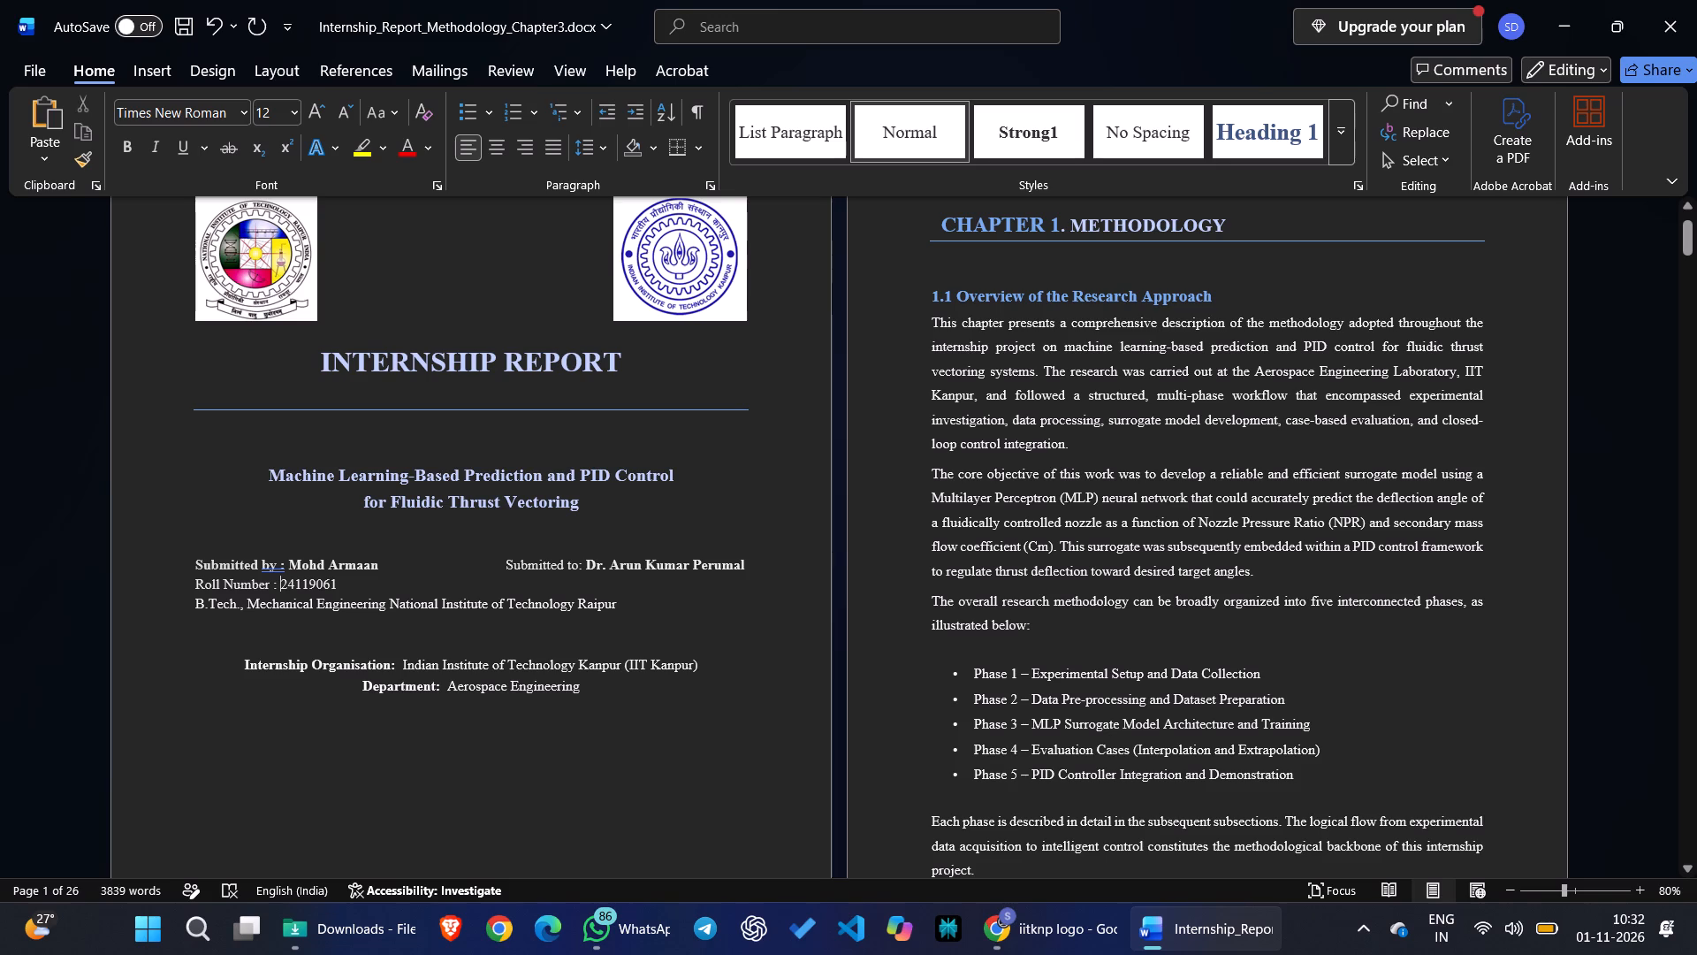
pyautogui.moveTo(282, 583); pyautogui.dragTo(346, 585)
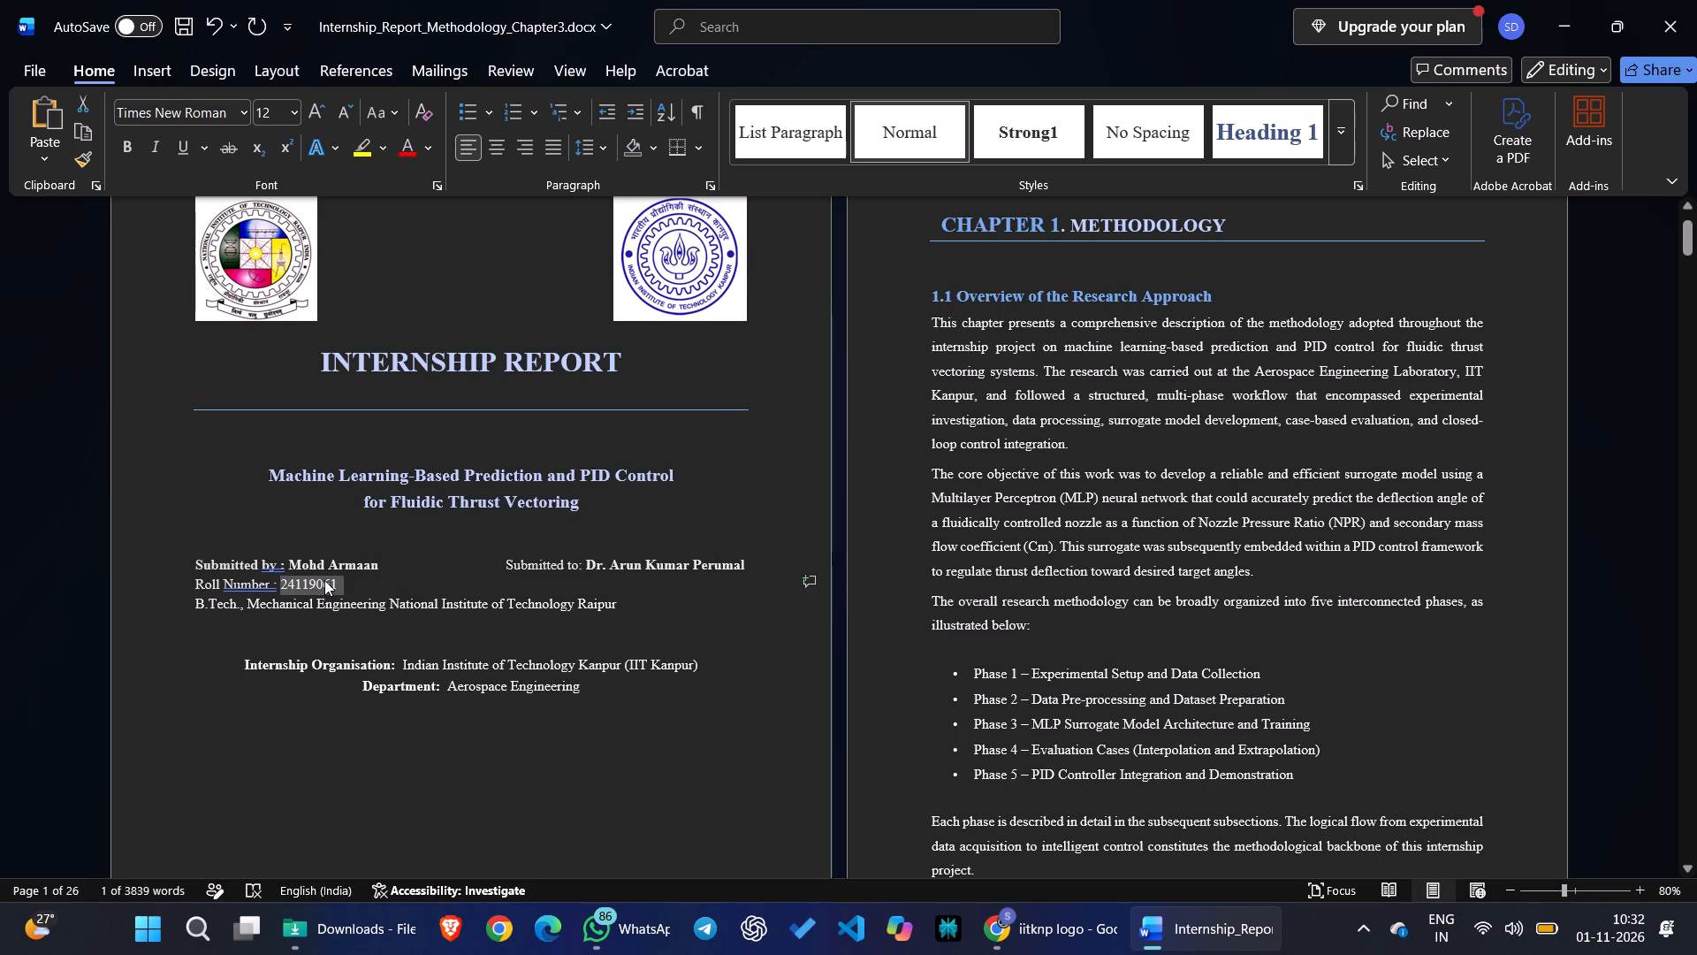
pyautogui.click(127, 149)
pyautogui.click(521, 532)
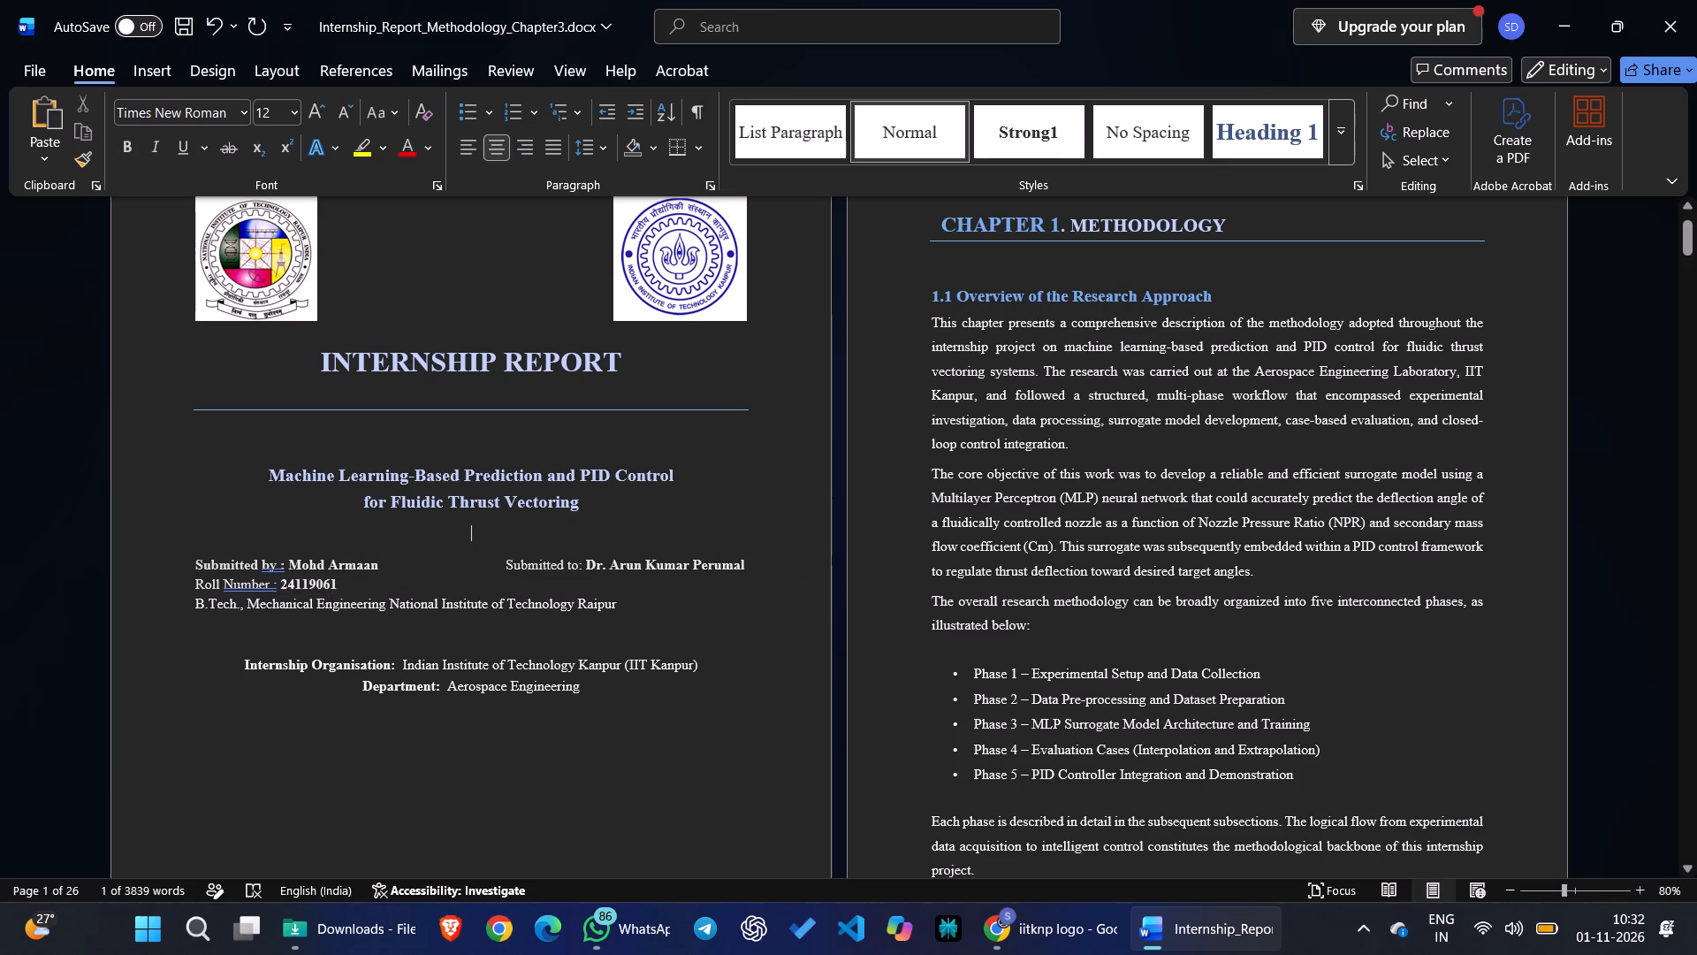
# Replace the comma after "B.Tech." in the student details with a hyphen.
pyautogui.click(248, 605)
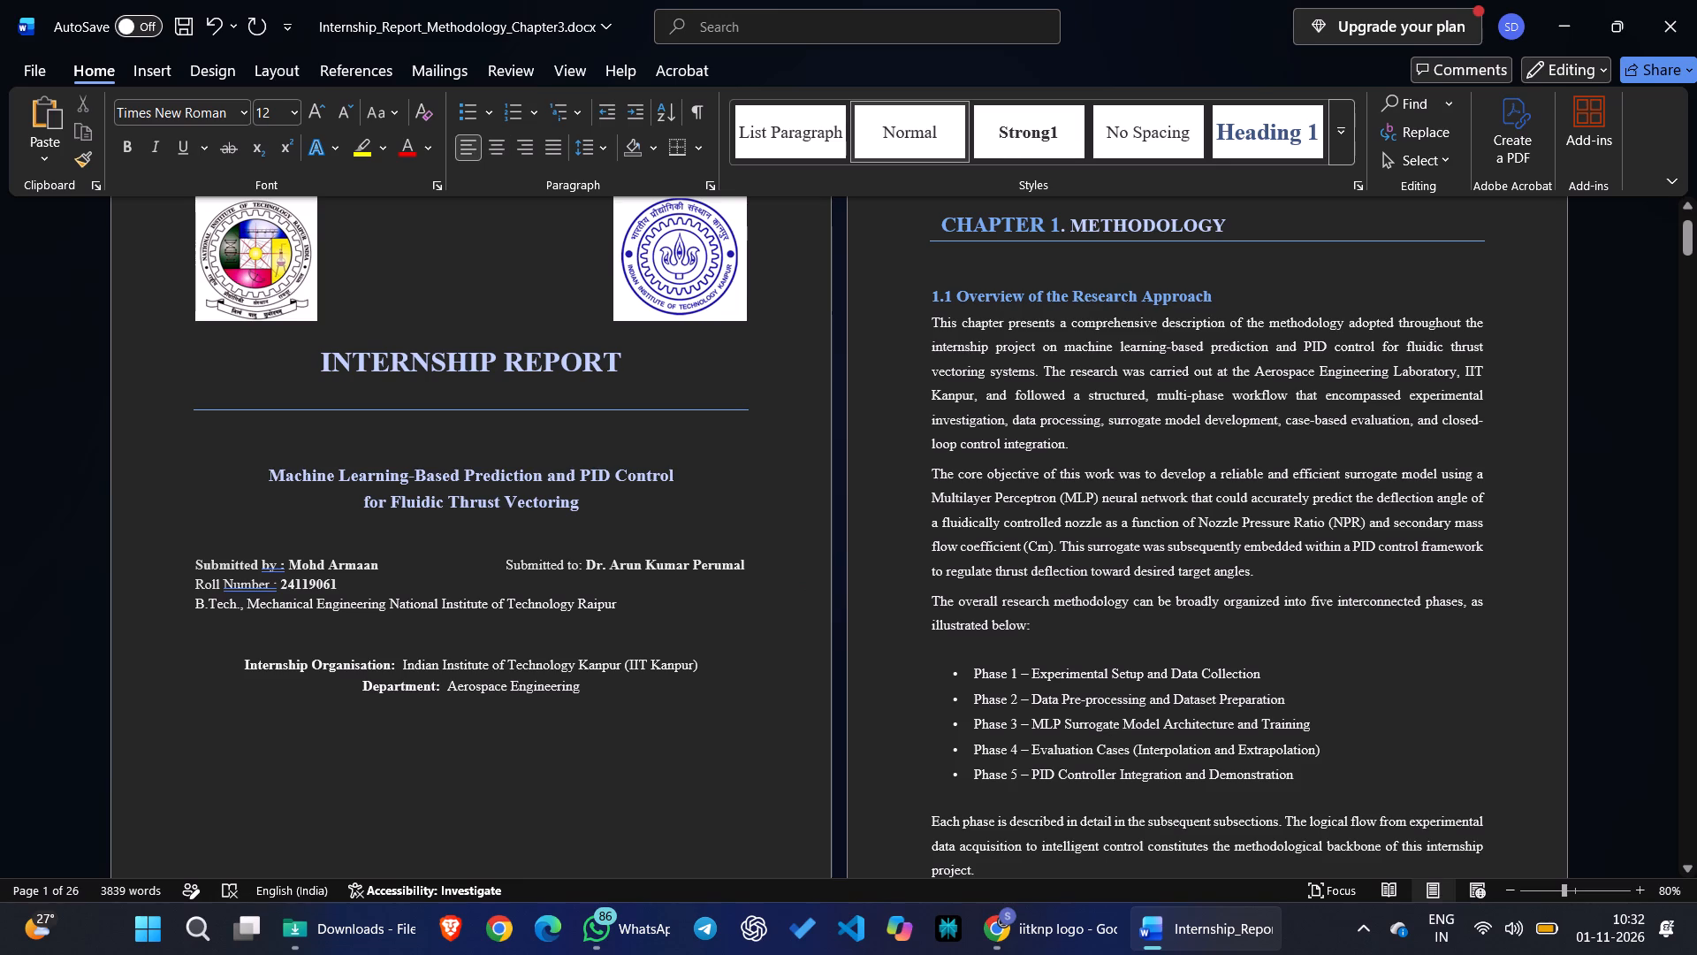
pyautogui.press('Left')
pyautogui.press('BackSpace')
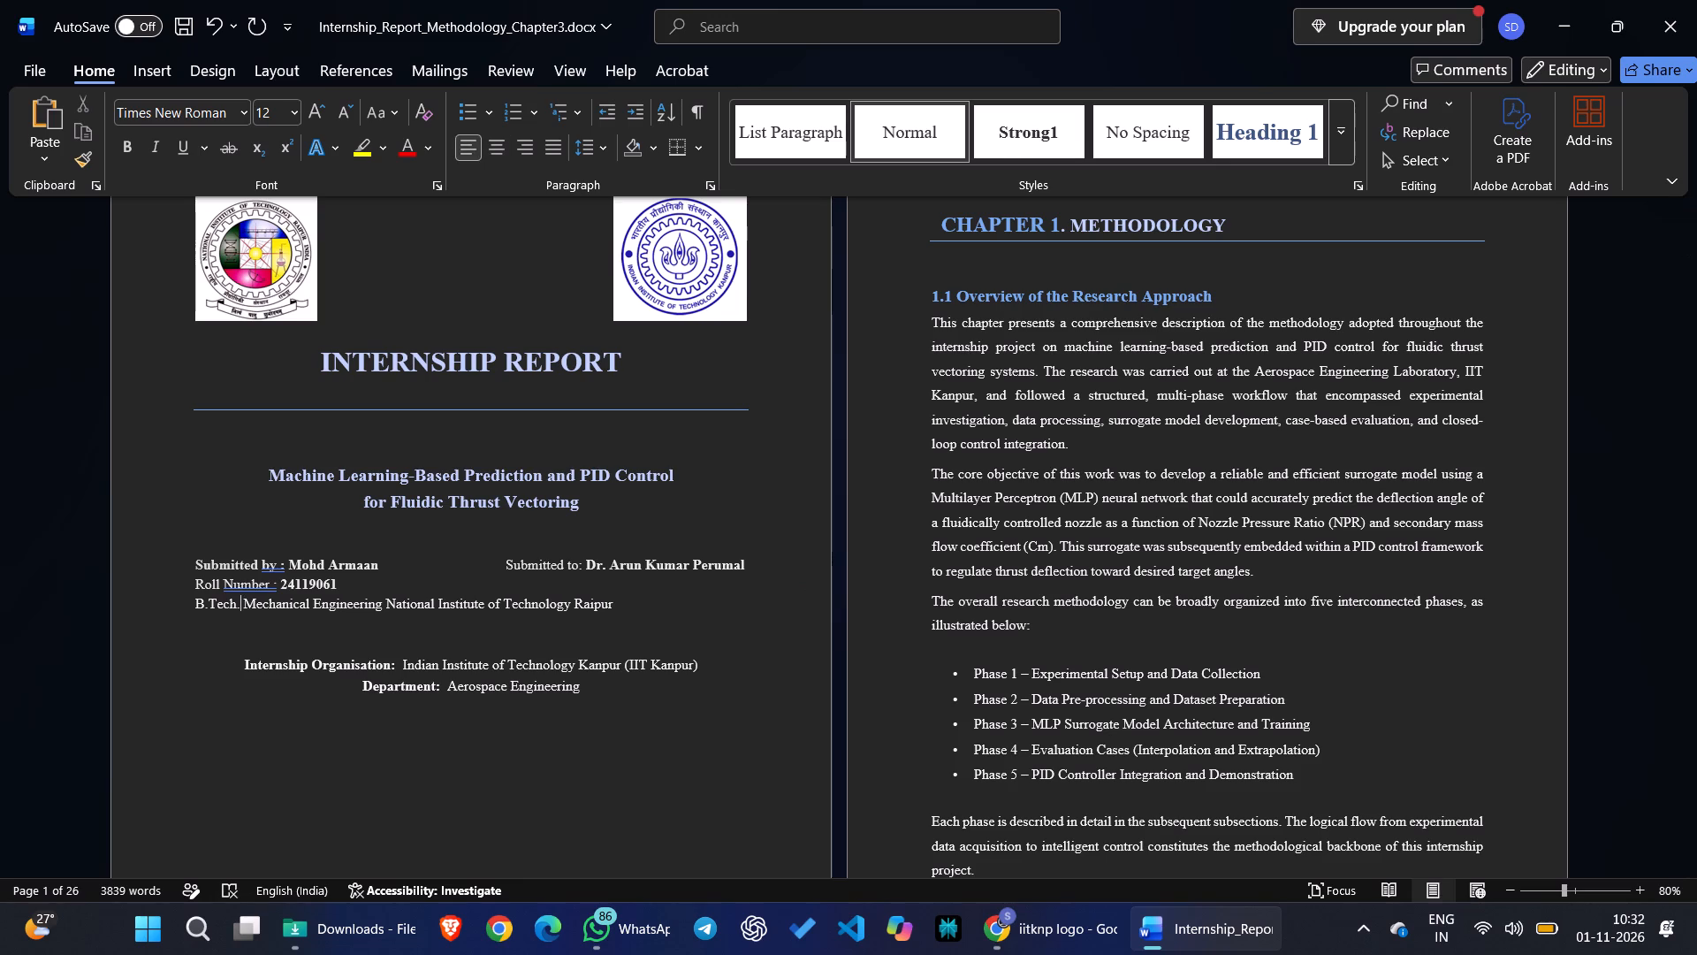
pyautogui.hotkey('shift', '_')
pyautogui.press('BackSpace')
pyautogui.press('-')
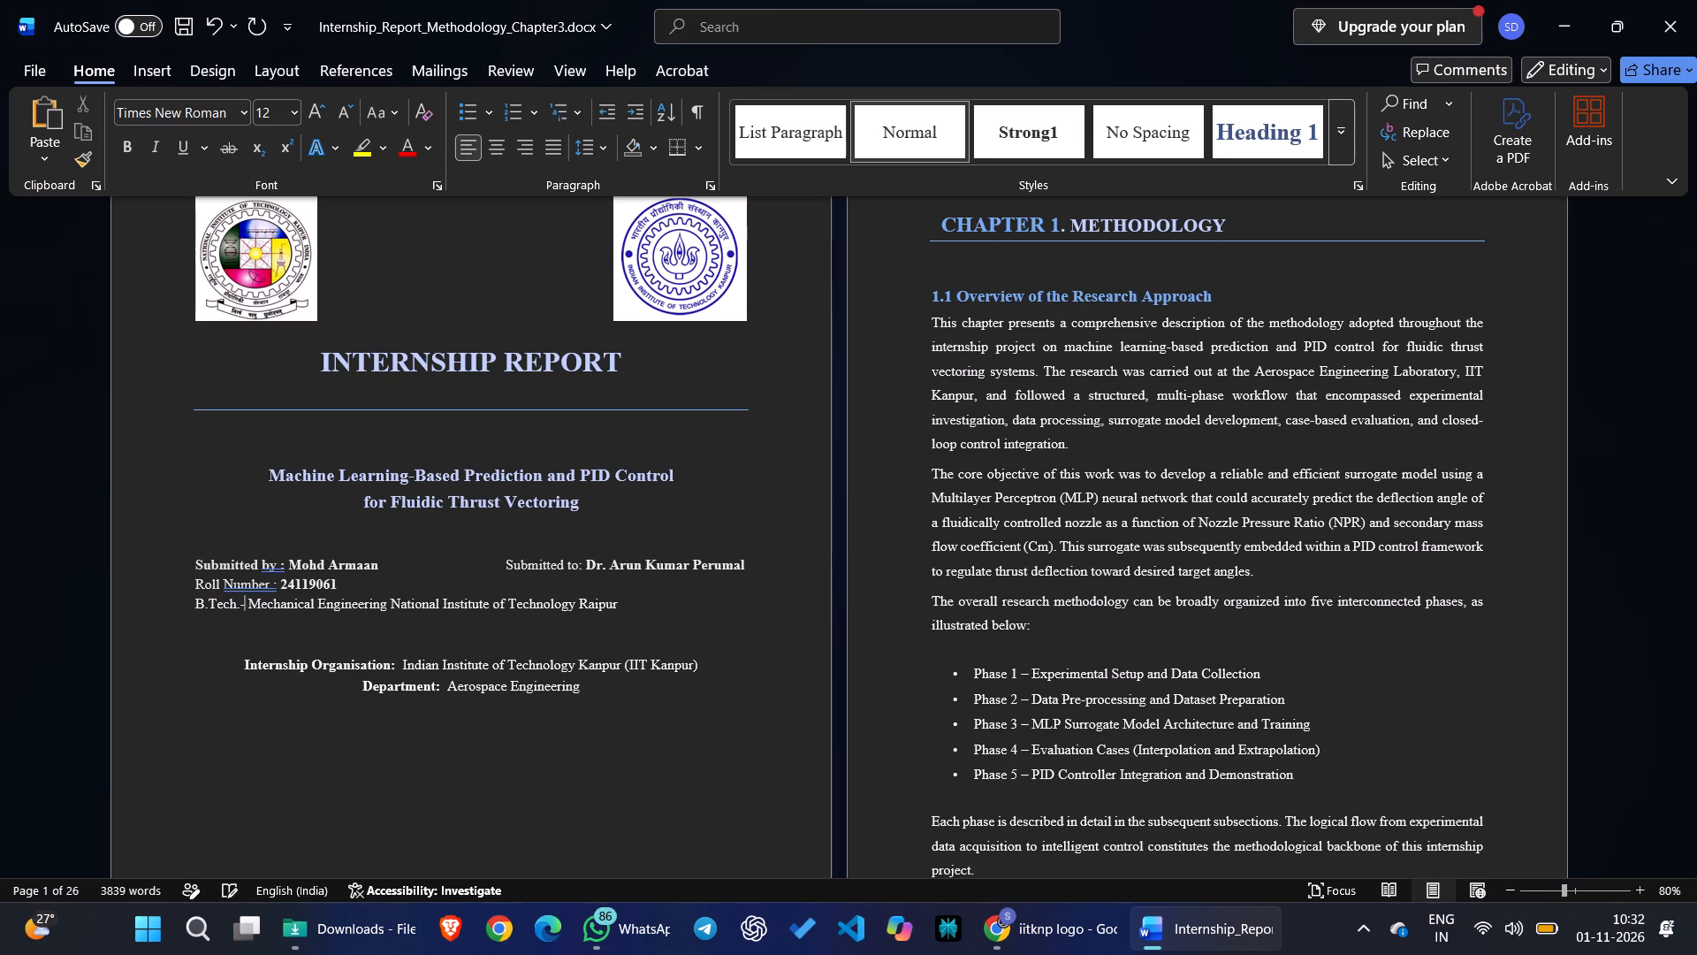
pyautogui.click(521, 677)
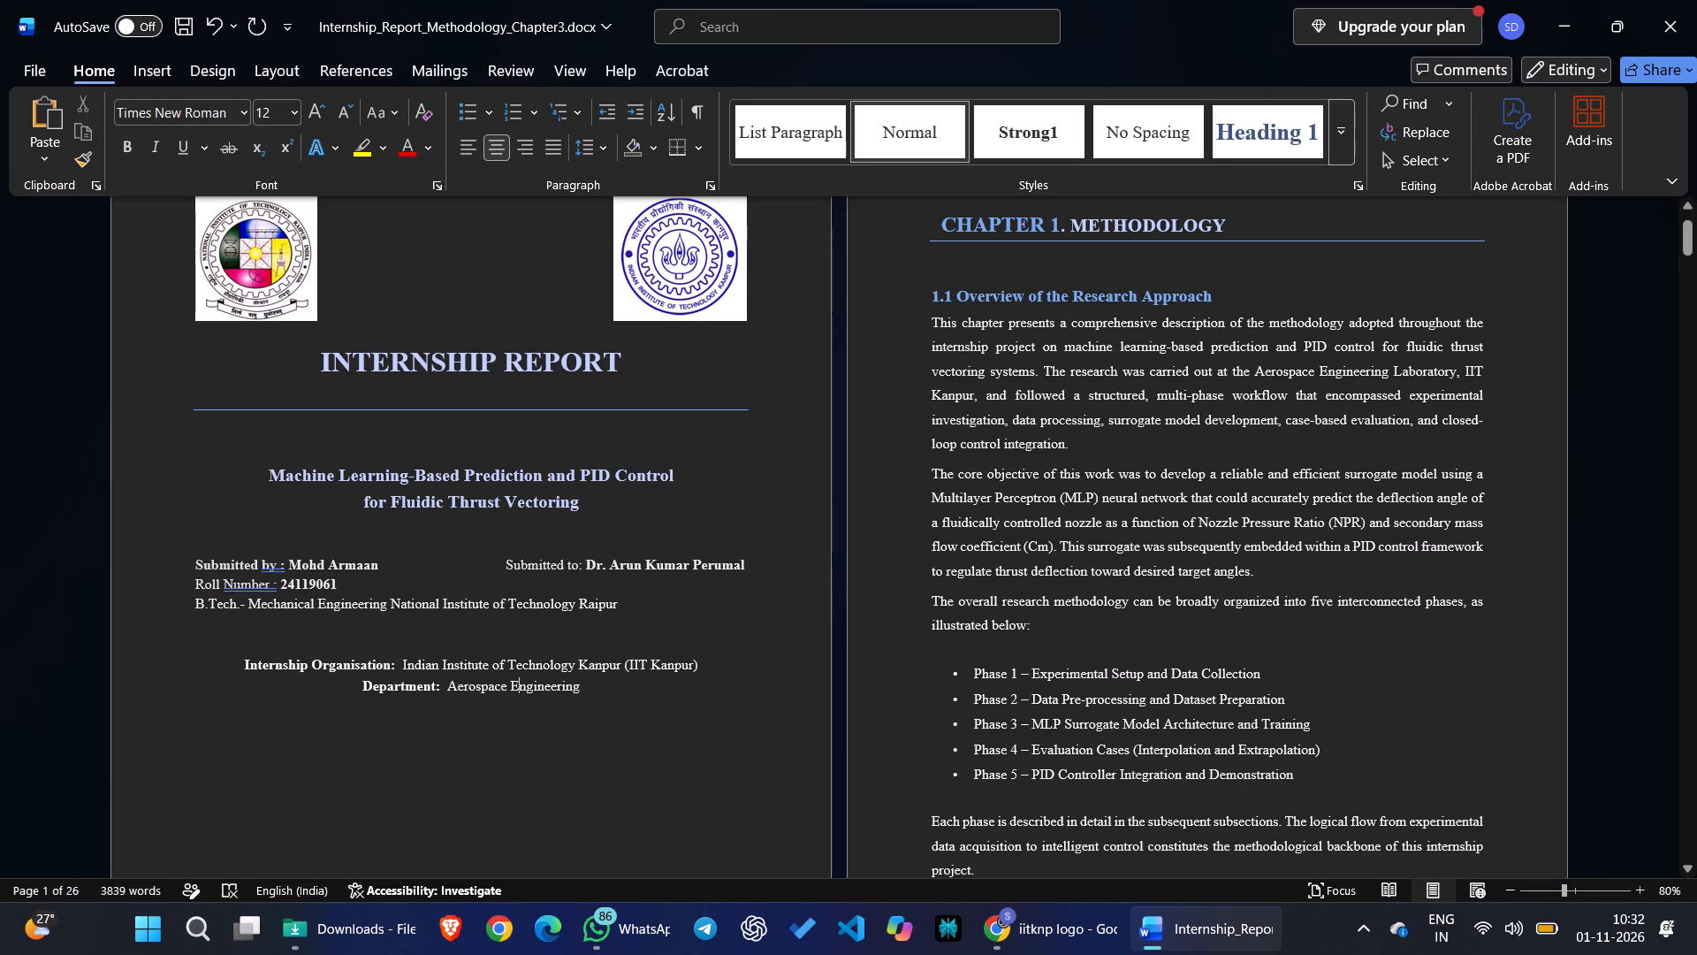
# Make "Mechanical Engineering National Institute of Technology Raipur" bold in the B.Tech. line.
pyautogui.moveTo(248, 601); pyautogui.dragTo(597, 615)
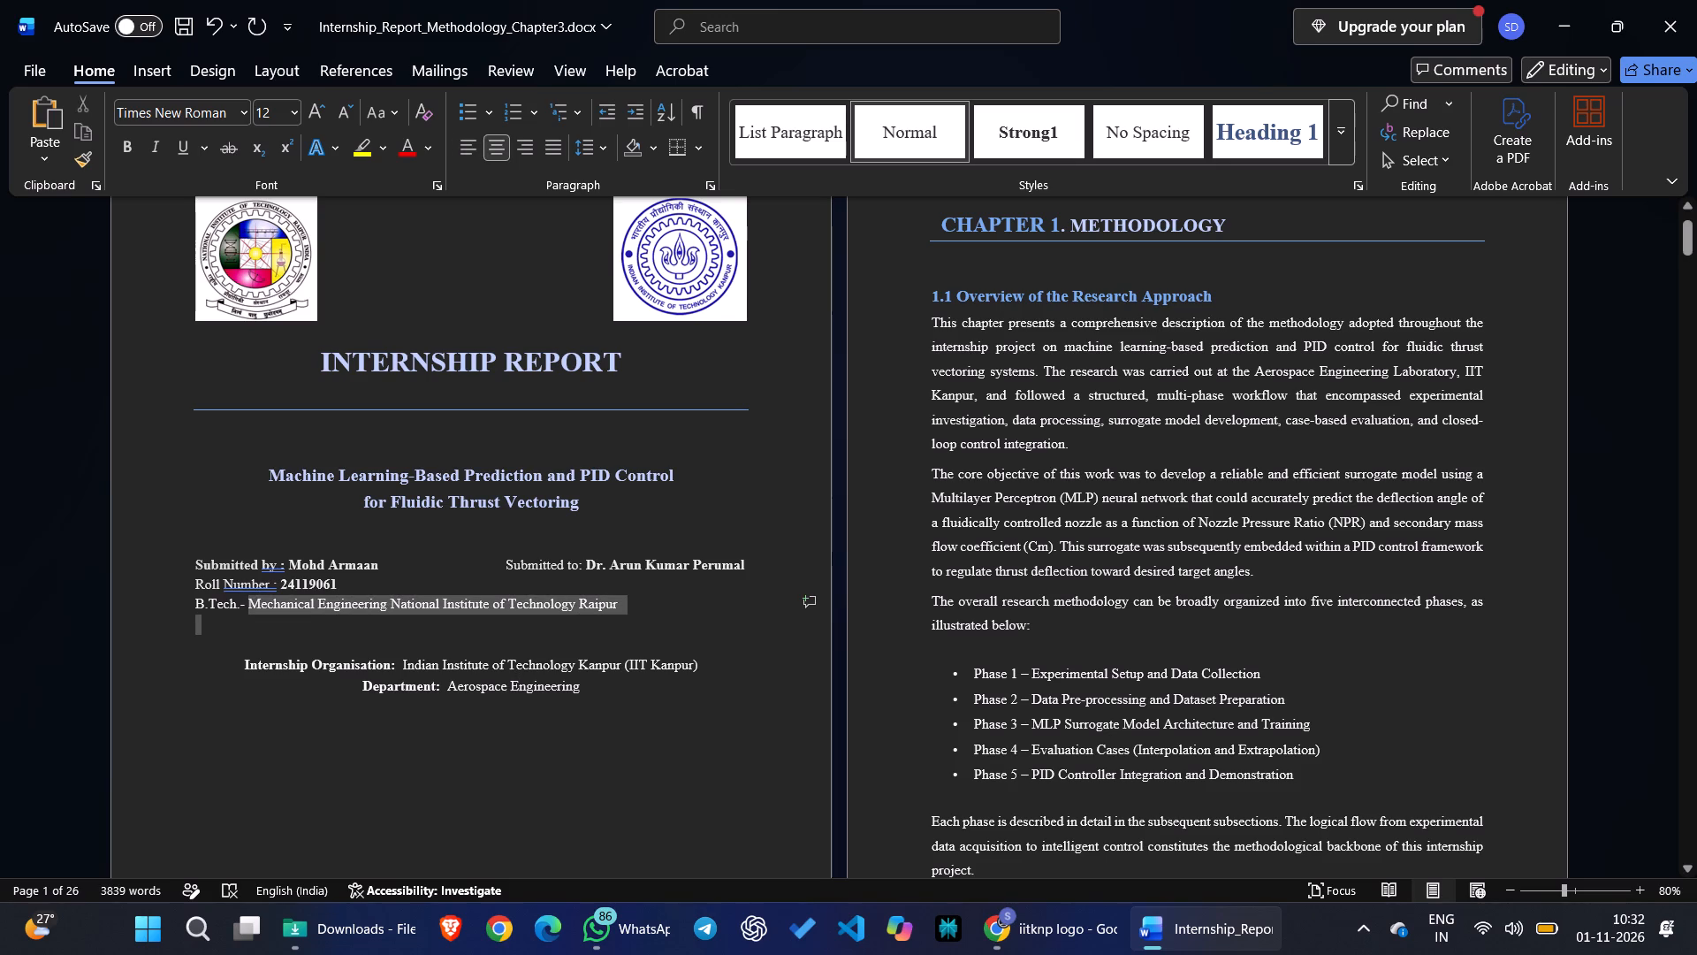
pyautogui.moveTo(597, 615); pyautogui.dragTo(612, 607)
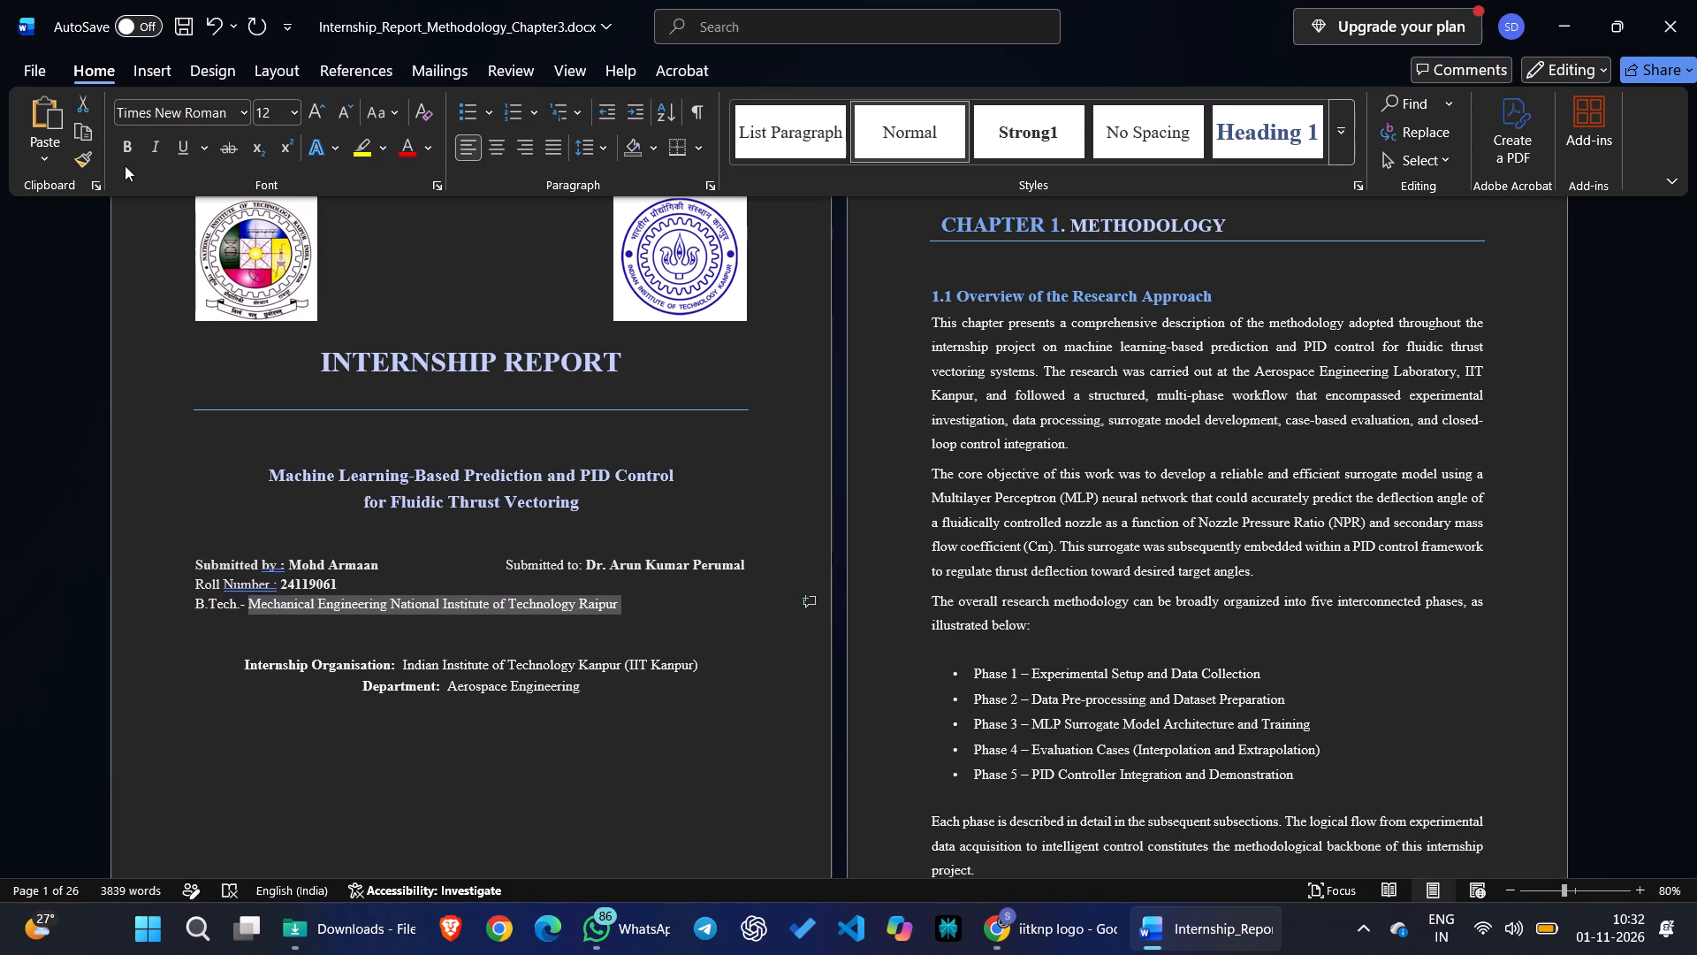
pyautogui.click(139, 147)
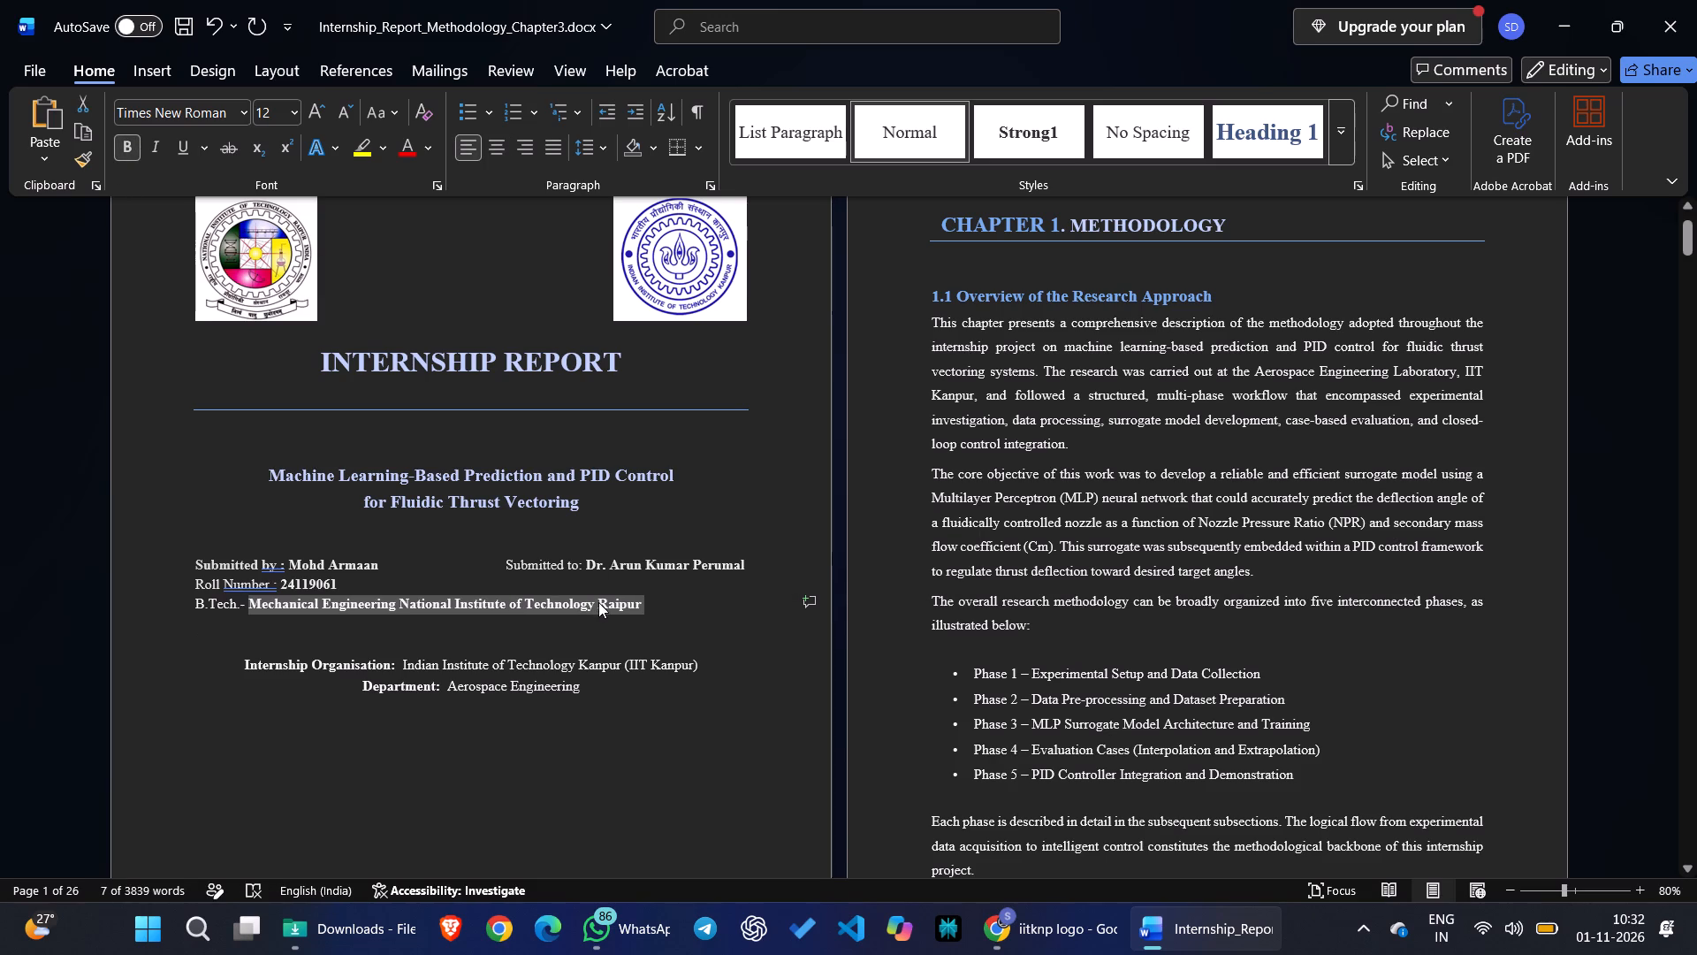
pyautogui.click(620, 627)
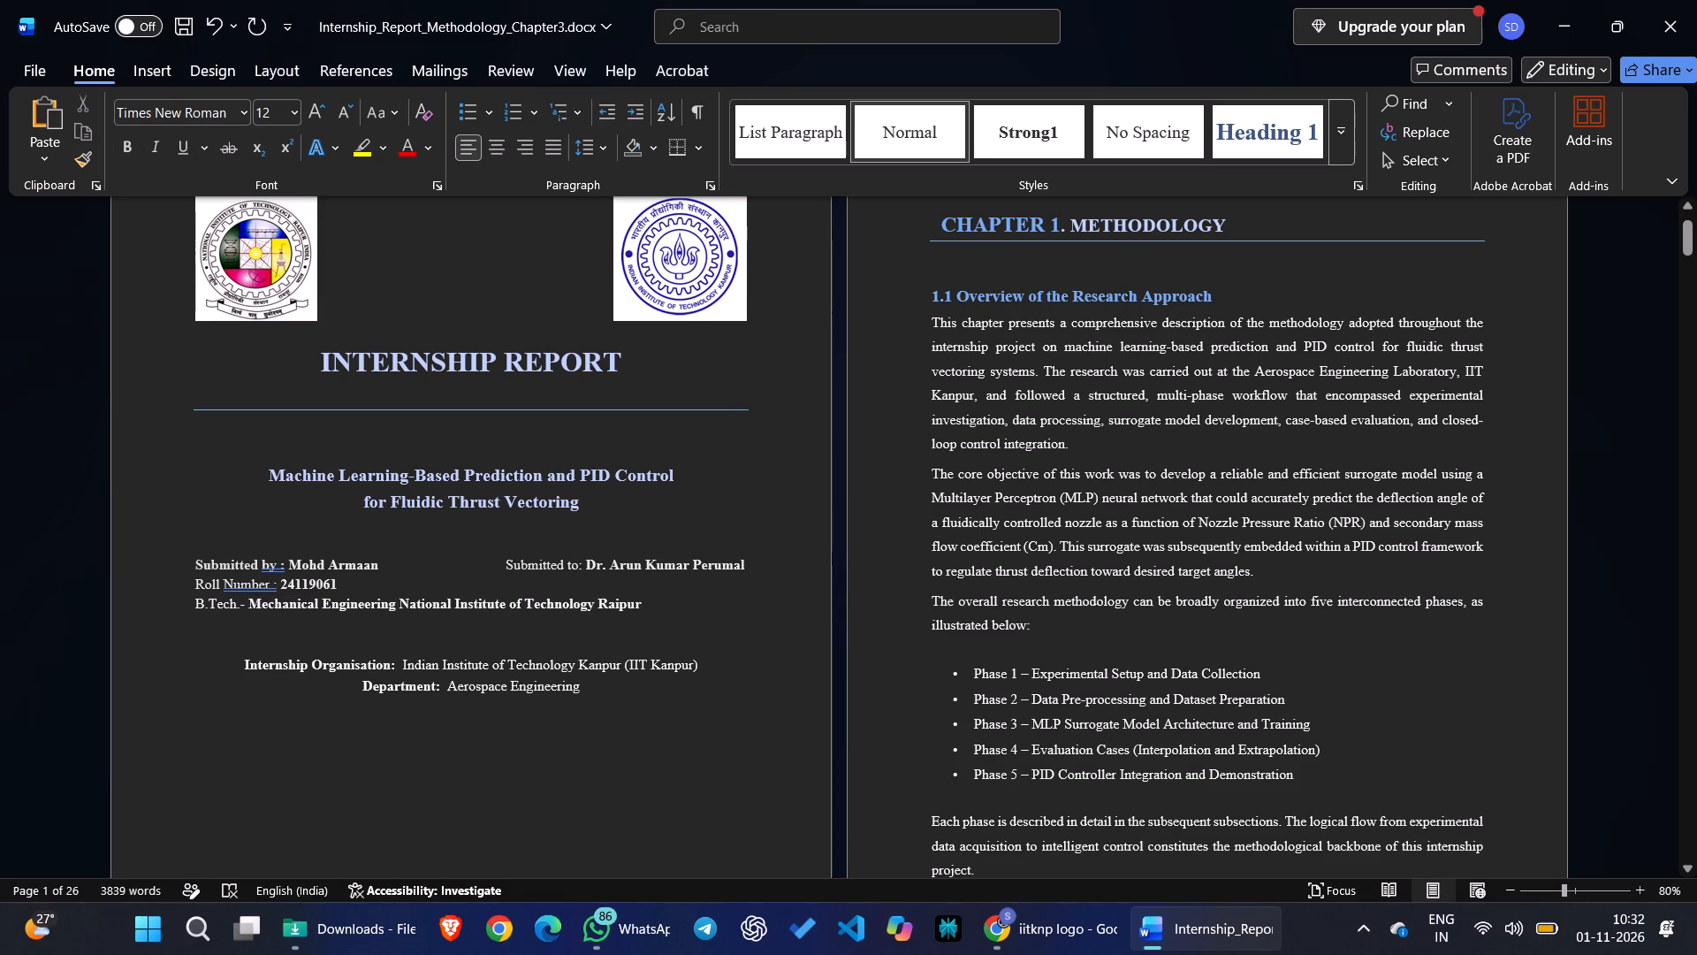
# Insert a comma with a space before it between "Mechanical Engineering" and "National Institute of Technology Raipur".
pyautogui.click(397, 606)
pyautogui.press(',')
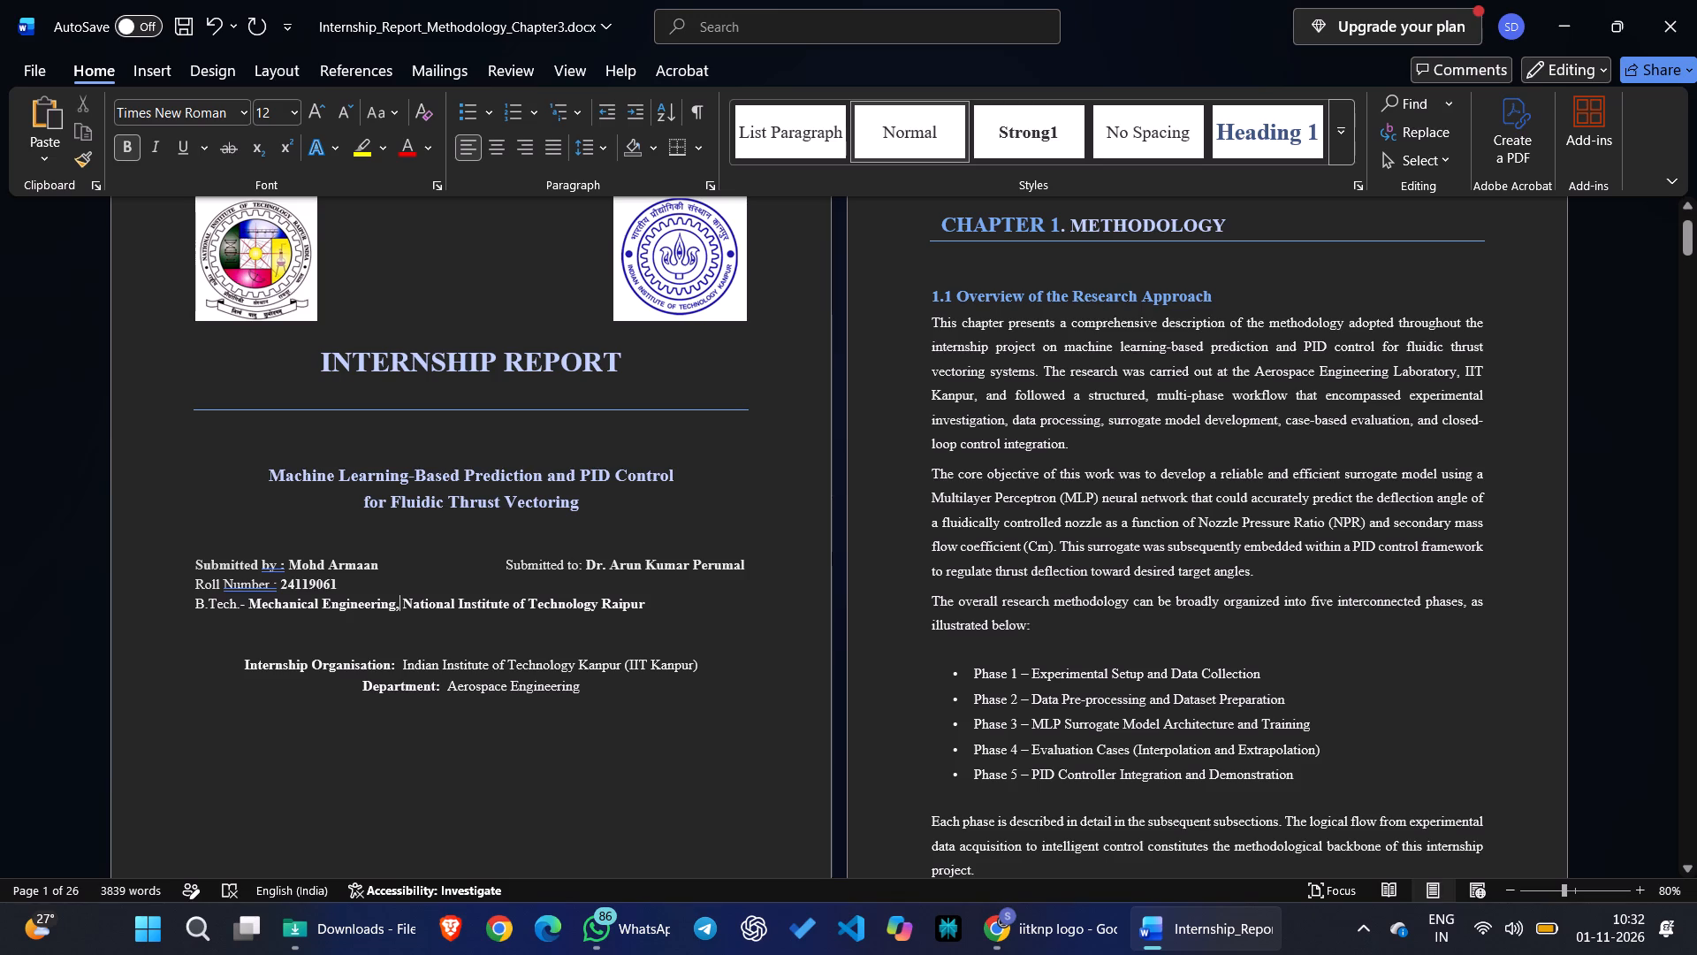
pyautogui.press('Left')
pyautogui.press('space')
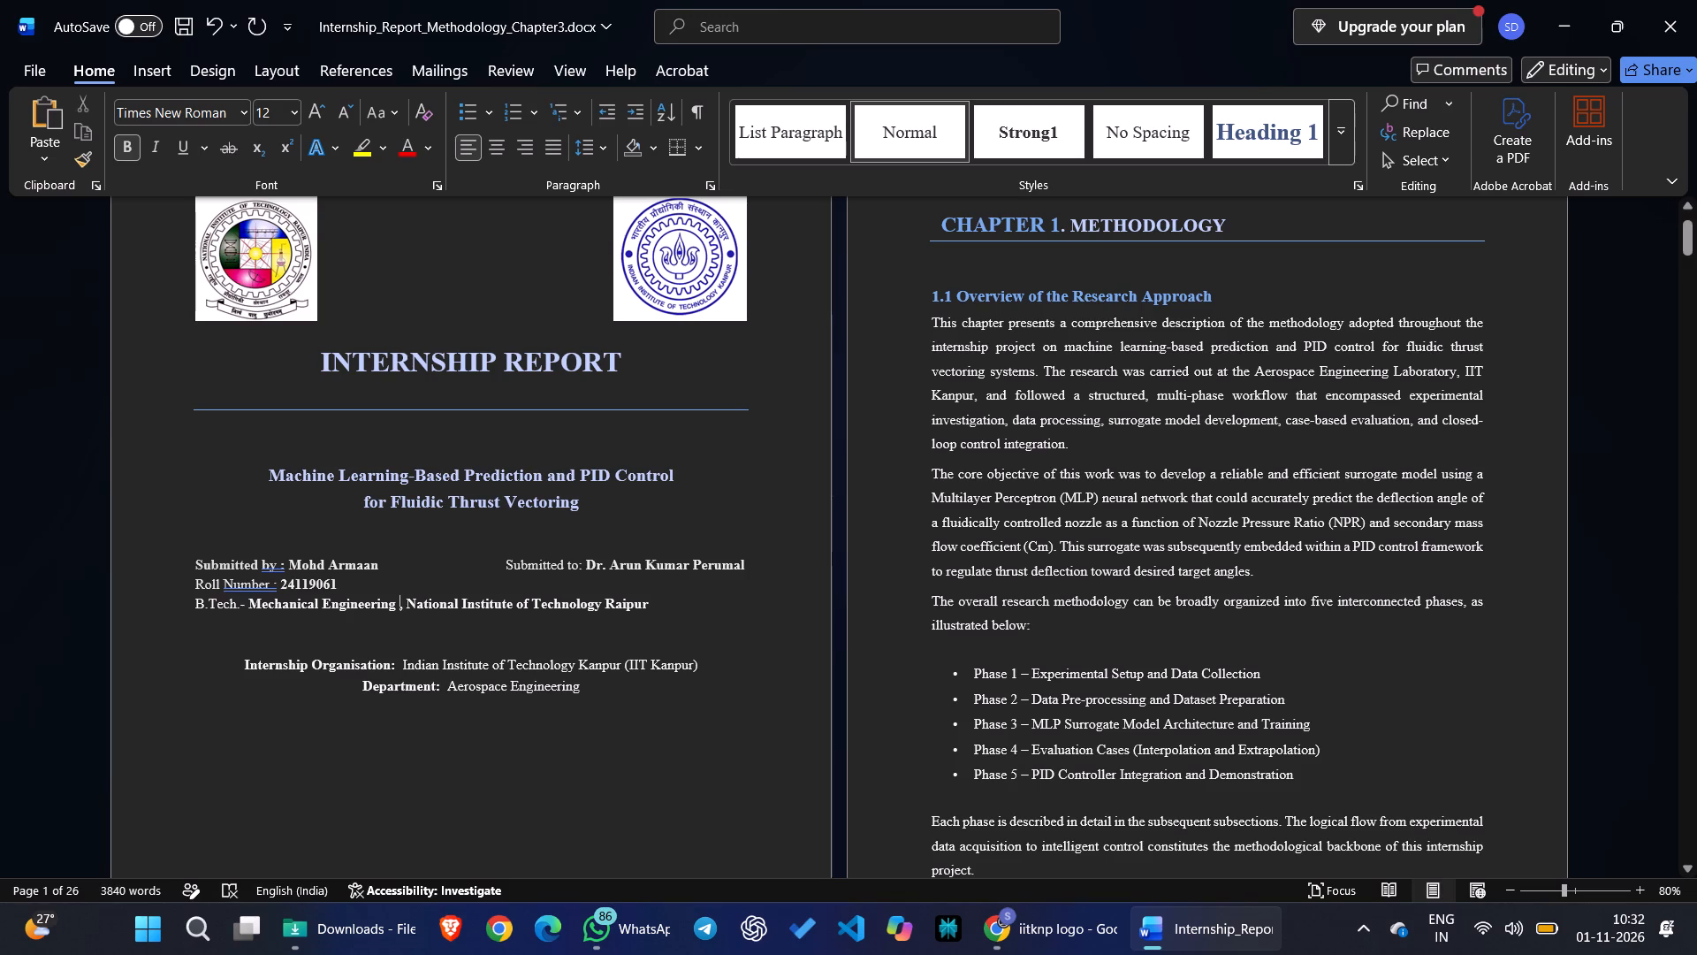
pyautogui.click(583, 736)
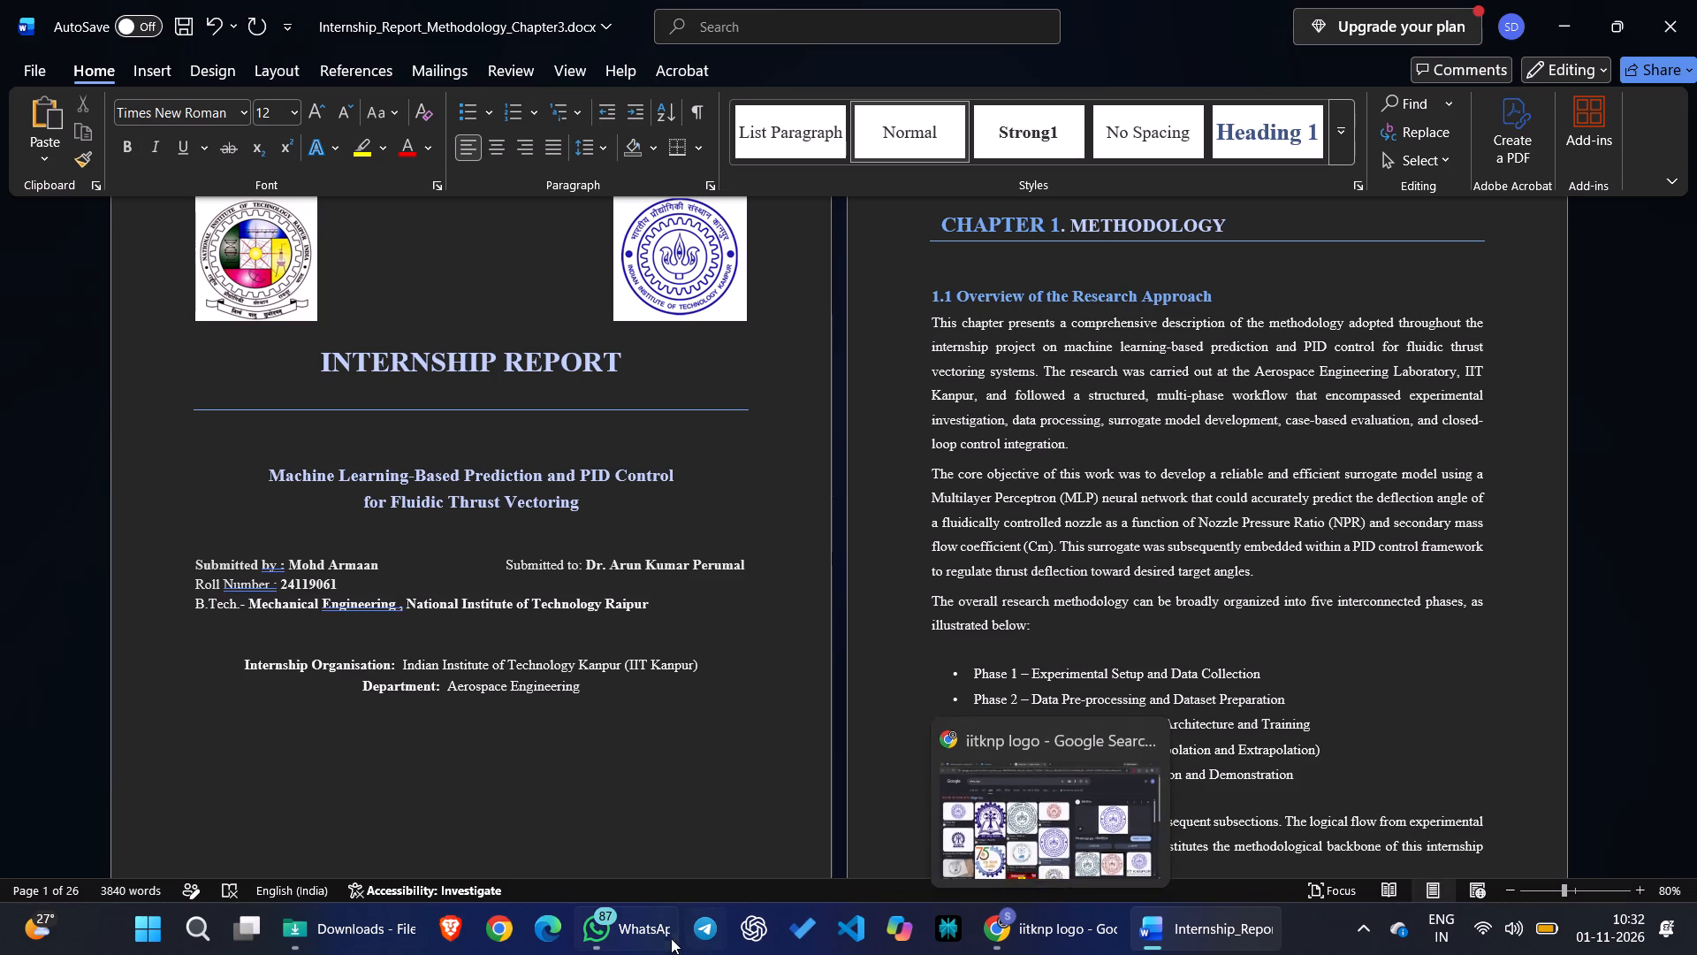
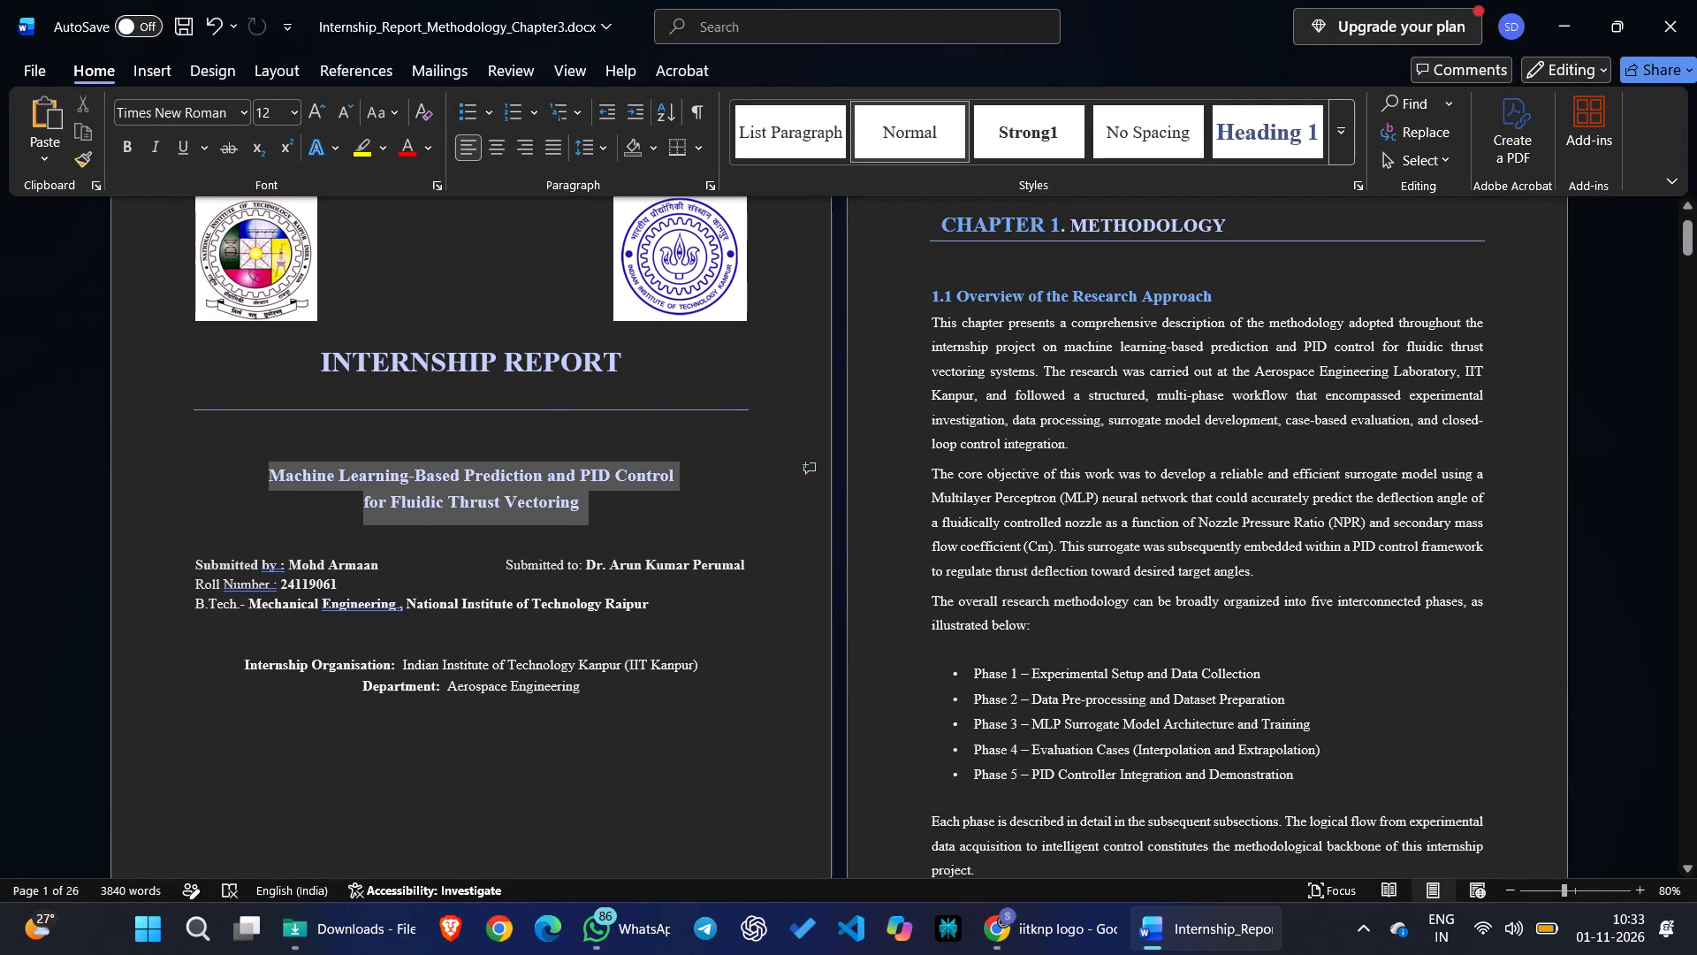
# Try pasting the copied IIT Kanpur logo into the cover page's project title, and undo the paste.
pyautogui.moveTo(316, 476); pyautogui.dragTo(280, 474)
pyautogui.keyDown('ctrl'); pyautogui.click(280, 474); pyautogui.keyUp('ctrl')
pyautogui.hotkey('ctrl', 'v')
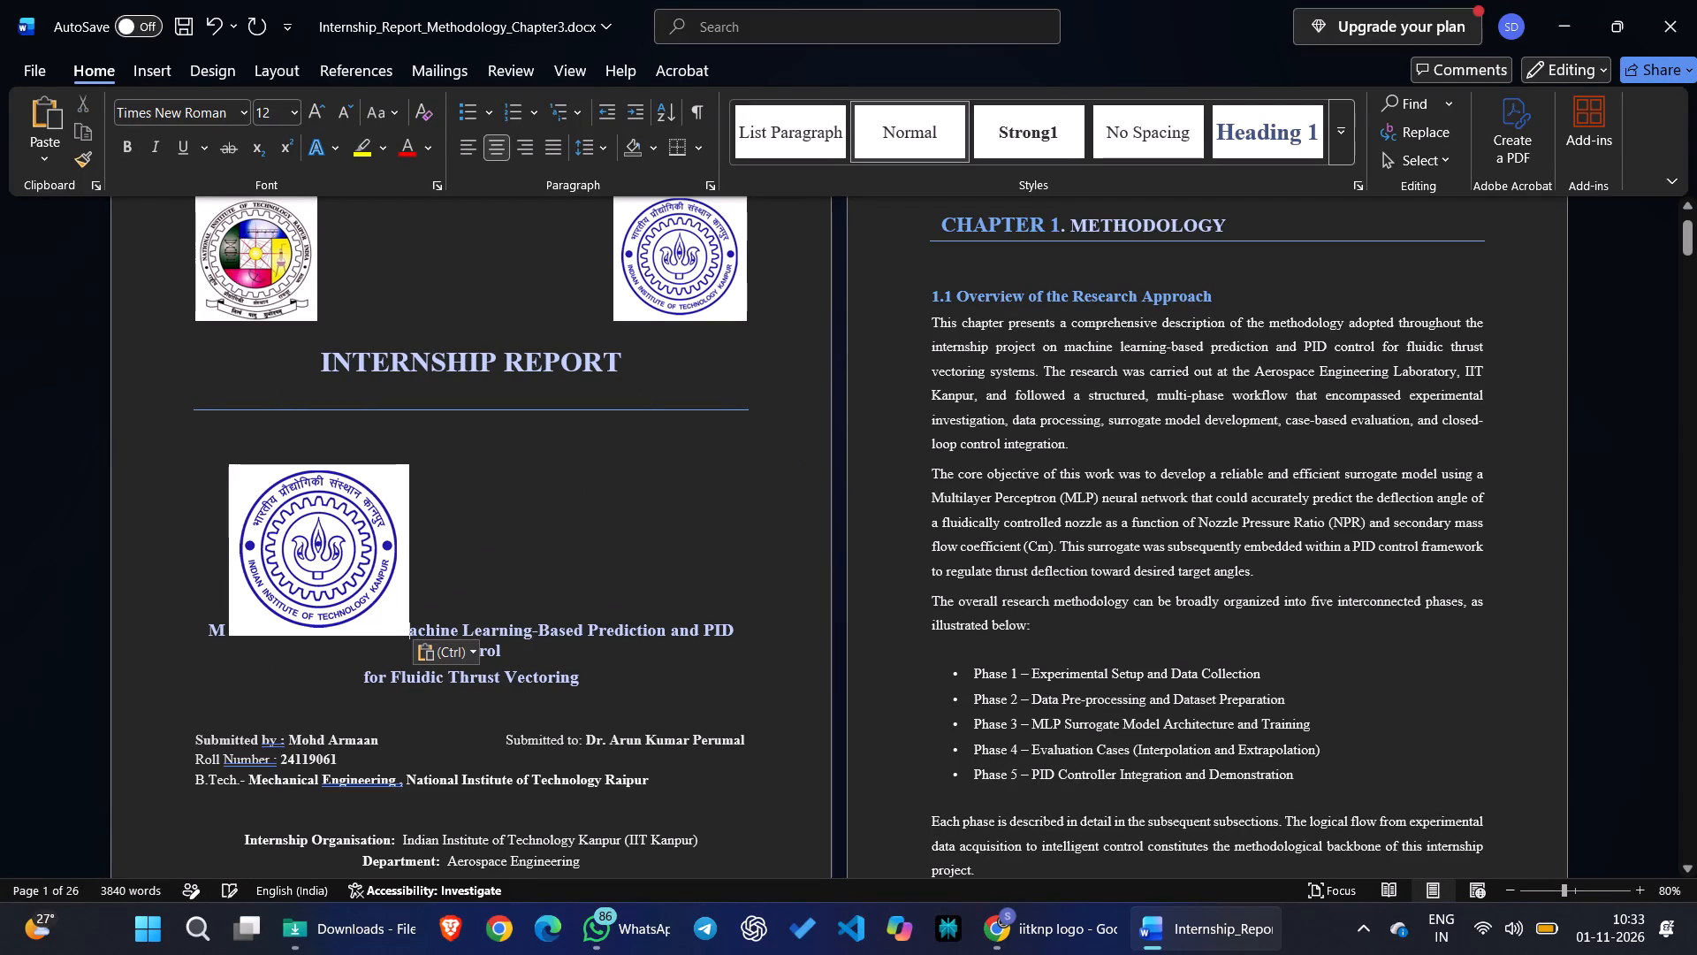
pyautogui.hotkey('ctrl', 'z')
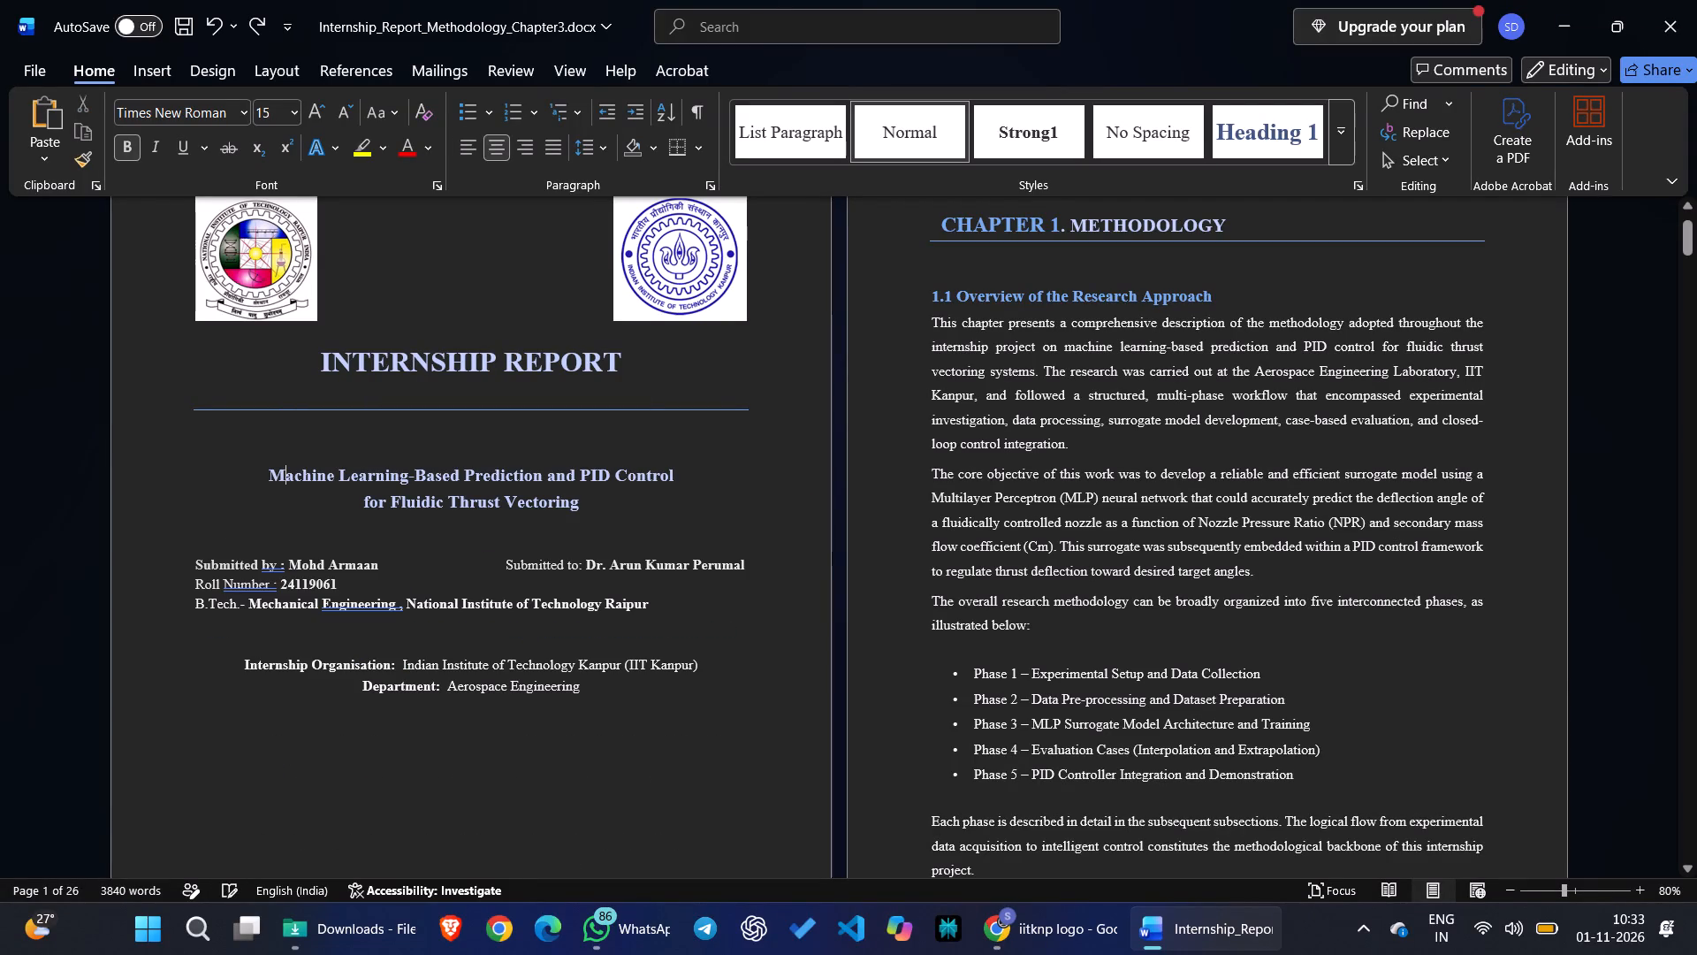
# Switch to Chrome with the "iitknp logo" image search results.
pyautogui.click(1071, 931)
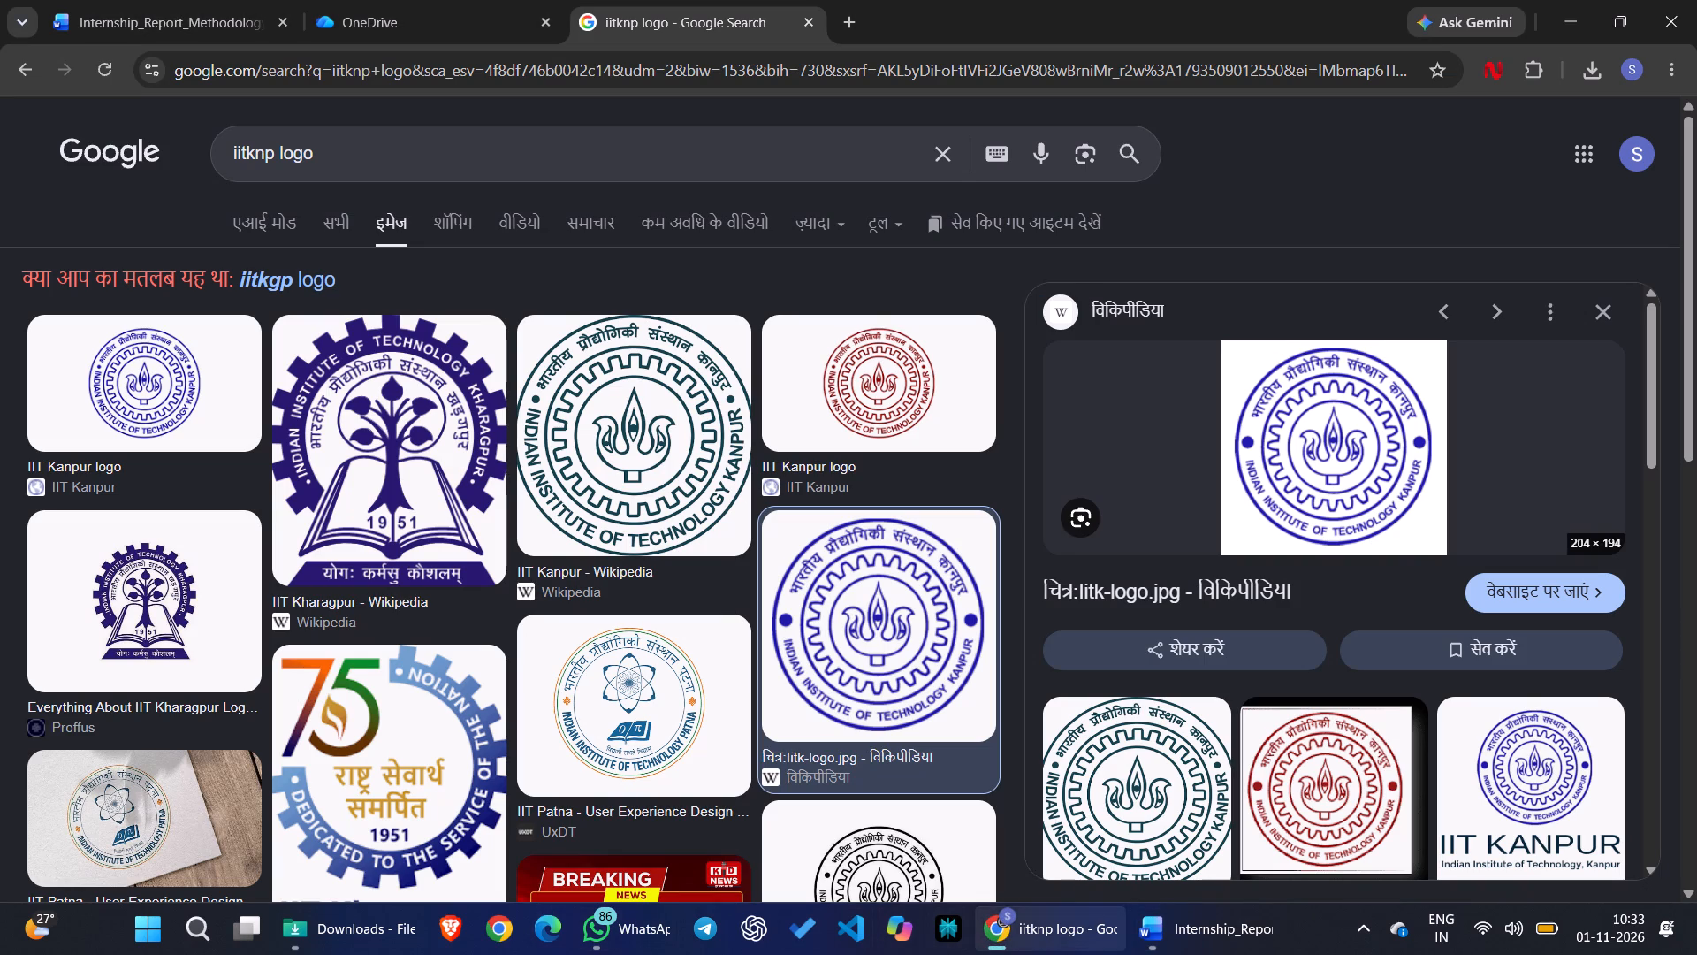
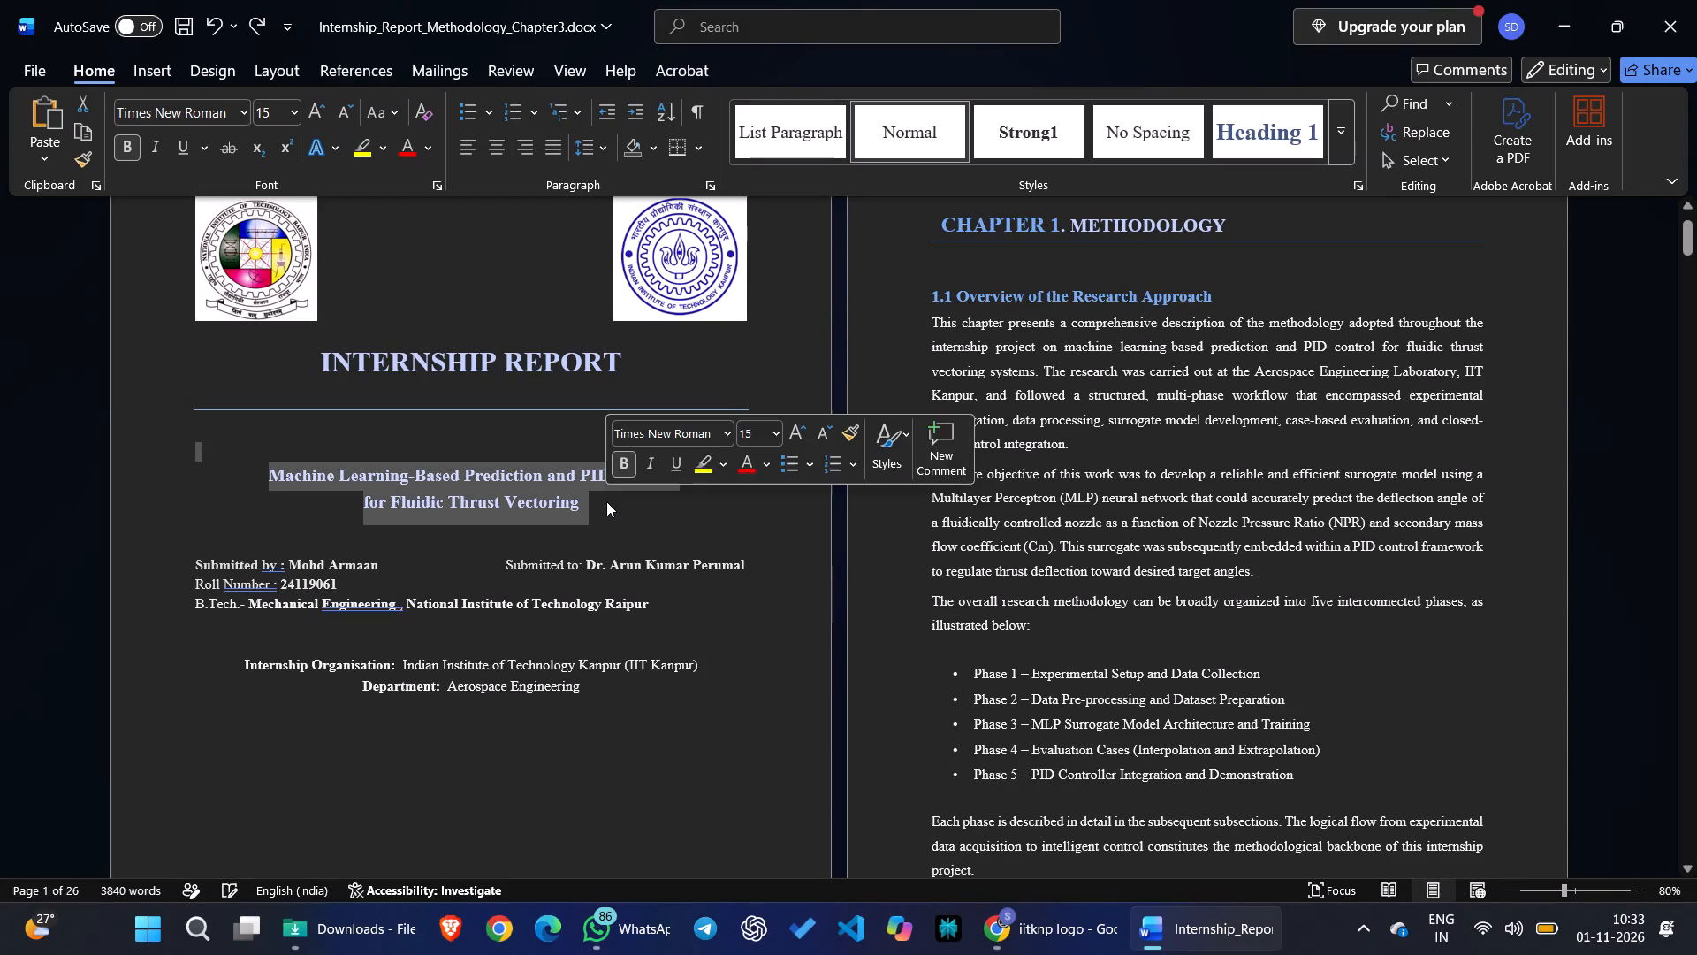
# Replace the cover page's project title with the copied "MACHINE LEARNING - DRIVEN PREDICTION OF JET DEFLECTION IN FLUIDIC THRUST VECTORING".
pyautogui.keyDown('ctrl'); pyautogui.click(606, 501); pyautogui.keyUp('ctrl')
pyautogui.hotkey('ctrl', 'v')
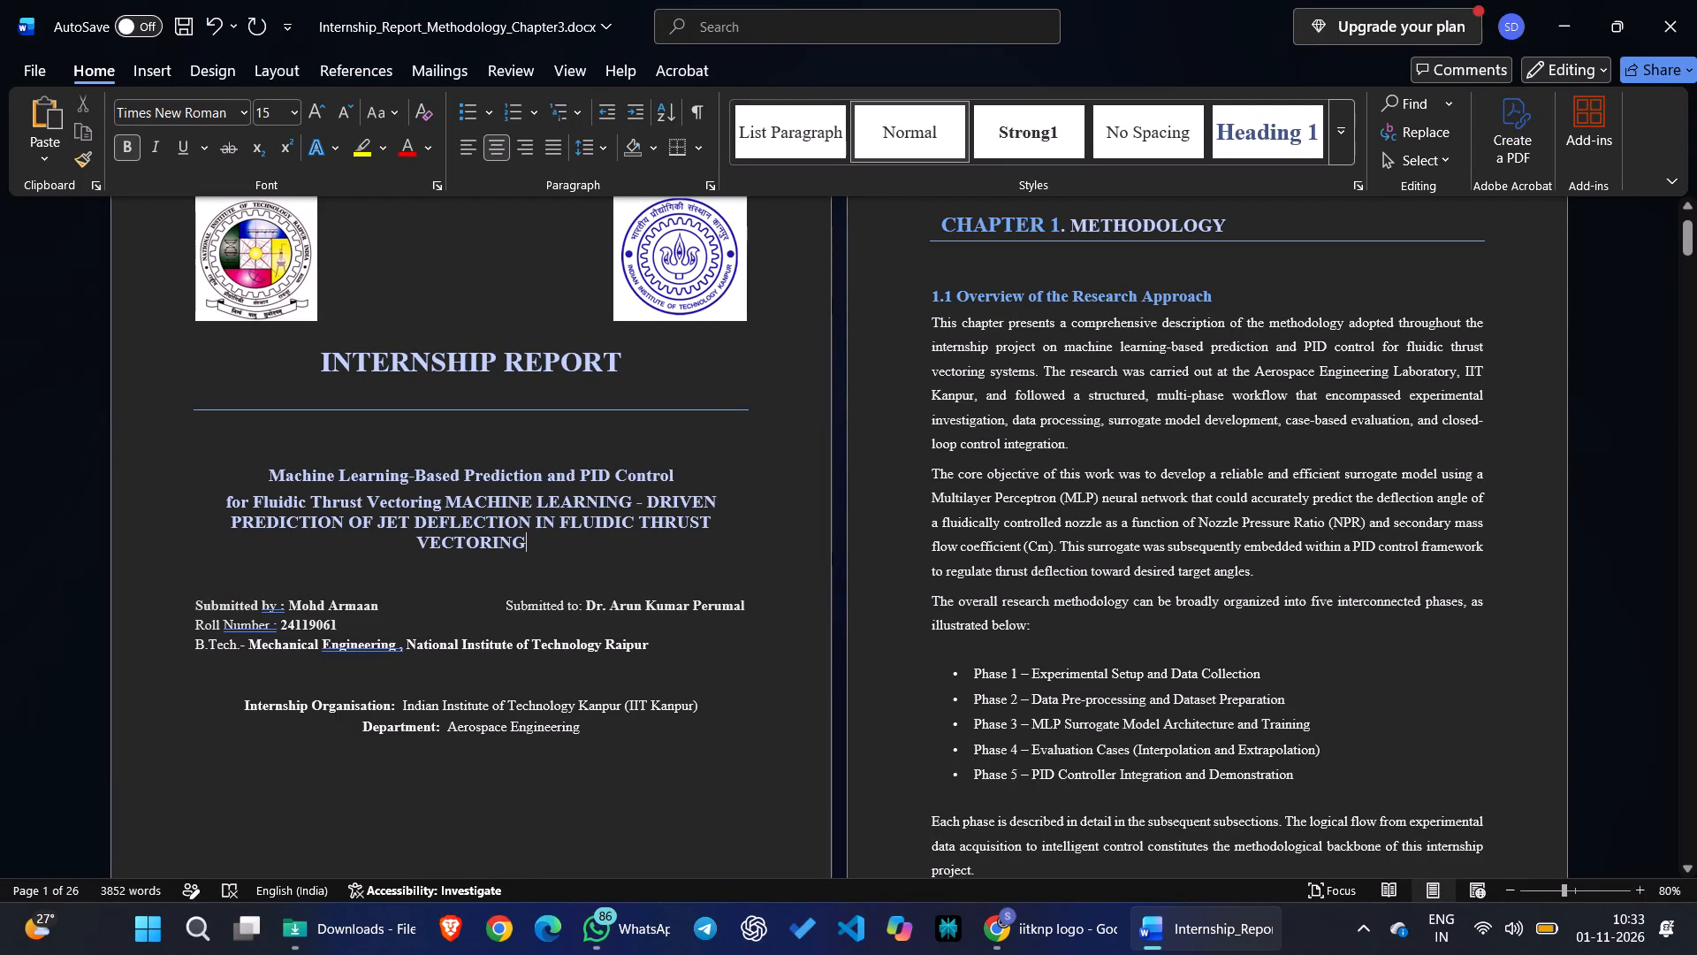
pyautogui.moveTo(445, 508); pyautogui.dragTo(291, 476)
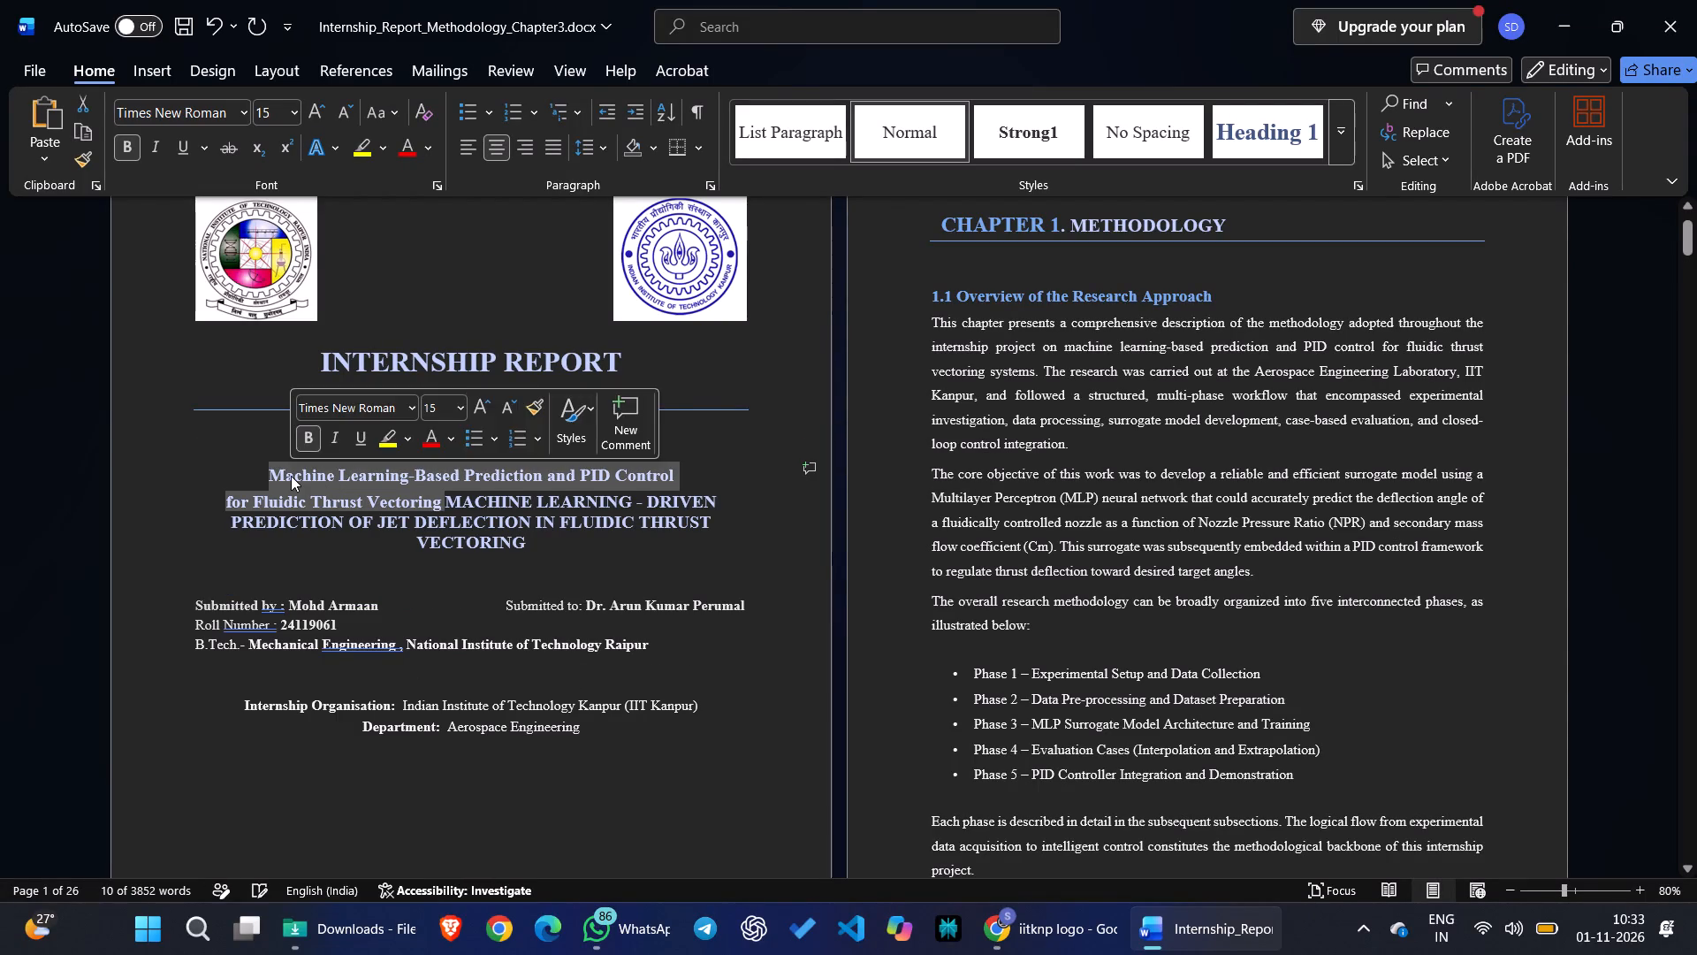
pyautogui.press('BackSpace')
# Copy the horizontal line under "INTERNSHIP REPORT" and paste it on a new line below the project title.
pyautogui.click(521, 412)
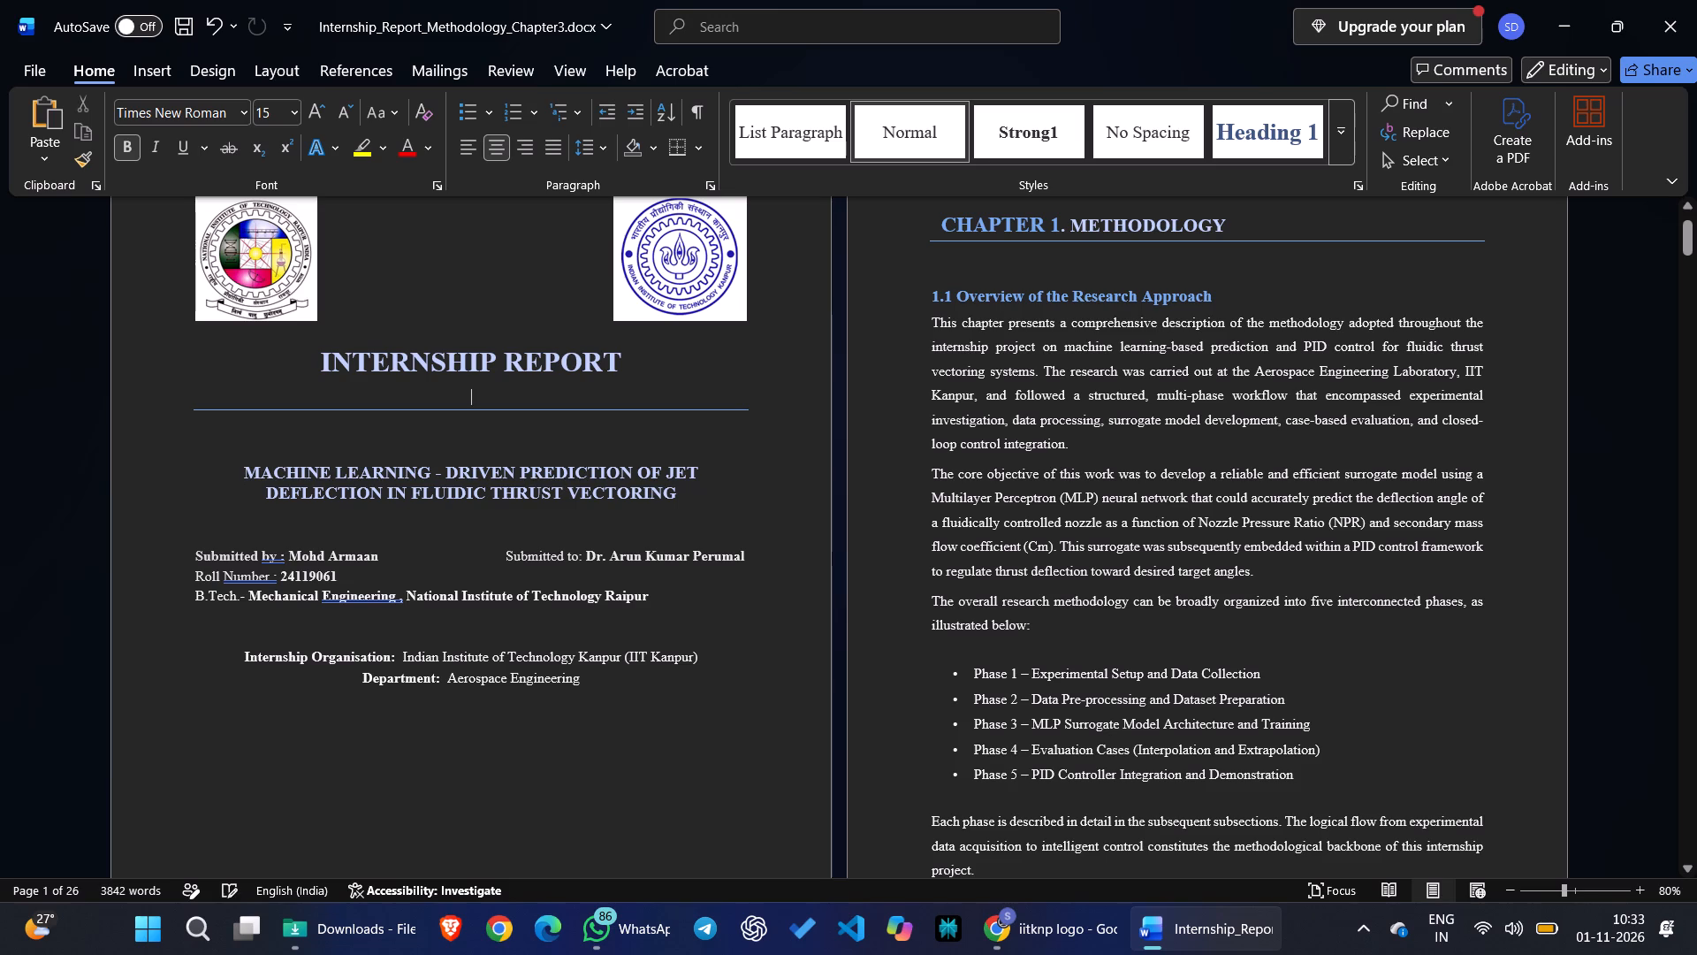
pyautogui.moveTo(193, 406); pyautogui.dragTo(786, 422)
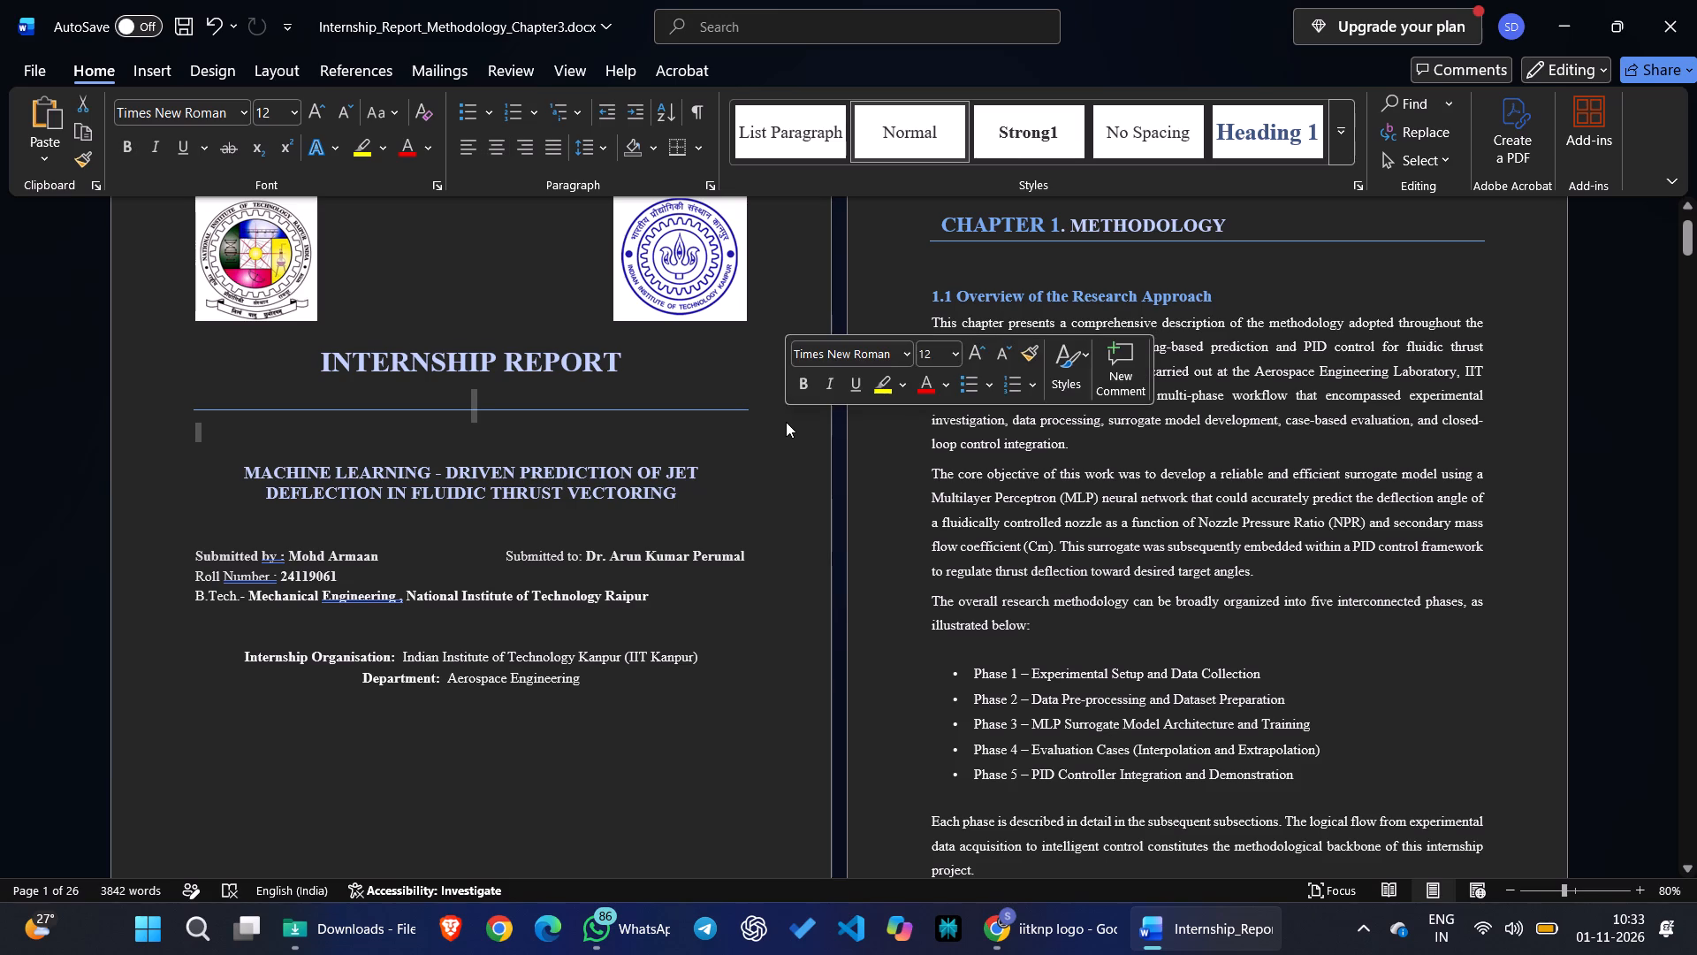
pyautogui.hotkey('ctrl', 'c')
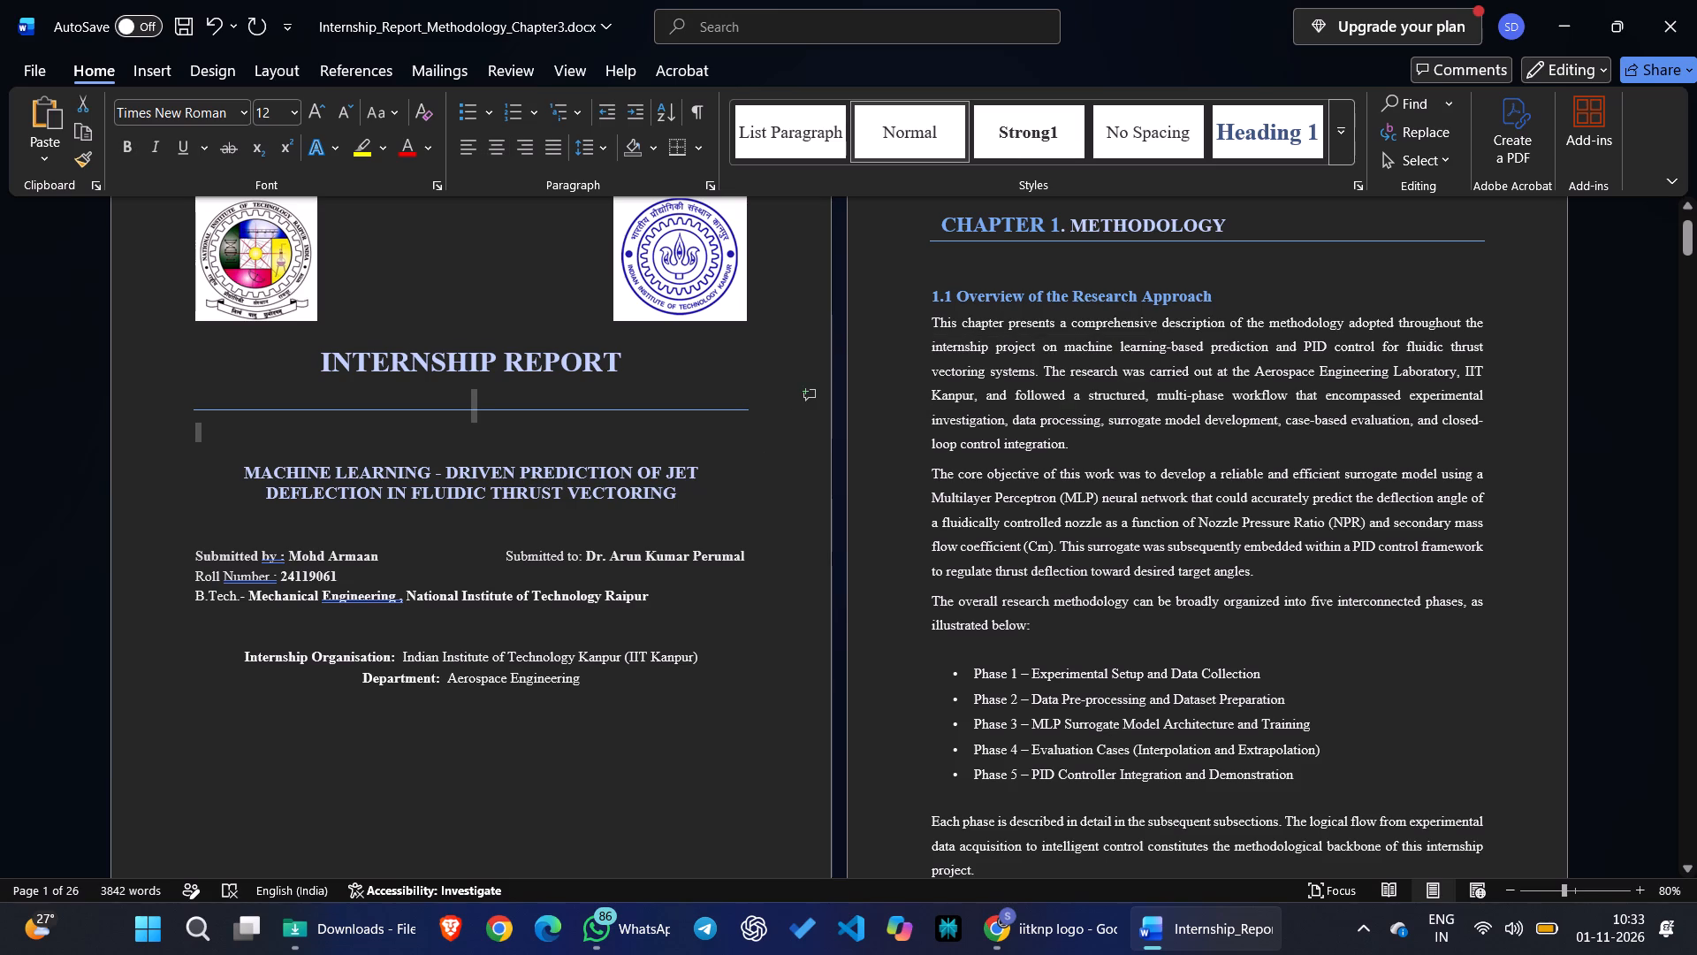
pyautogui.click(706, 500)
pyautogui.press('Return')
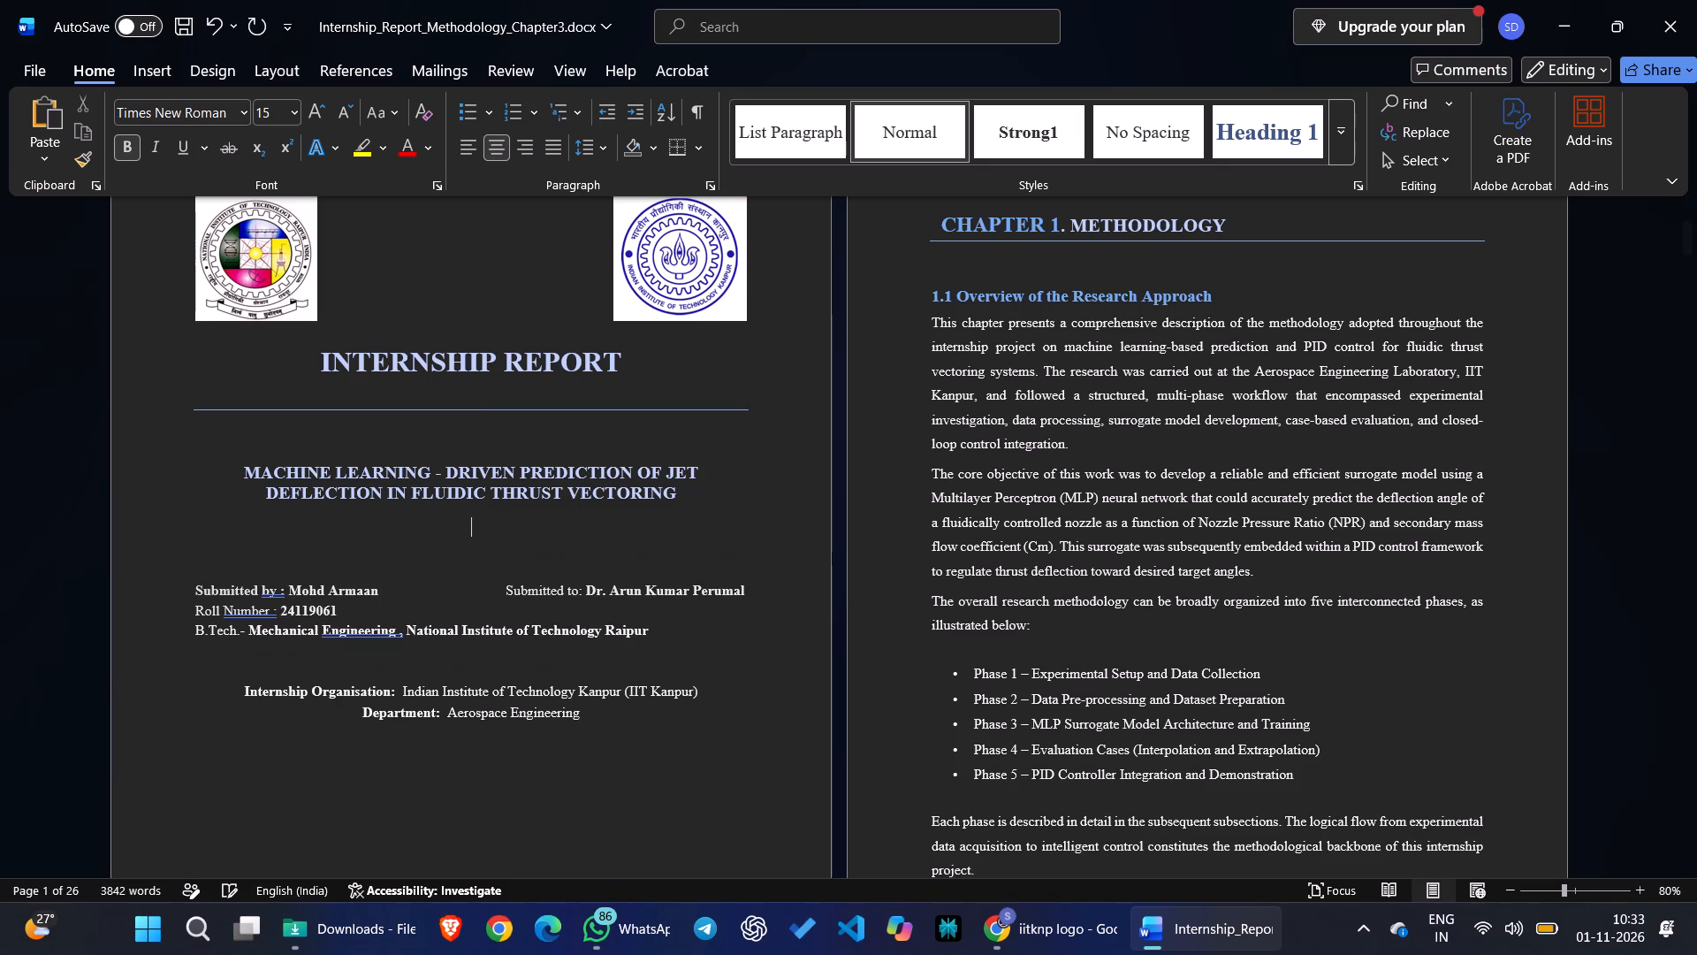
pyautogui.hotkey('ctrl', 'v')
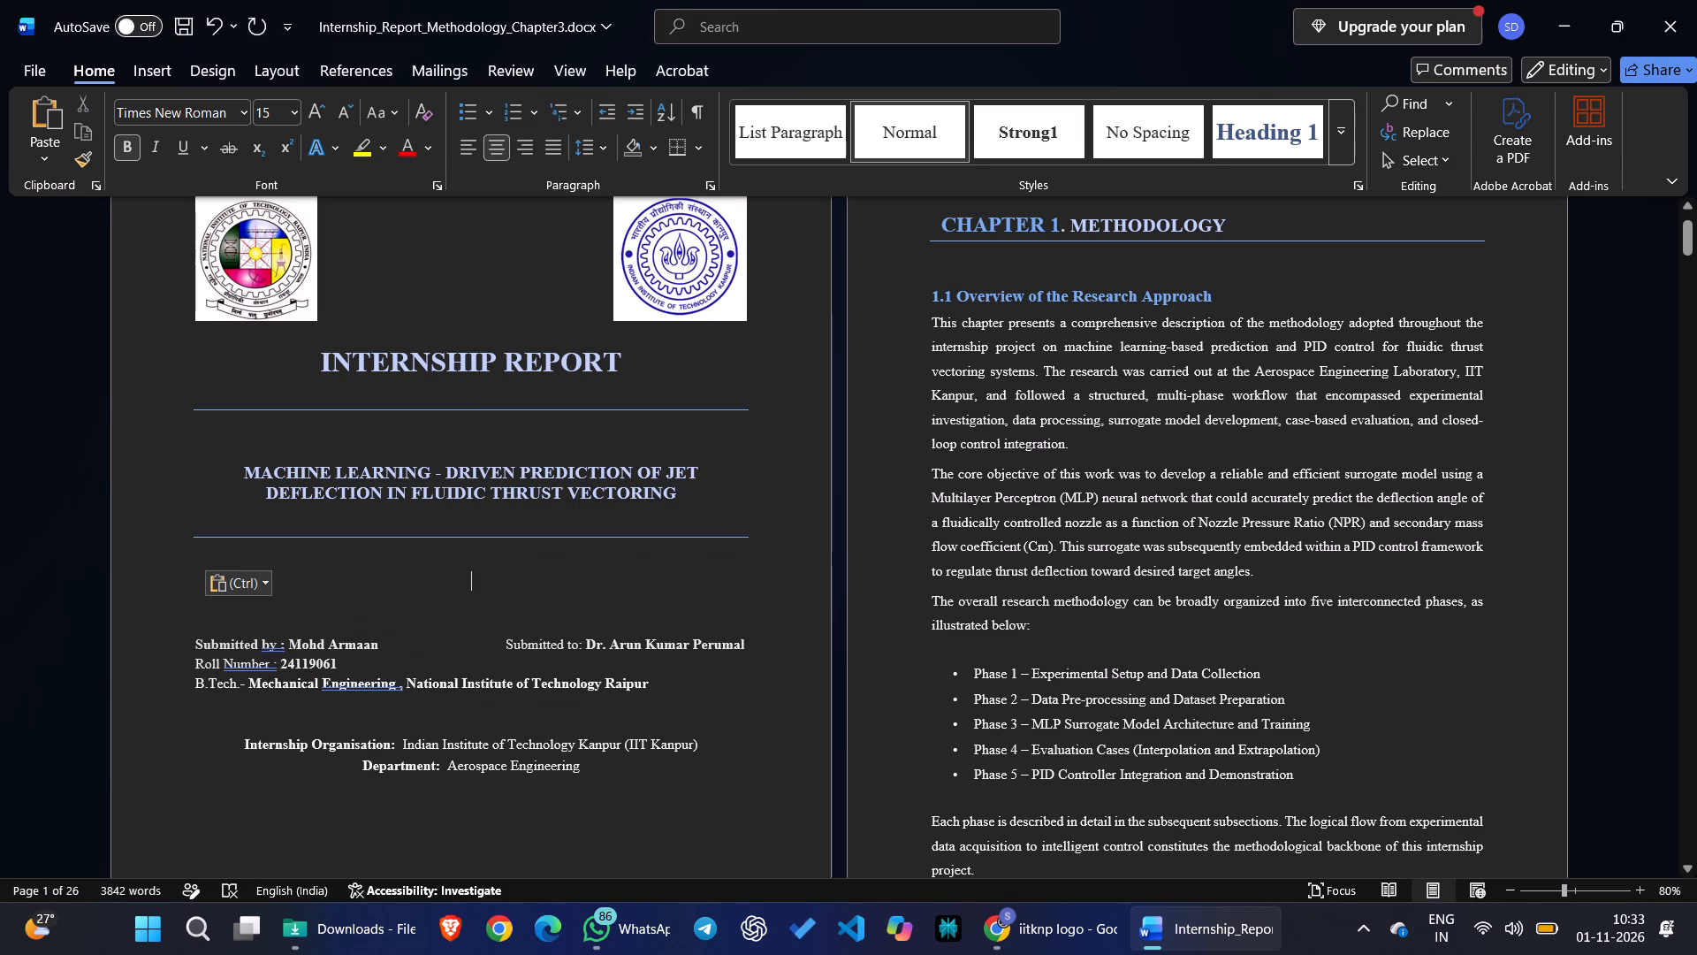
pyautogui.click(765, 771)
pyautogui.click(998, 653)
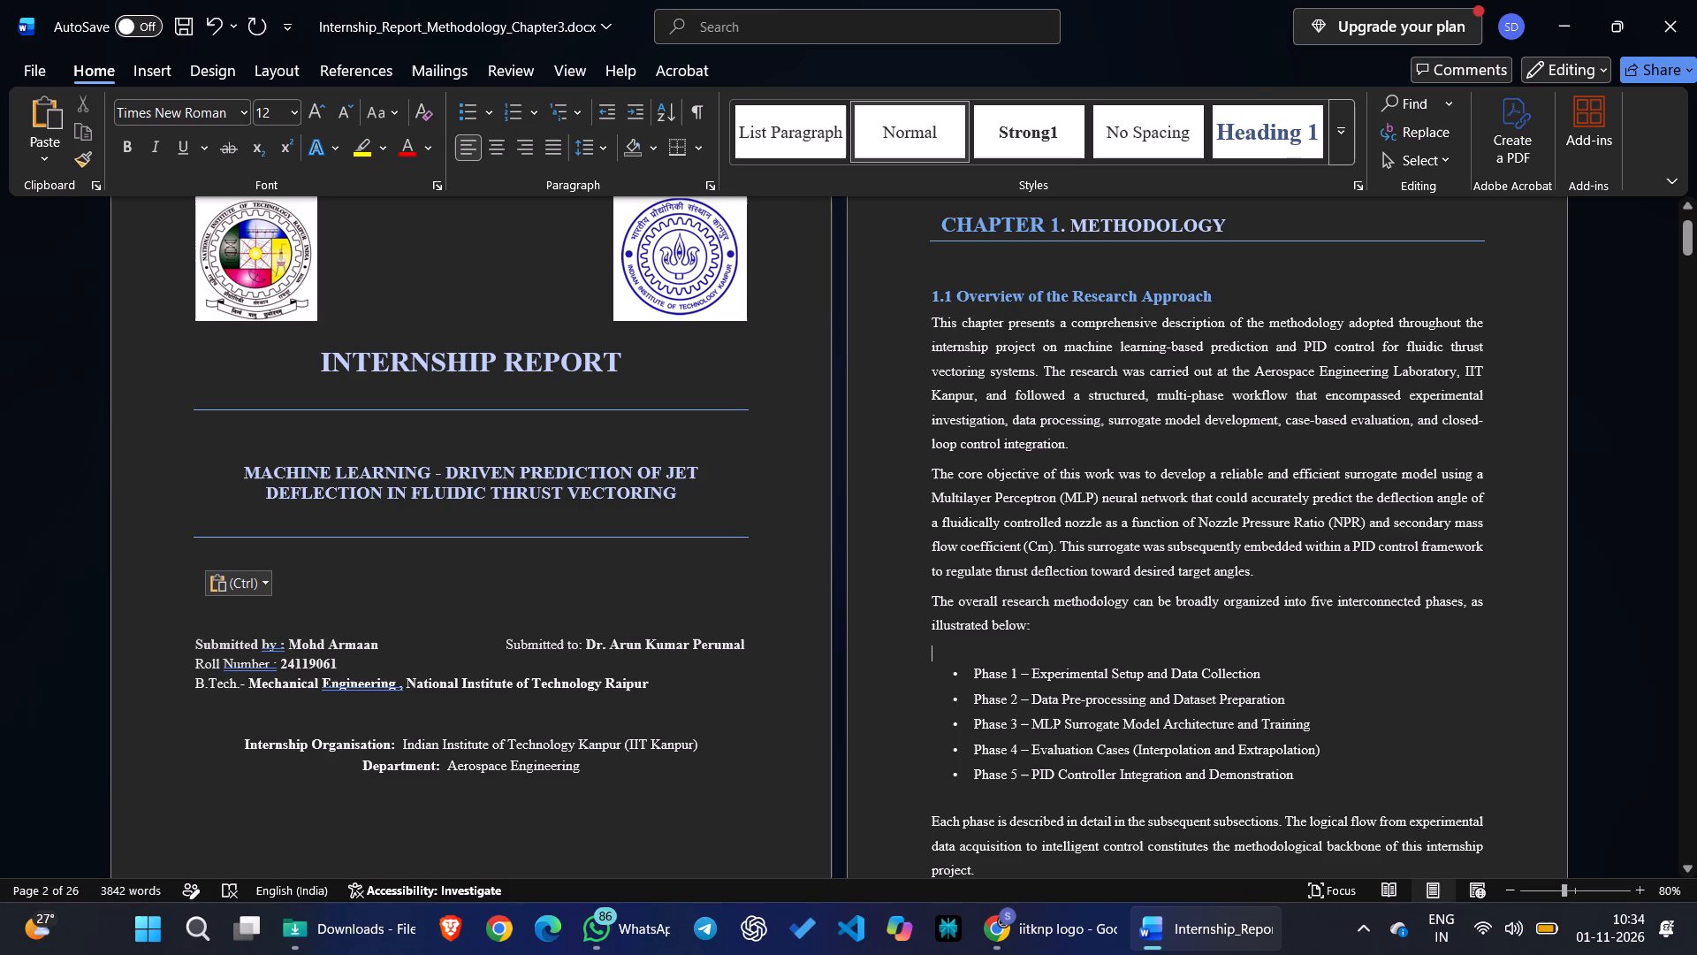
pyautogui.click(459, 583)
# Change "B.Tech.-" to "B.Tech -" in the cover page's submission details.
pyautogui.keyDown('ctrl'); pyautogui.scroll(5, 316, 636); pyautogui.keyUp('ctrl')
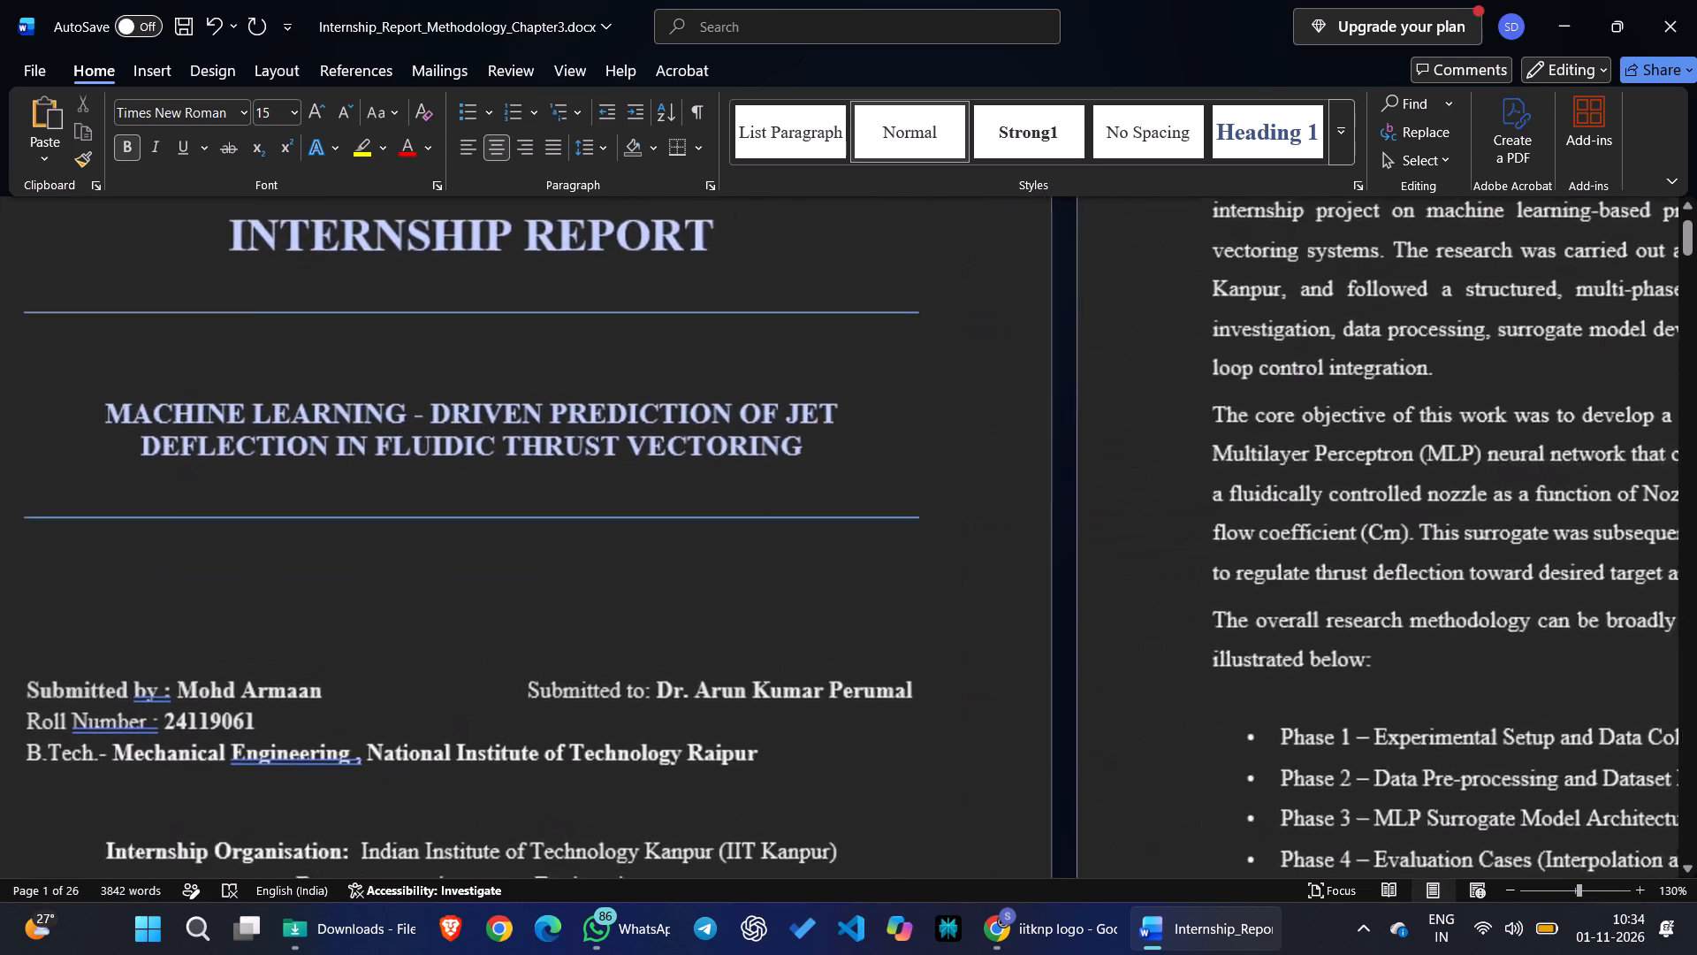
pyautogui.keyDown('ctrl'); pyautogui.scroll(1, 316, 636); pyautogui.keyUp('ctrl')
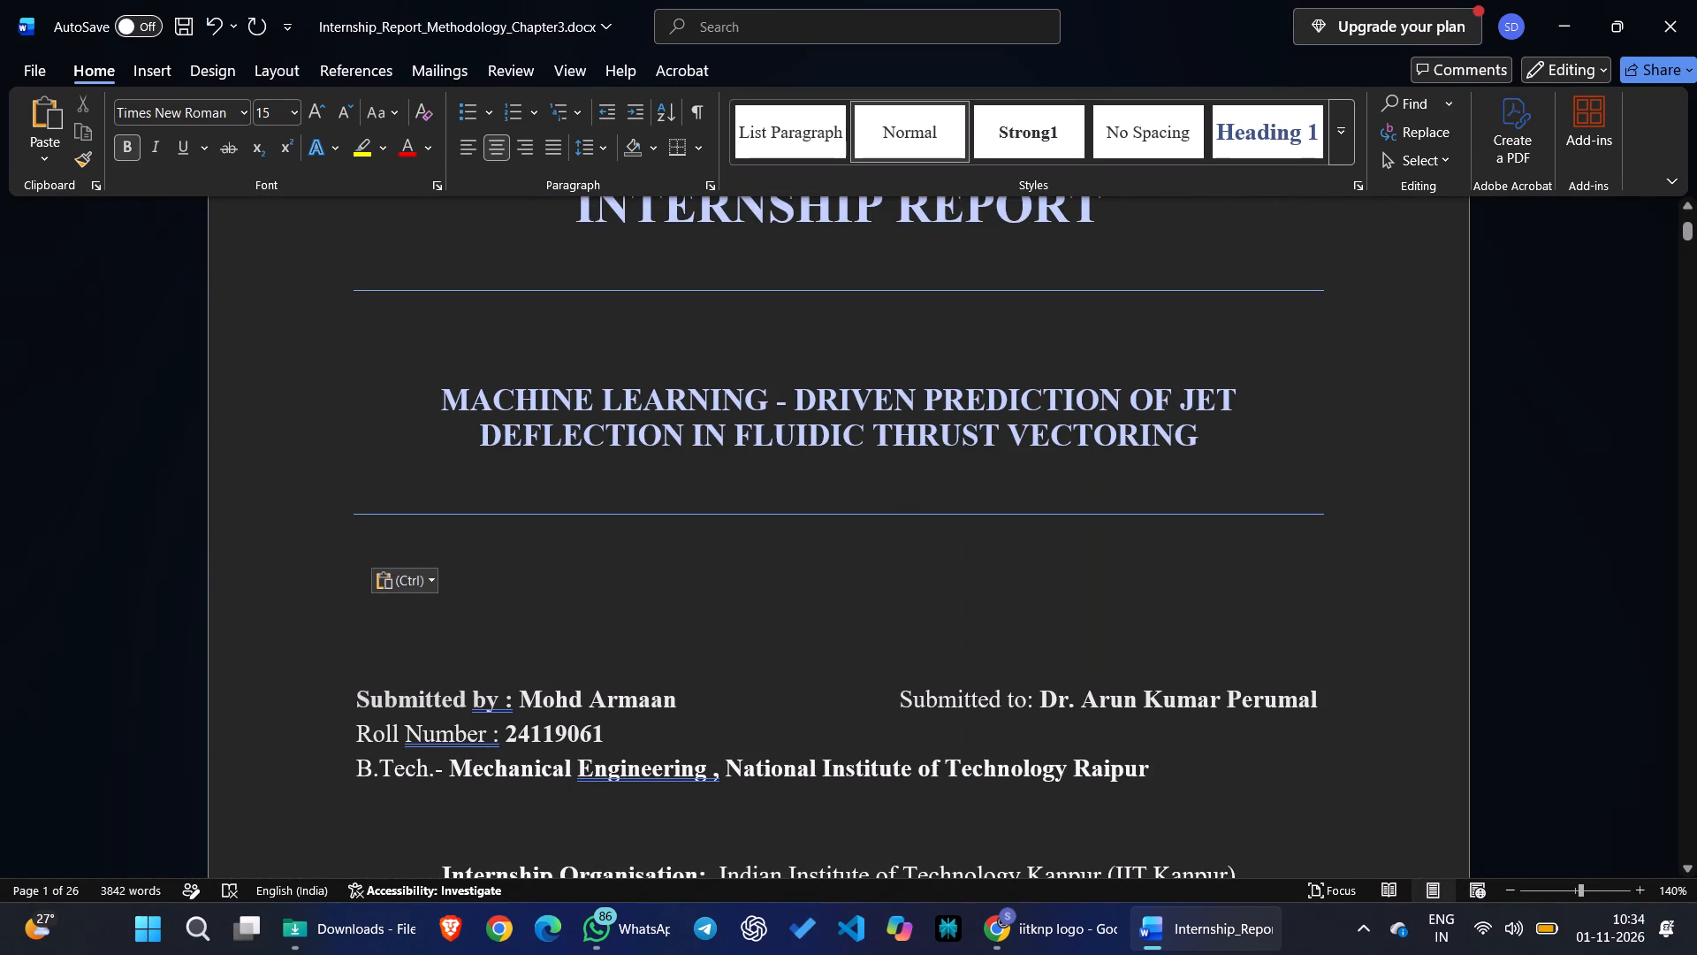
pyautogui.click(433, 773)
pyautogui.press('BackSpace')
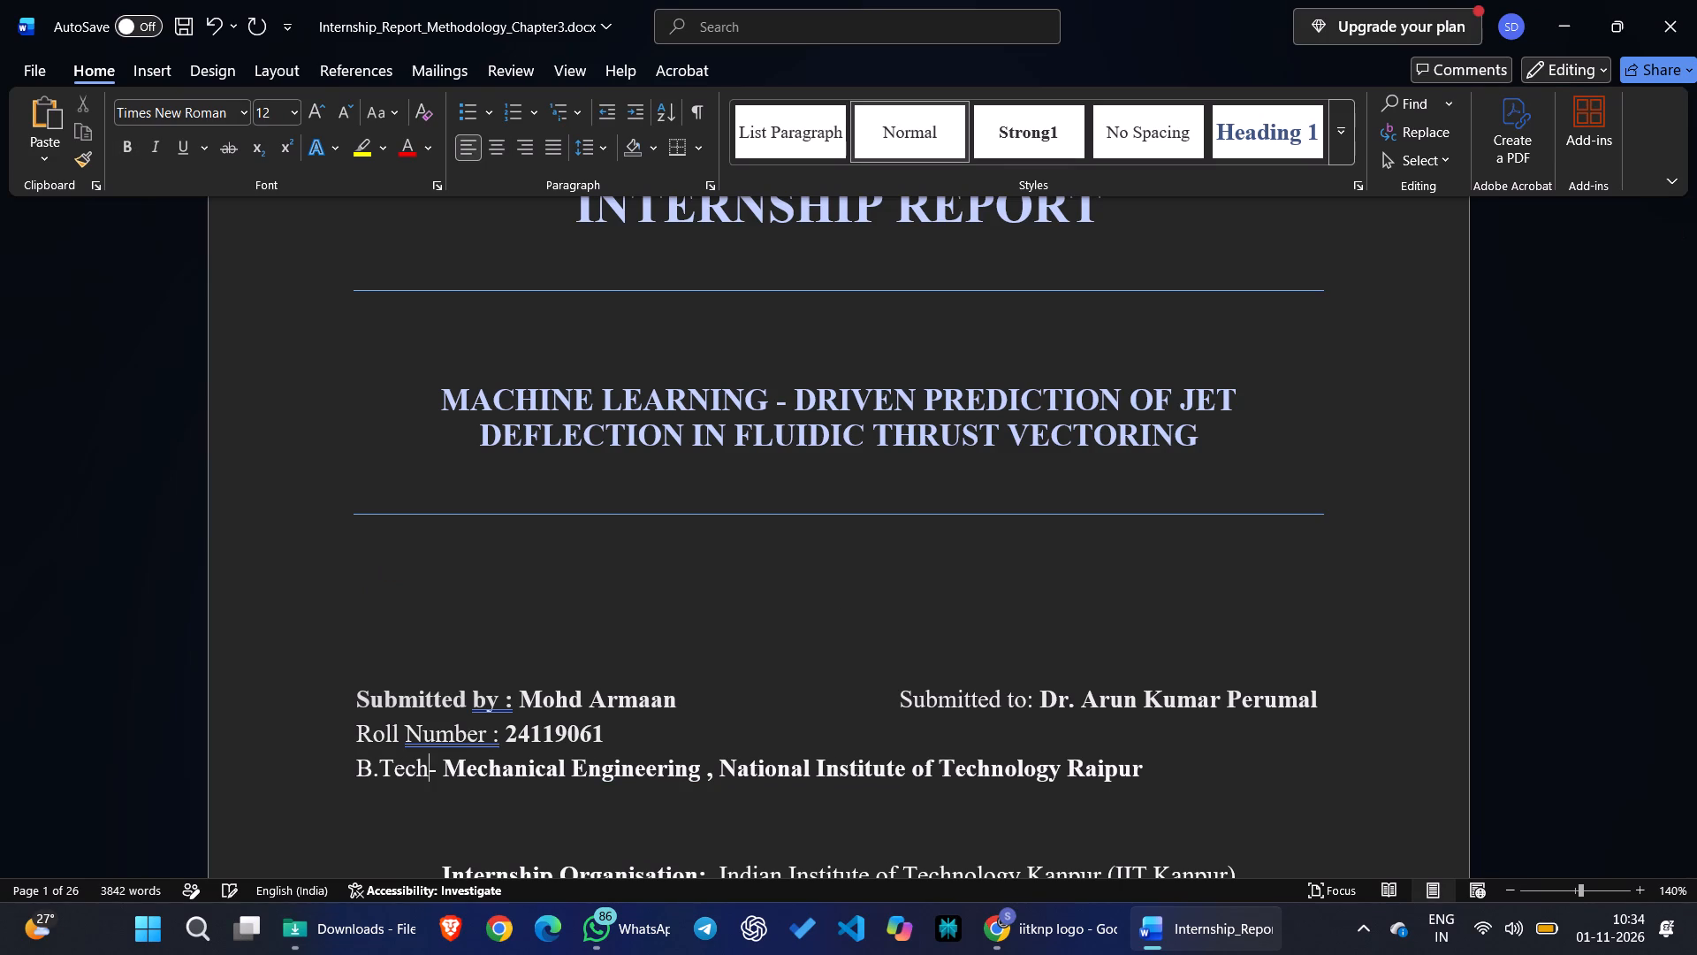
pyautogui.press('space')
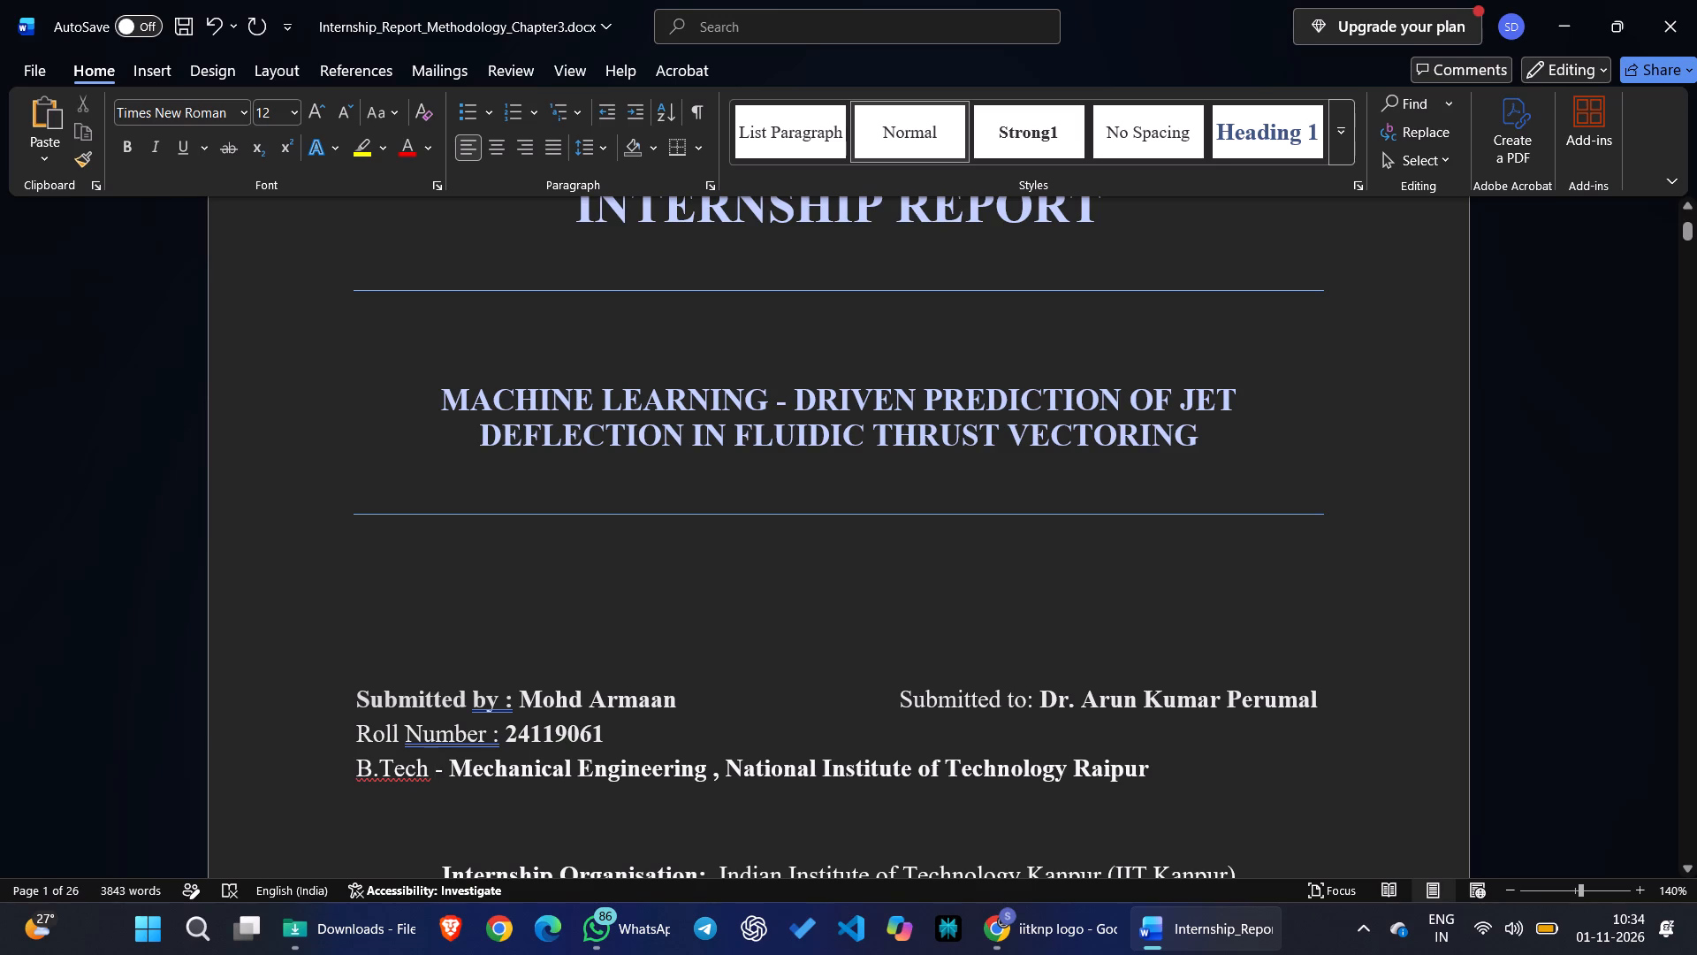
pyautogui.click(1120, 740)
pyautogui.click(1107, 832)
# Review the overall layout of the cover page, from the logos down to the department line.
pyautogui.hscroll(-1, 948, 777)
pyautogui.keyDown('ctrl'); pyautogui.scroll(-5, 948, 777); pyautogui.keyUp('ctrl')
pyautogui.scroll(-1, 948, 777)
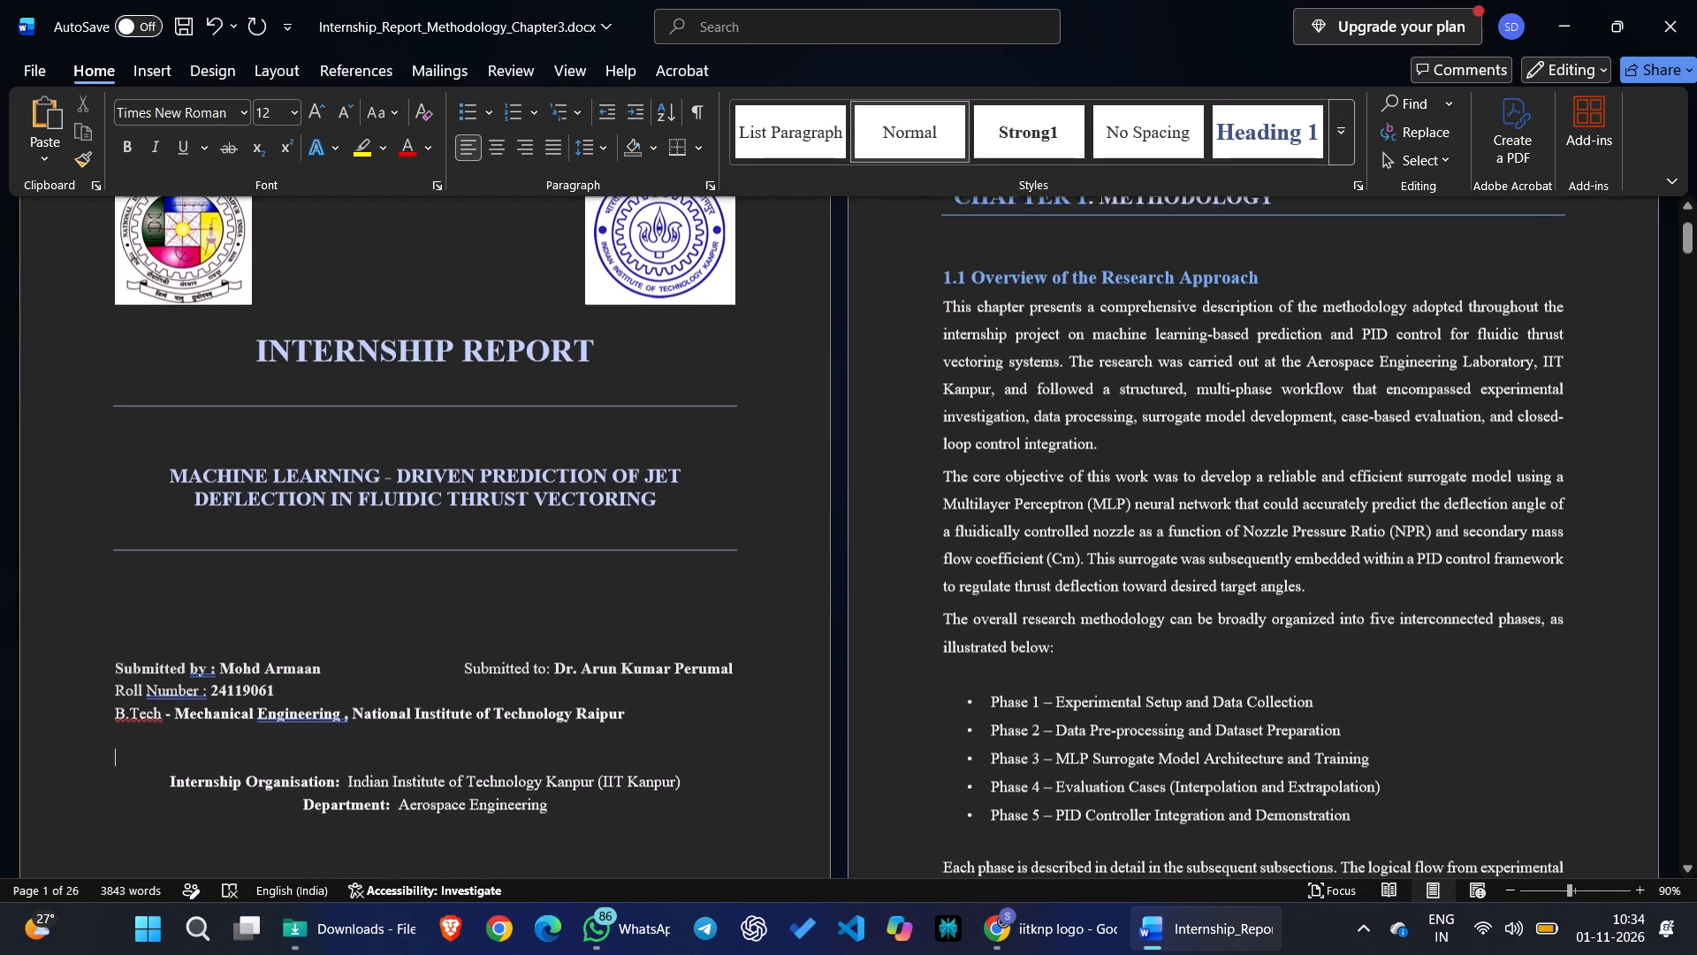
pyautogui.scroll(-1, 948, 777)
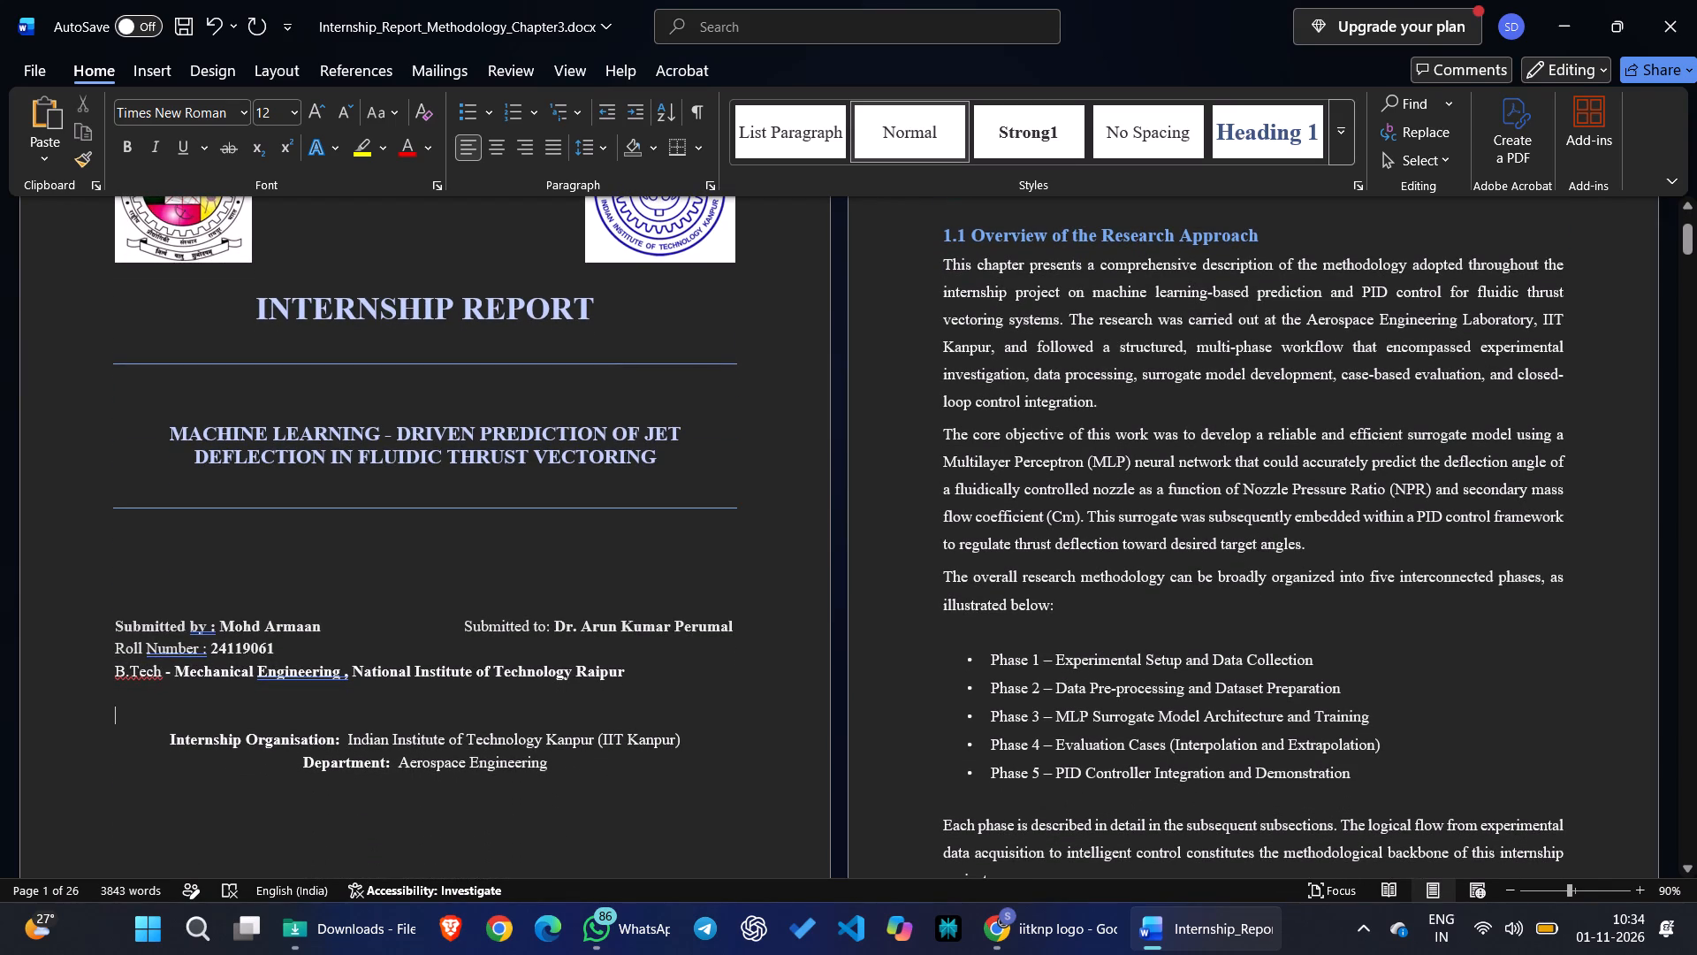
pyautogui.scroll(2, 470, 719)
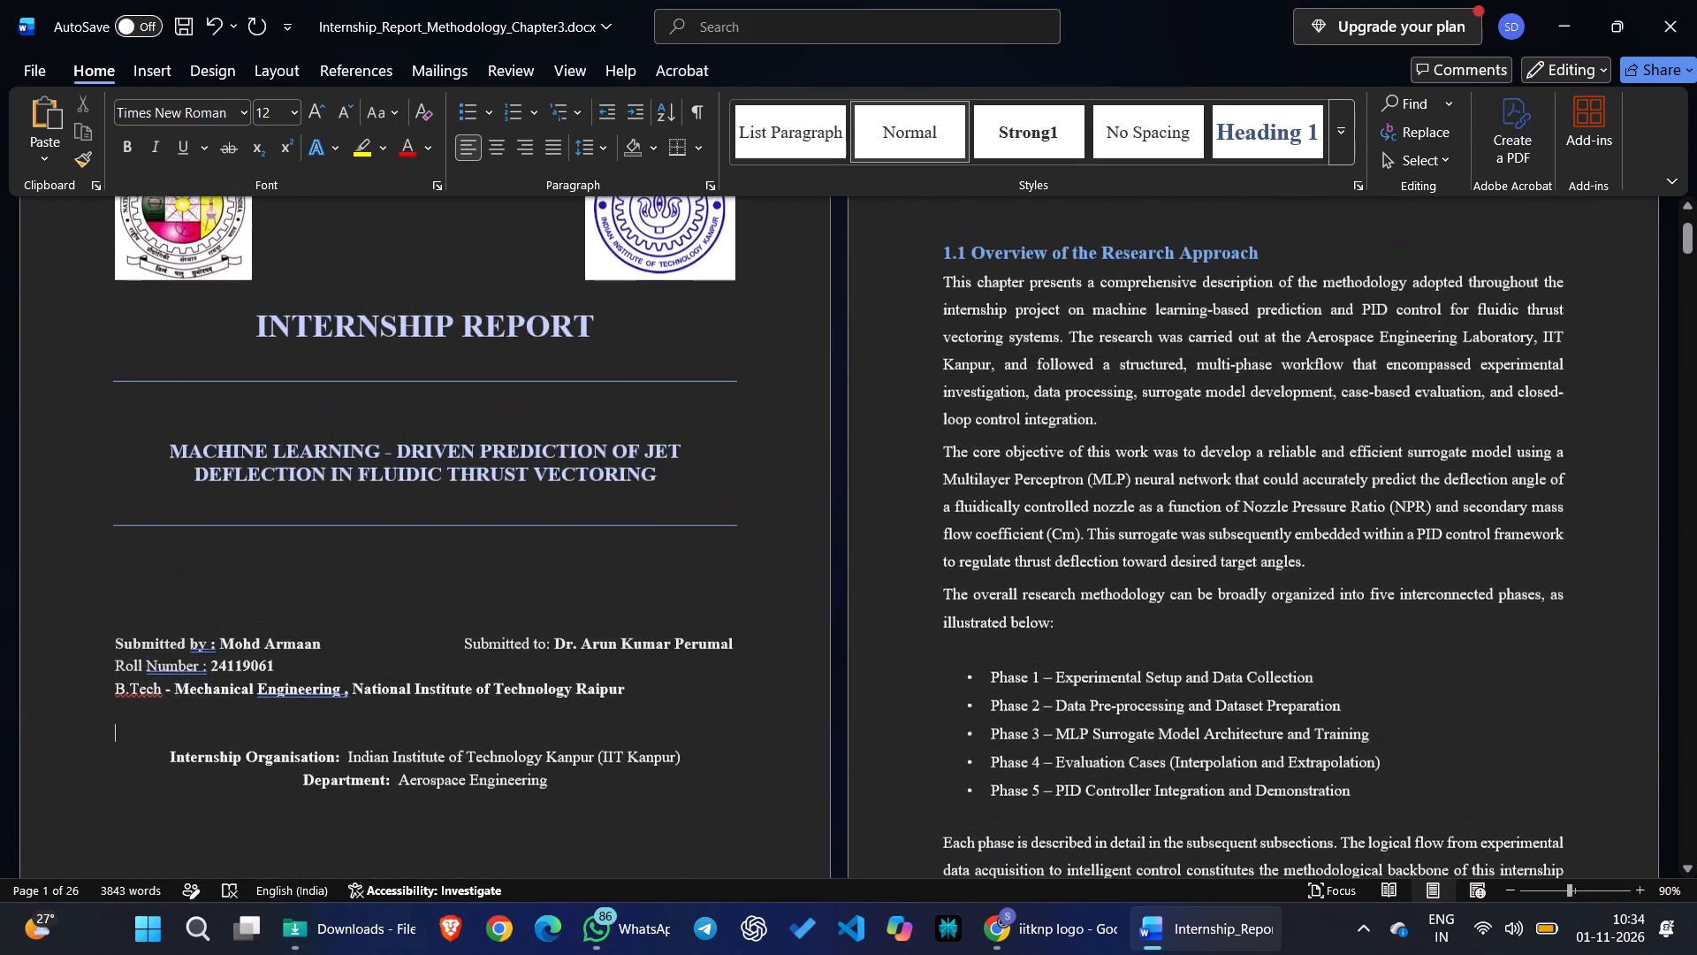
pyautogui.scroll(1, 470, 719)
pyautogui.hscroll(-2, 698, 685)
pyautogui.scroll(-1, 1030, 699)
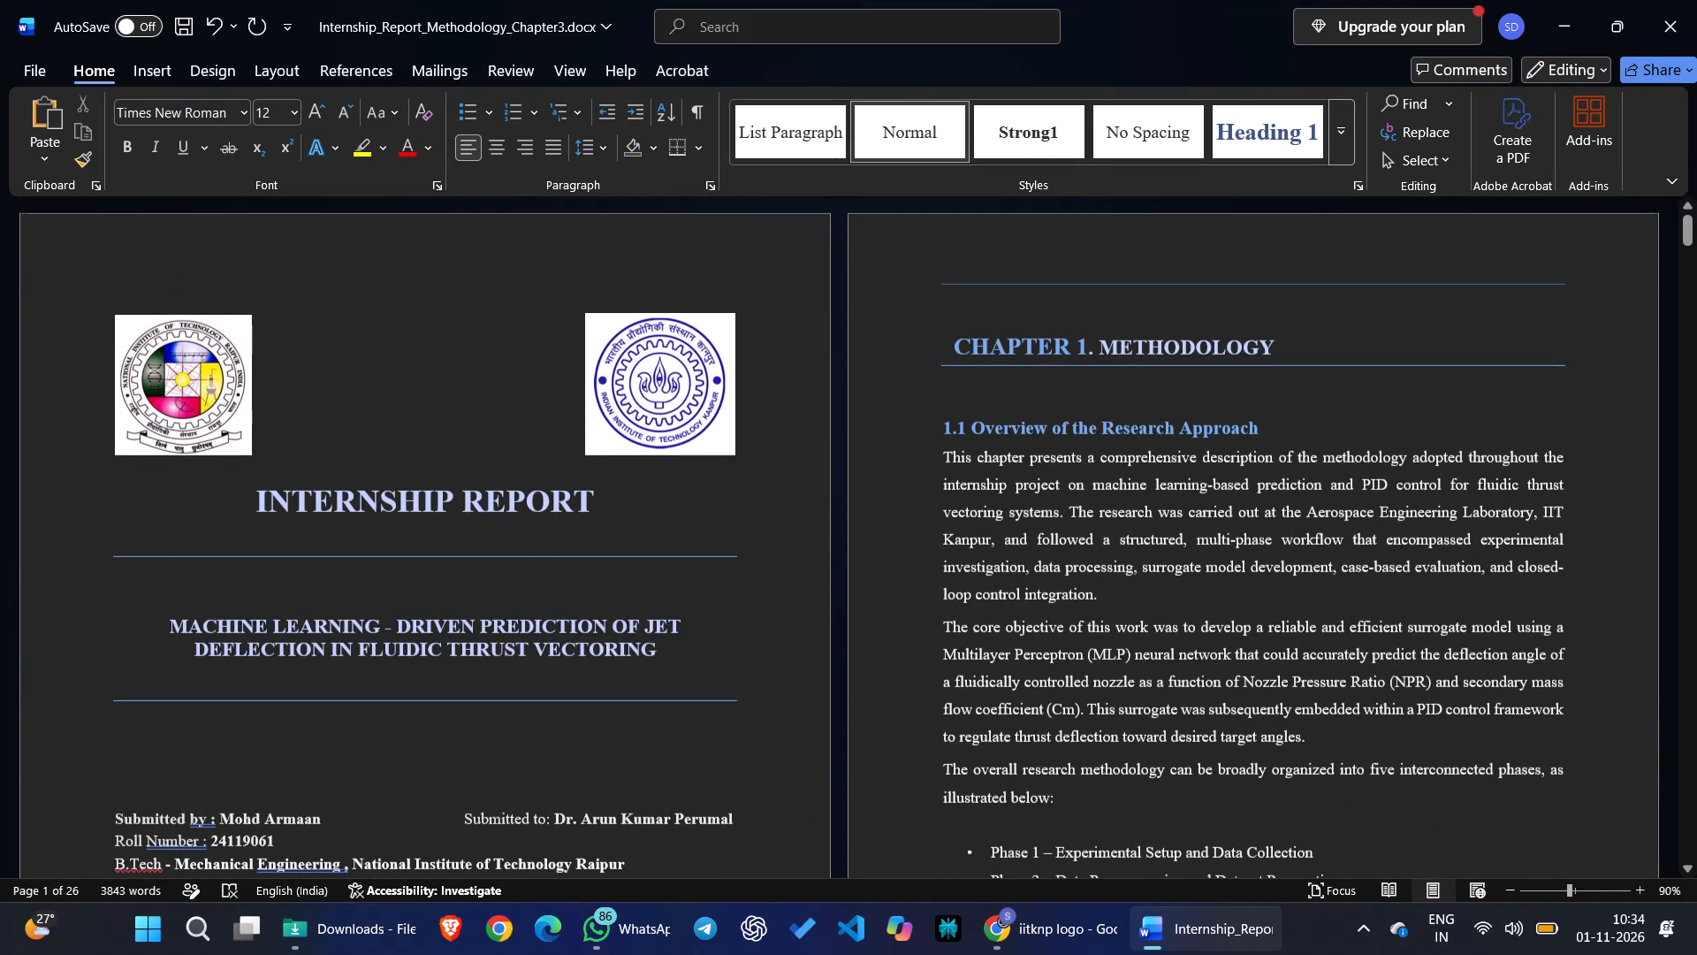
# Look through the dataset preparation and MLP model architecture and training sections, checking headings, tables and page layout.
pyautogui.scroll(-7, 1030, 699)
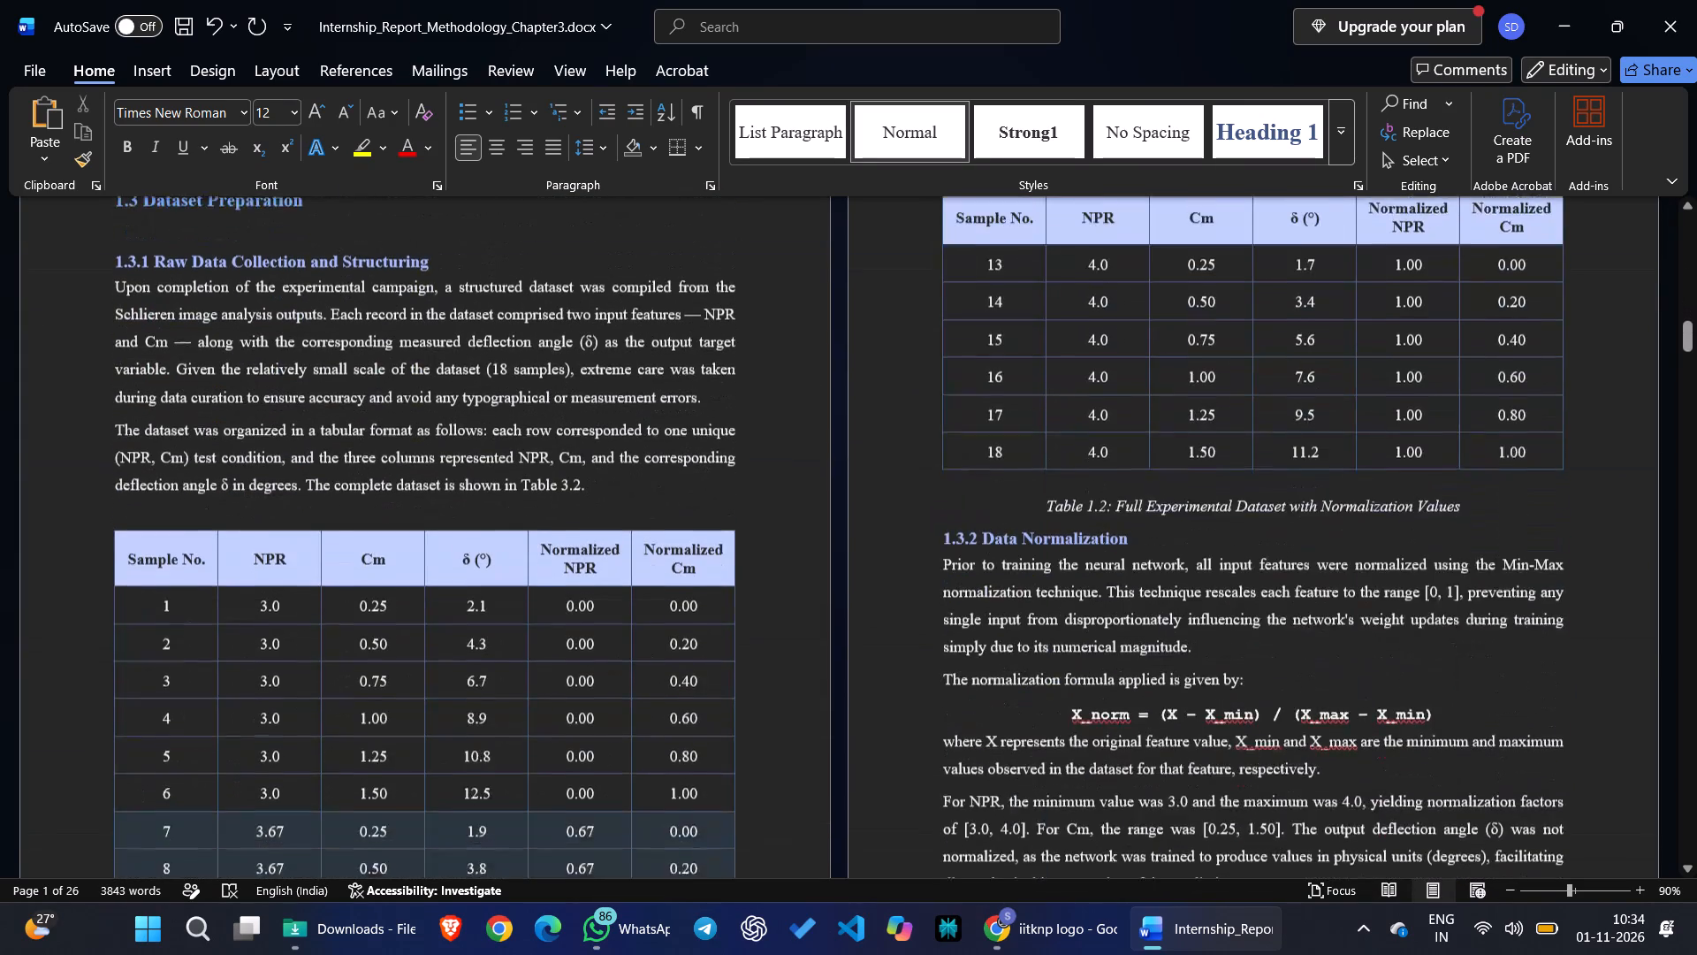
pyautogui.scroll(-1, 1030, 699)
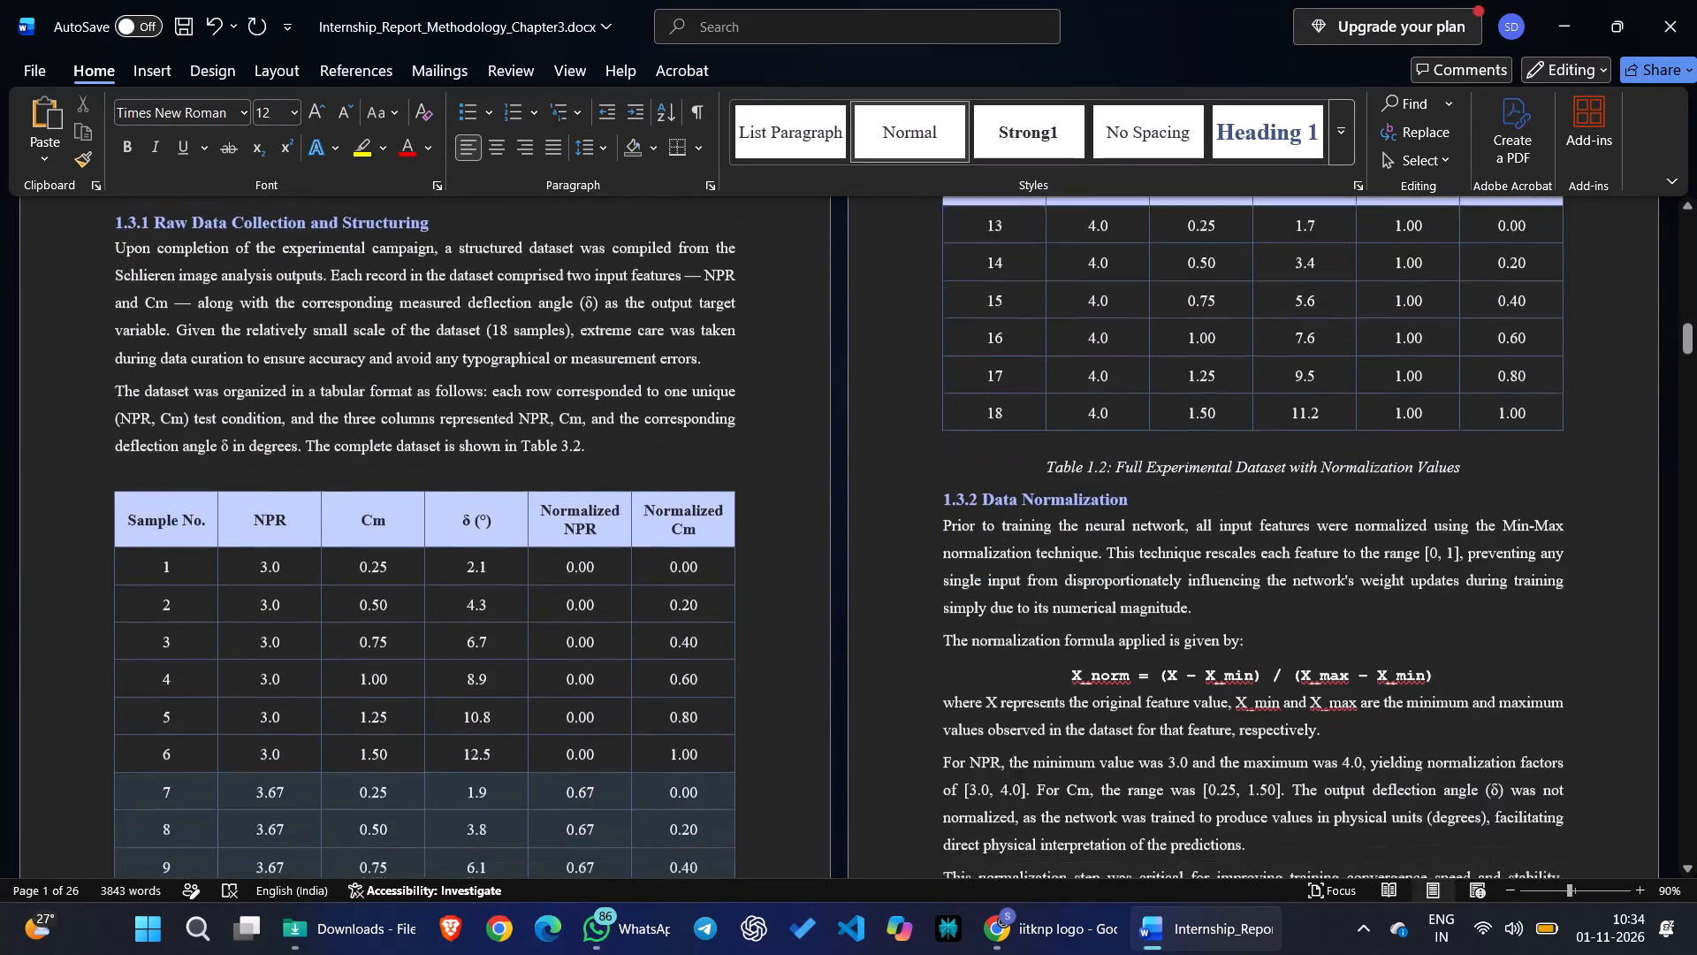
pyautogui.scroll(-2, 1030, 699)
pyautogui.scroll(1, 1030, 699)
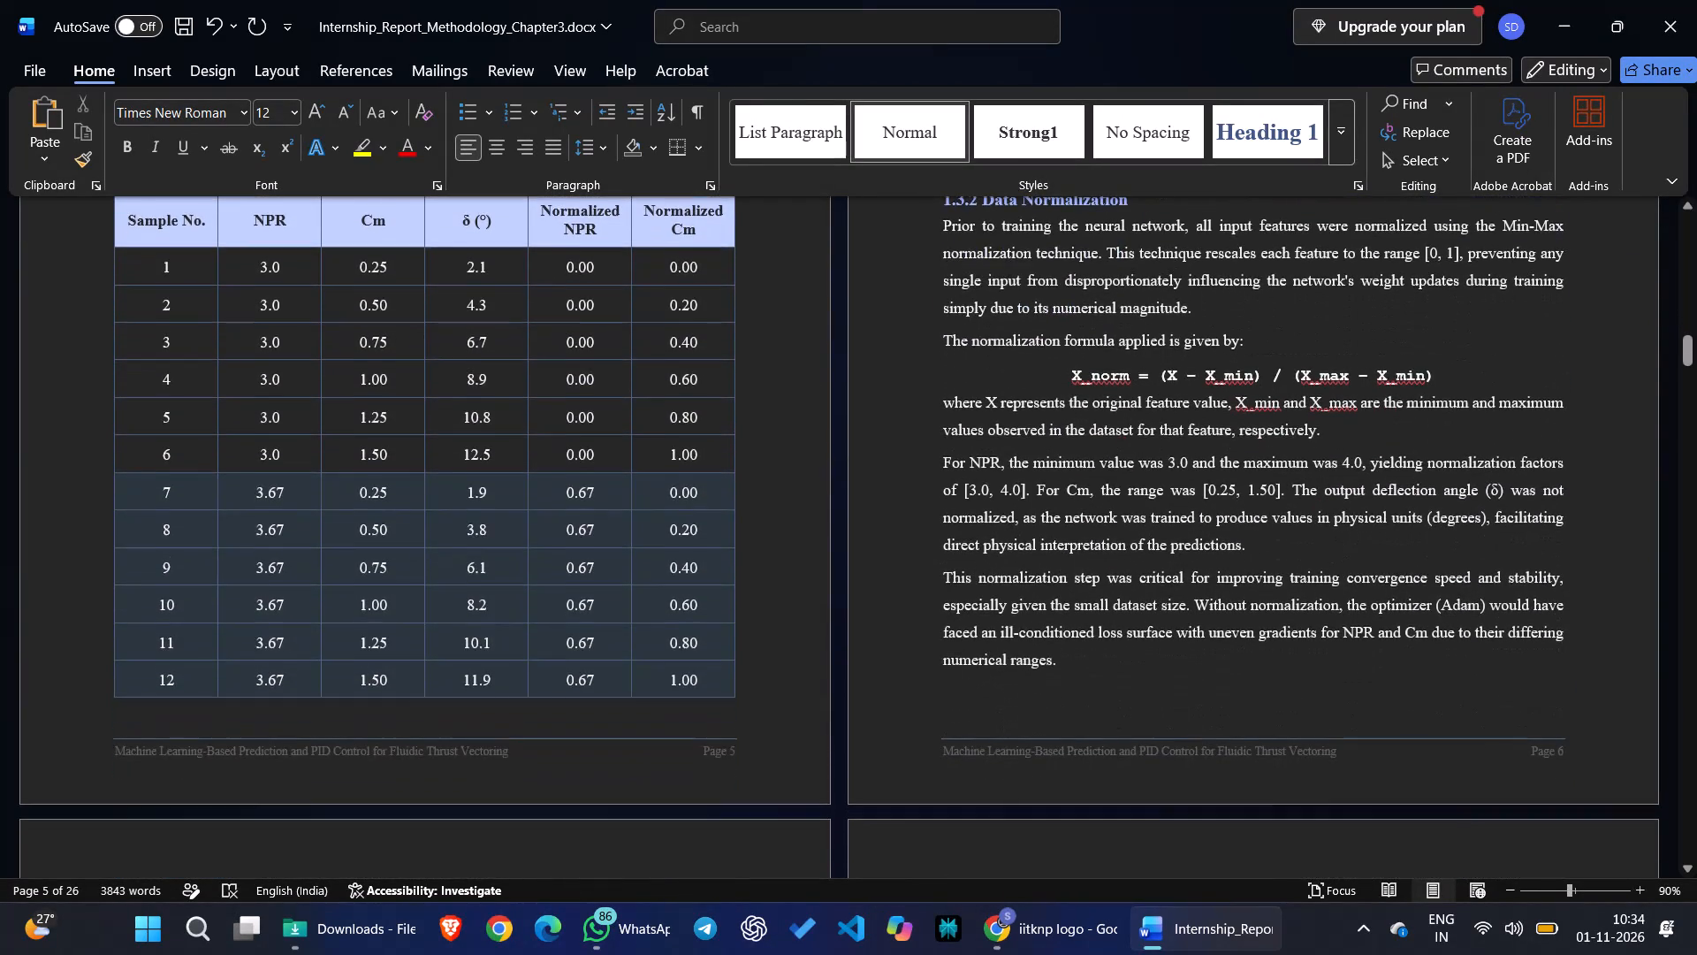
pyautogui.scroll(1, 1030, 699)
pyautogui.scroll(-2, 1030, 699)
pyautogui.scroll(2, 1030, 699)
pyautogui.scroll(-1, 1030, 699)
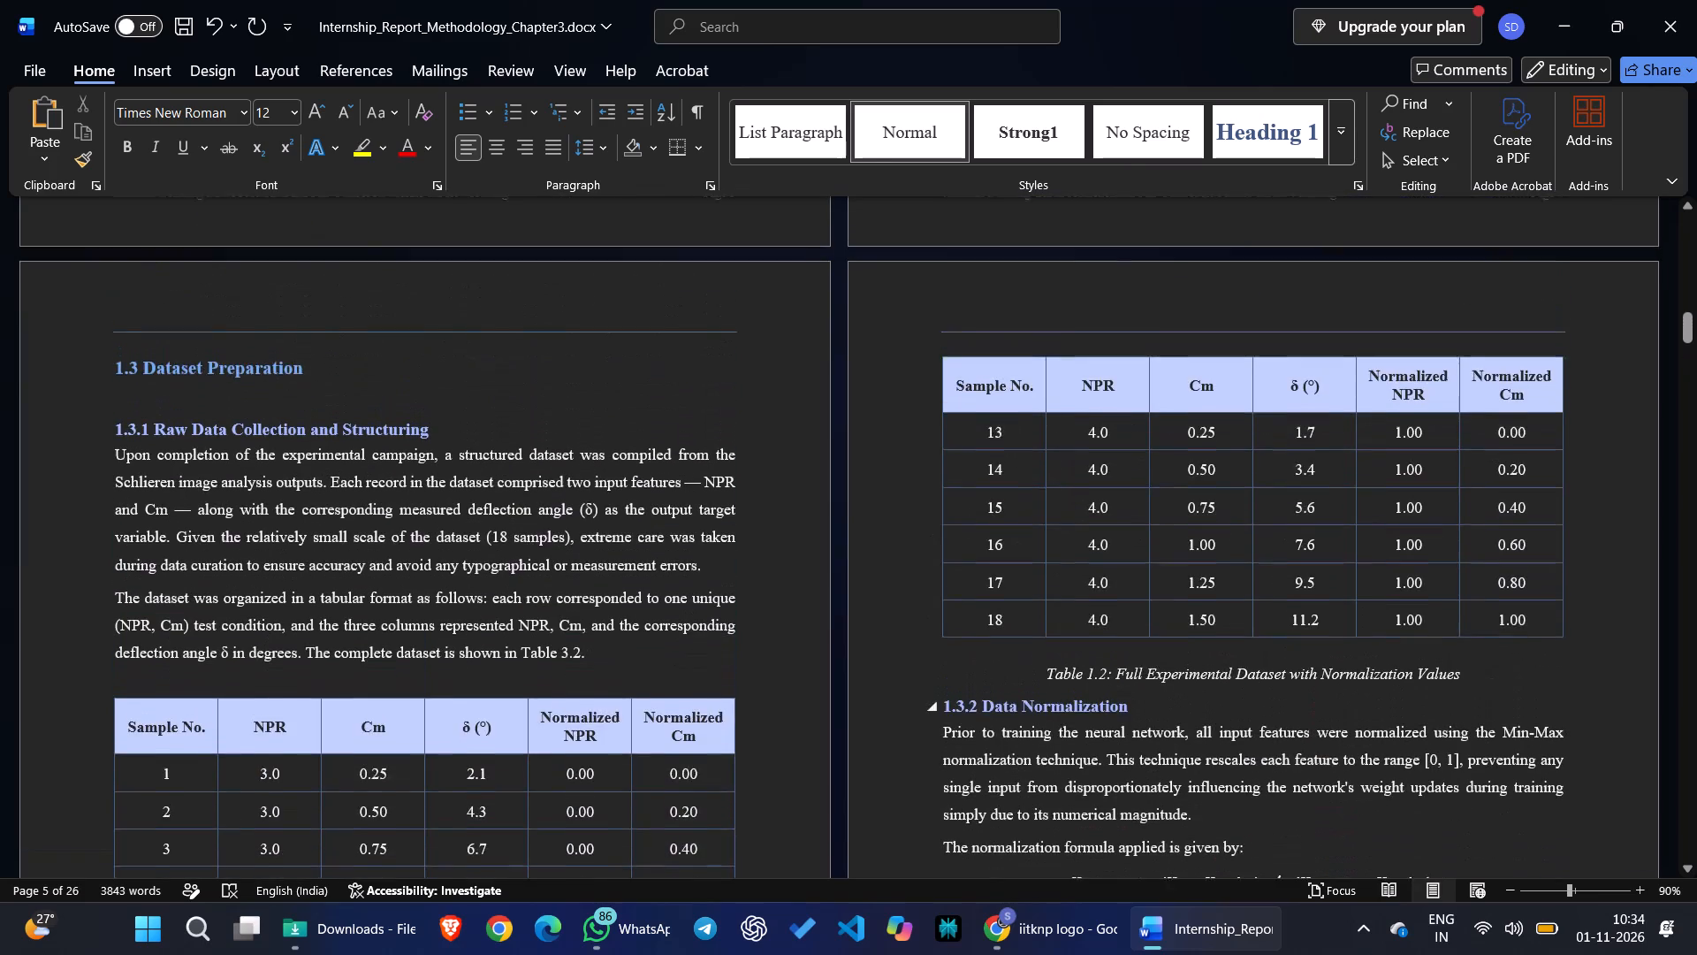
pyautogui.scroll(-2, 1030, 699)
pyautogui.scroll(1, 1030, 699)
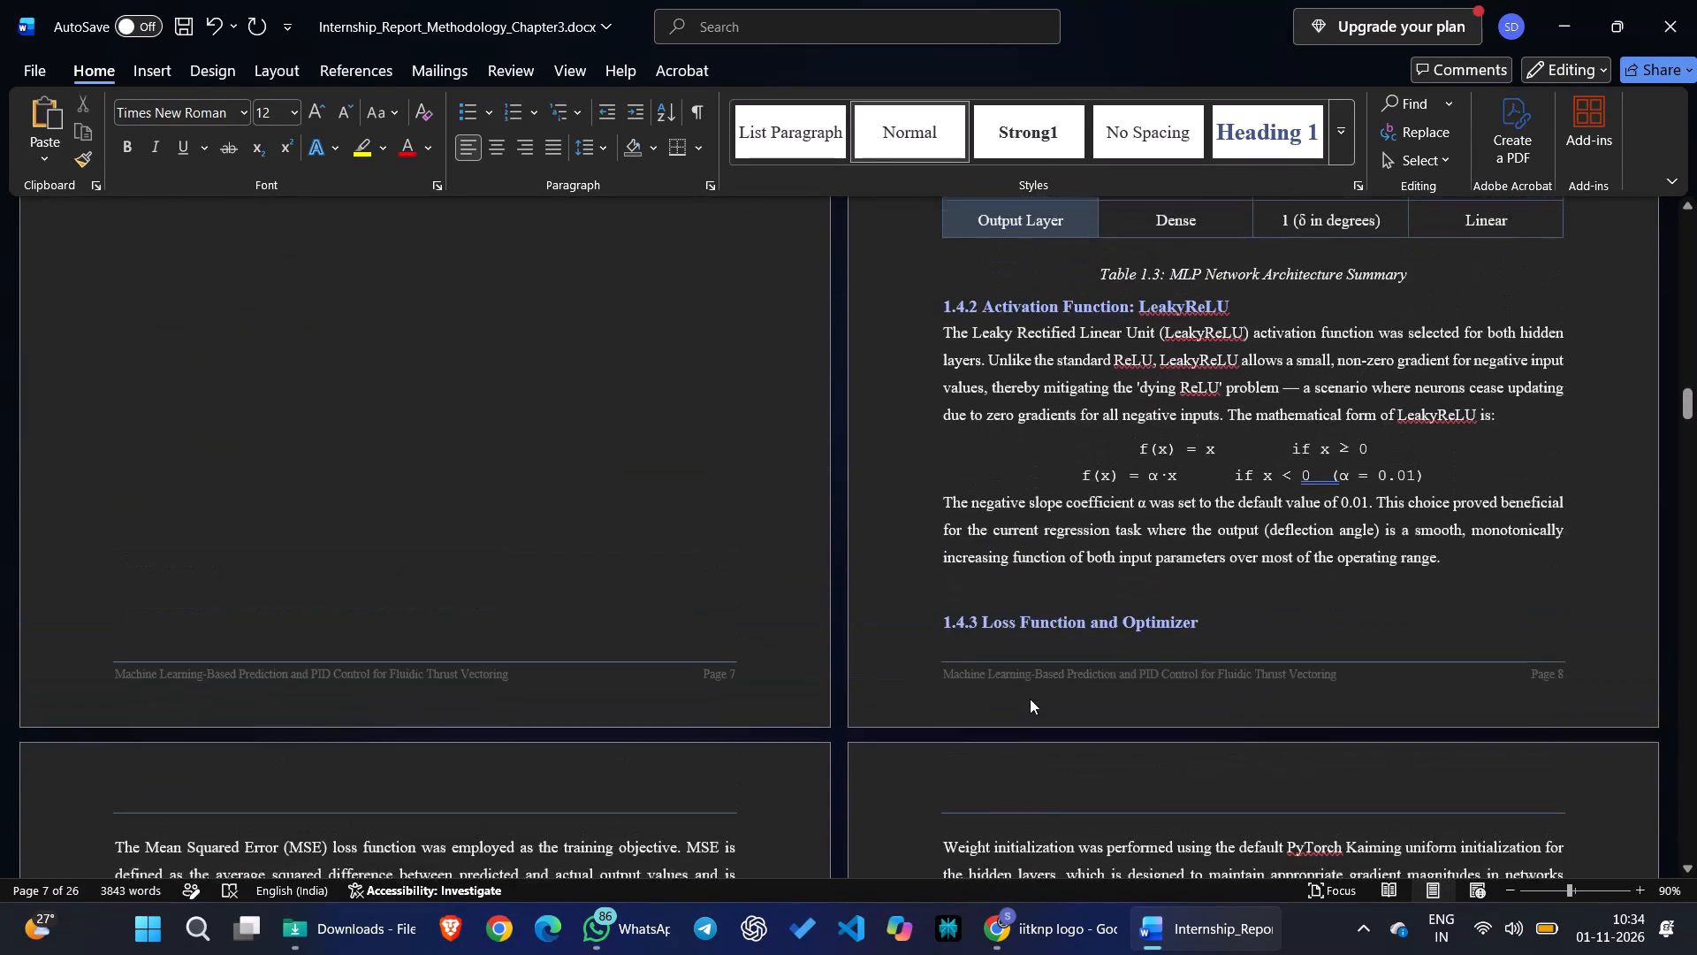
pyautogui.scroll(1, 1030, 699)
pyautogui.hscroll(-1, 1030, 699)
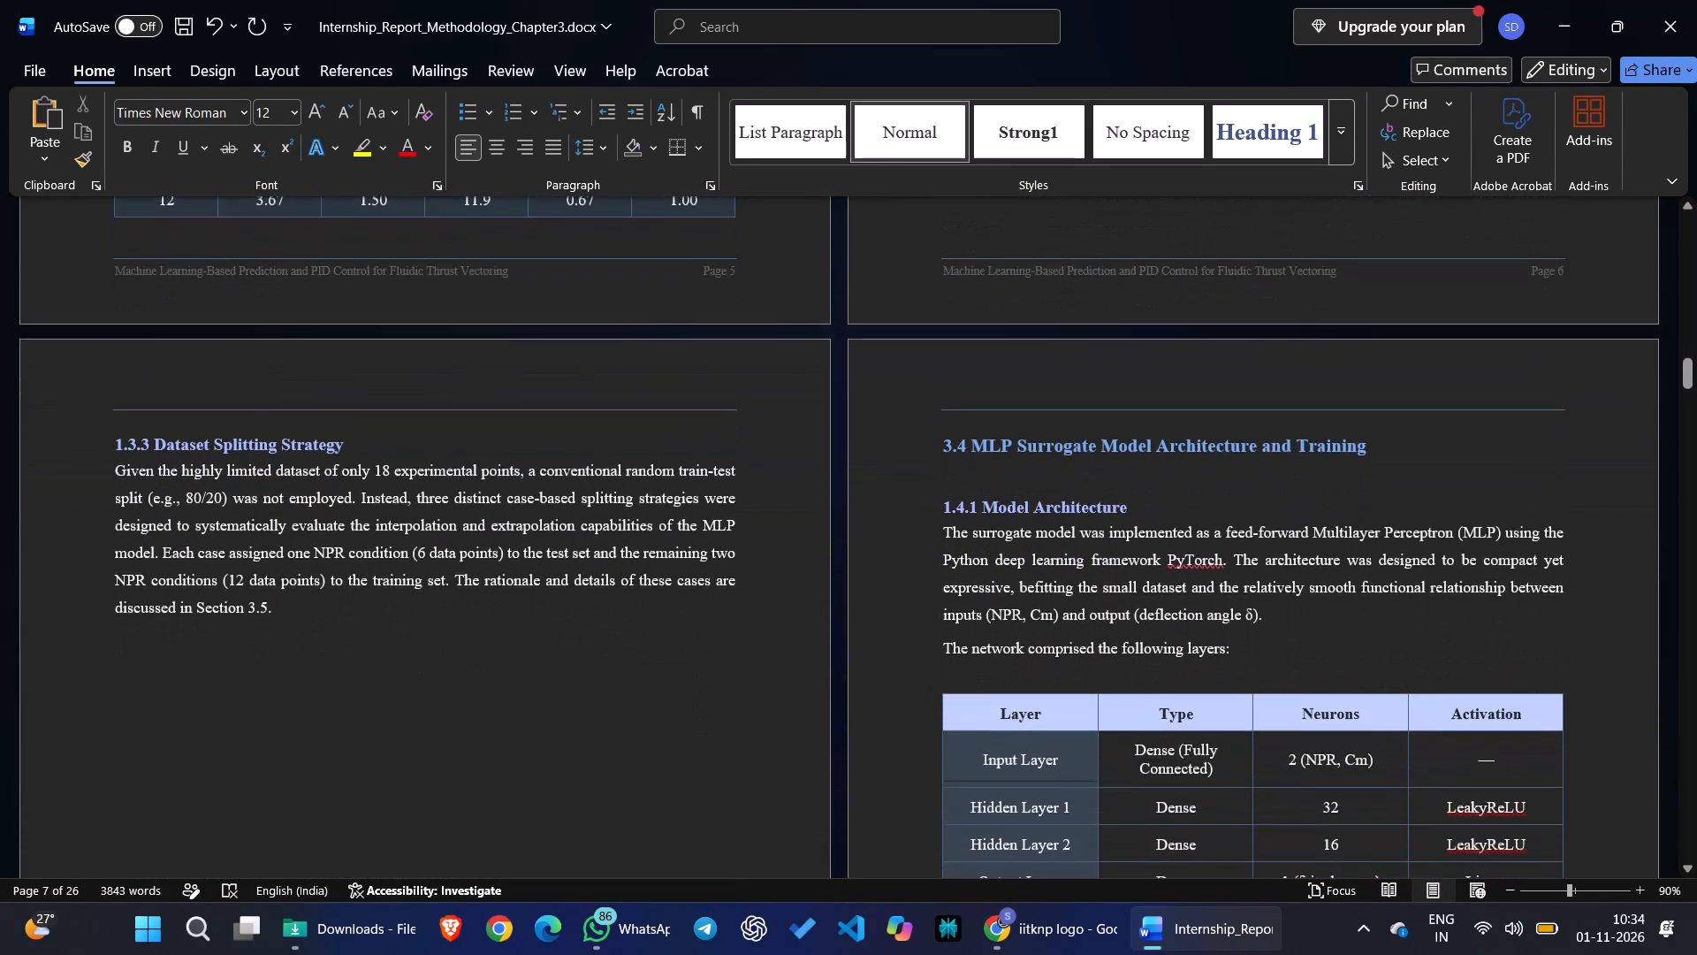
pyautogui.hscroll(-1, 1030, 699)
pyautogui.scroll(-2, 1030, 699)
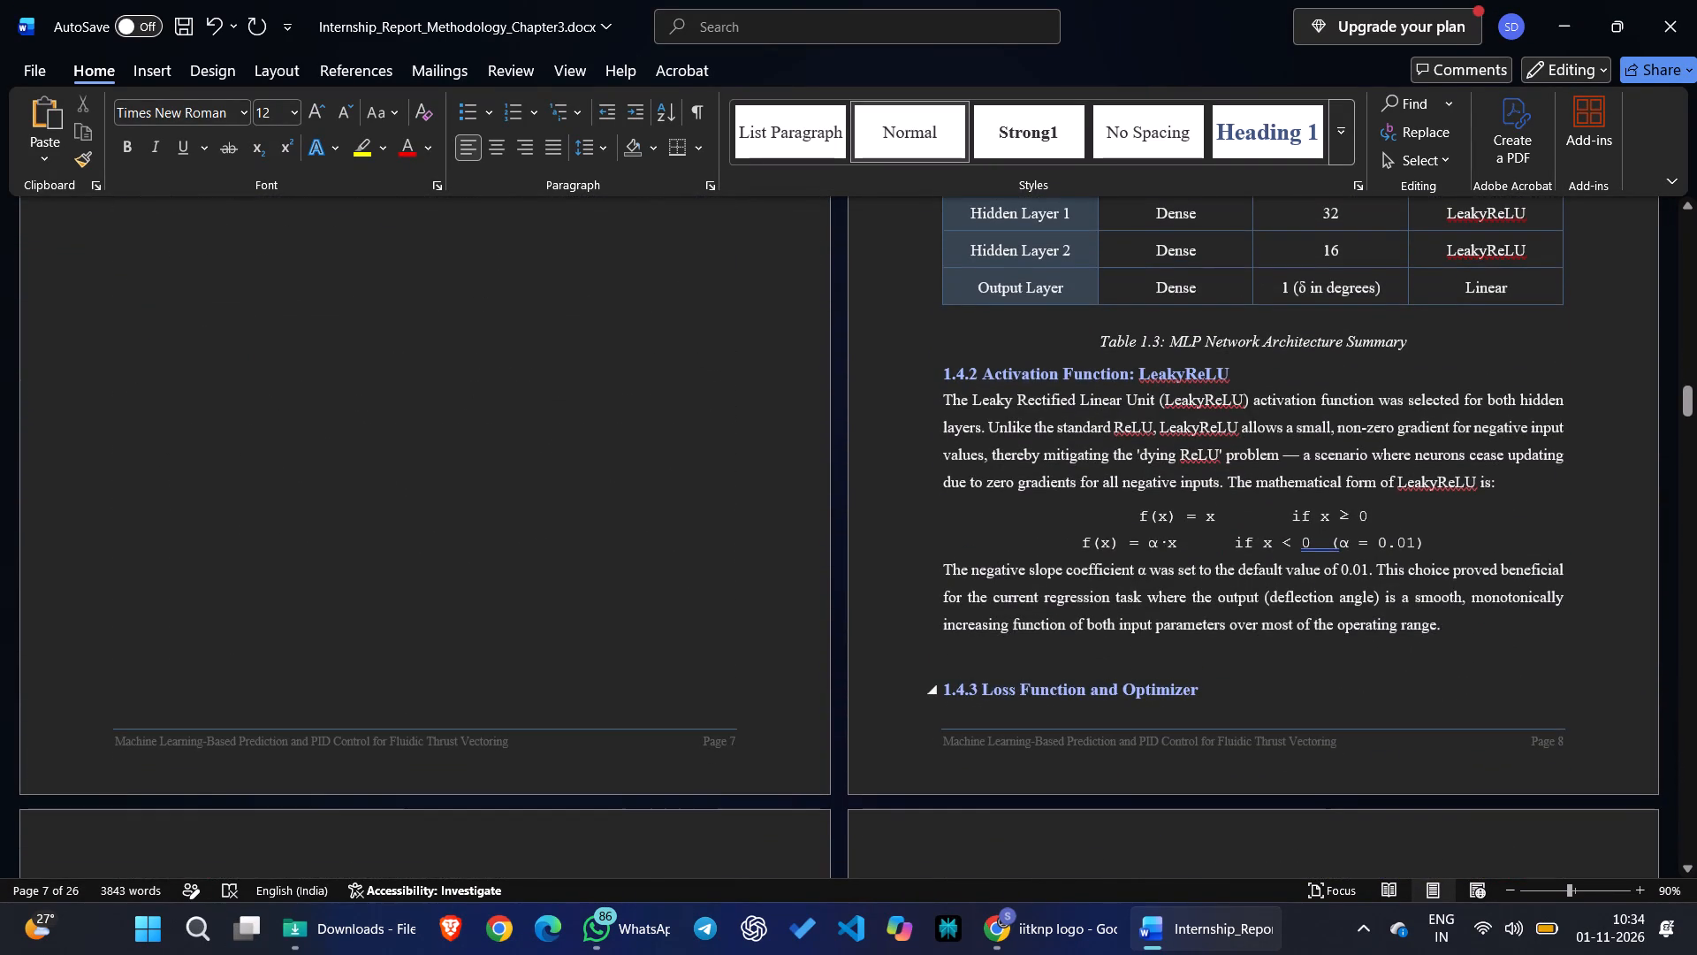
pyautogui.scroll(3, 1030, 699)
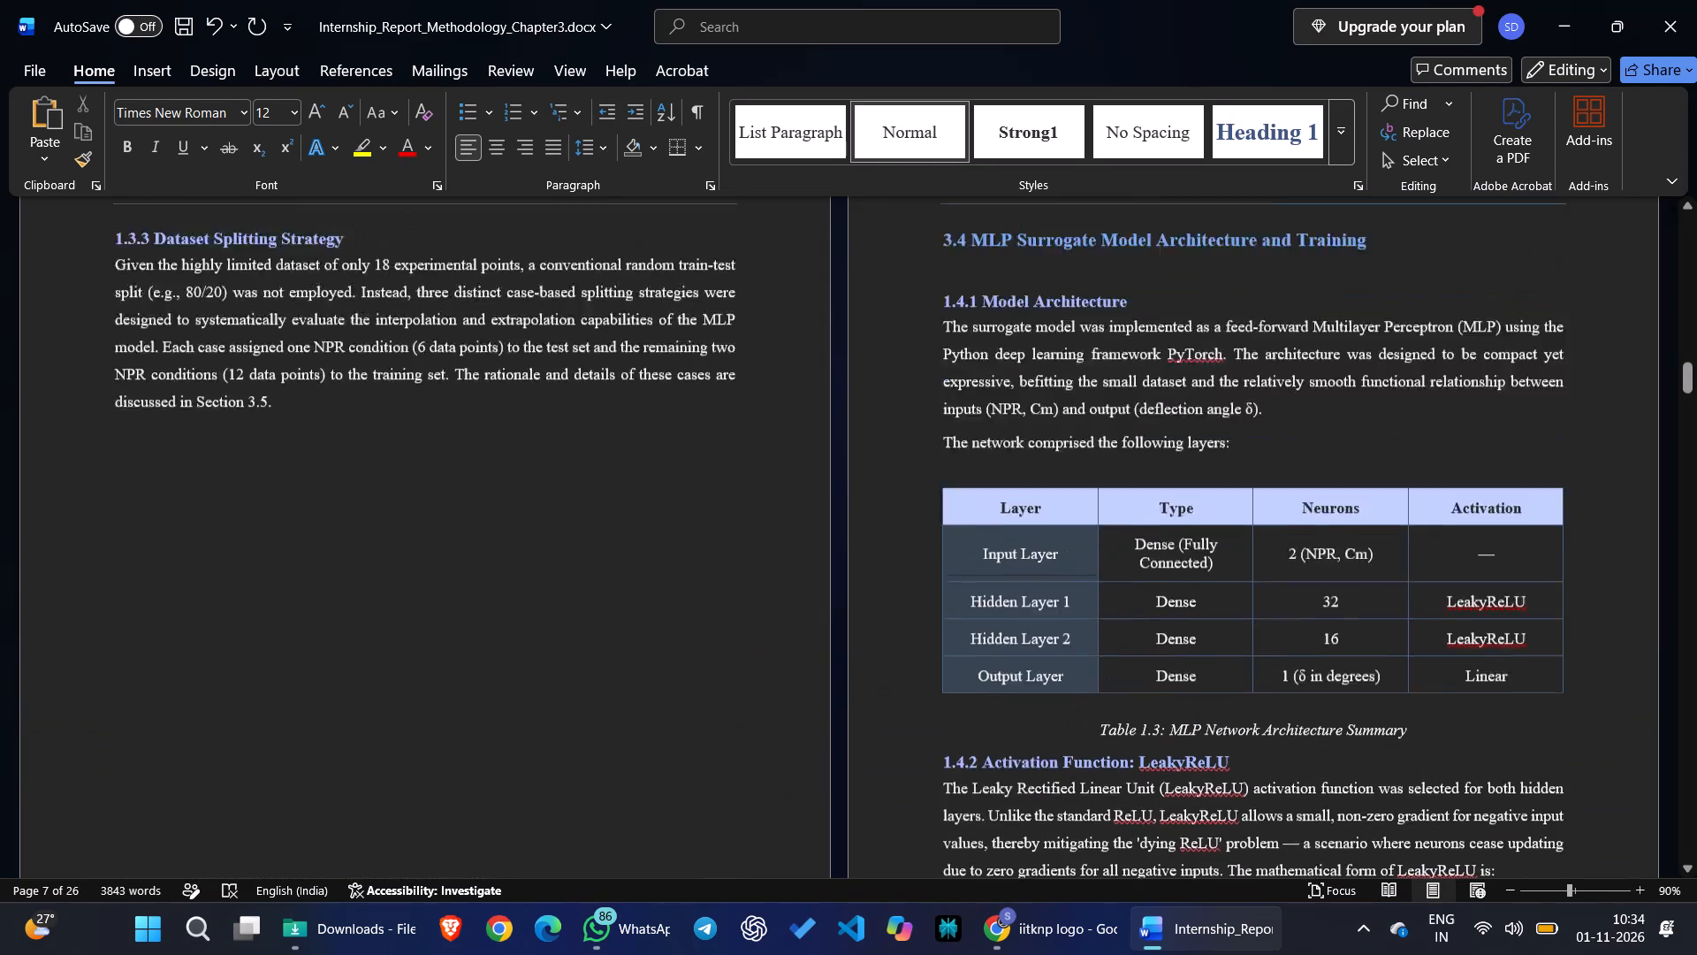
pyautogui.scroll(-3, 1030, 699)
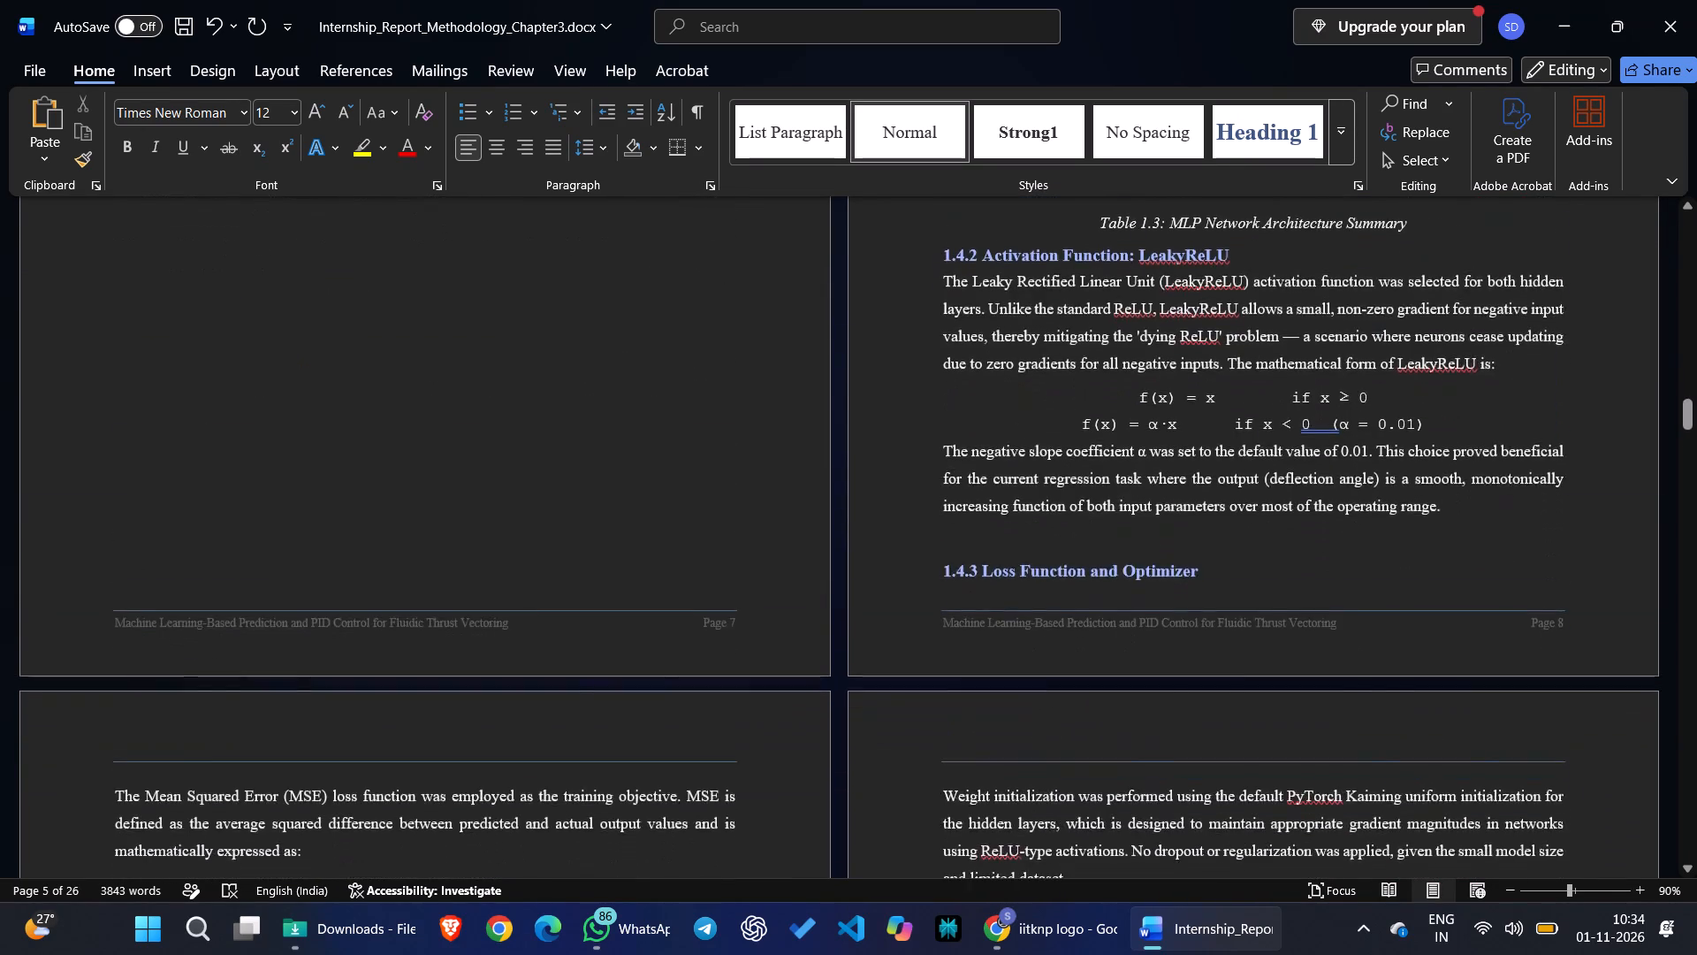
pyautogui.scroll(-1, 1030, 699)
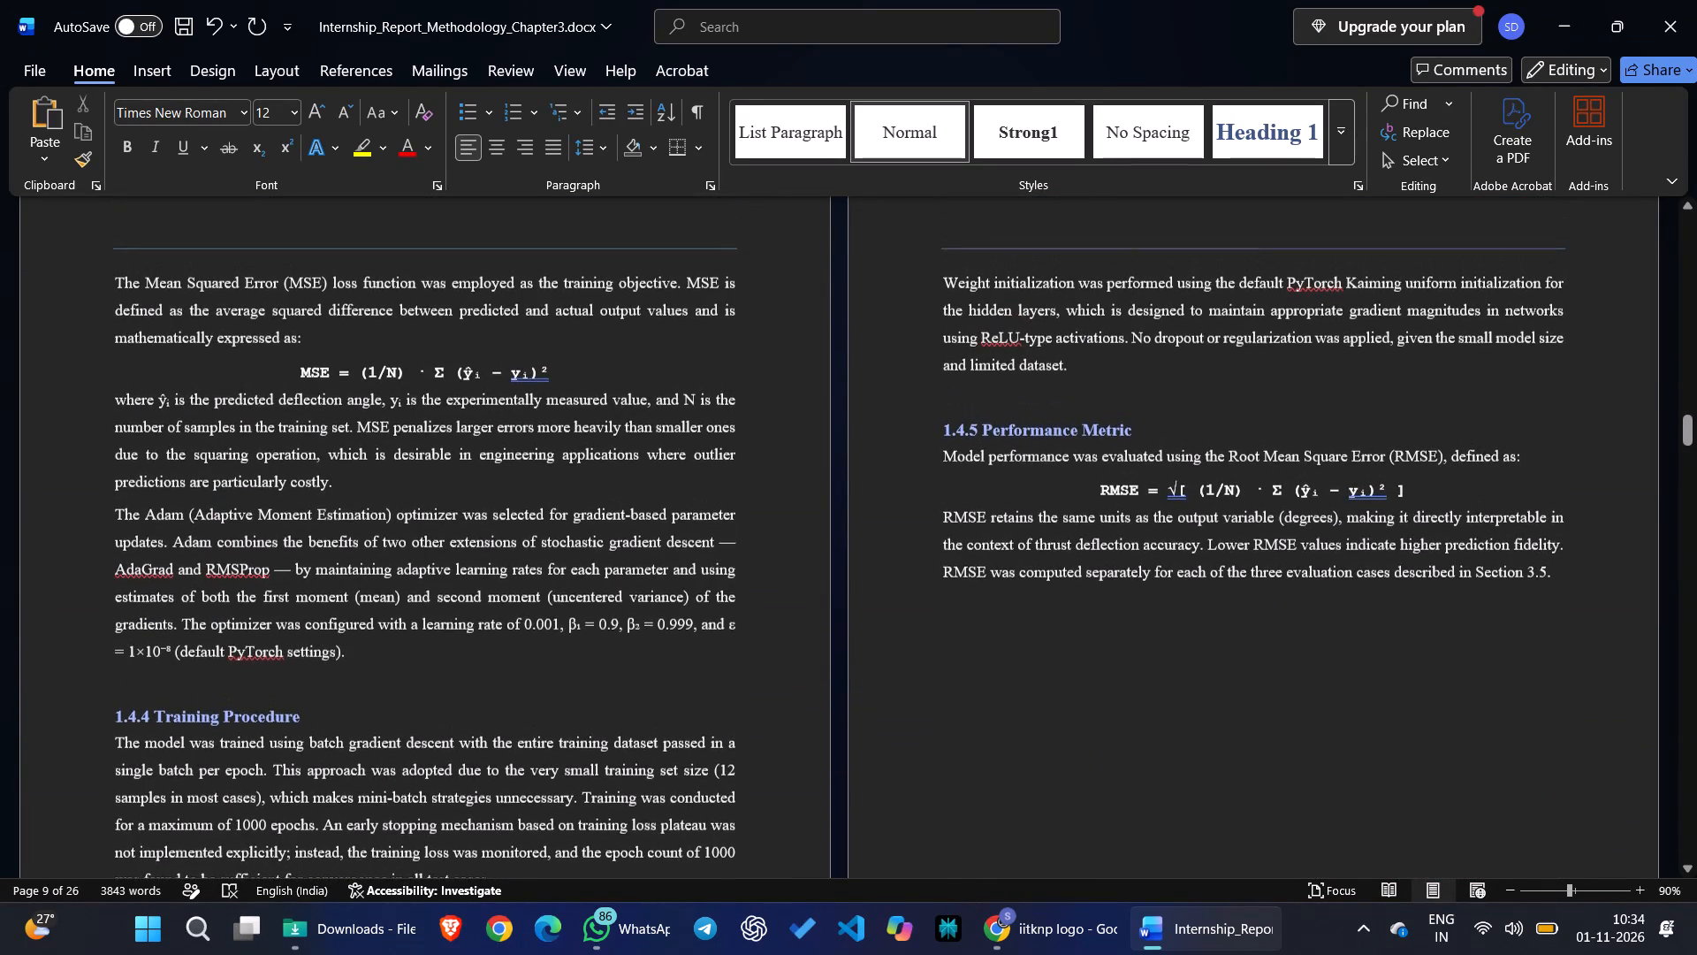
pyautogui.scroll(-2, 1030, 699)
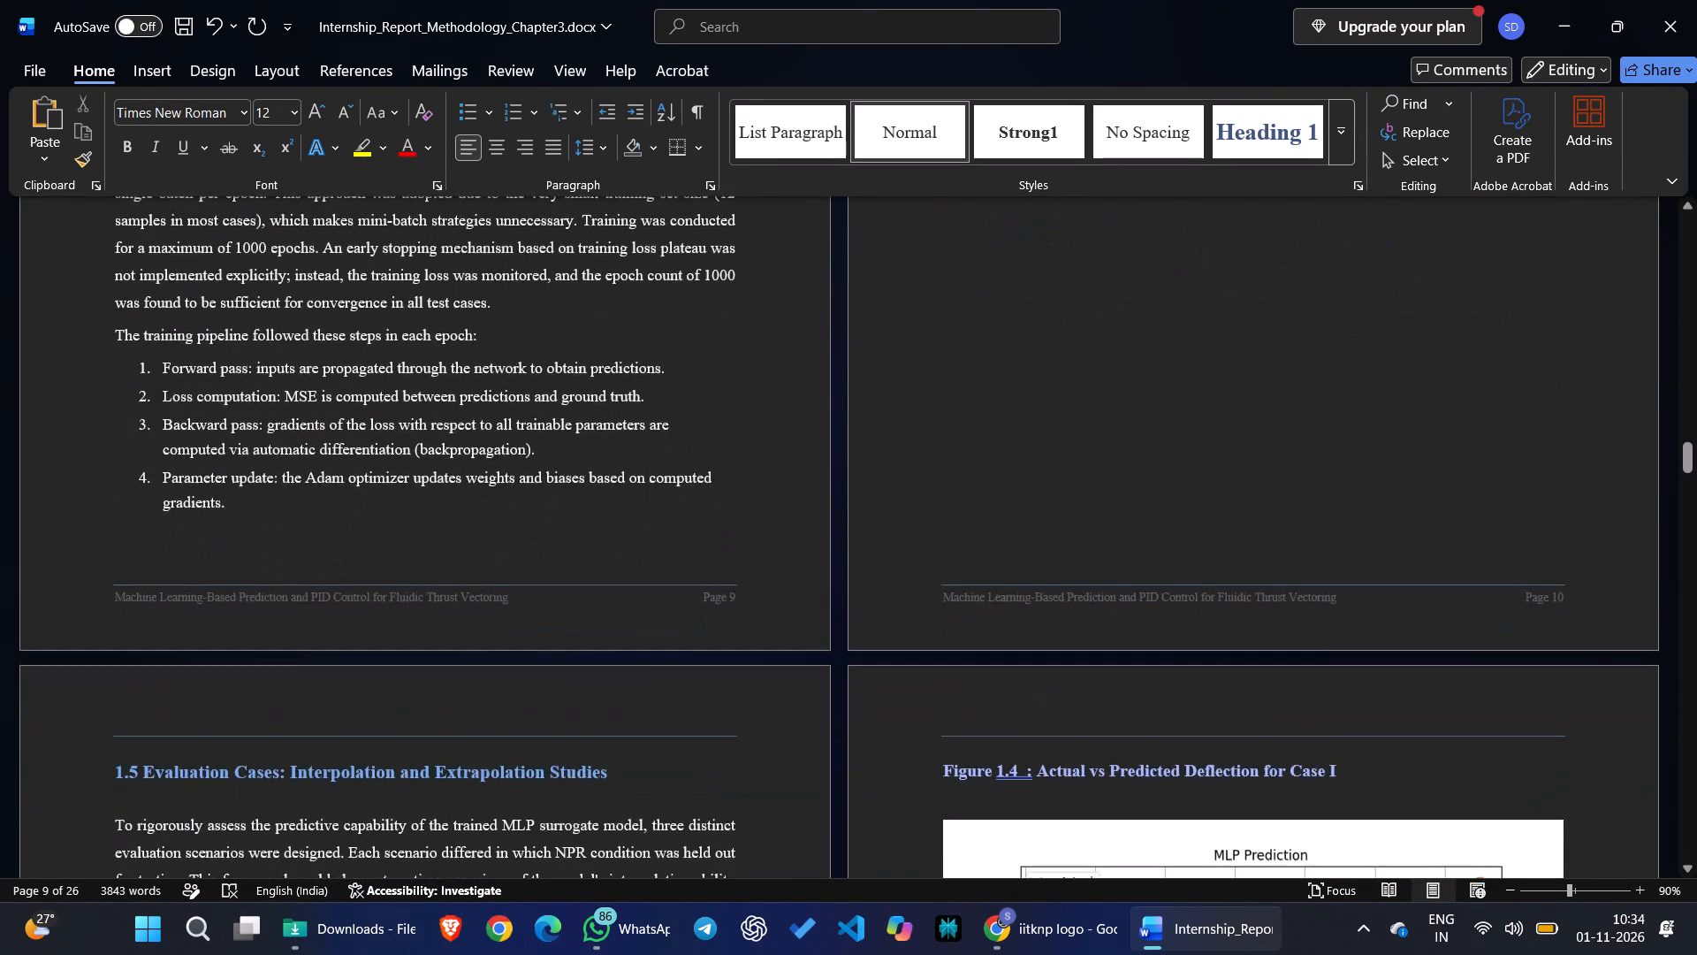
# Look through the evaluation cases, their figures and the Result and Discussion section up to the report's last page.
pyautogui.scroll(-2, 1030, 699)
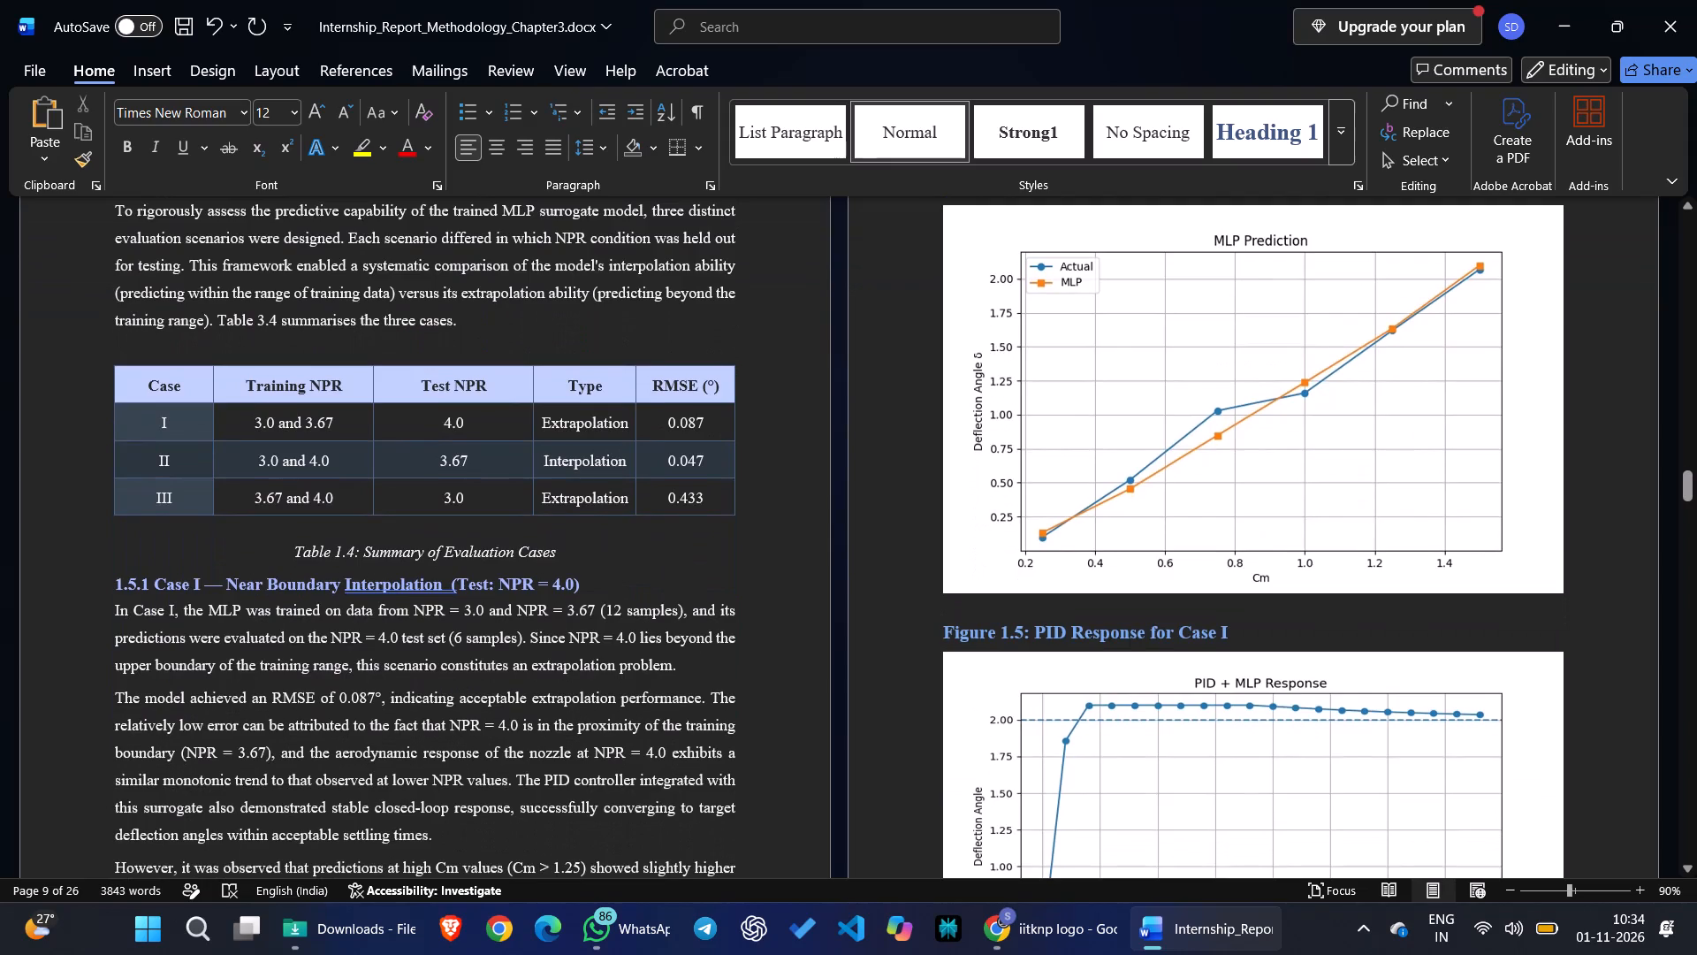
pyautogui.scroll(-1, 1030, 699)
pyautogui.scroll(1, 1030, 699)
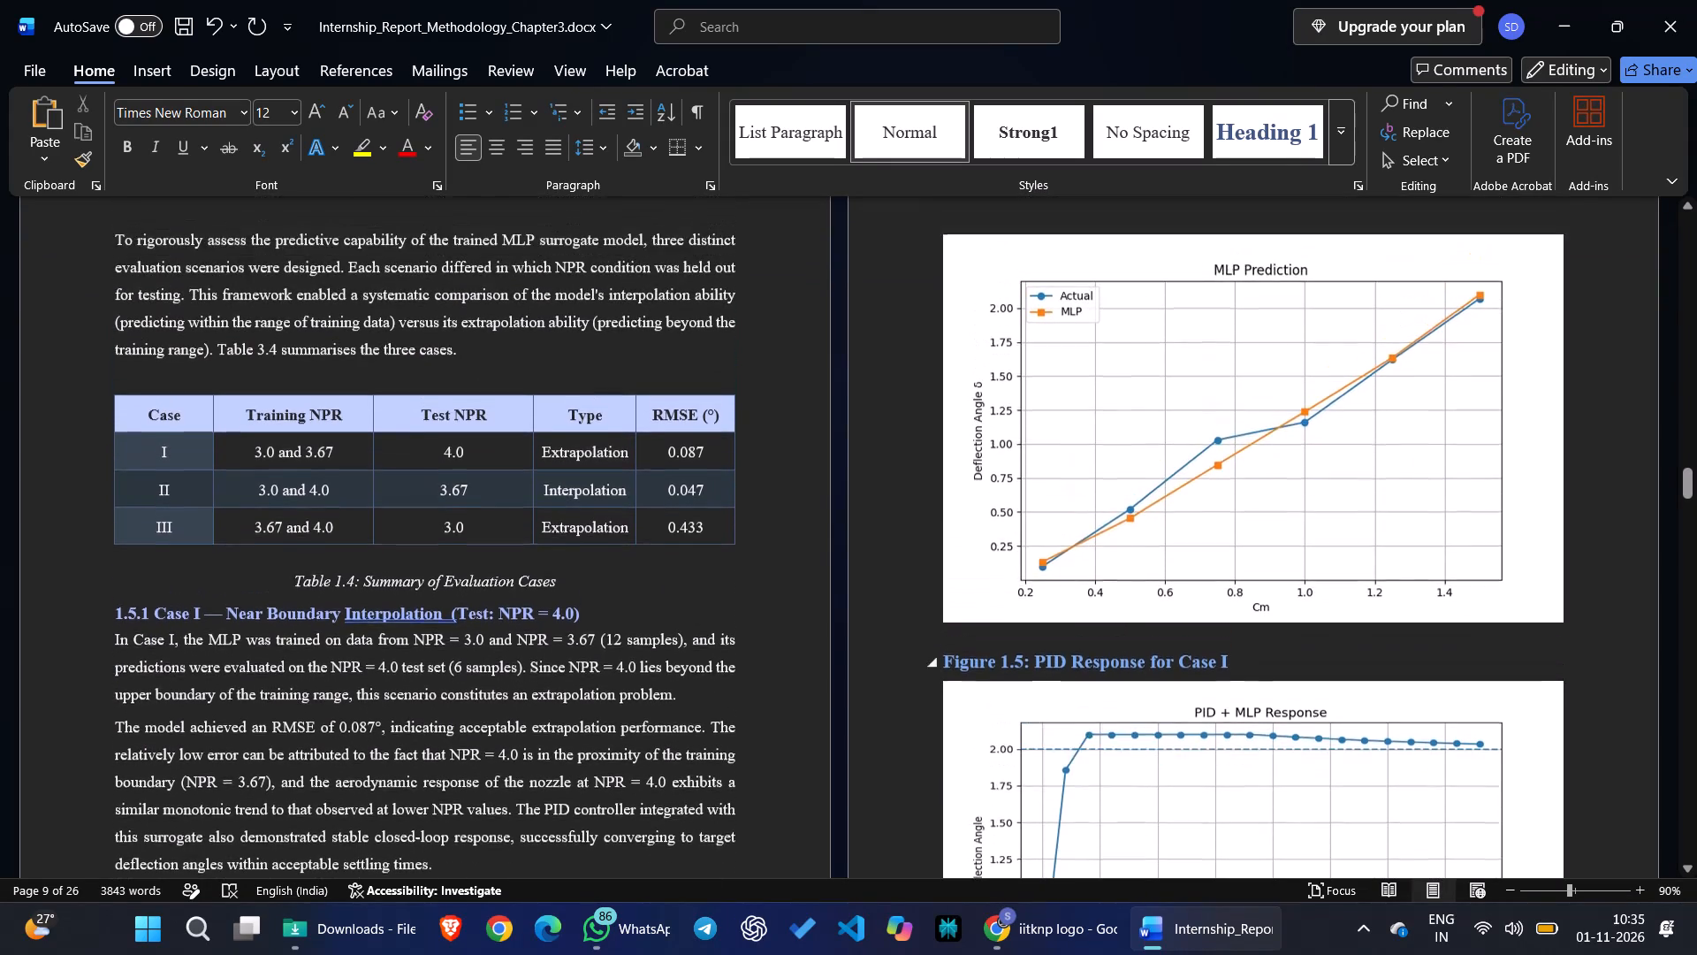
pyautogui.scroll(1, 1030, 699)
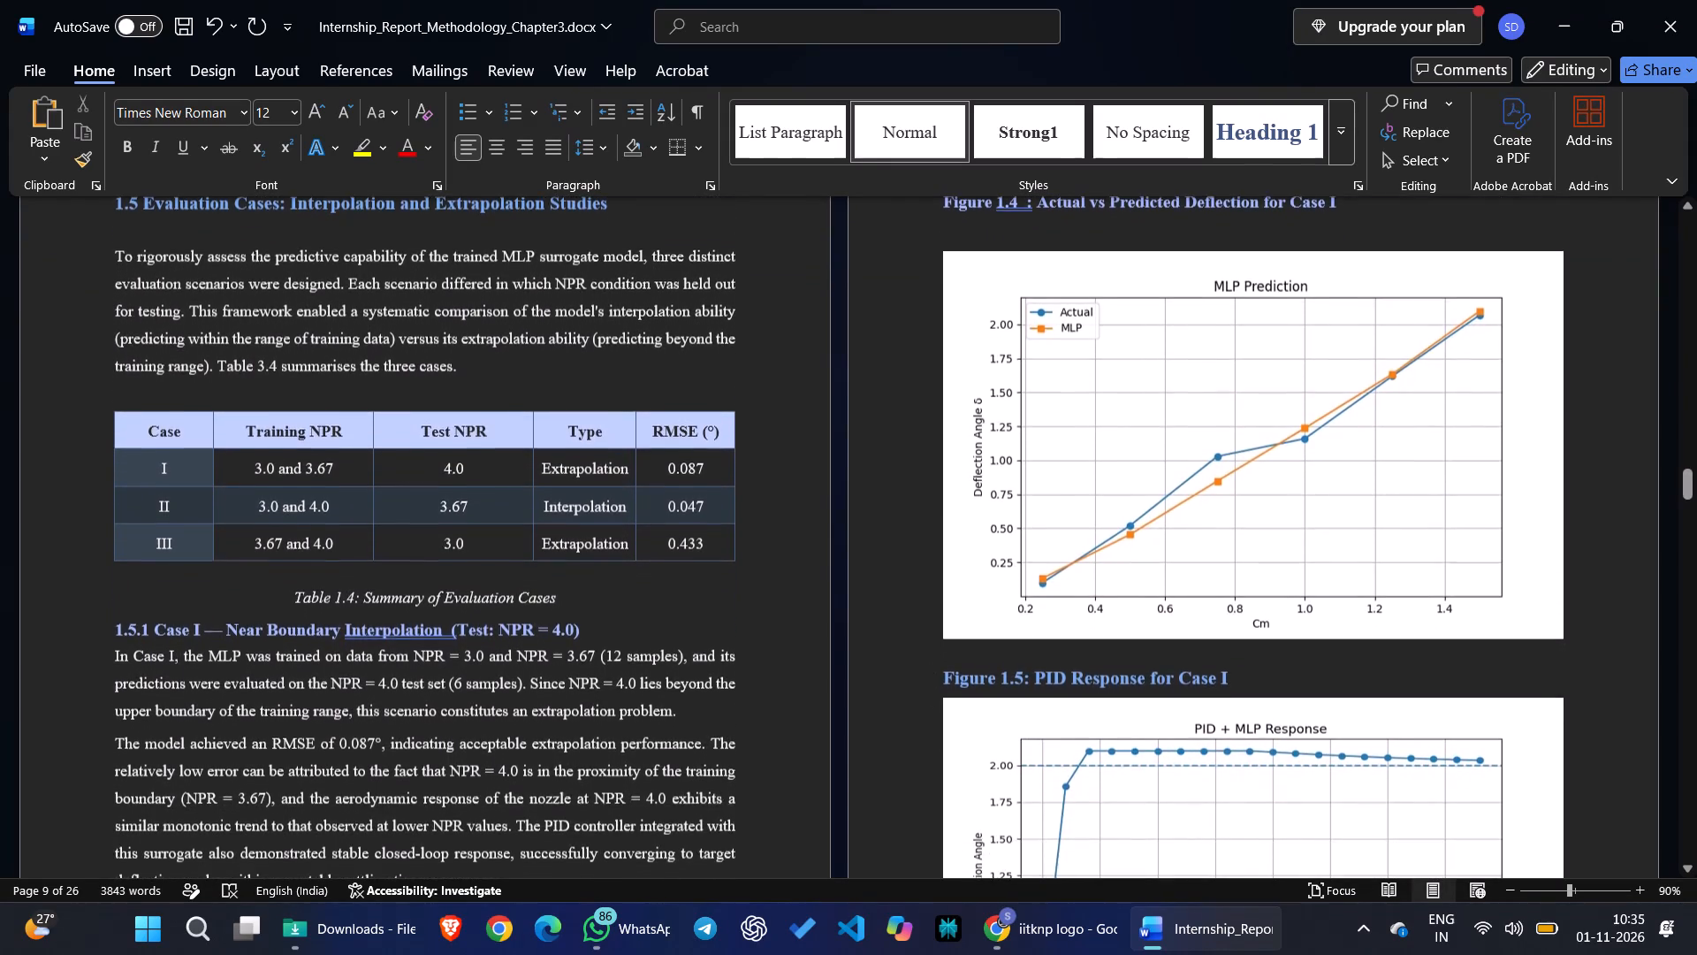
pyautogui.scroll(-9, 1030, 699)
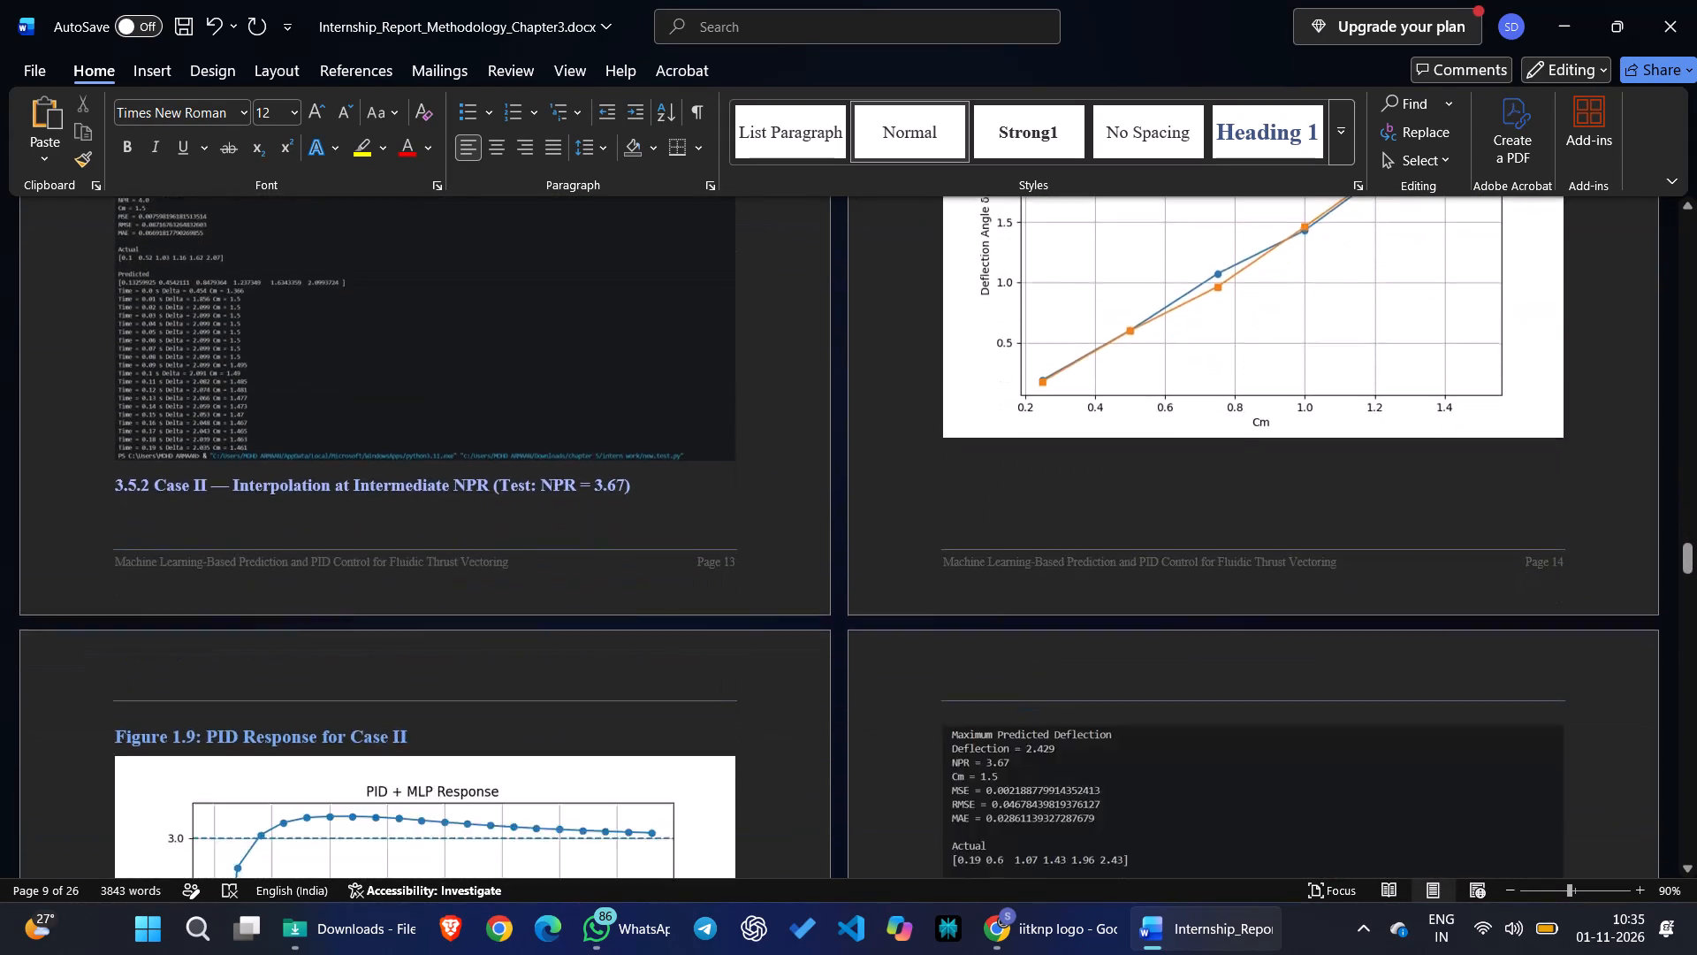
pyautogui.scroll(-7, 1030, 699)
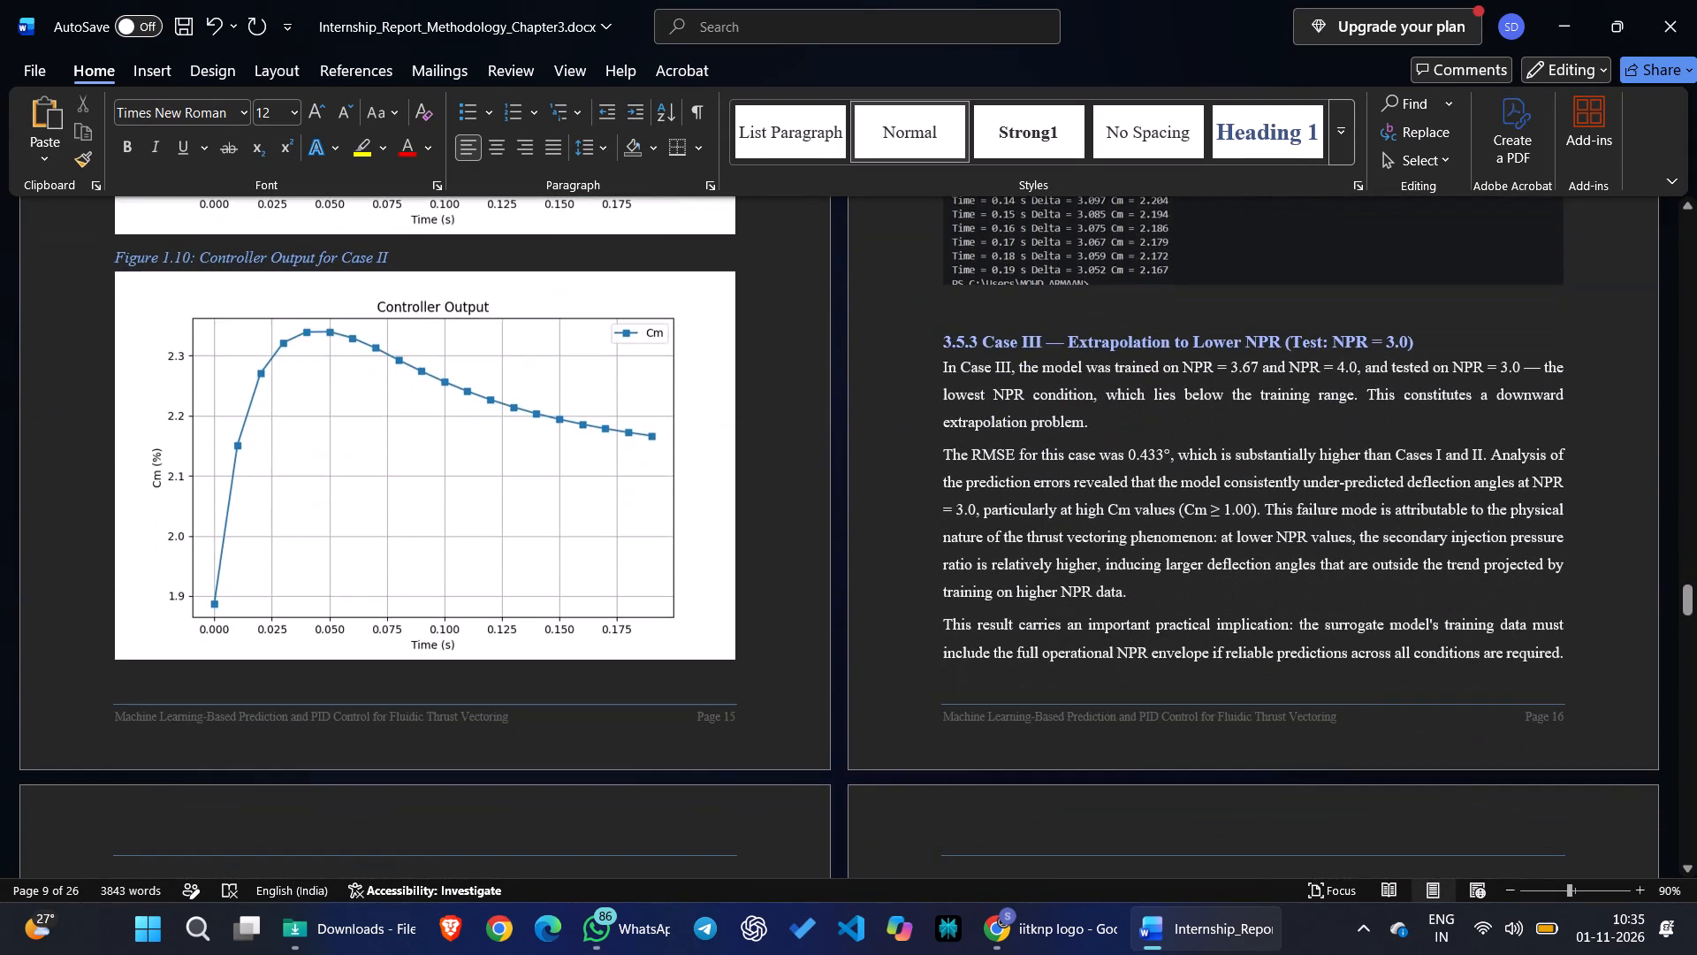
pyautogui.scroll(-7, 1030, 699)
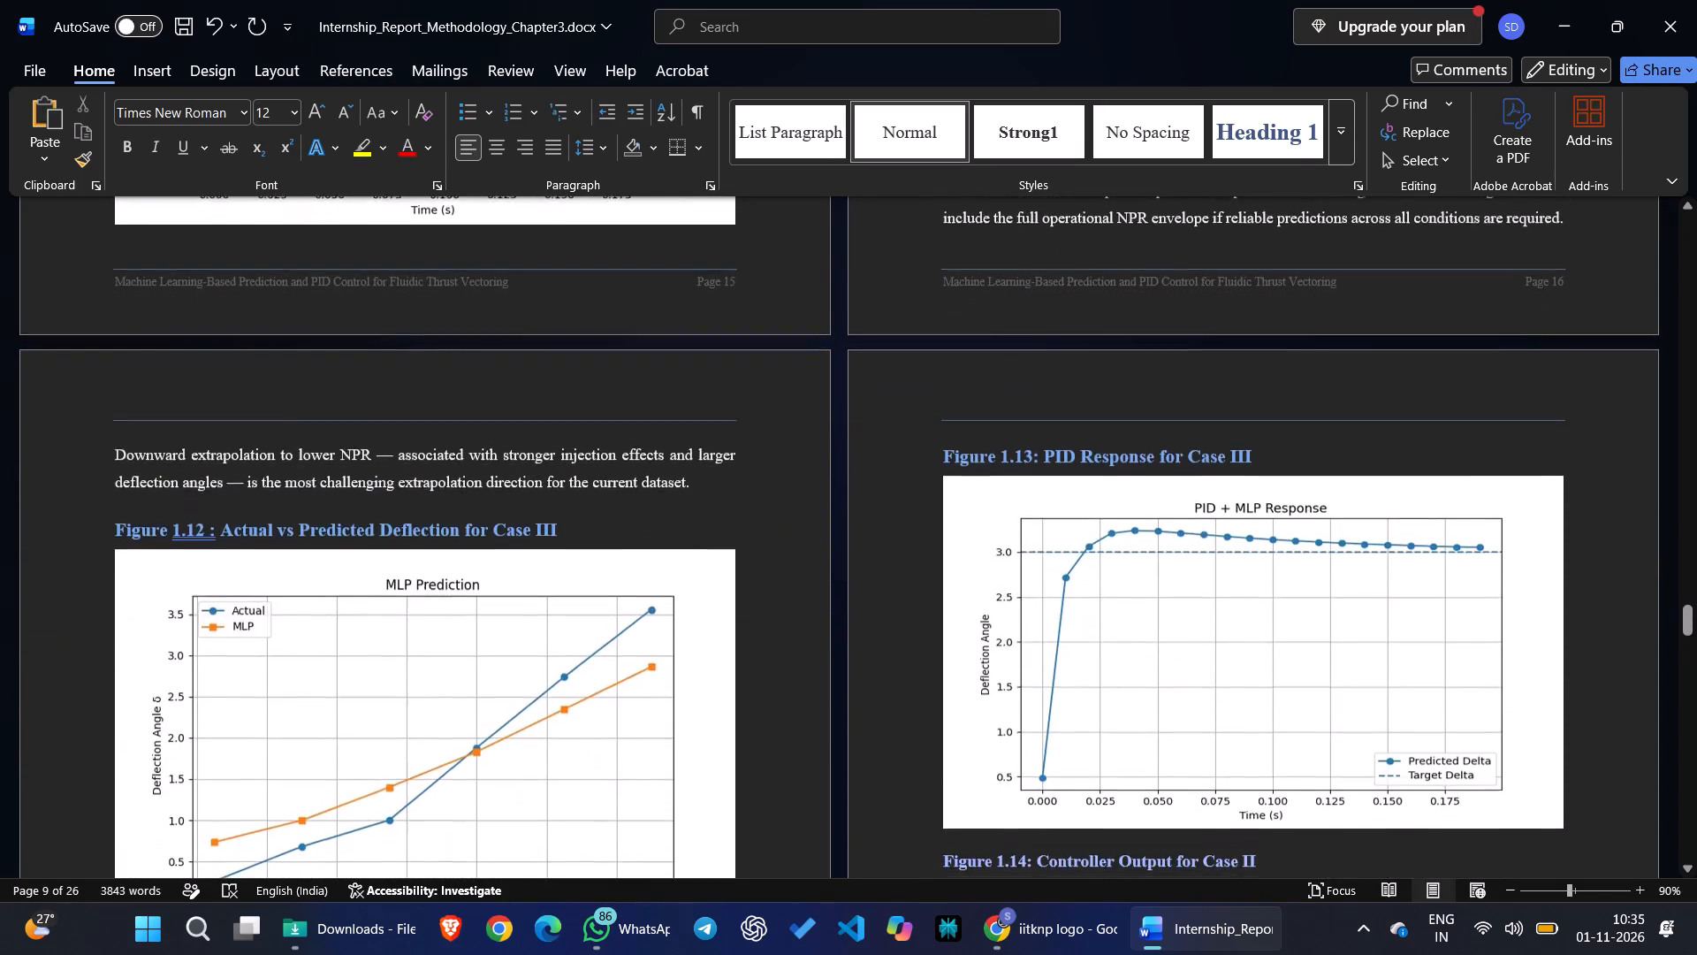
pyautogui.scroll(-13, 1030, 699)
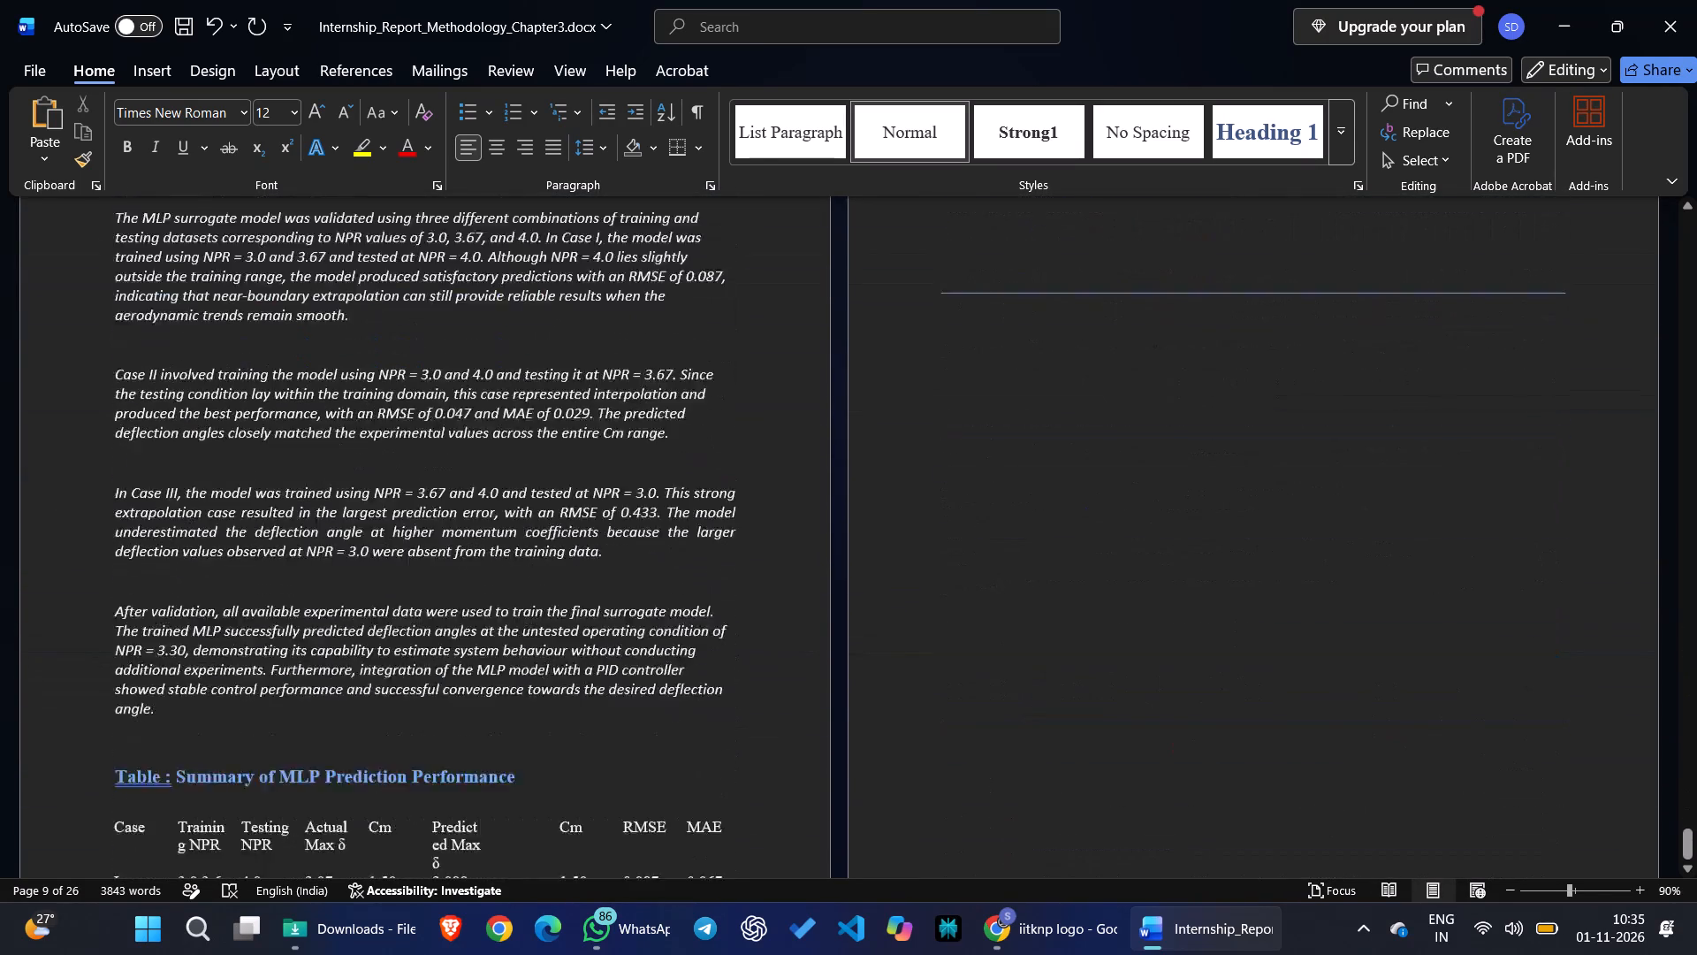
pyautogui.scroll(-5, 1030, 699)
pyautogui.scroll(3, 1030, 699)
pyautogui.rightClick(1030, 699)
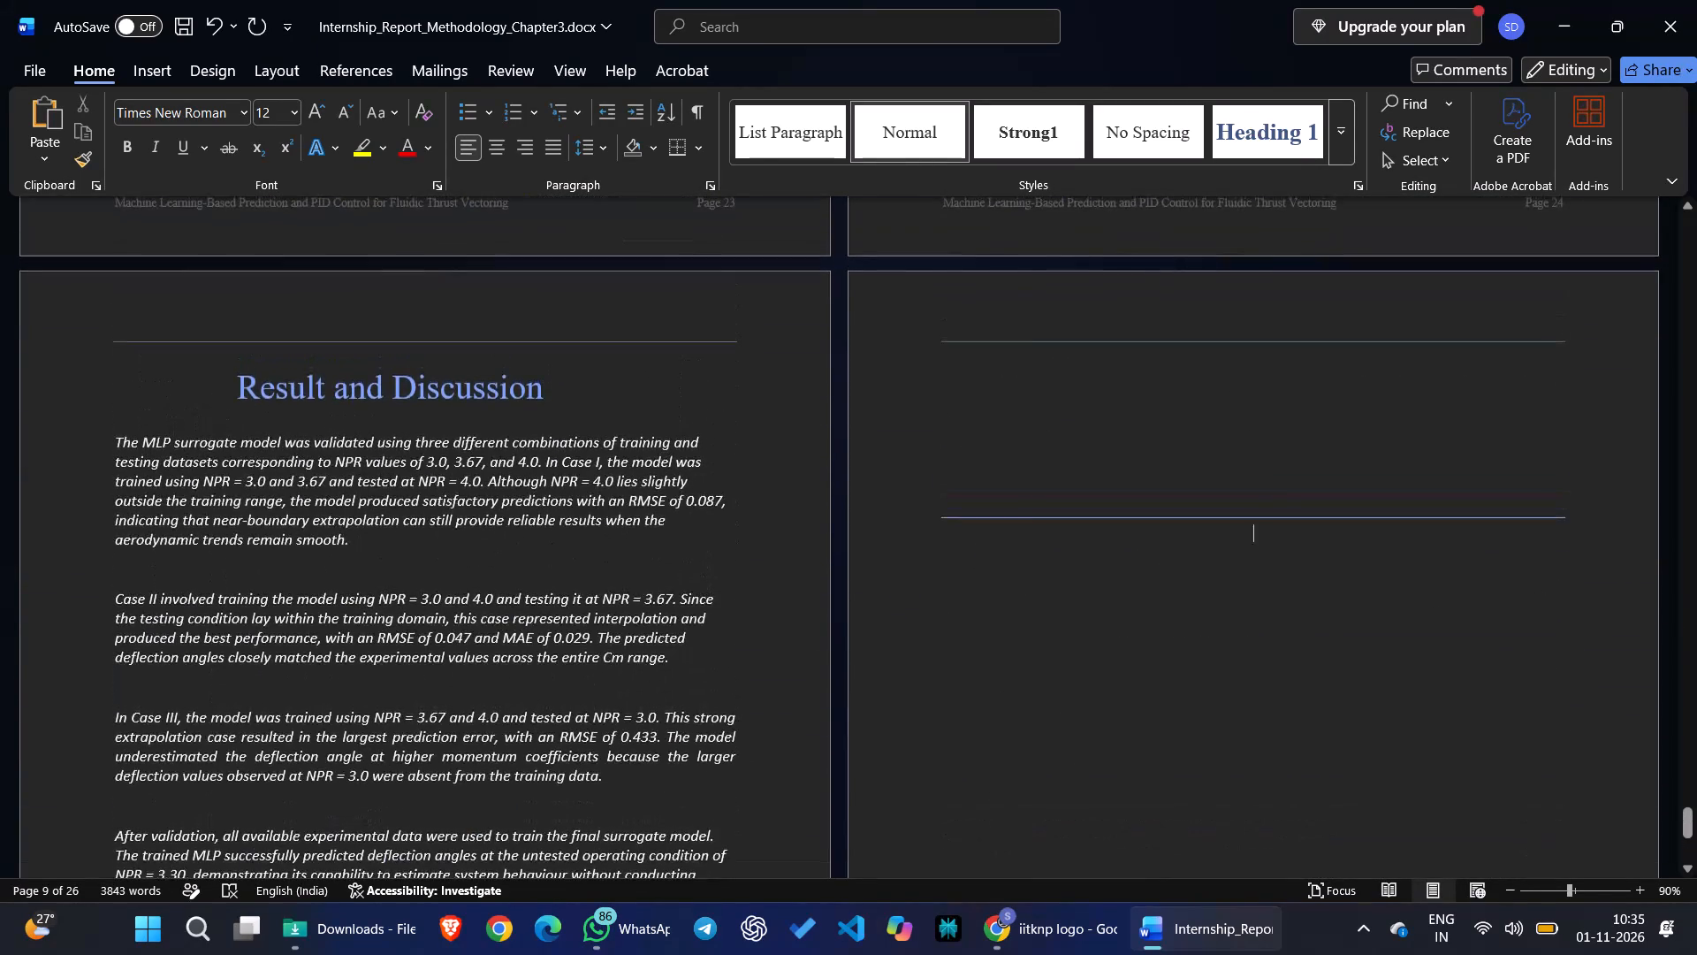
pyautogui.scroll(-1, 1143, 607)
pyautogui.click(1411, 609)
pyautogui.scroll(-1, 1411, 609)
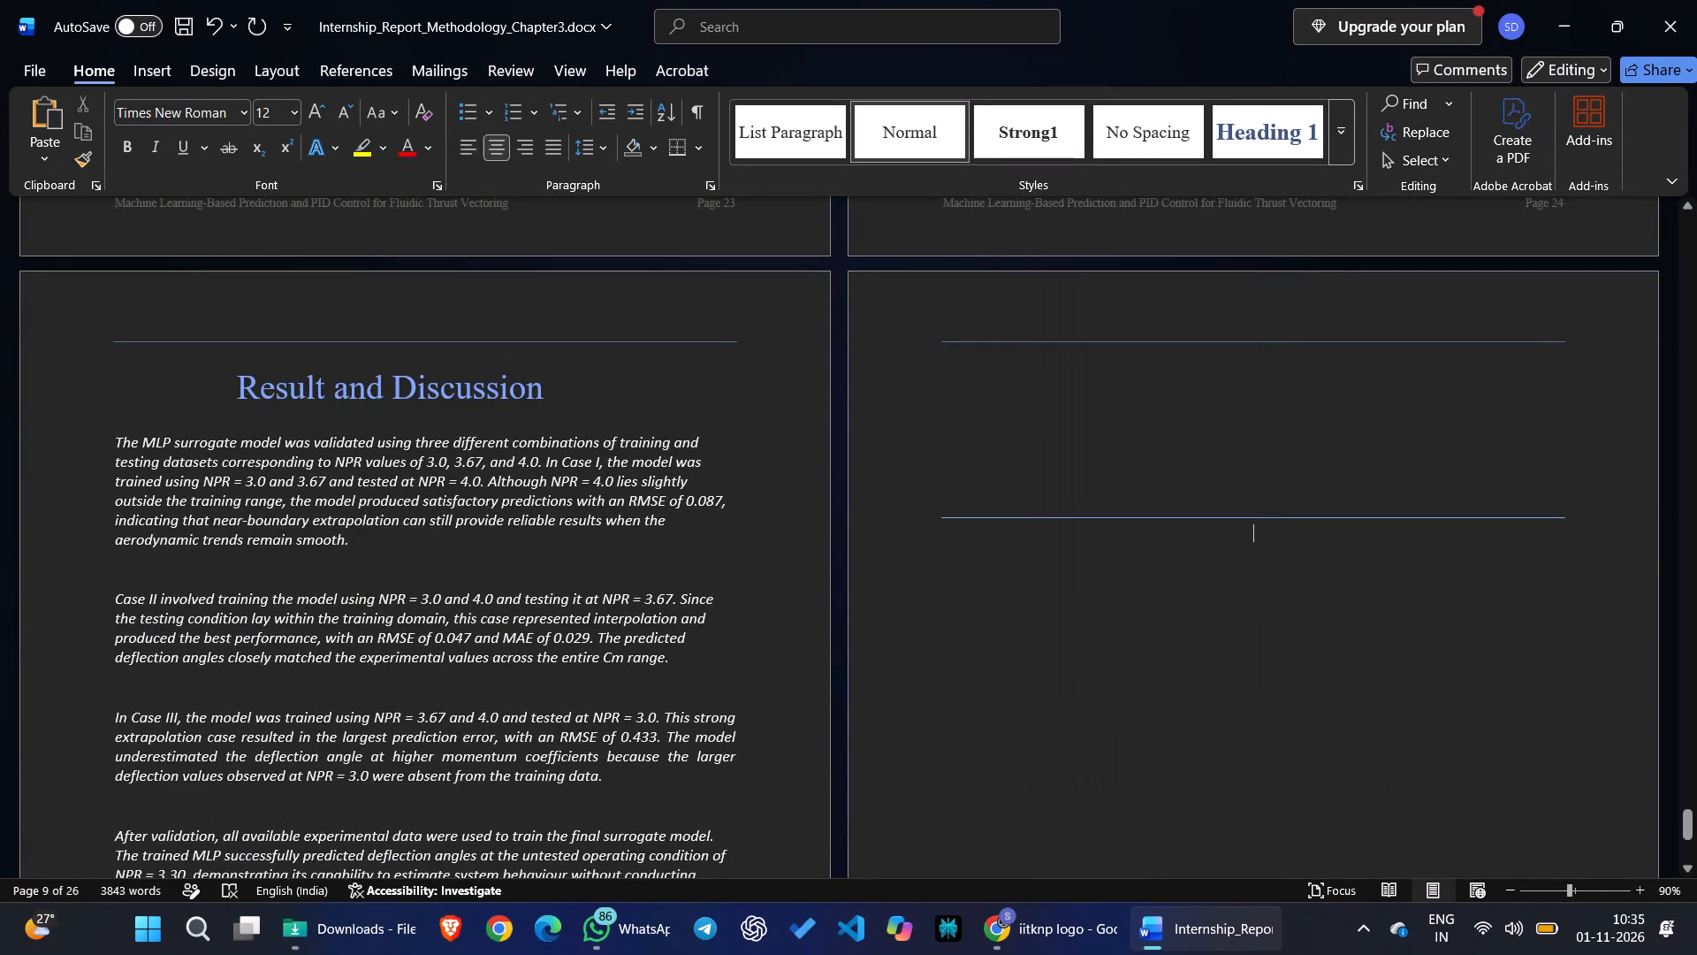
pyautogui.scroll(-3, 1411, 609)
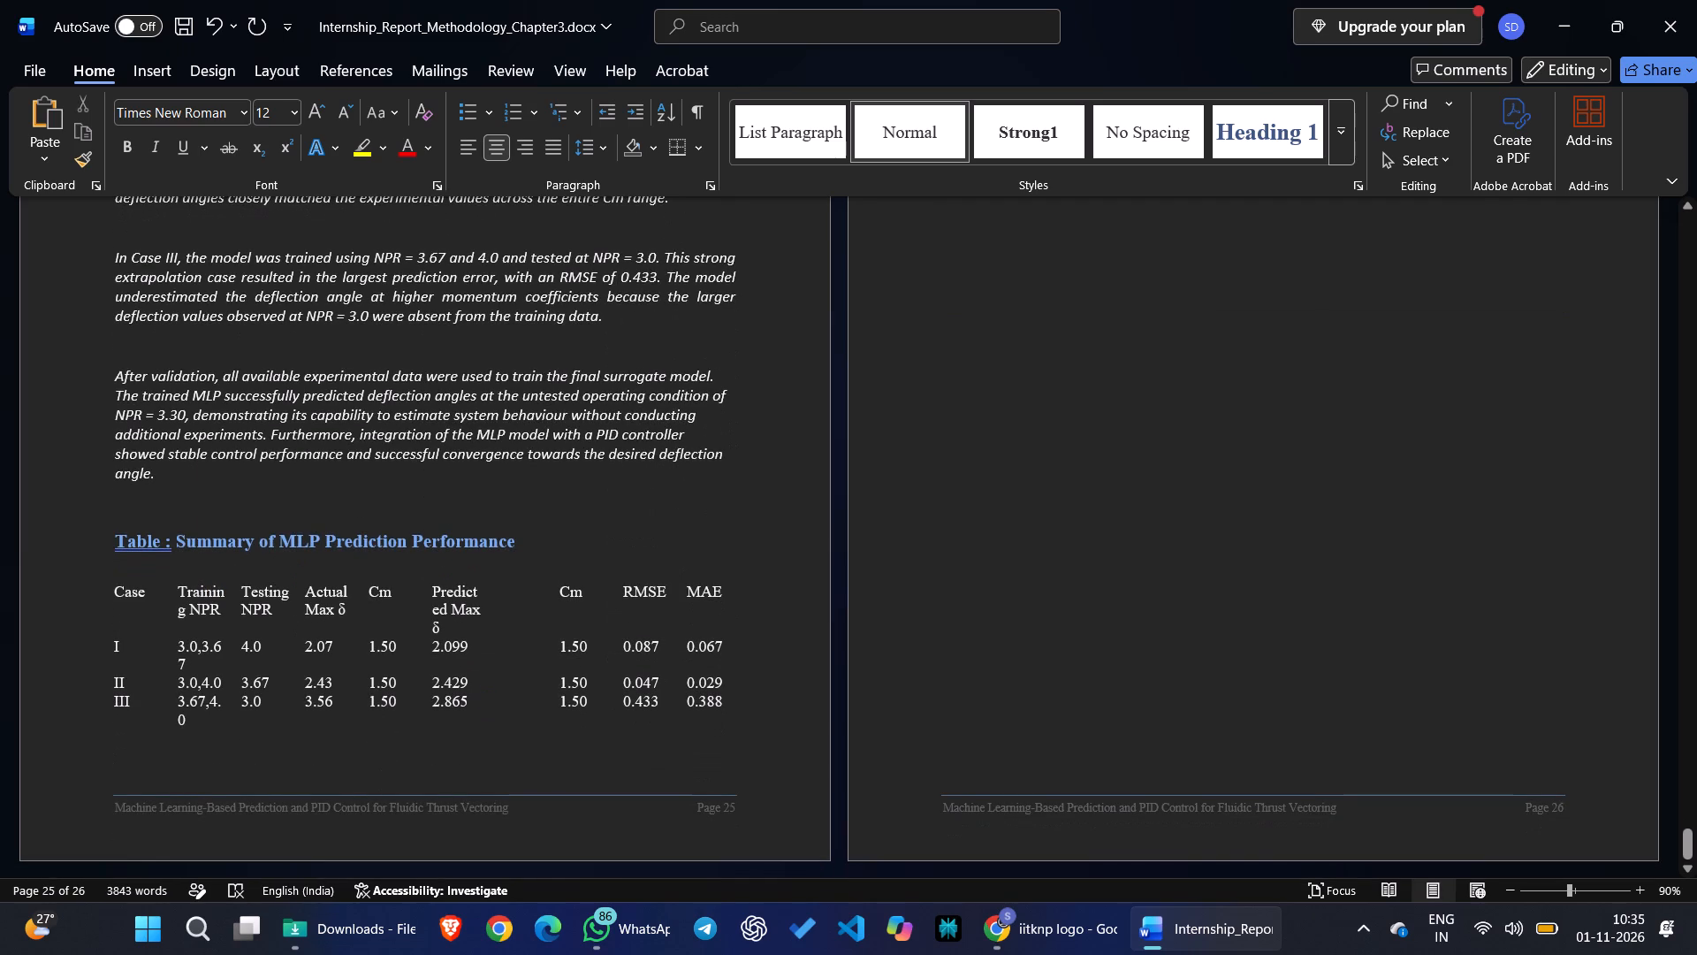
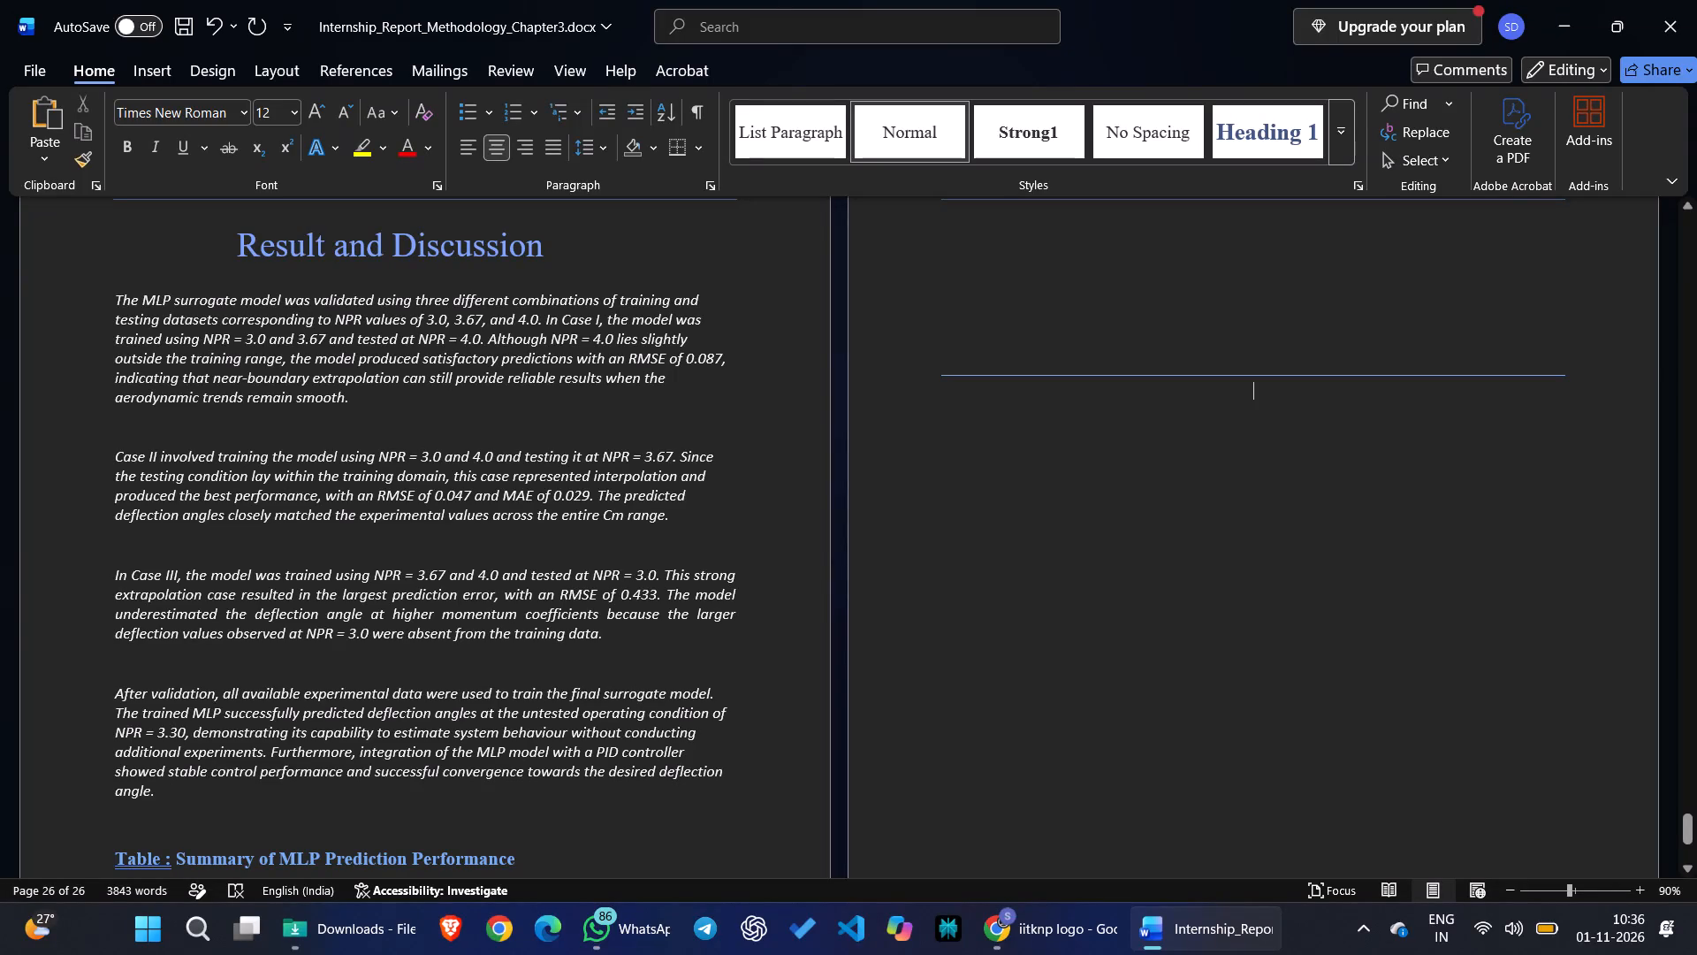
# Paste the copied bibliography text onto the last page and put the word "Bibliography" on its own line above reference [1].
pyautogui.hotkey('ctrl', 'v')
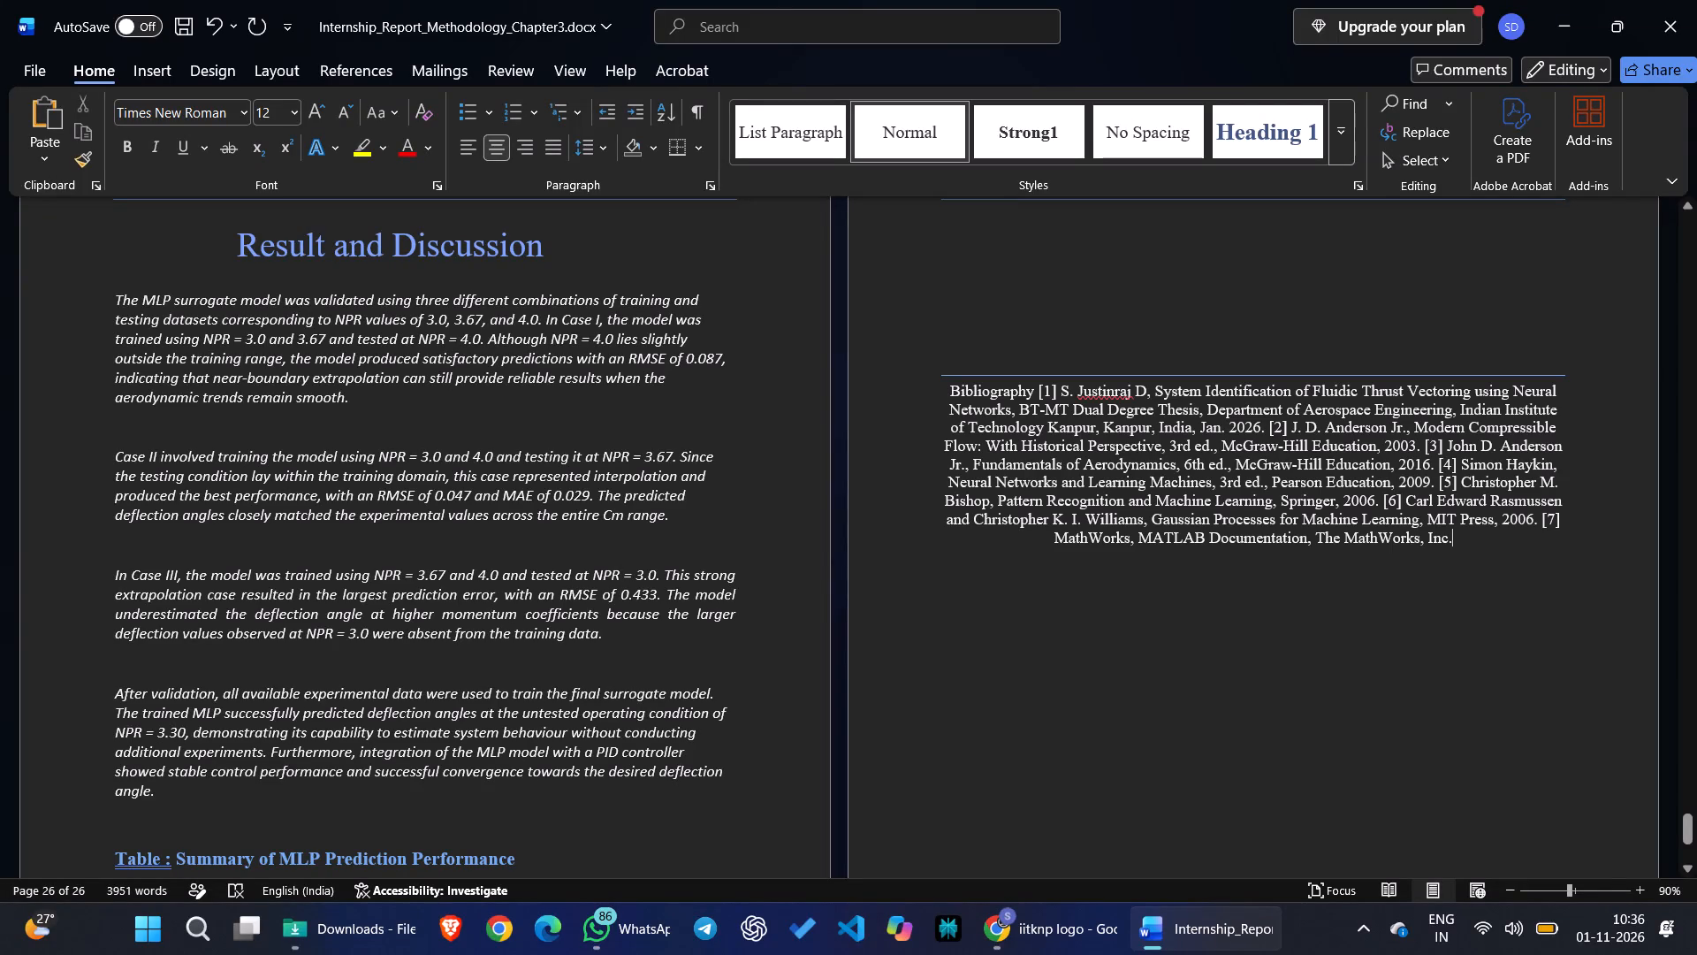
pyautogui.click(1062, 390)
pyautogui.press('Return')
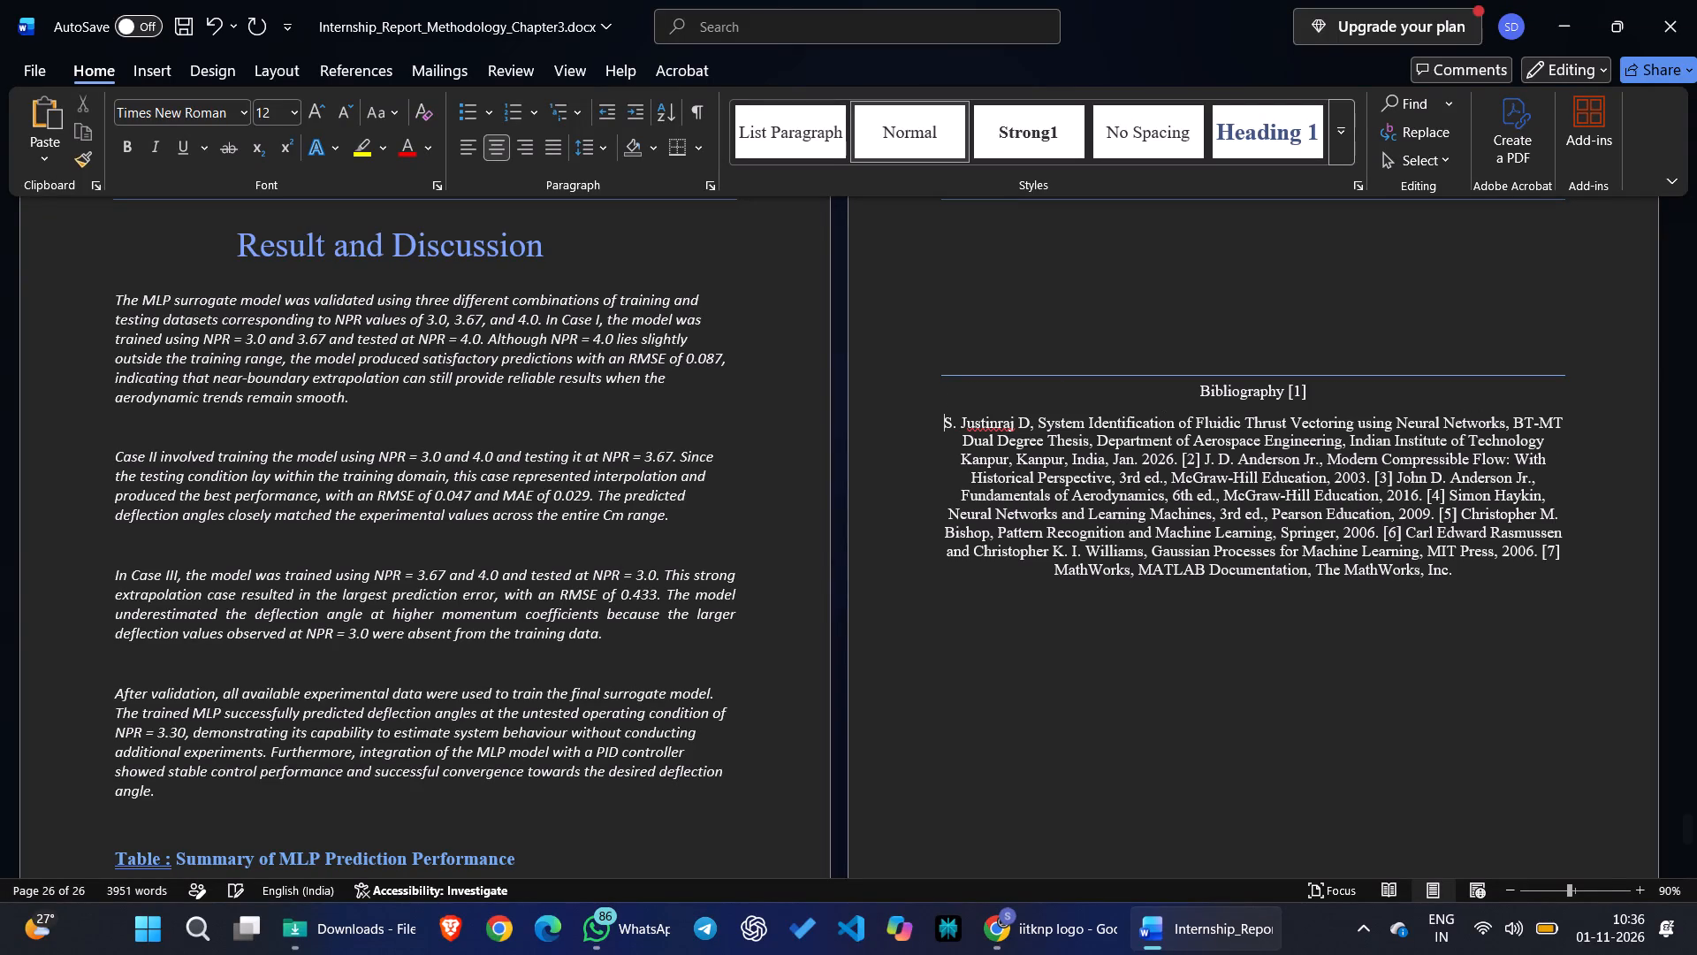
pyautogui.click(1286, 390)
pyautogui.press('Return')
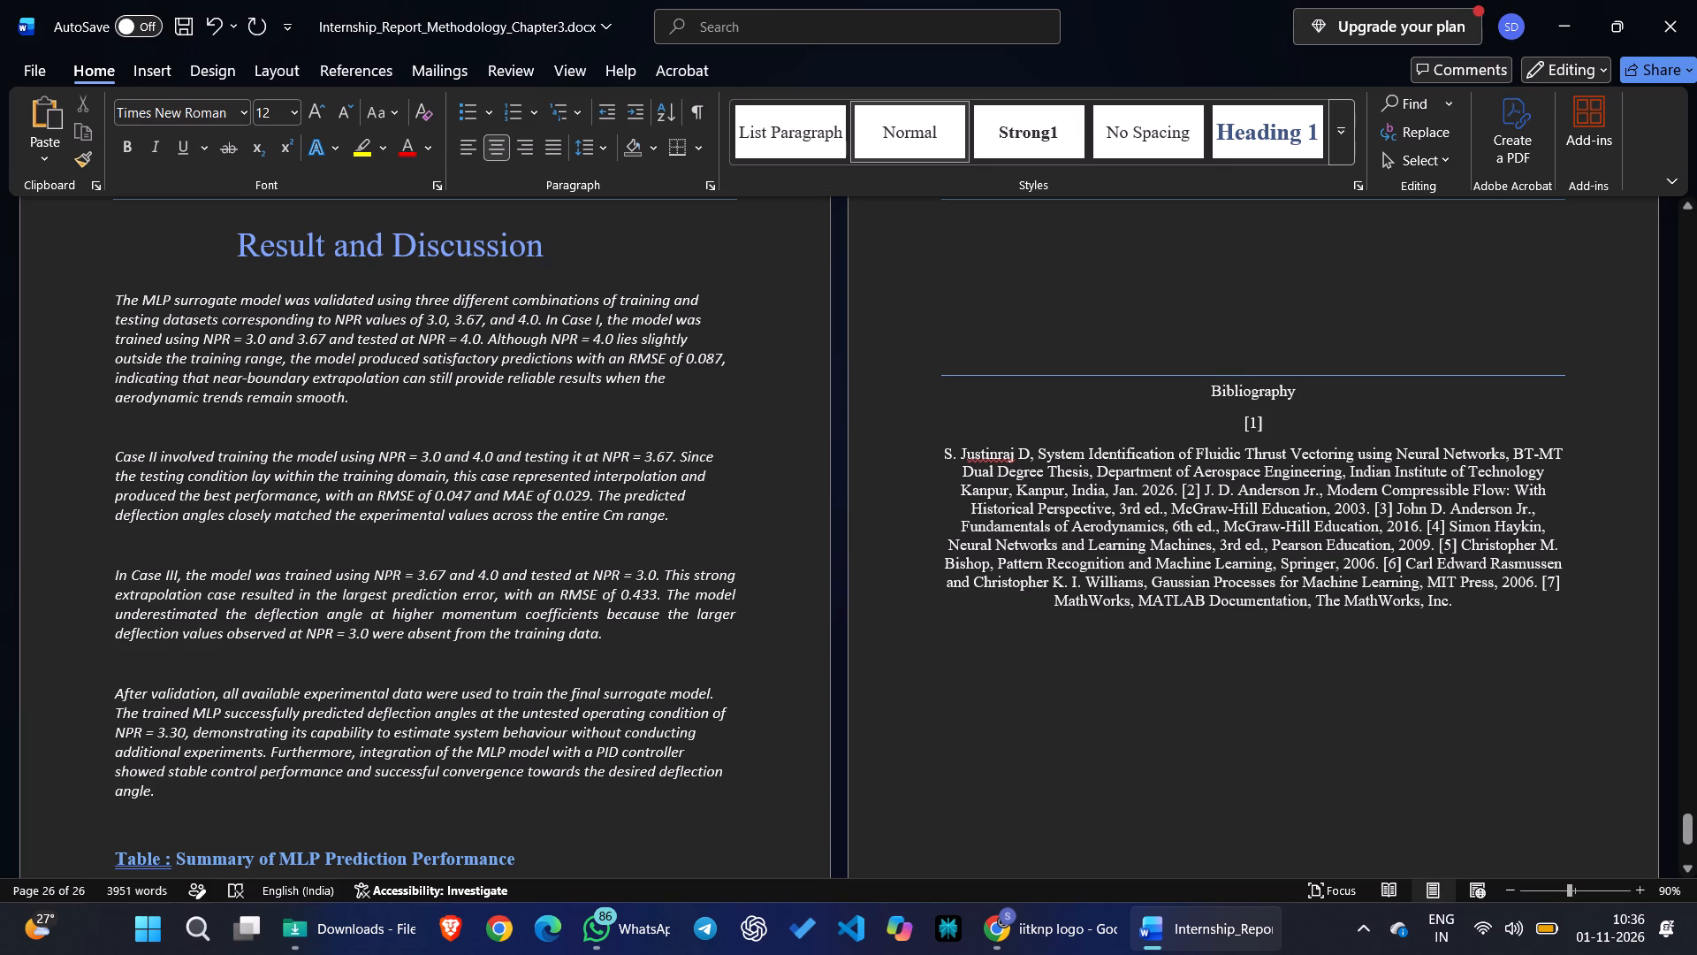
pyautogui.click(940, 453)
pyautogui.press('BackSpace')
pyautogui.press('BackSpace')
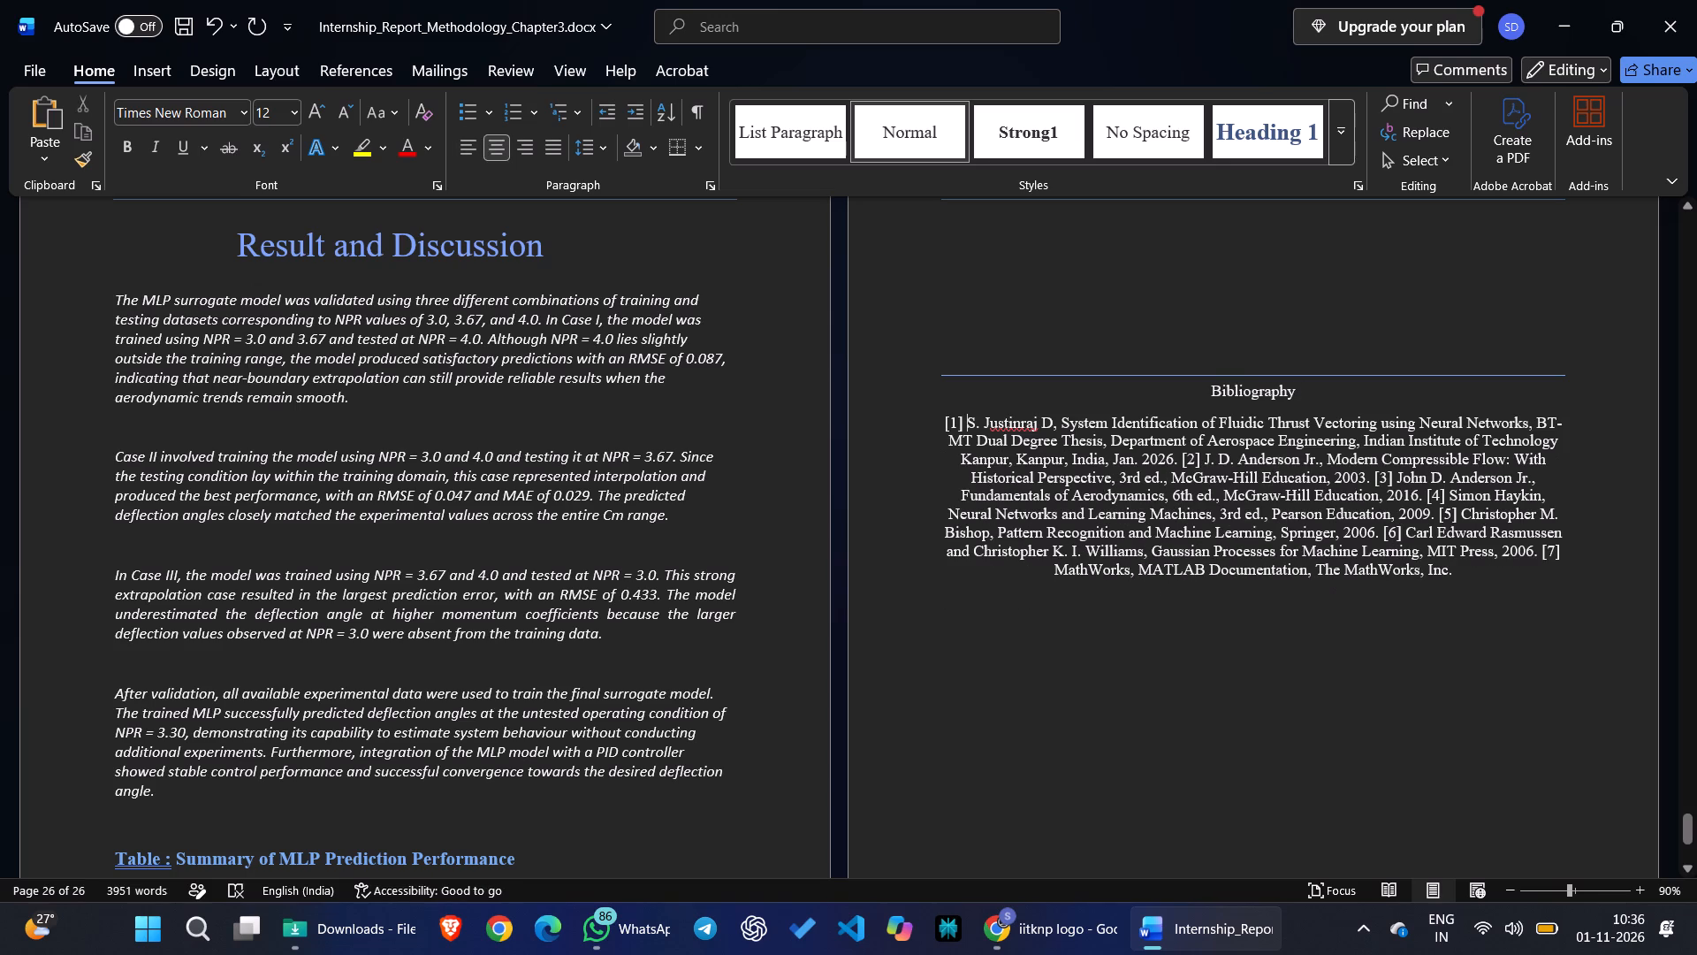
# Format the whole references paragraph below the Bibliography line as a bulleted list.
pyautogui.moveTo(941, 414); pyautogui.dragTo(1484, 573)
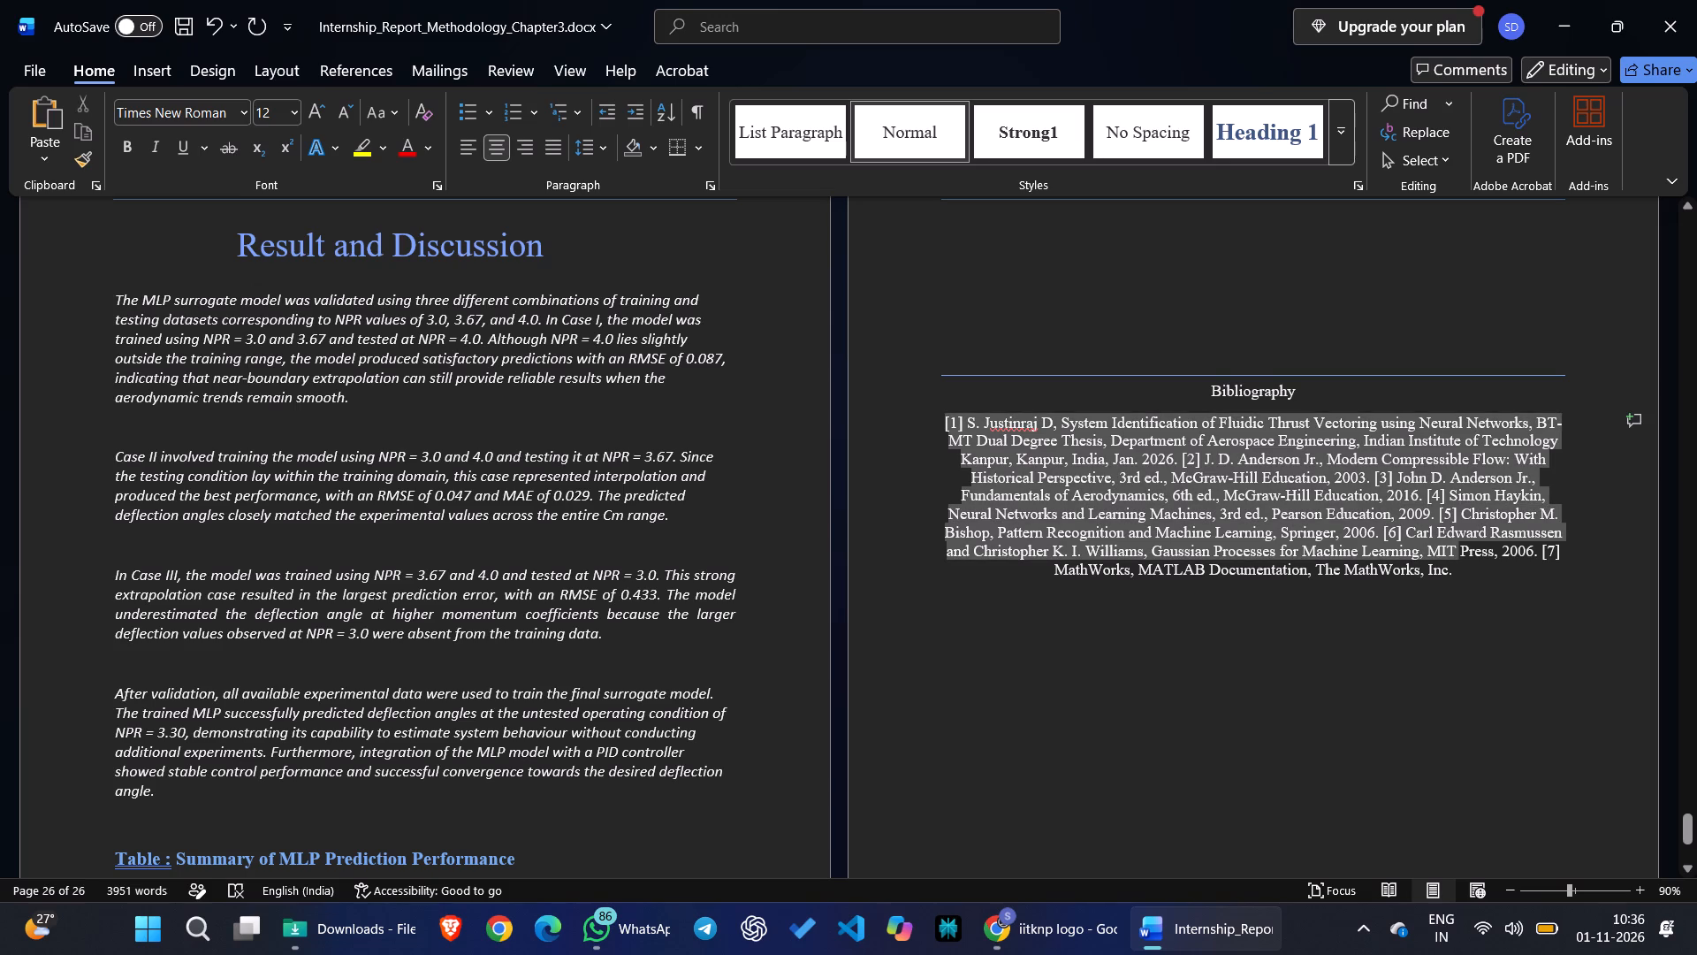
pyautogui.moveTo(1484, 573); pyautogui.dragTo(1458, 572)
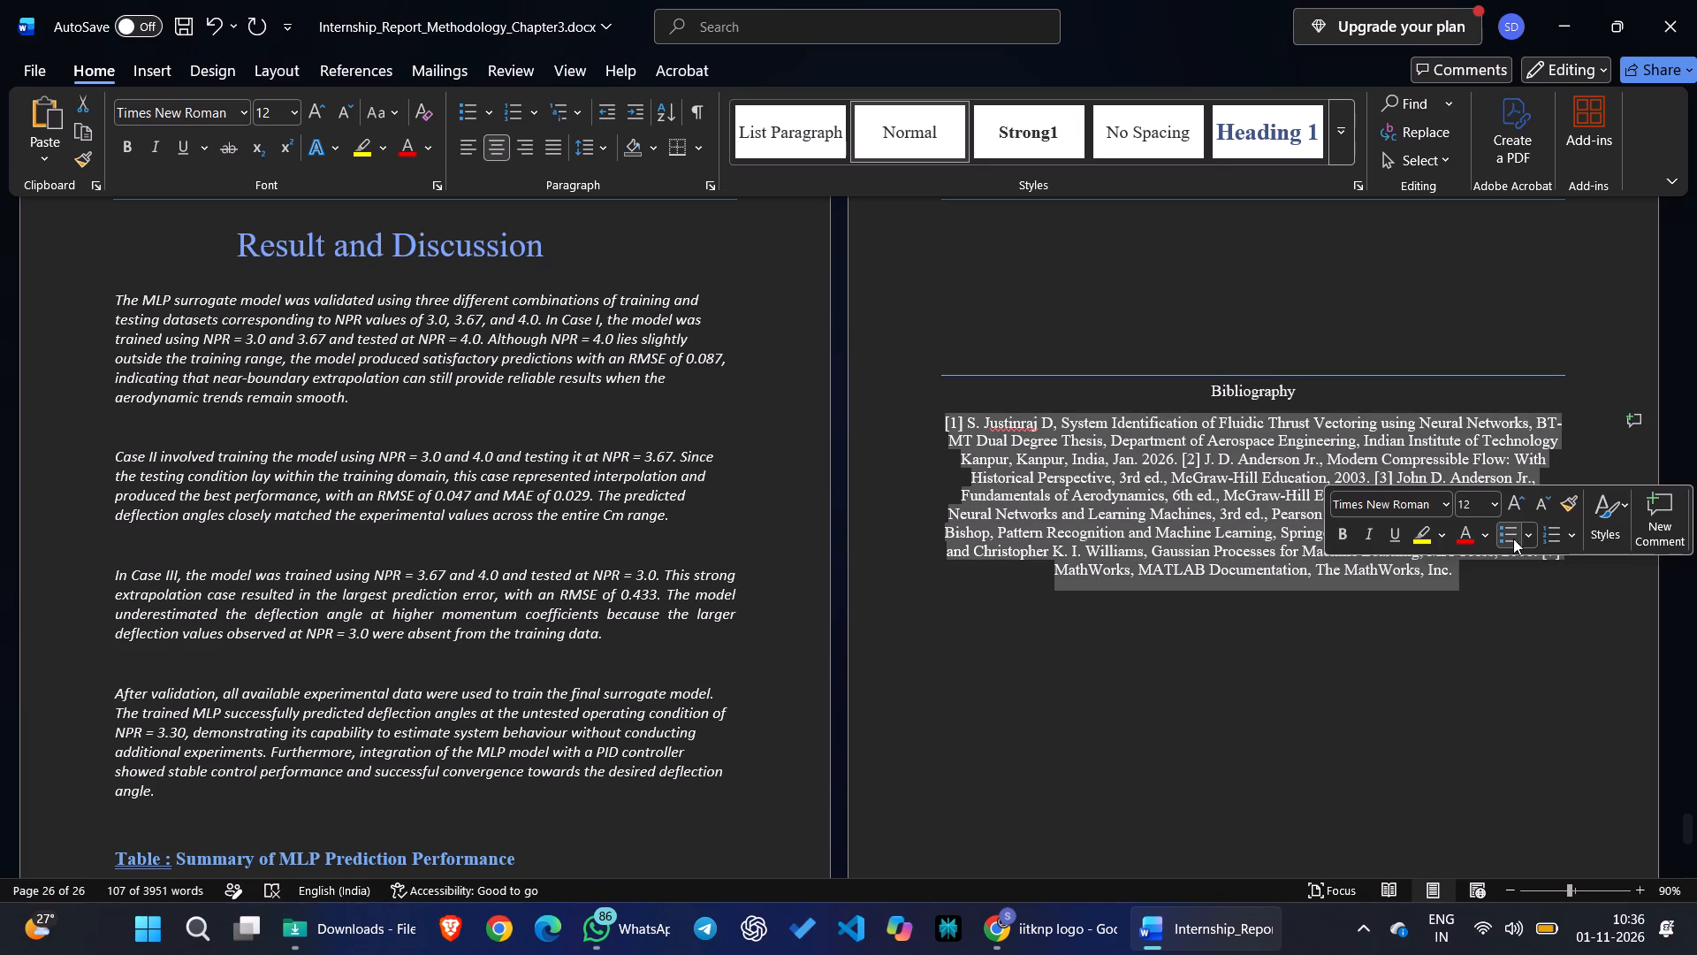
pyautogui.click(1513, 539)
pyautogui.click(1206, 514)
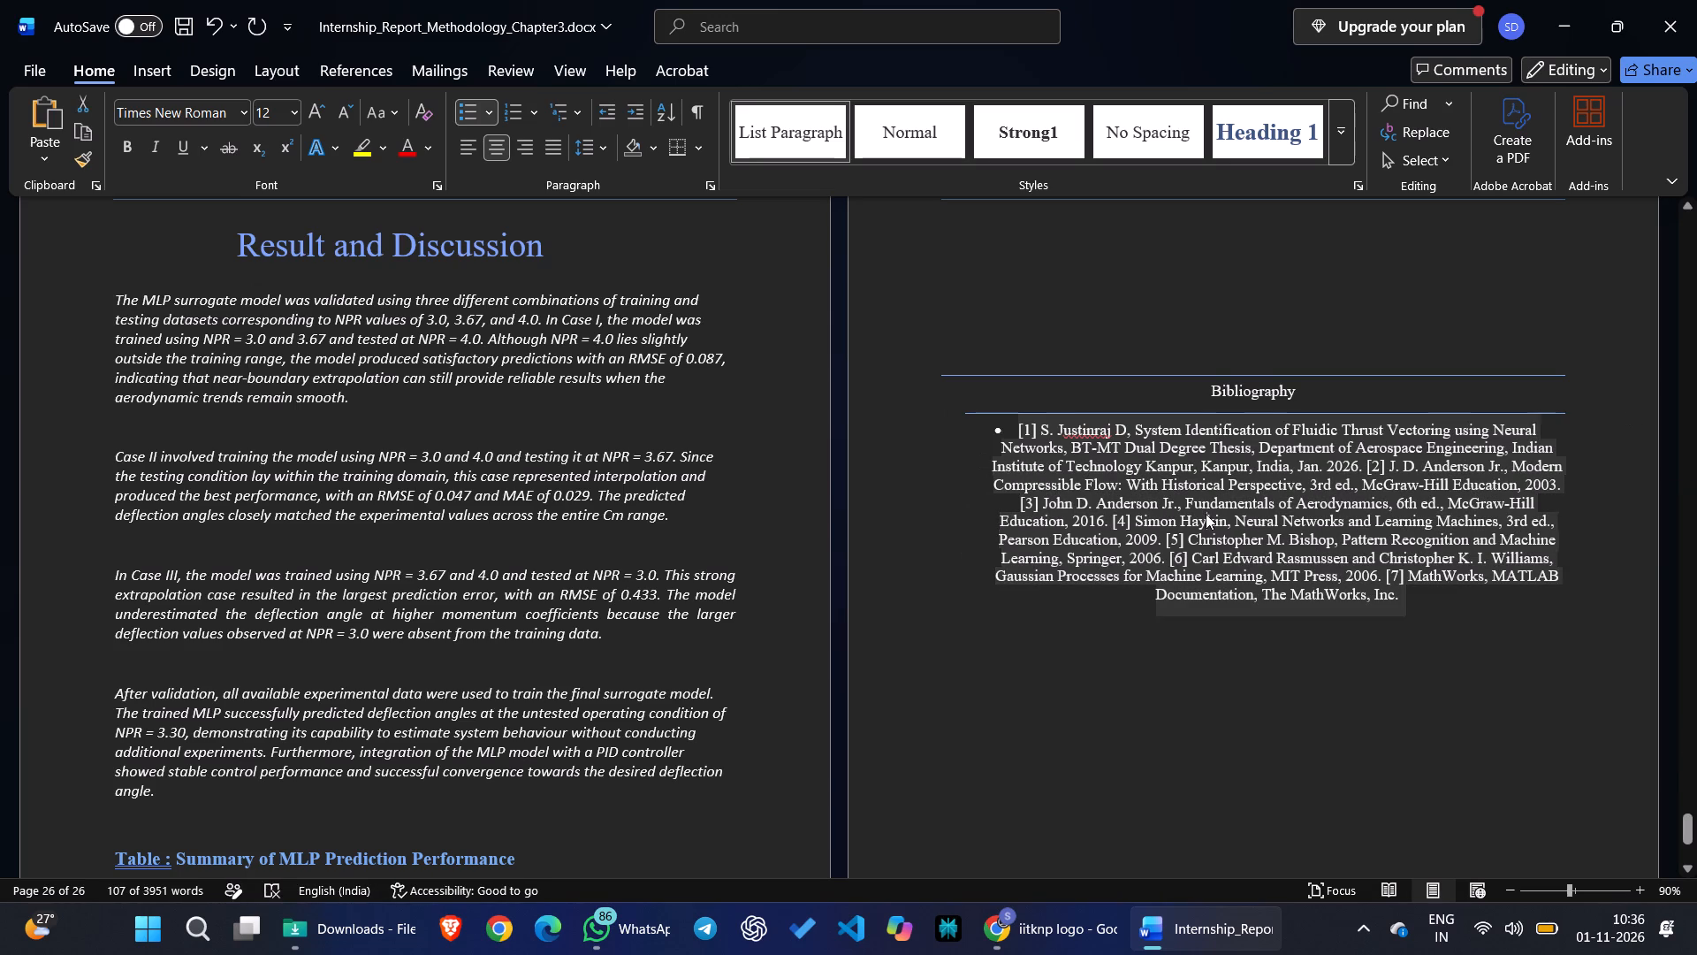
# Split the bulleted references so that each entry from [1] to [7] is its own bullet.
pyautogui.click(1366, 468)
pyautogui.press('Return')
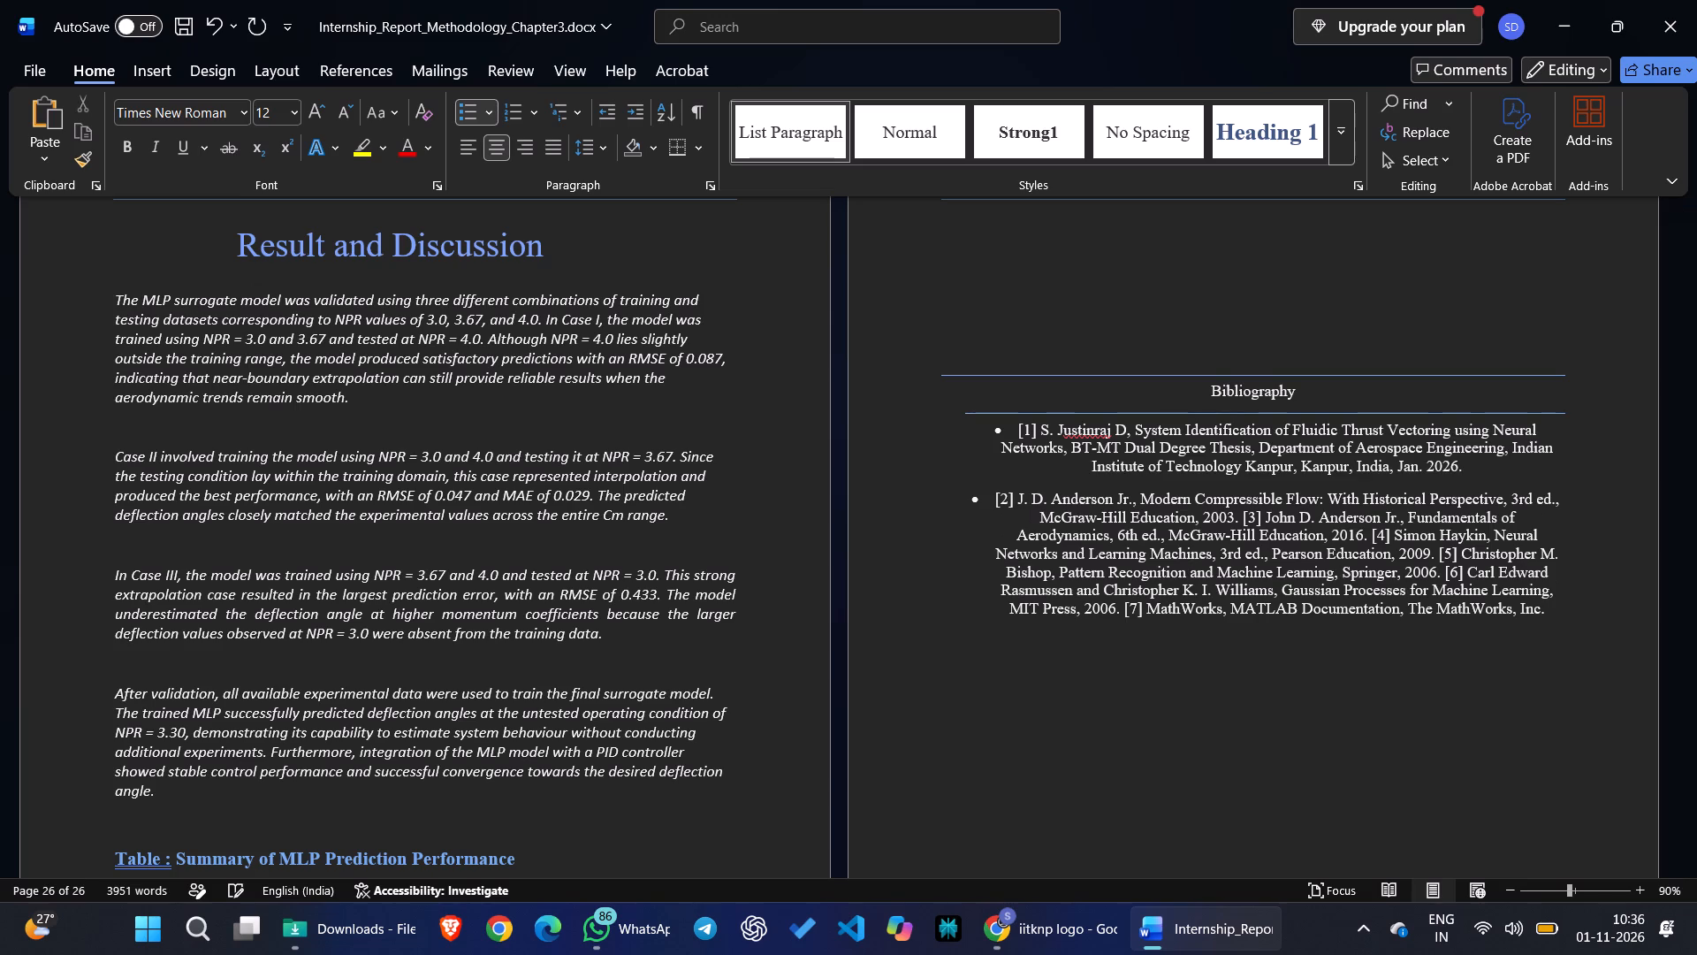
pyautogui.click(1237, 514)
pyautogui.press('Return')
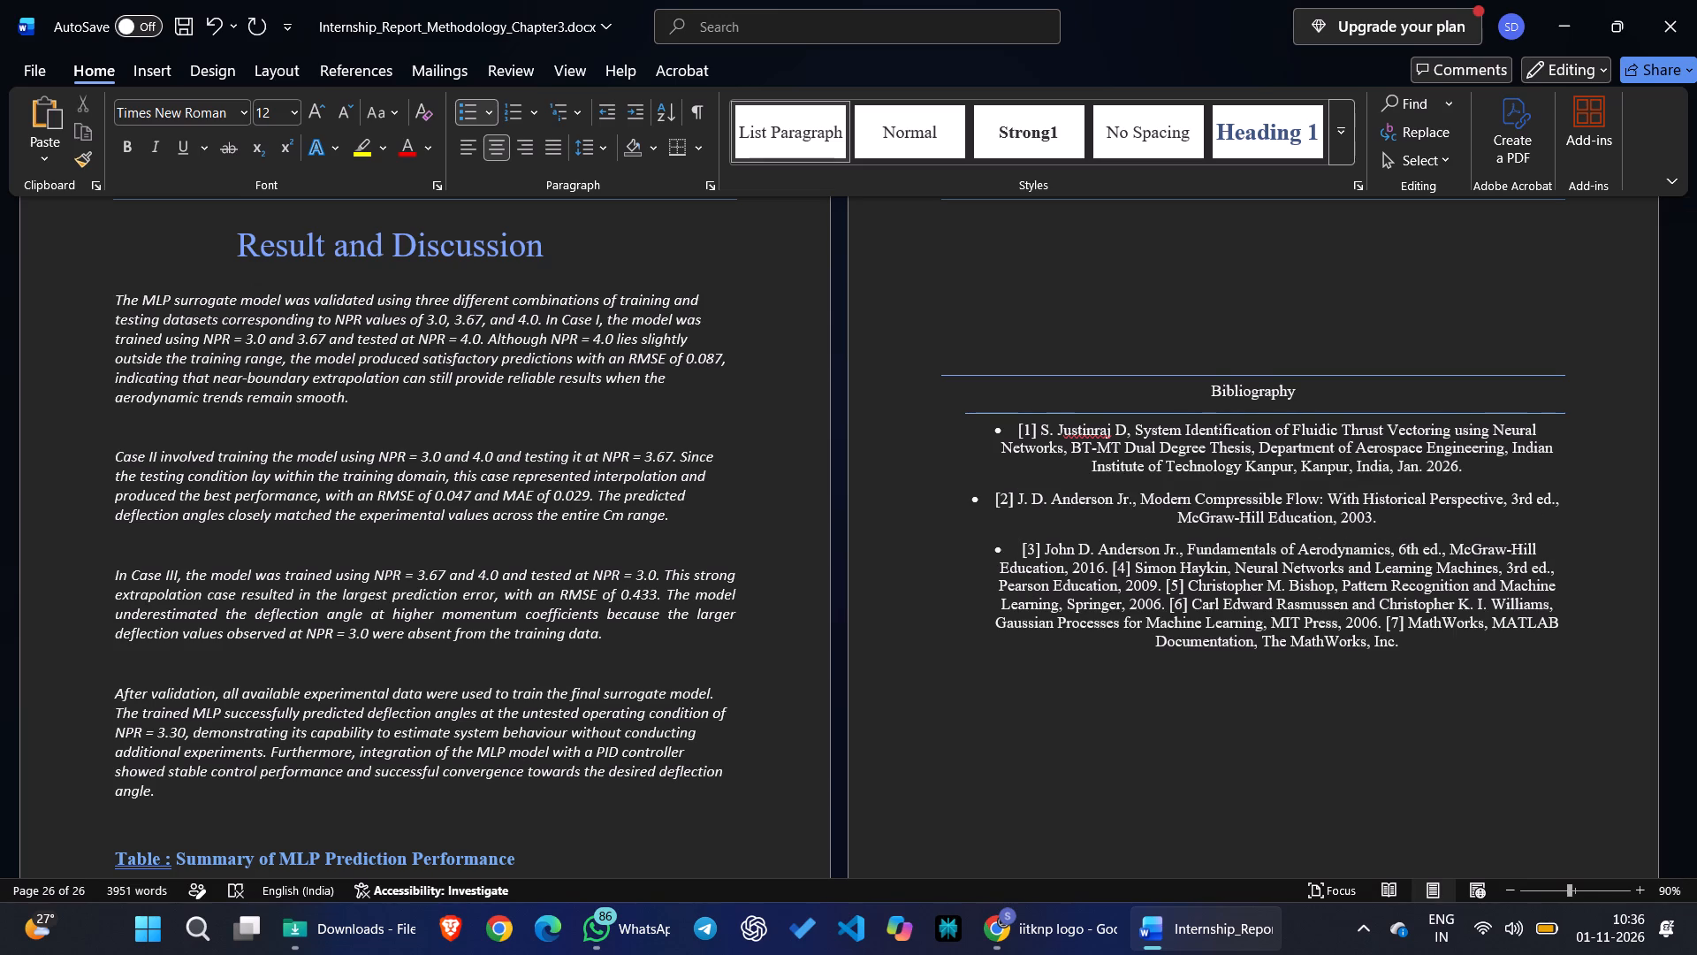
pyautogui.click(1110, 569)
pyautogui.press('Return')
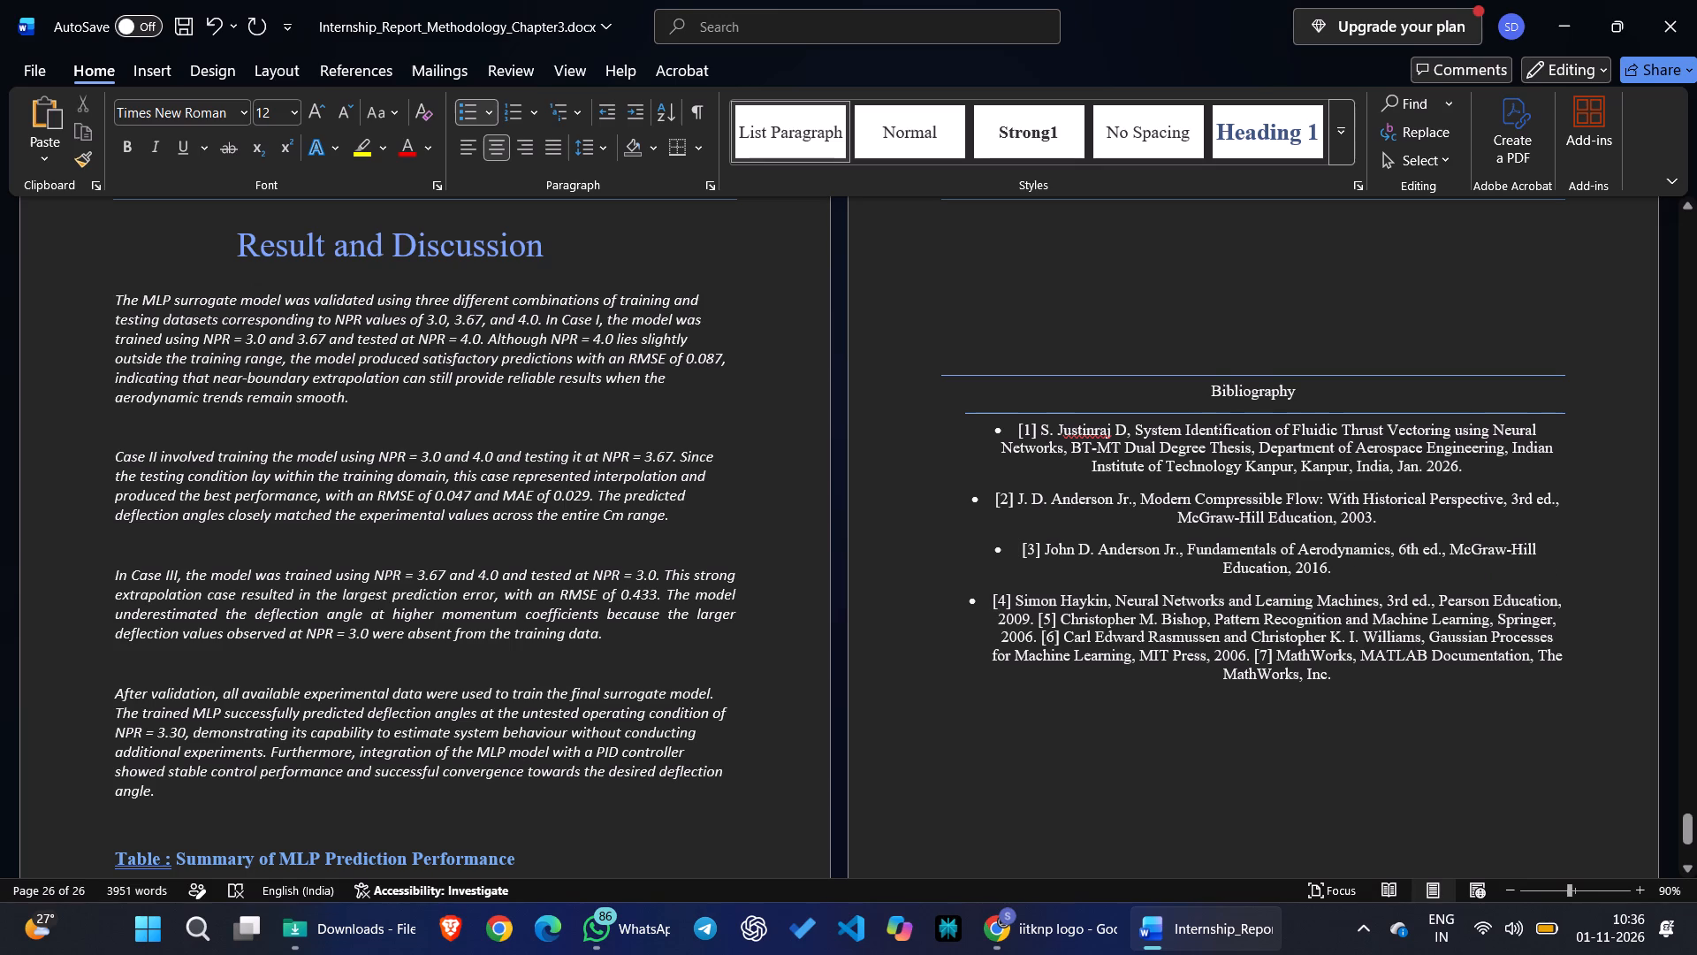
pyautogui.click(1039, 624)
pyautogui.press('Return')
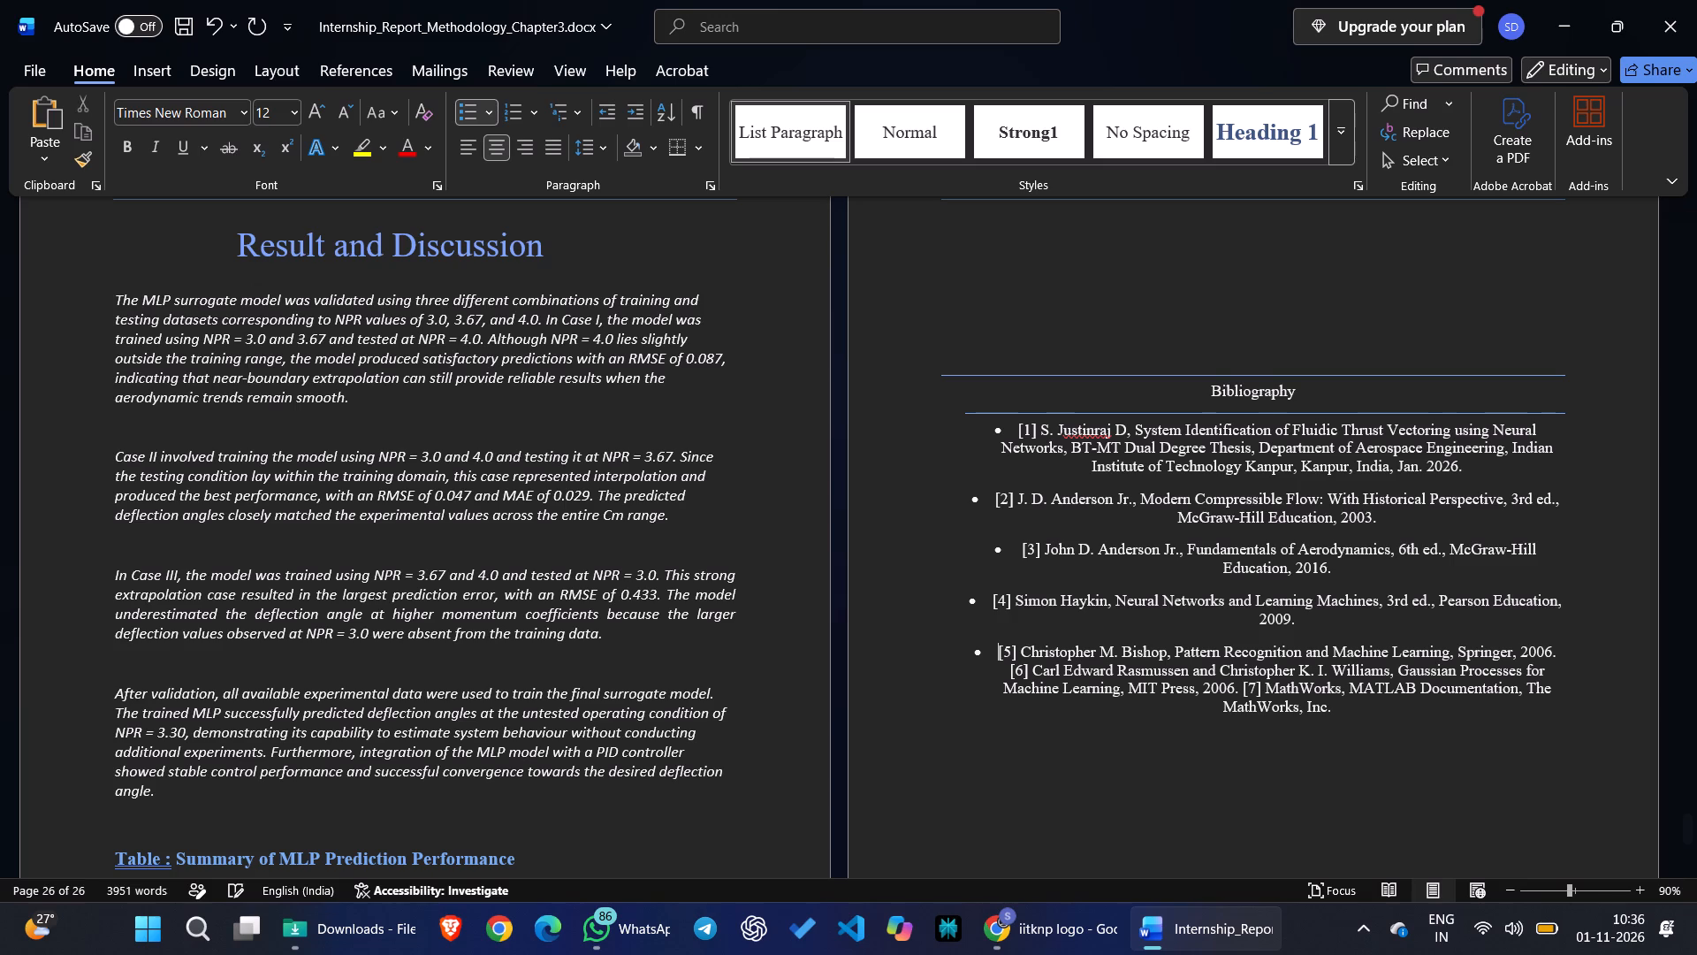
pyautogui.click(1564, 655)
pyautogui.press('Return')
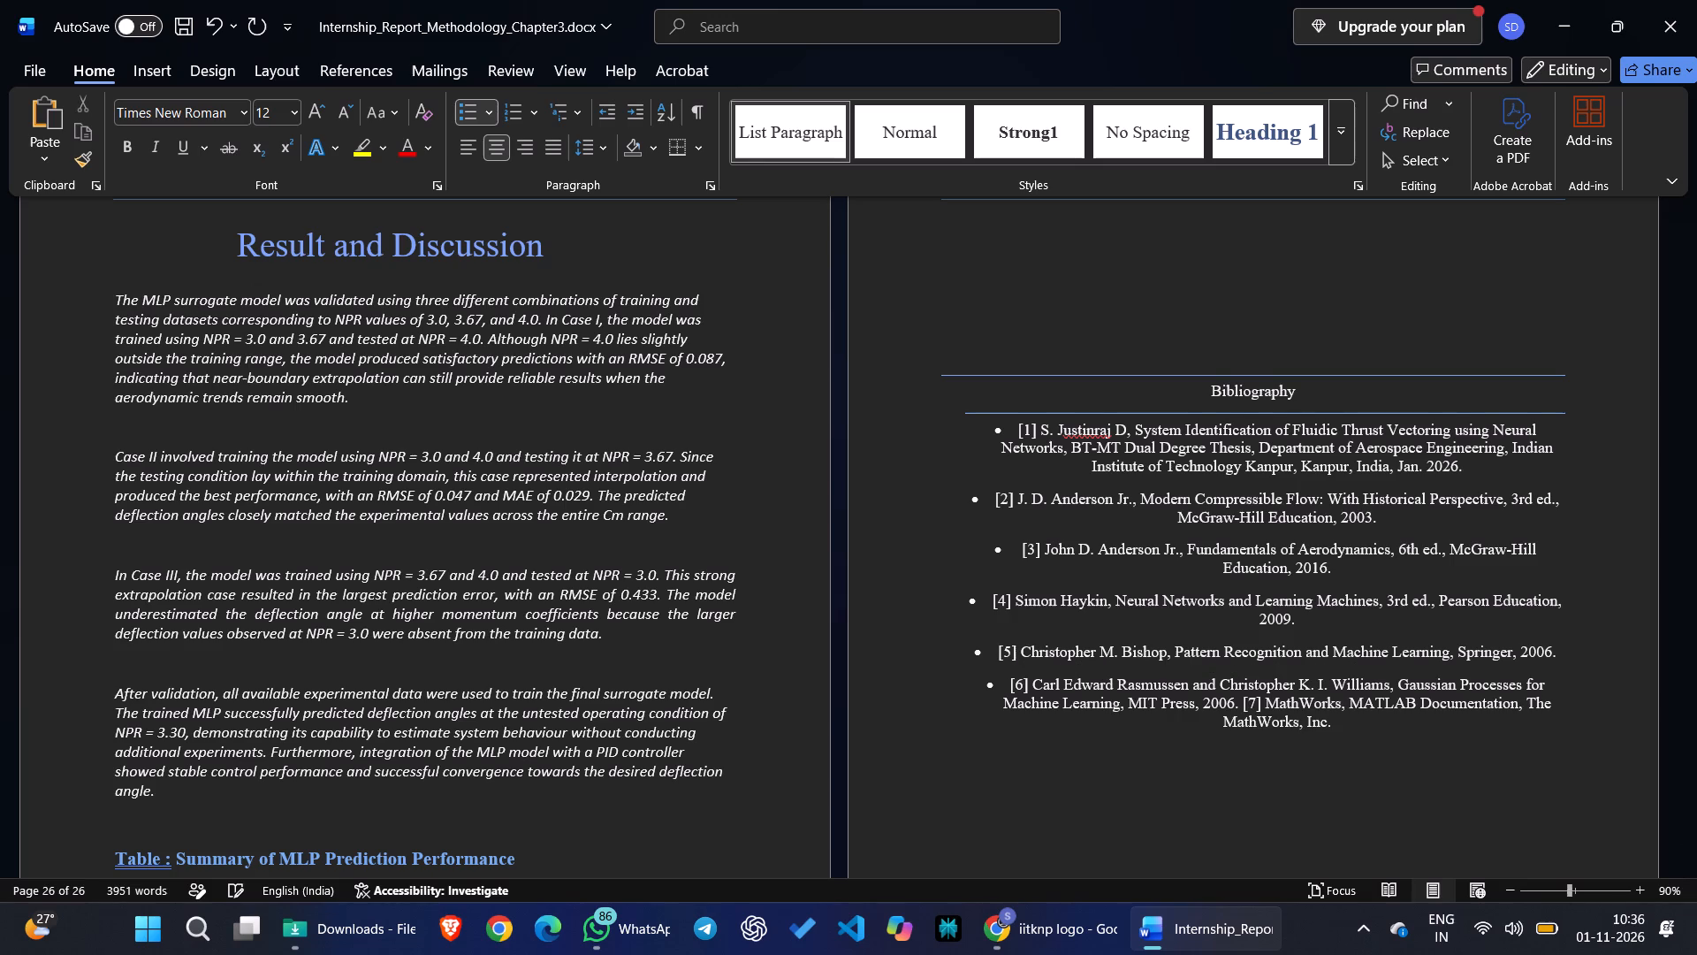
pyautogui.click(1241, 703)
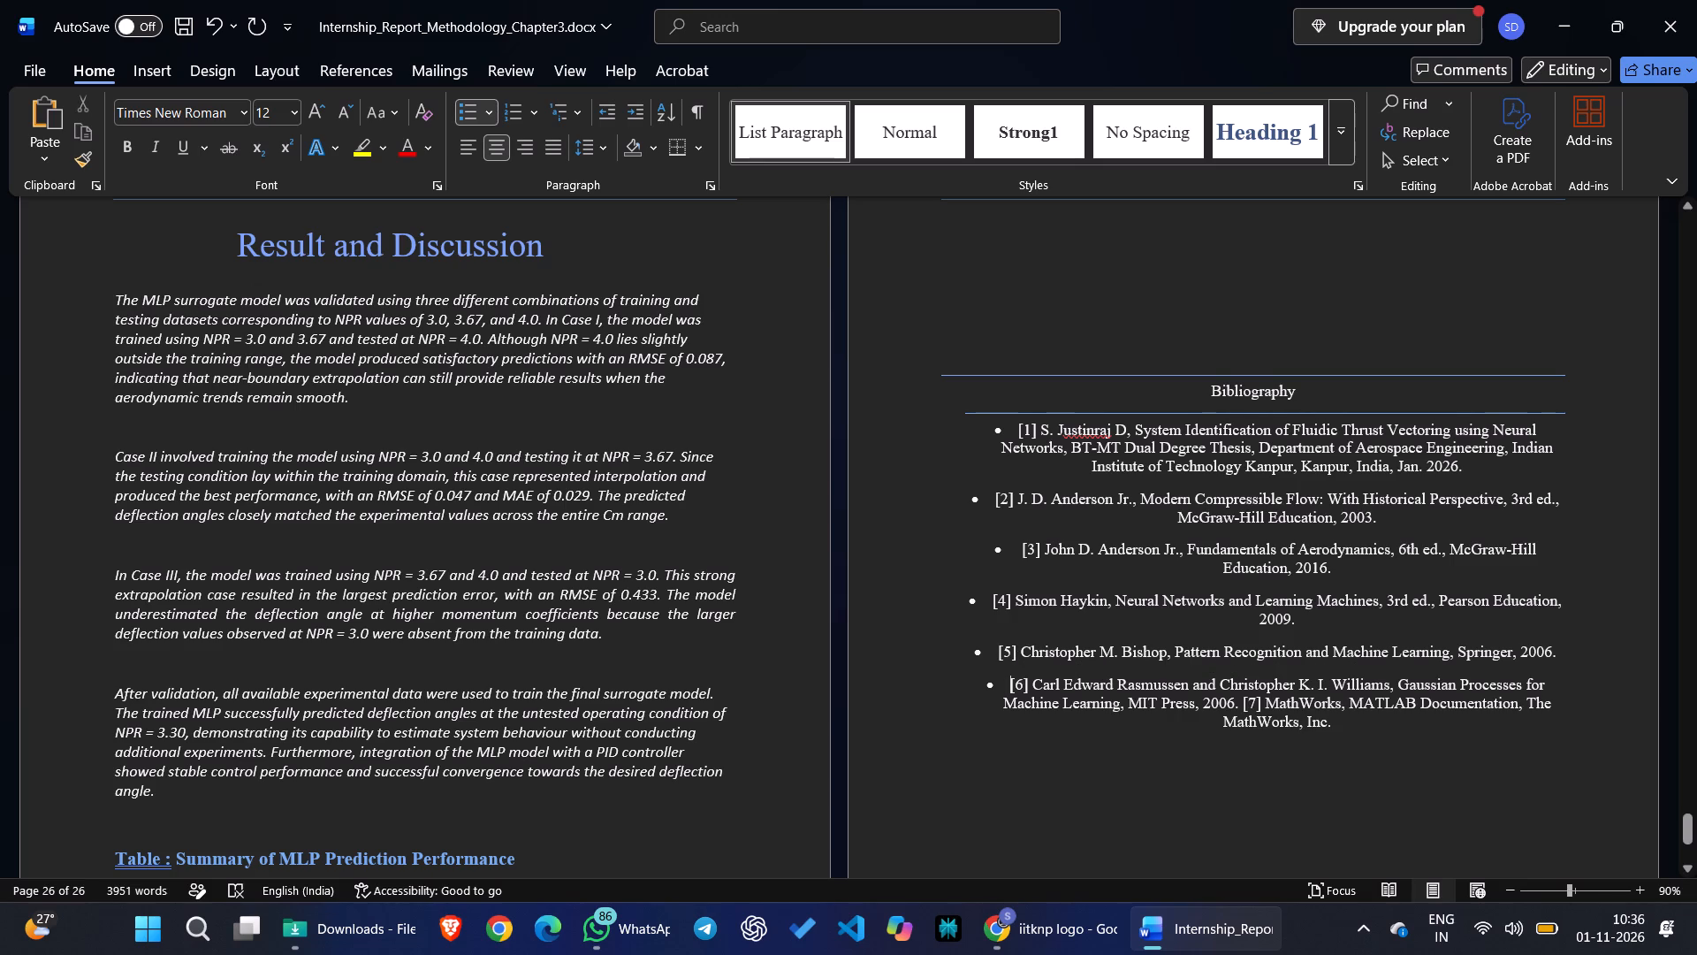
pyautogui.press('Return')
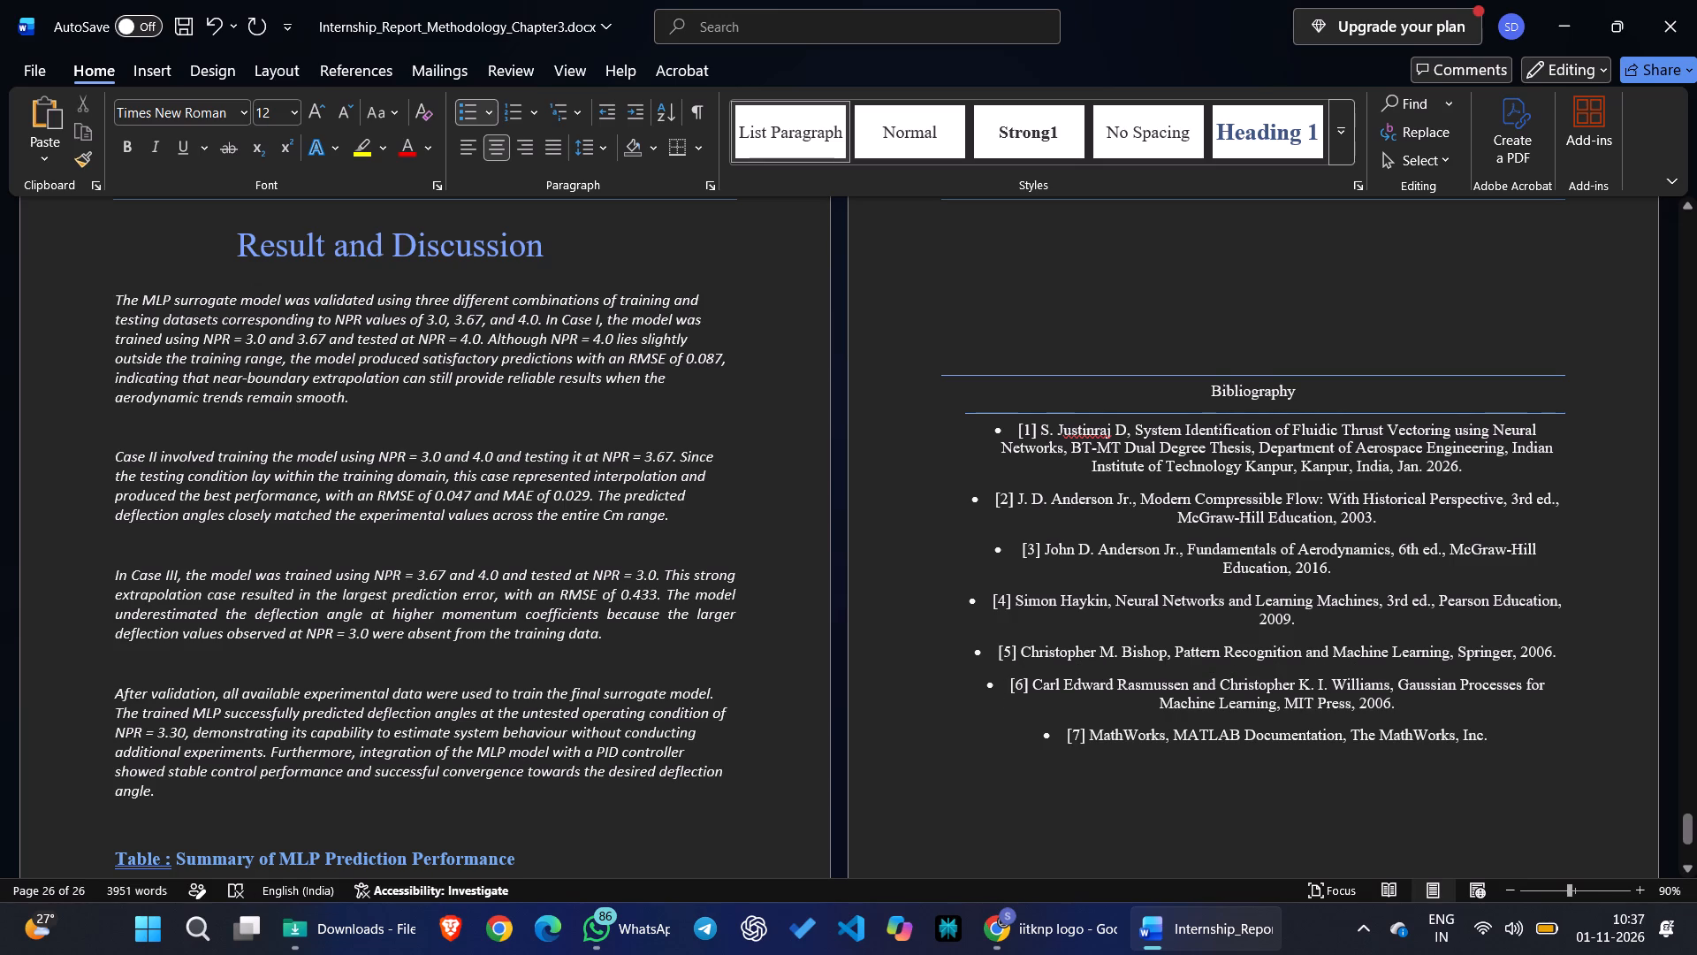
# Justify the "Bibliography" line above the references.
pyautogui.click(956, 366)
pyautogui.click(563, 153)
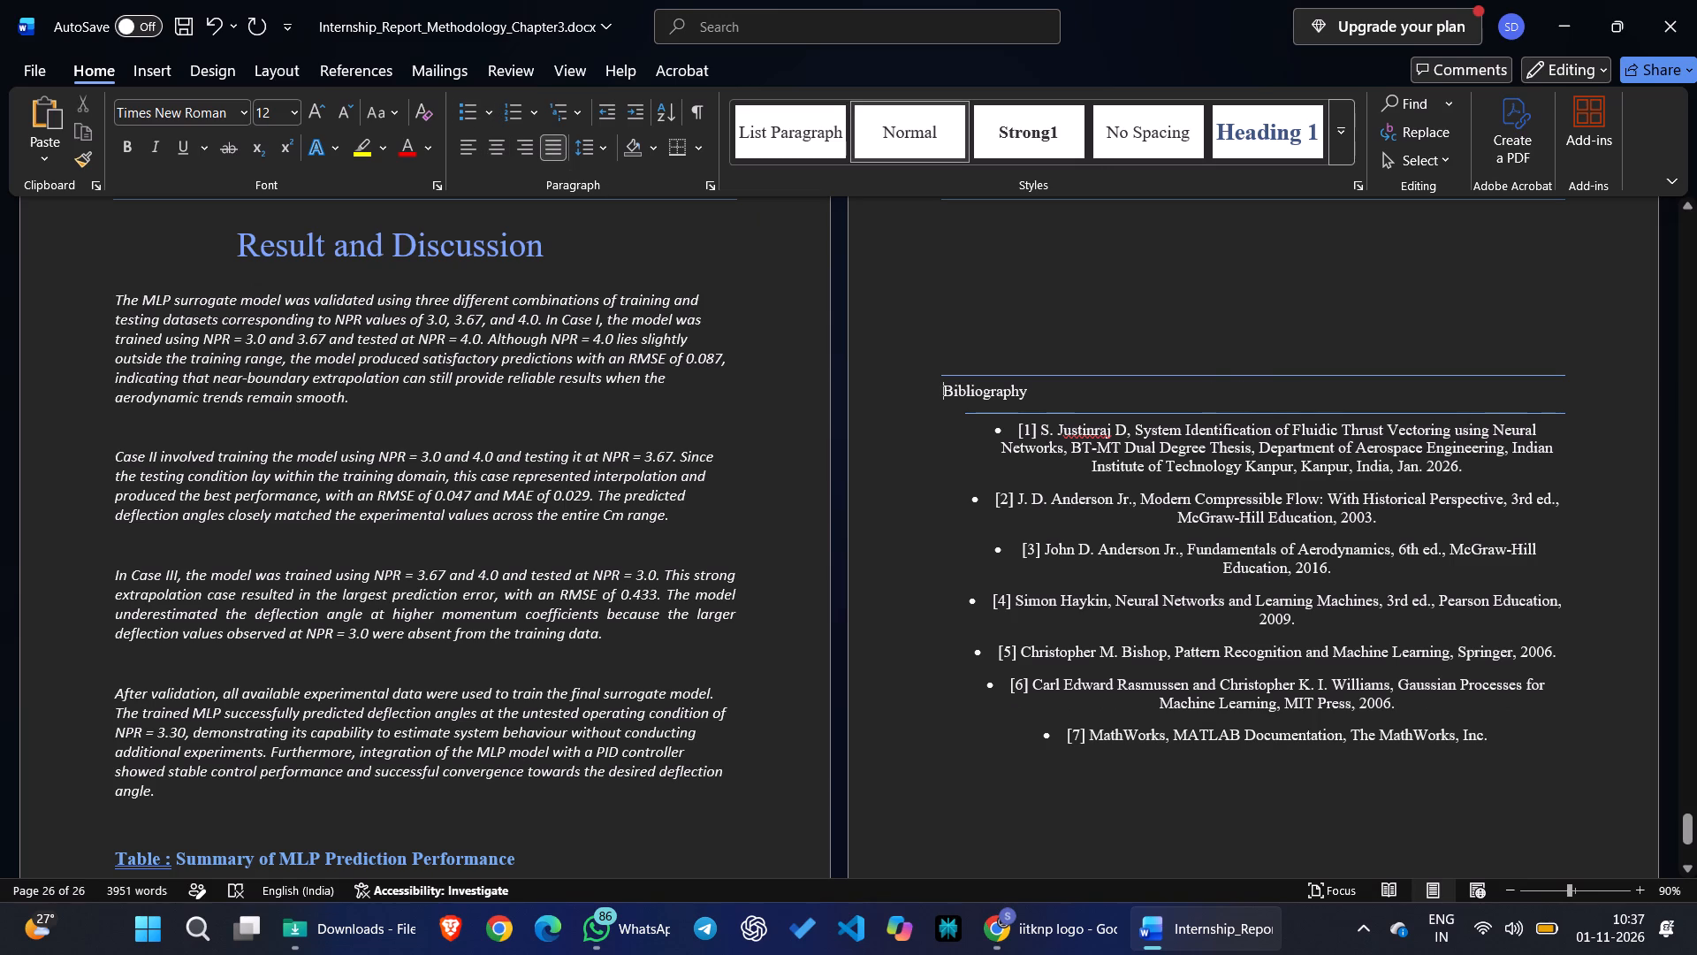
# Delete reference [7], the MathWorks MATLAB Documentation entry, together with its bullet.
pyautogui.moveTo(951, 430); pyautogui.dragTo(1459, 767)
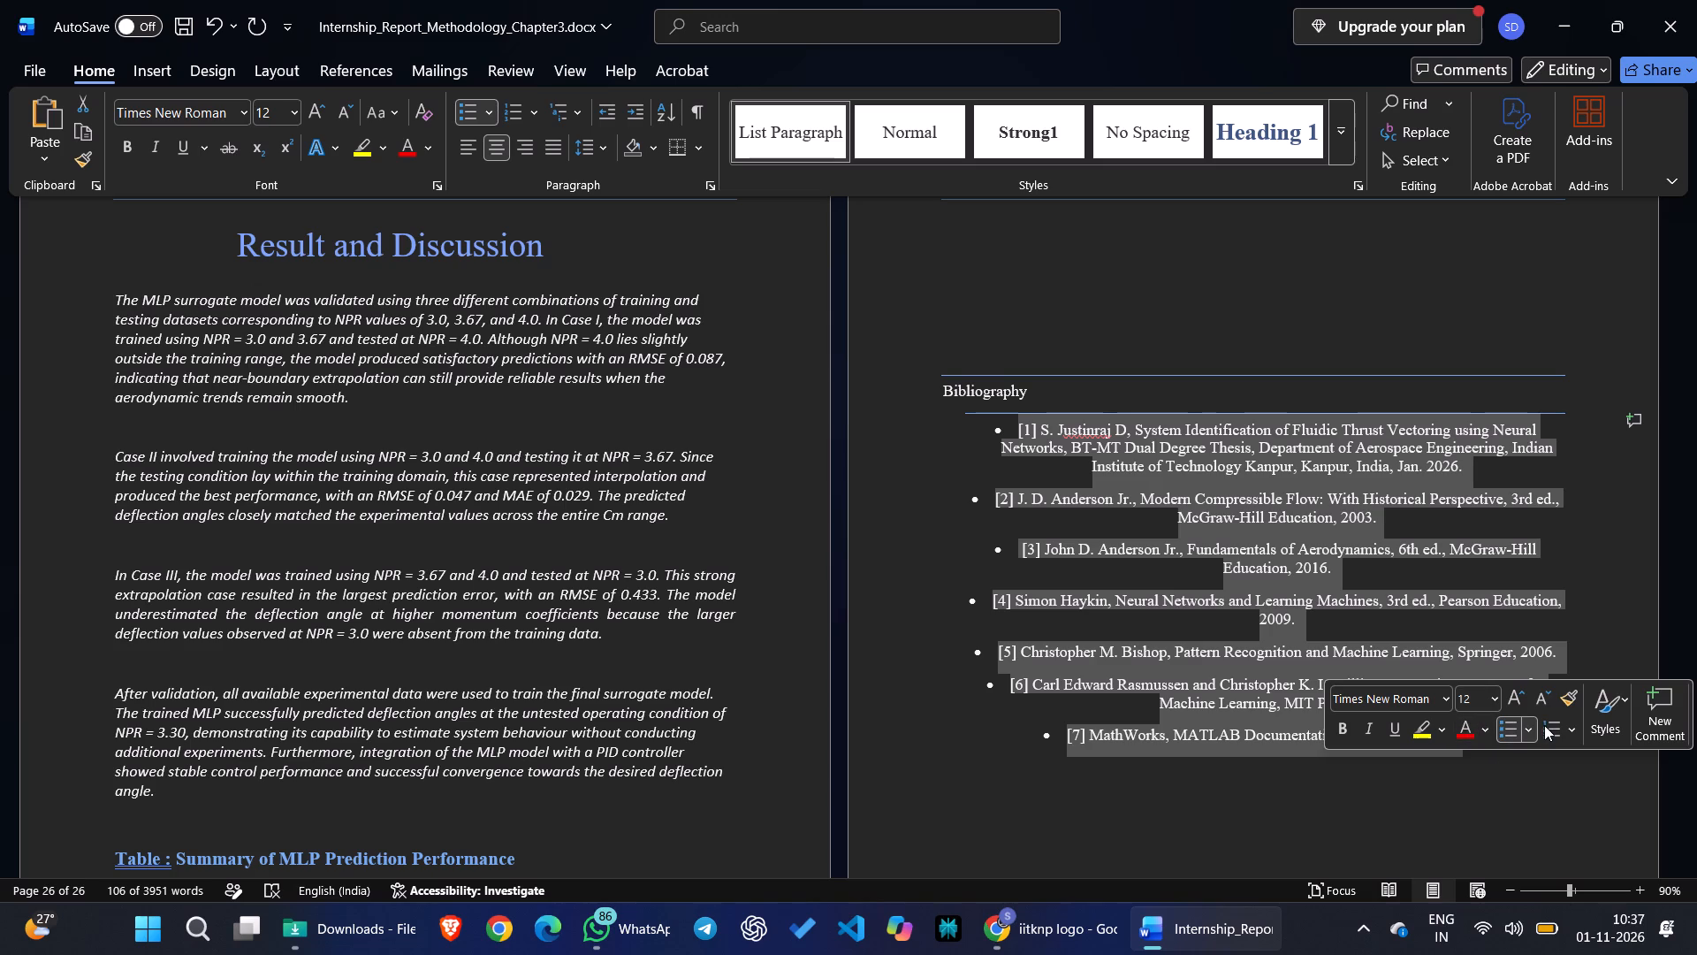
pyautogui.click(1485, 798)
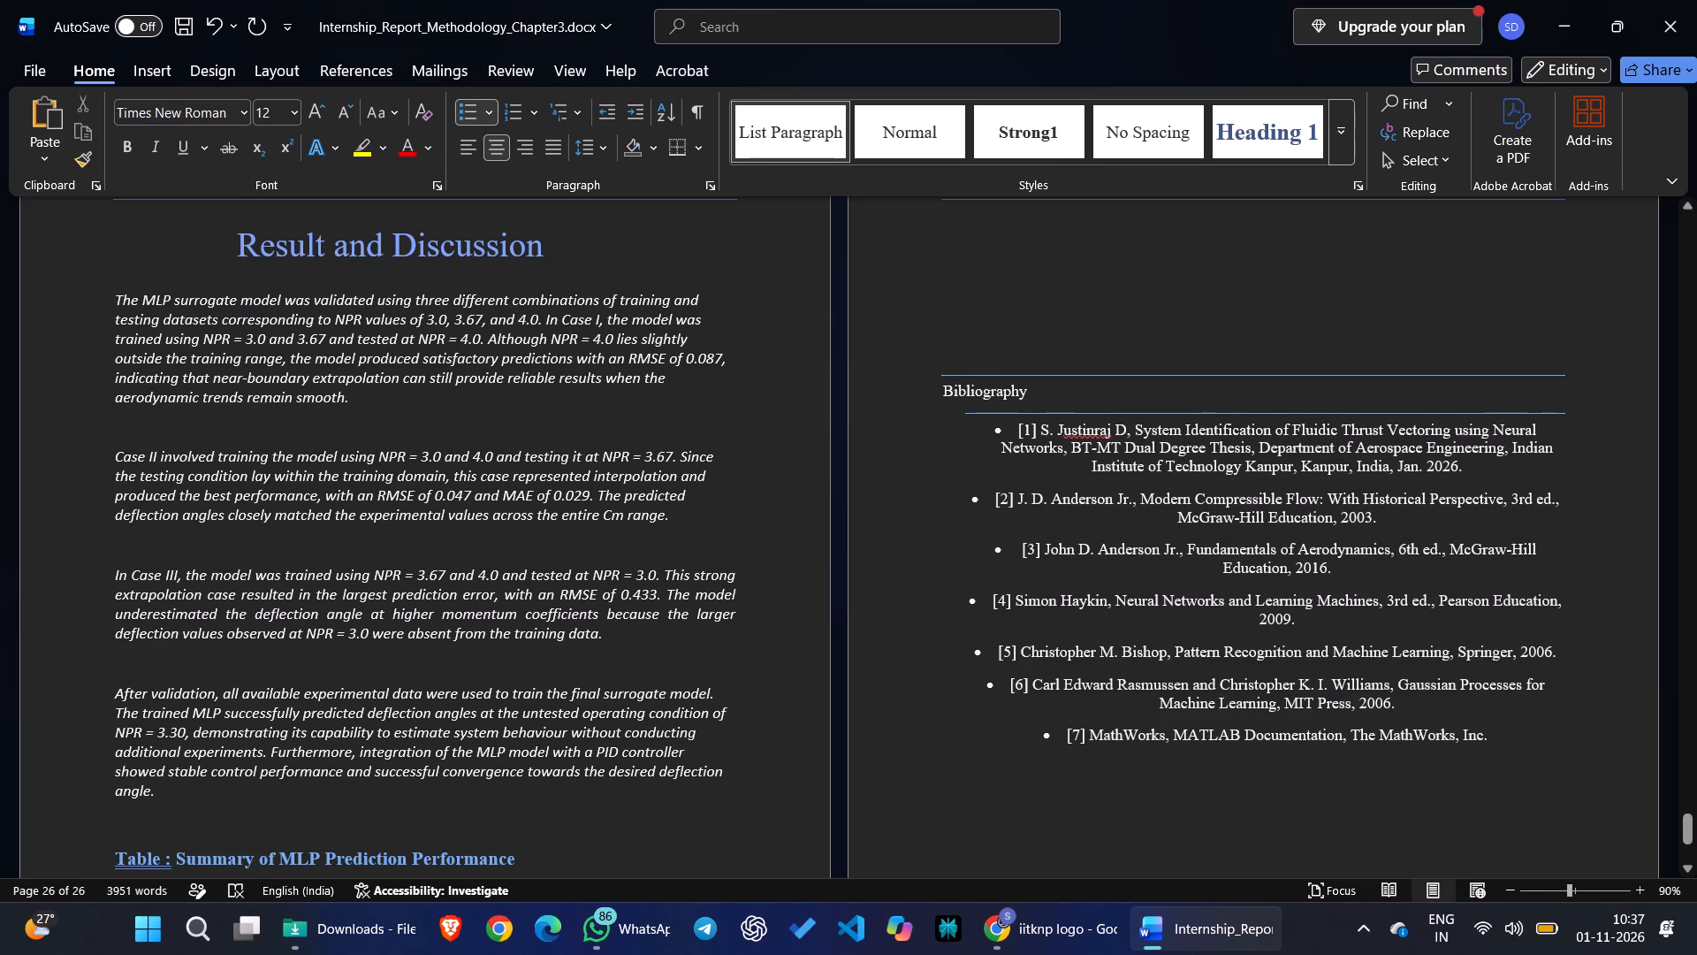
pyautogui.moveTo(1503, 734); pyautogui.dragTo(1033, 743)
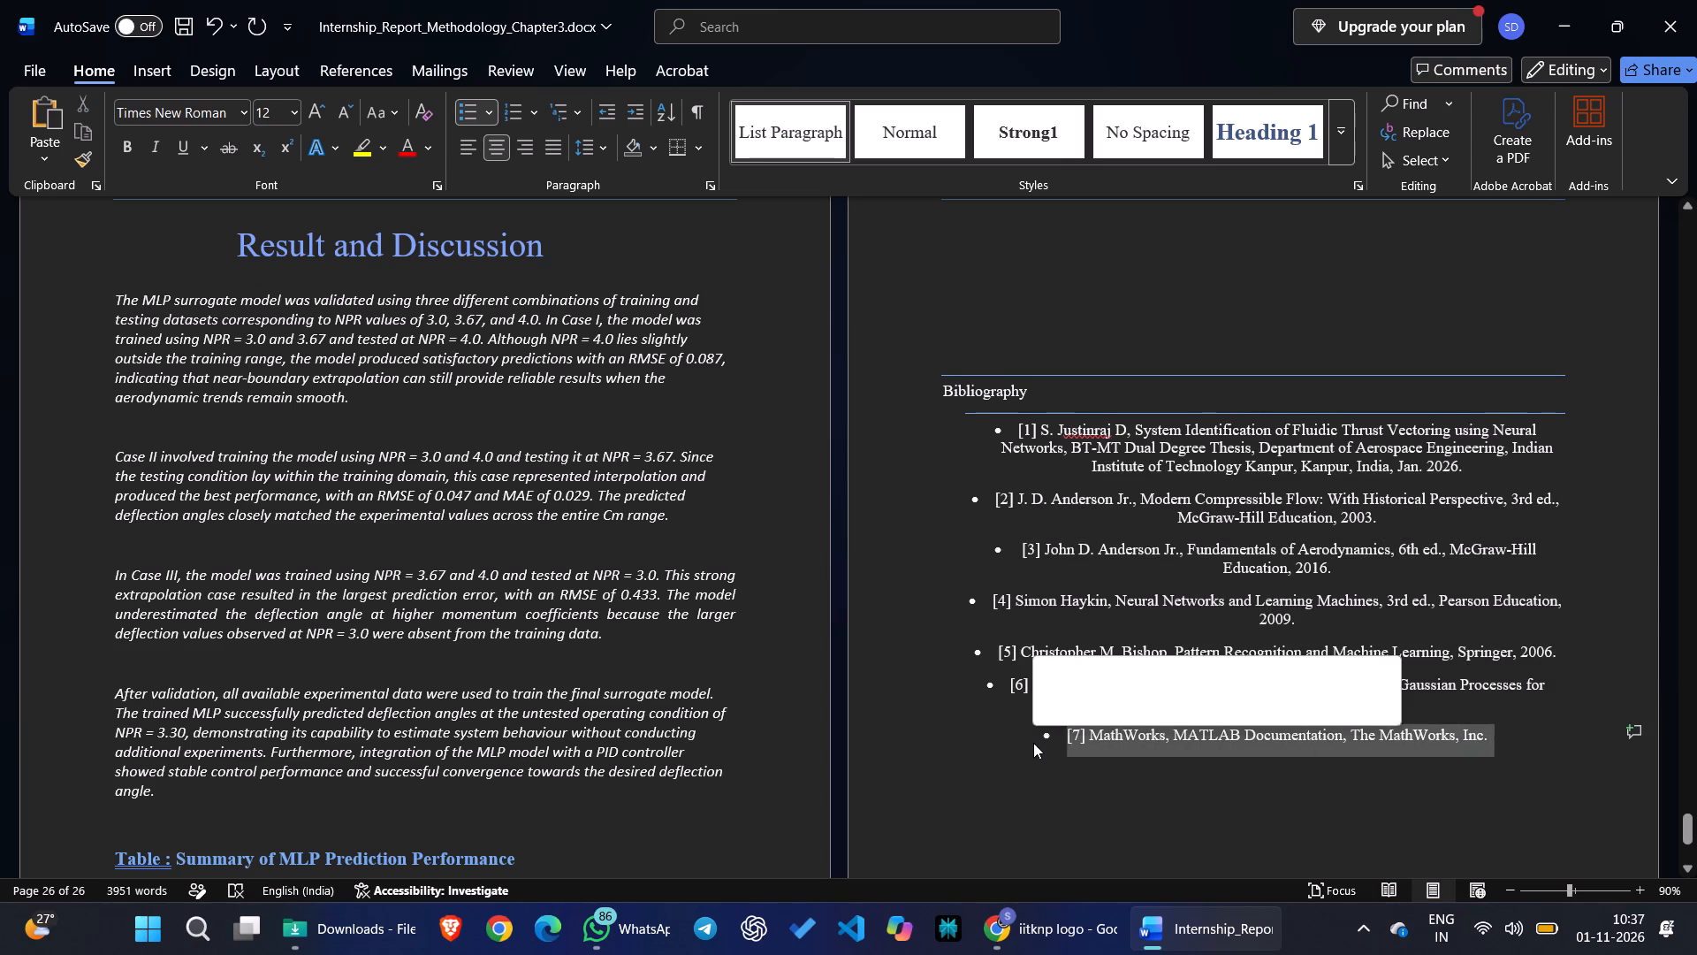
pyautogui.press('BackSpace')
pyautogui.press('BackSpace')
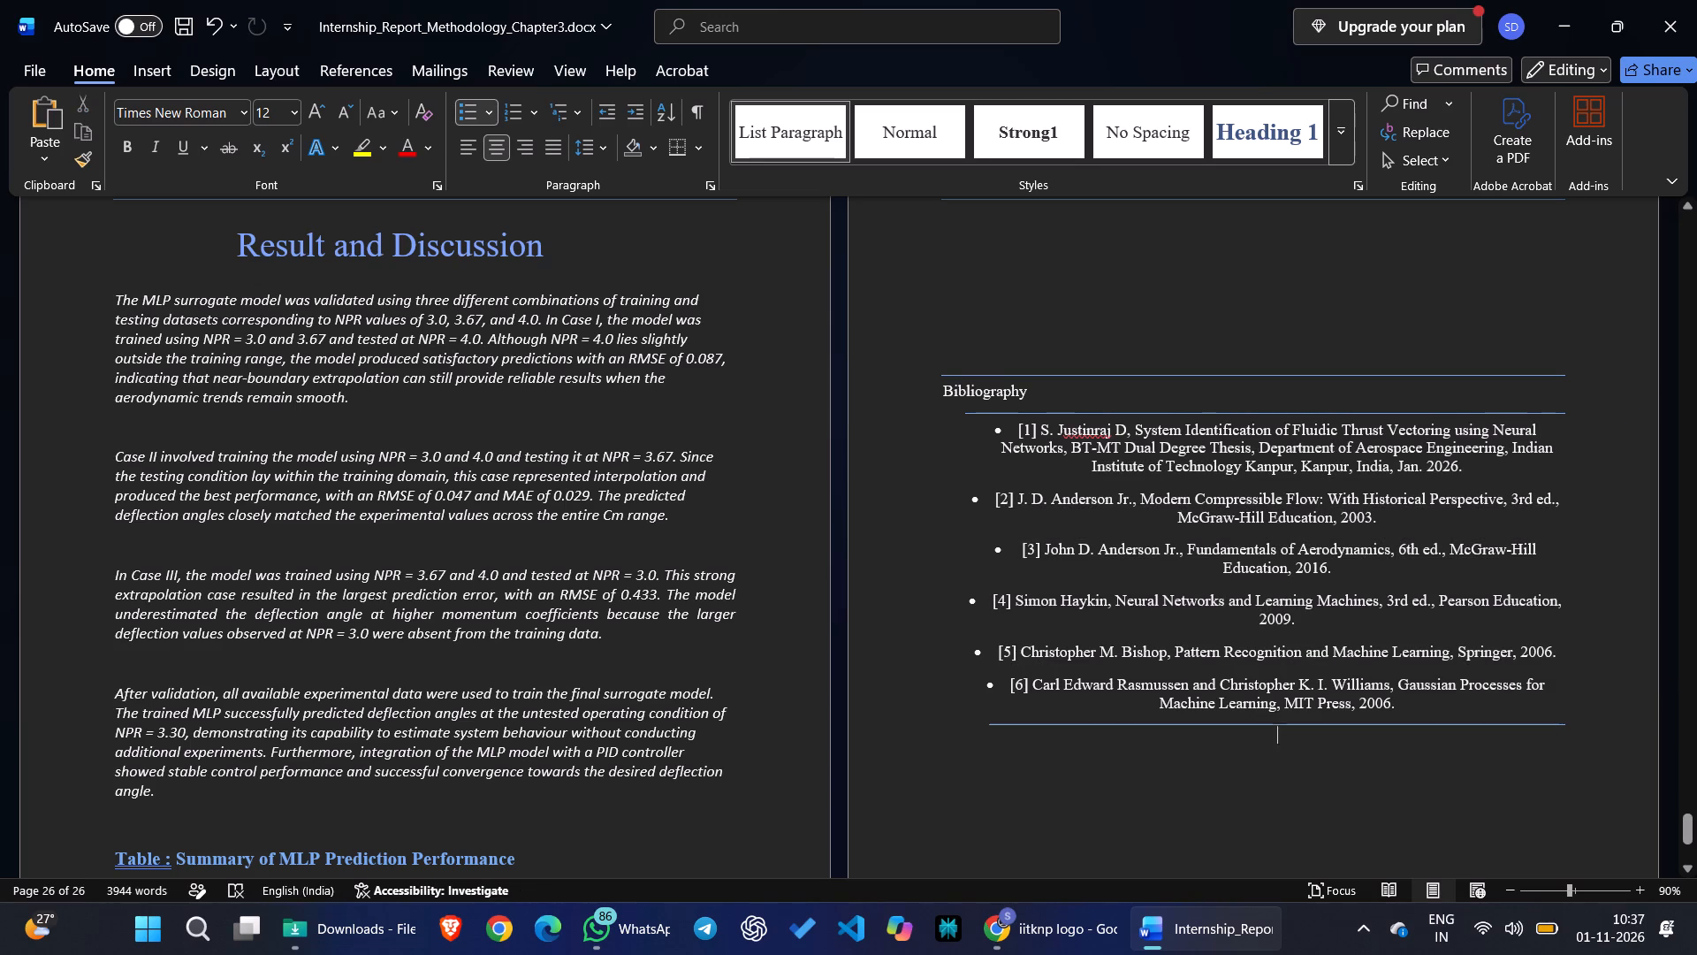
# Apply the Heading 2 style to the "Bibliography" line on the last page.
pyautogui.click(1150, 463)
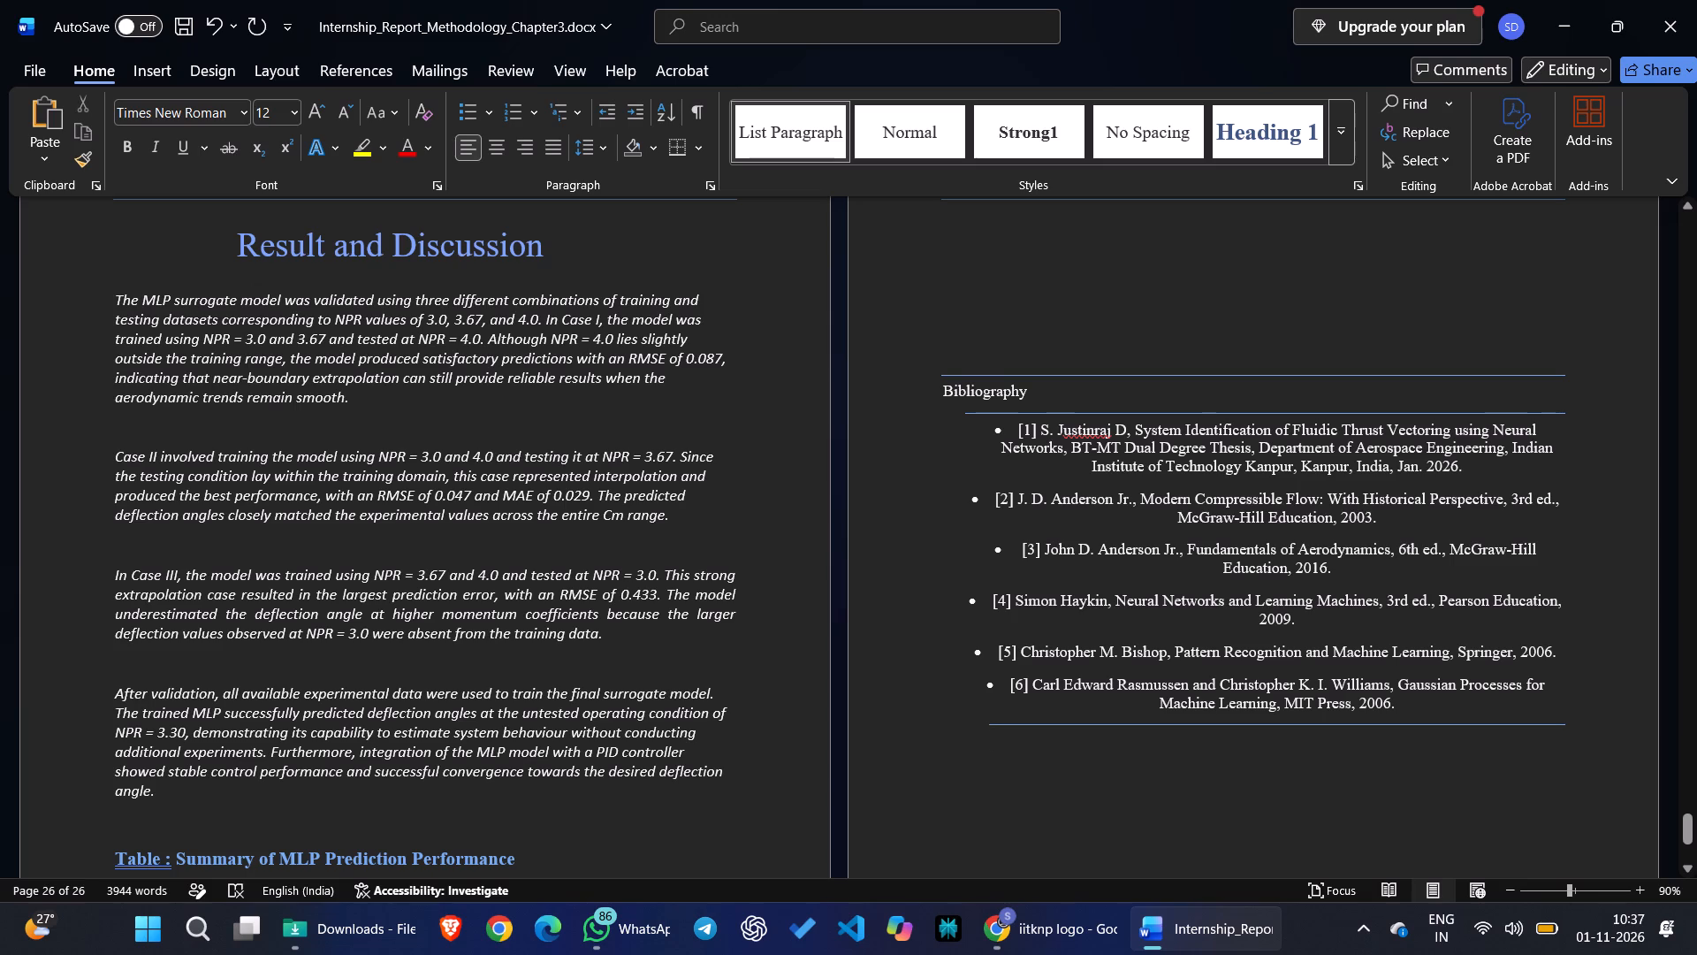
pyautogui.scroll(1, 1119, 268)
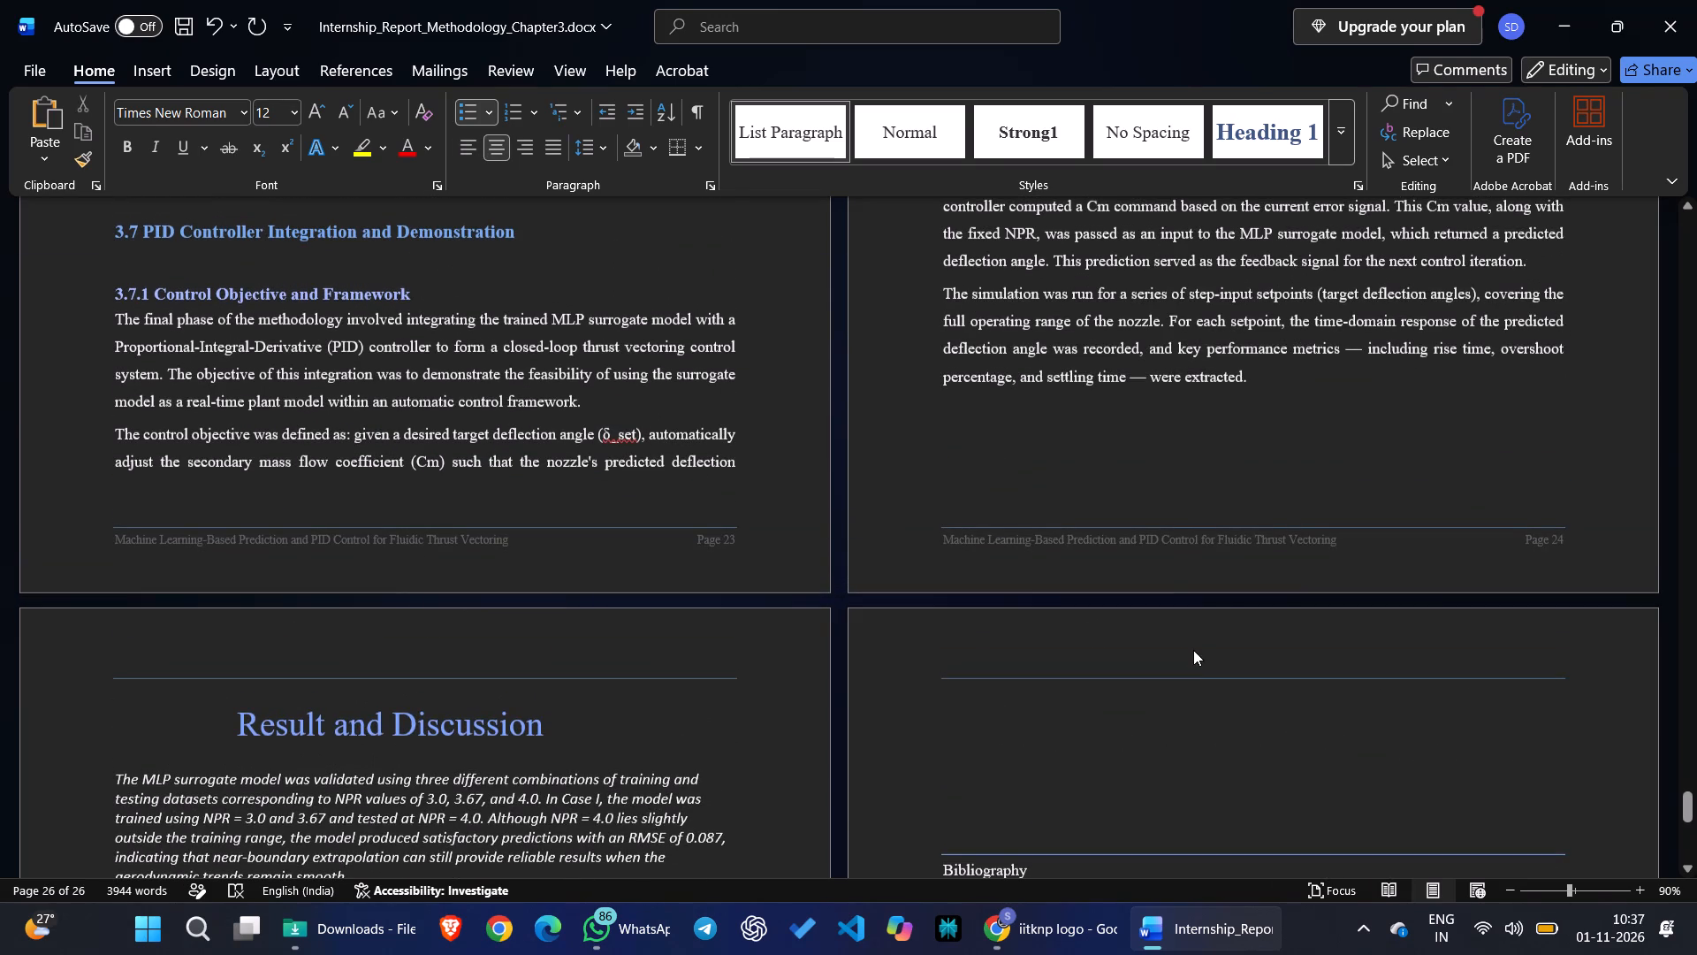
pyautogui.scroll(-2, 1193, 650)
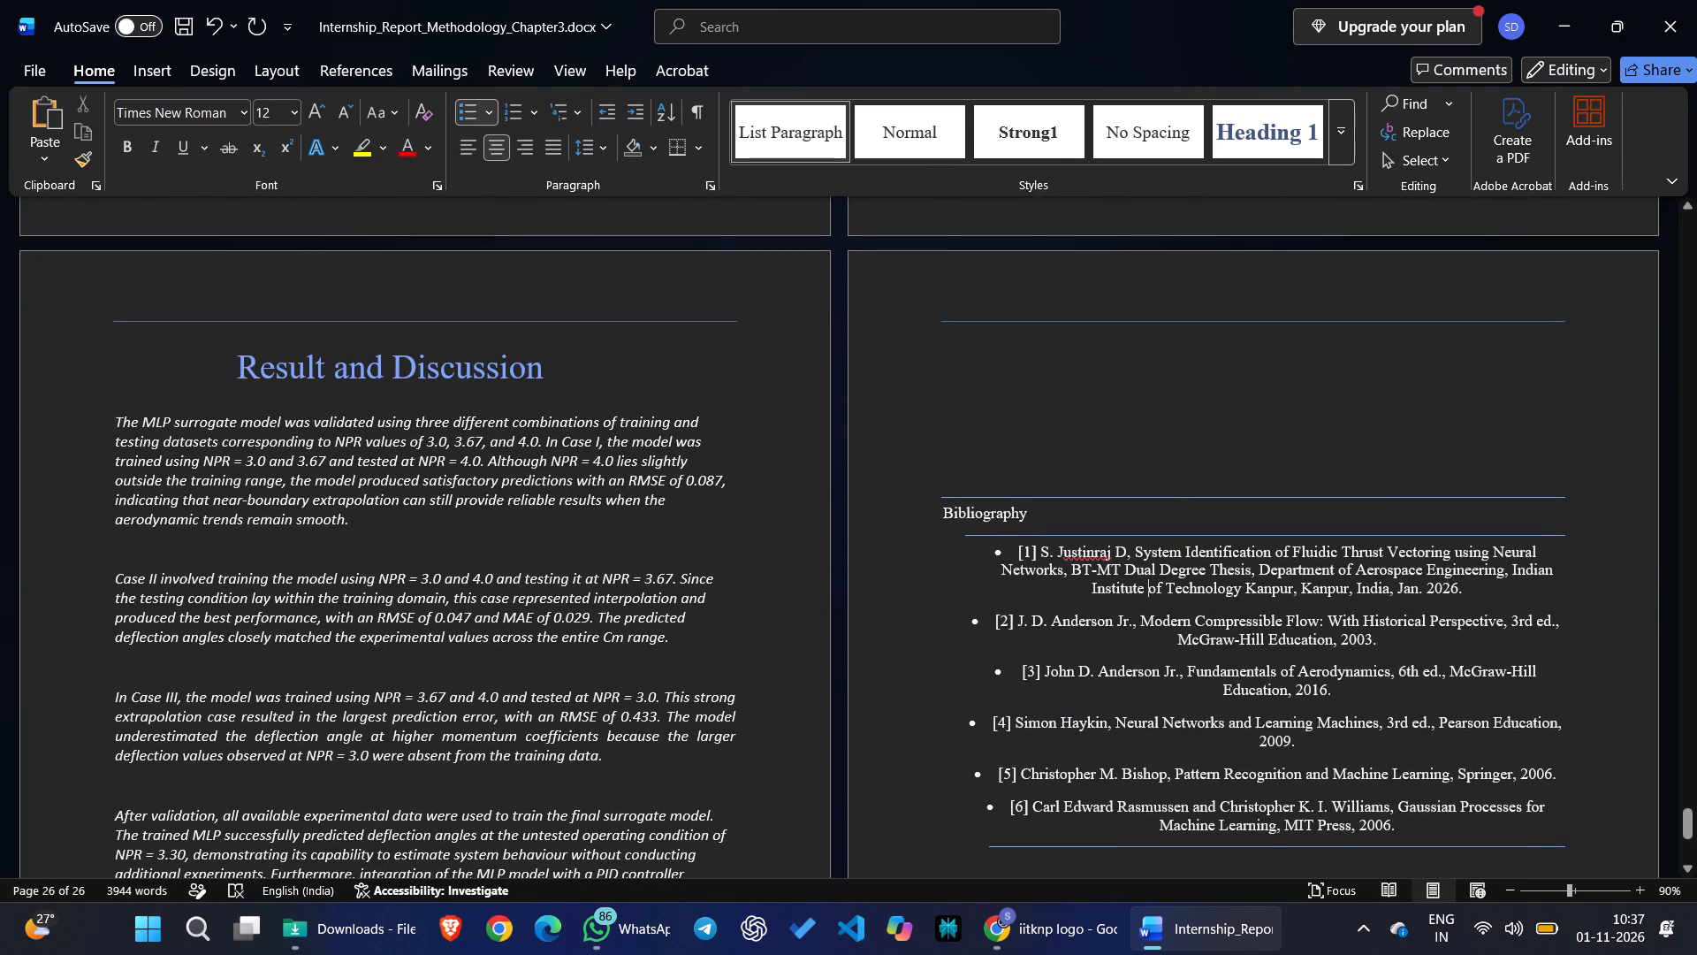
pyautogui.moveTo(939, 512); pyautogui.dragTo(997, 508)
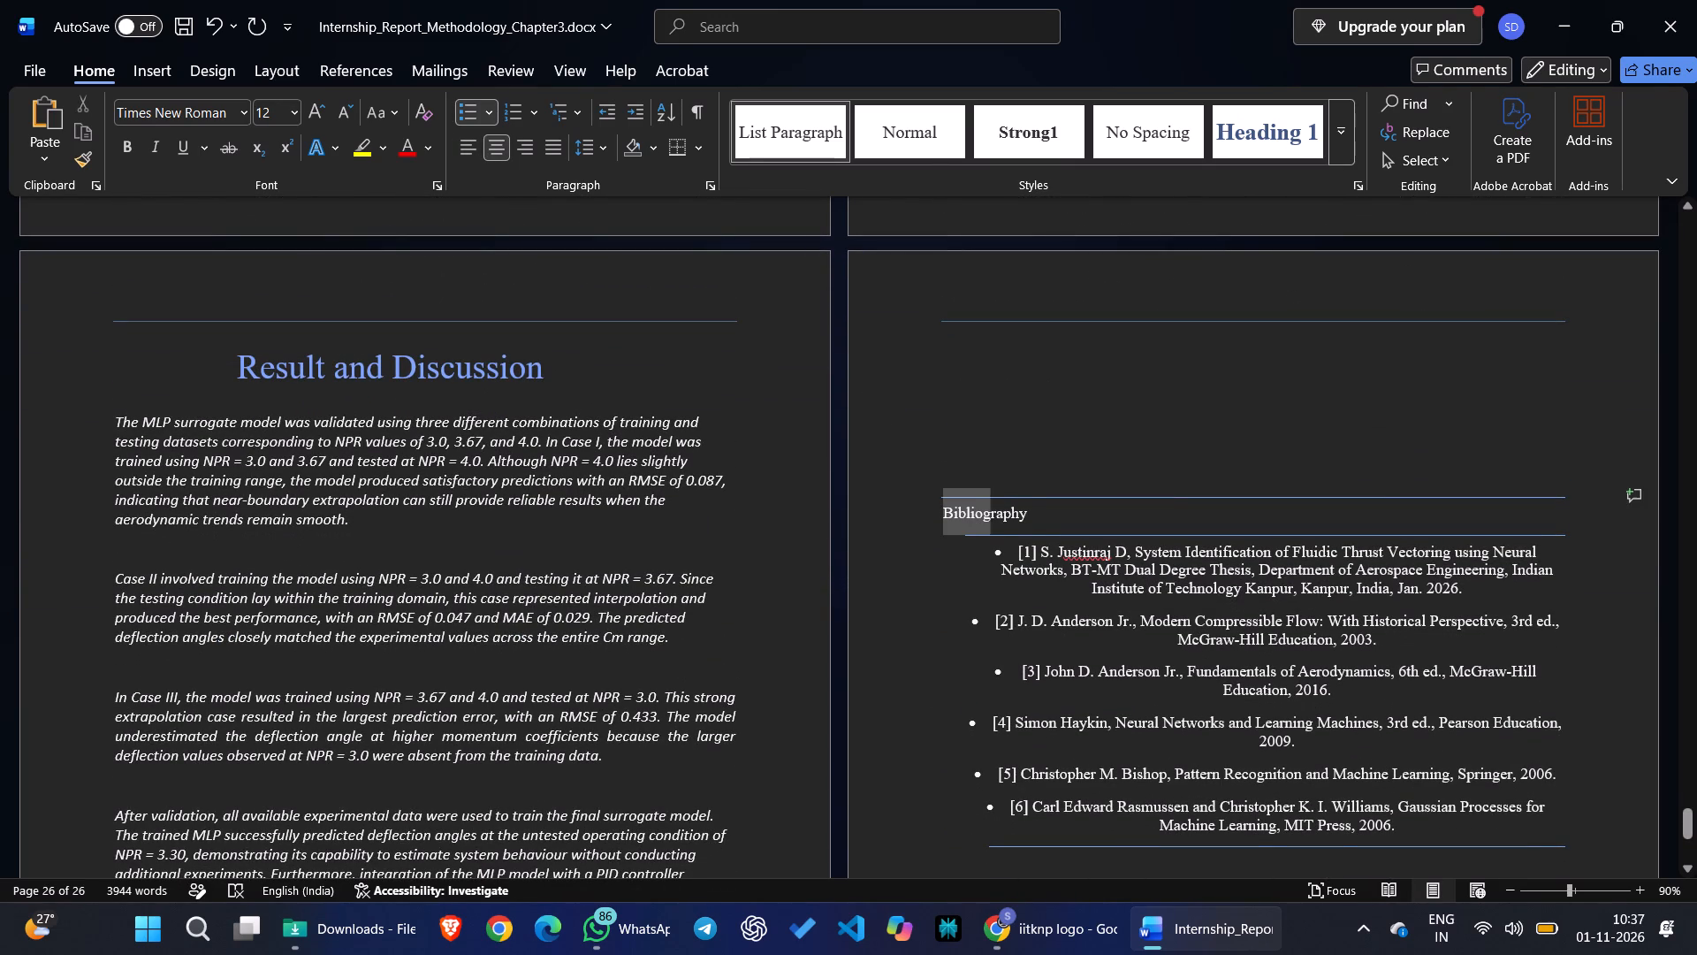
pyautogui.moveTo(997, 508); pyautogui.dragTo(1037, 516)
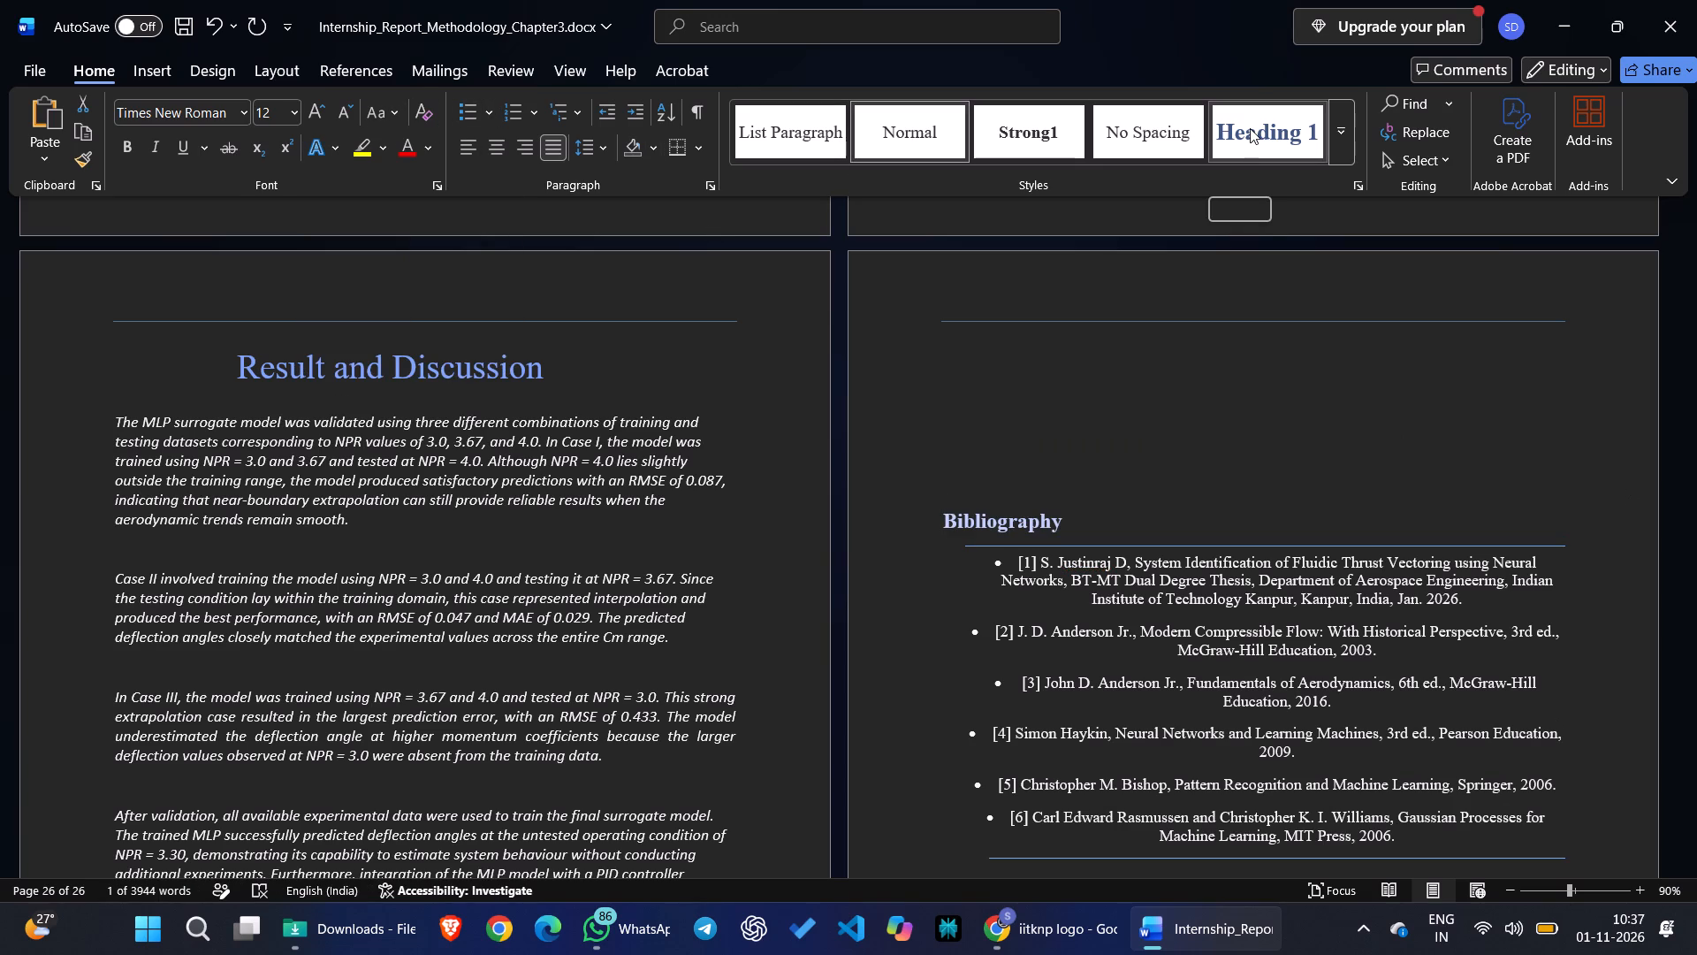
pyautogui.click(1335, 138)
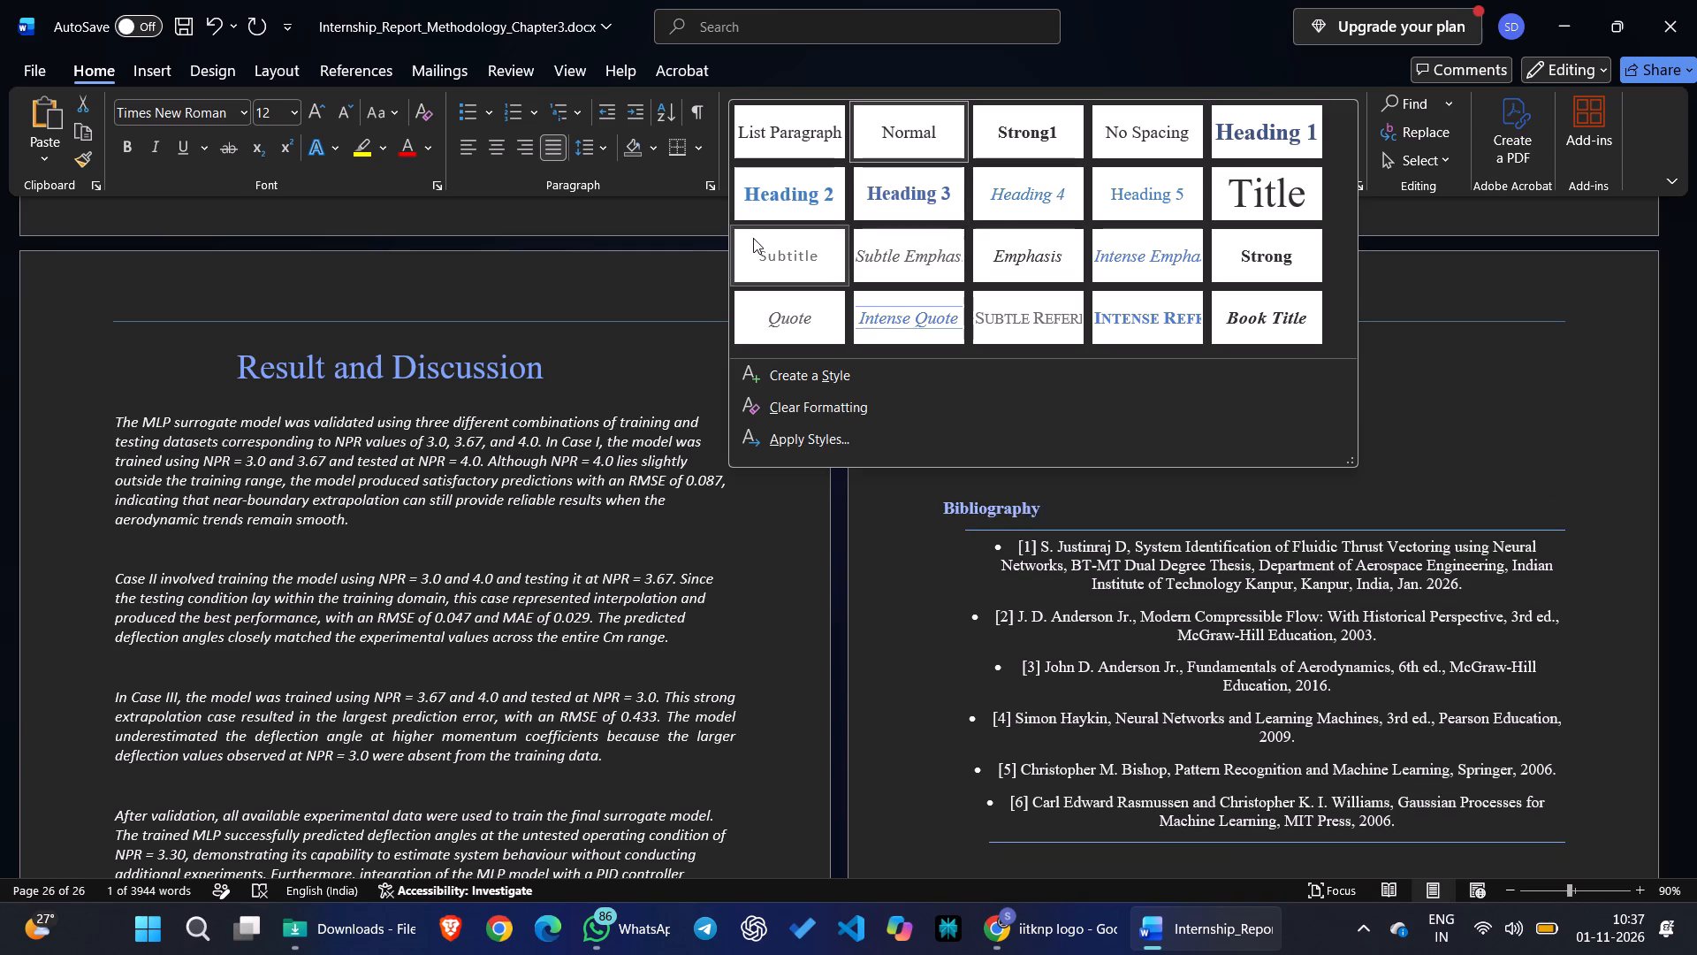
pyautogui.click(786, 194)
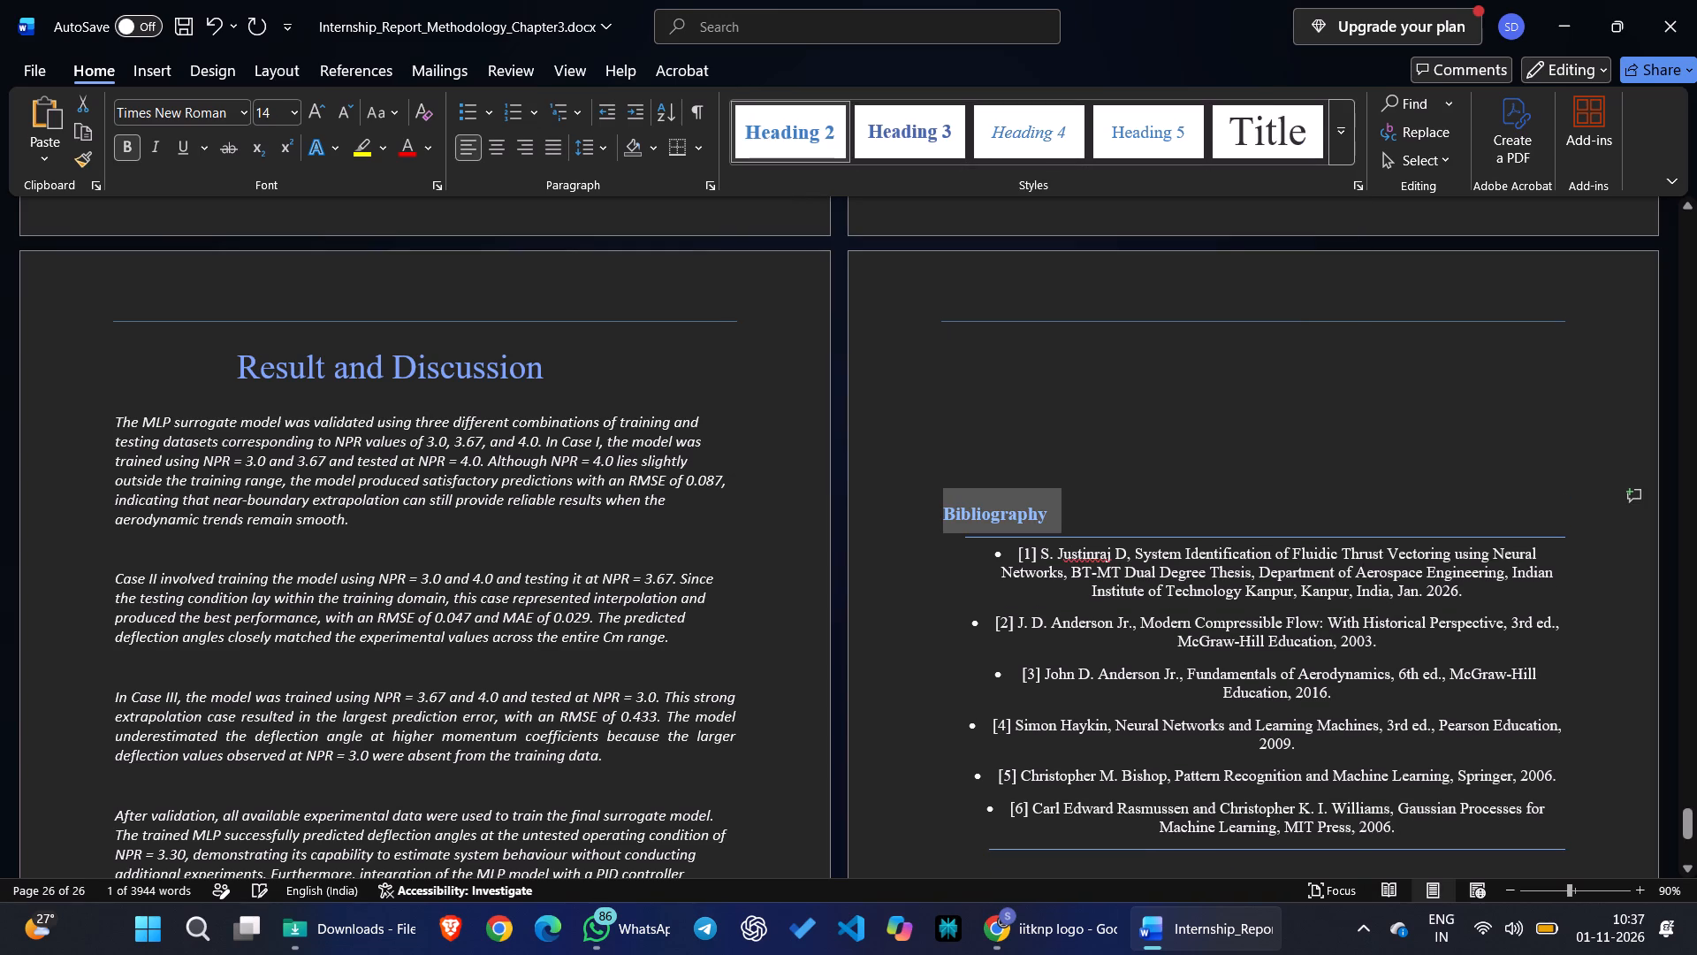
pyautogui.click(1276, 522)
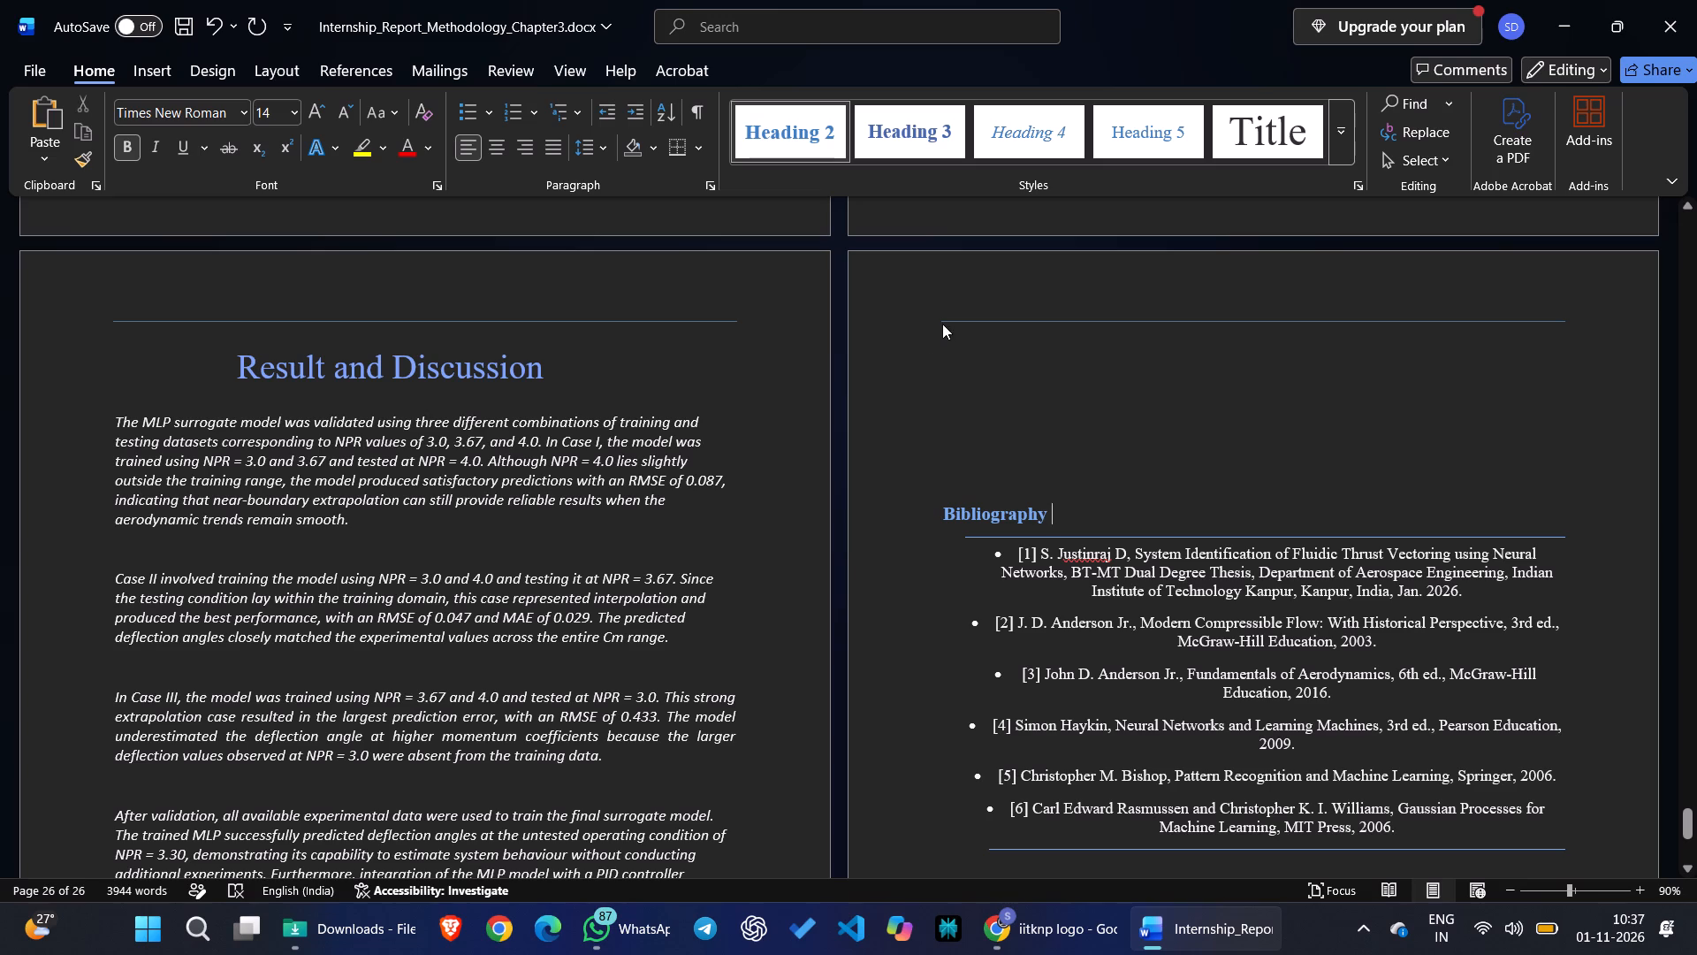
# Remove the empty lines and divider above the Bibliography heading so it starts the page, keeping its Heading 2 style.
pyautogui.click(946, 514)
pyautogui.press('BackSpace')
pyautogui.press('BackSpace')
pyautogui.press('BackSpace')
pyautogui.press('BackSpace')
pyautogui.press('BackSpace')
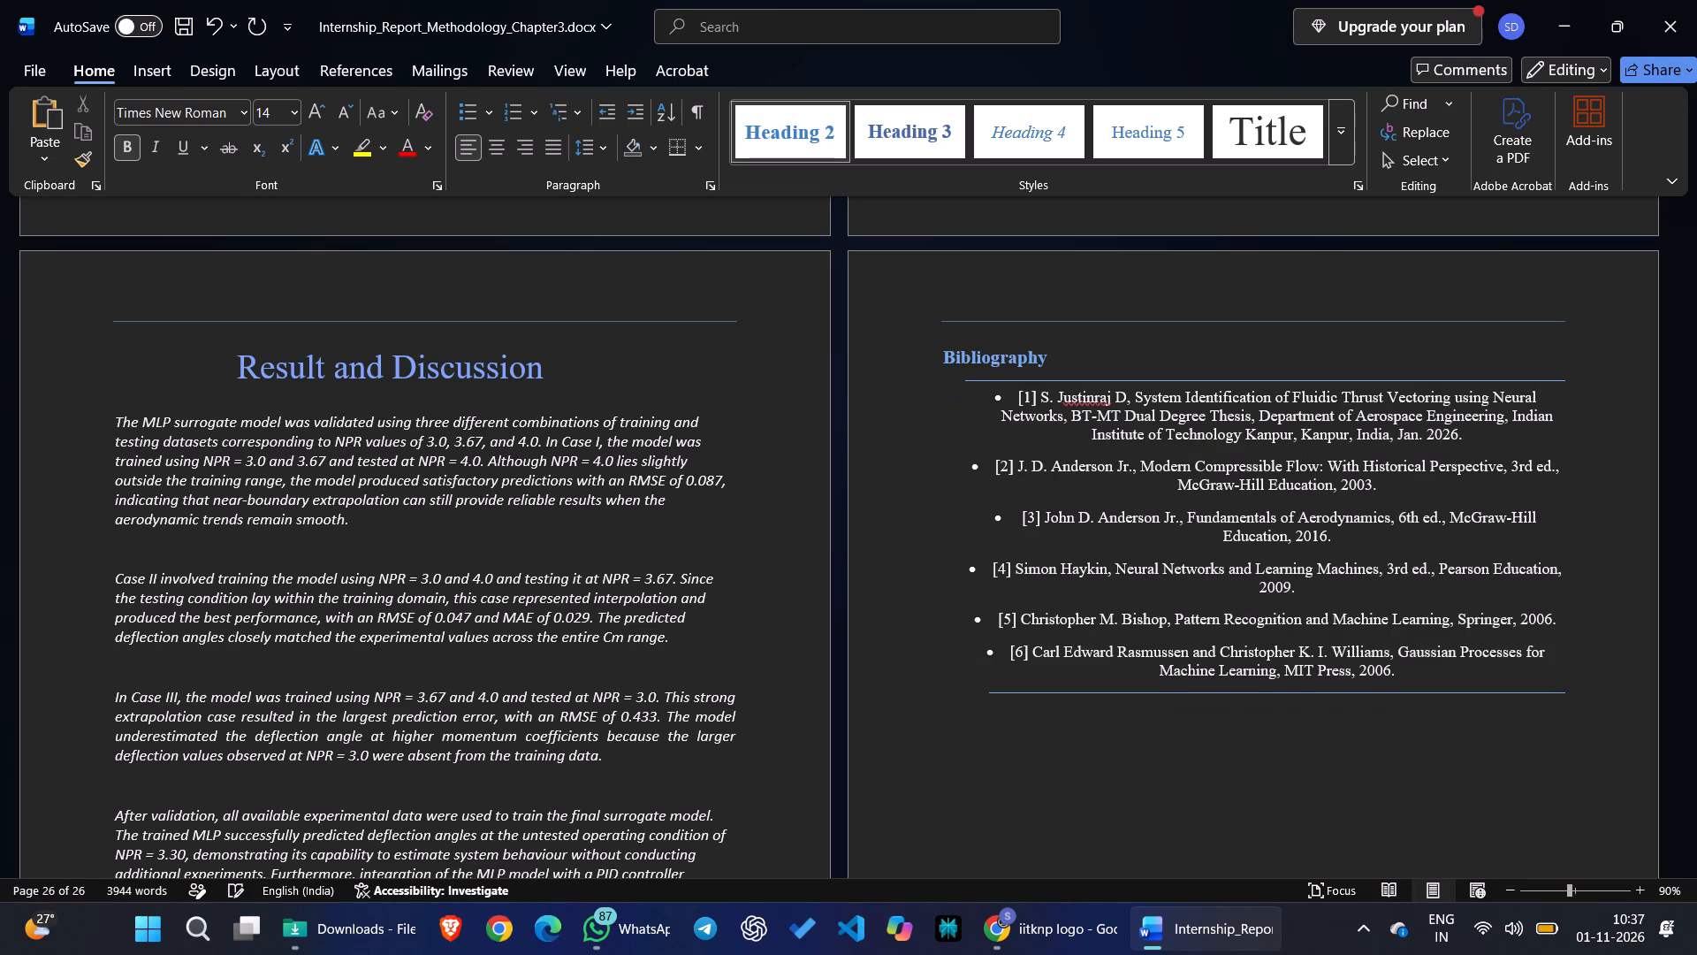
pyautogui.press('BackSpace')
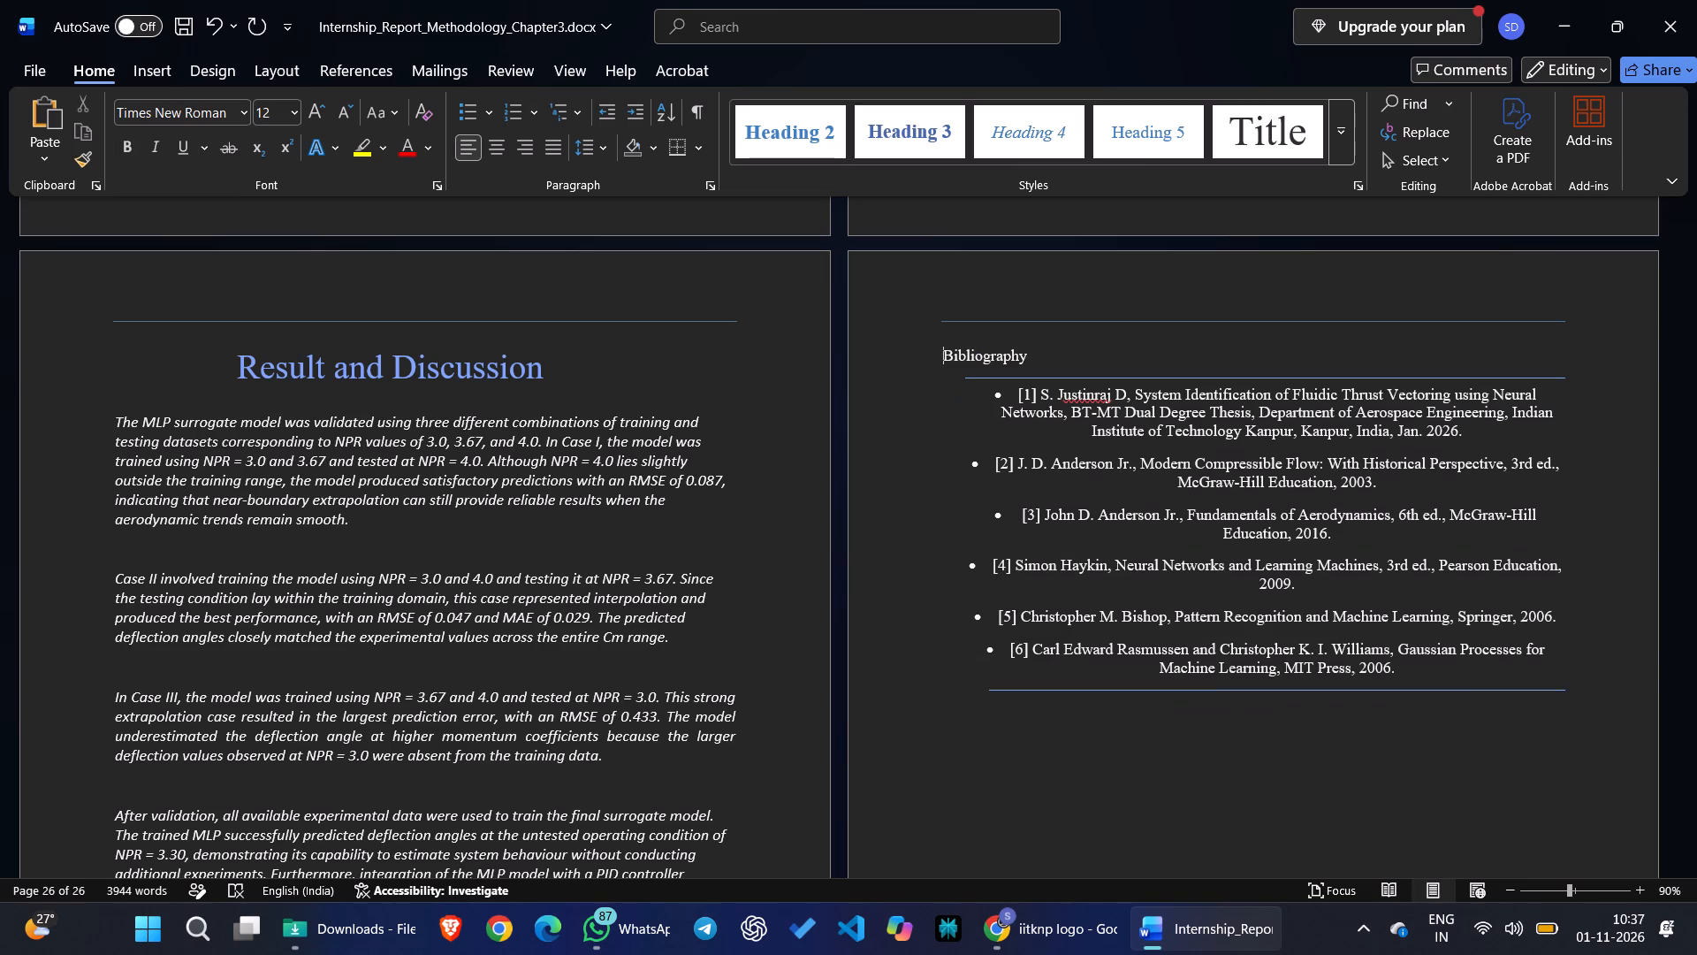
pyautogui.hotkey('ctrl', 'z')
pyautogui.hscroll(1, 1072, 546)
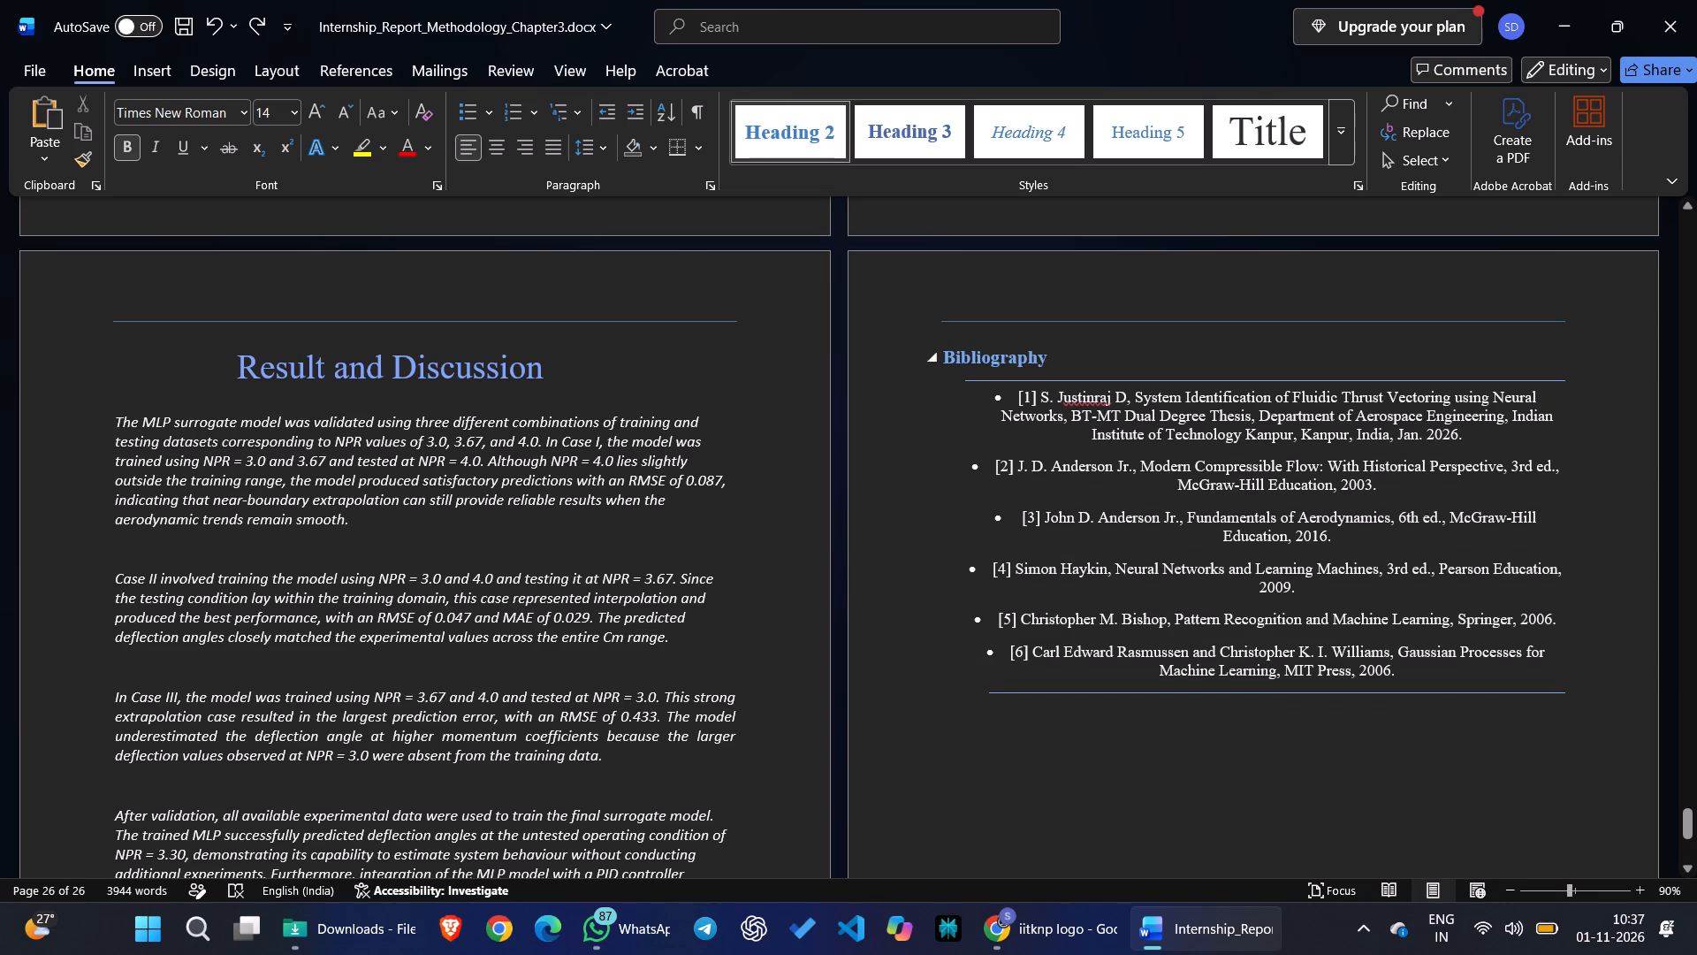
# Set the Bibliography heading's font size to 24.
pyautogui.moveTo(1062, 357); pyautogui.dragTo(940, 341)
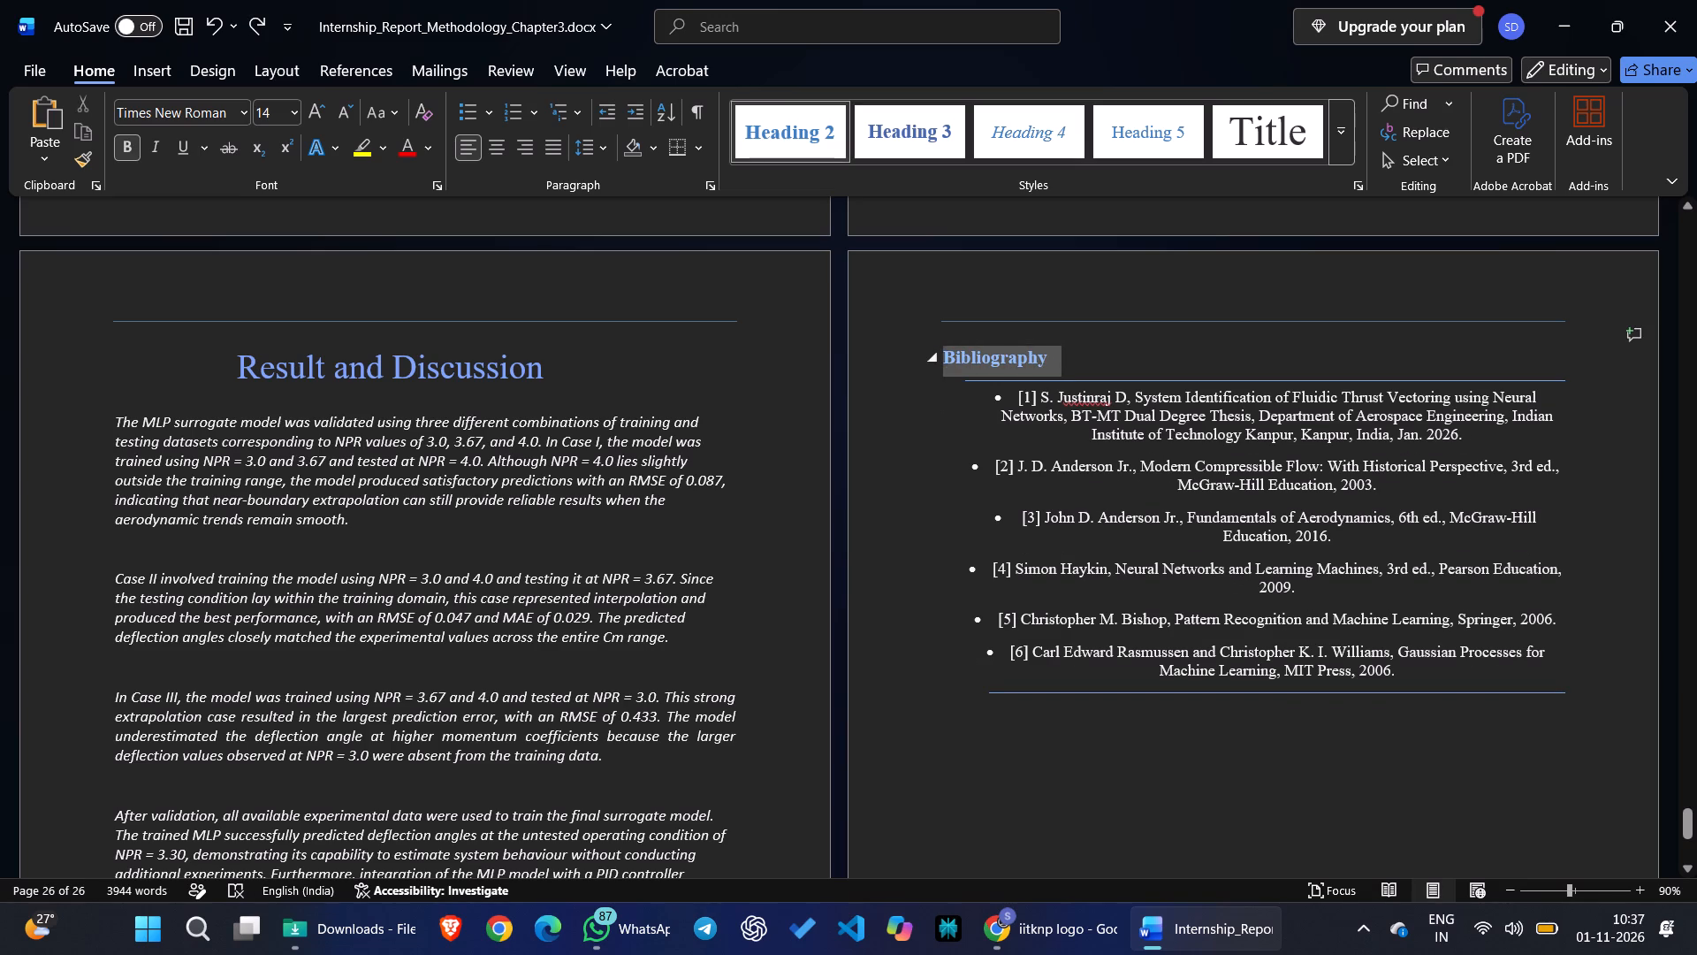
pyautogui.moveTo(940, 341); pyautogui.dragTo(941, 341)
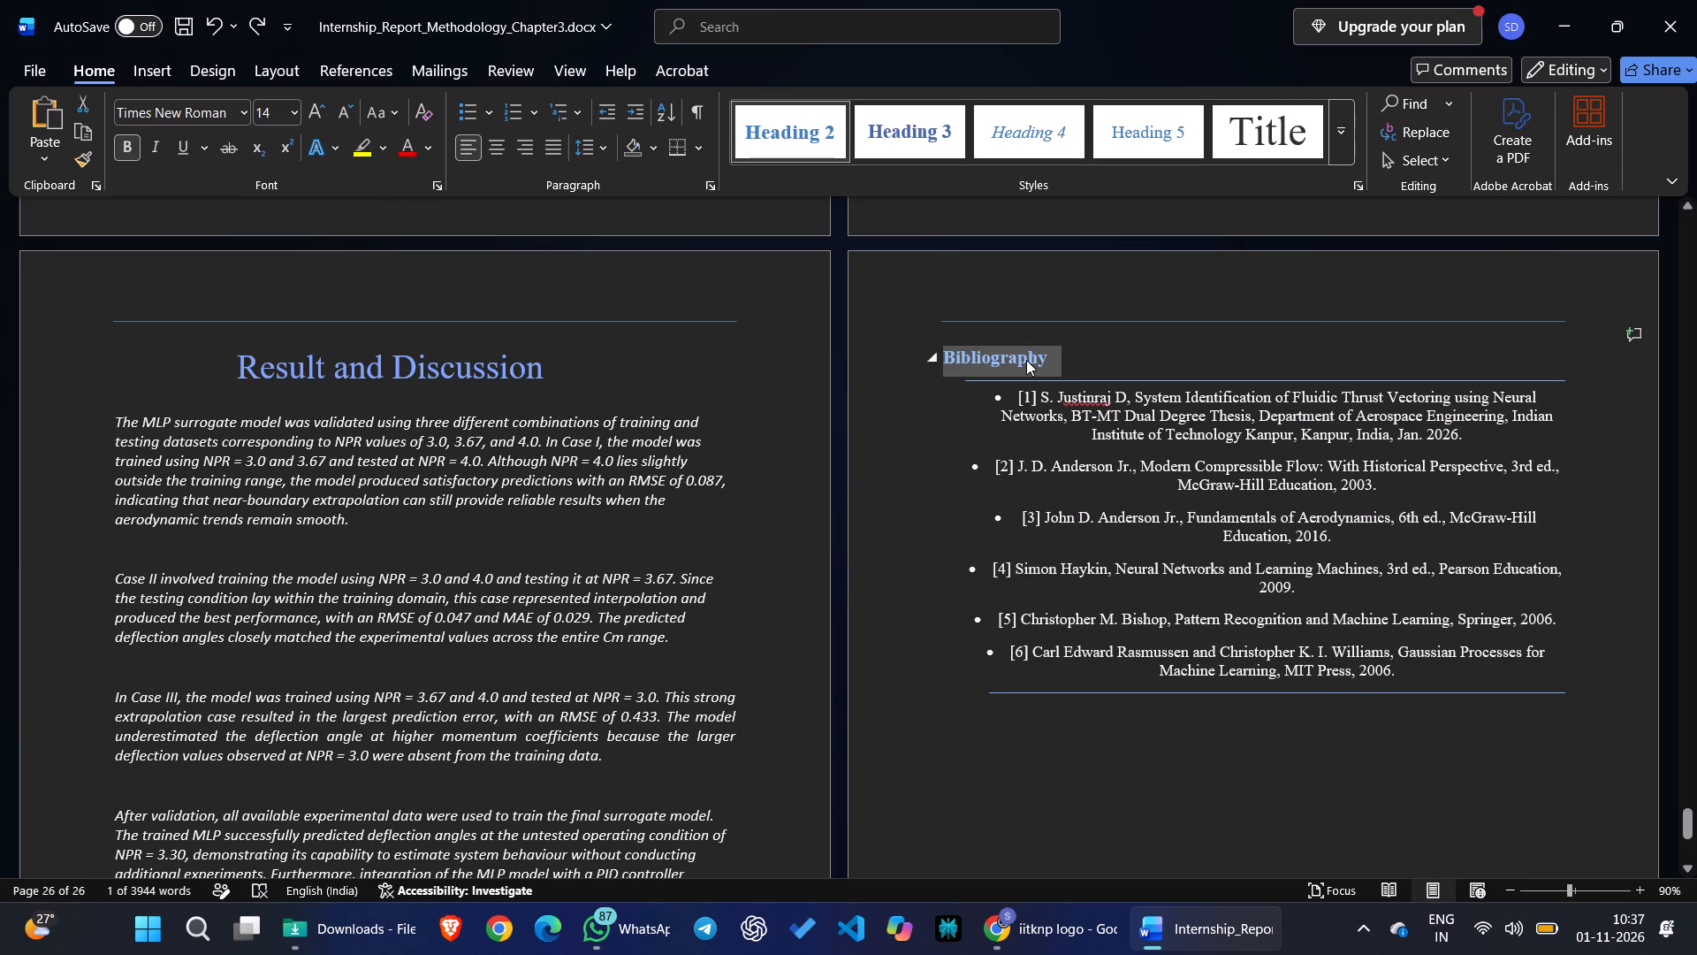
pyautogui.click(290, 109)
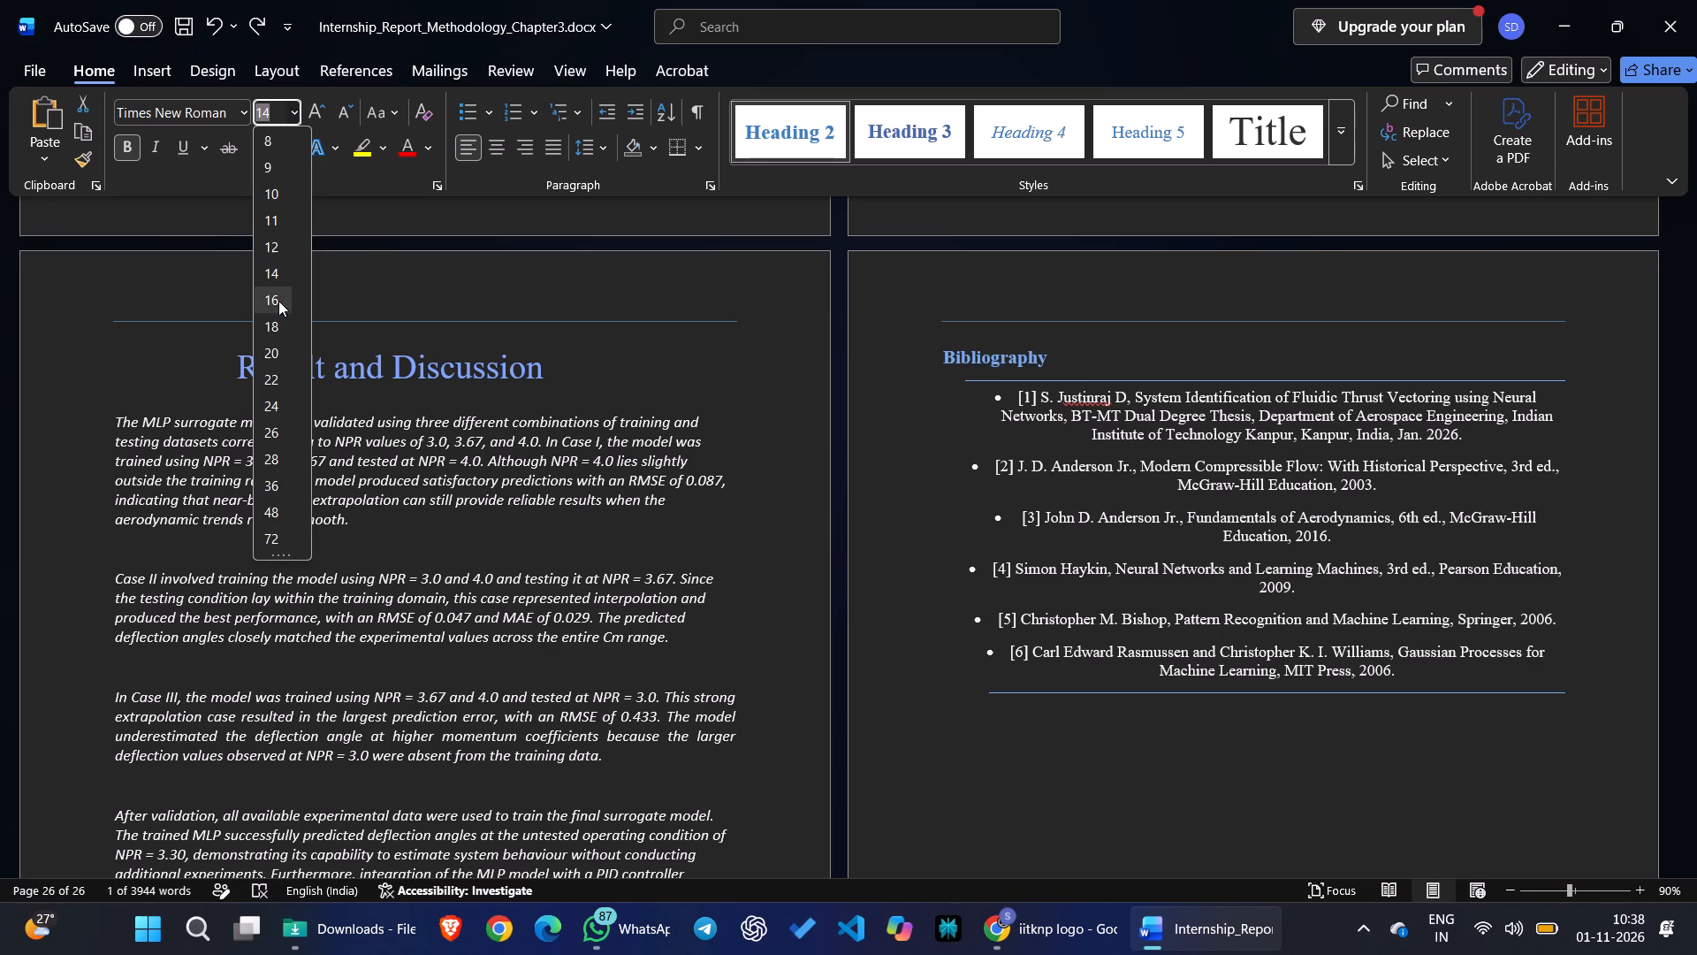
pyautogui.click(281, 395)
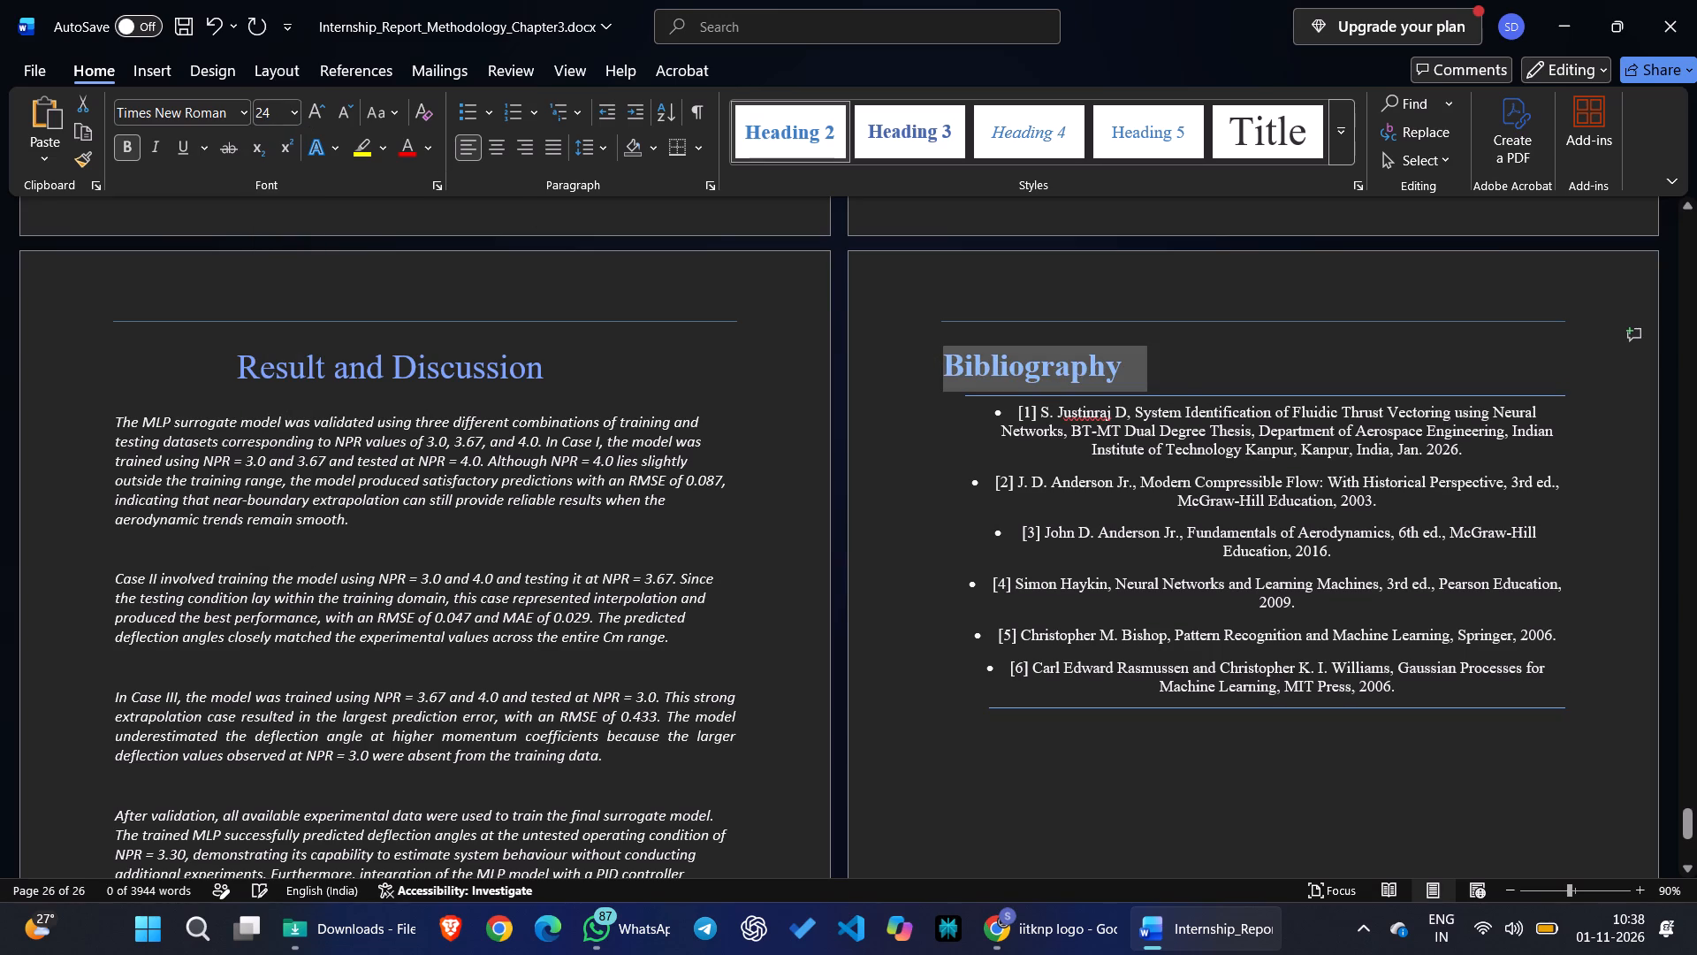
pyautogui.click(1180, 369)
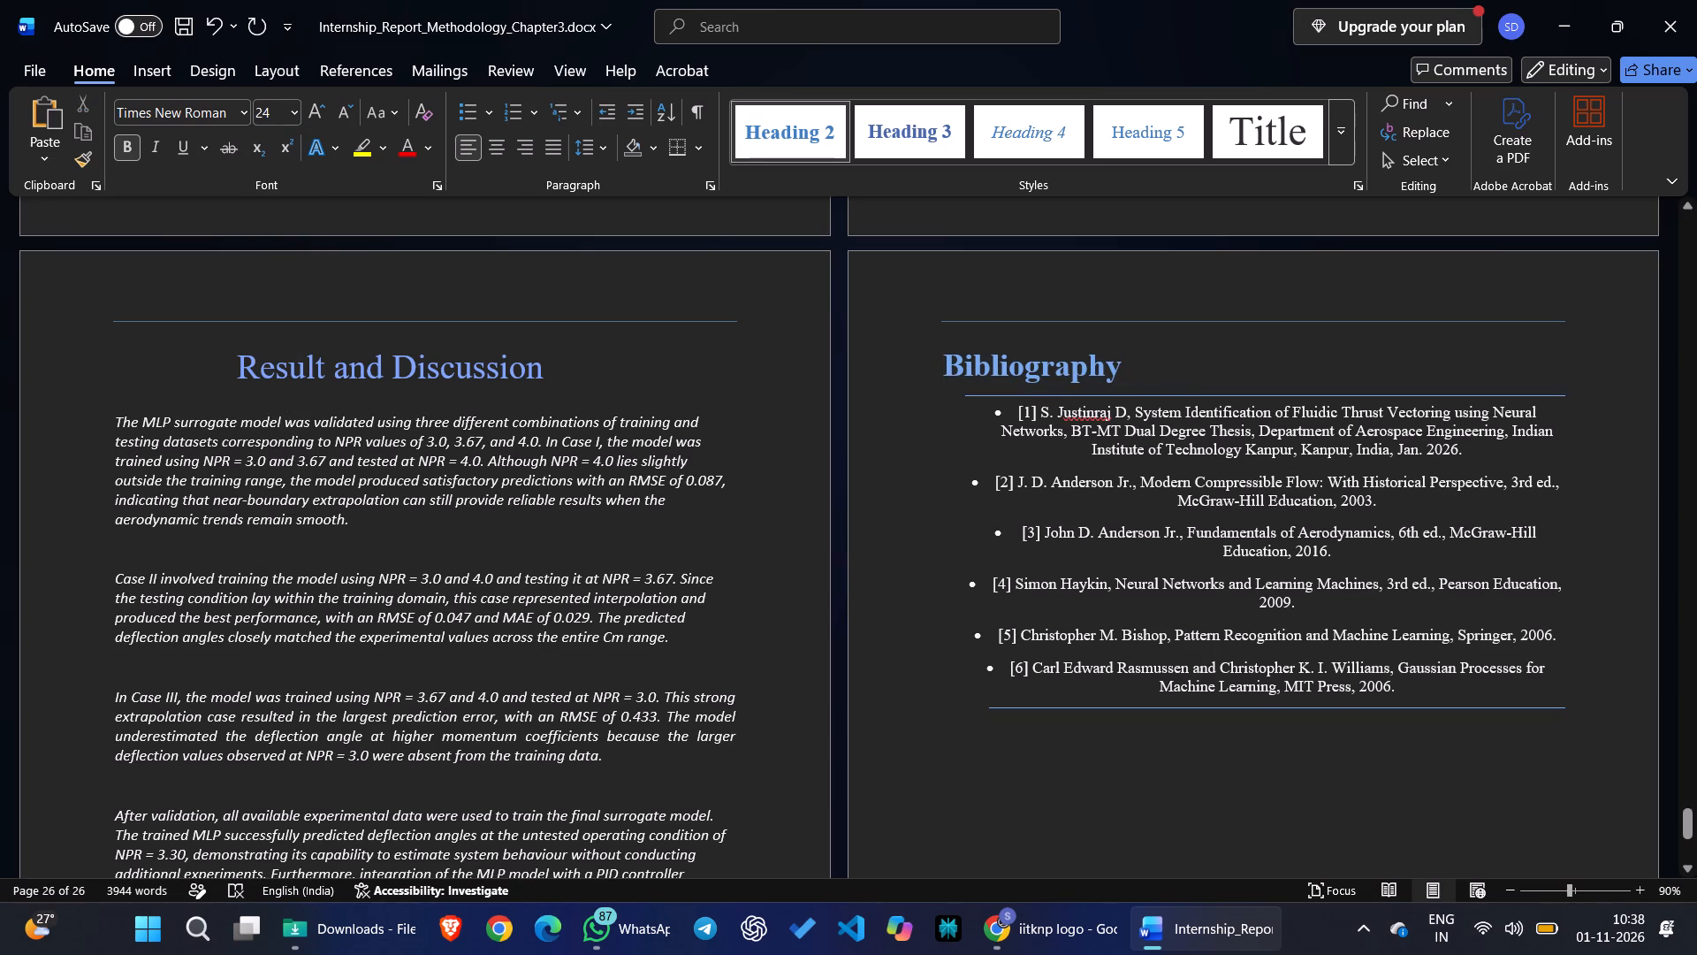
pyautogui.click(1237, 768)
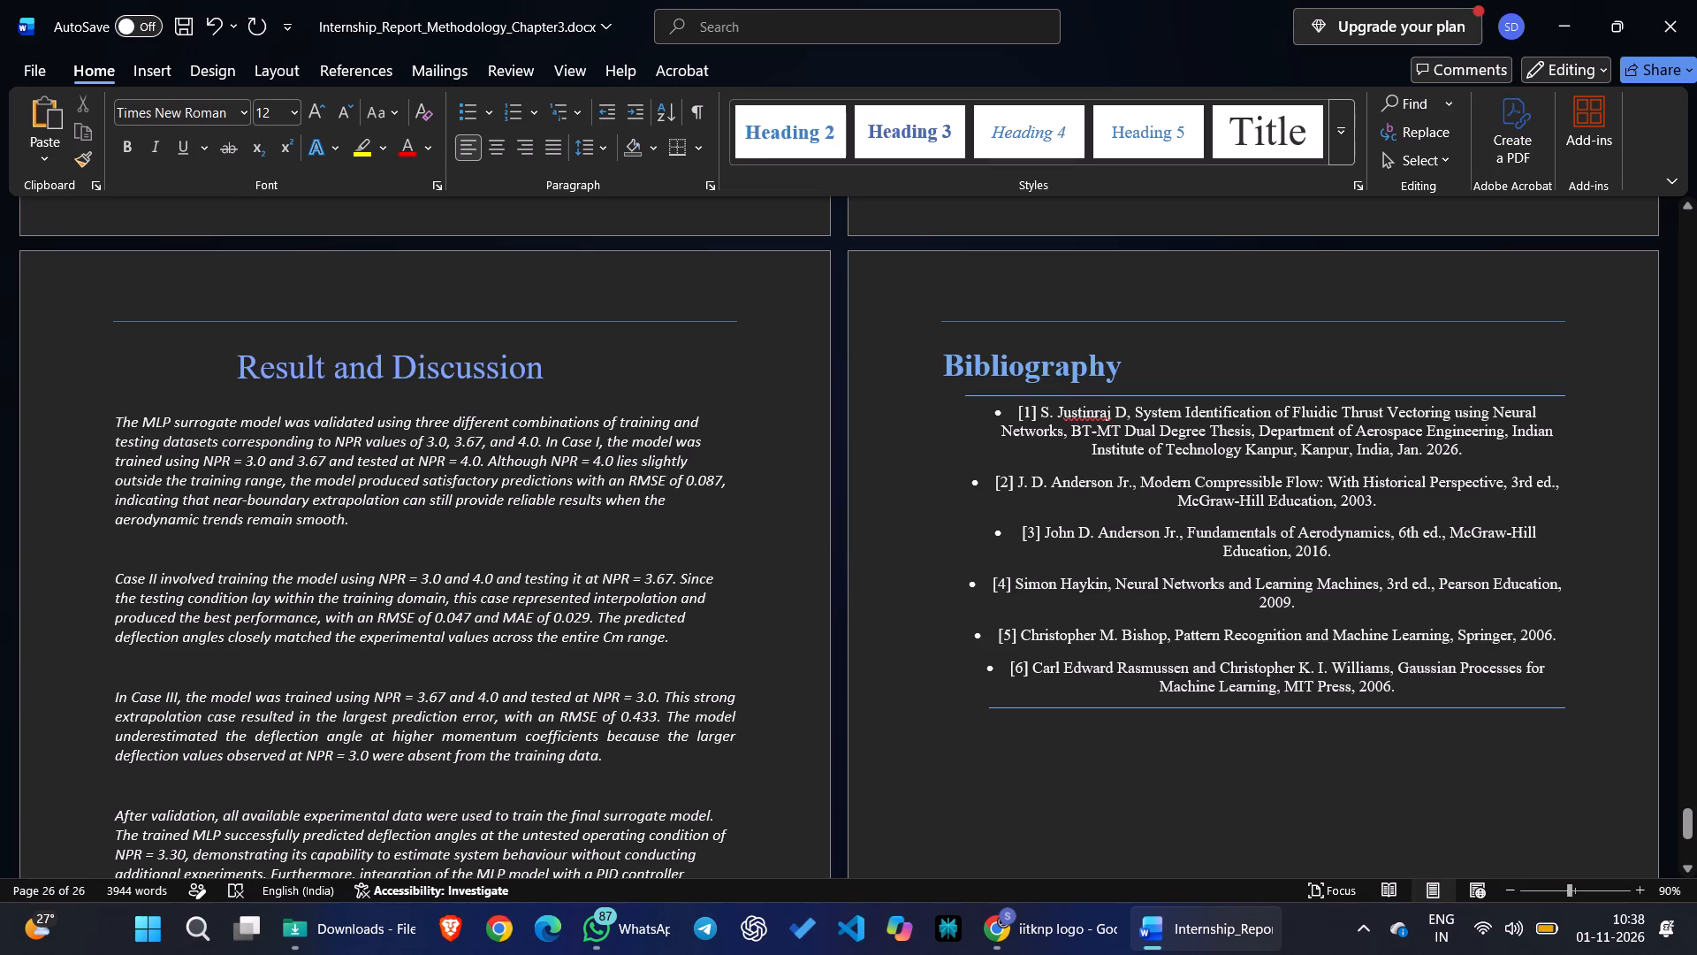
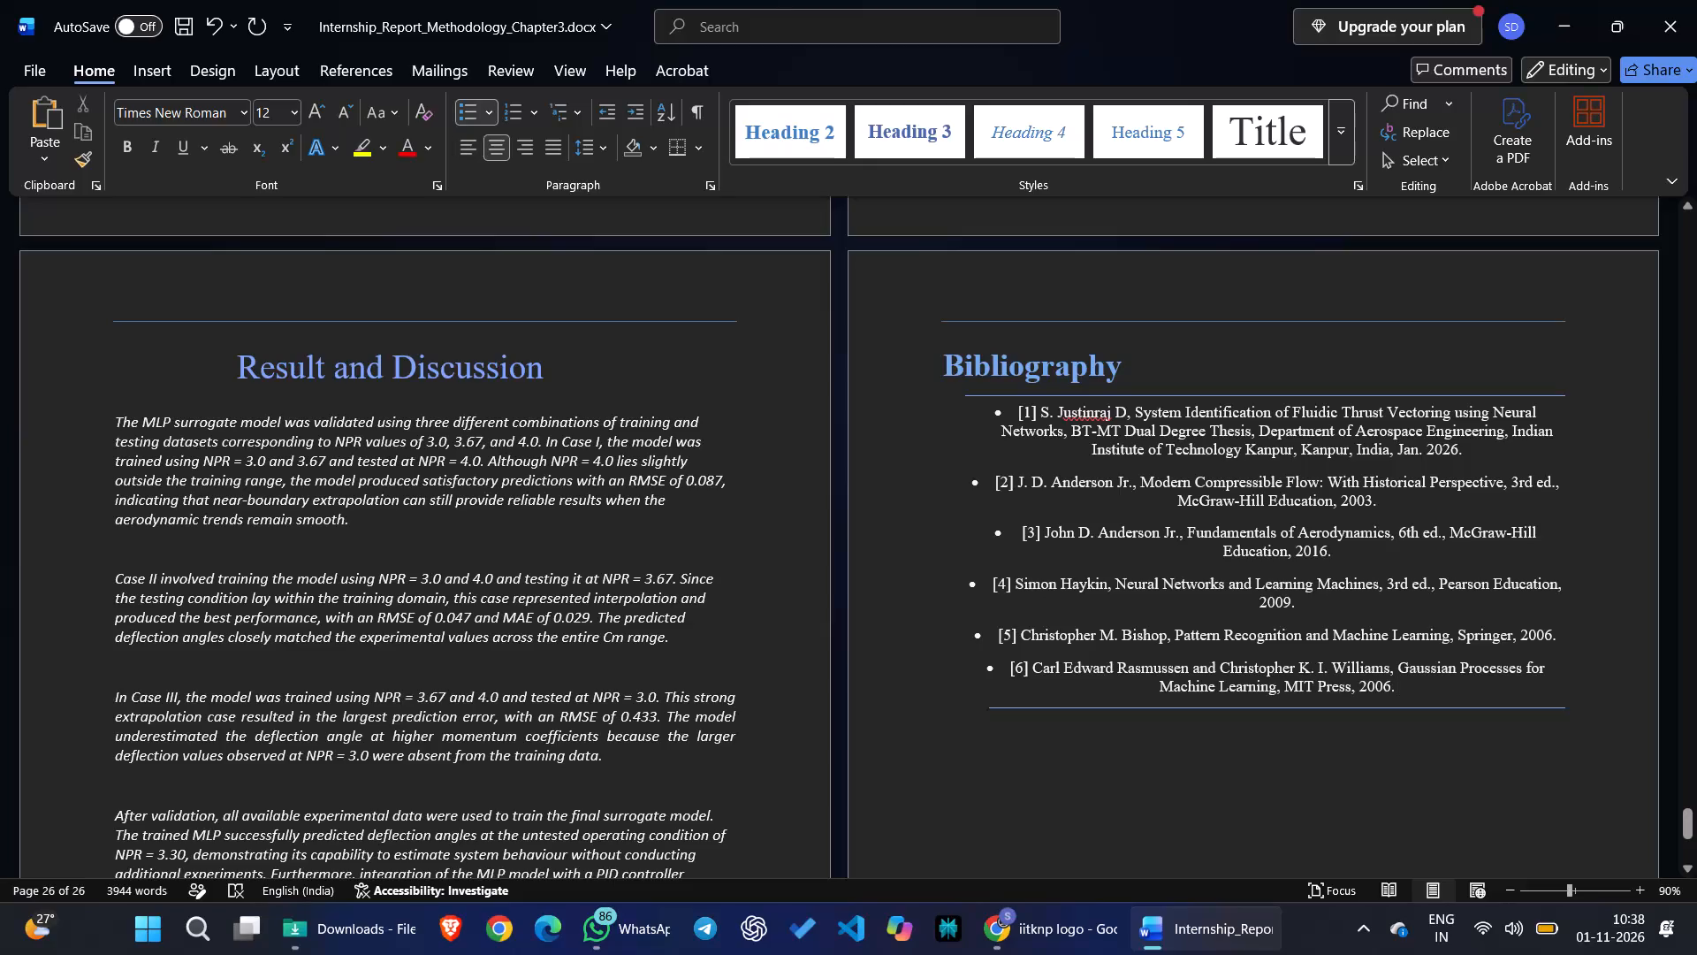
# Paste the TensorFlow Documentation, Keras API Reference entry as a new bullet at the end of the bibliography list.
pyautogui.press('Return')
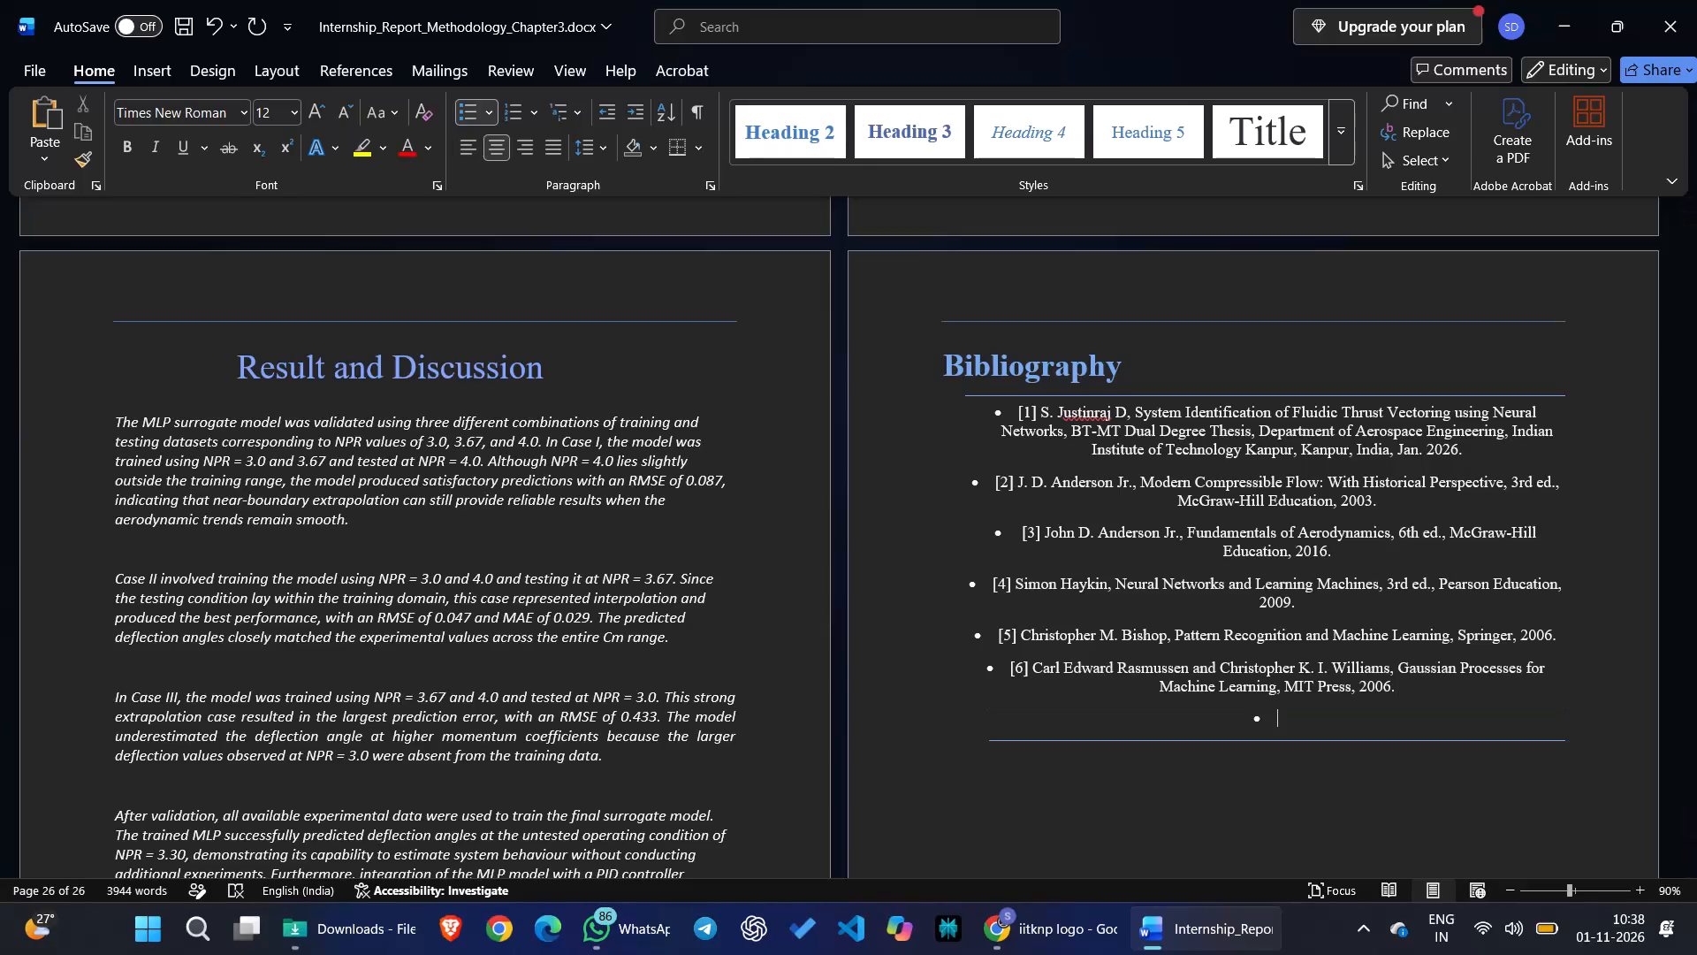
pyautogui.hotkey('ctrl', 'v')
pyautogui.scroll(1, 1402, 691)
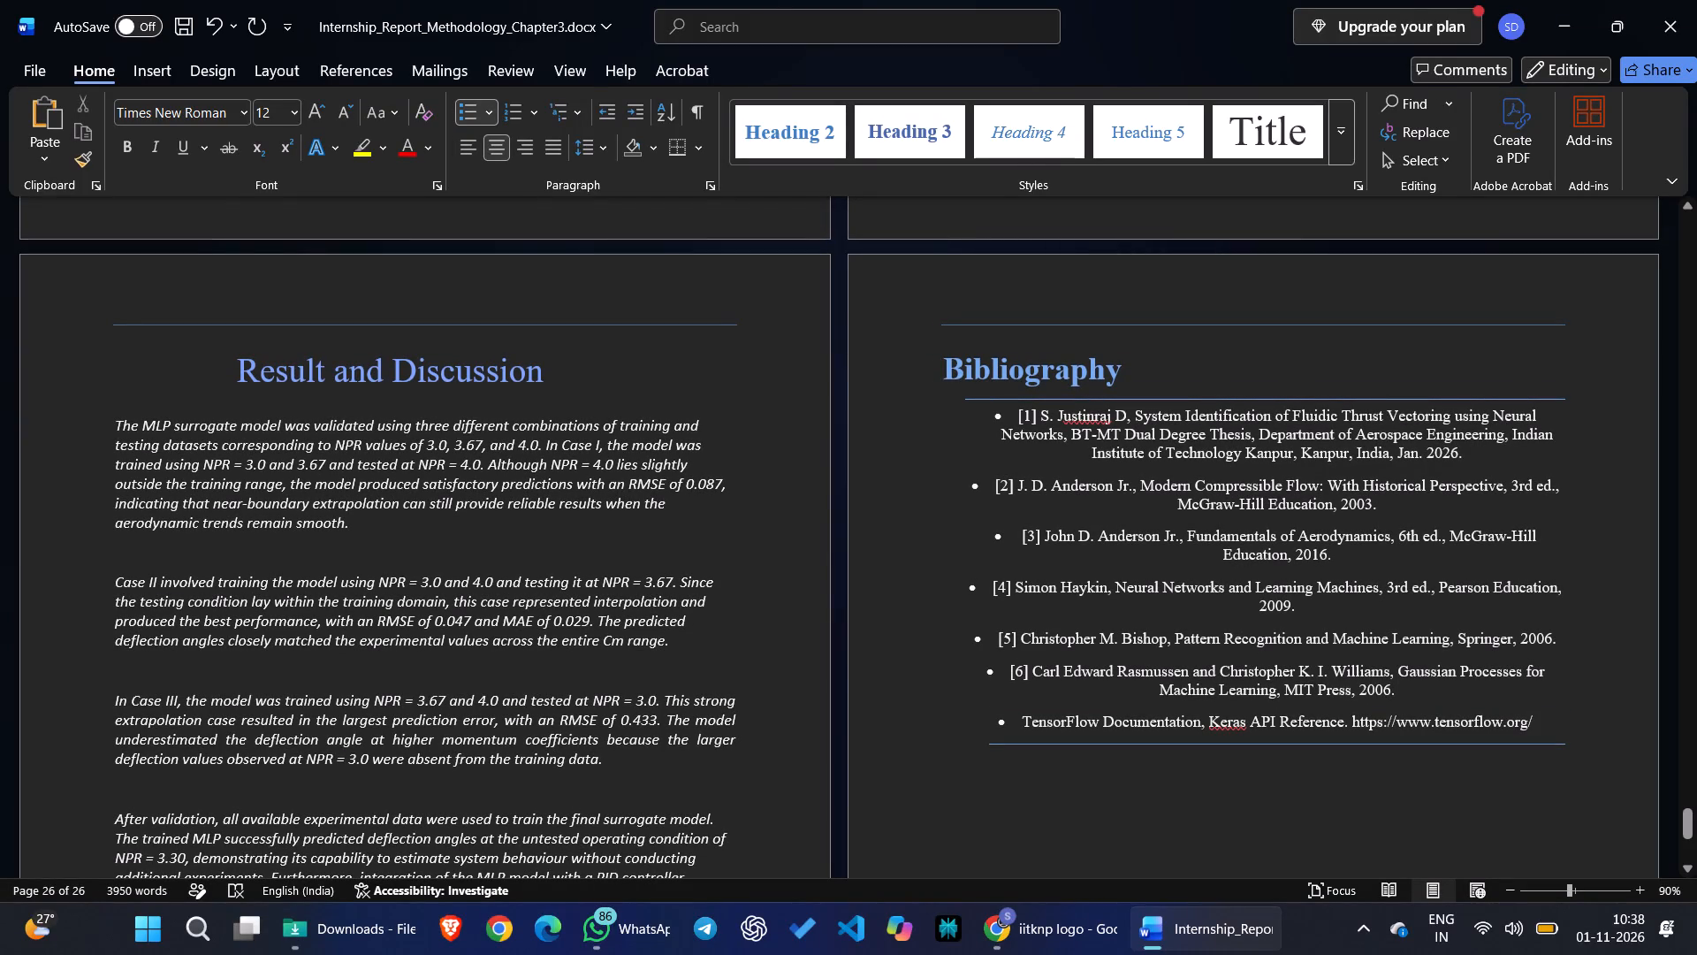
# Delete the bracketed numbers [1] to [6] from the start of the bibliography references, keeping their bullets.
pyautogui.moveTo(1031, 663); pyautogui.dragTo(999, 664)
pyautogui.press('BackSpace')
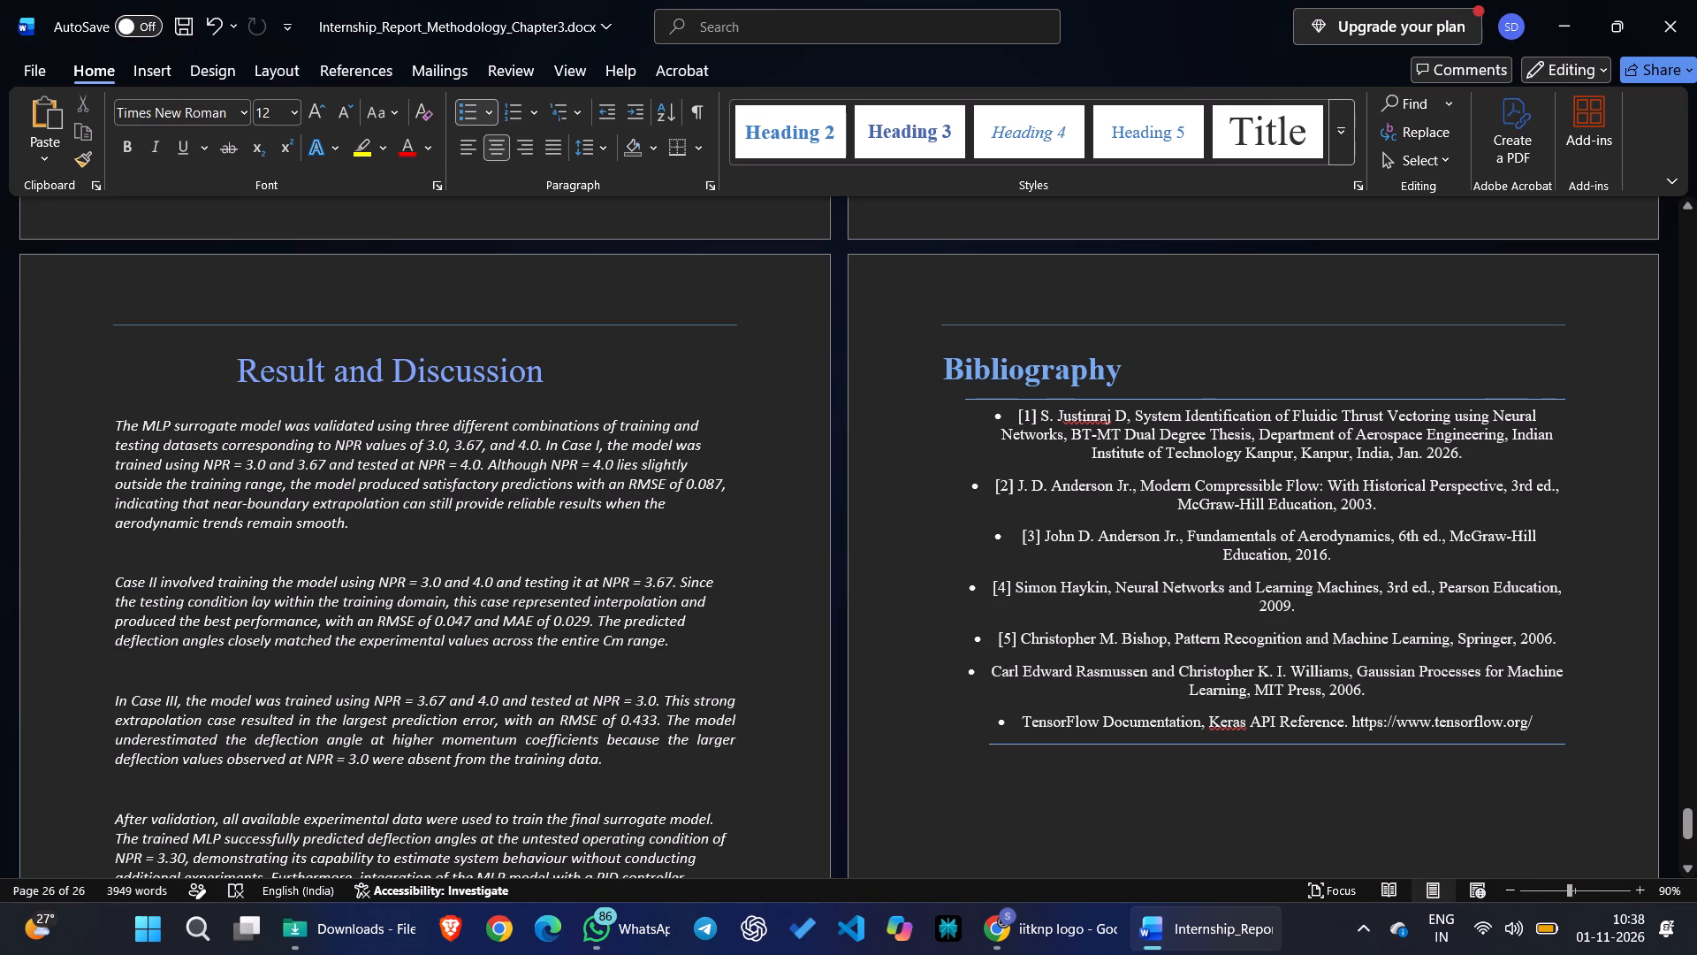
pyautogui.moveTo(1015, 644); pyautogui.dragTo(993, 642)
pyautogui.press('BackSpace')
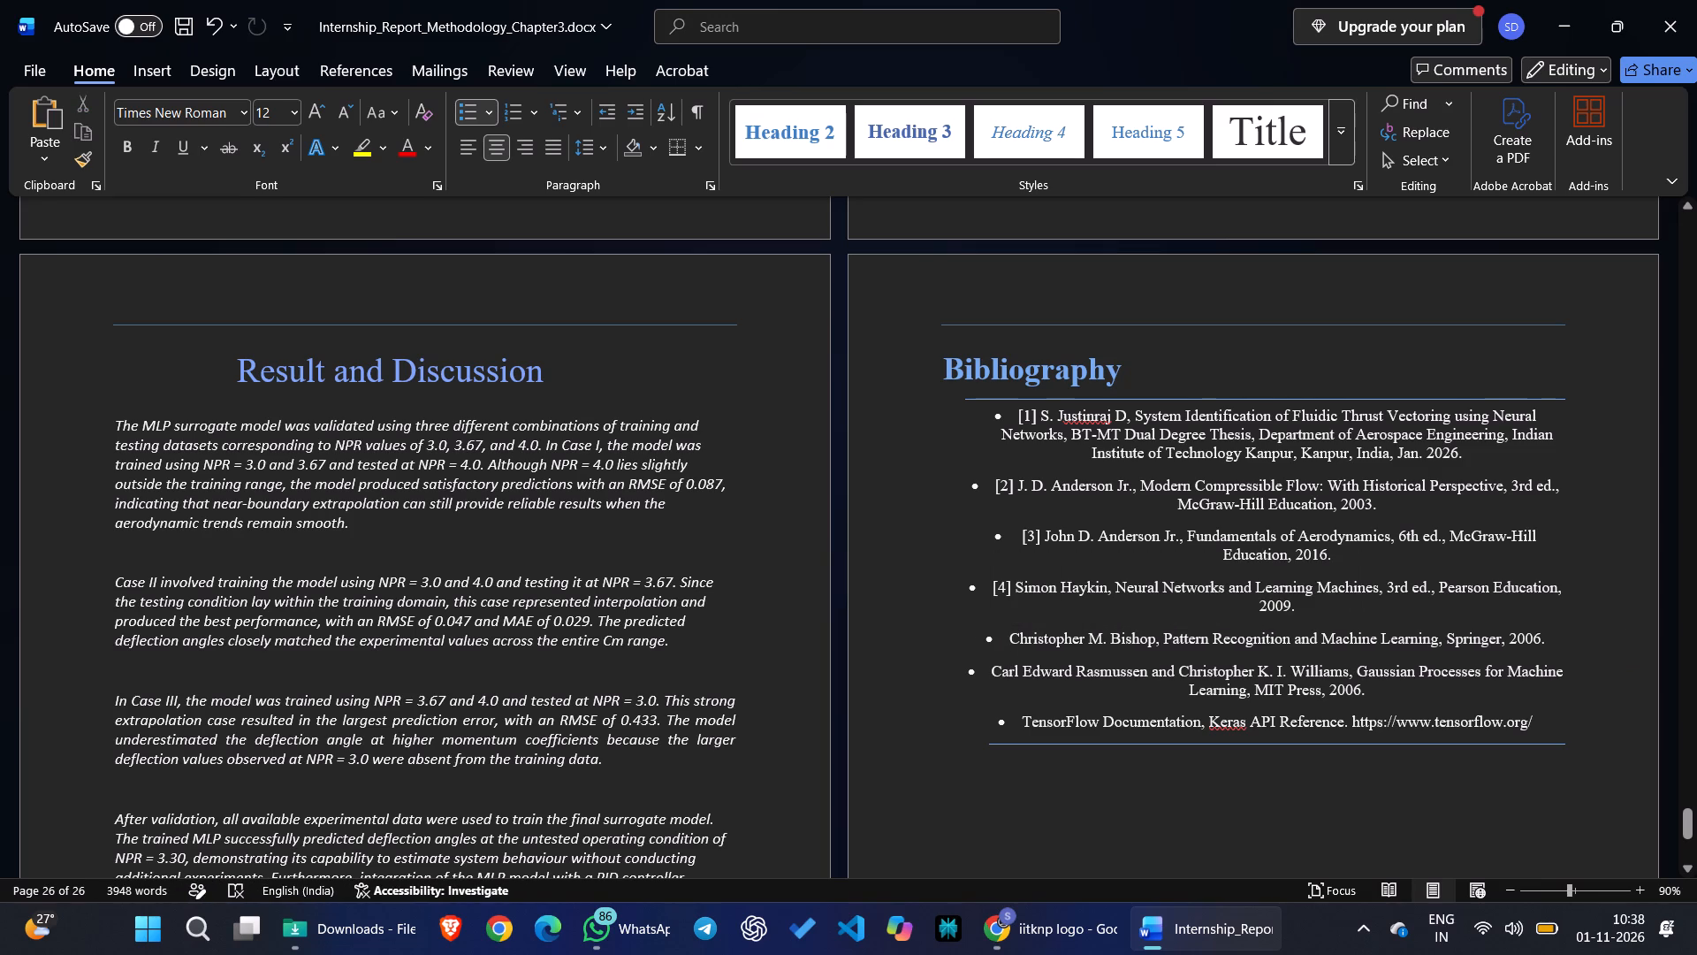
pyautogui.moveTo(1011, 584); pyautogui.dragTo(985, 584)
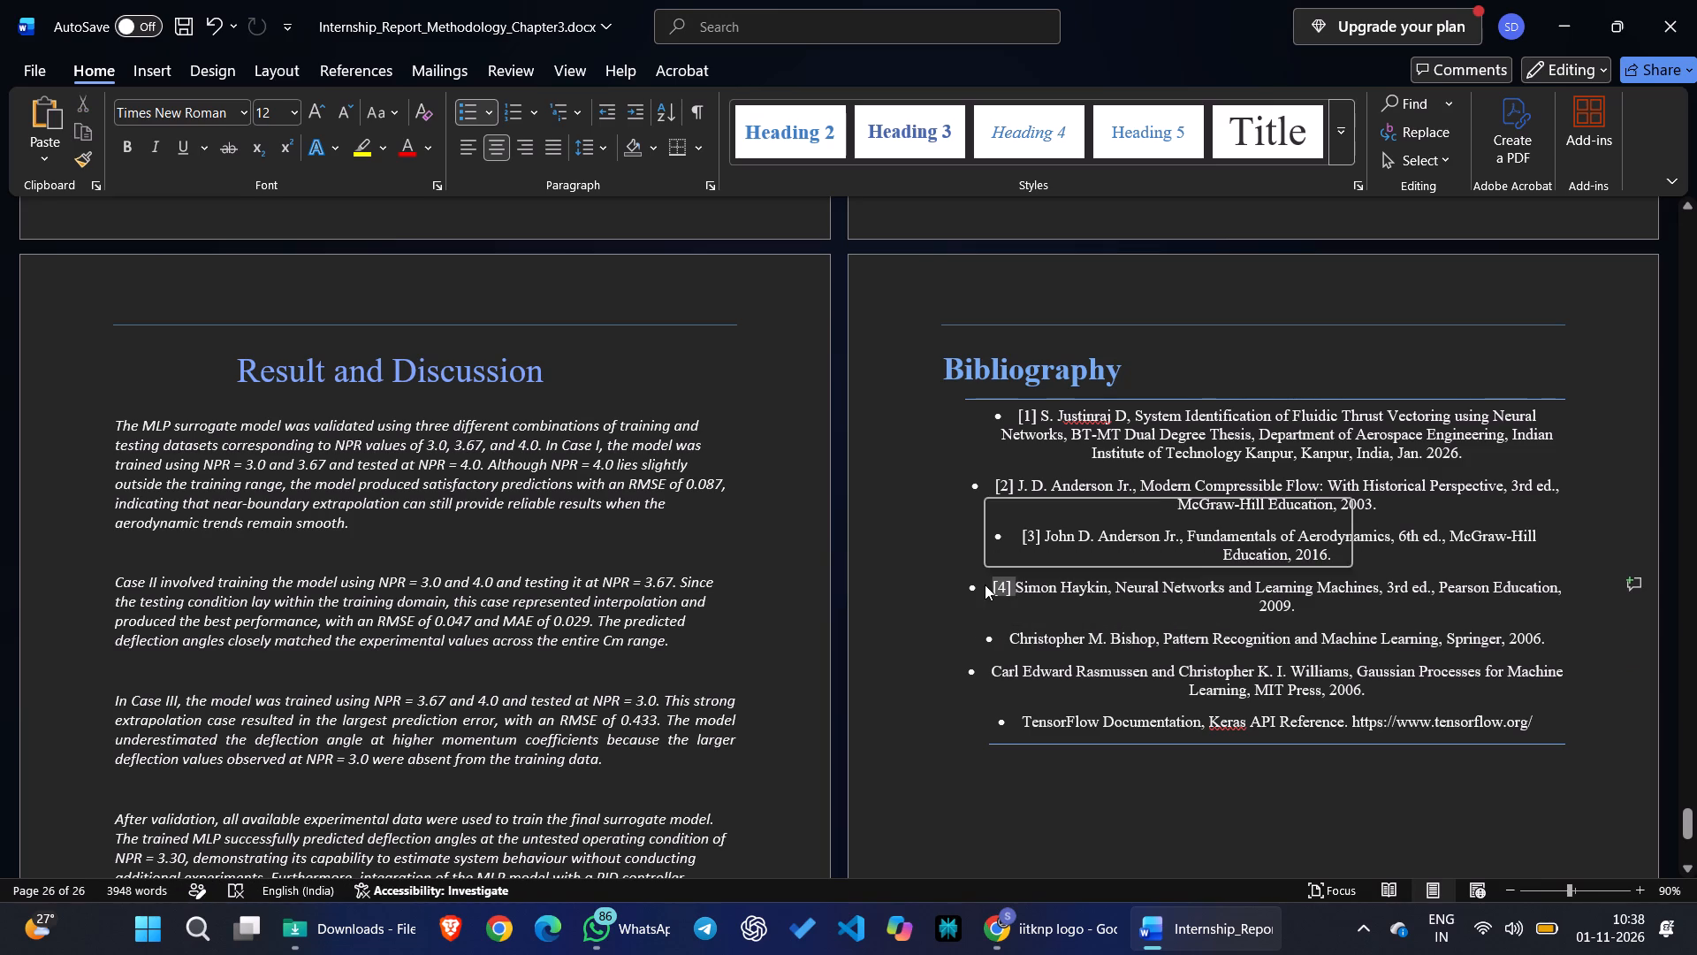
pyautogui.press('BackSpace')
pyautogui.moveTo(1042, 535); pyautogui.dragTo(1023, 534)
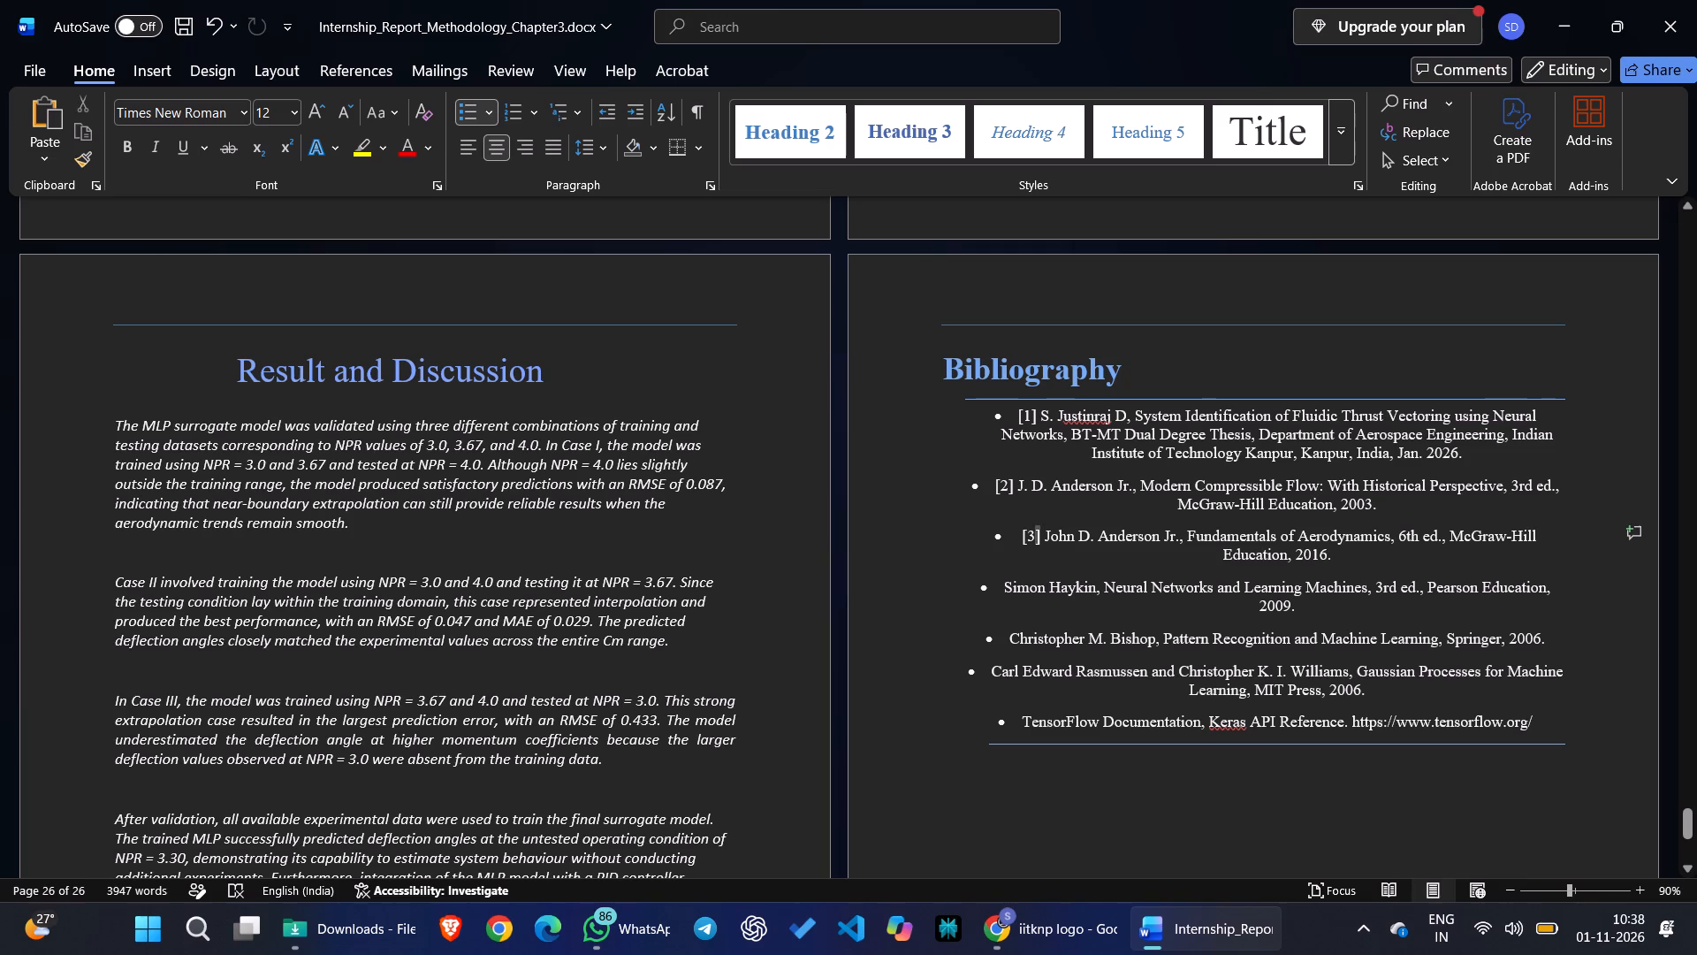
pyautogui.moveTo(1023, 534); pyautogui.dragTo(1016, 534)
pyautogui.press('BackSpace')
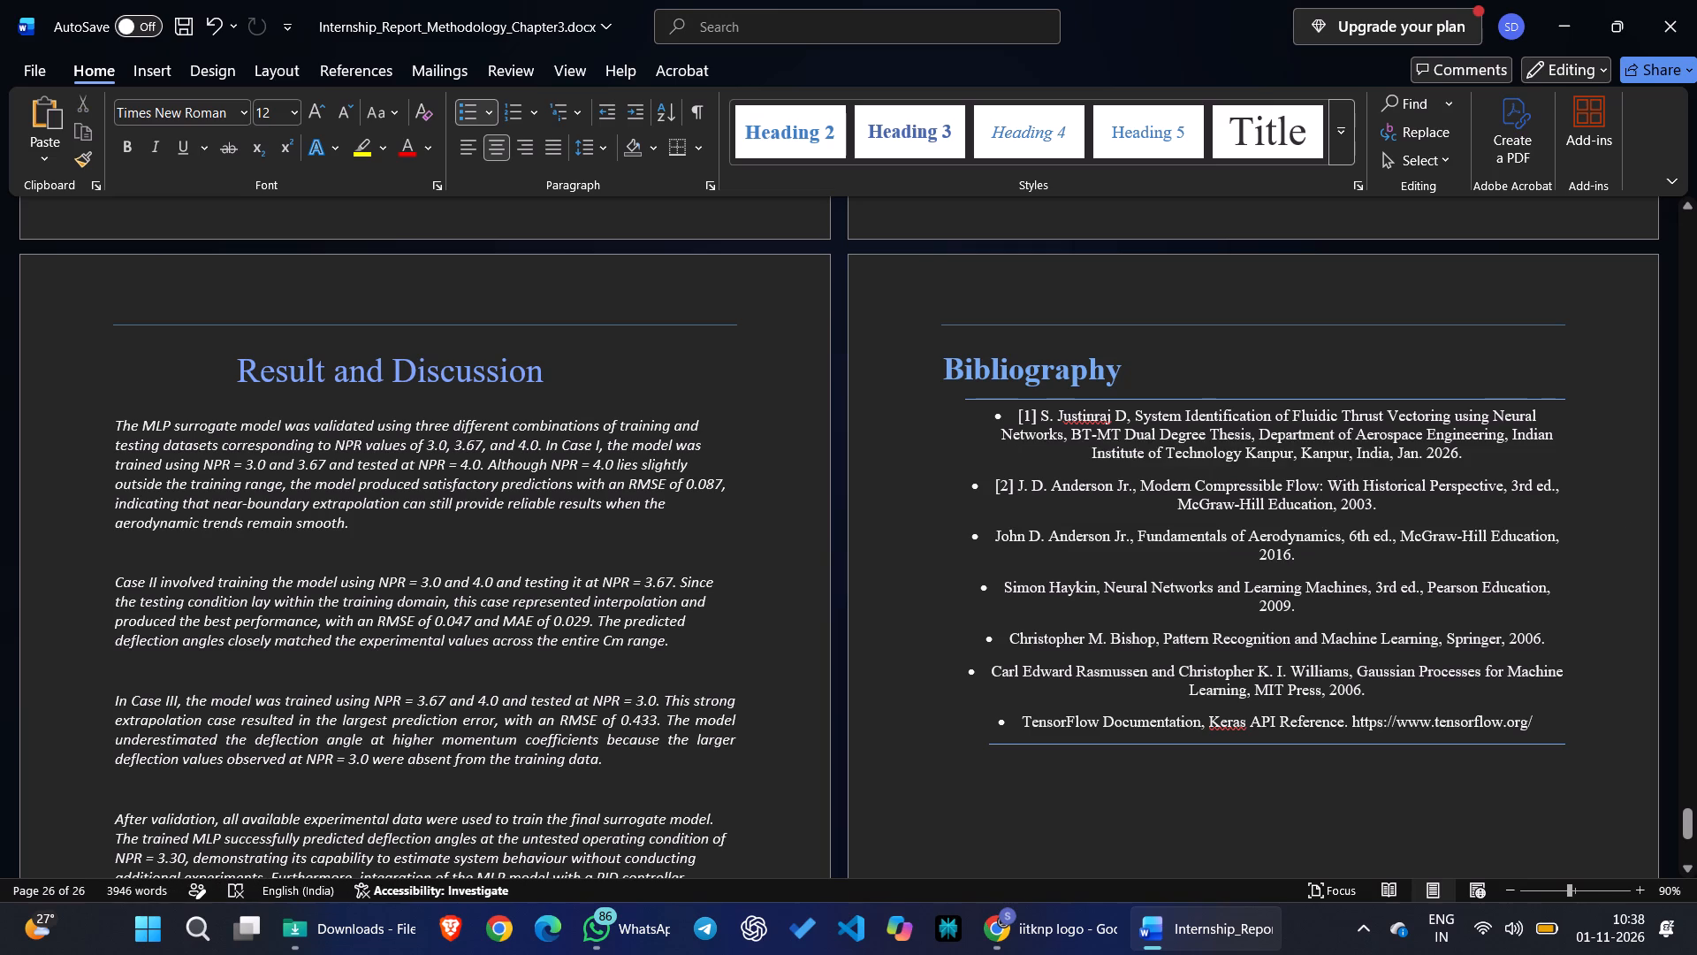
pyautogui.moveTo(1014, 482); pyautogui.dragTo(993, 483)
pyautogui.moveTo(993, 483); pyautogui.dragTo(988, 484)
pyautogui.press('BackSpace')
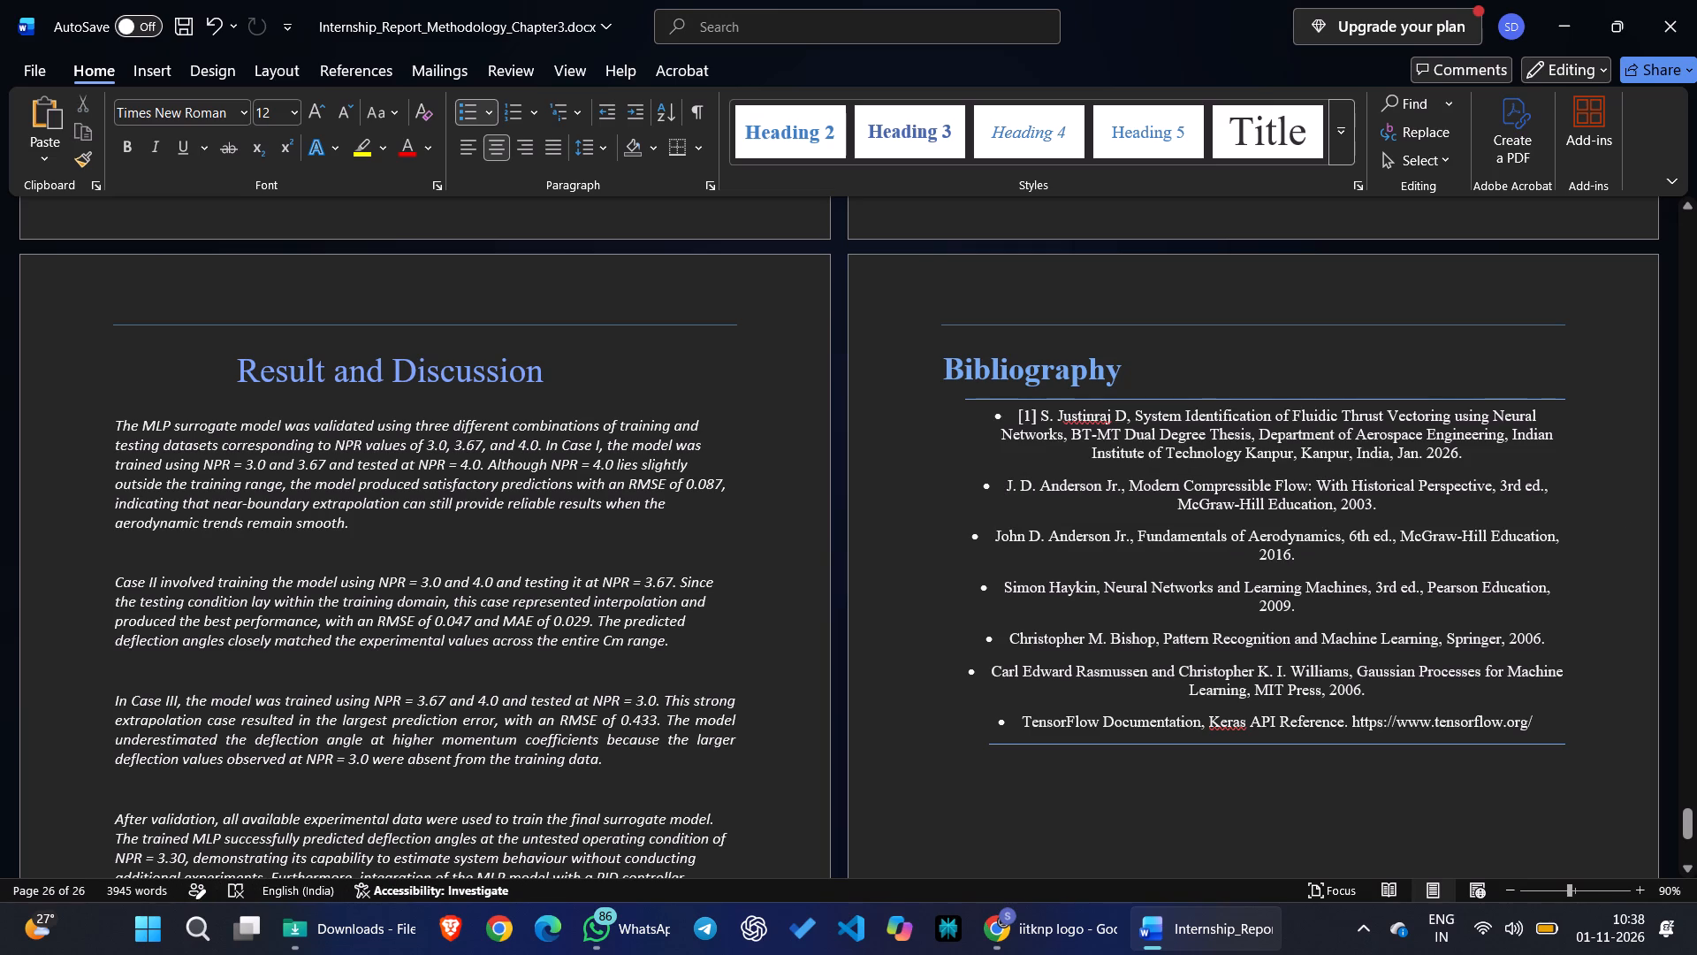
pyautogui.moveTo(1035, 417); pyautogui.dragTo(1011, 418)
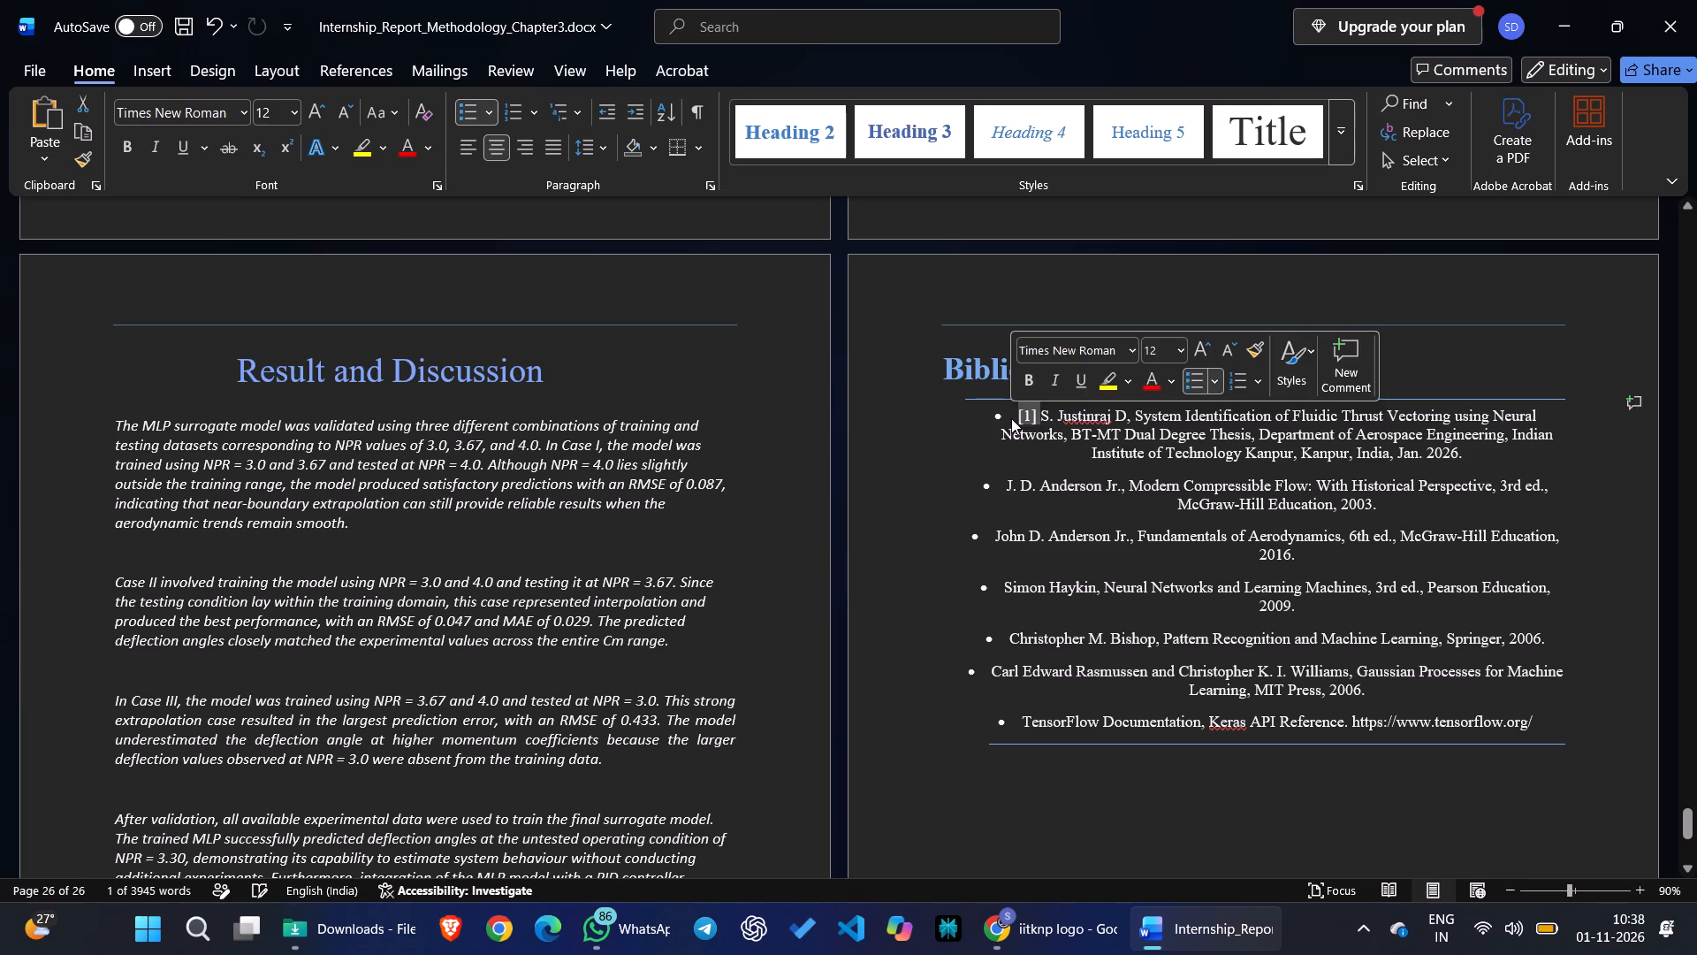
pyautogui.press('BackSpace')
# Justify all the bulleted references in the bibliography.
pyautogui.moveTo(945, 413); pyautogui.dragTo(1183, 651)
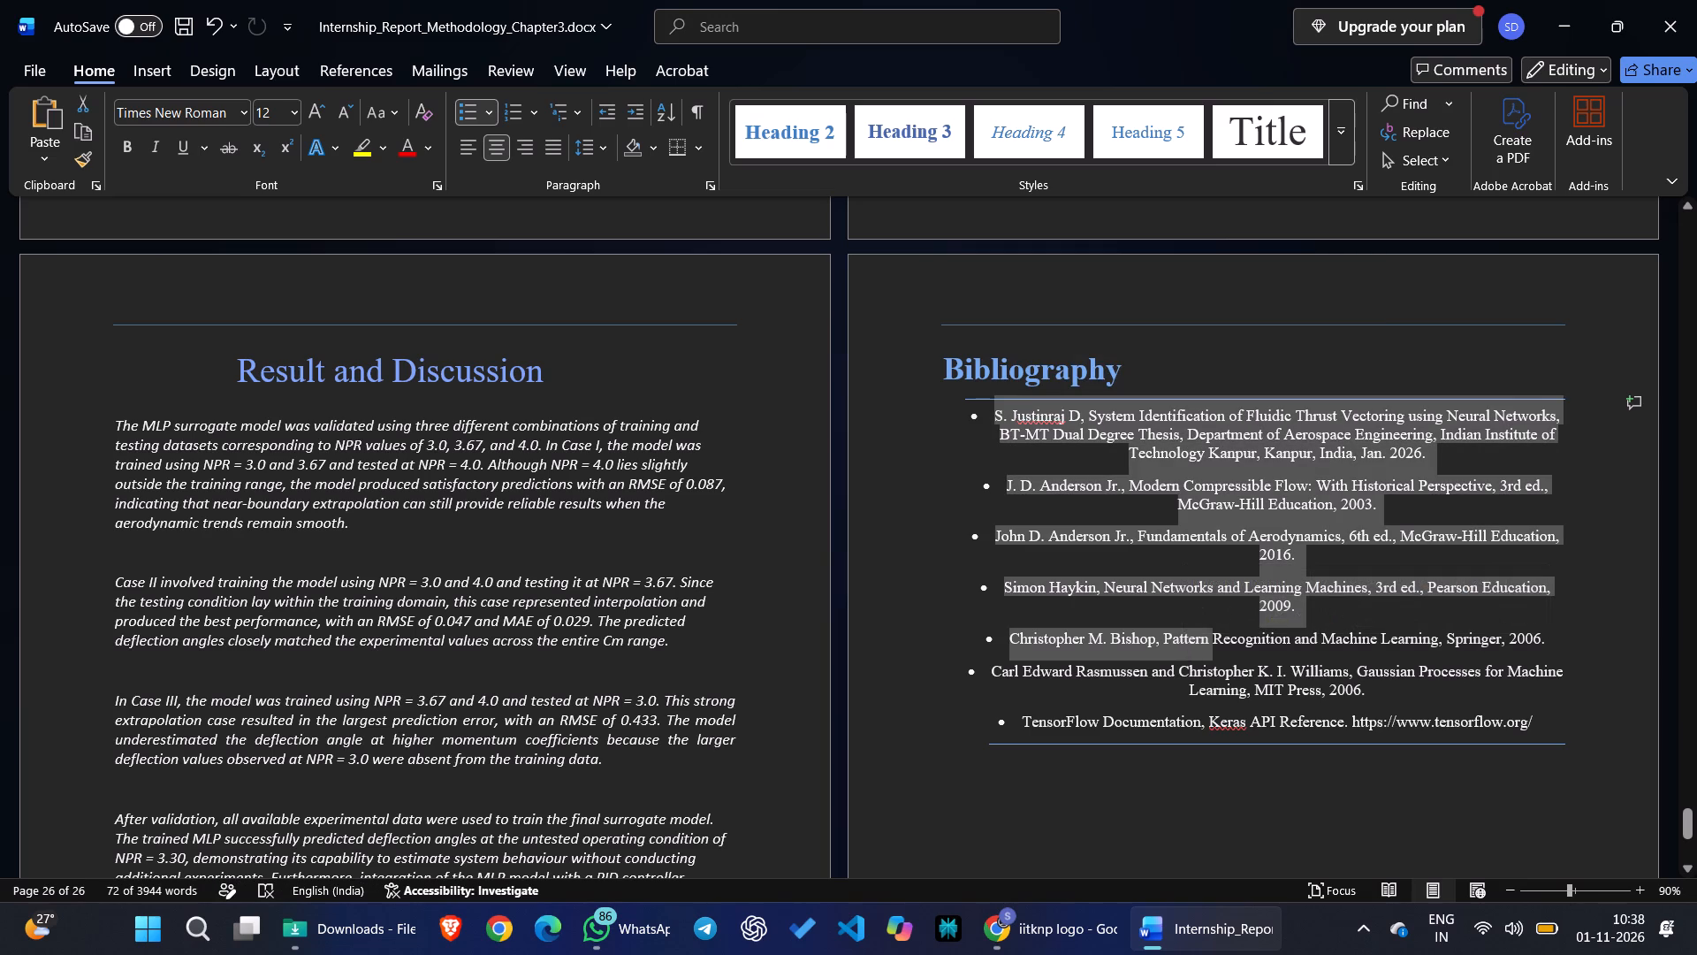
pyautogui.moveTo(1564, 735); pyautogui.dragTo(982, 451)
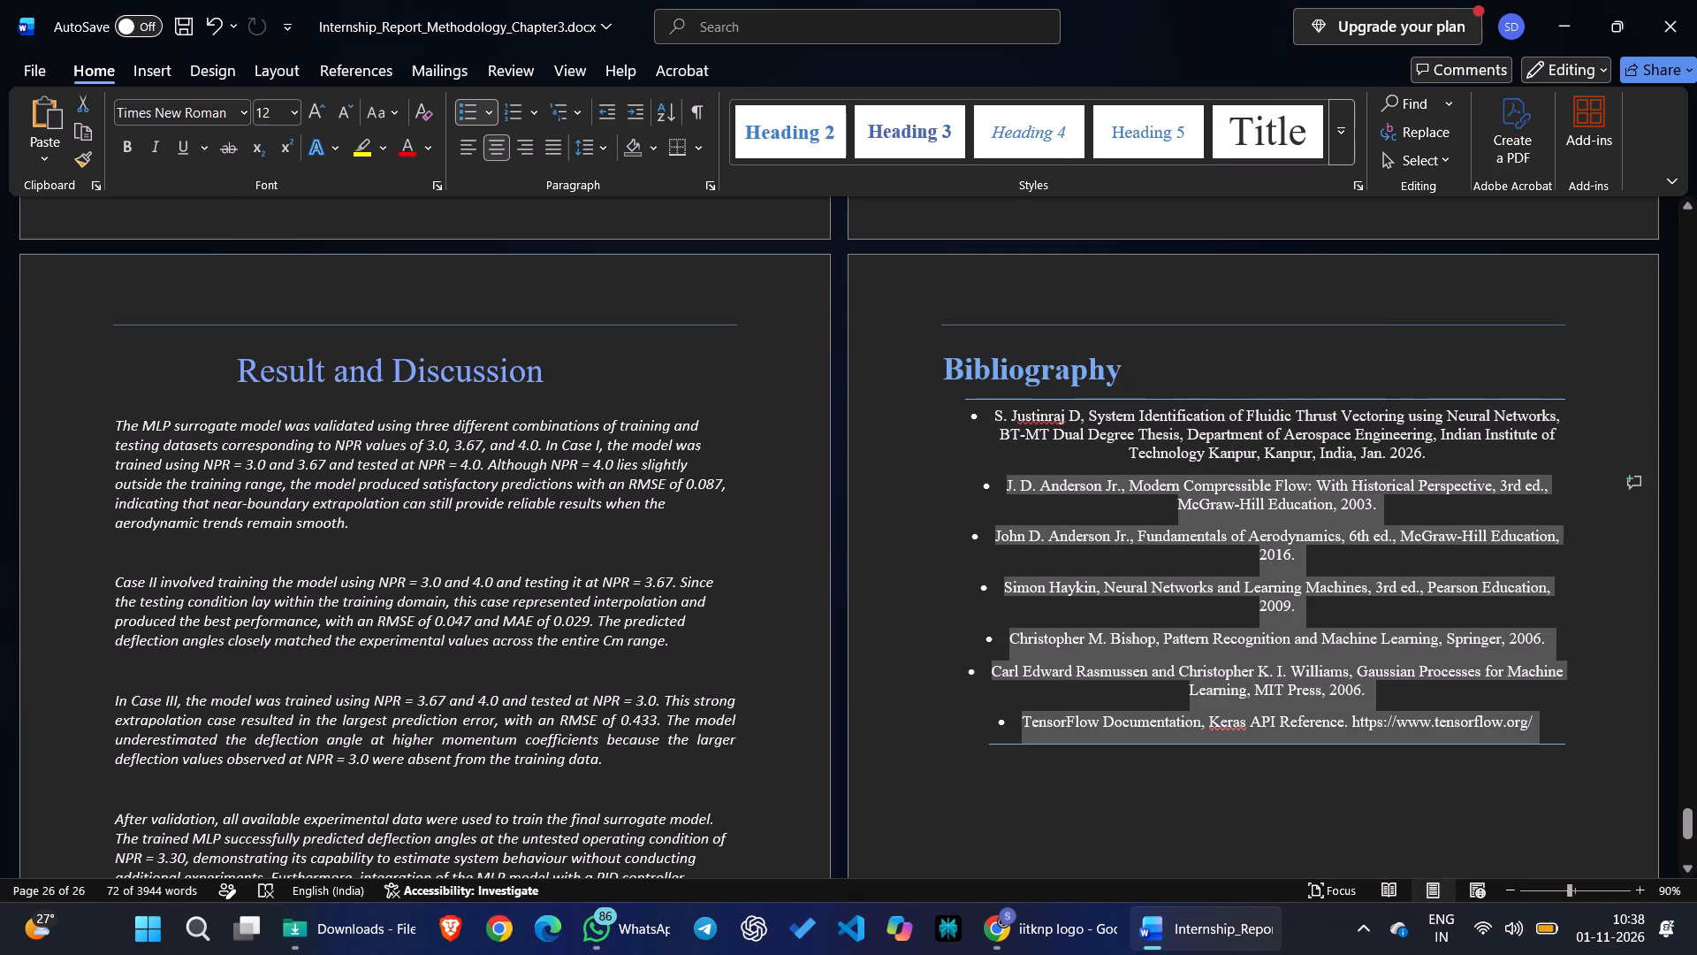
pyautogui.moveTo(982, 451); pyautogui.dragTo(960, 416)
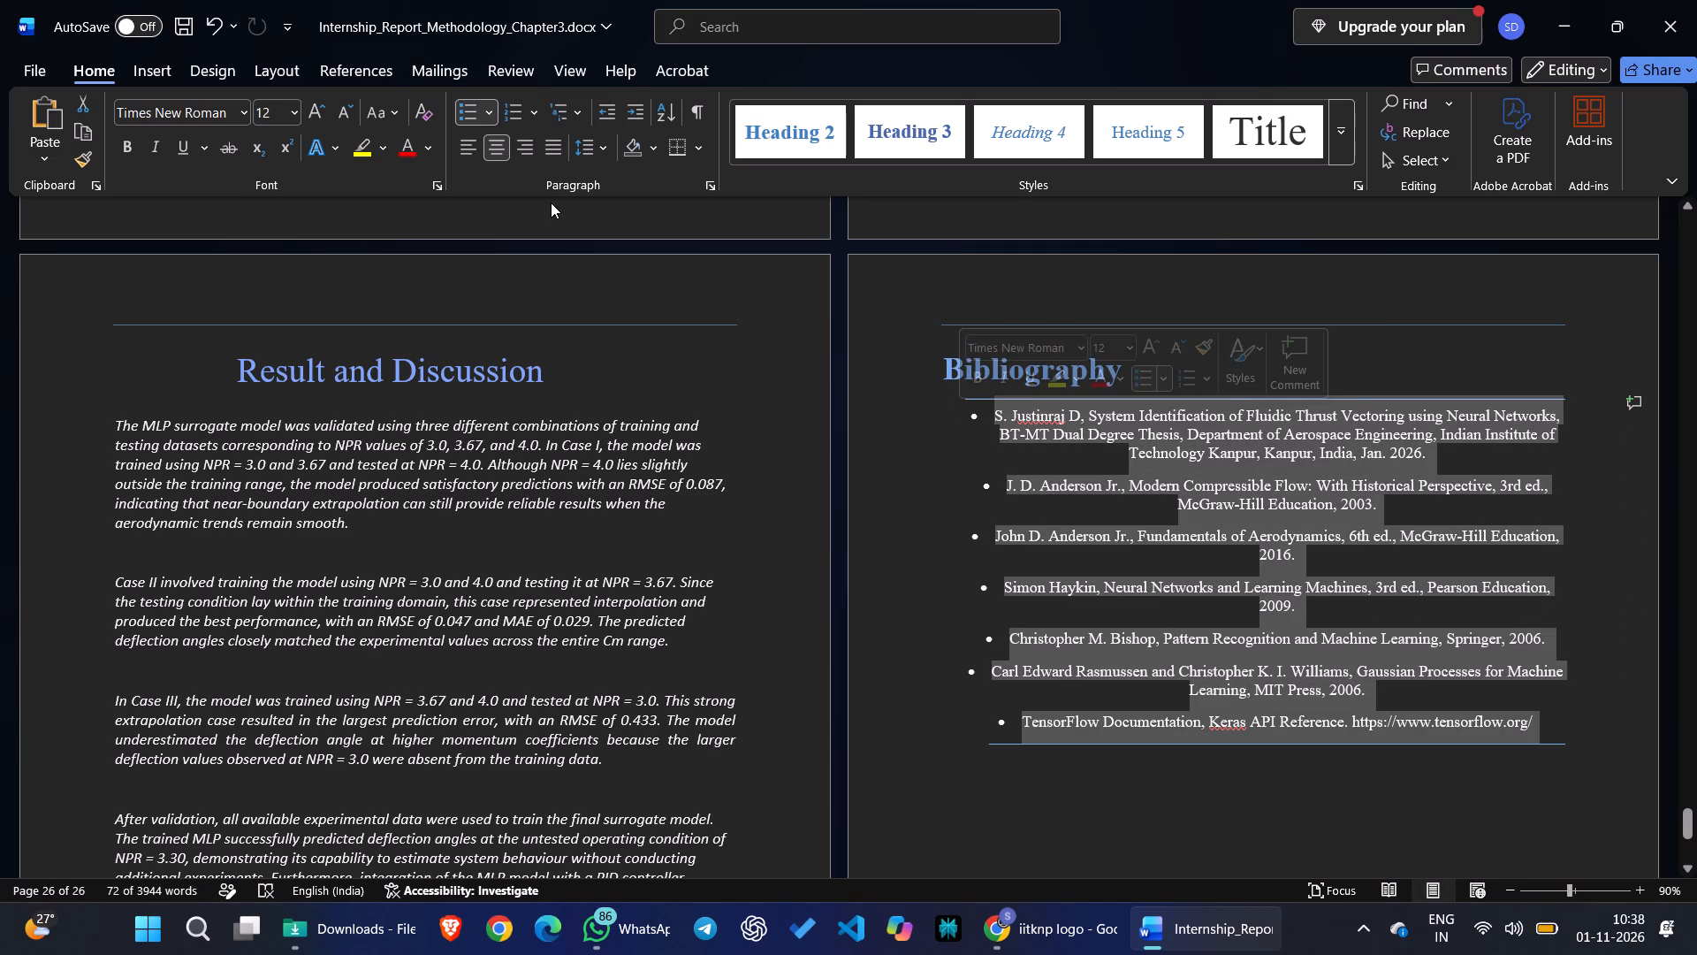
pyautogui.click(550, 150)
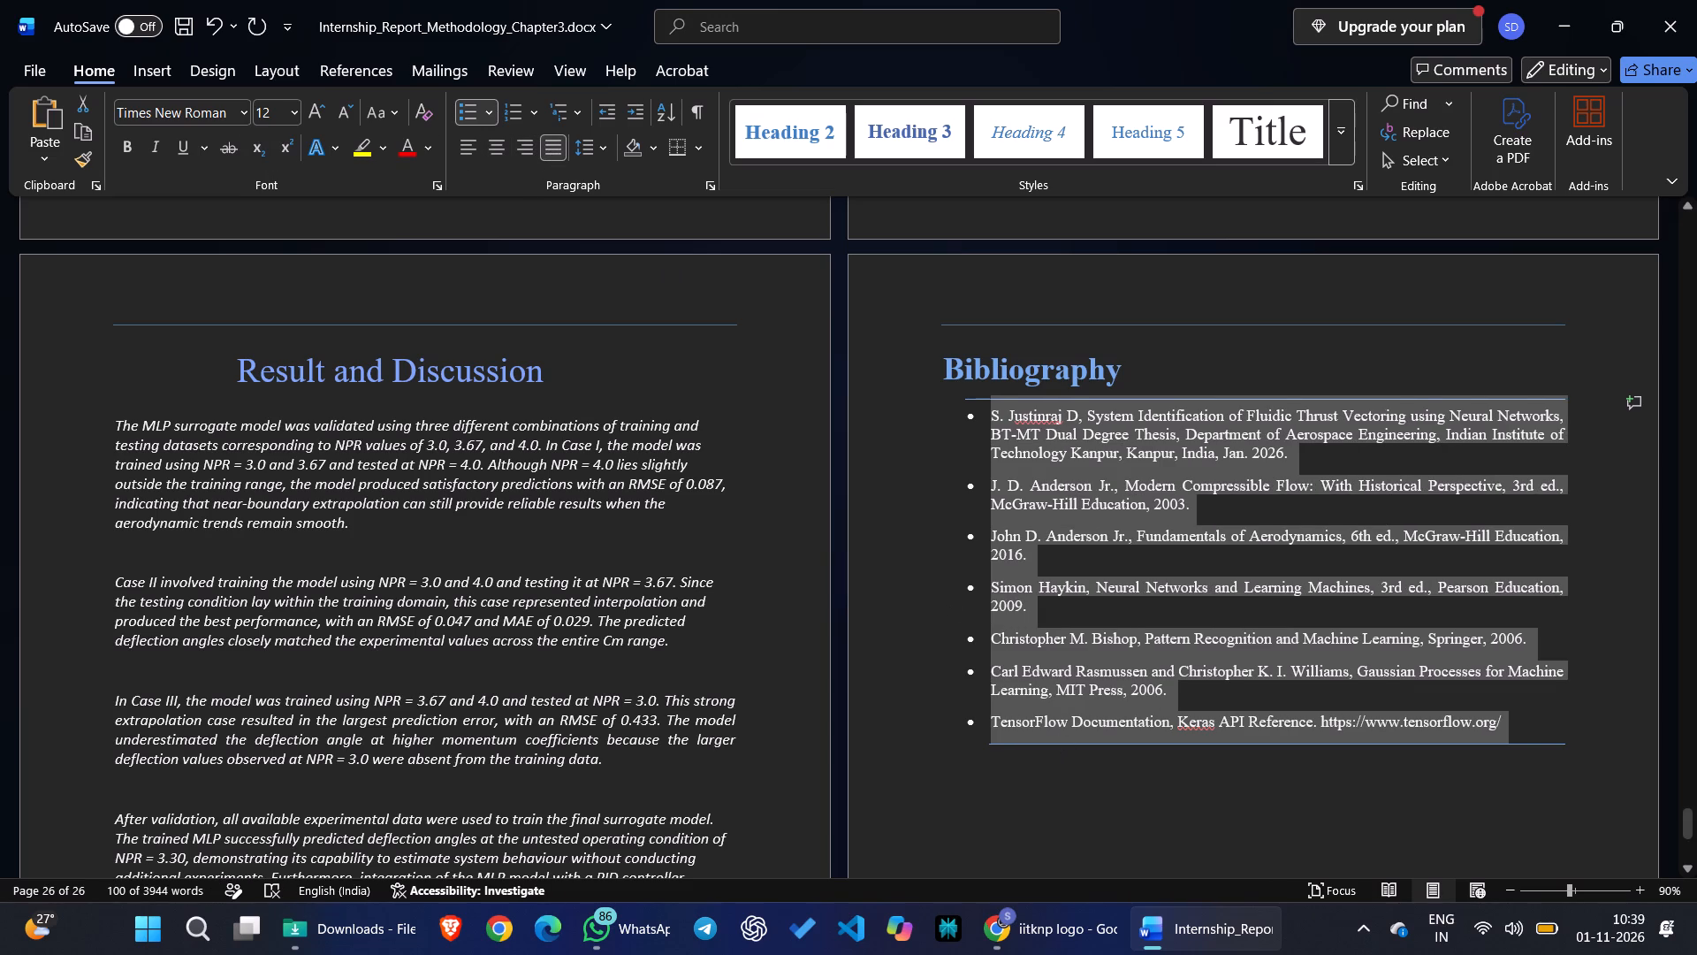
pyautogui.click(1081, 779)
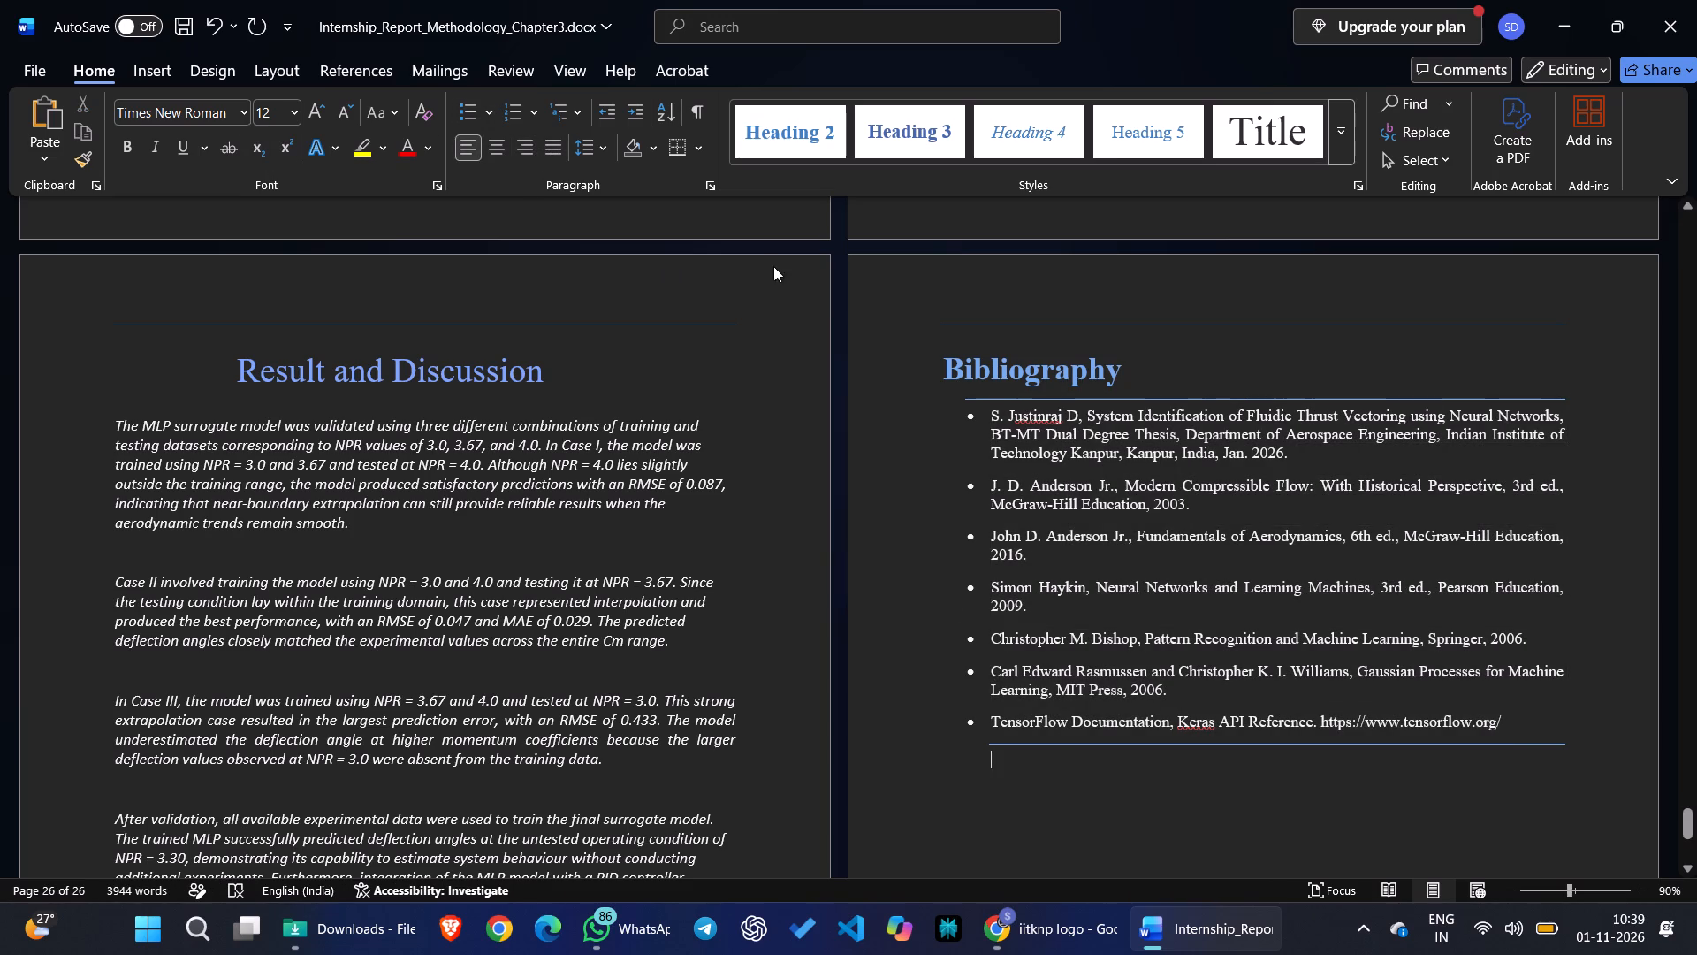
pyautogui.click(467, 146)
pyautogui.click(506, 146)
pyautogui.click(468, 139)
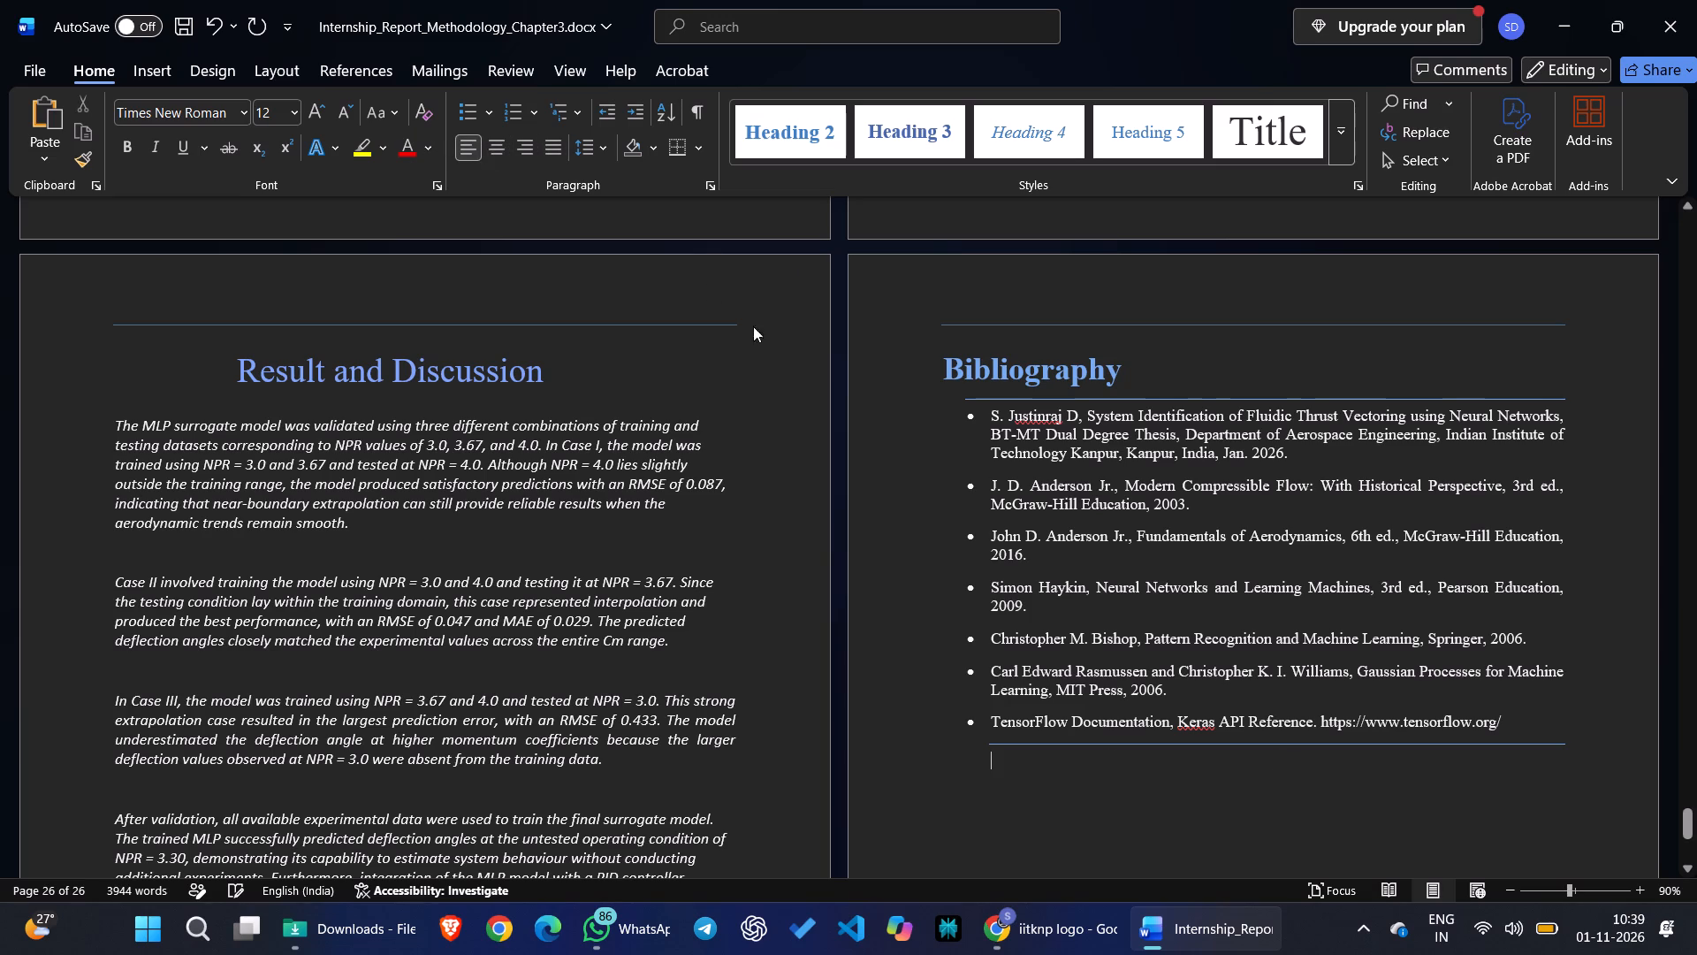
# Left-align all the bulleted references in the bibliography, from the first entry to the TensorFlow one.
pyautogui.moveTo(951, 414); pyautogui.dragTo(1044, 462)
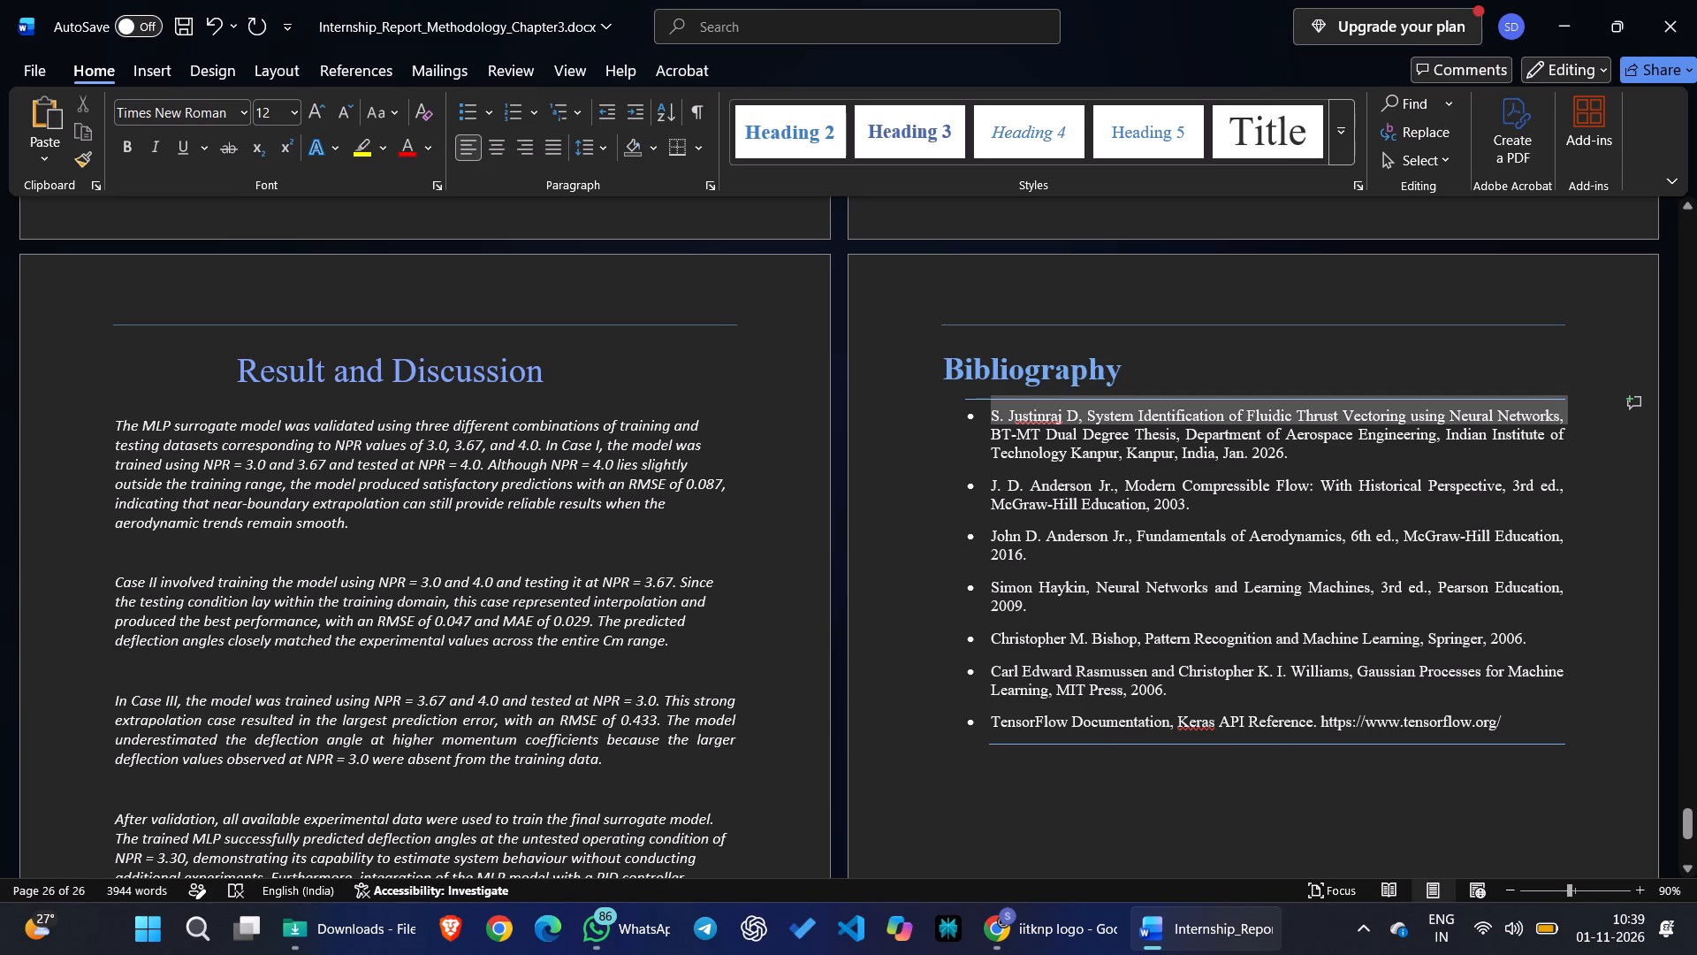
pyautogui.moveTo(1044, 462); pyautogui.dragTo(1445, 730)
pyautogui.scroll(1, 1199, 581)
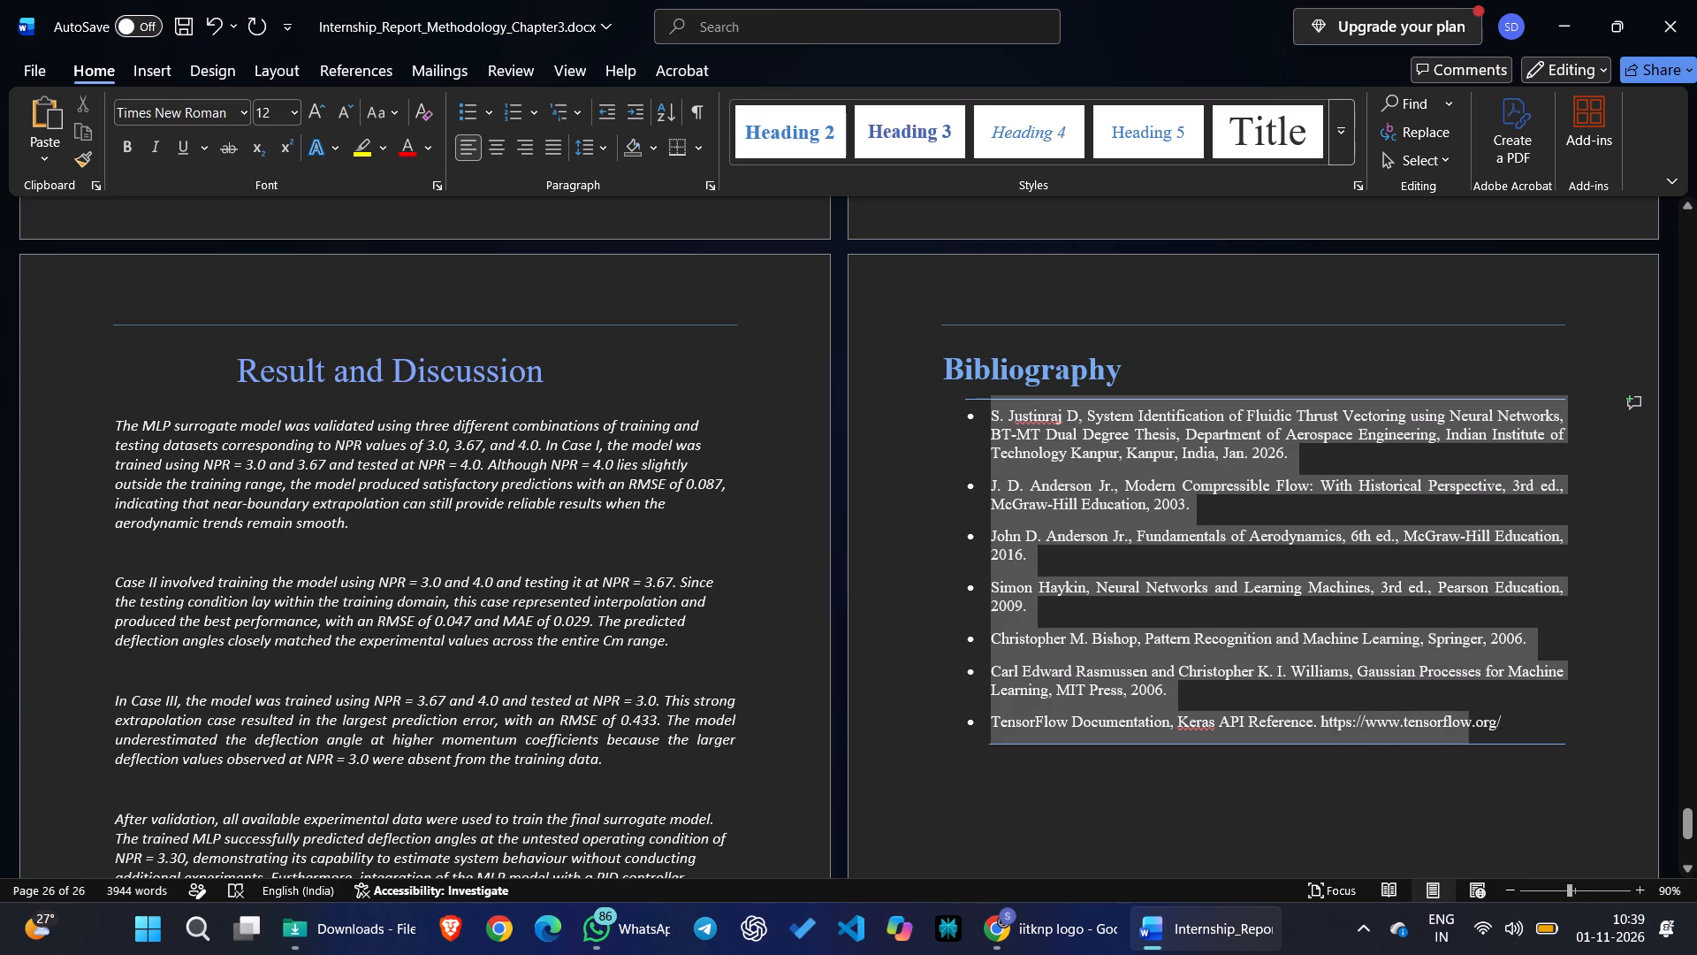
pyautogui.moveTo(1445, 730); pyautogui.dragTo(1517, 737)
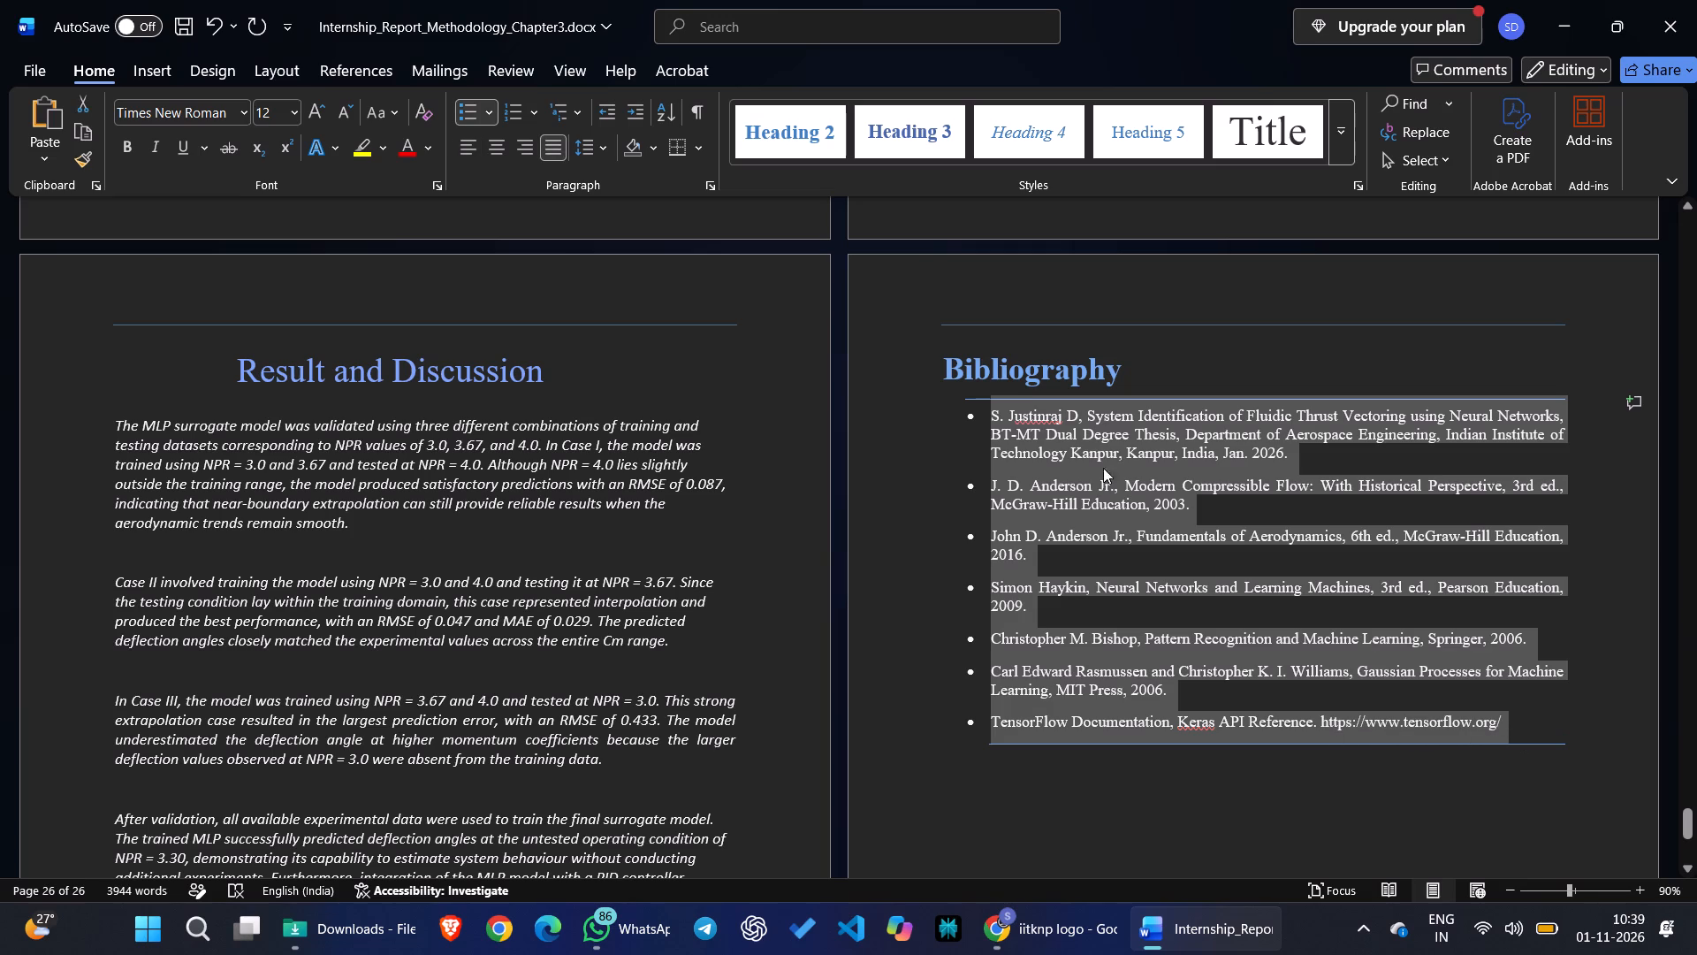
pyautogui.click(477, 155)
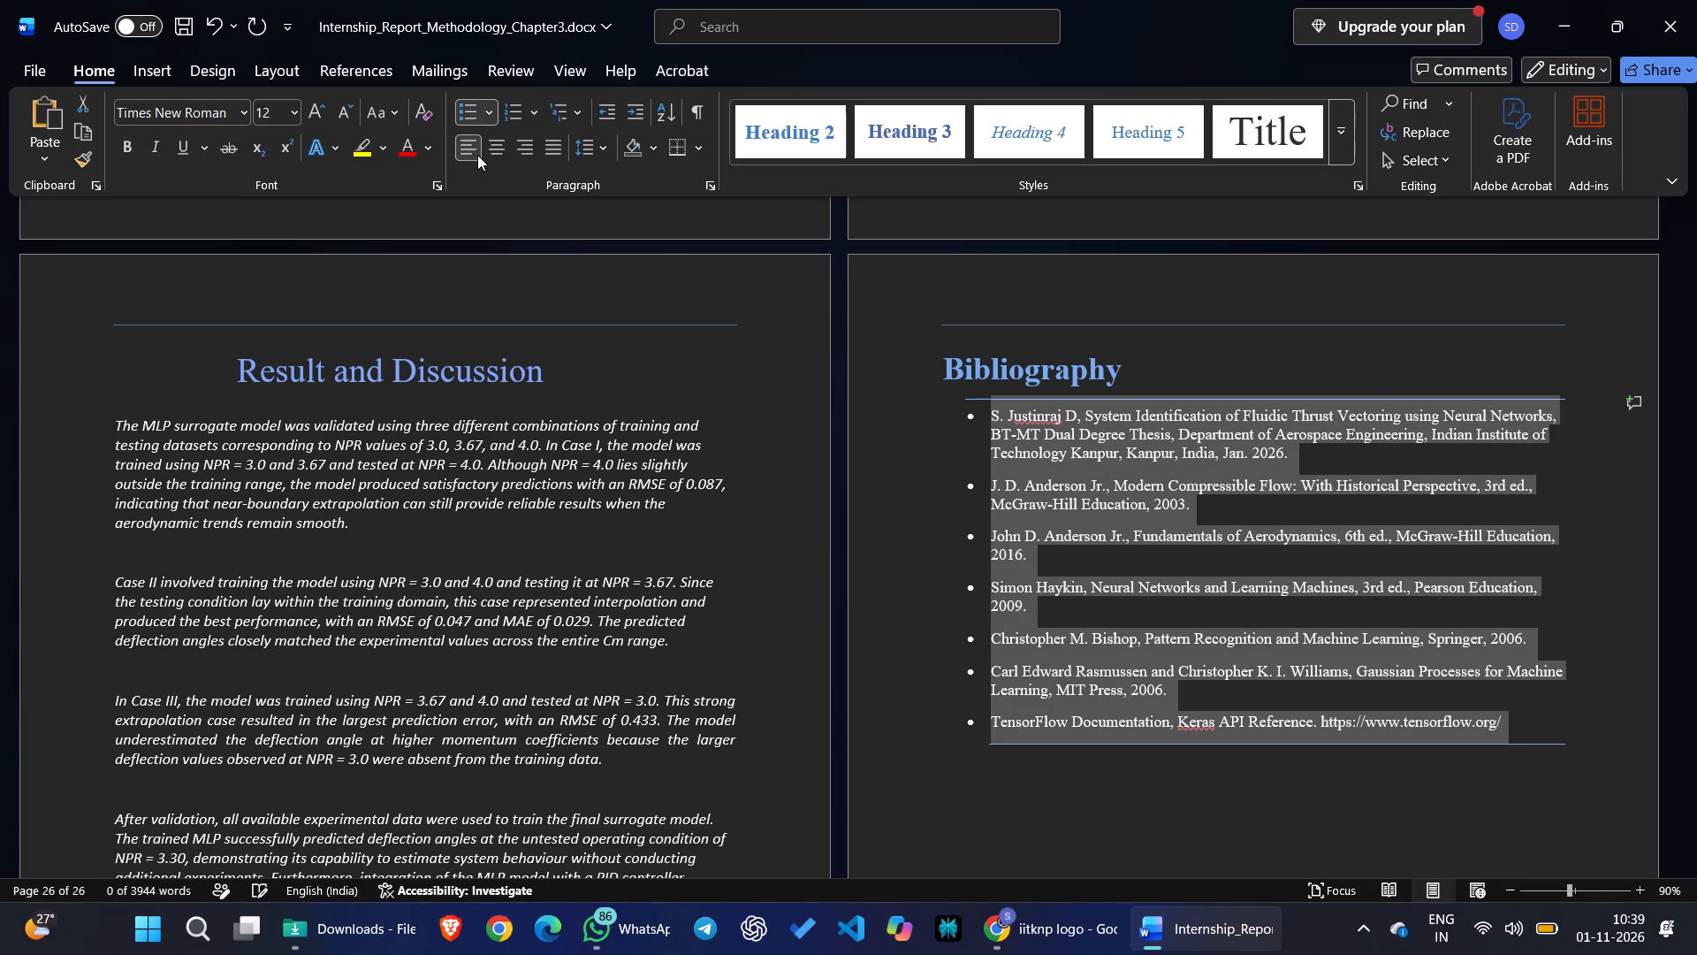
pyautogui.click(1278, 860)
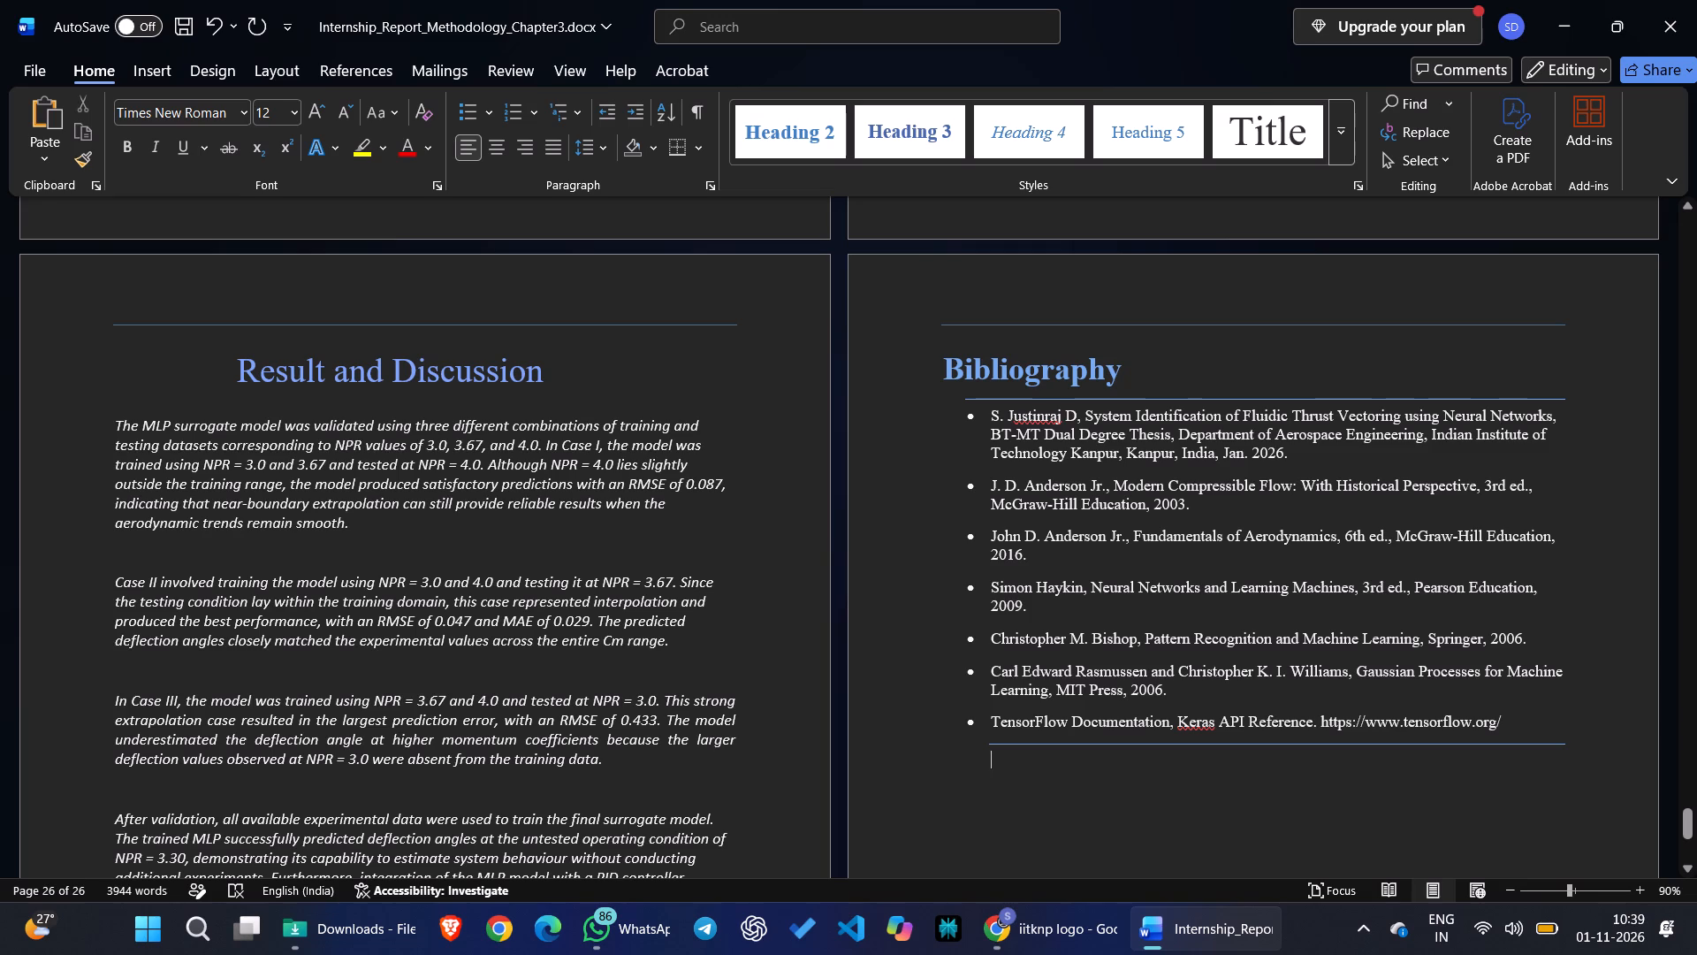
# Shift the Bibliography heading toward the middle of the page by adding 23 leading spaces.
pyautogui.click(947, 371)
pyautogui.press('space')
pyautogui.press('space')
pyautogui.press('space')
pyautogui.press('space')
pyautogui.press('space')
pyautogui.press('space')
pyautogui.press('space')
pyautogui.press('space')
pyautogui.press('space')
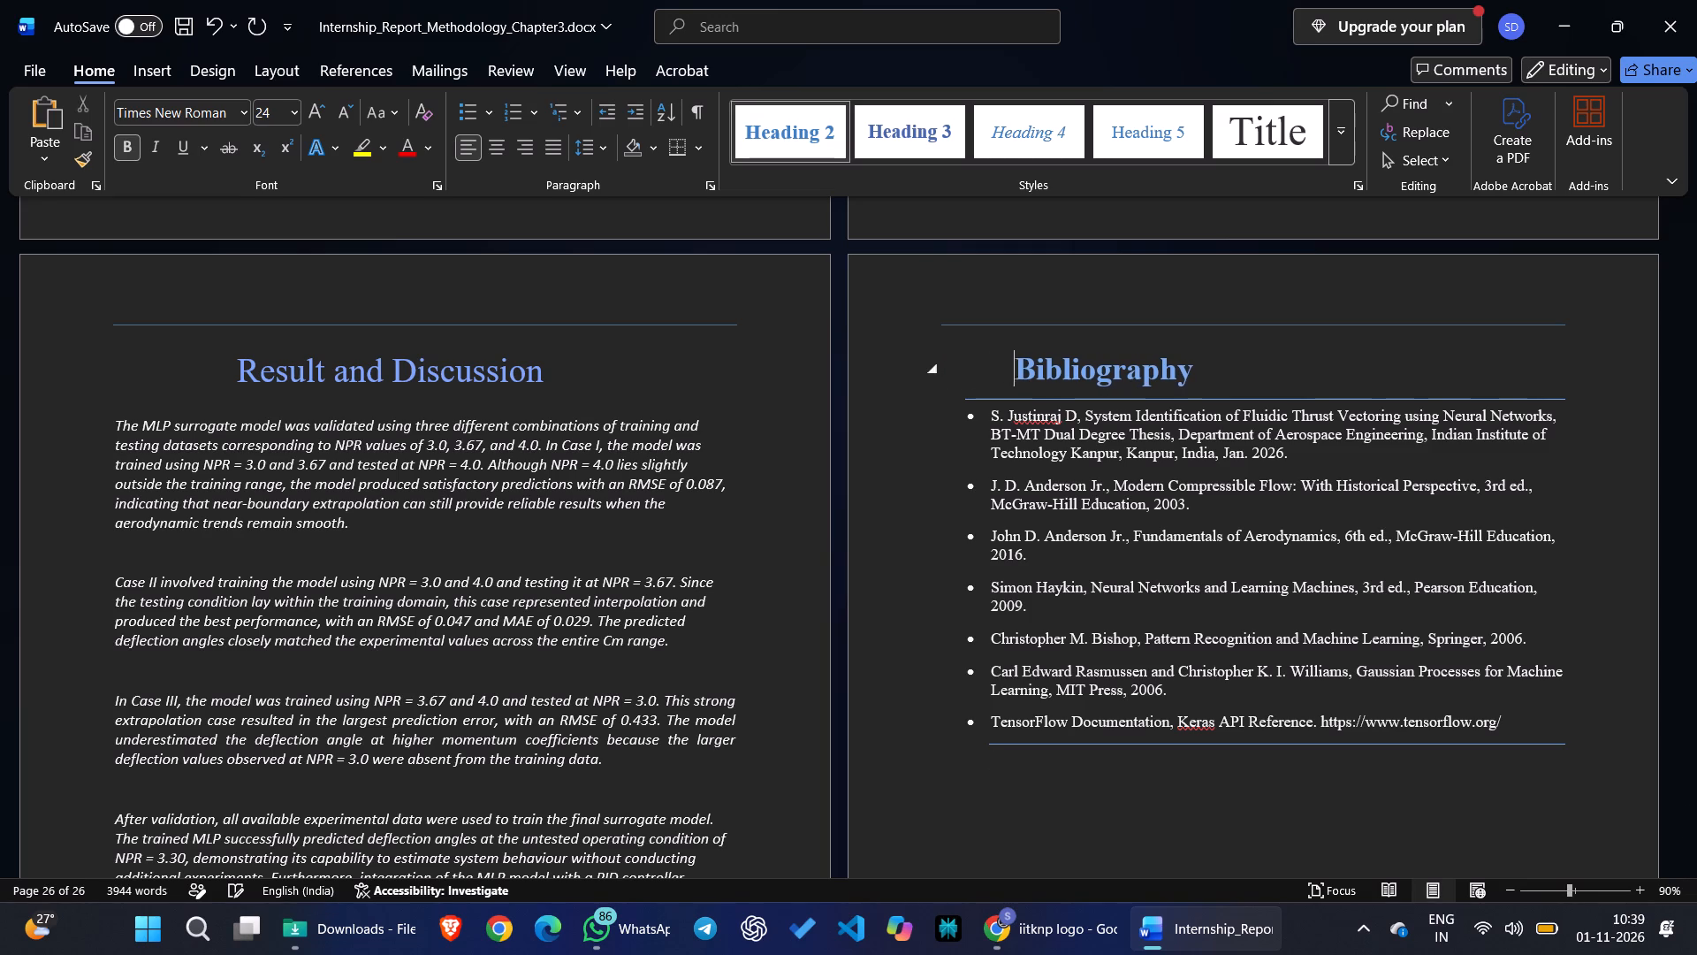
pyautogui.press('space')
pyautogui.press('space')
pyautogui.press('space')
pyautogui.press('space')
pyautogui.press('space')
pyautogui.press('space')
pyautogui.press('space')
pyautogui.press('space')
pyautogui.press('space')
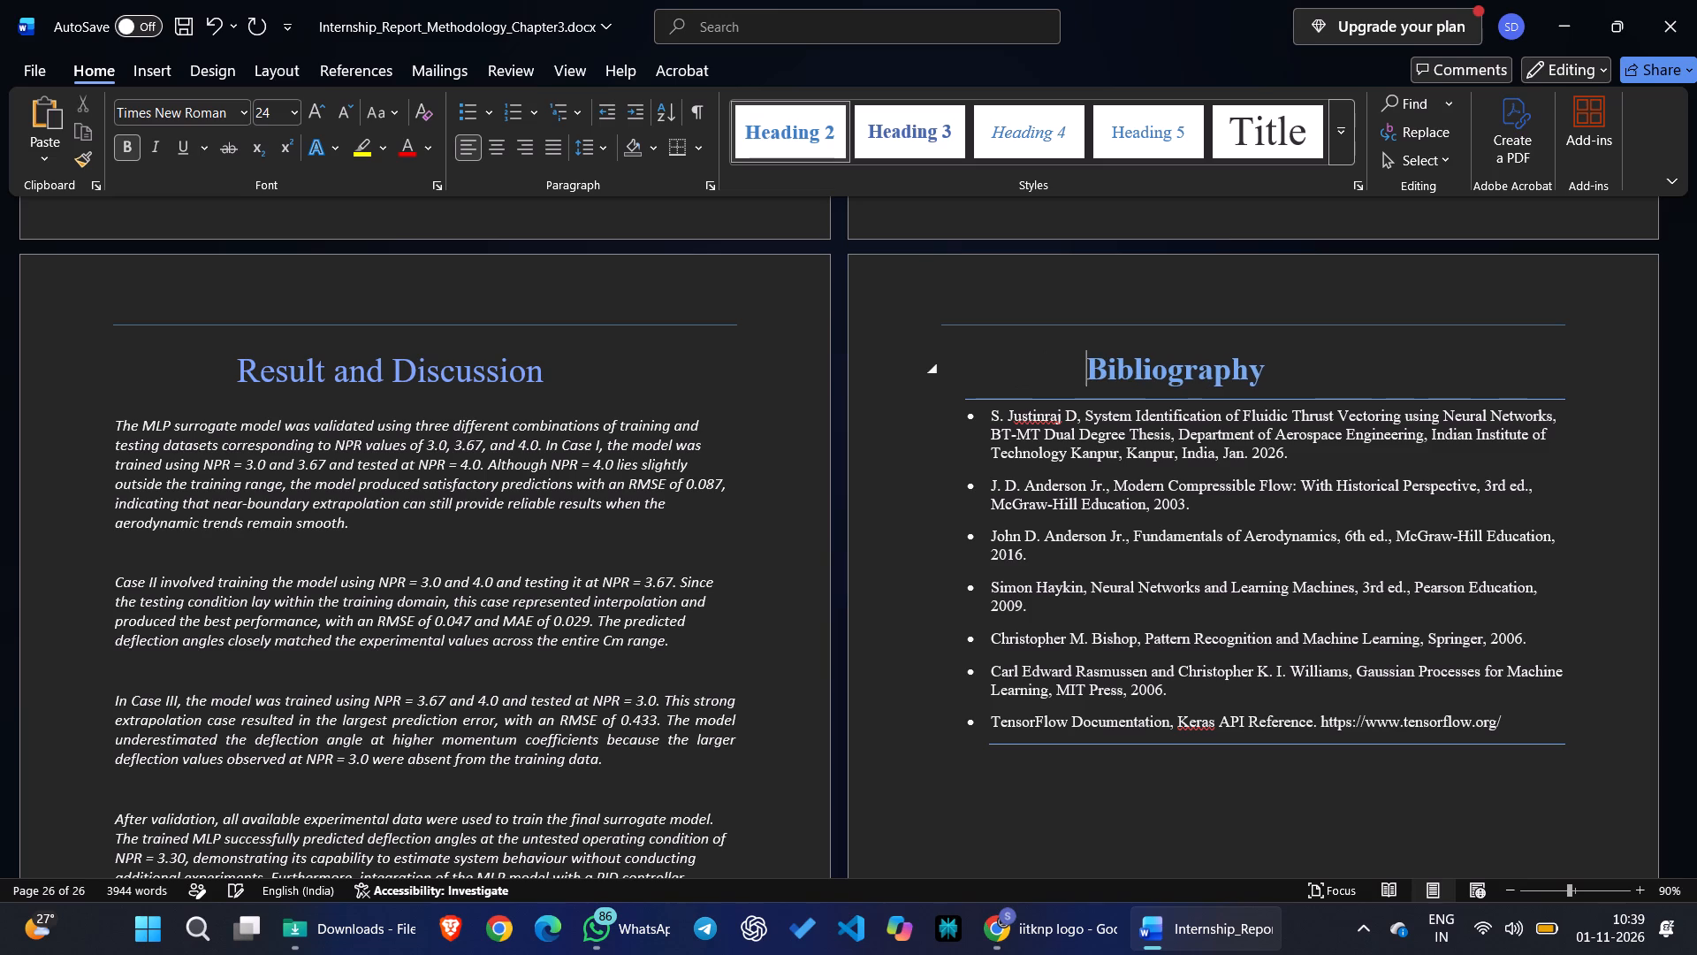
pyautogui.press('space')
pyautogui.press('space')
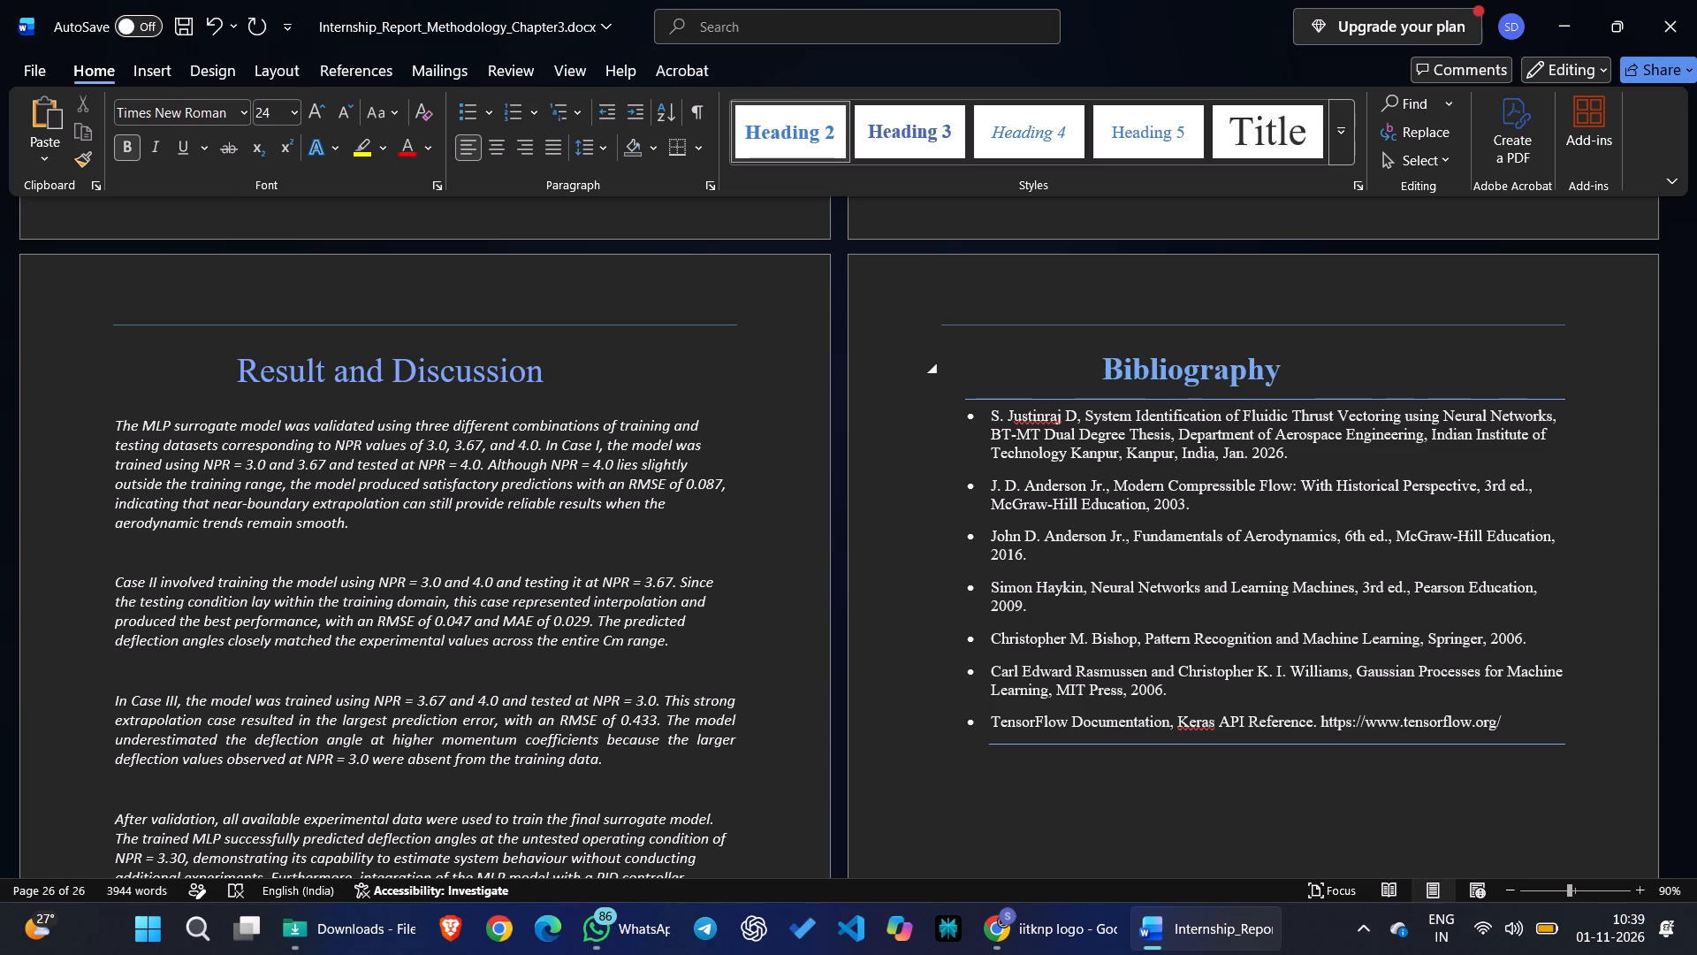
pyautogui.press('space')
pyautogui.press('space')
pyautogui.press('space')
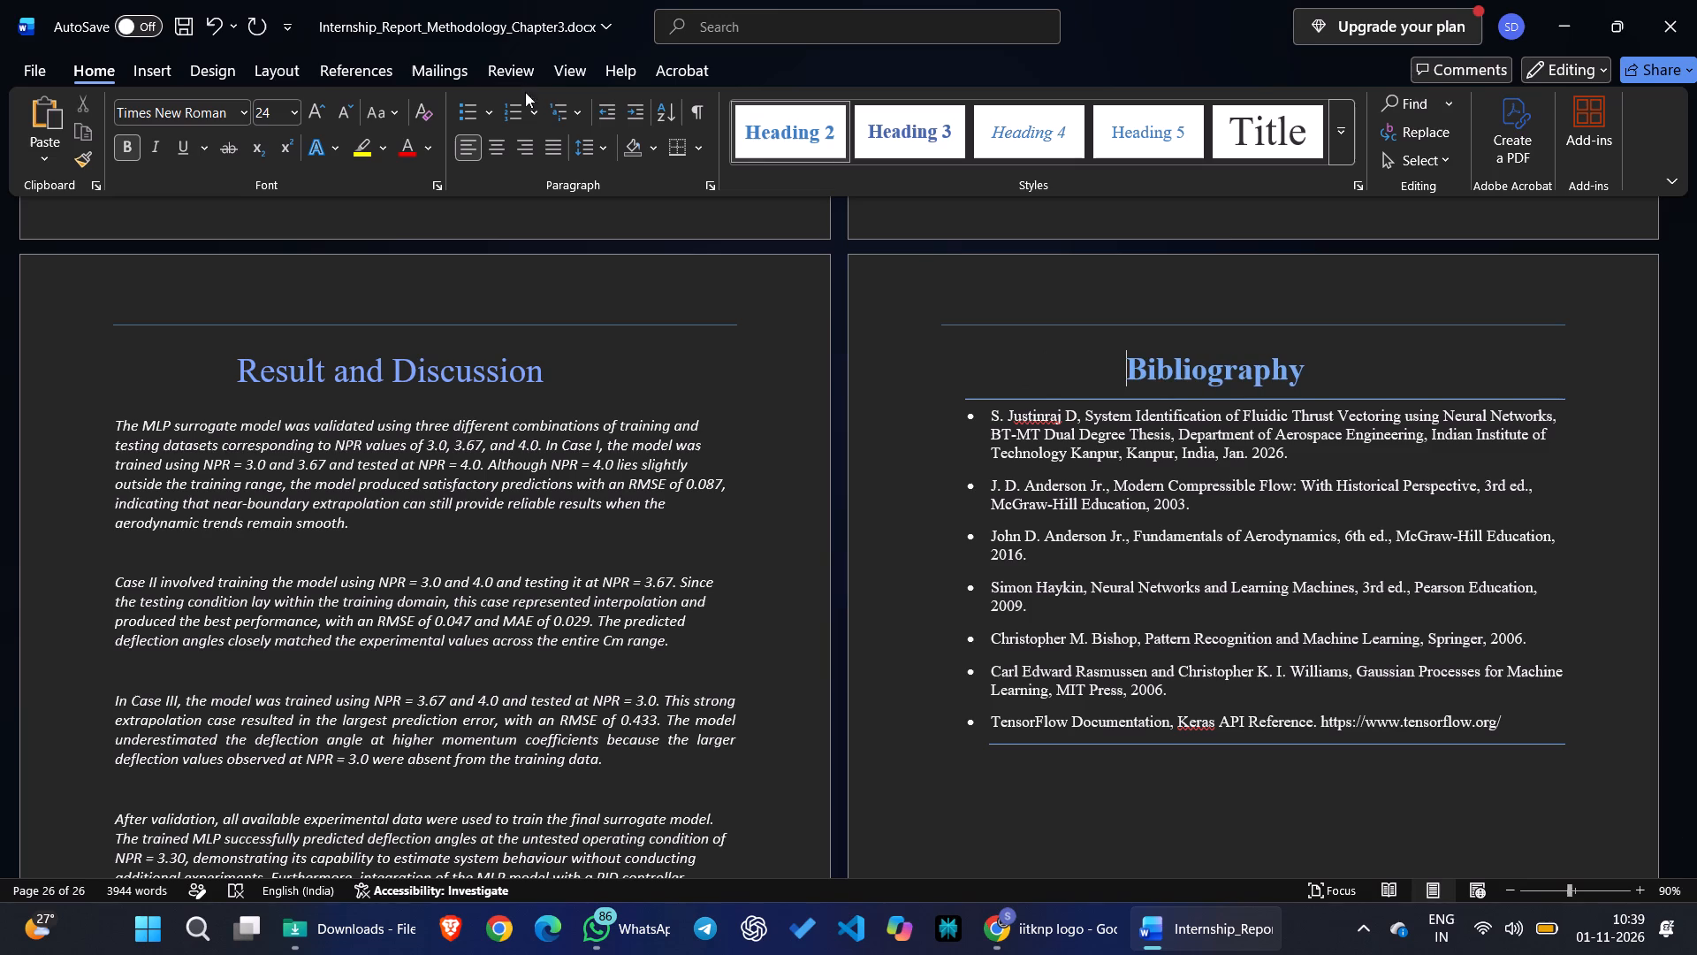
# Set the report's print output to the Microsoft Print to PDF printer with Print to File turned on.
pyautogui.click(33, 77)
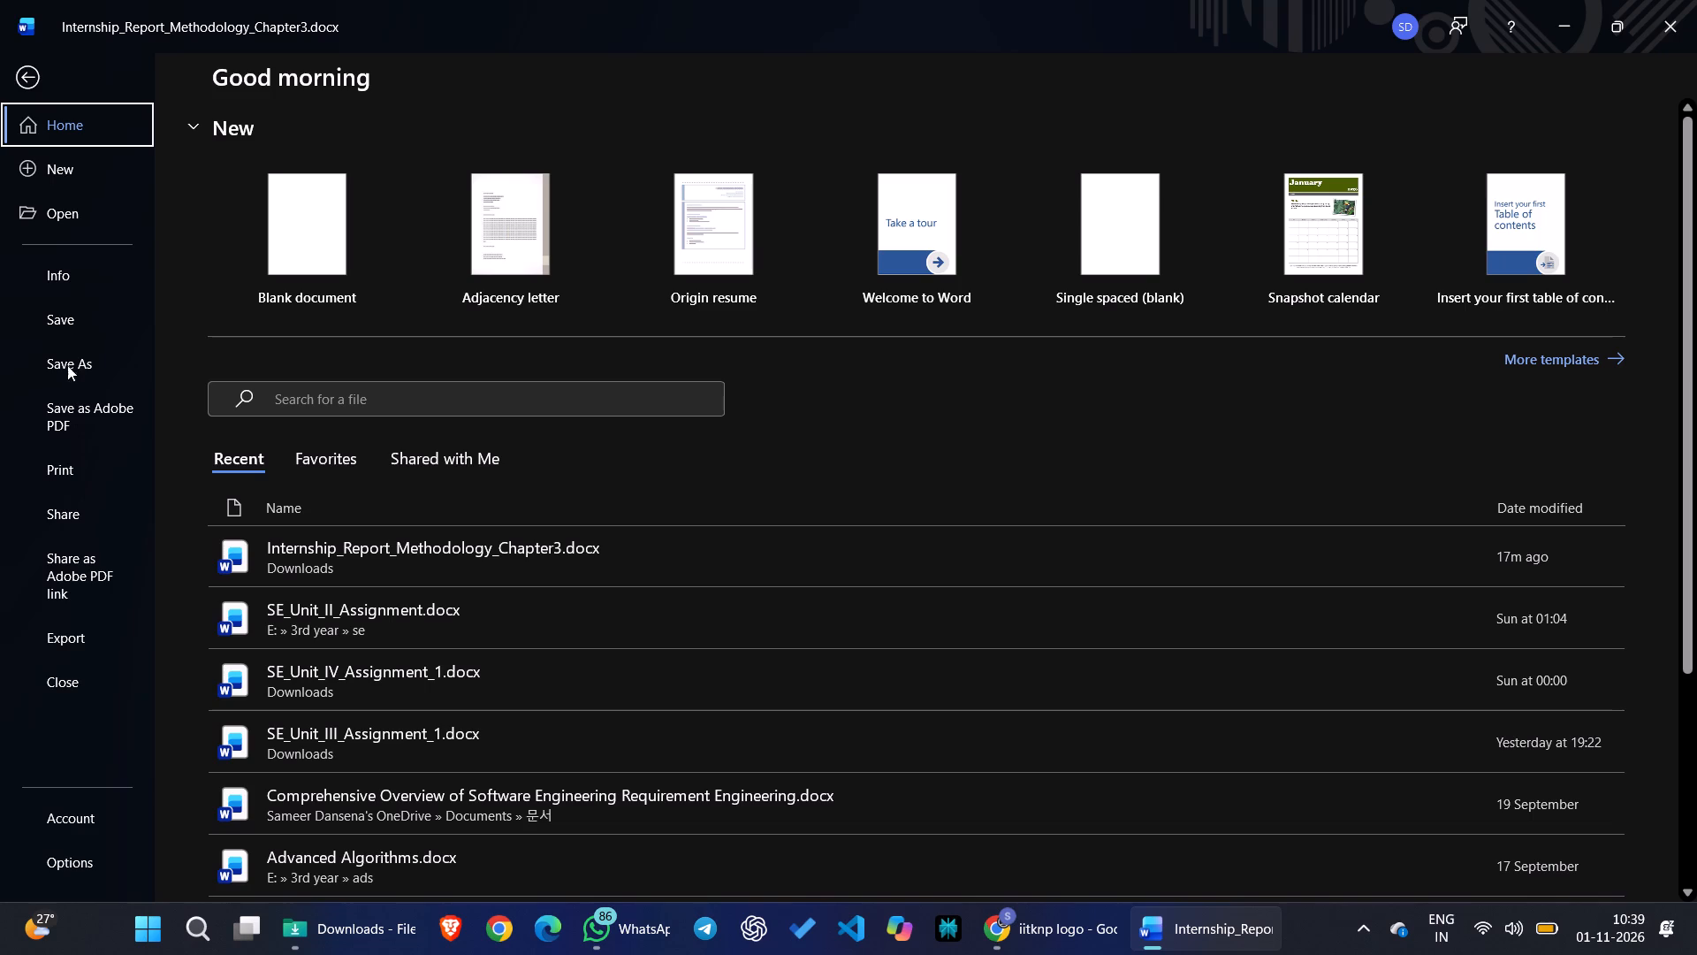
pyautogui.click(84, 470)
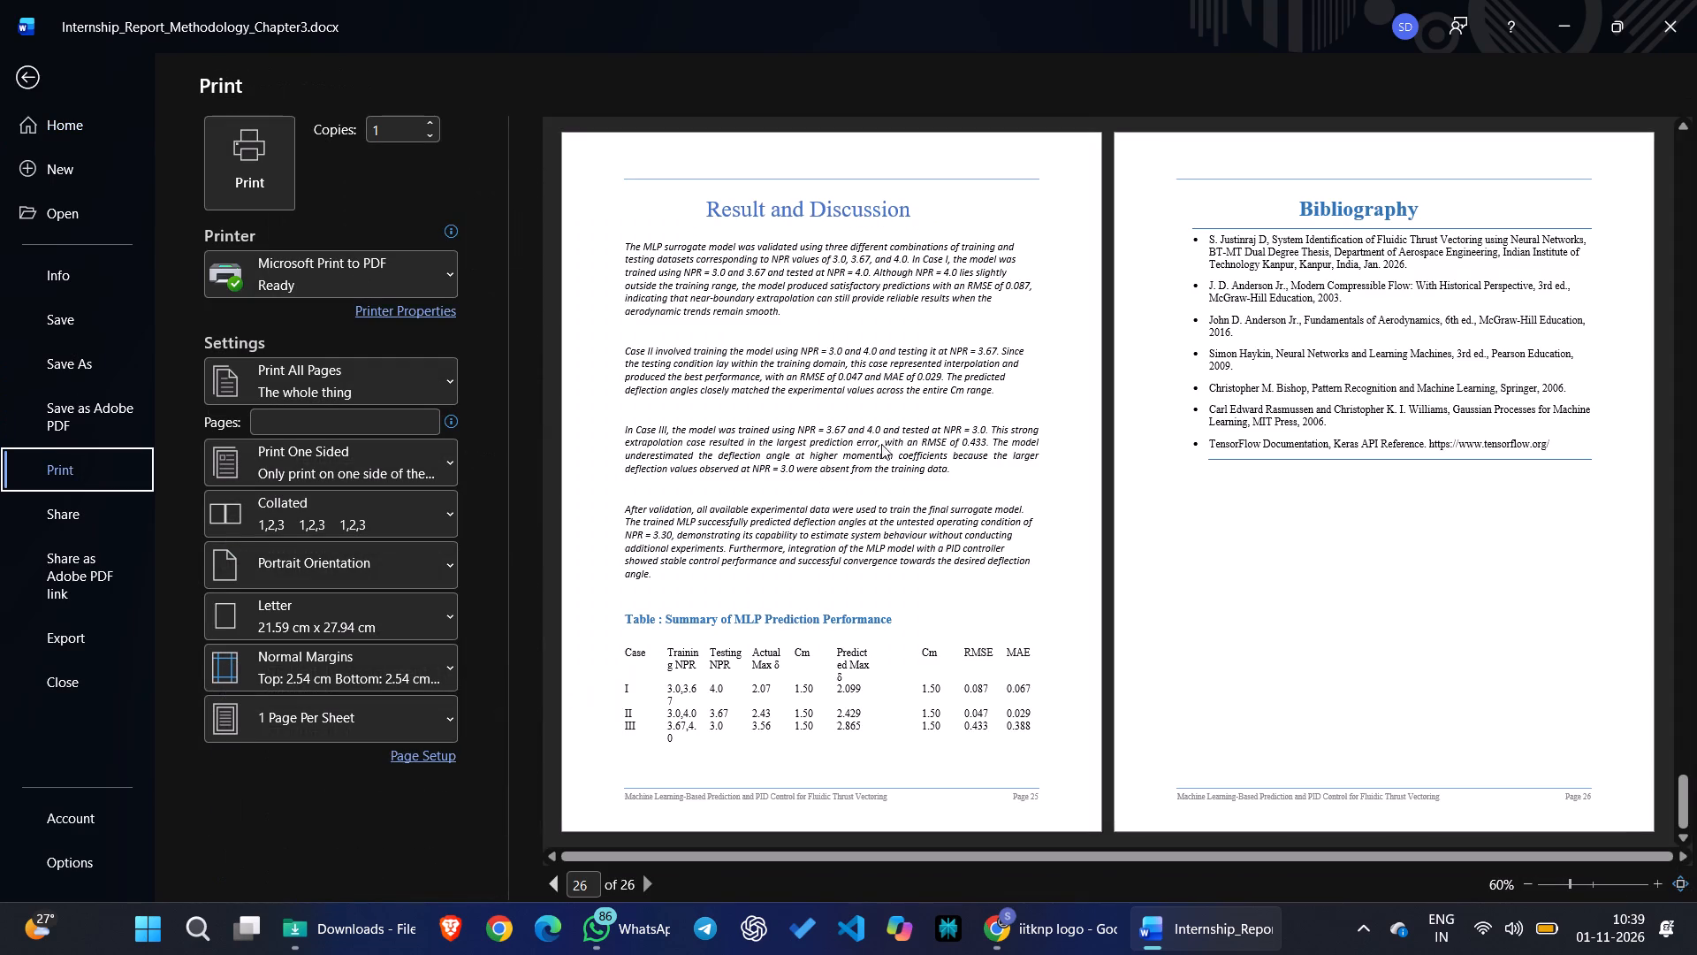
pyautogui.click(392, 278)
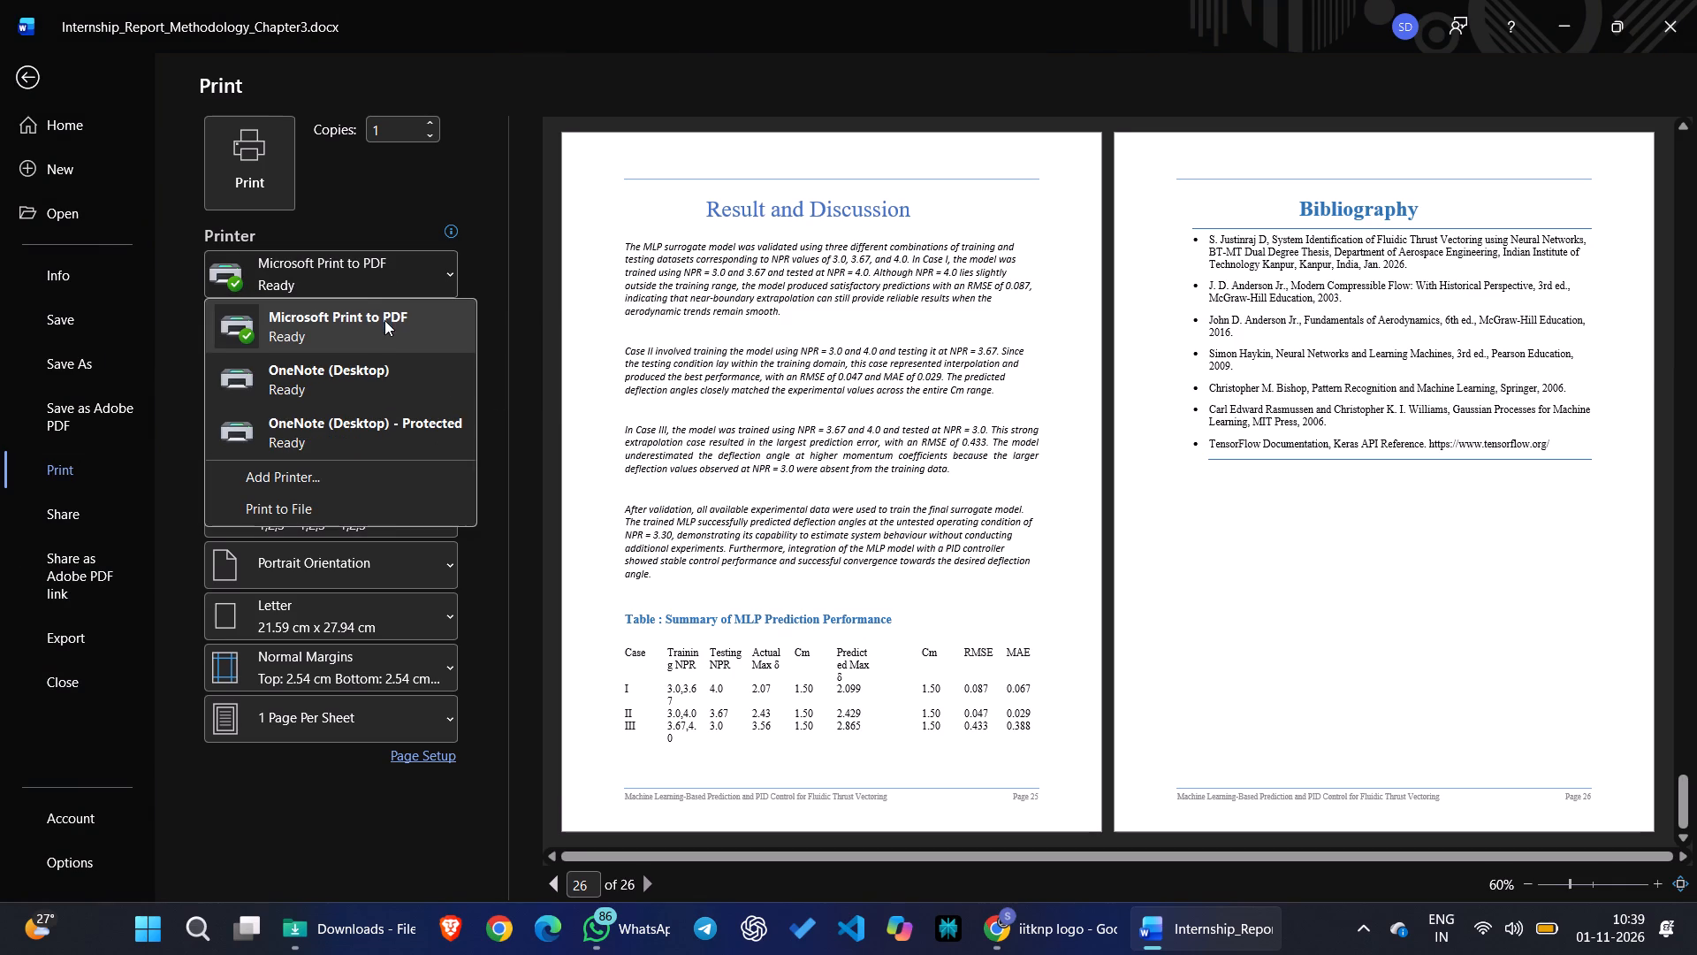
pyautogui.click(384, 320)
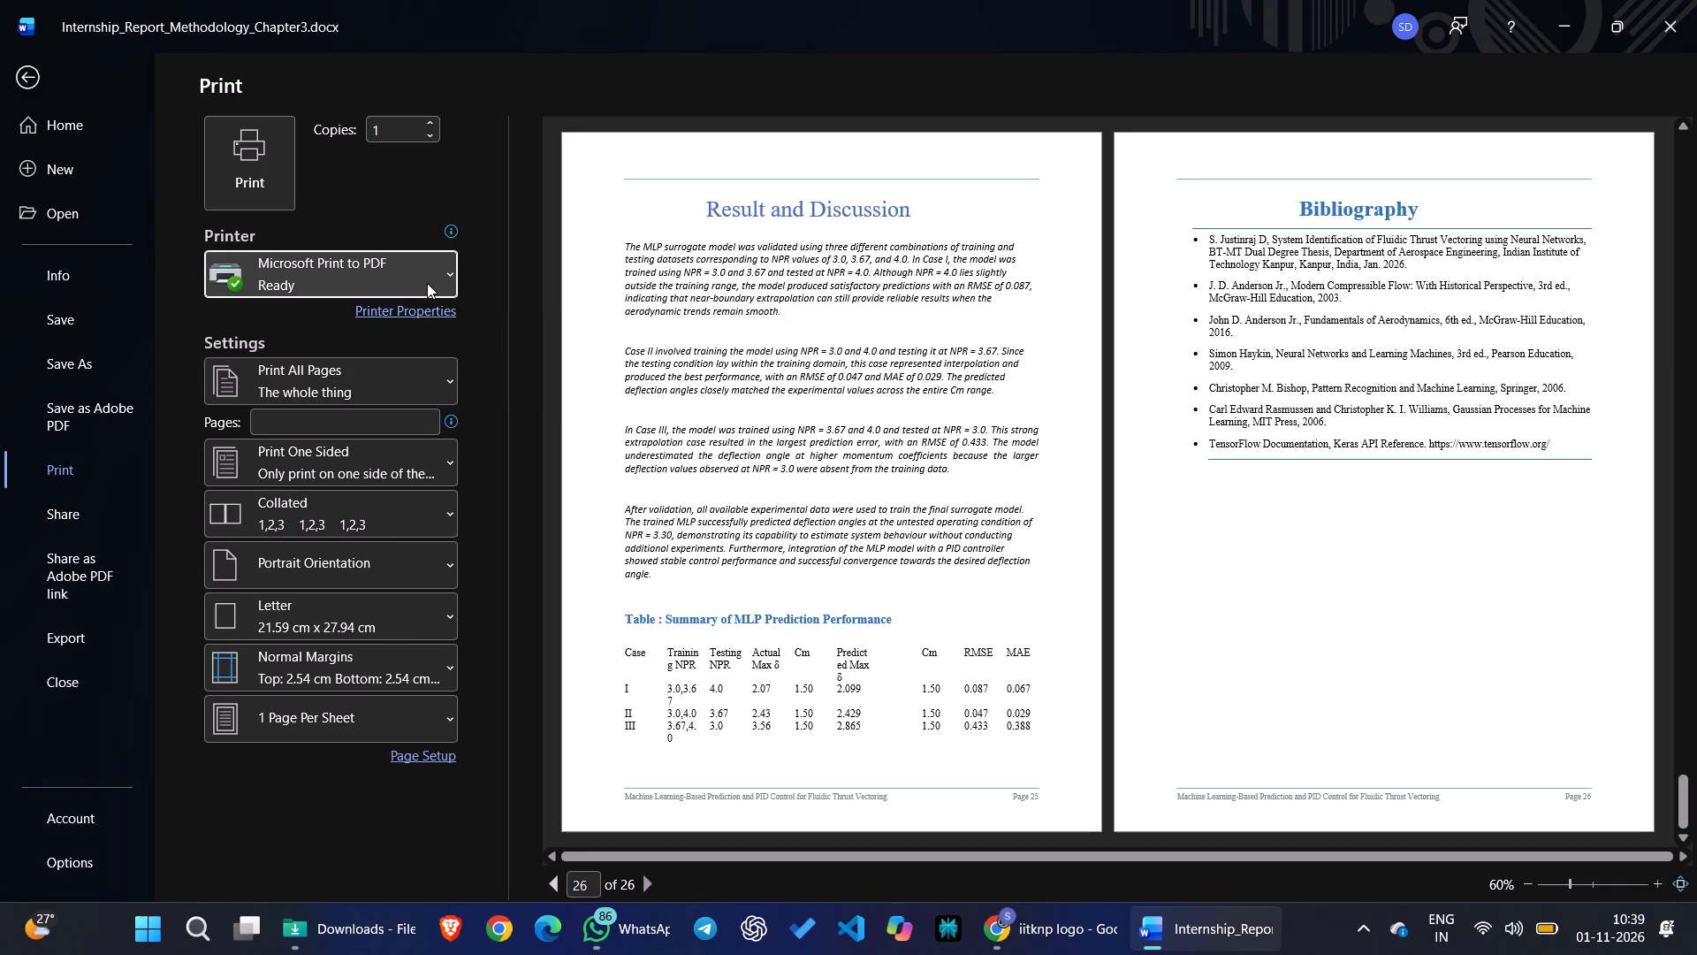
pyautogui.click(427, 283)
pyautogui.click(357, 518)
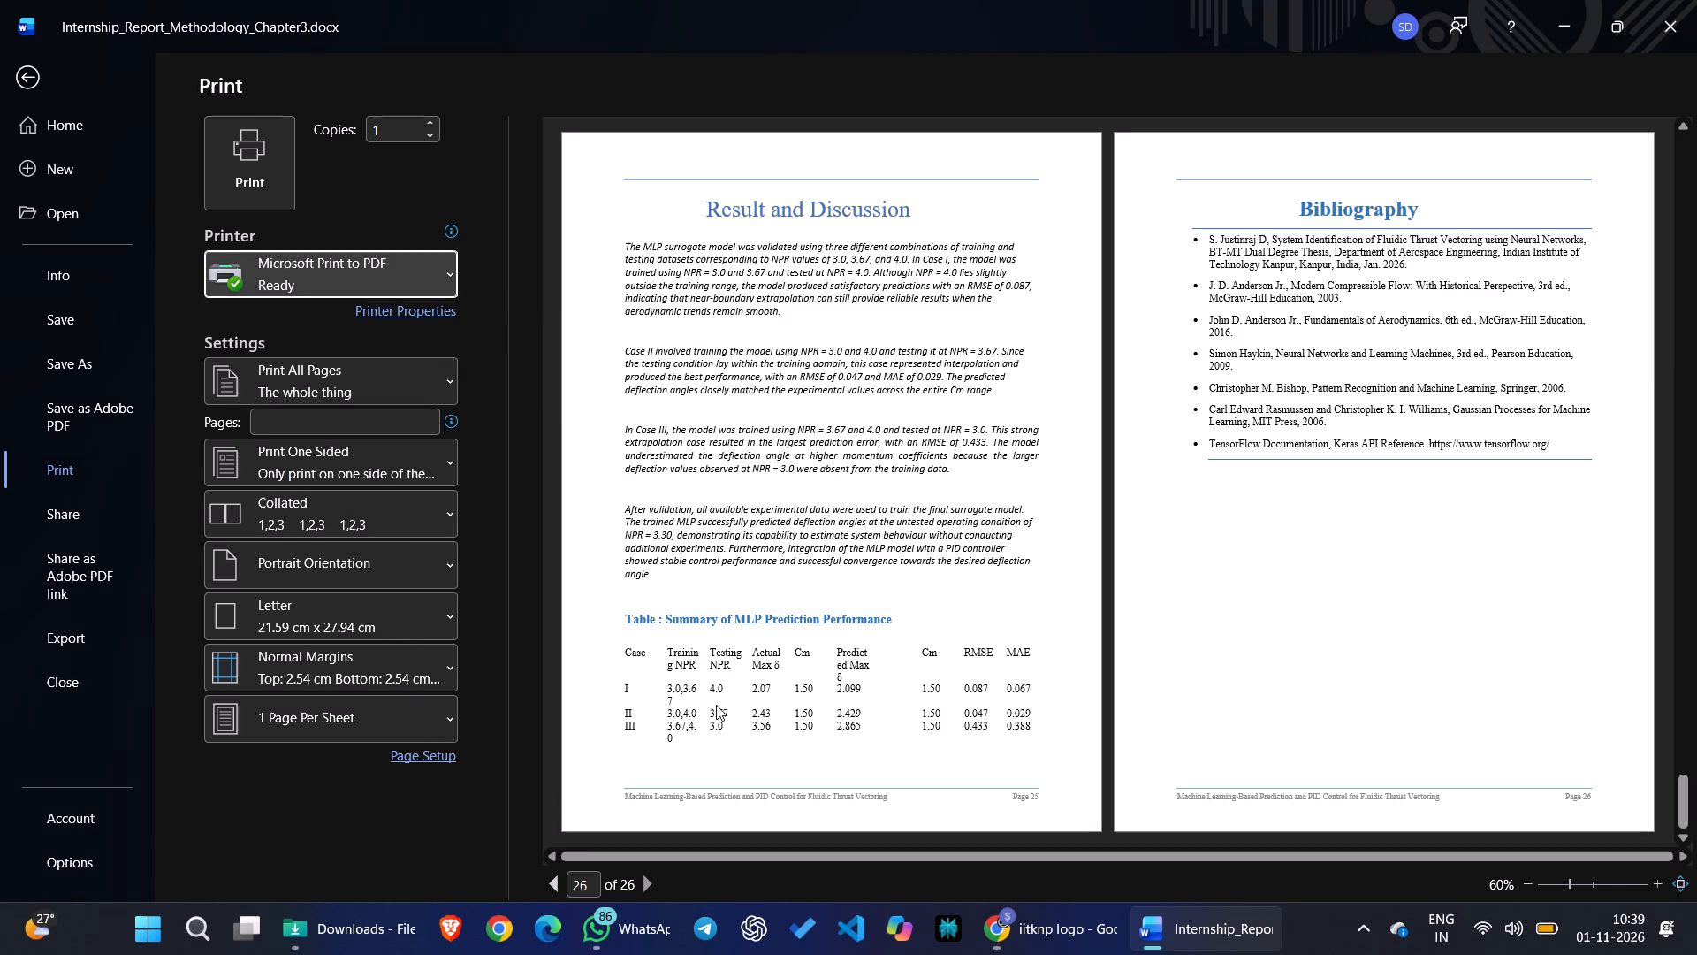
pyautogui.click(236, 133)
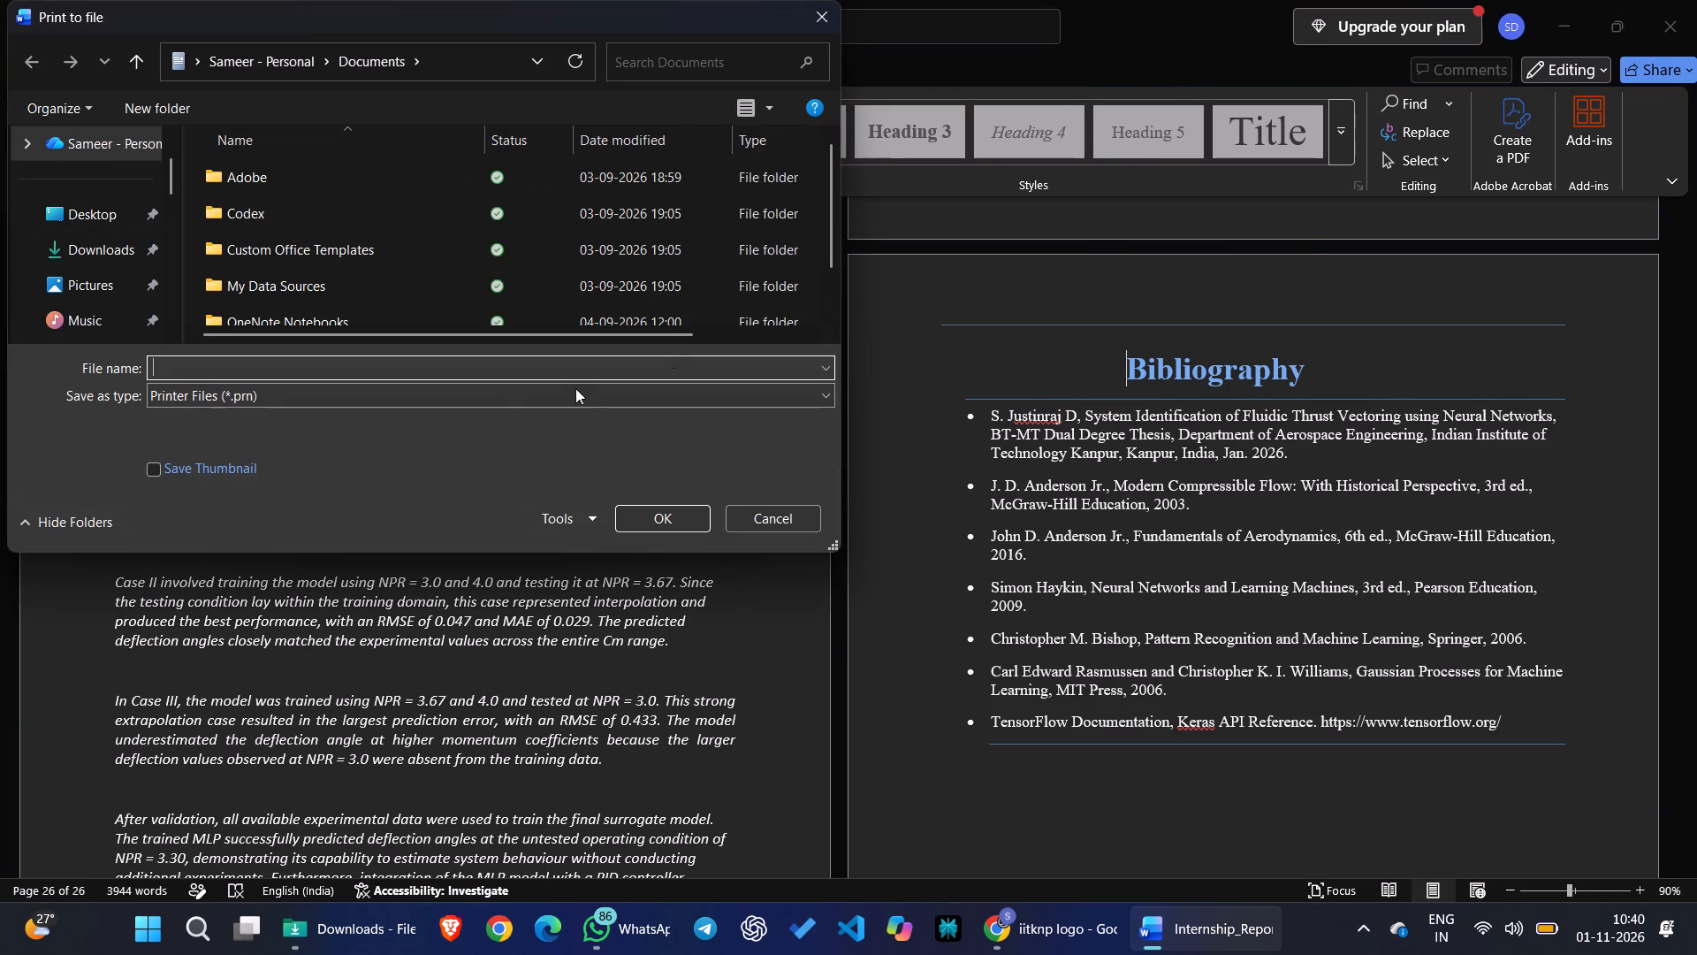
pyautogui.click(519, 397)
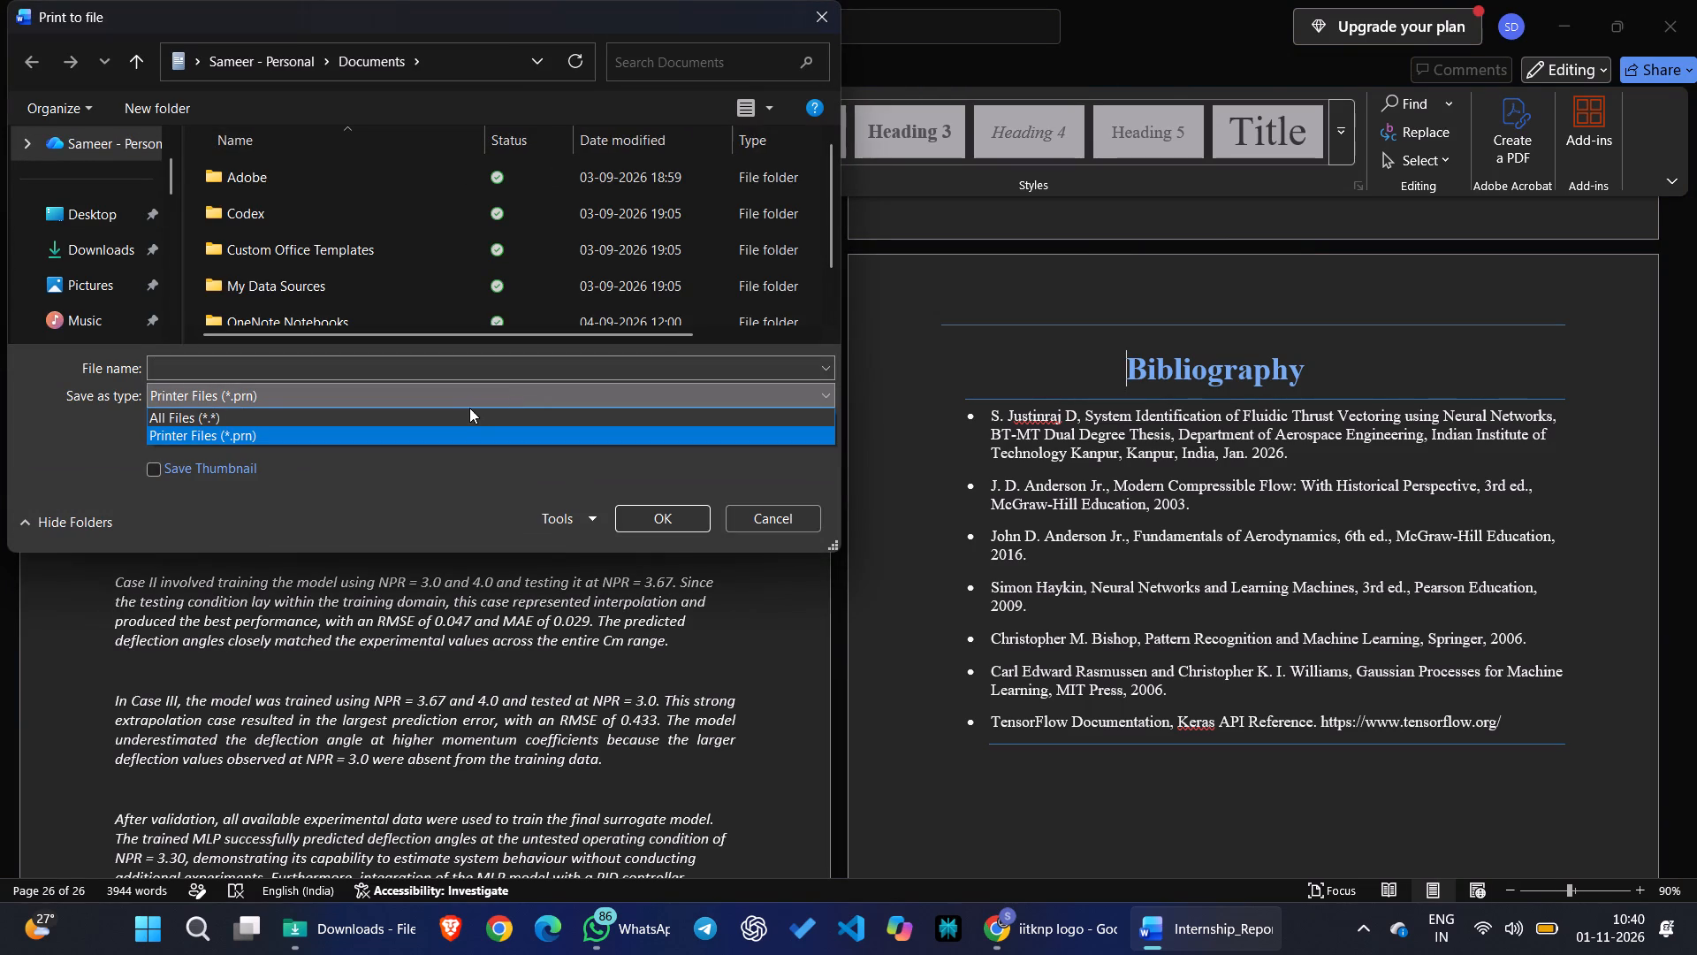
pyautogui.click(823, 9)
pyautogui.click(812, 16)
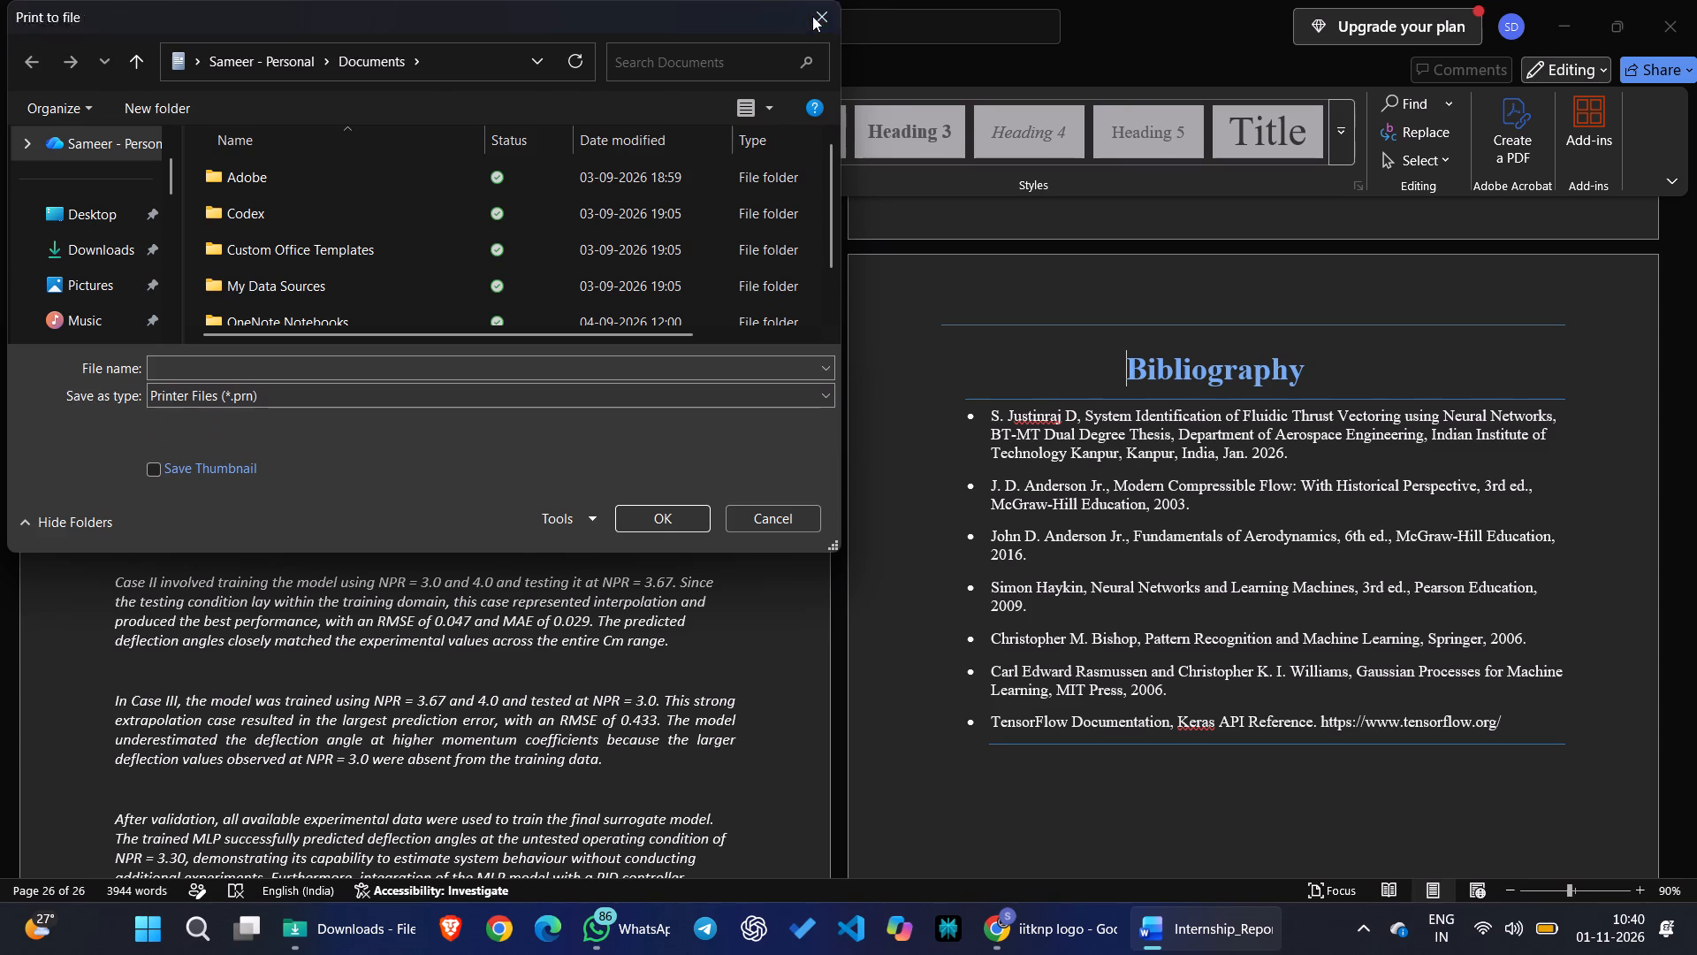
# Print the whole report with Microsoft Print to PDF, saving it in Documents as a printer file named report.
pyautogui.click(37, 58)
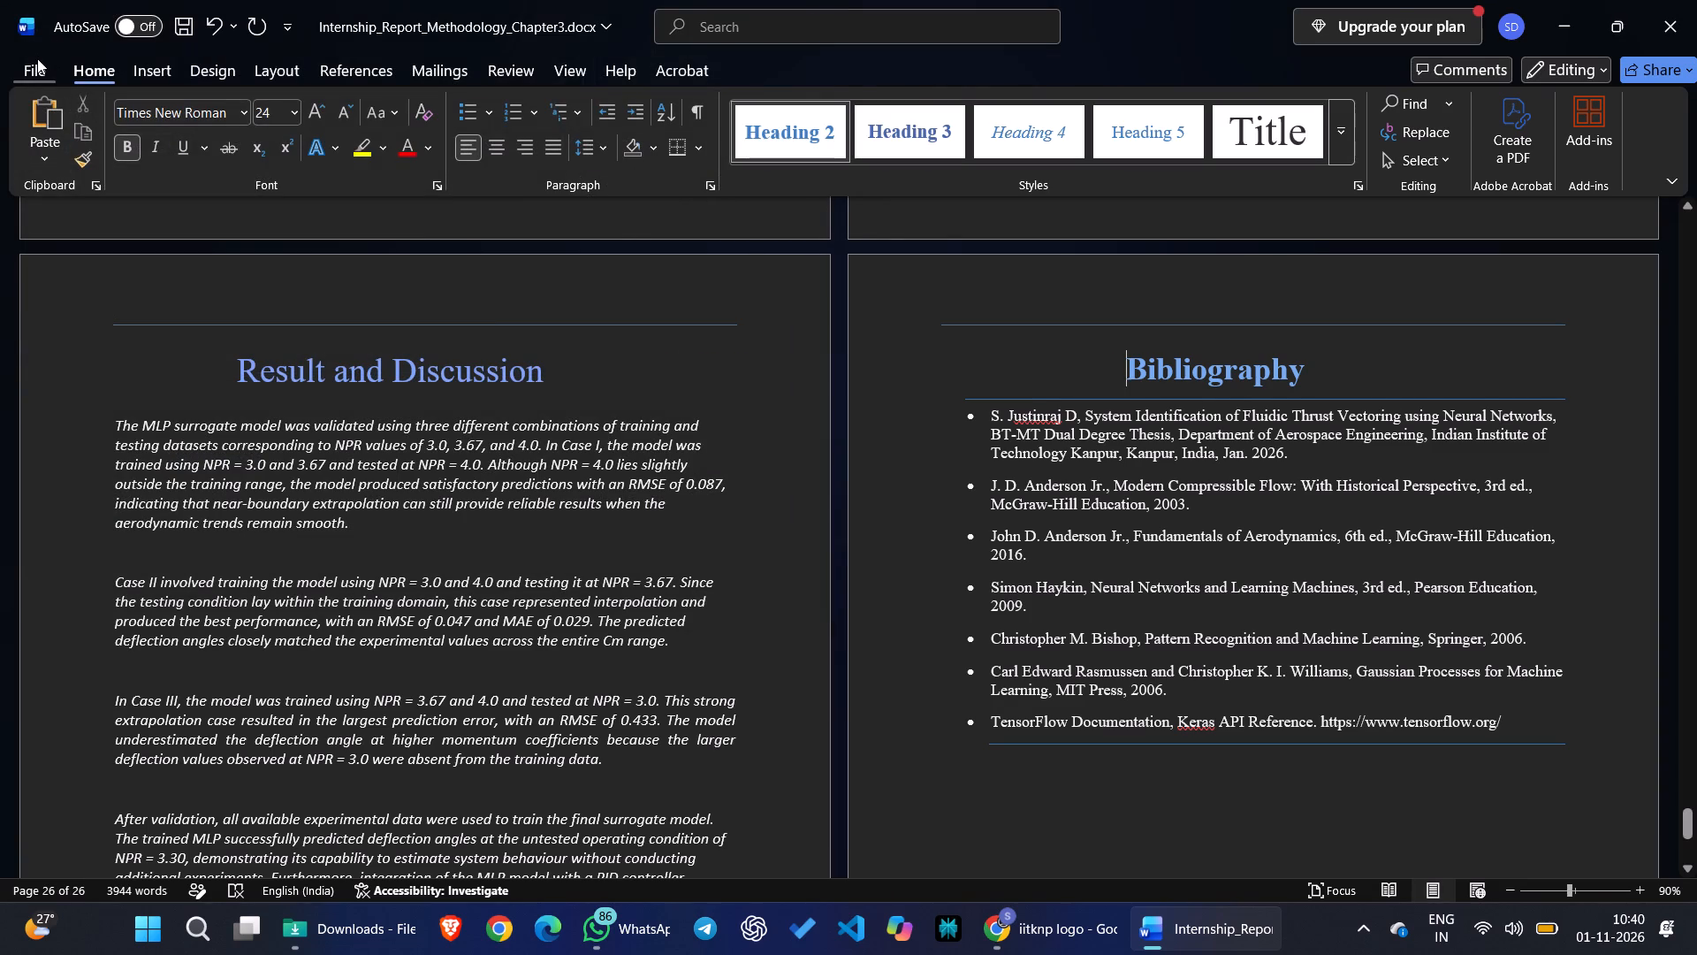
pyautogui.click(83, 469)
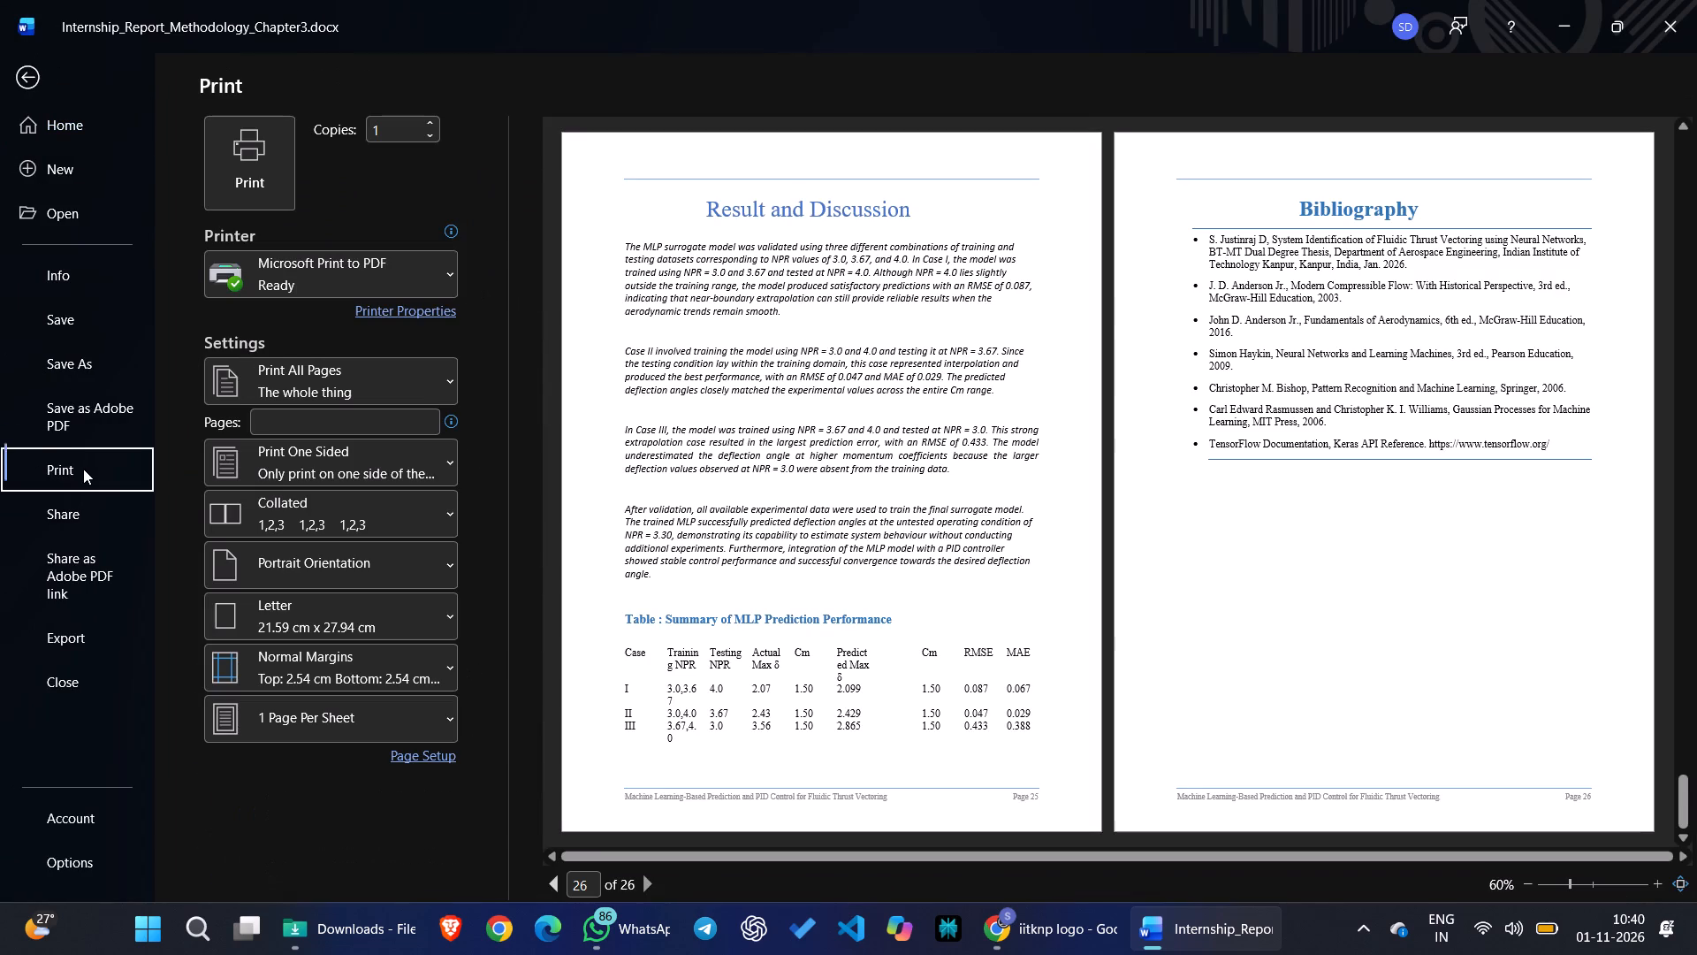
pyautogui.click(397, 277)
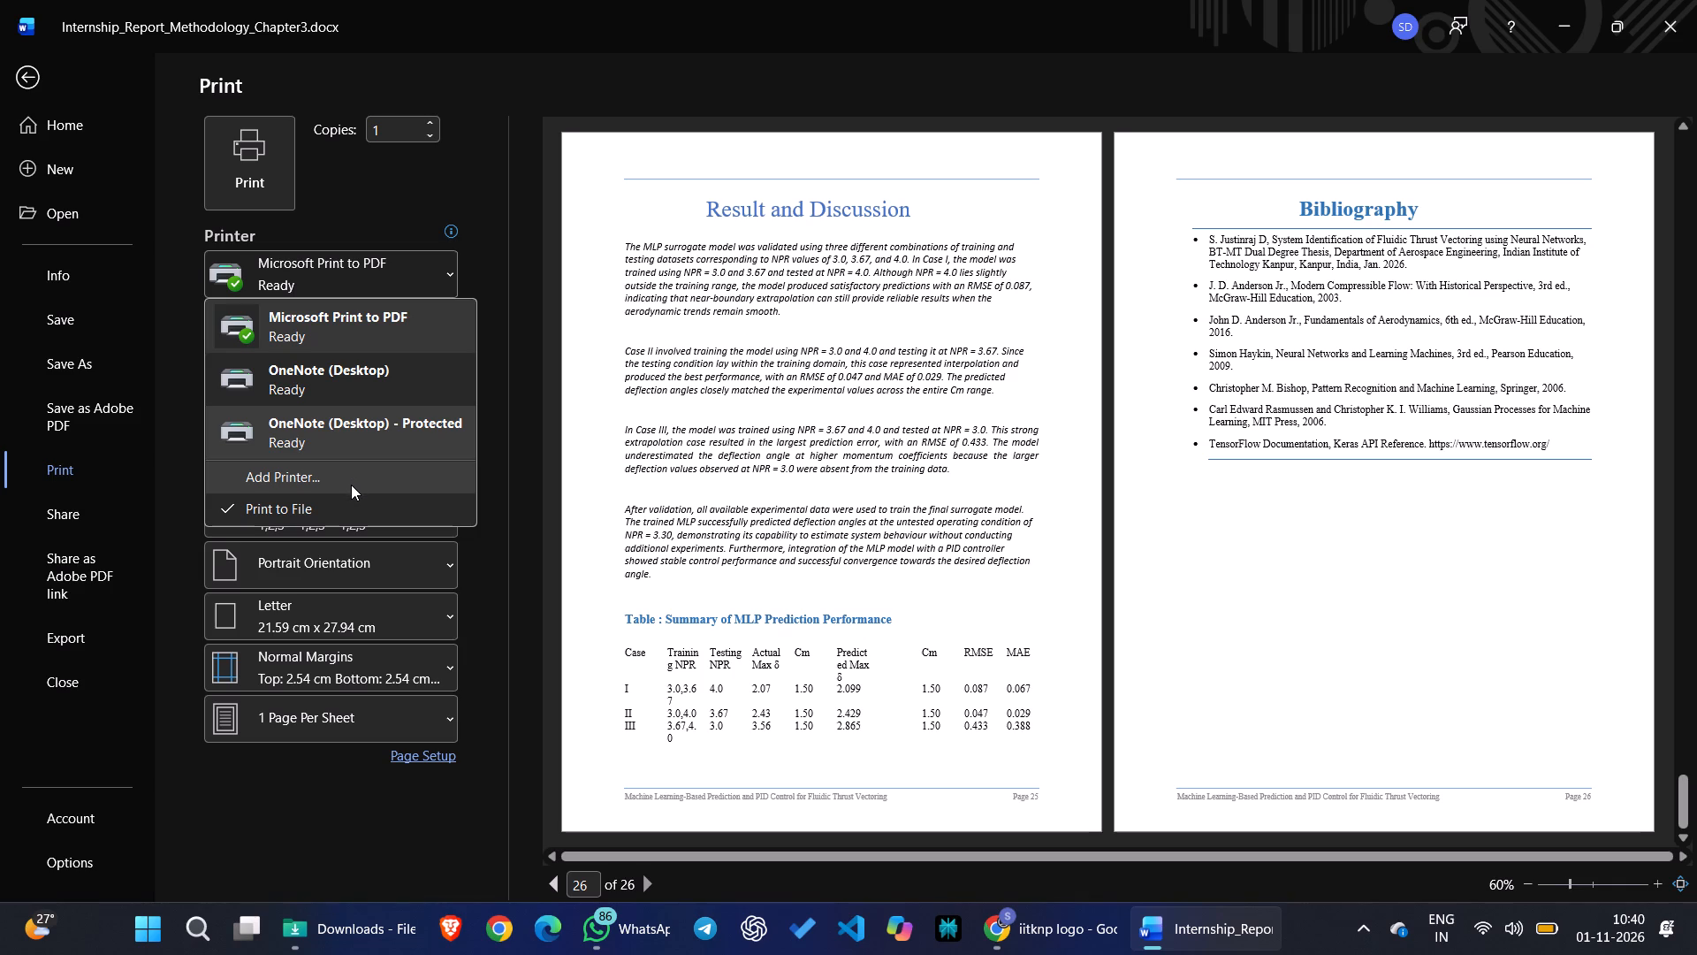
pyautogui.click(407, 315)
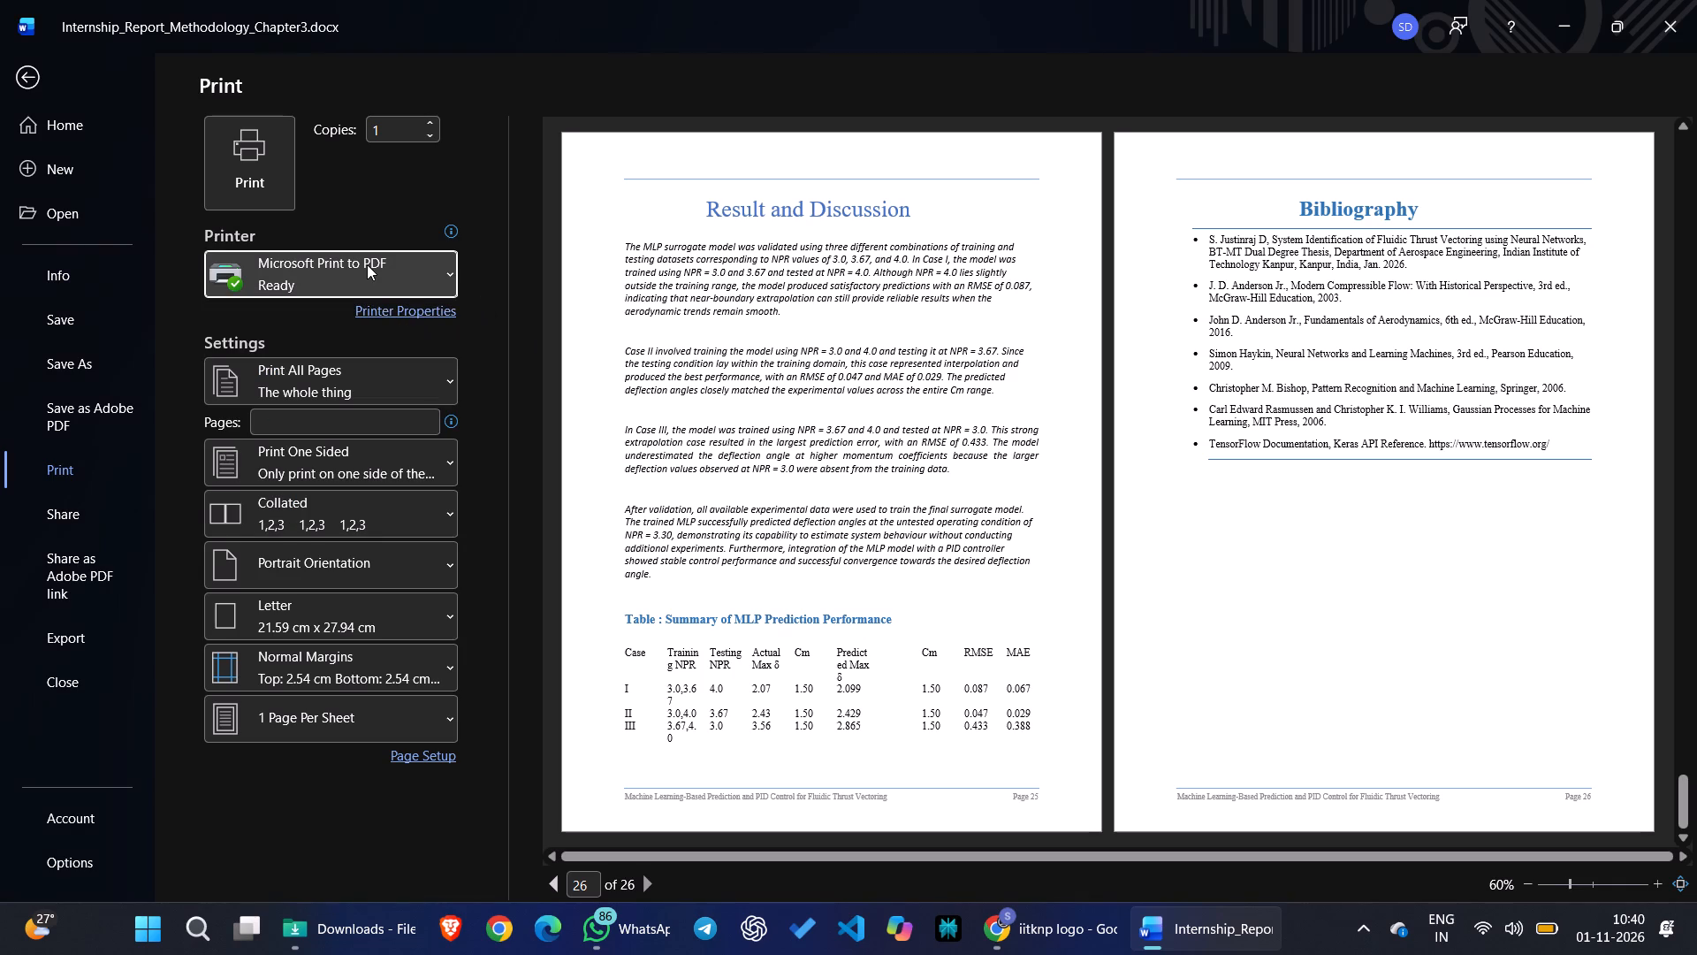
pyautogui.click(259, 184)
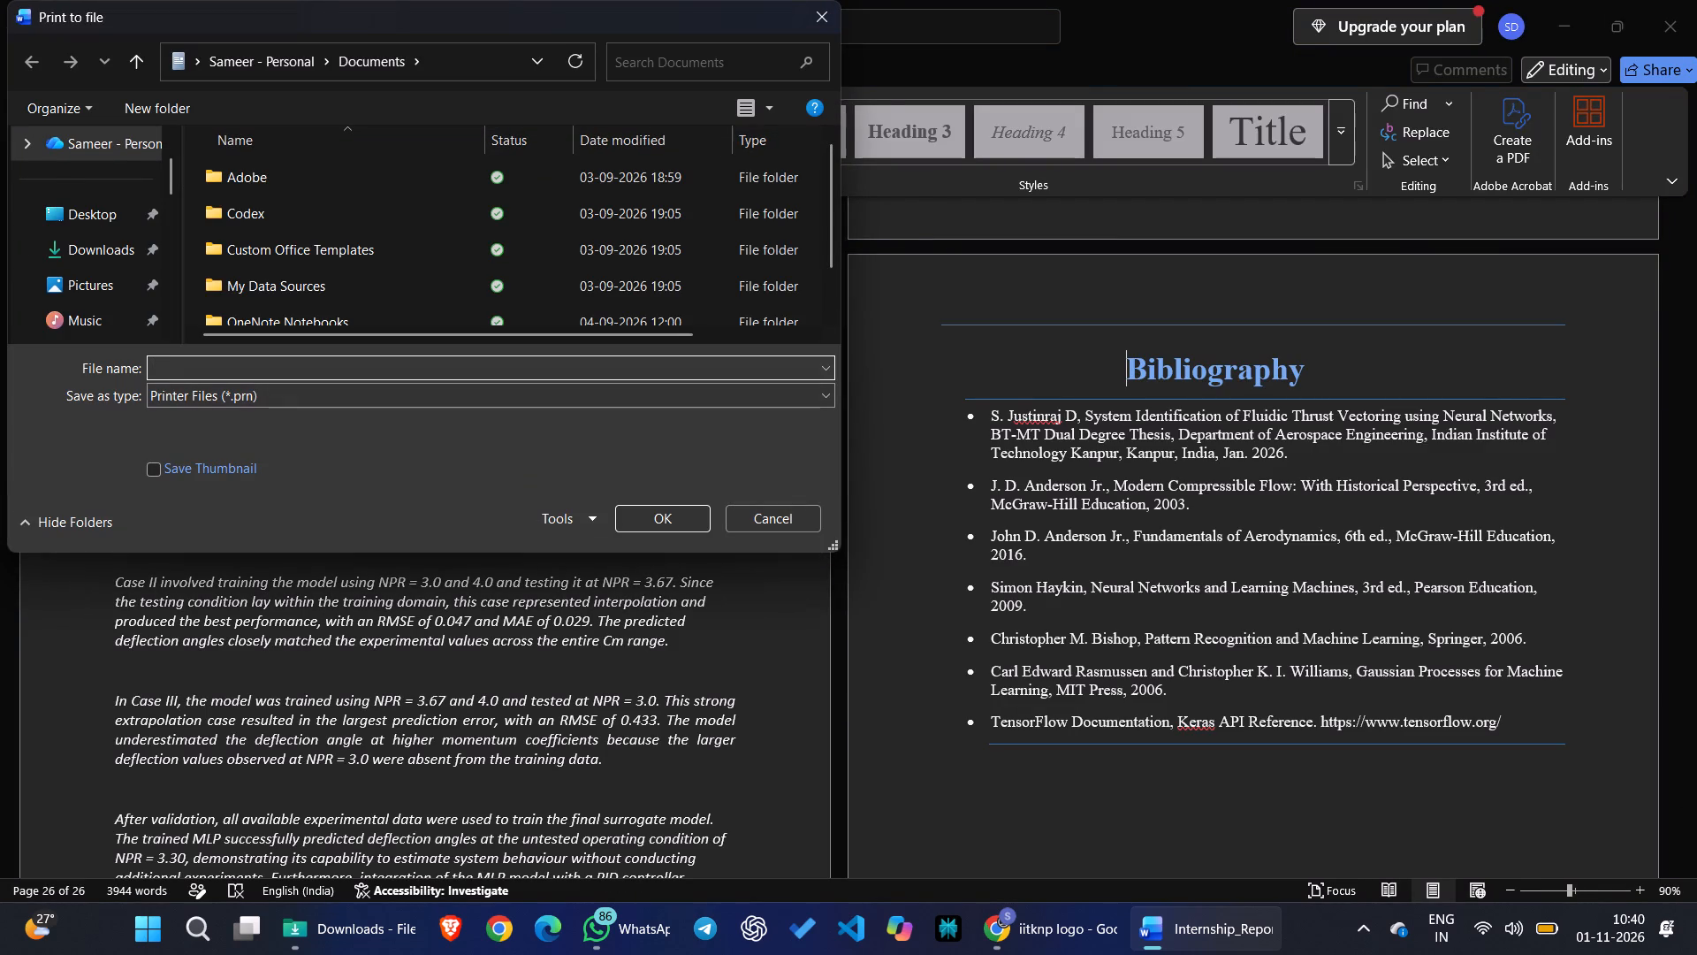
pyautogui.write('report')
pyautogui.click(690, 516)
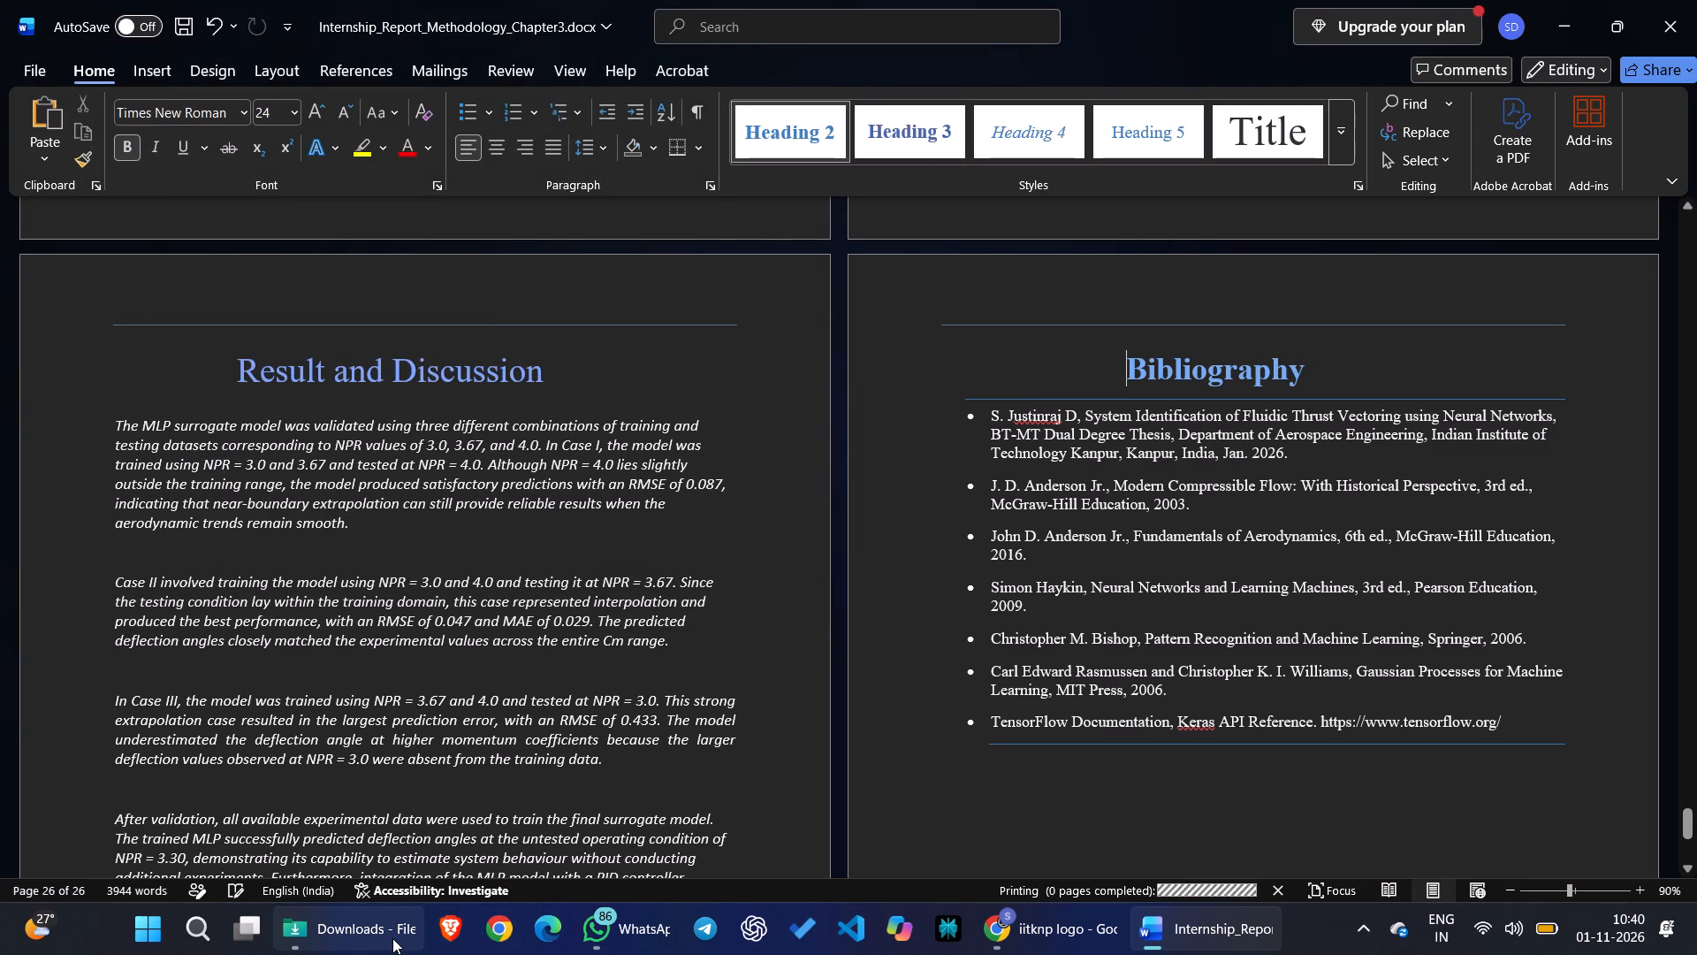
# Switch to File Explorer and copy the report.prn file from the recent files on the Home page.
pyautogui.click(392, 938)
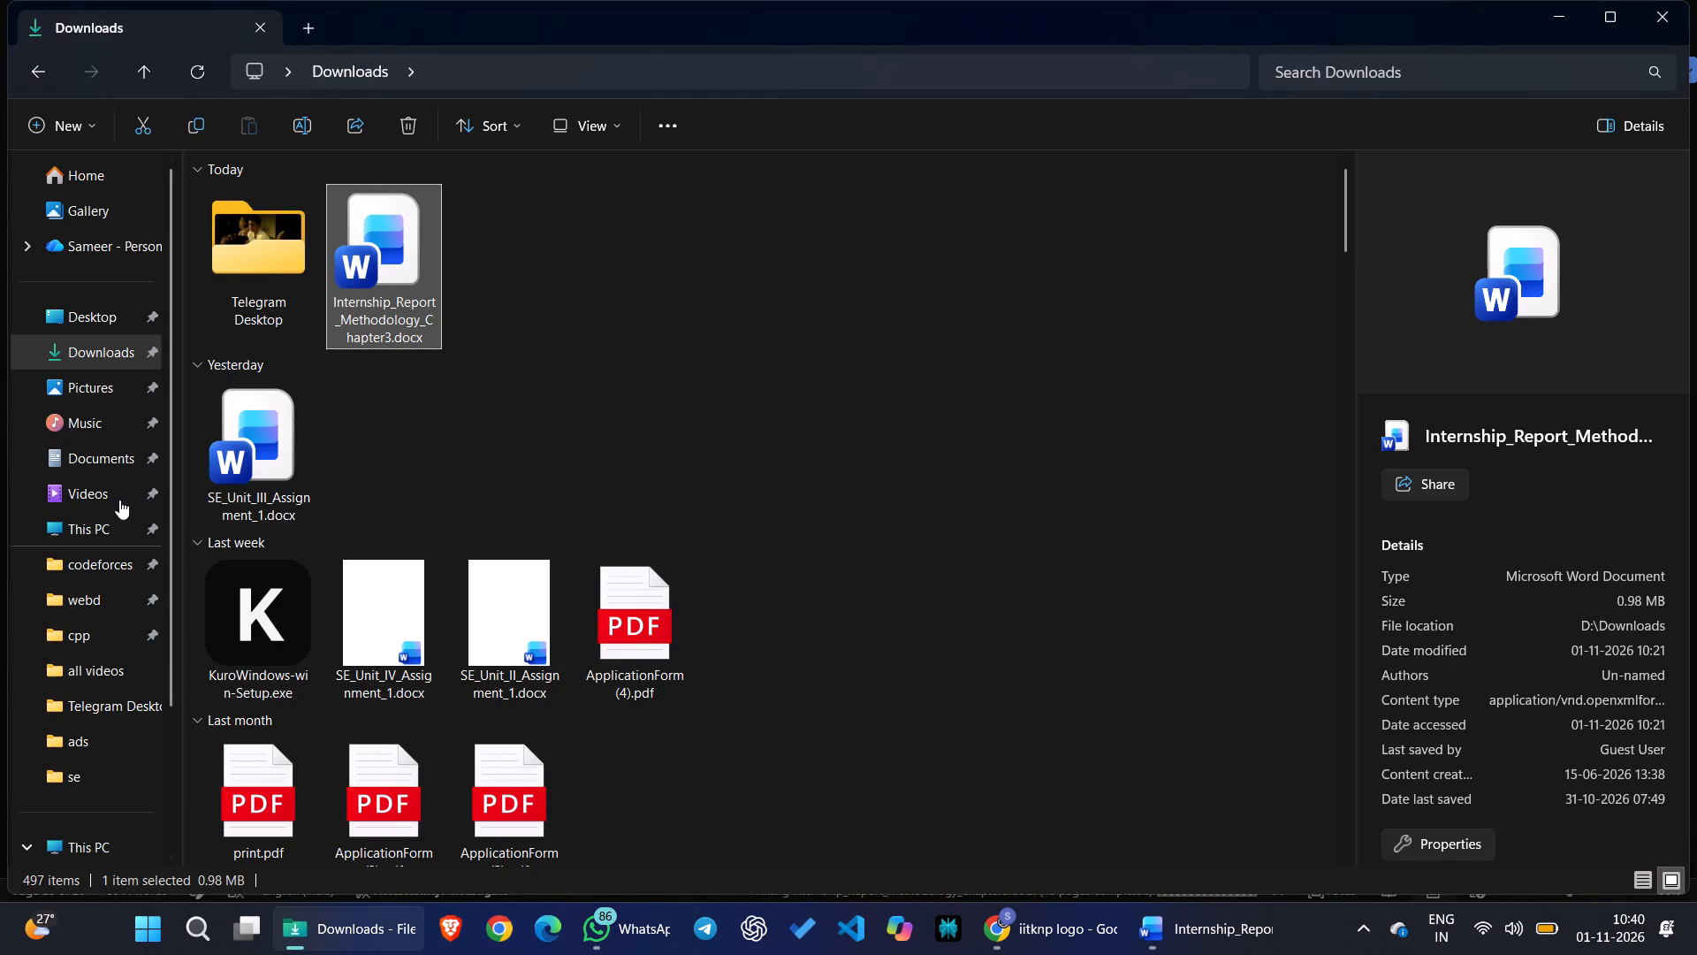
pyautogui.click(104, 178)
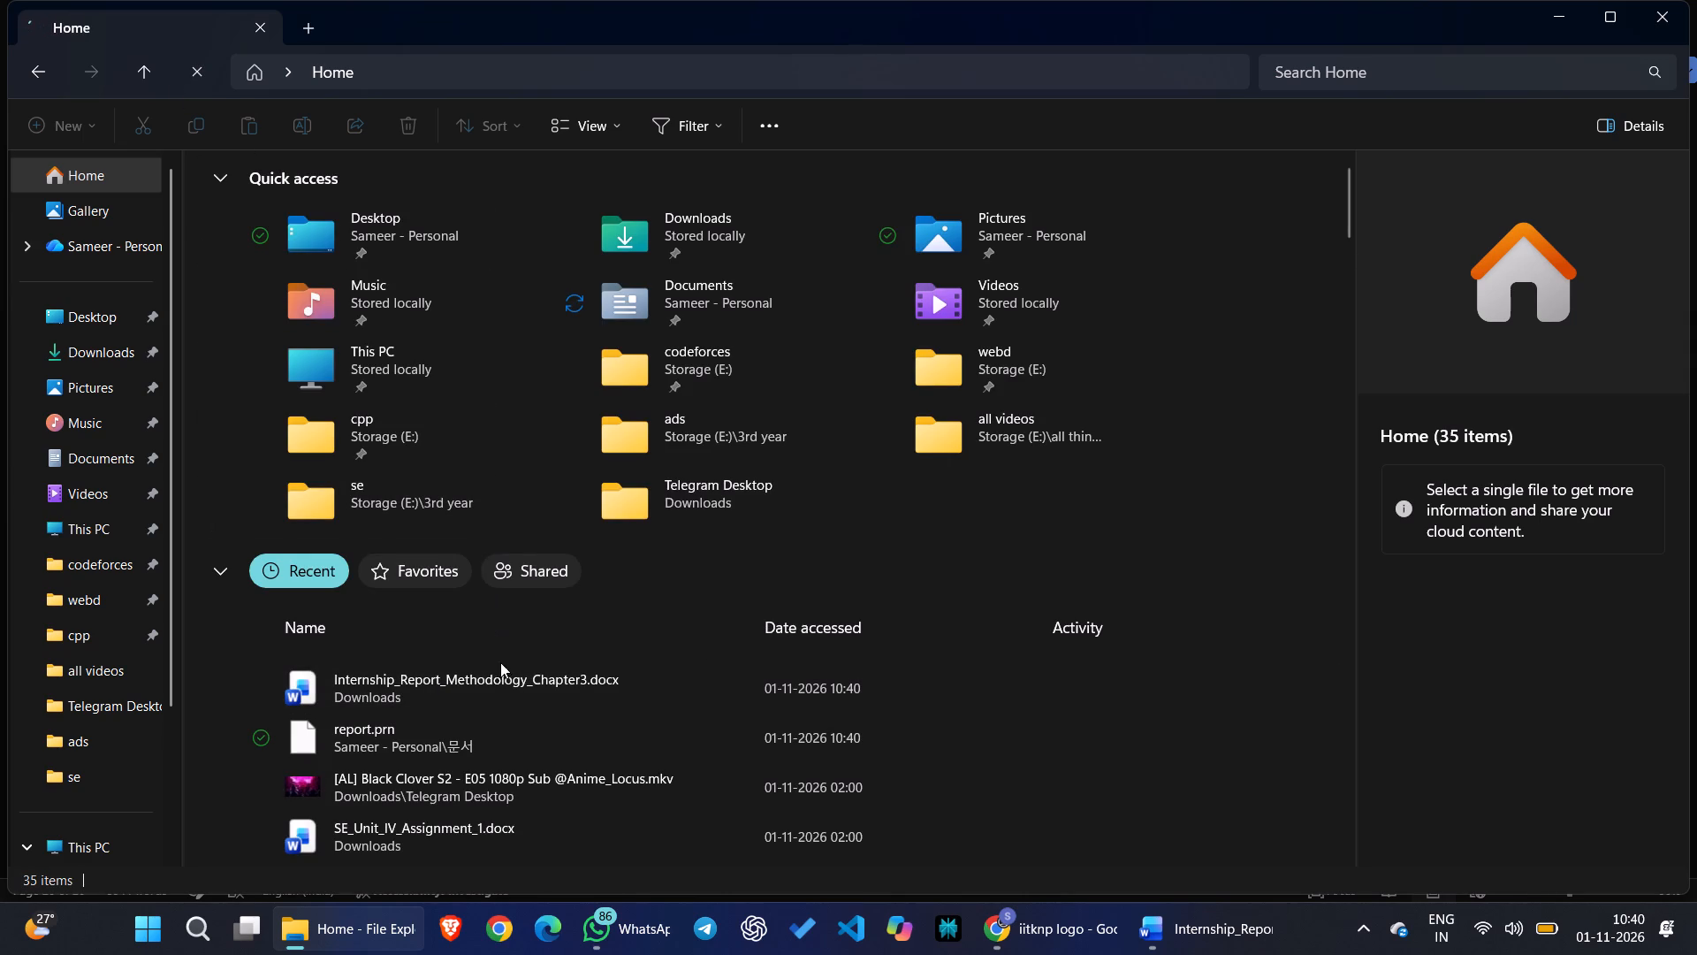
pyautogui.click(509, 744)
pyautogui.hotkey('ctrl', 'c')
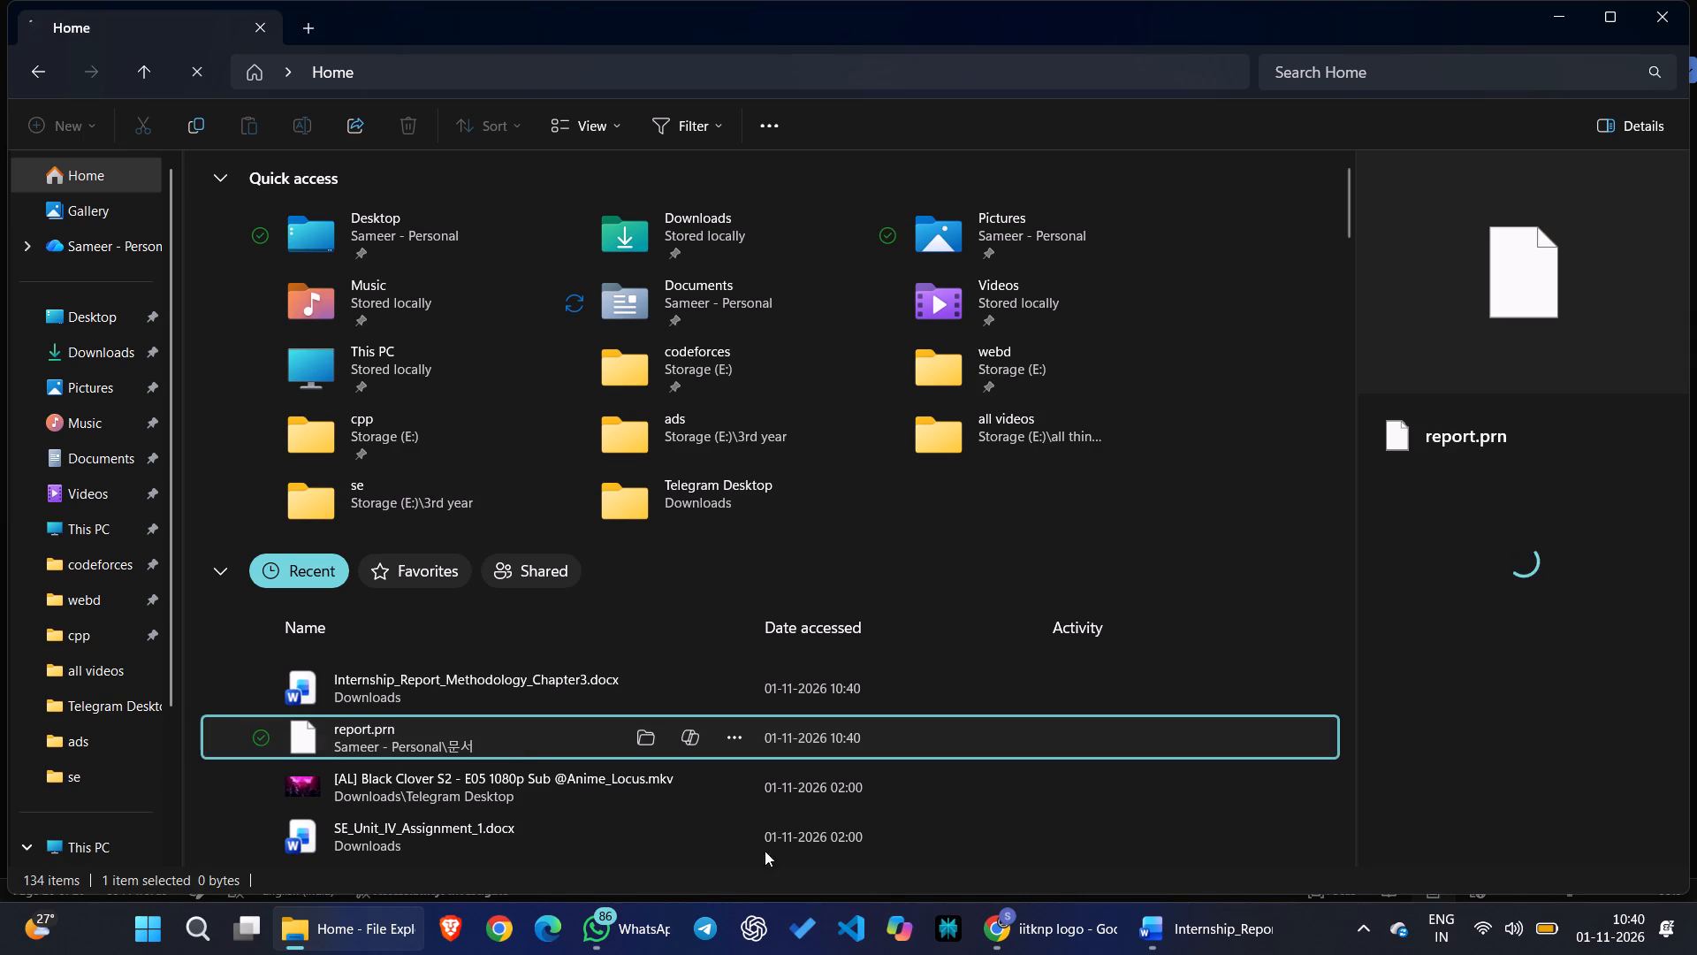
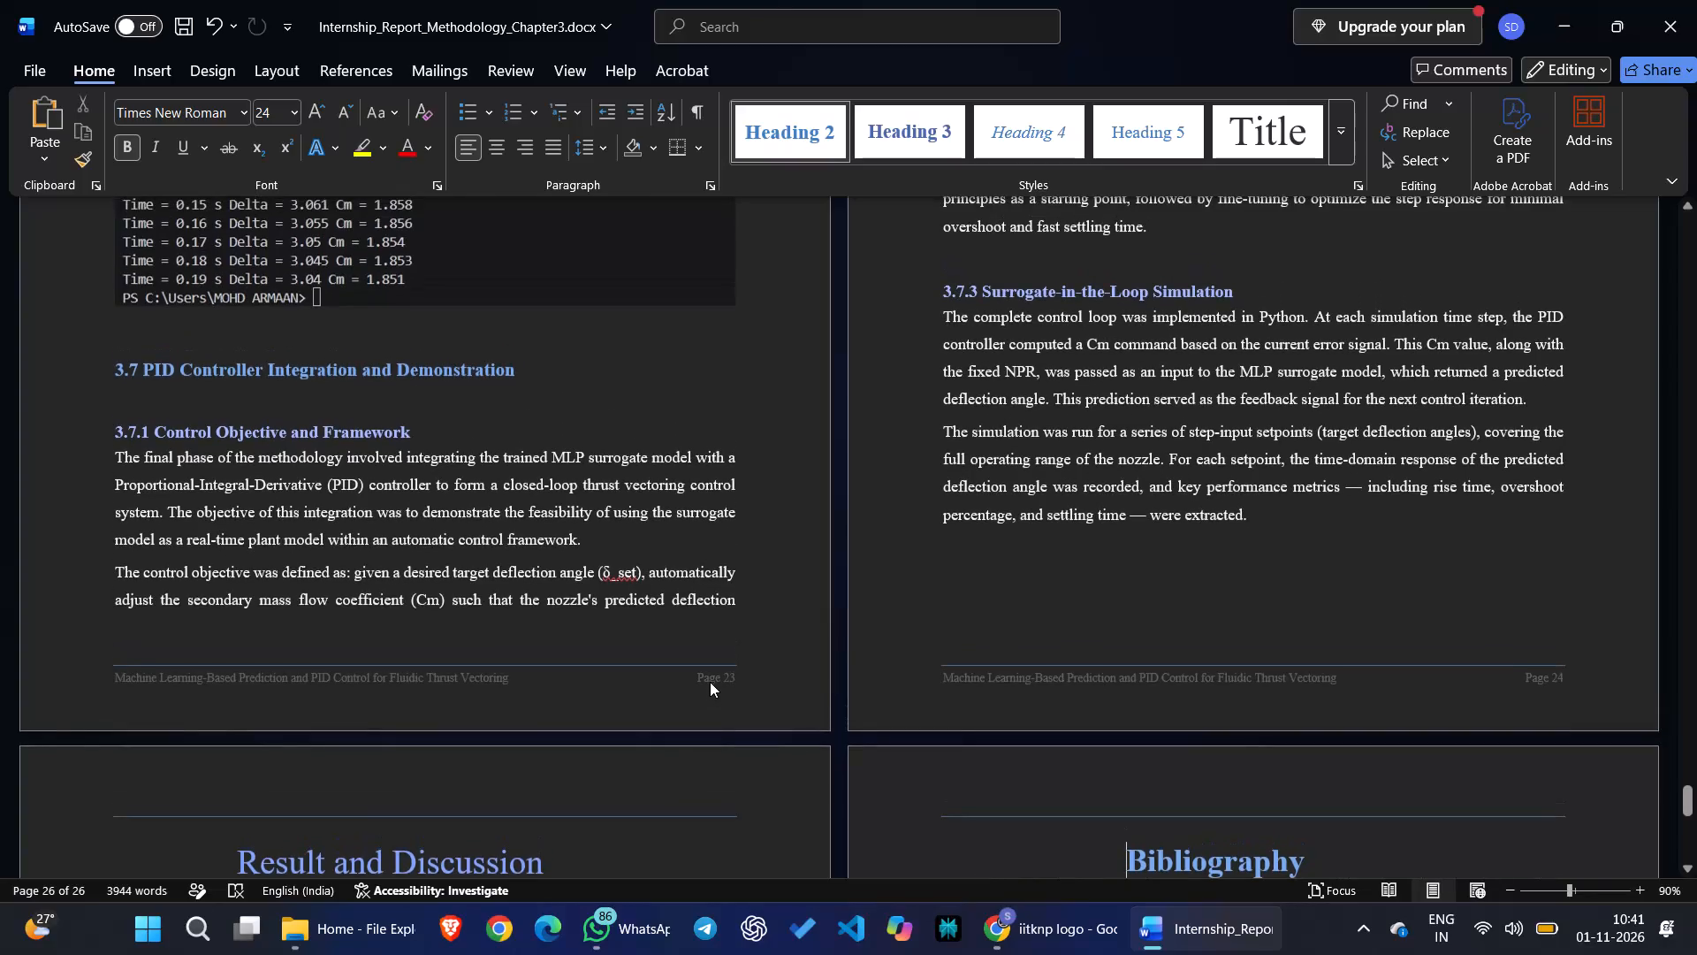
# Review the closing pages of the report, from the PID controller section through Result and Discussion and the Bibliography, at reduced zoom.
pyautogui.keyDown('ctrl'); pyautogui.scroll(-1, 710, 682); pyautogui.keyUp('ctrl')
pyautogui.keyDown('ctrl'); pyautogui.scroll(1, 710, 682); pyautogui.keyUp('ctrl')
pyautogui.keyDown('ctrl'); pyautogui.scroll(-1, 710, 682); pyautogui.keyUp('ctrl')
pyautogui.keyDown('ctrl'); pyautogui.scroll(1, 710, 682); pyautogui.keyUp('ctrl')
pyautogui.scroll(1, 710, 682)
pyautogui.keyDown('ctrl'); pyautogui.scroll(-1, 710, 682); pyautogui.keyUp('ctrl')
pyautogui.keyDown('ctrl'); pyautogui.scroll(1, 710, 682); pyautogui.keyUp('ctrl')
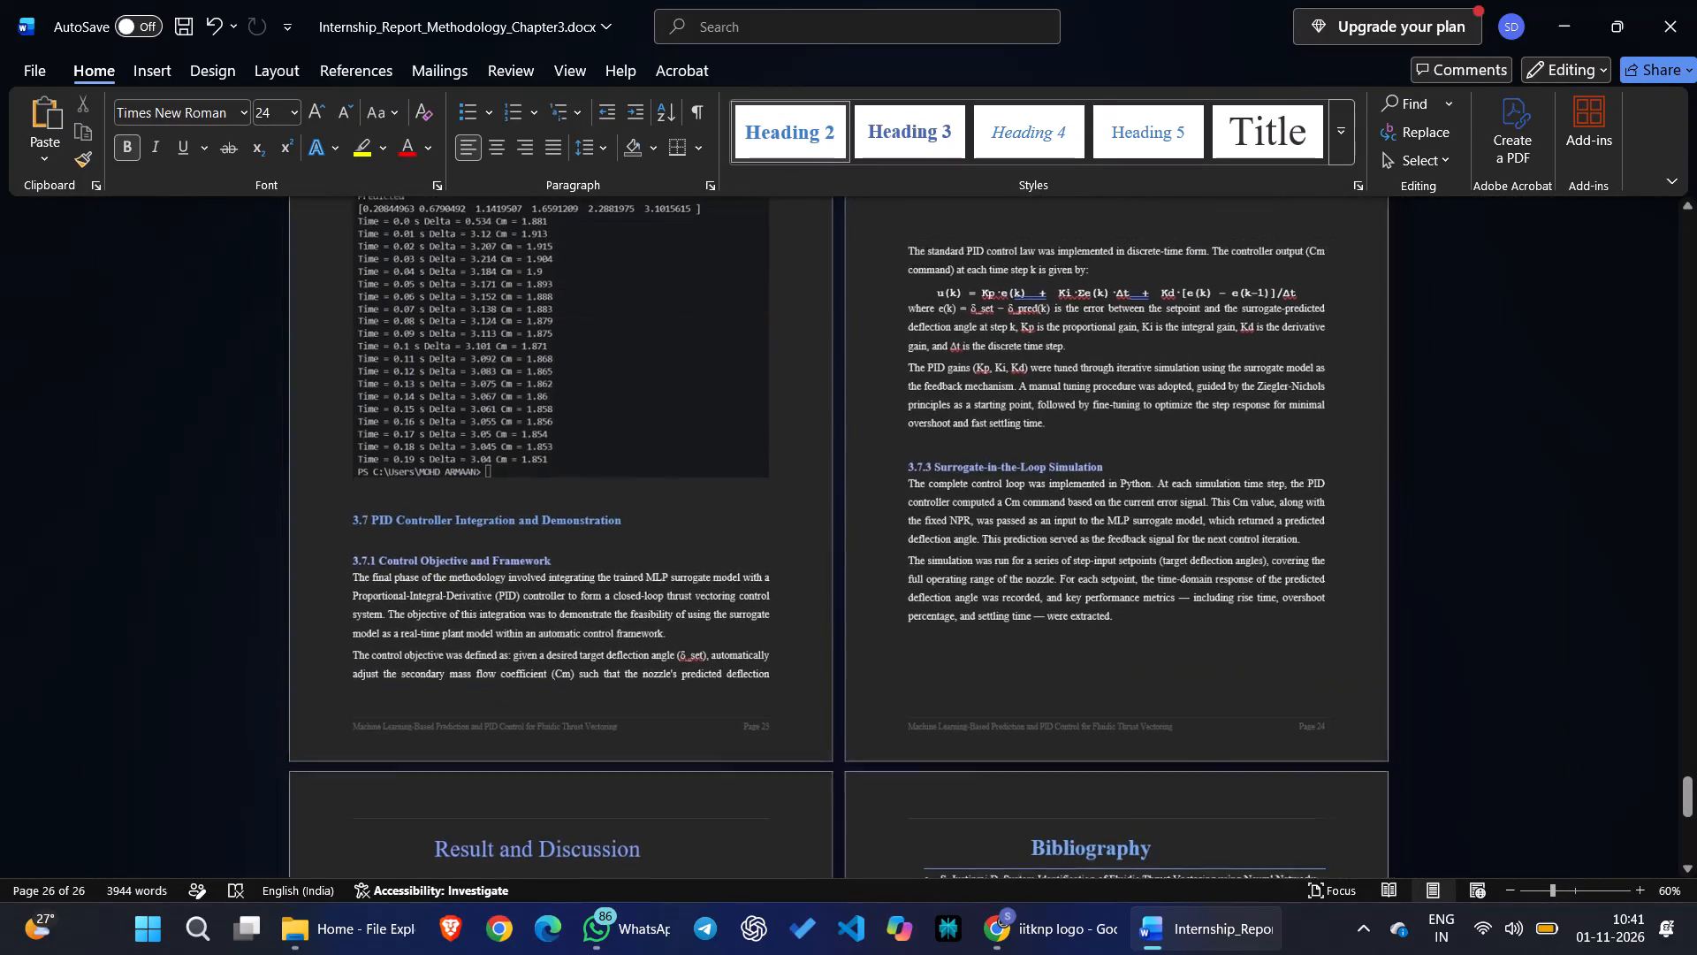
pyautogui.scroll(-3, 895, 588)
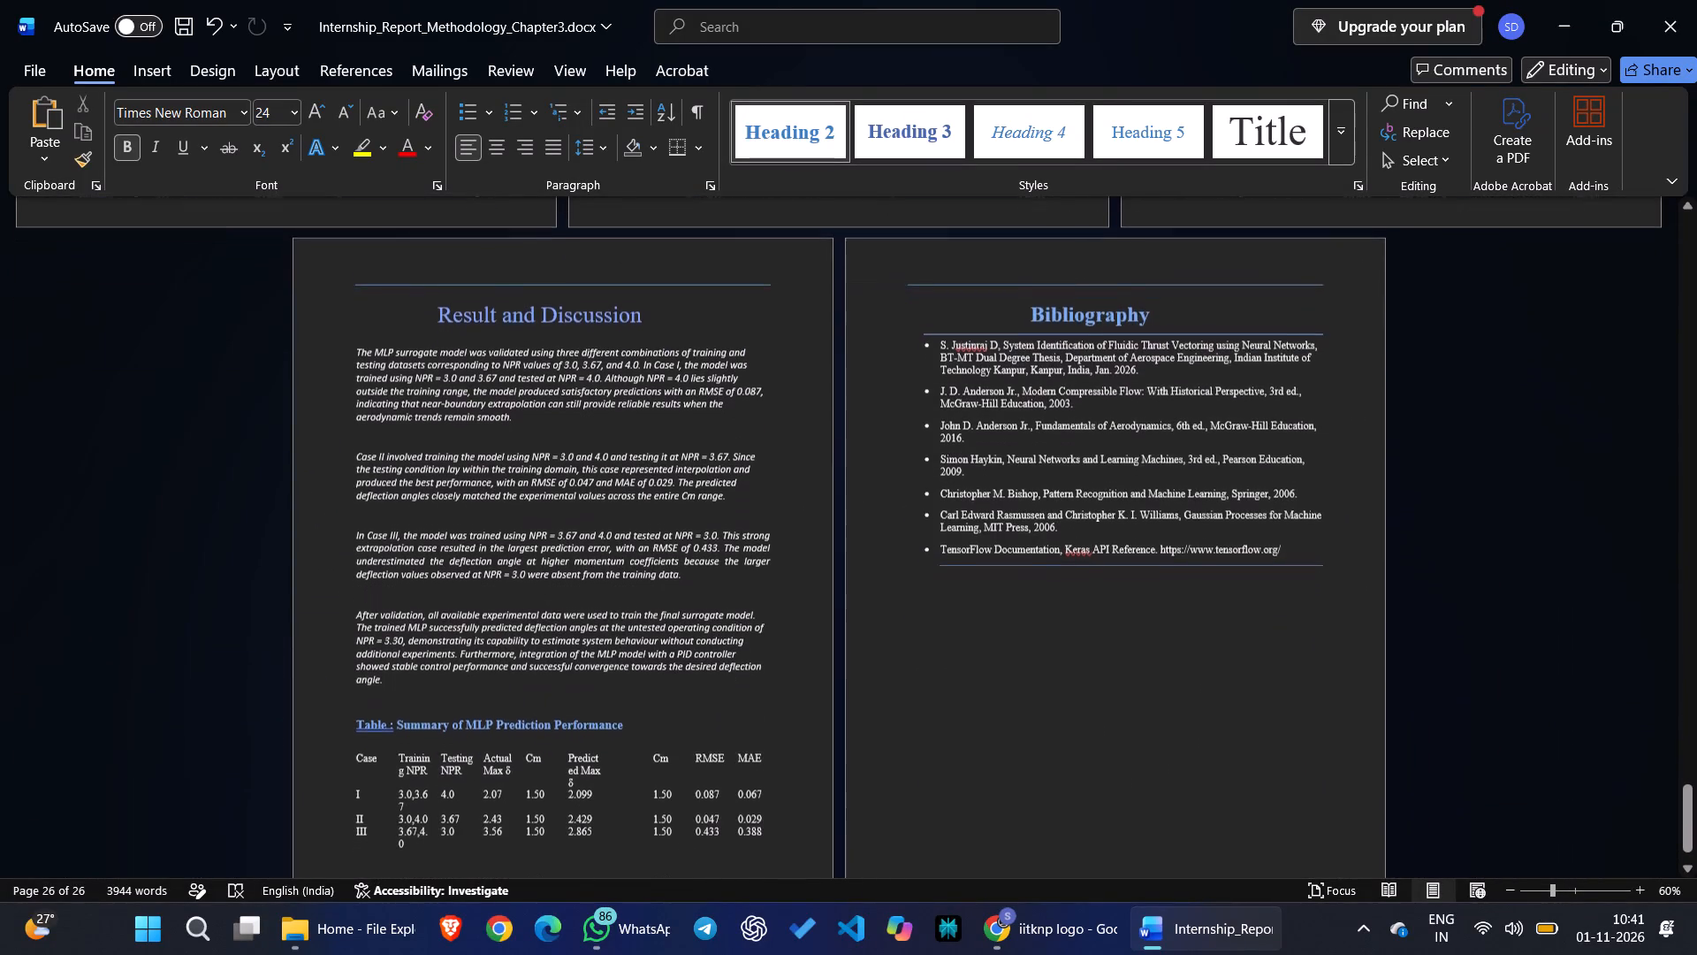
pyautogui.scroll(-1, 895, 588)
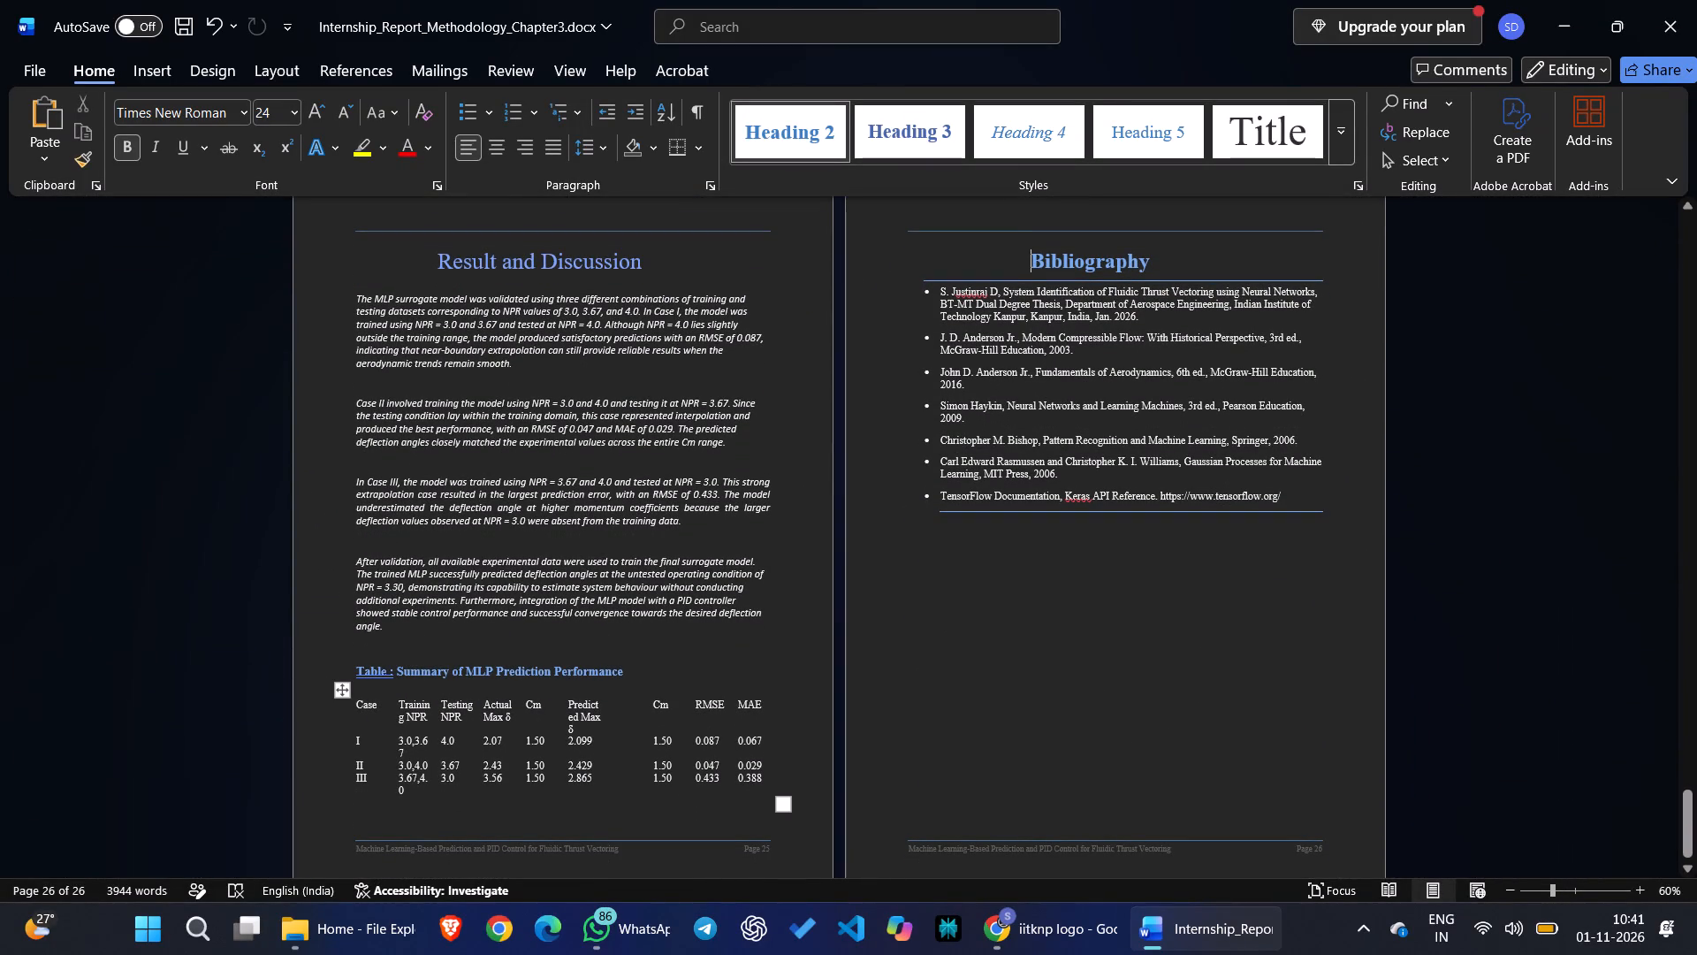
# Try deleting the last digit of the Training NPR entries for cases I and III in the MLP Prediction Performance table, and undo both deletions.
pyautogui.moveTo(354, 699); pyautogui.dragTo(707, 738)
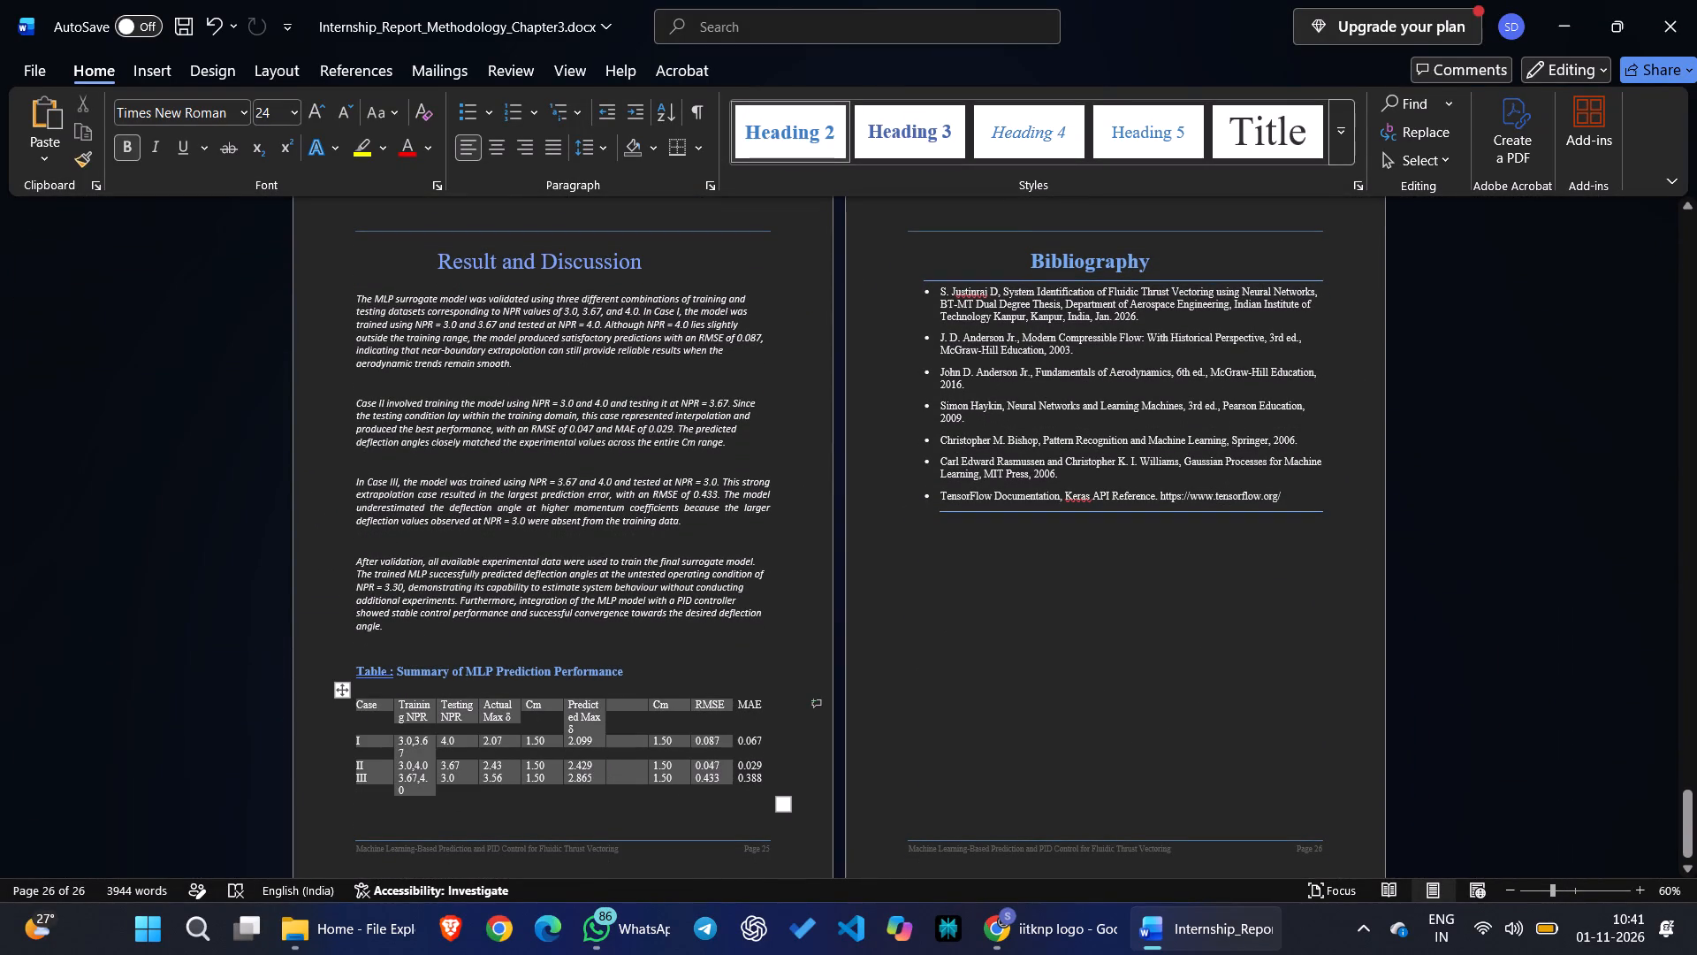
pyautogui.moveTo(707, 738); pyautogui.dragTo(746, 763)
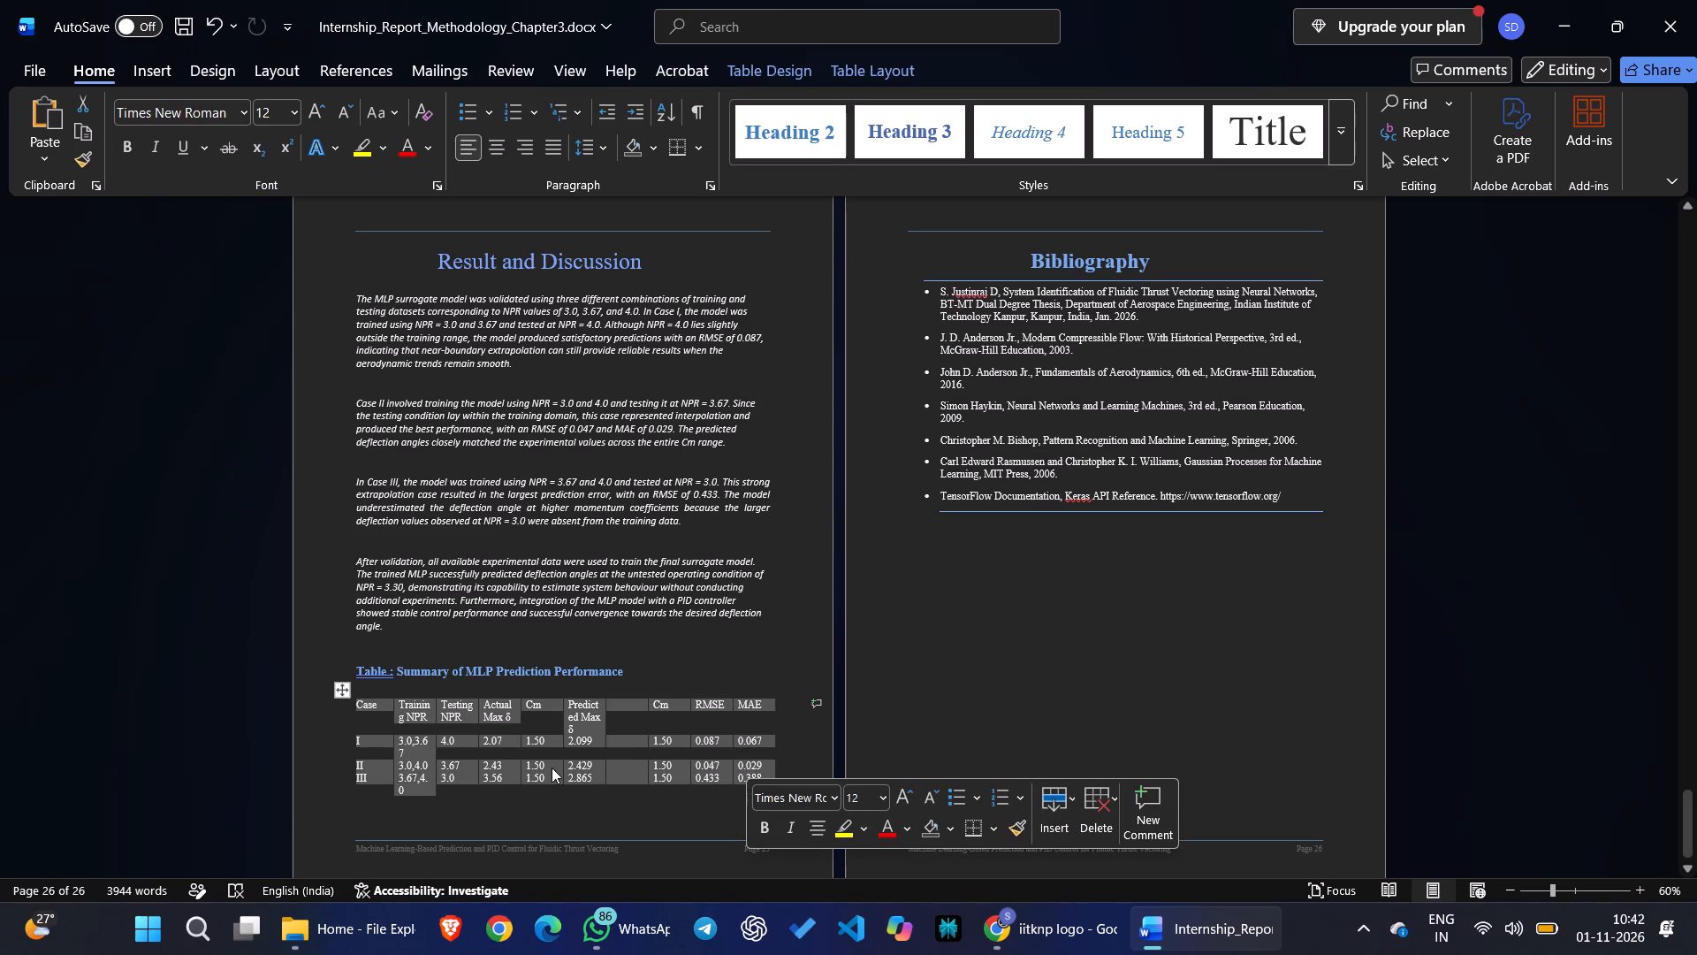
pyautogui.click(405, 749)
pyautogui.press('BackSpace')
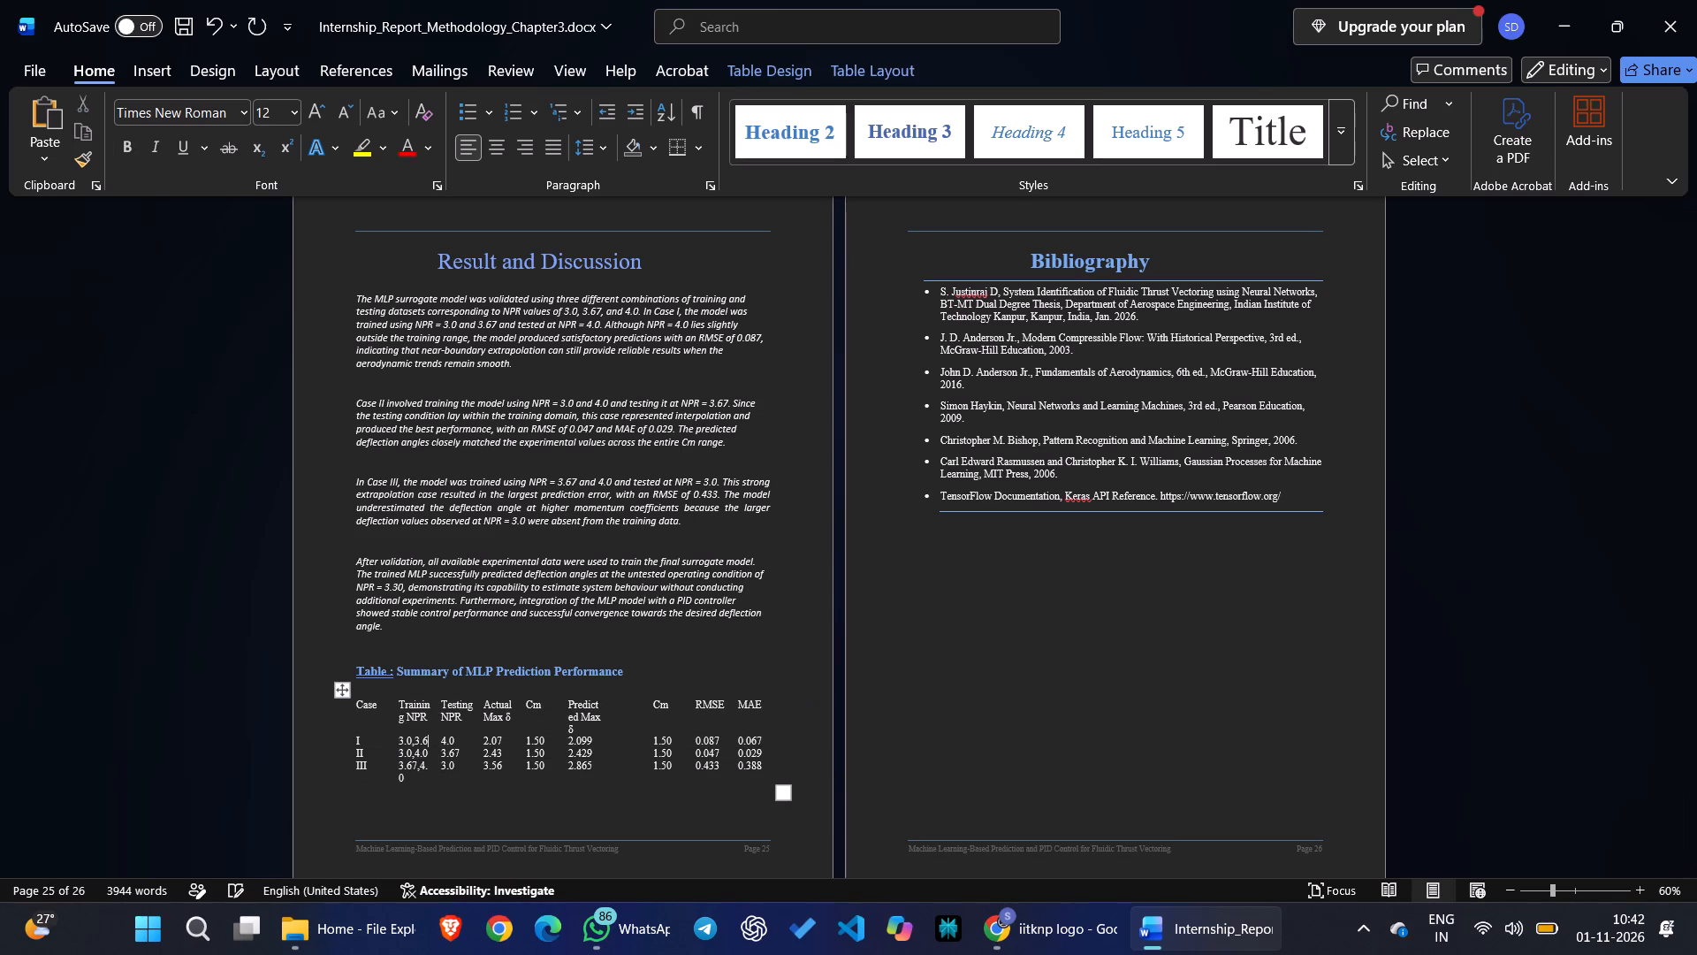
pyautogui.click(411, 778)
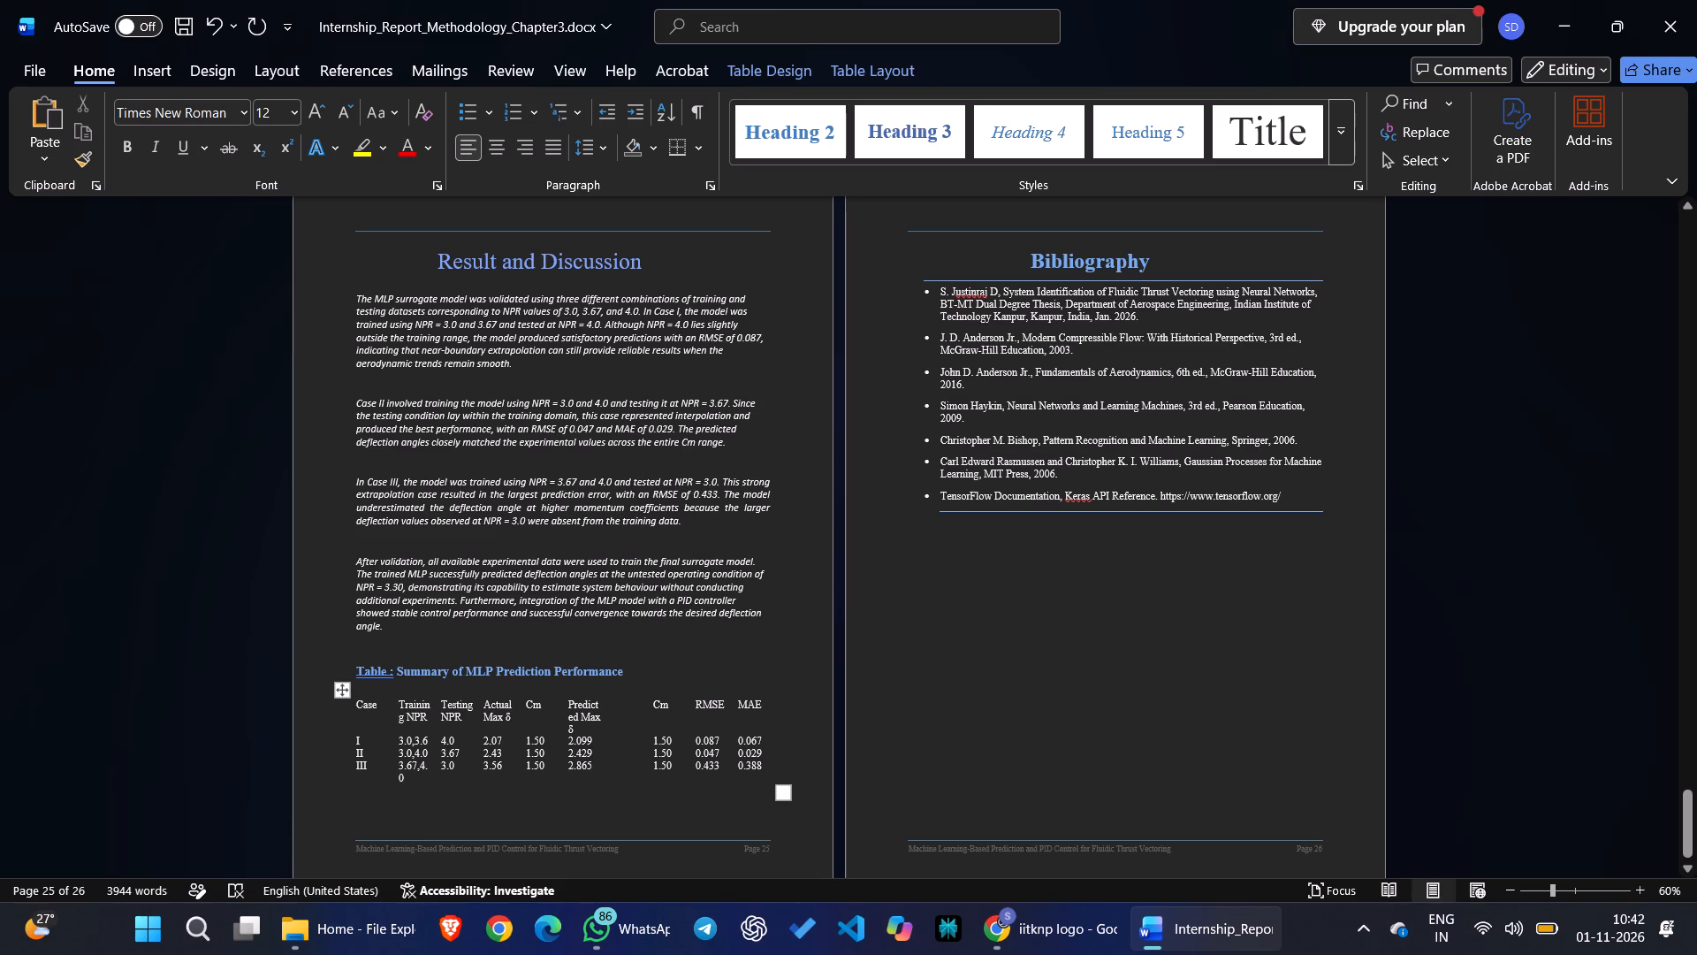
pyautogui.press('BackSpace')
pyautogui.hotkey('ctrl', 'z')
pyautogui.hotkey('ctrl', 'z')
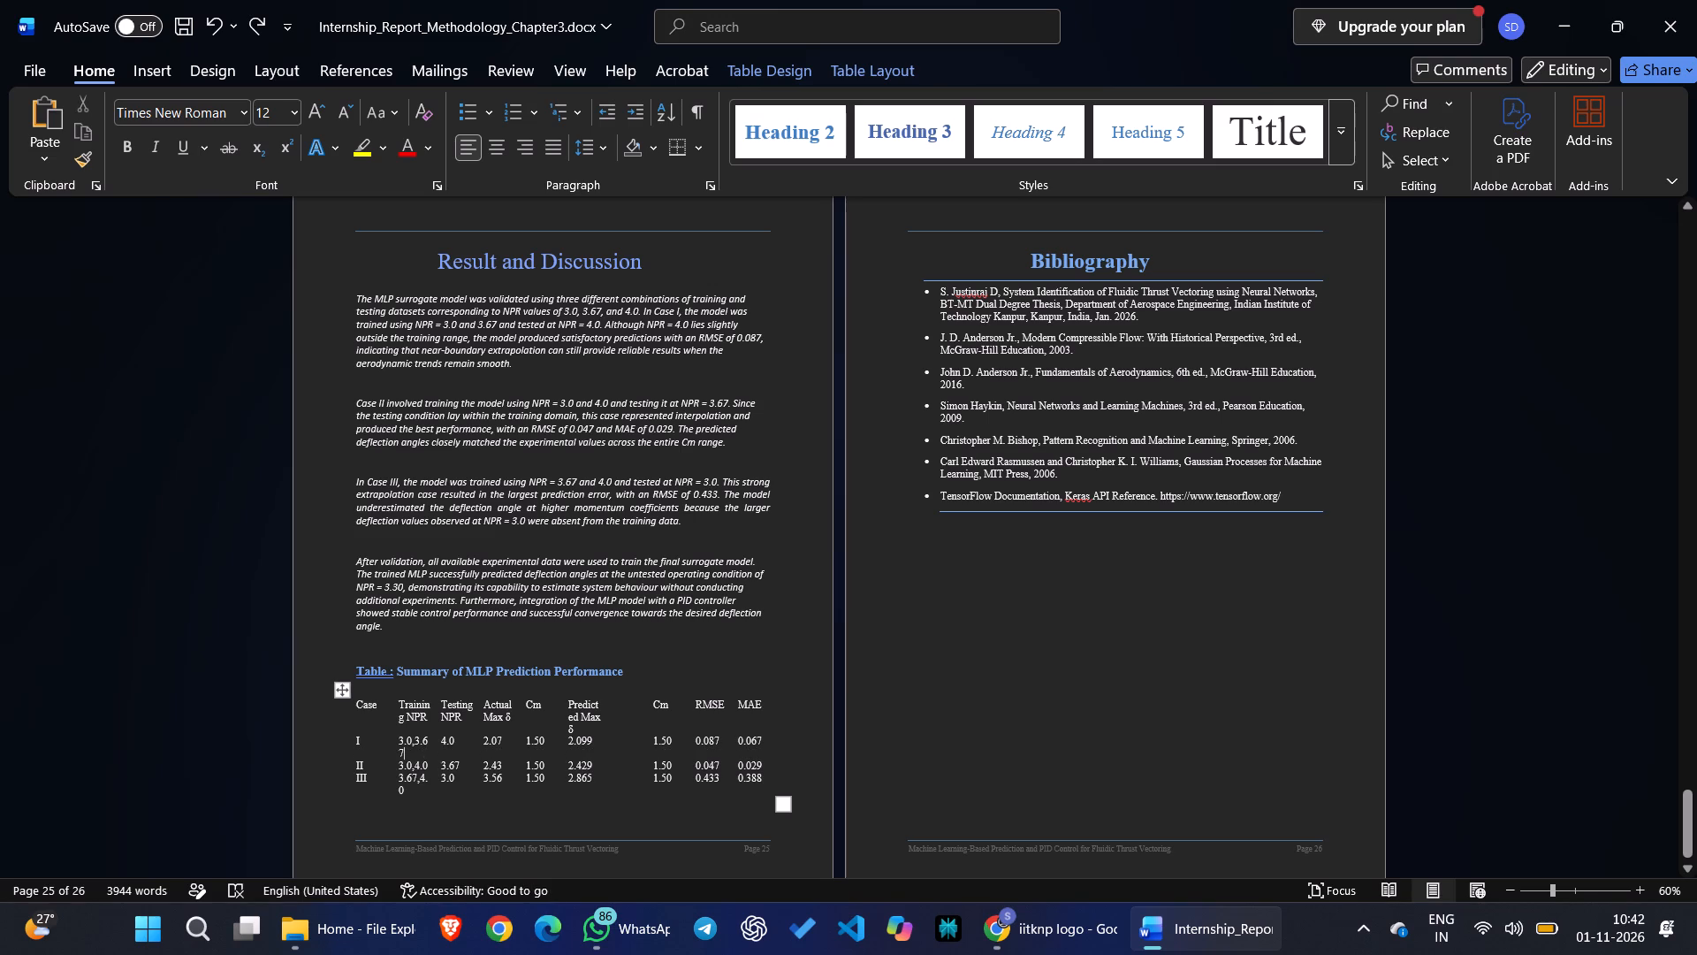
# Convert the MLP Prediction Performance rows and the empty line below them to a one-column table, separating text at tabs with automatic fixed column width.
pyautogui.moveTo(355, 707); pyautogui.dragTo(887, 821)
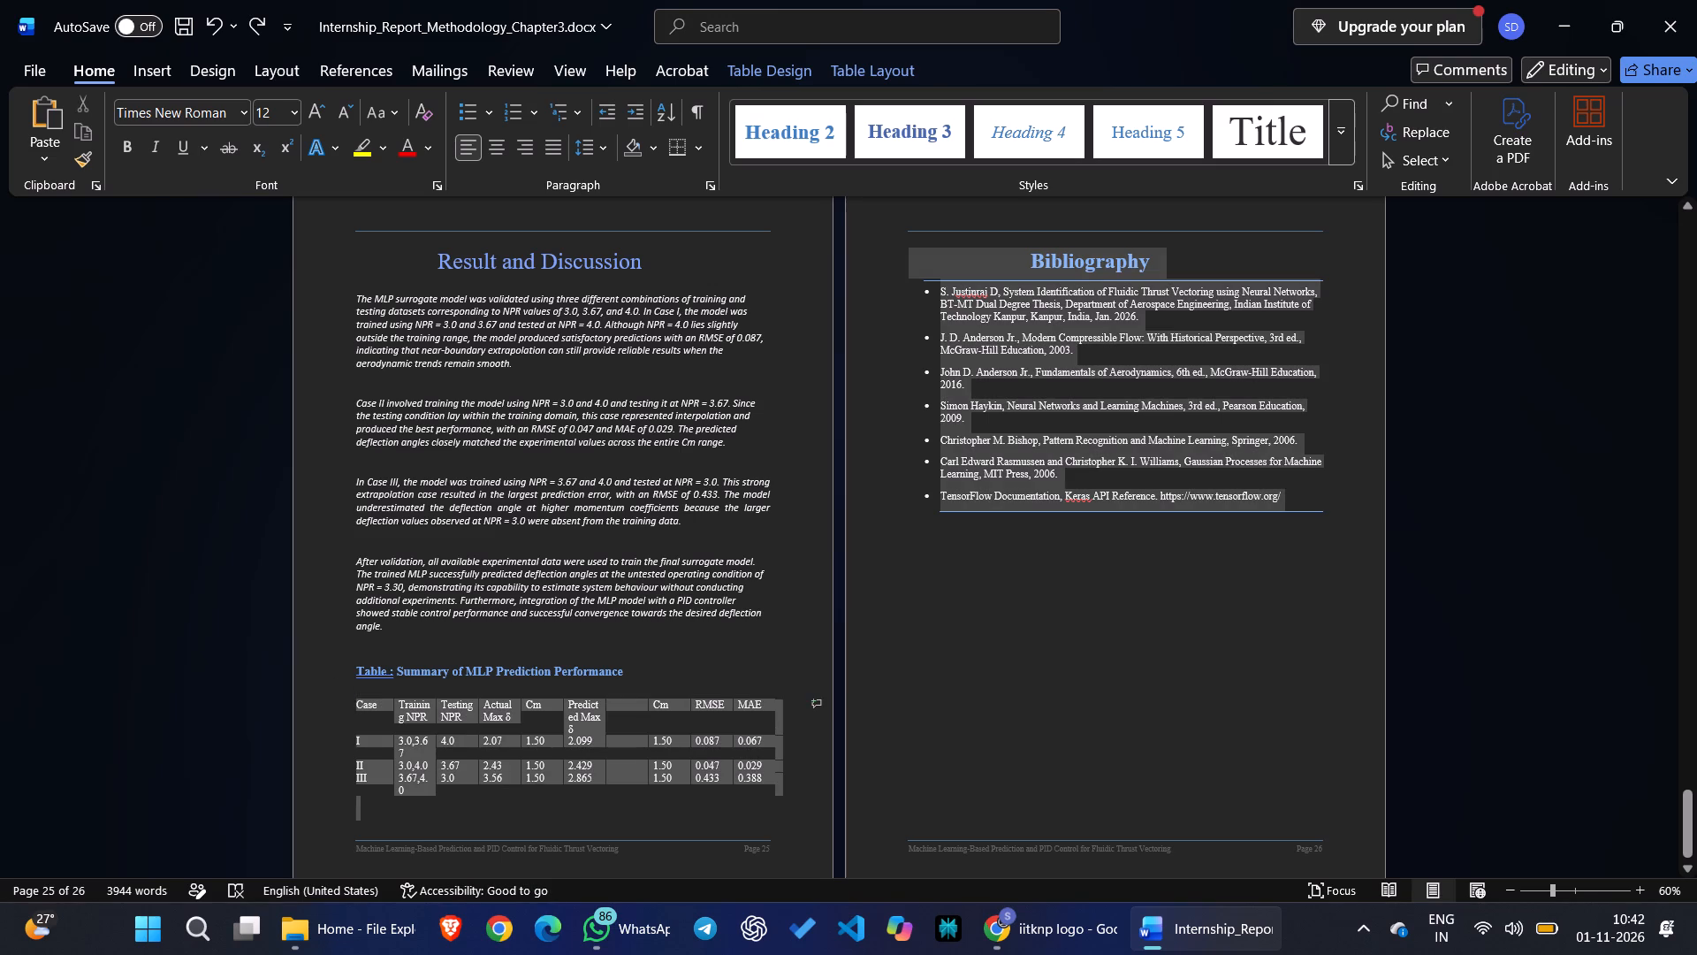
pyautogui.moveTo(887, 821); pyautogui.dragTo(801, 808)
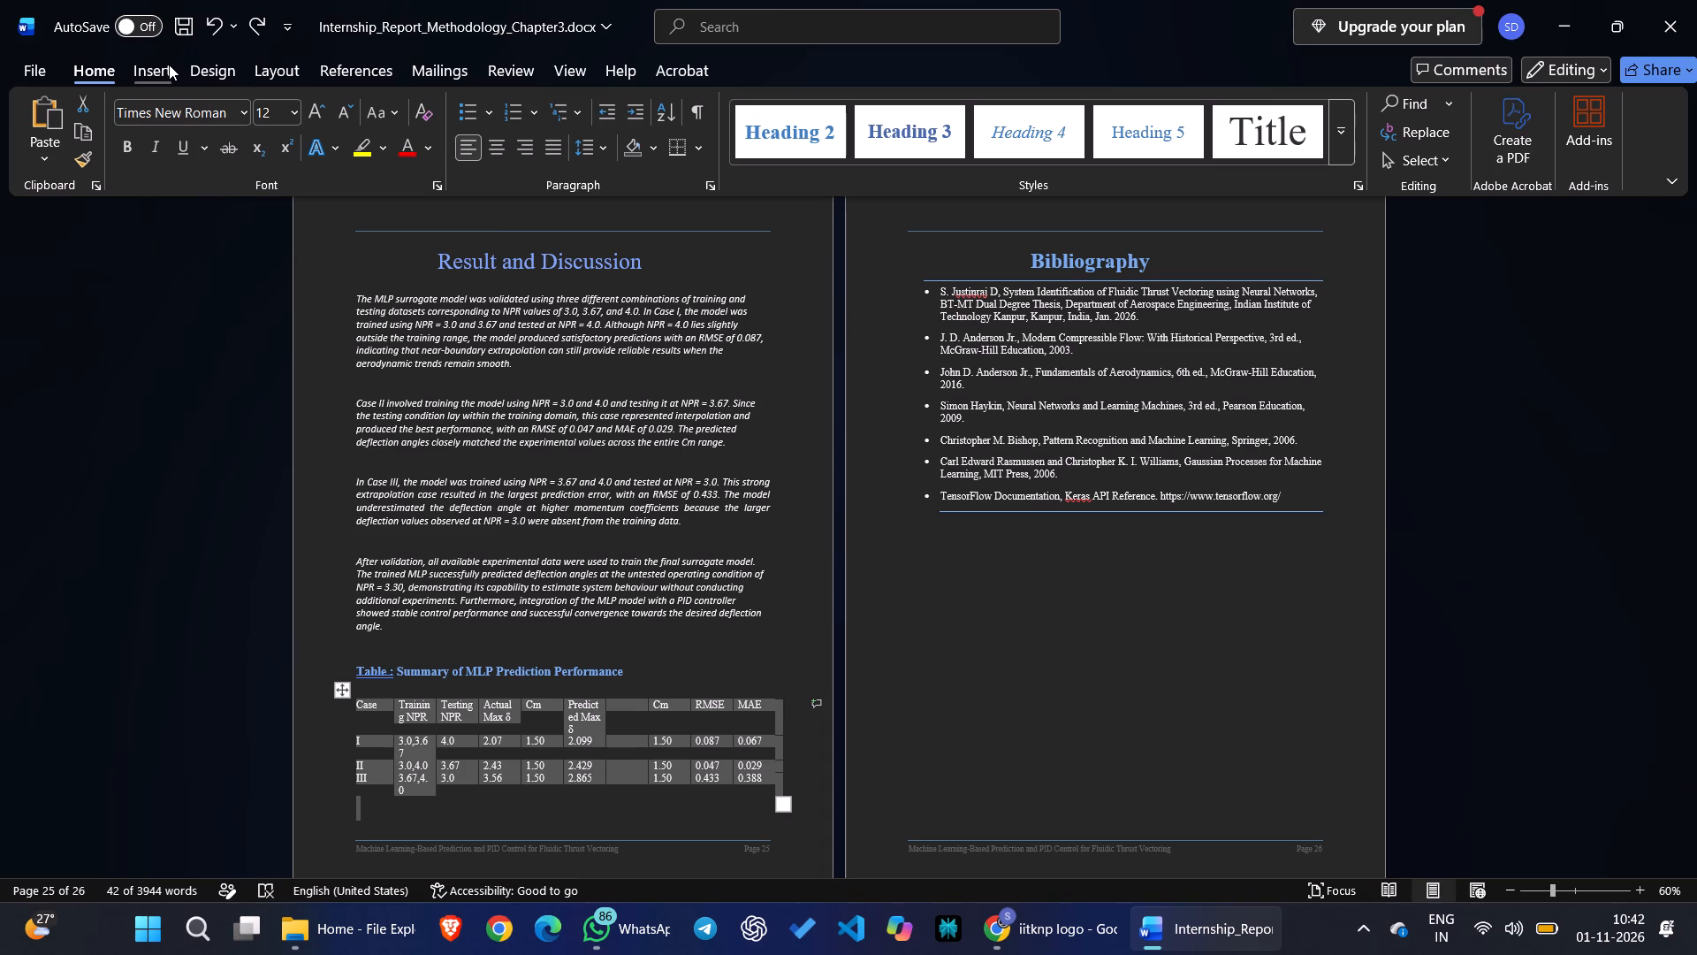
pyautogui.click(169, 65)
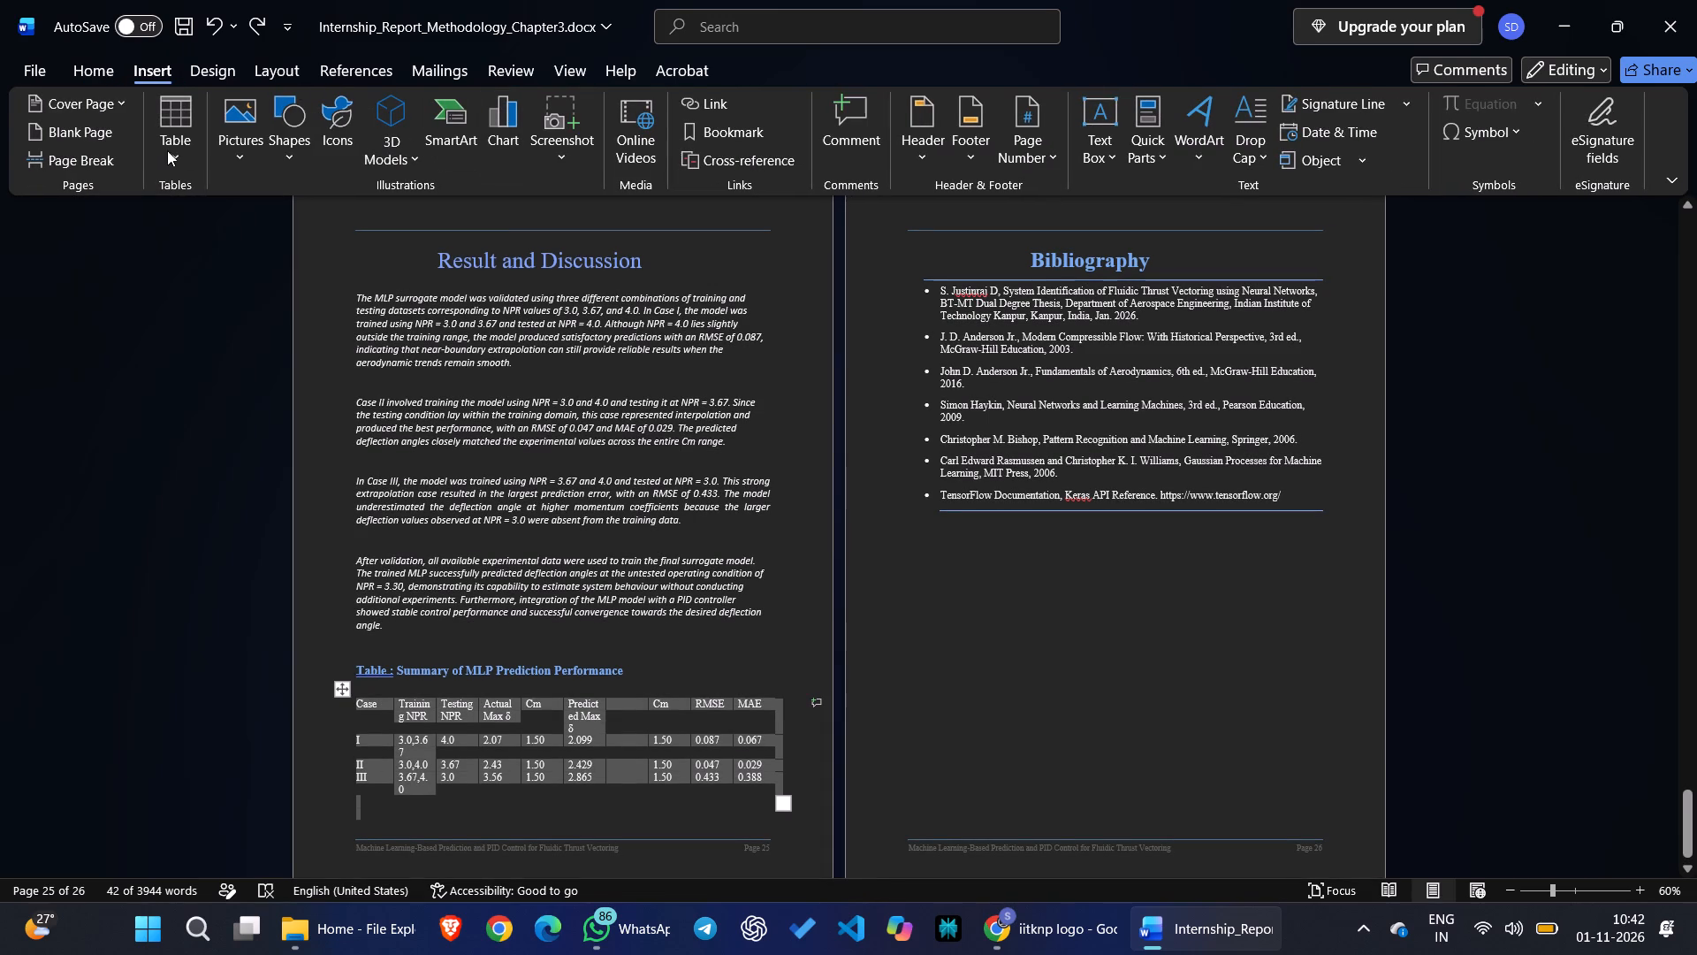
pyautogui.click(162, 146)
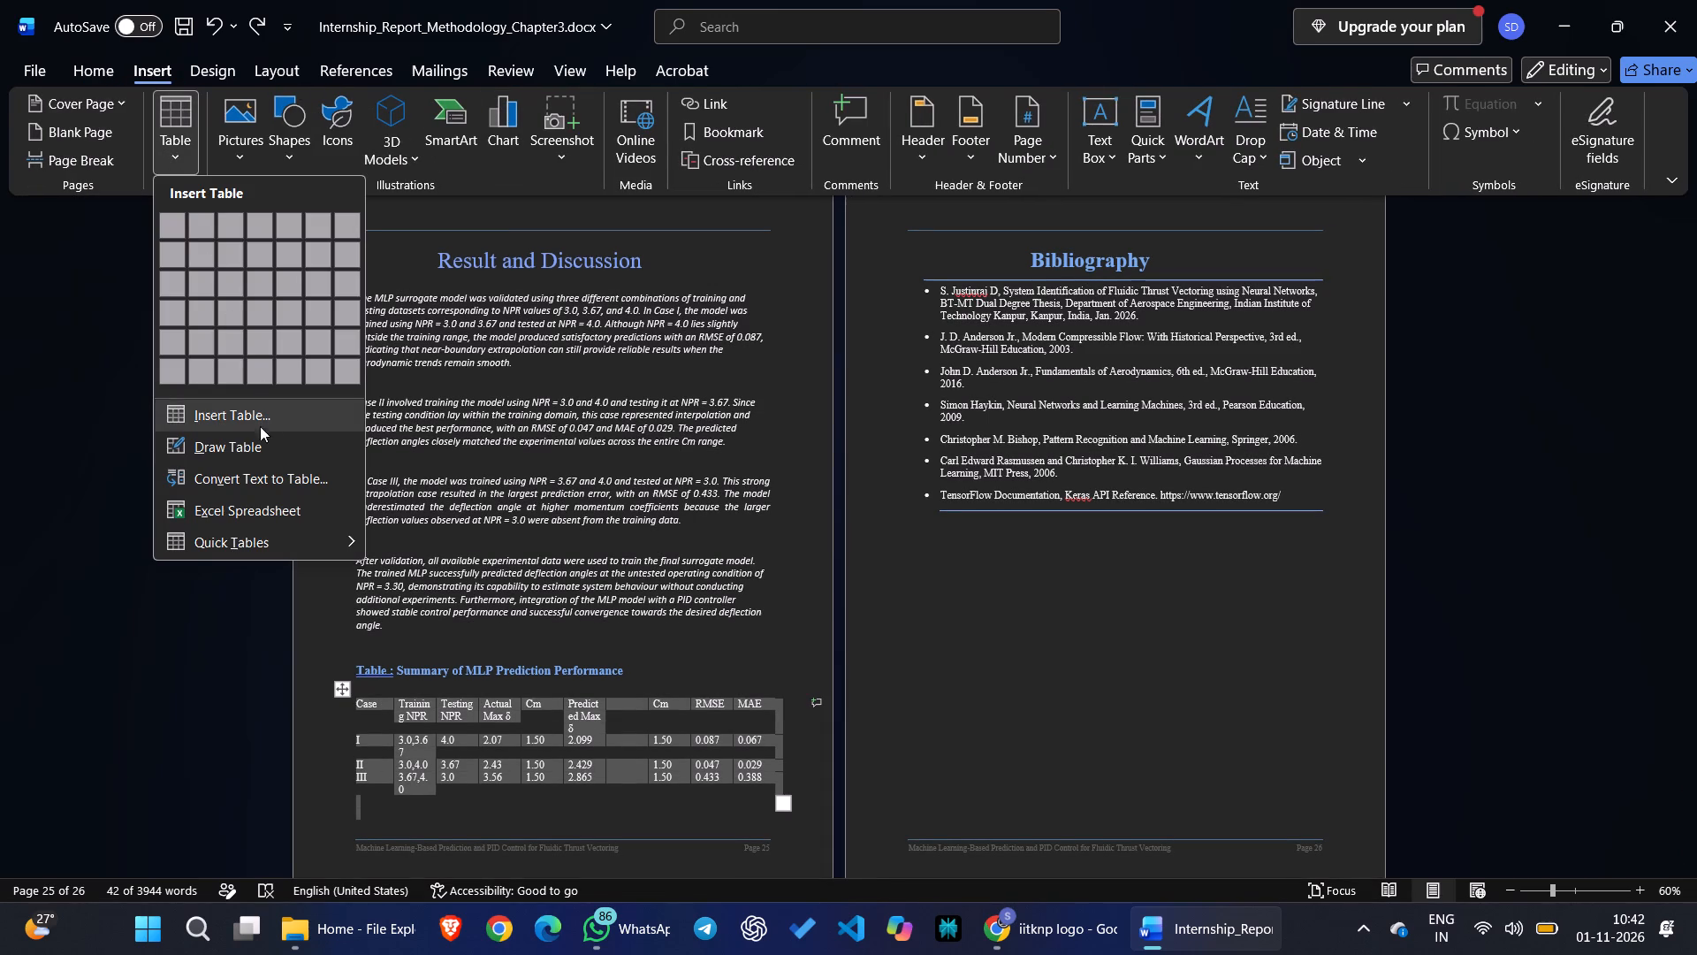
pyautogui.click(270, 473)
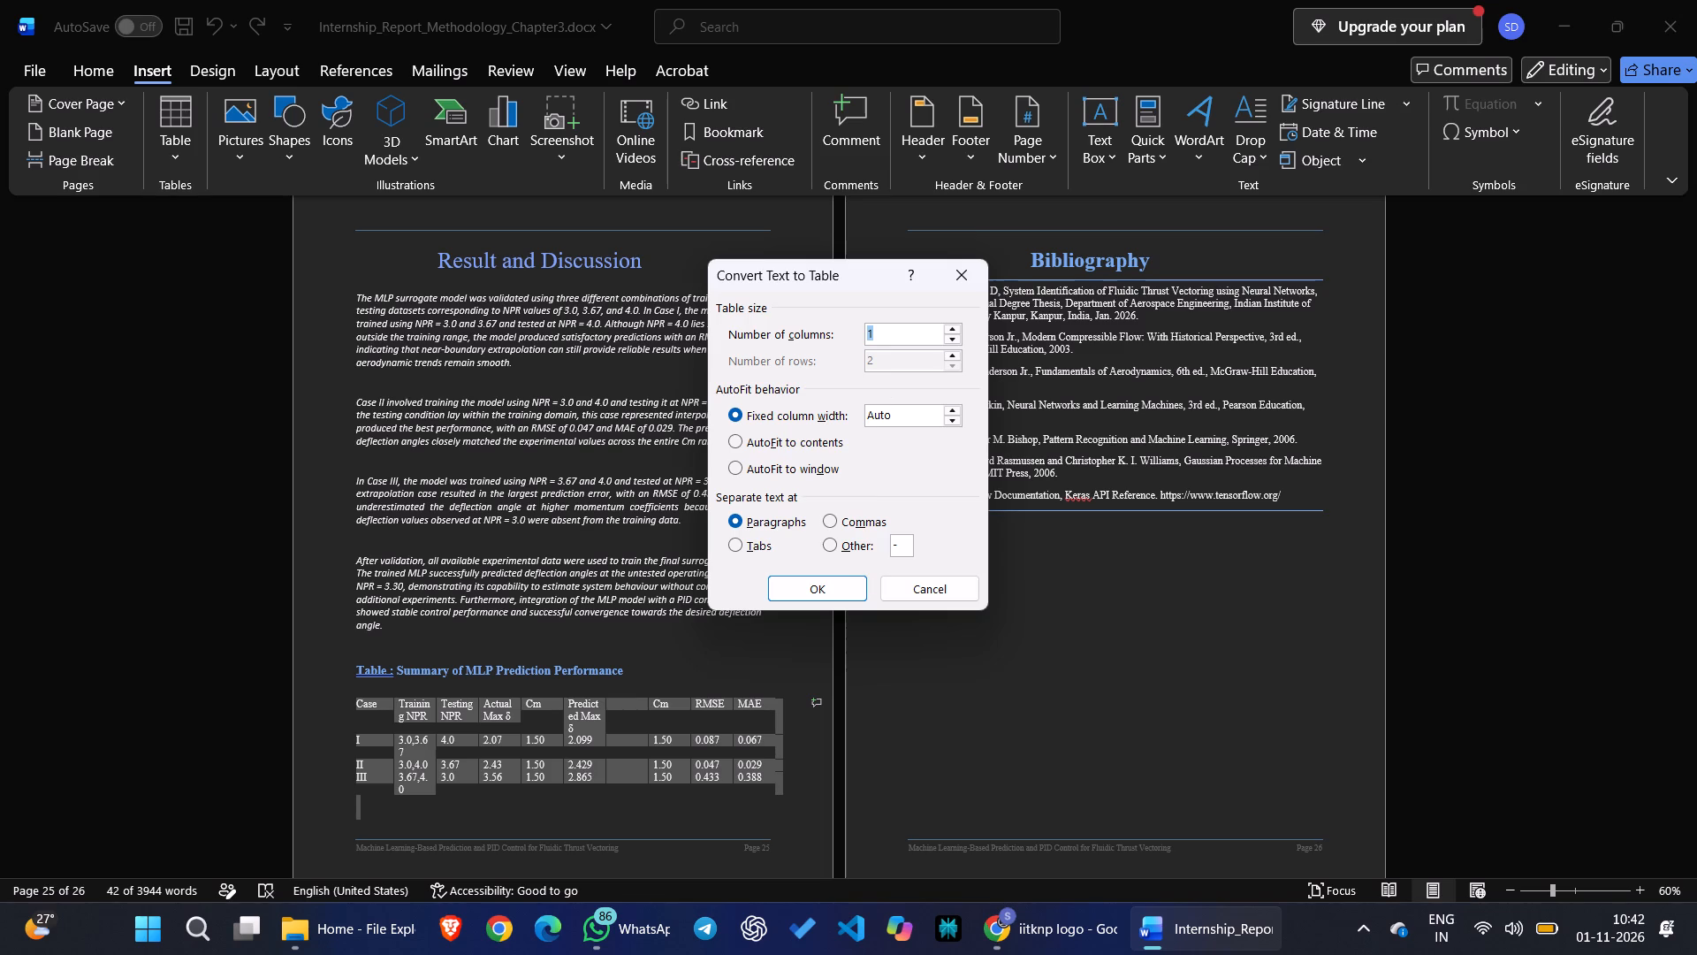
pyautogui.press('BackSpace')
pyautogui.press('9')
pyautogui.click(916, 357)
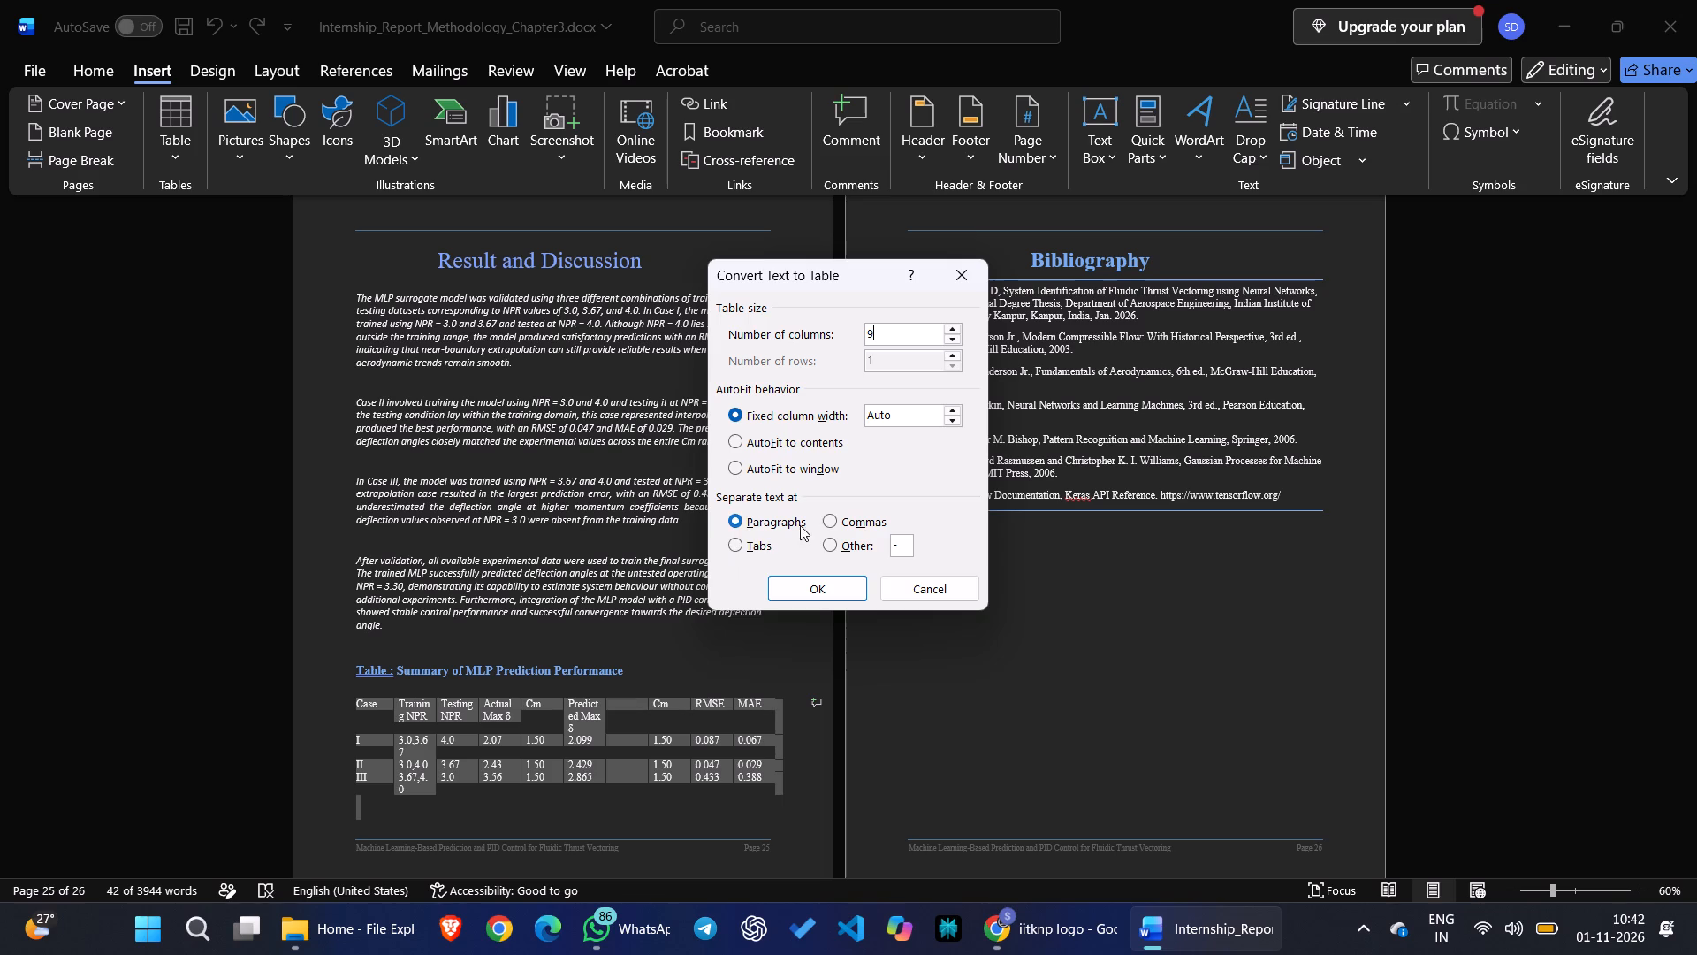
pyautogui.click(743, 546)
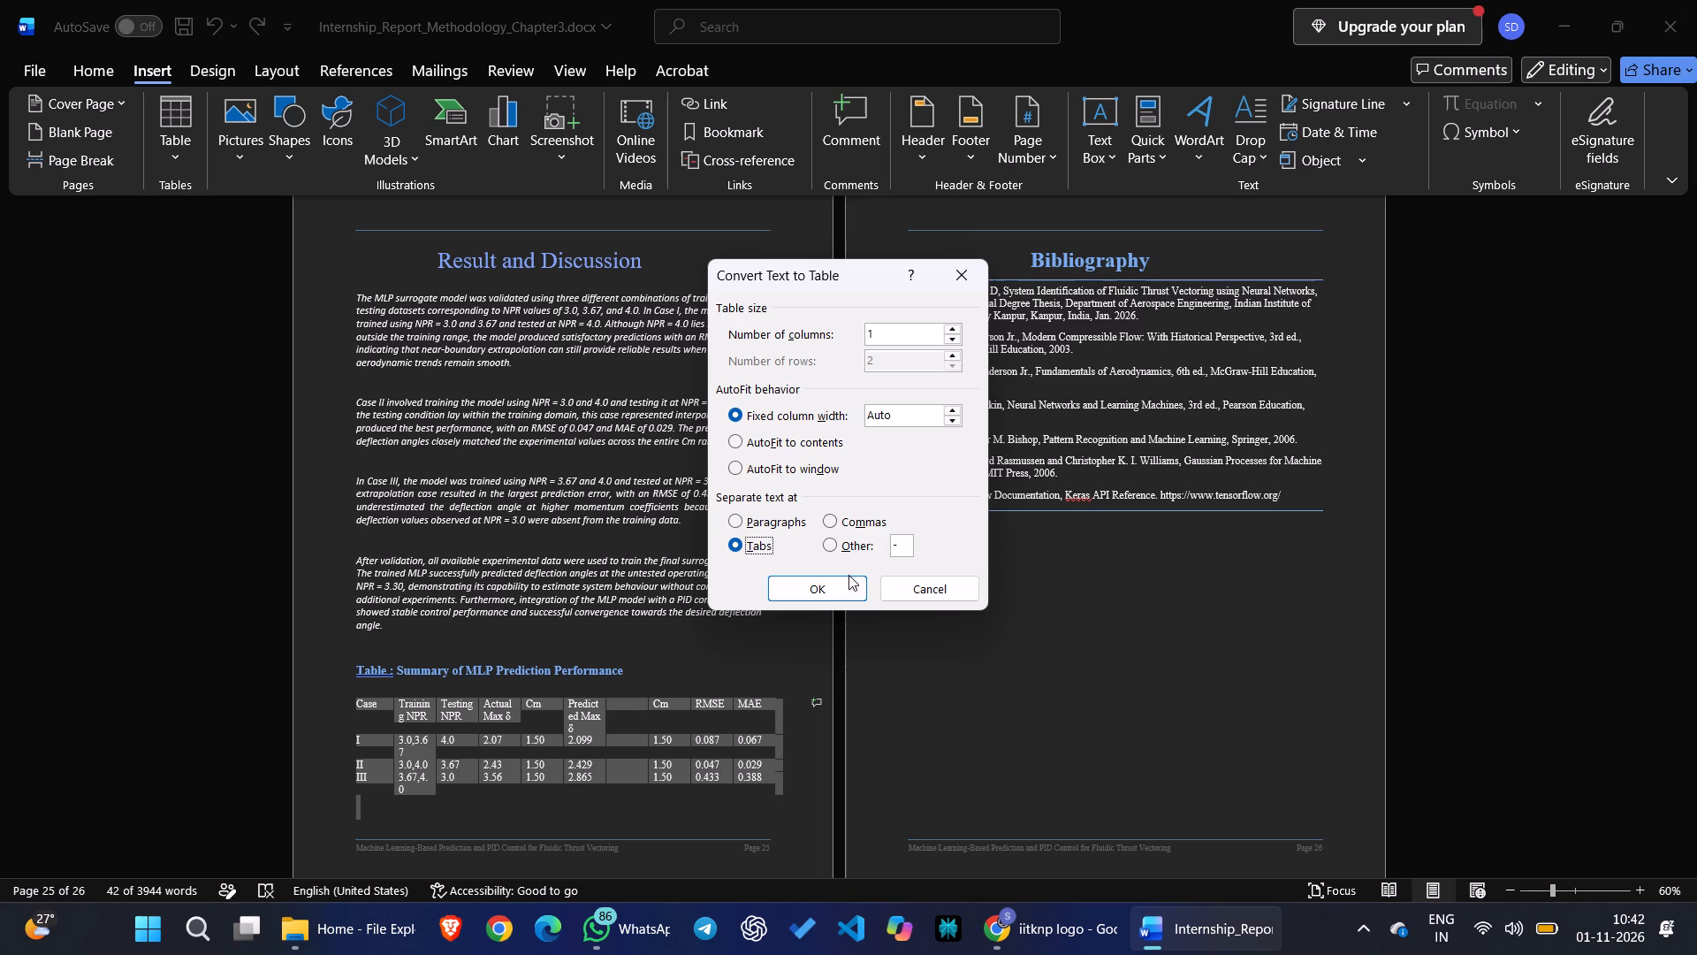
pyautogui.click(849, 587)
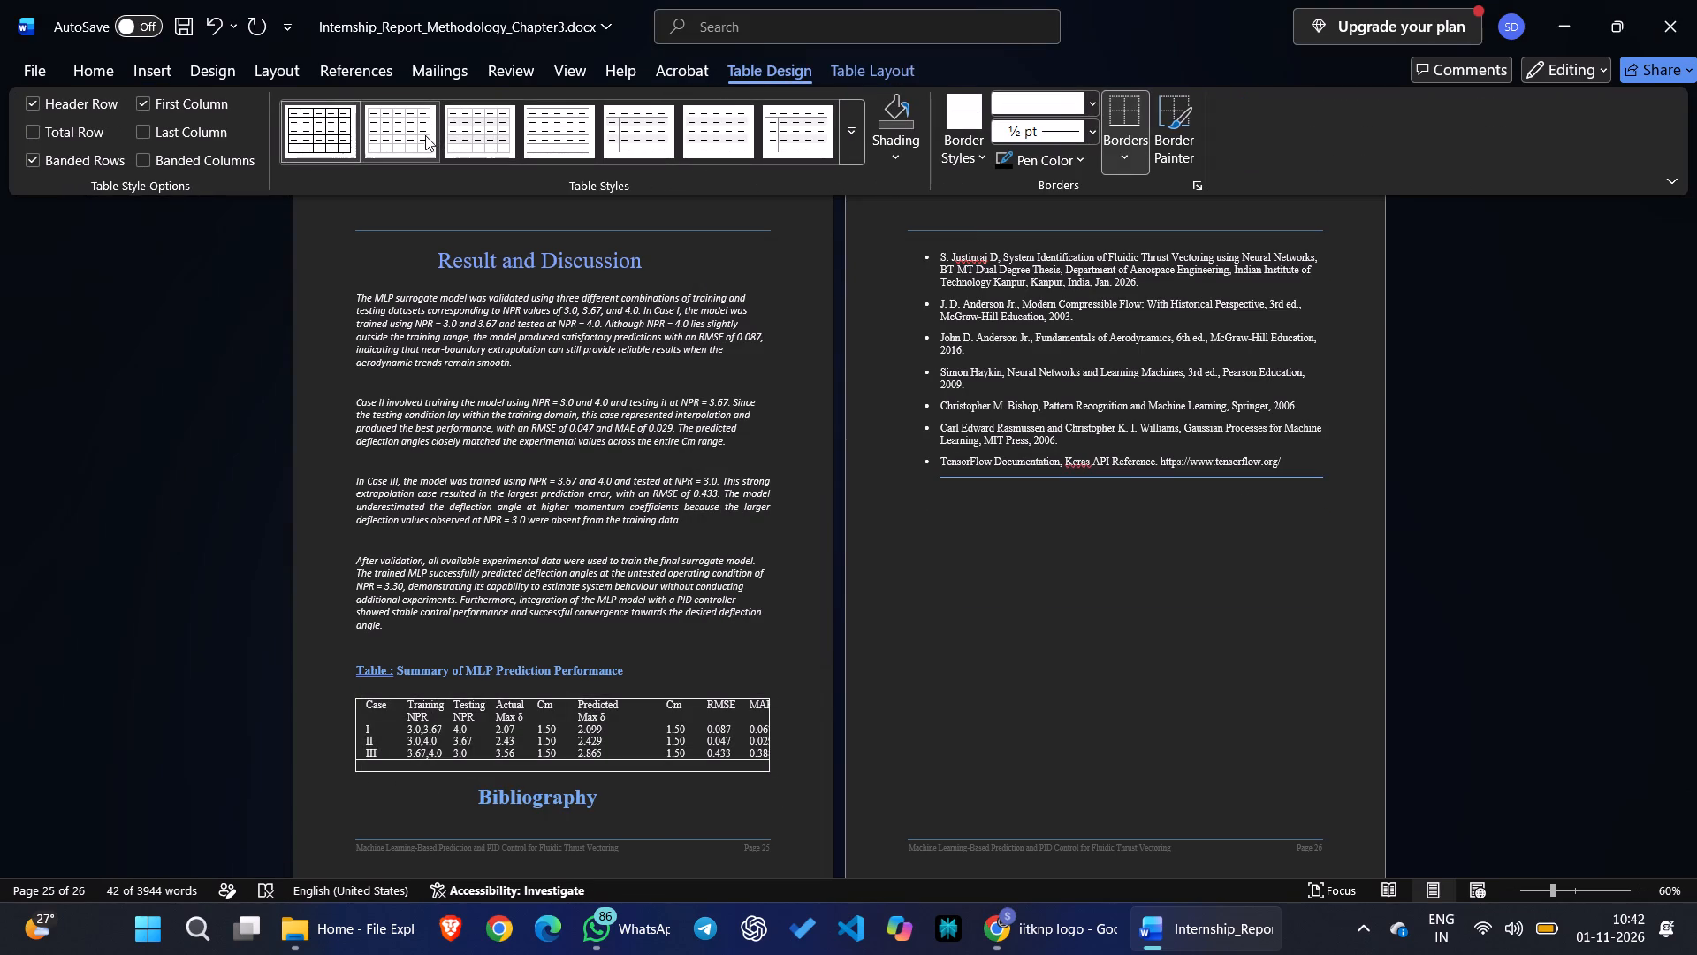
pyautogui.click(1122, 656)
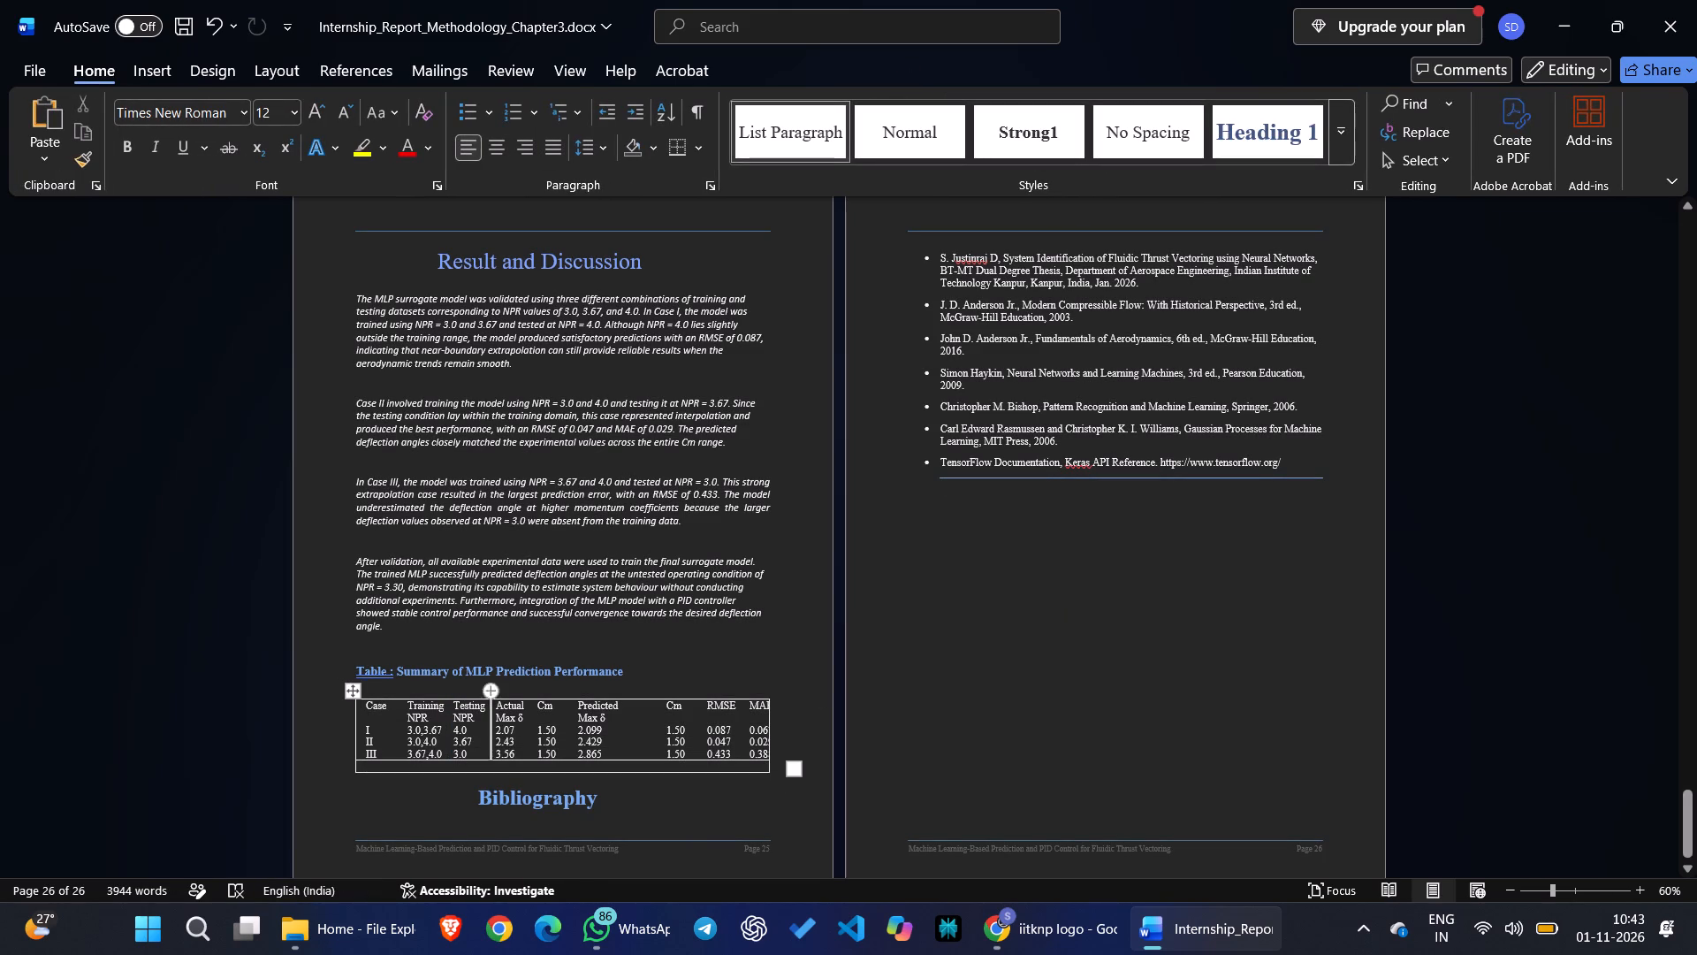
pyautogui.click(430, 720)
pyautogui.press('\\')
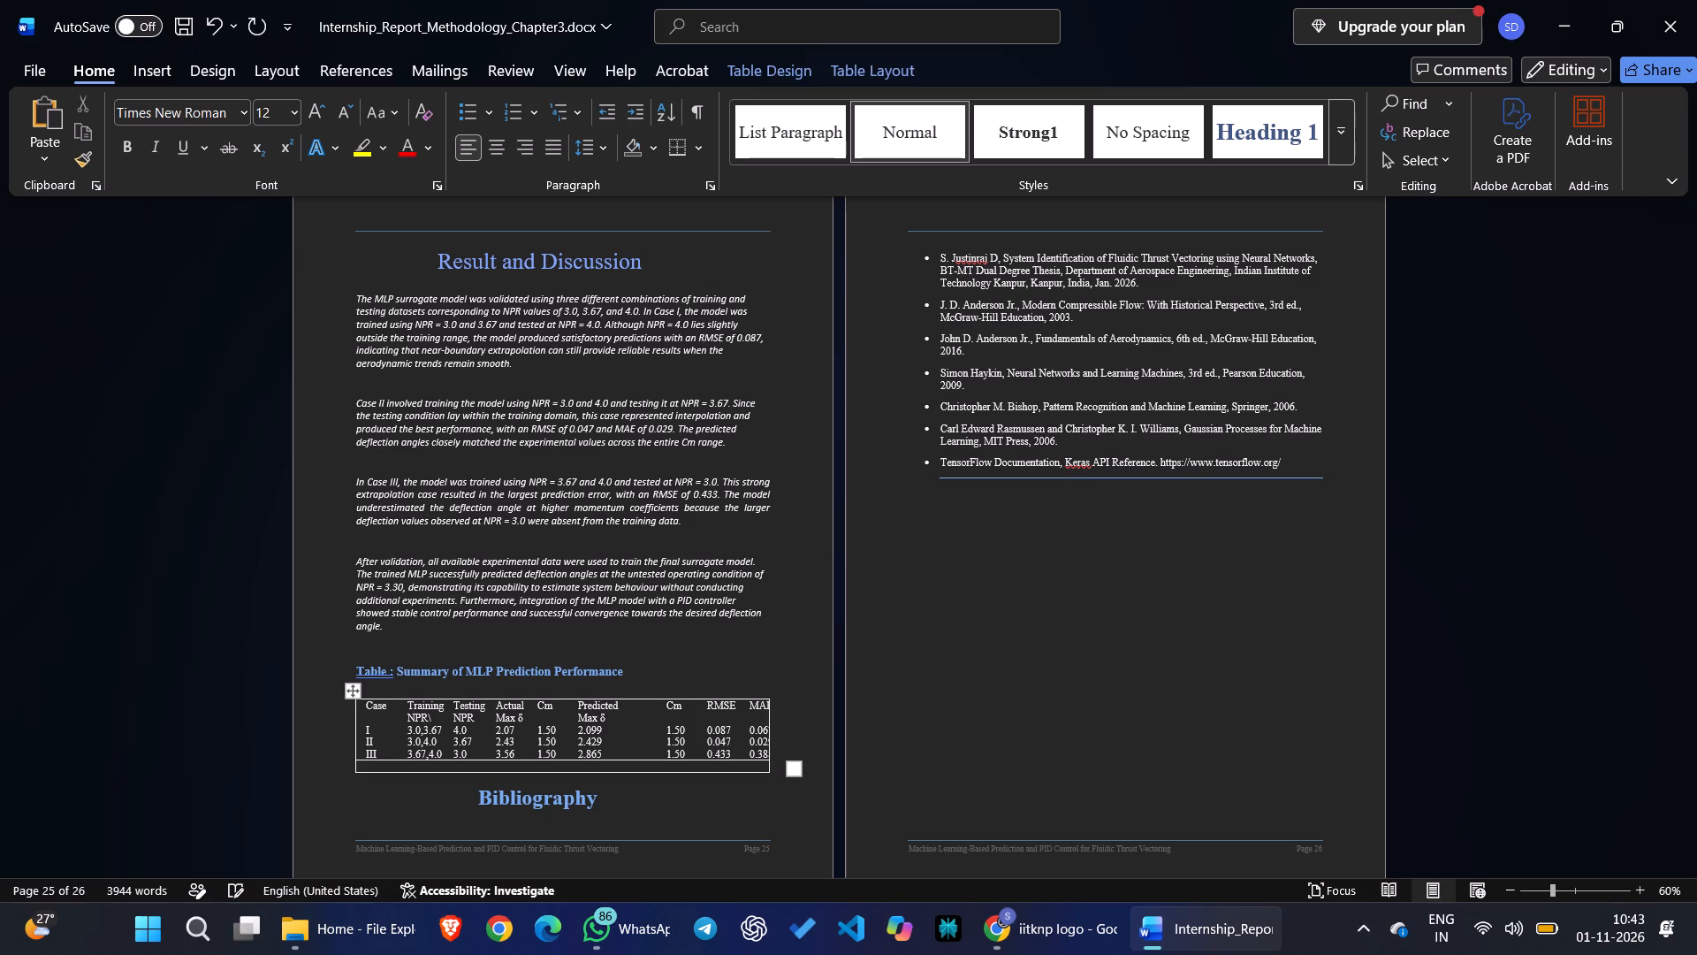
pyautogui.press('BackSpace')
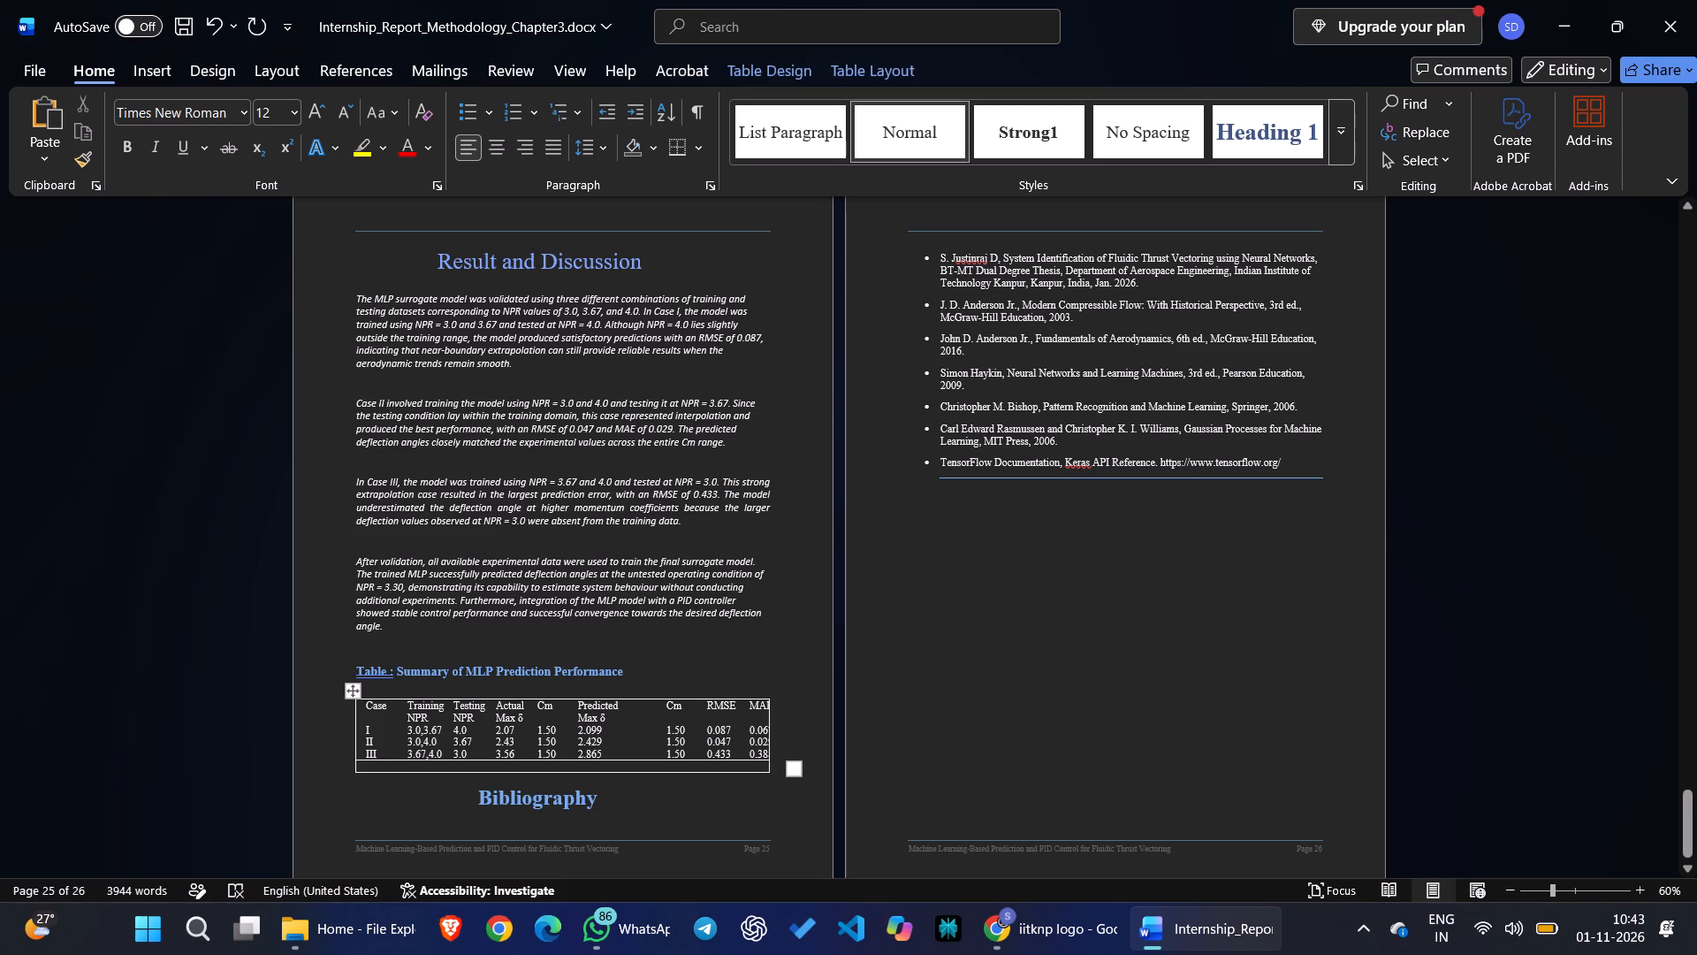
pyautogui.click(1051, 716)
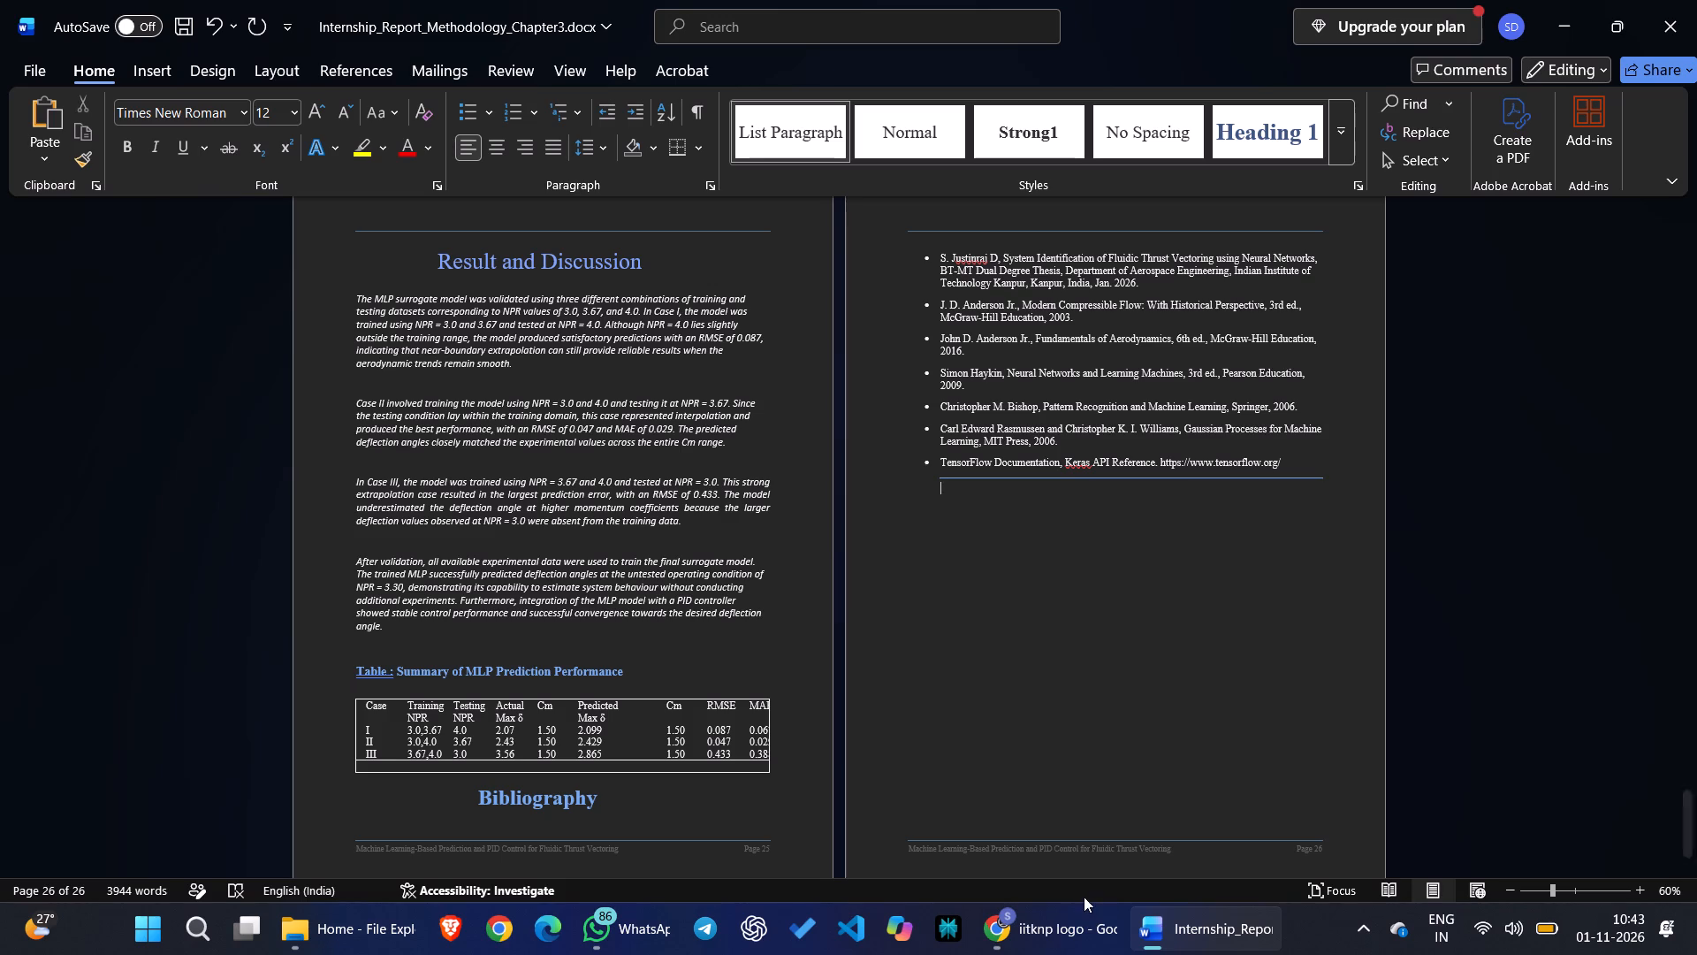
# Switch to the Chrome window with the iitknp logo image search.
pyautogui.click(1076, 919)
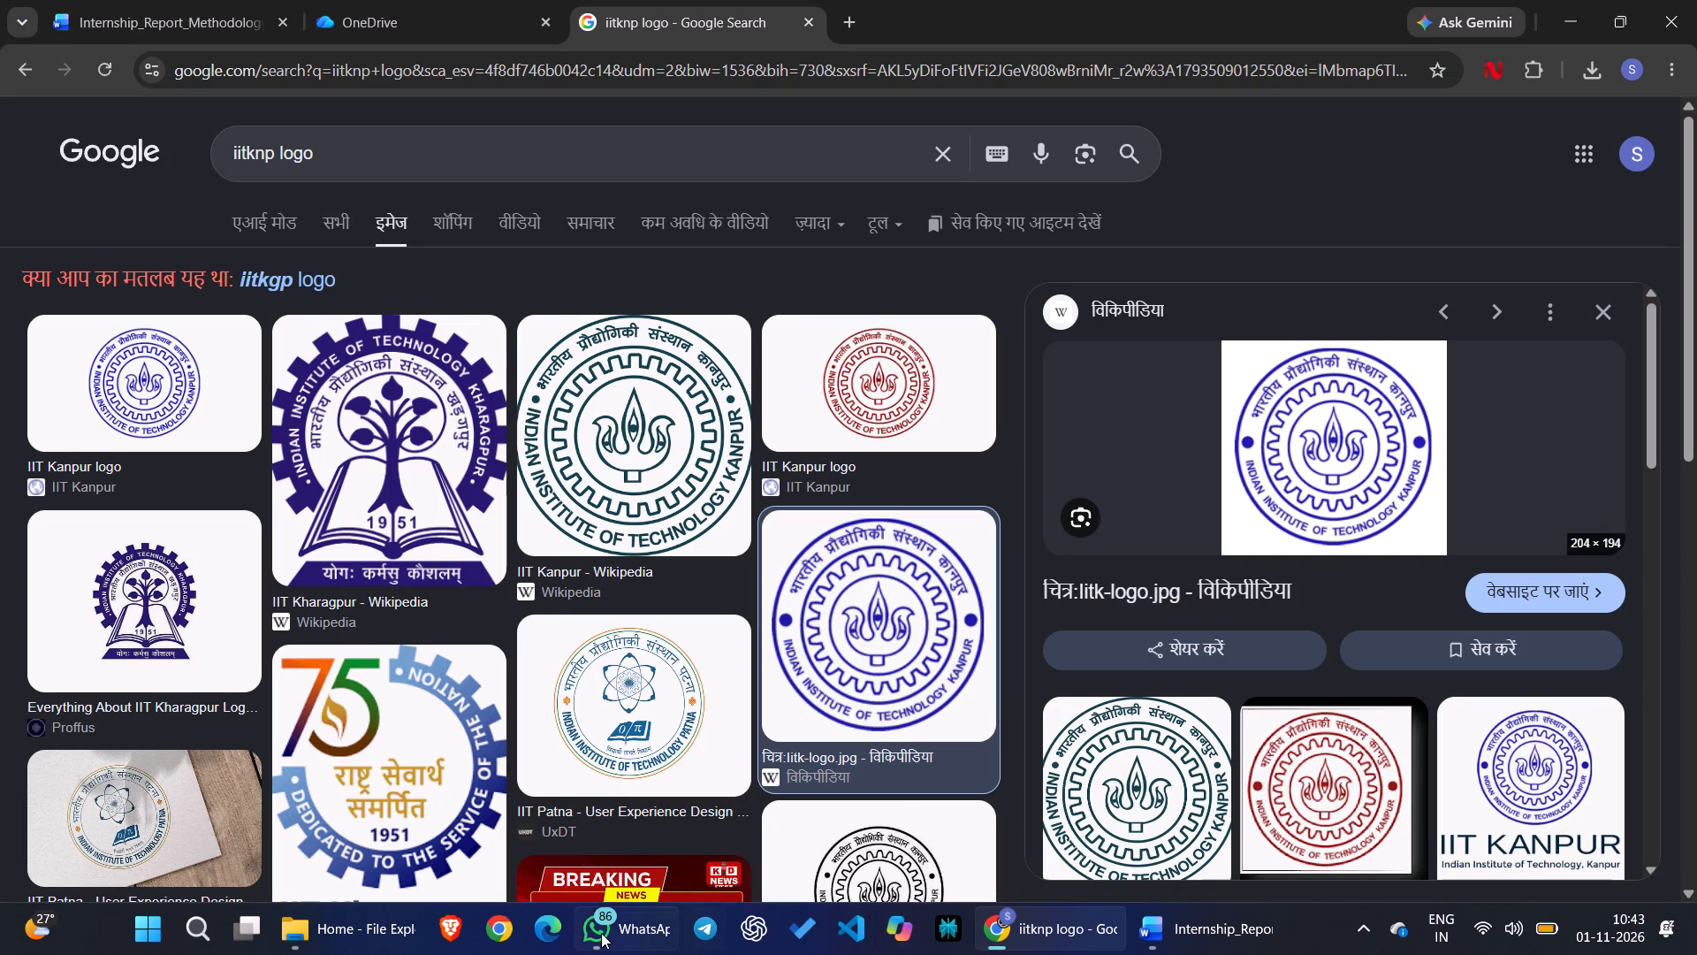
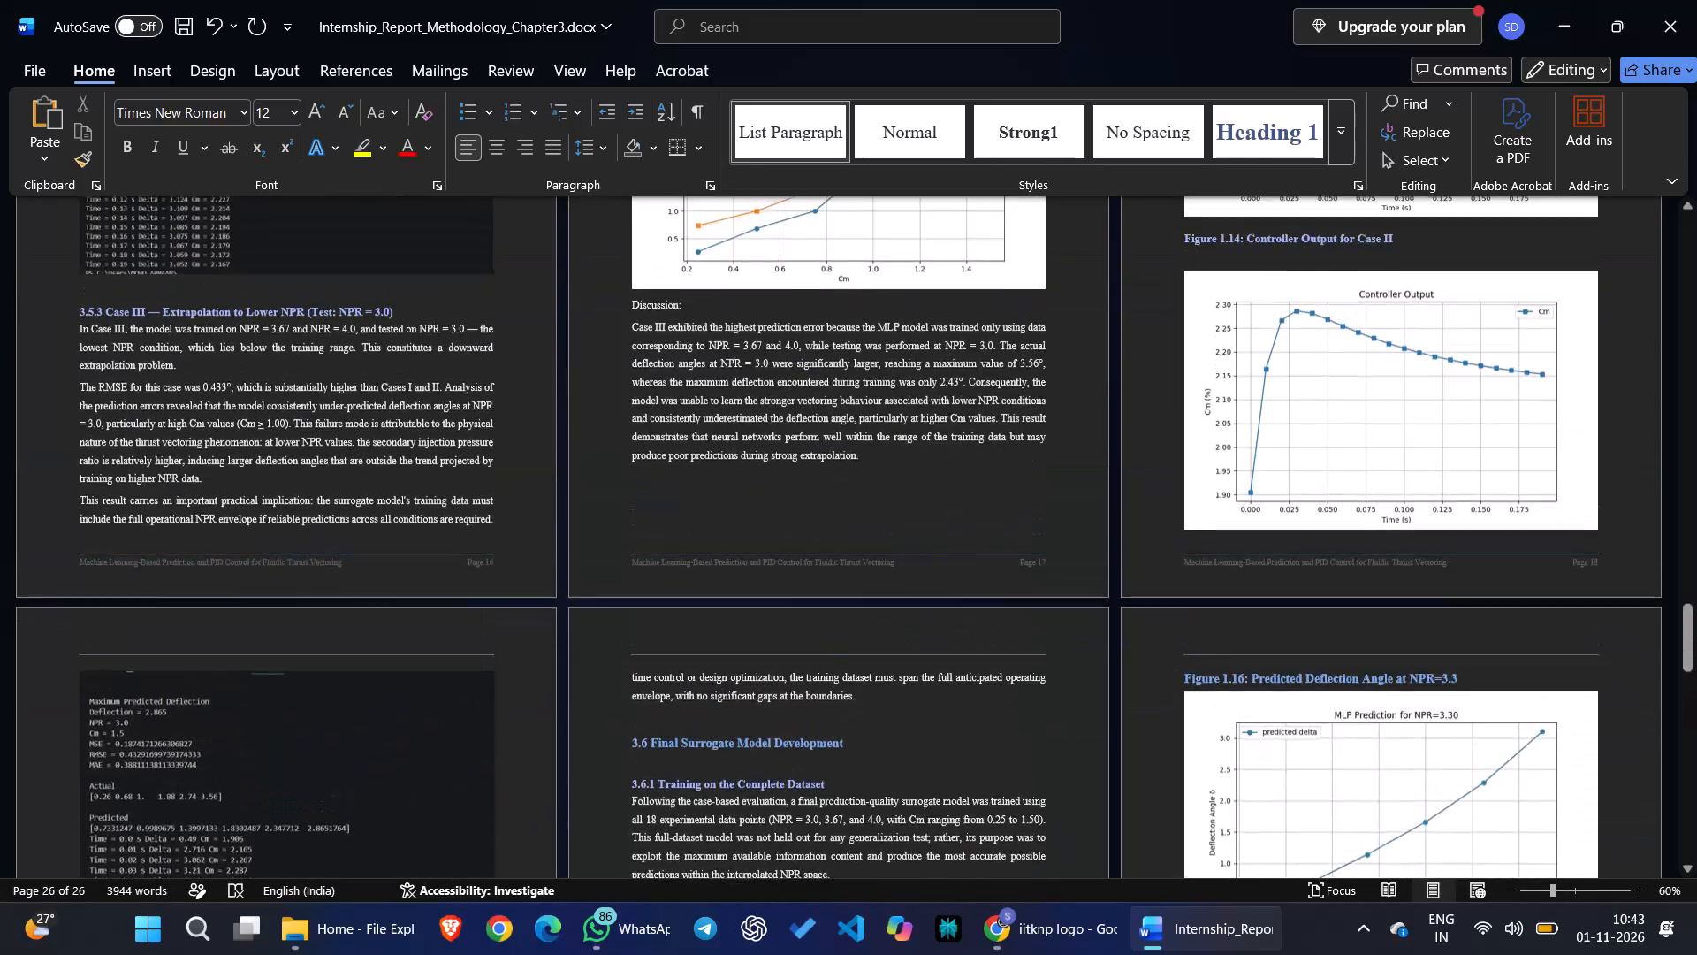
# Check the layout of the report's opening pages, from the cover page through the Dataset Preparation section.
pyautogui.scroll(12, 947, 657)
pyautogui.scroll(20, 947, 657)
pyautogui.scroll(11, 947, 657)
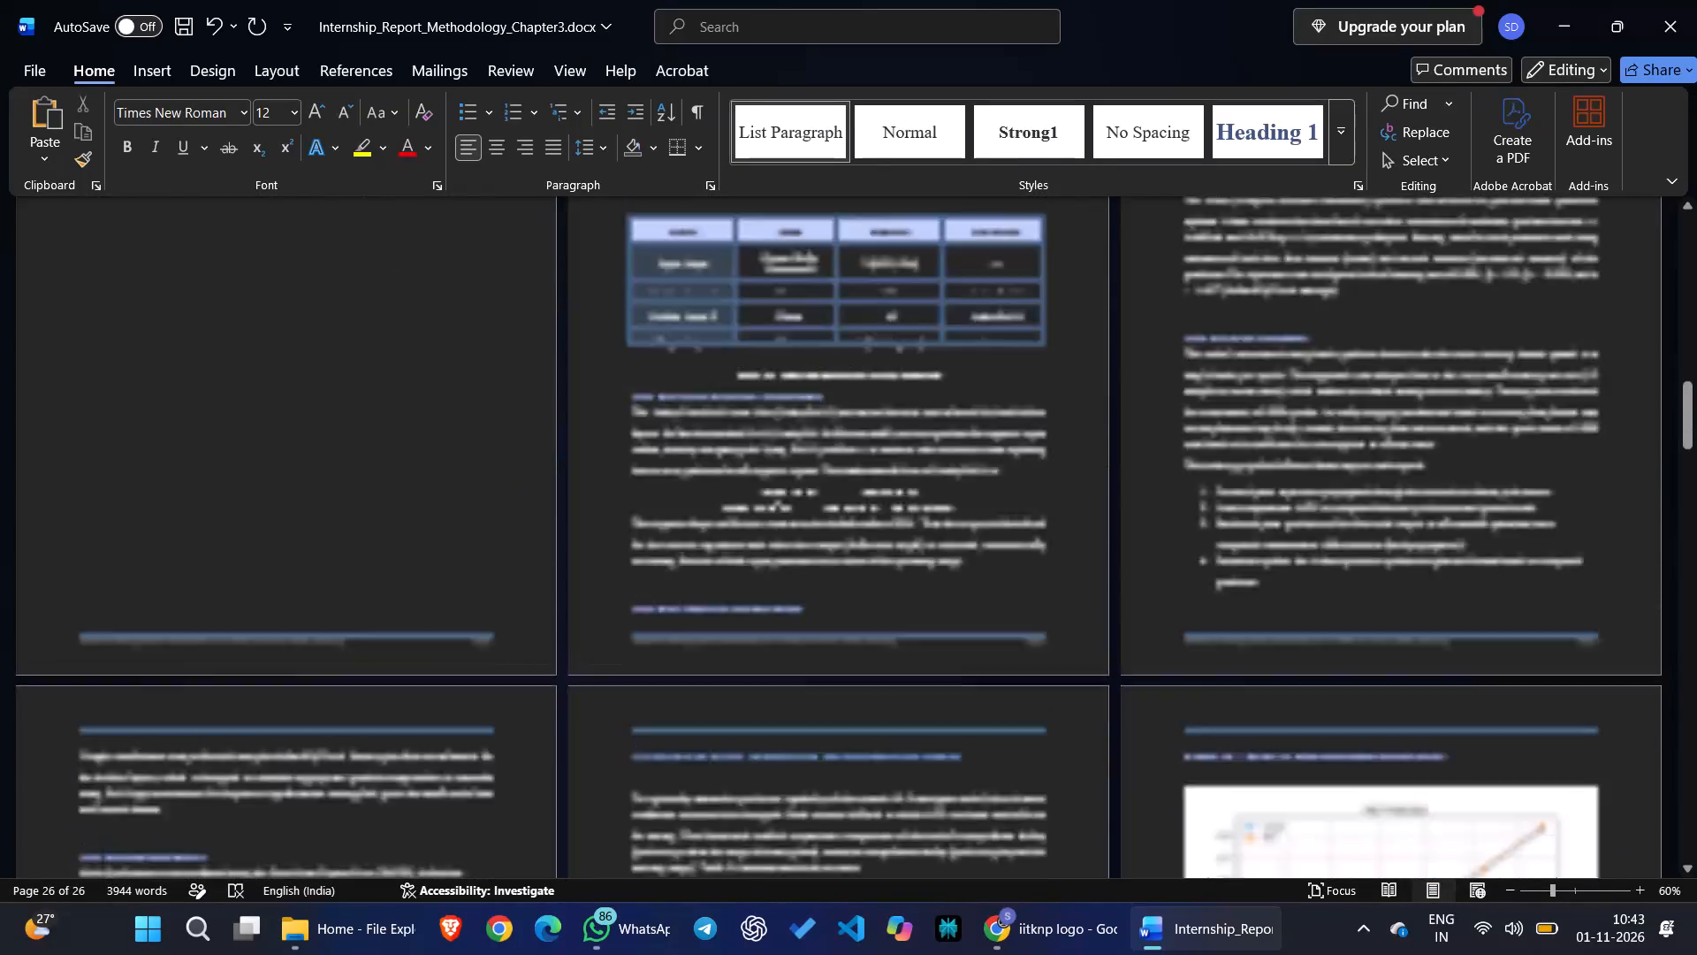
pyautogui.scroll(4, 947, 657)
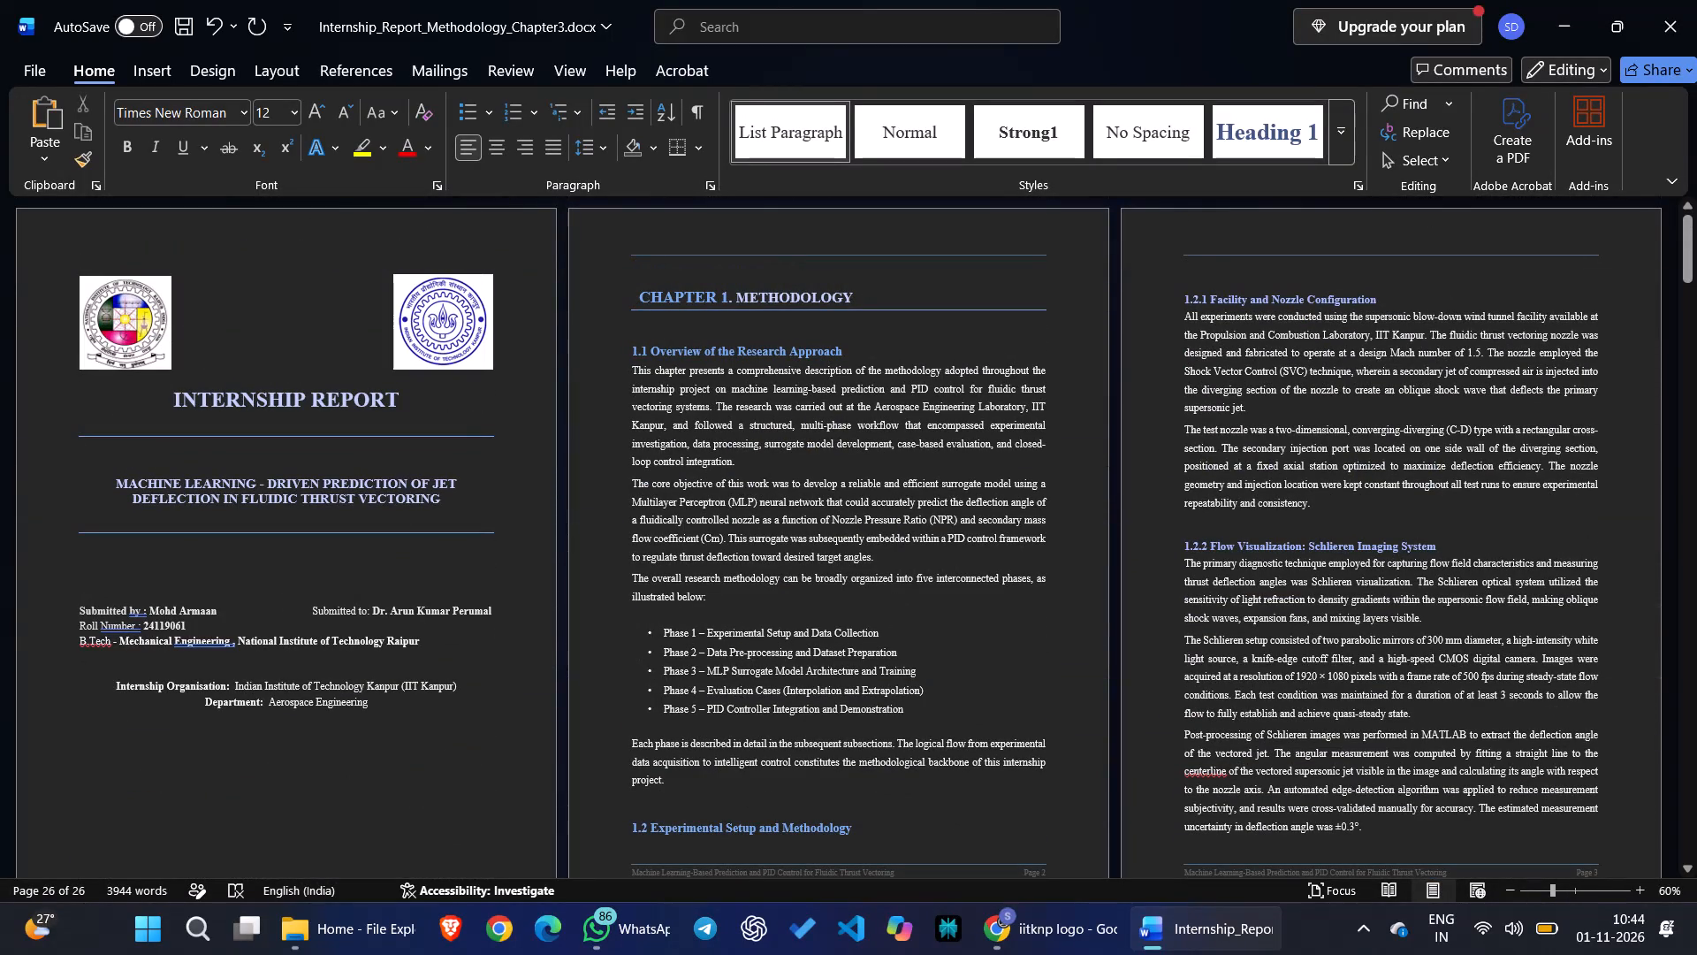
pyautogui.scroll(-1, 958, 710)
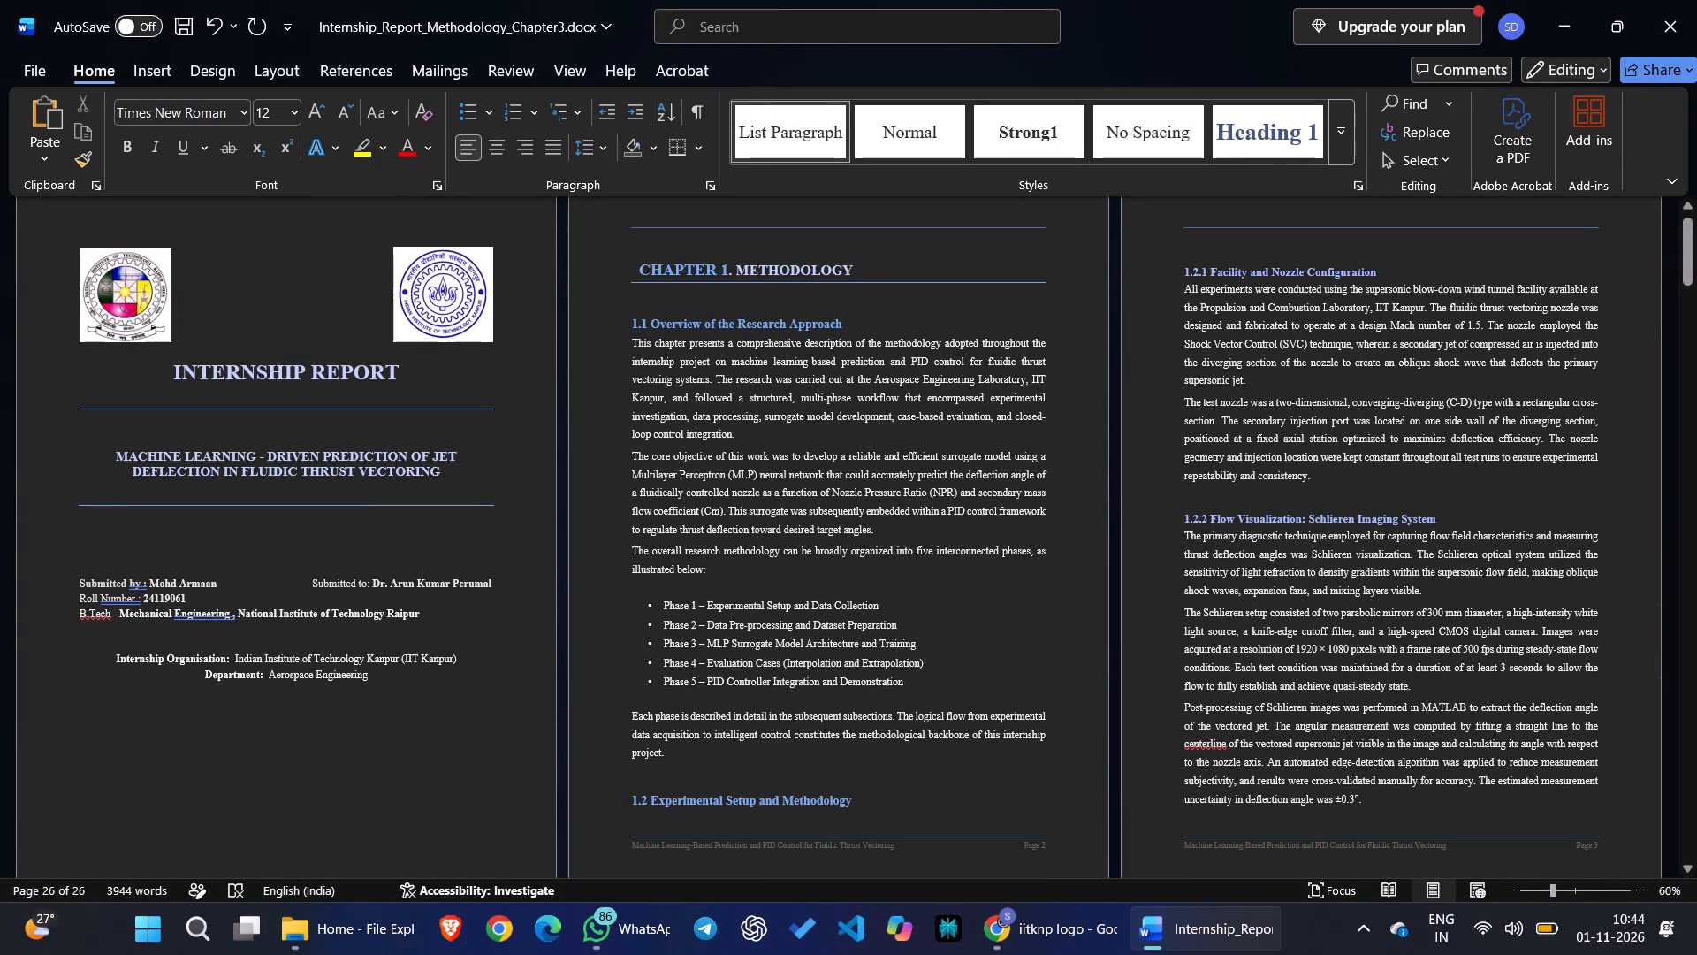
pyautogui.scroll(-1, 958, 710)
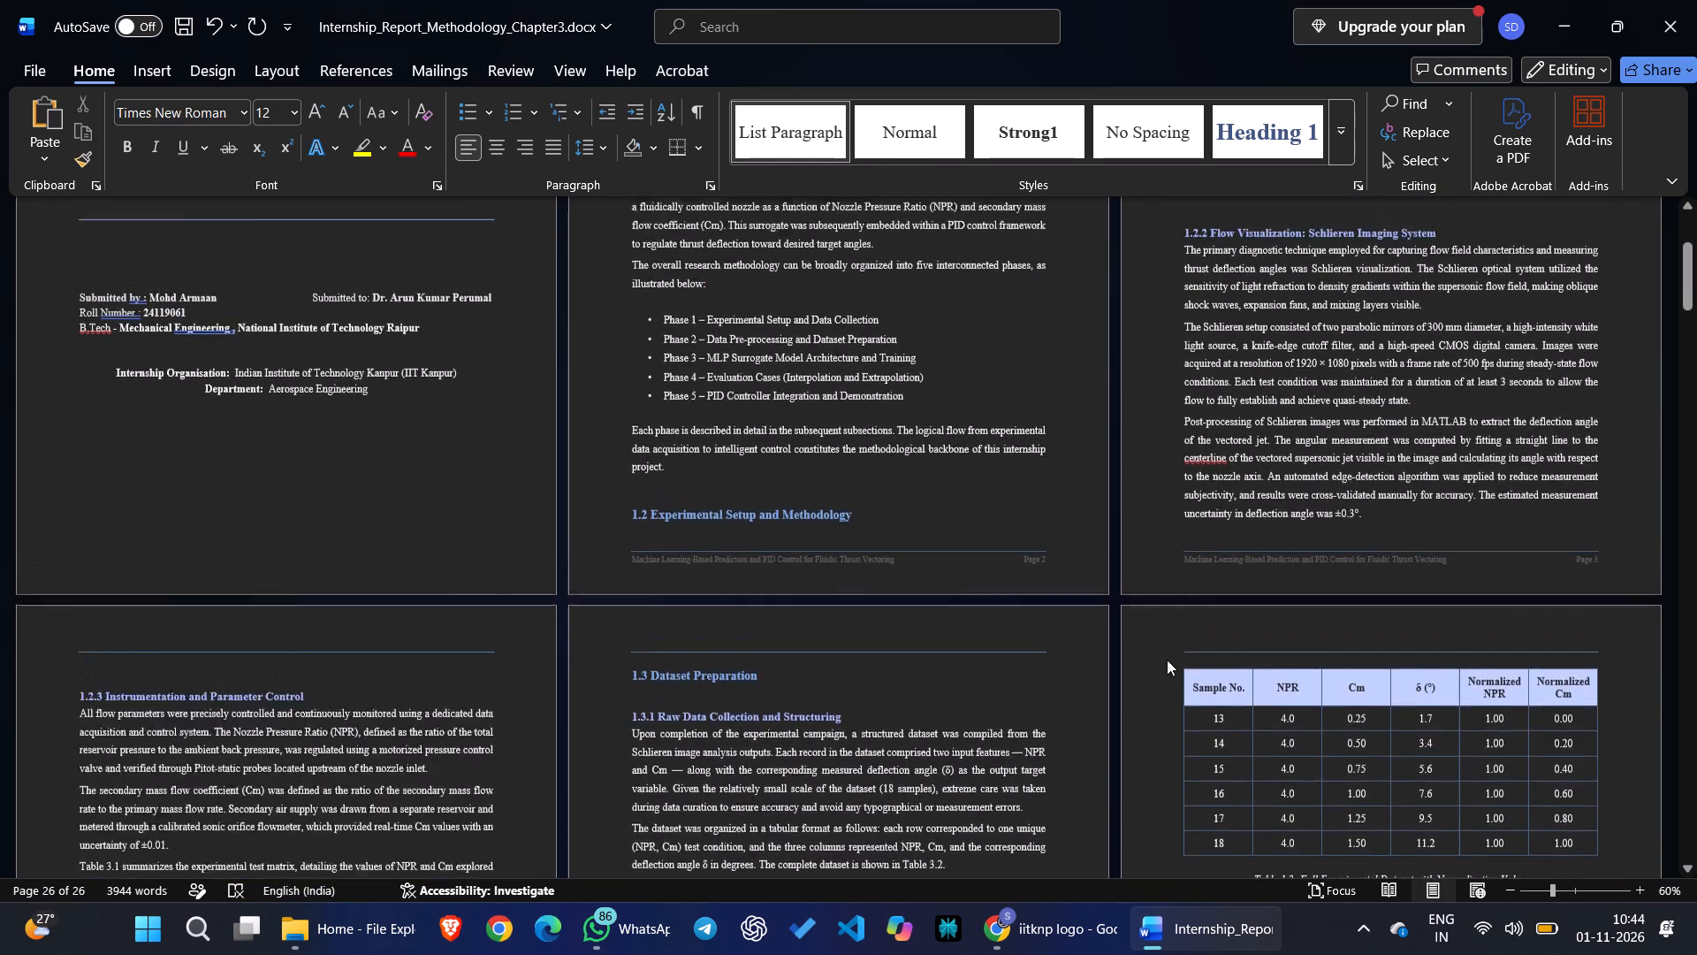
pyautogui.scroll(1, 1167, 660)
pyautogui.scroll(-1, 1167, 660)
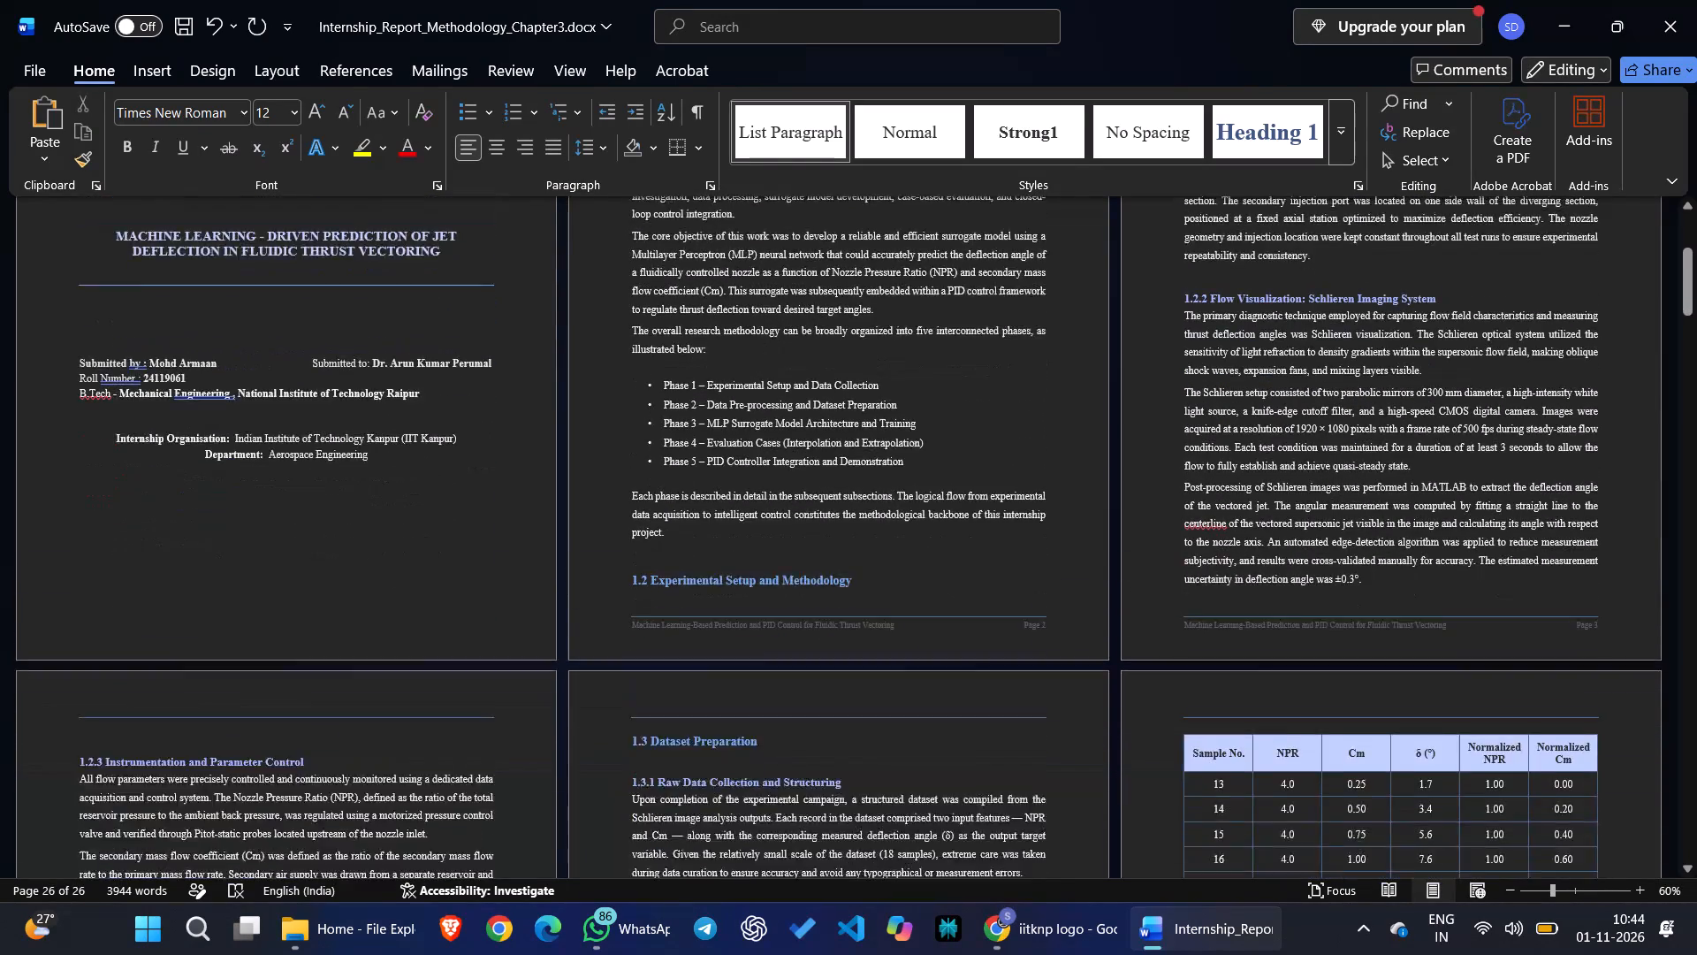
pyautogui.scroll(-1, 1167, 660)
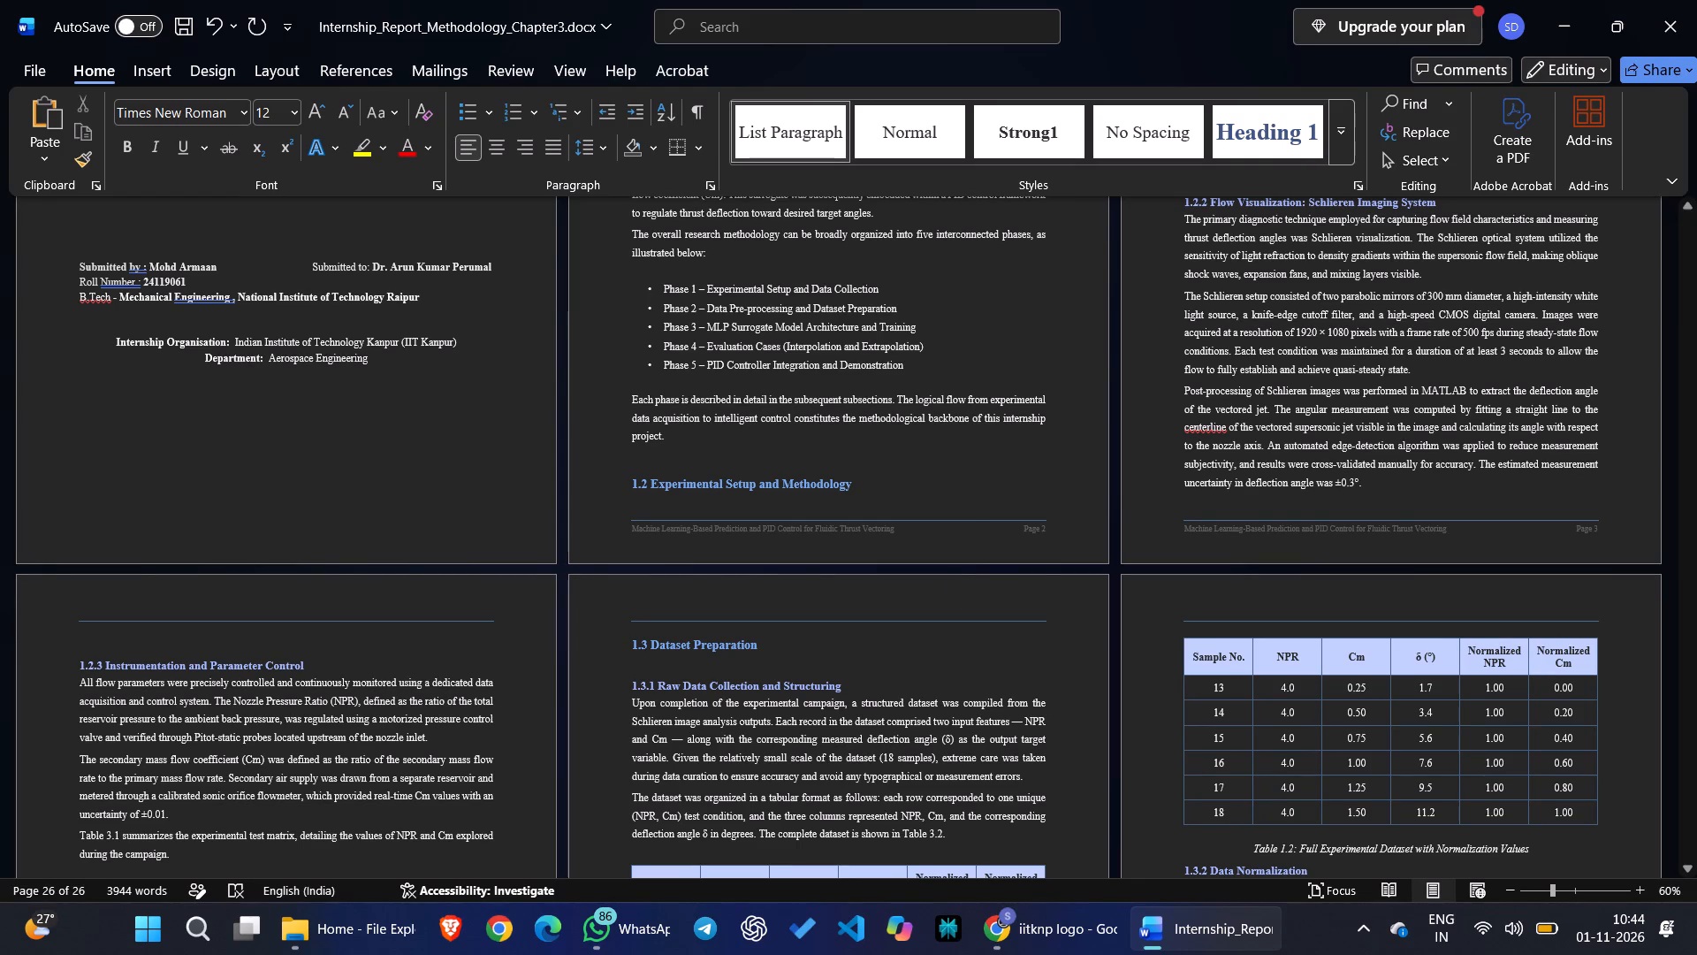
# Insert blank lines before the 1.3 Dataset Preparation heading to leave an empty page, trimming extras so the heading starts the following page.
pyautogui.click(632, 645)
pyautogui.press('Return')
pyautogui.press('Return')
pyautogui.press('Return')
pyautogui.press('Return')
pyautogui.press('Return')
pyautogui.press('Return')
pyautogui.press('Return')
pyautogui.press('Return')
pyautogui.press('Return')
pyautogui.press('Return')
pyautogui.press('Return')
pyautogui.press('Return')
pyautogui.press('Return')
pyautogui.press('Return')
pyautogui.press('Return')
pyautogui.press('Return')
pyautogui.press('Return')
pyautogui.press('Return')
pyautogui.press('Return')
pyautogui.press('Return')
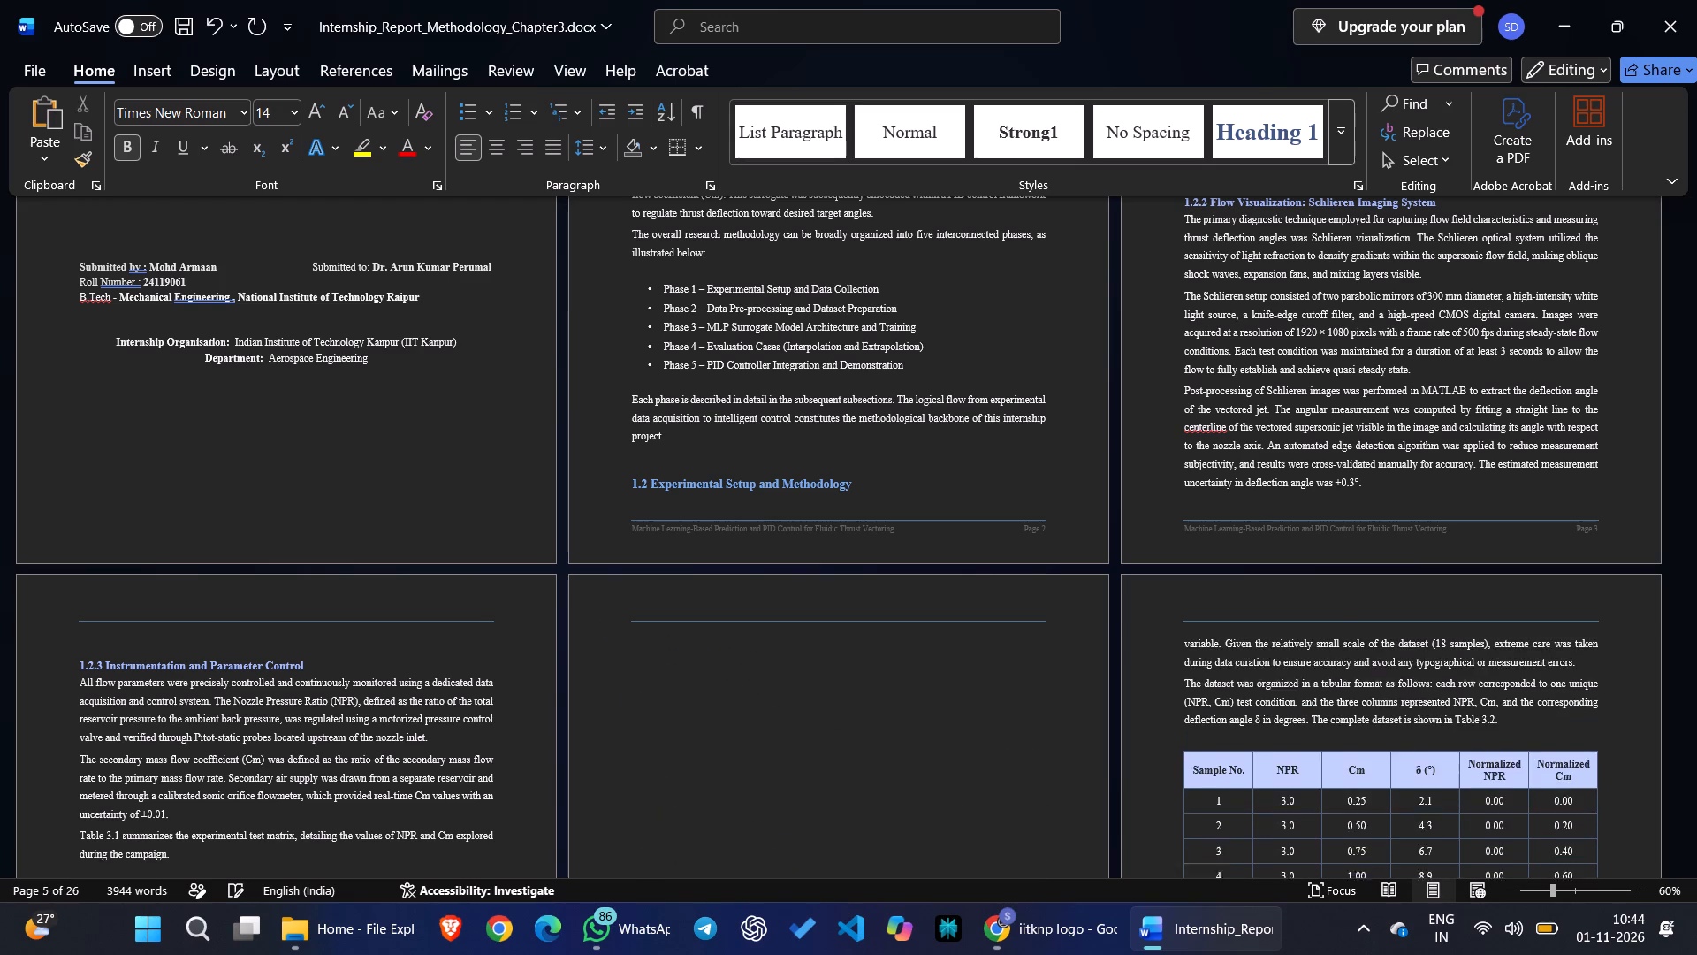
pyautogui.press('BackSpace')
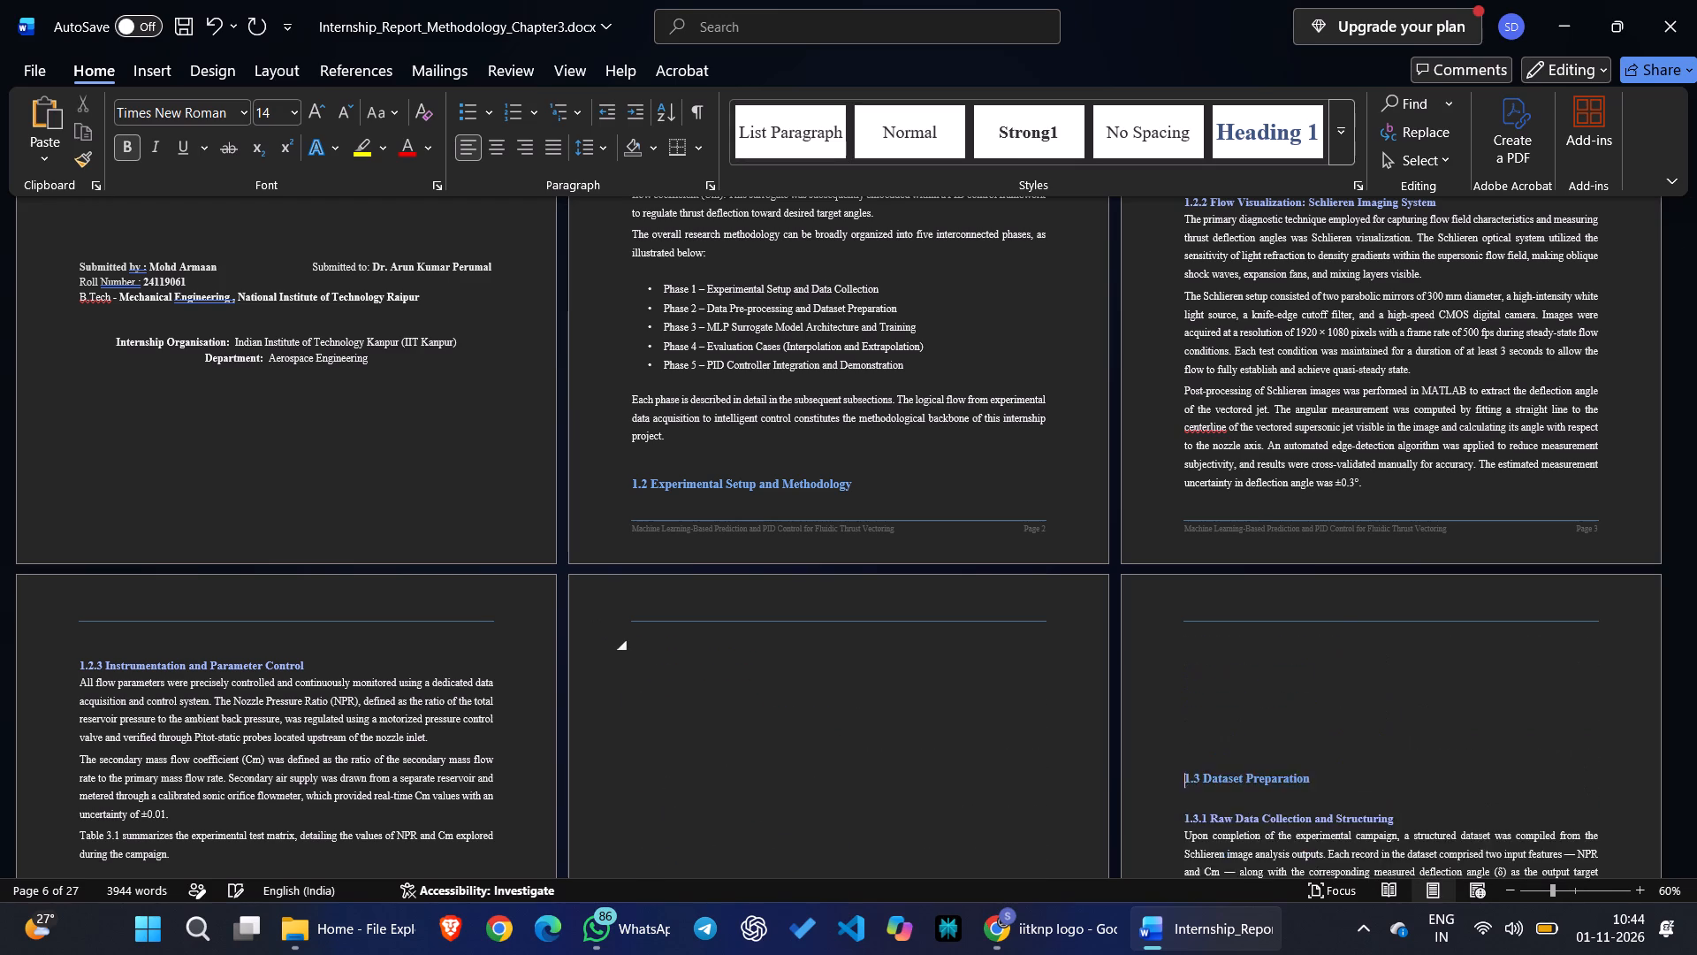
pyautogui.press('BackSpace')
pyautogui.press('BackSpace')
pyautogui.press('BackSpace')
pyautogui.press('BackSpace')
pyautogui.press('BackSpace')
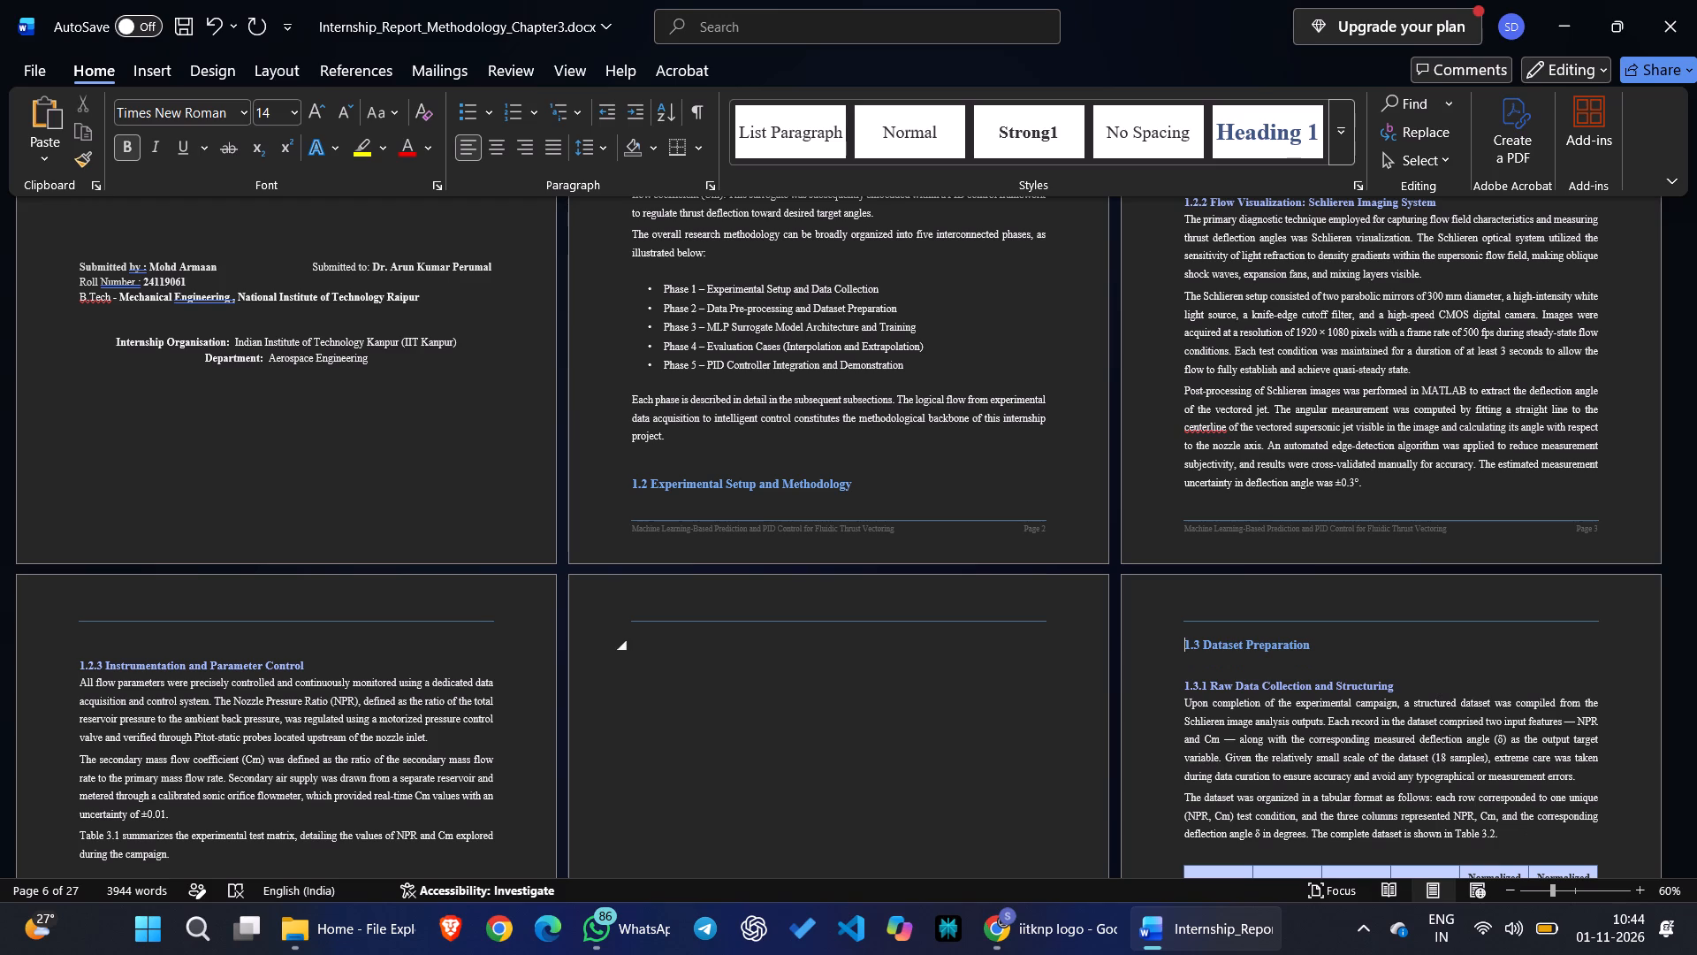
# Review the report's page layout at 30% zoom, from the cover page and new blank page through the evaluation case figures.
pyautogui.click(797, 714)
pyautogui.scroll(-4, 797, 714)
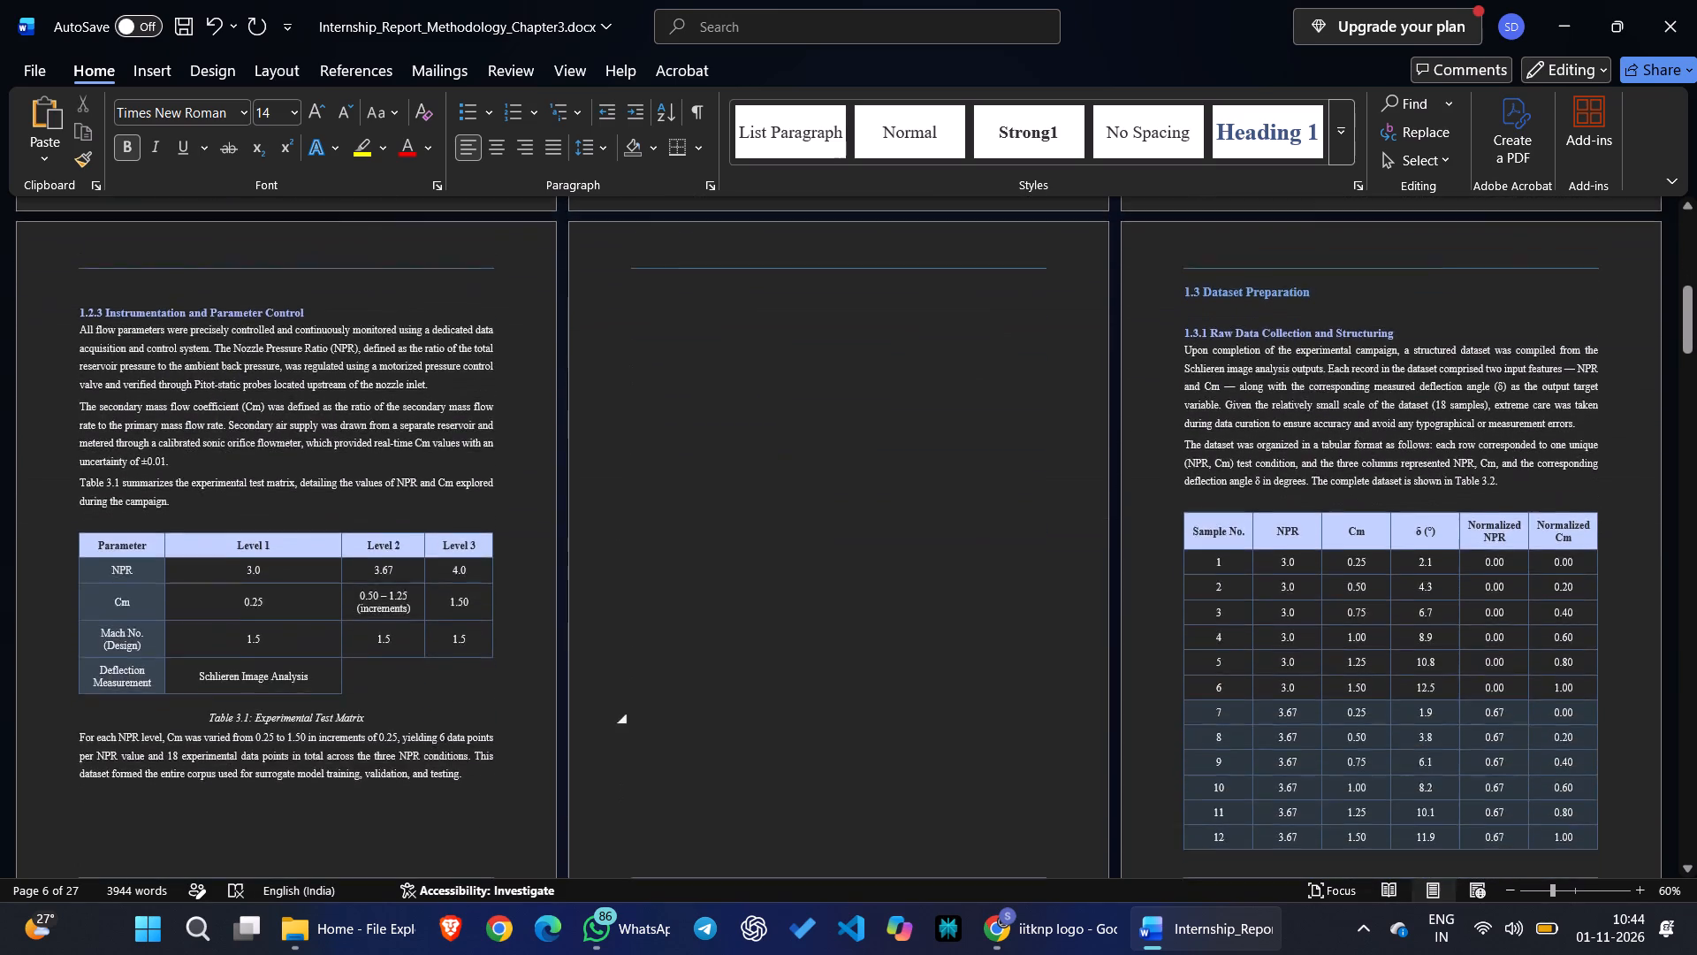
pyautogui.keyDown('ctrl'); pyautogui.scroll(-3, 797, 714); pyautogui.keyUp('ctrl')
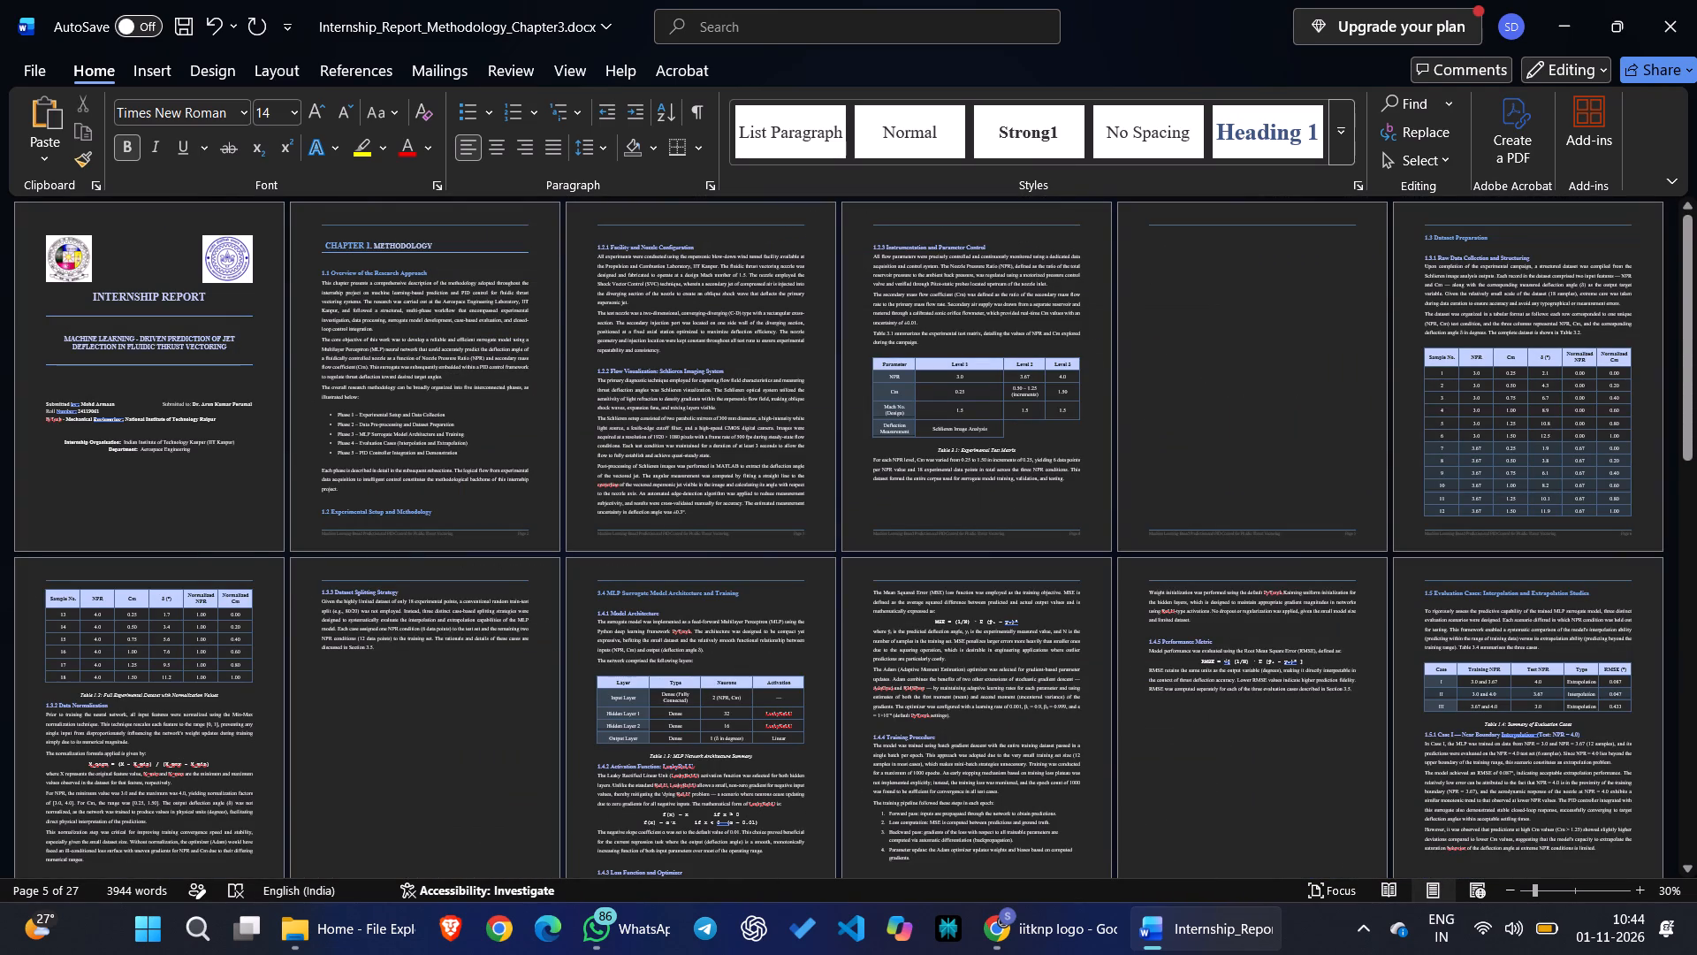
pyautogui.scroll(-4, 202, 704)
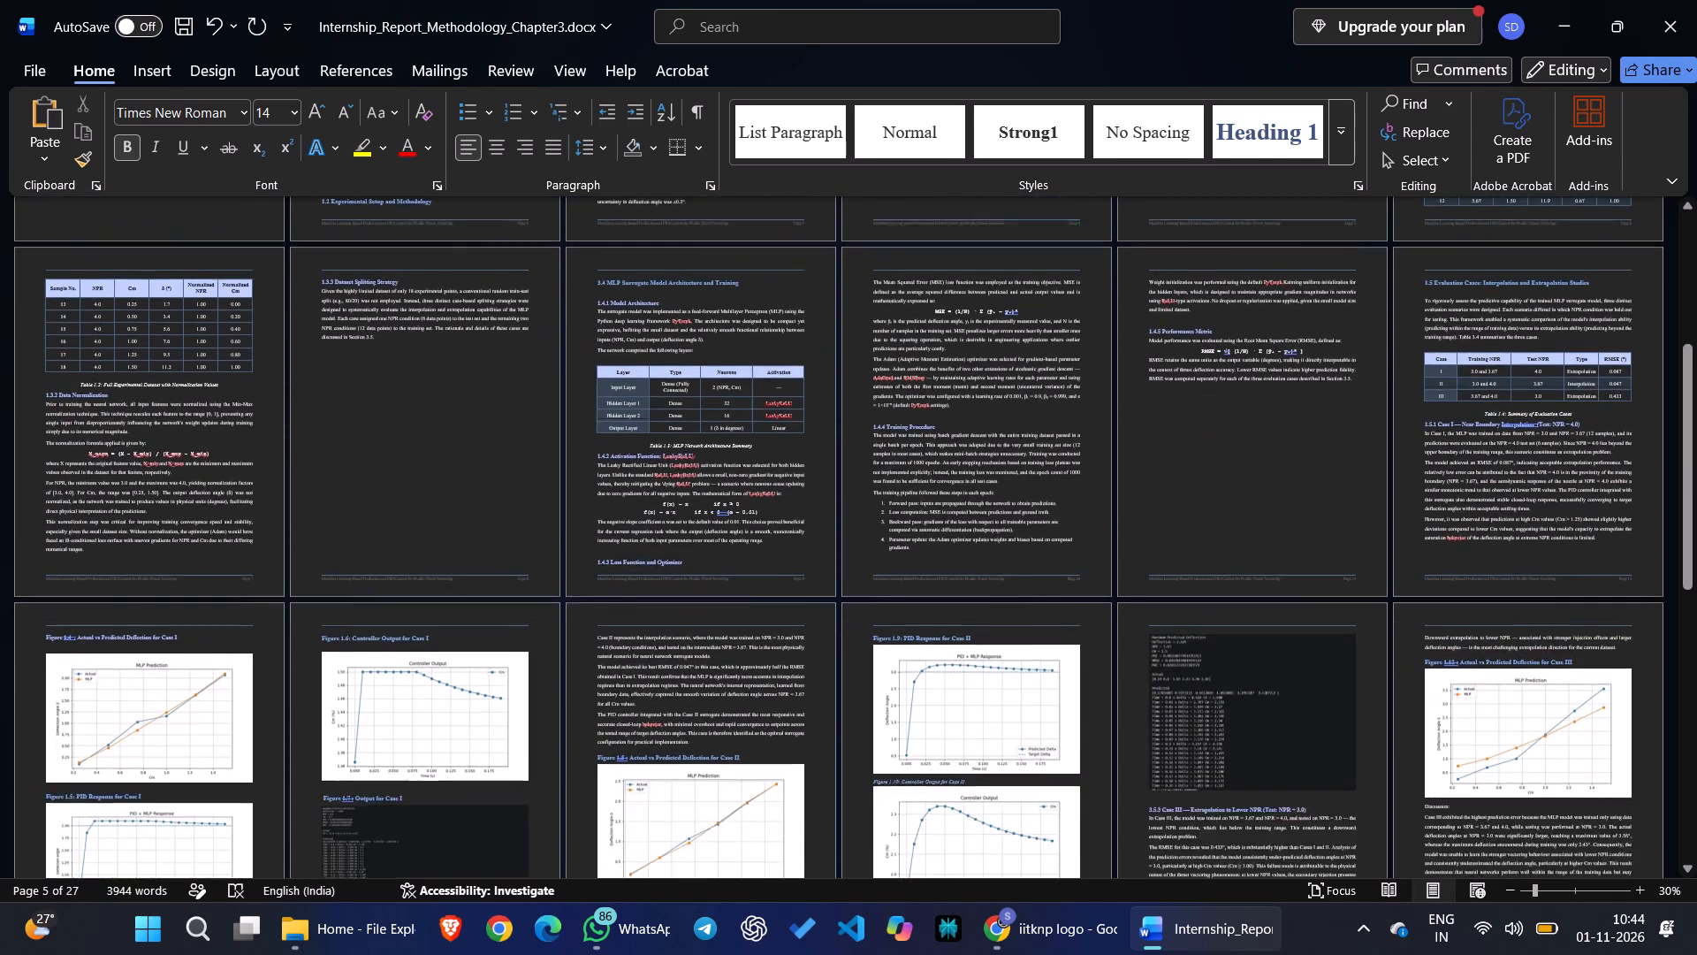
# Add an empty row at the end of the Summary of MLP Prediction Performance table to push the Bibliography heading onto the following page.
pyautogui.scroll(-12, 202, 704)
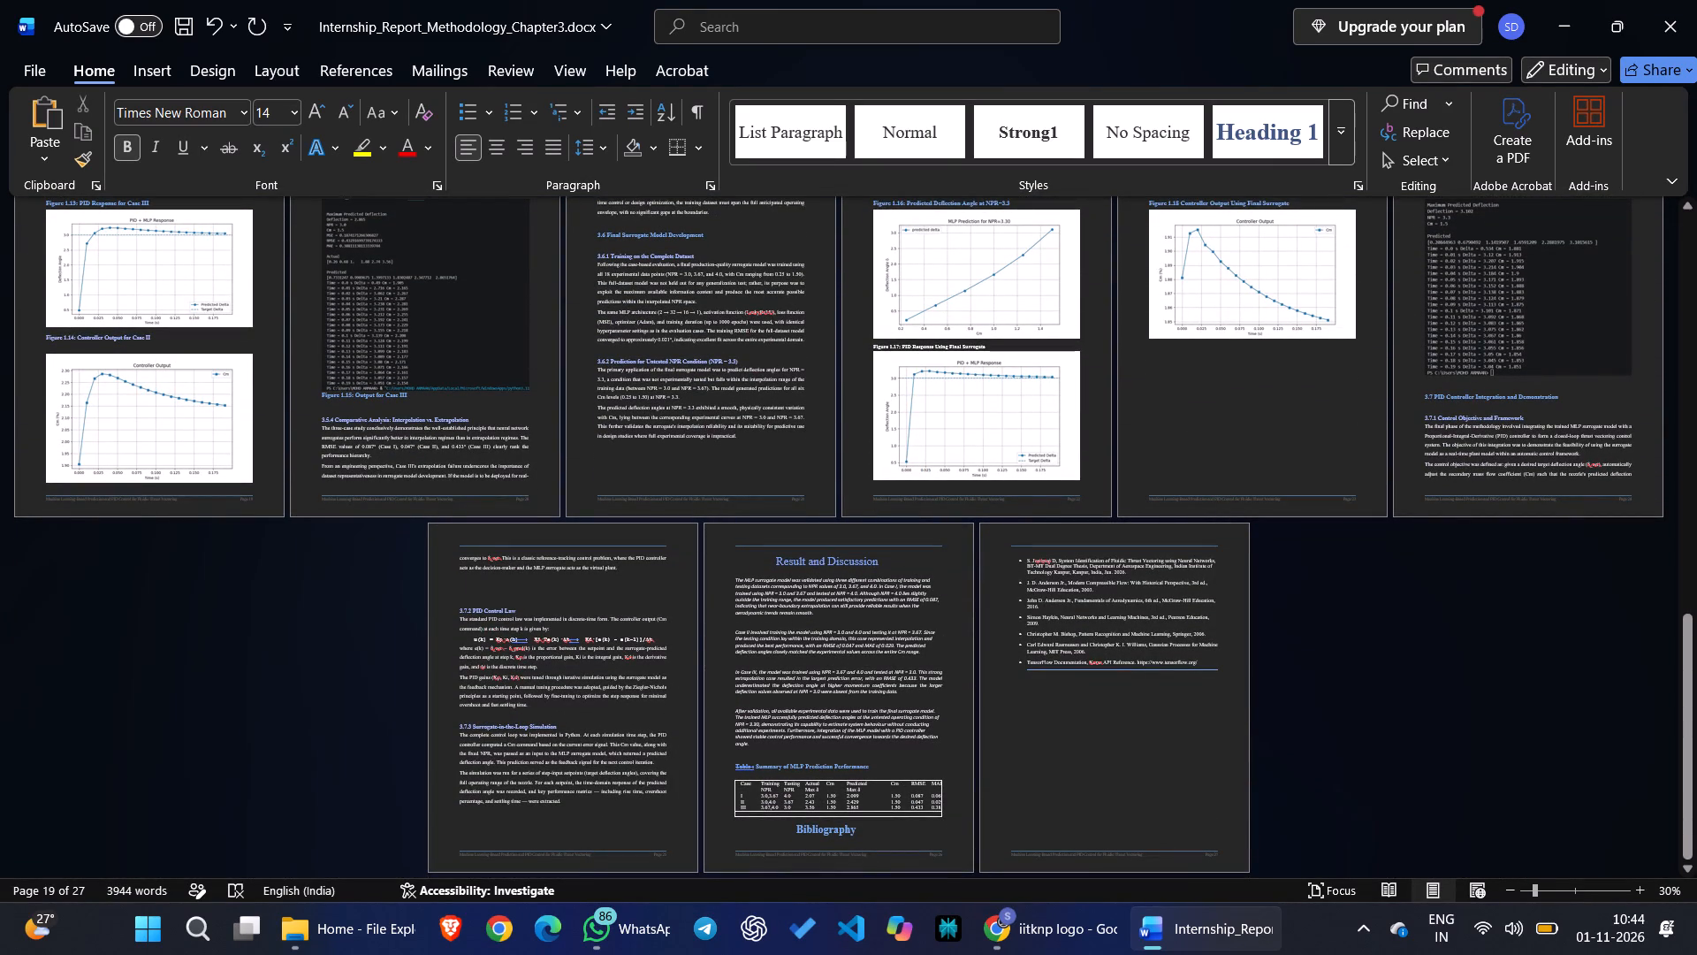
pyautogui.click(946, 815)
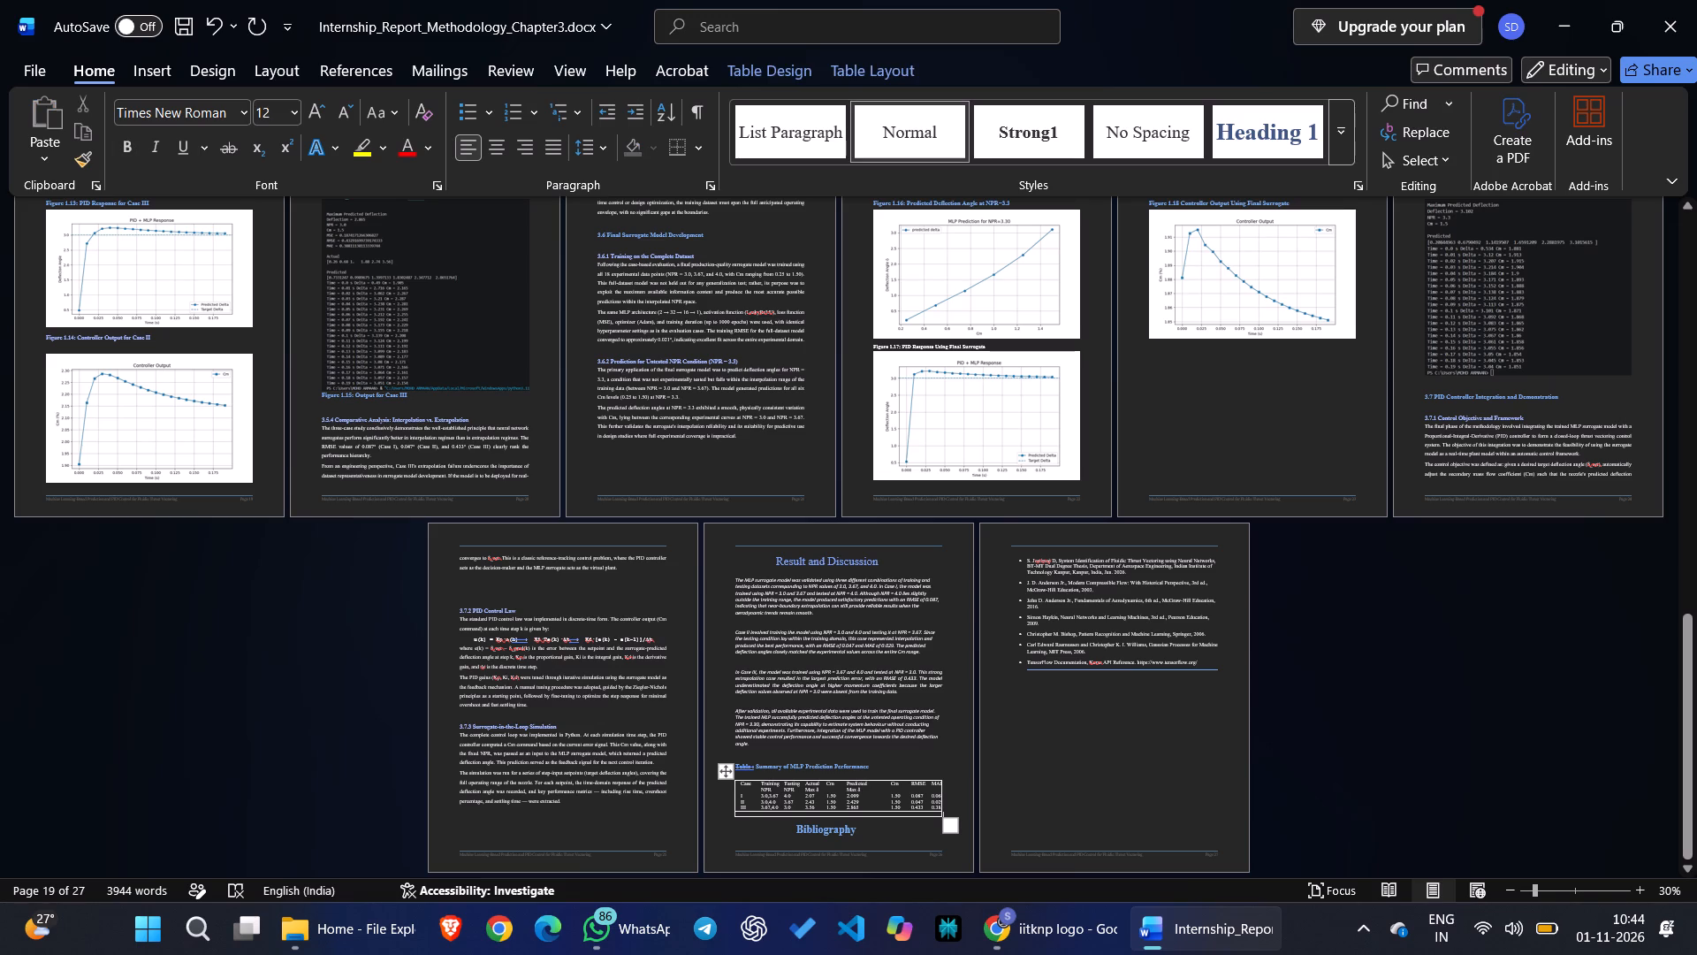
pyautogui.press('Return')
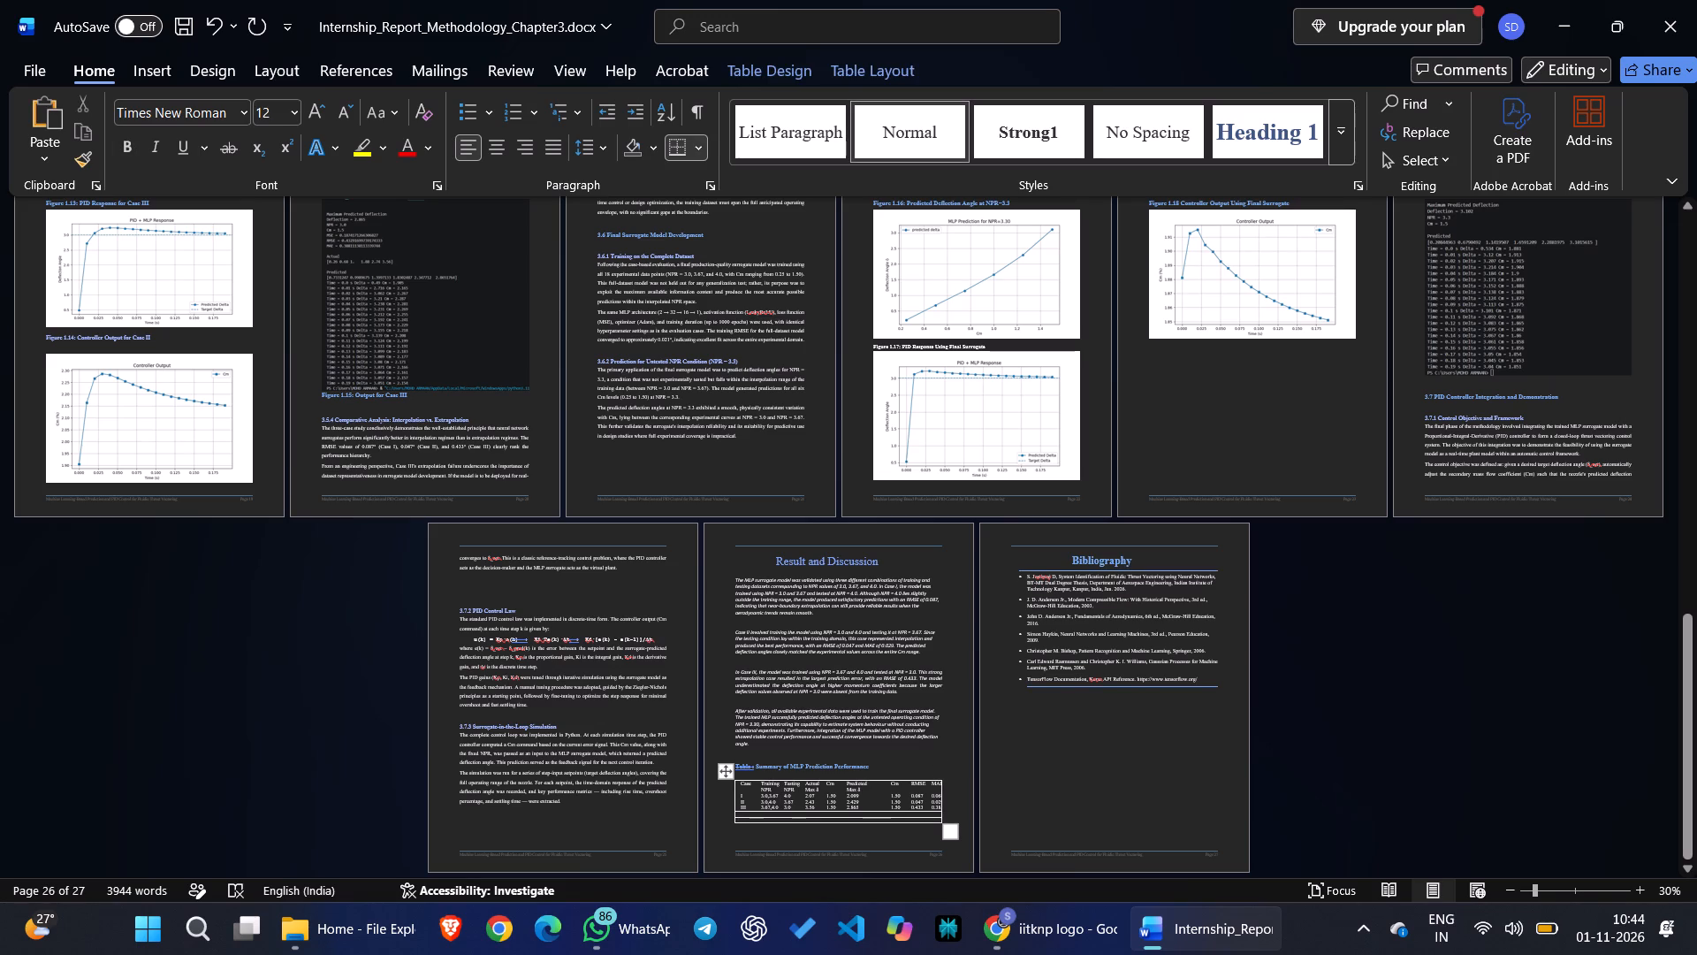
pyautogui.scroll(4, 914, 574)
pyautogui.scroll(-1, 914, 574)
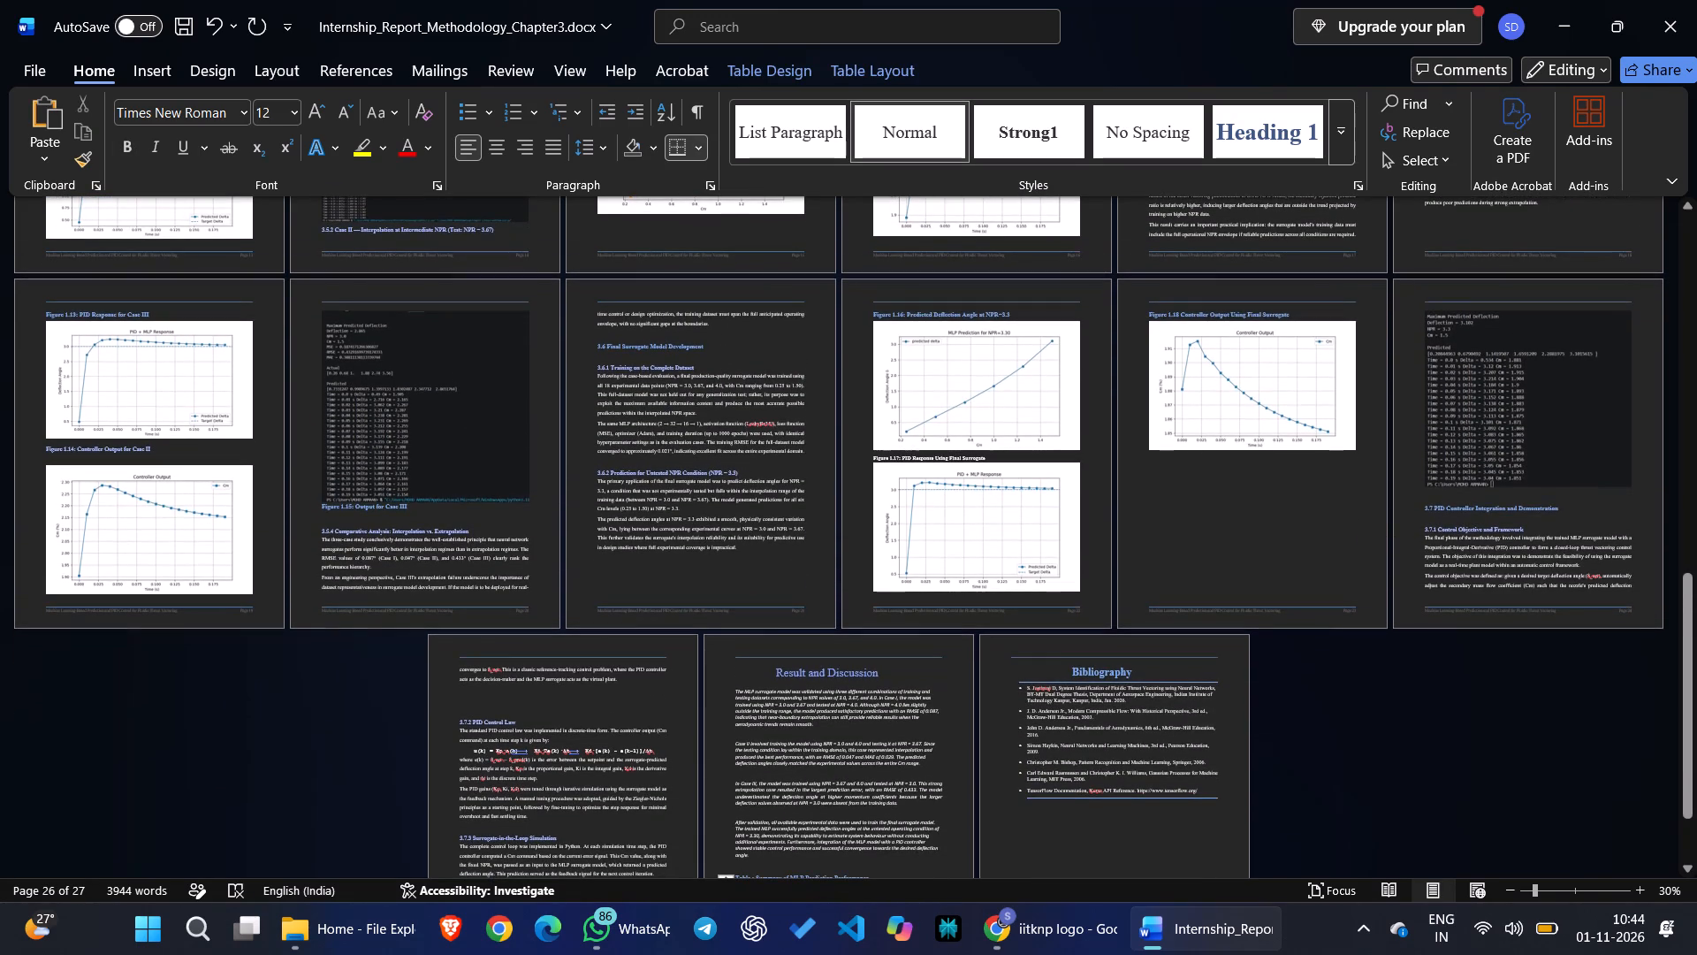
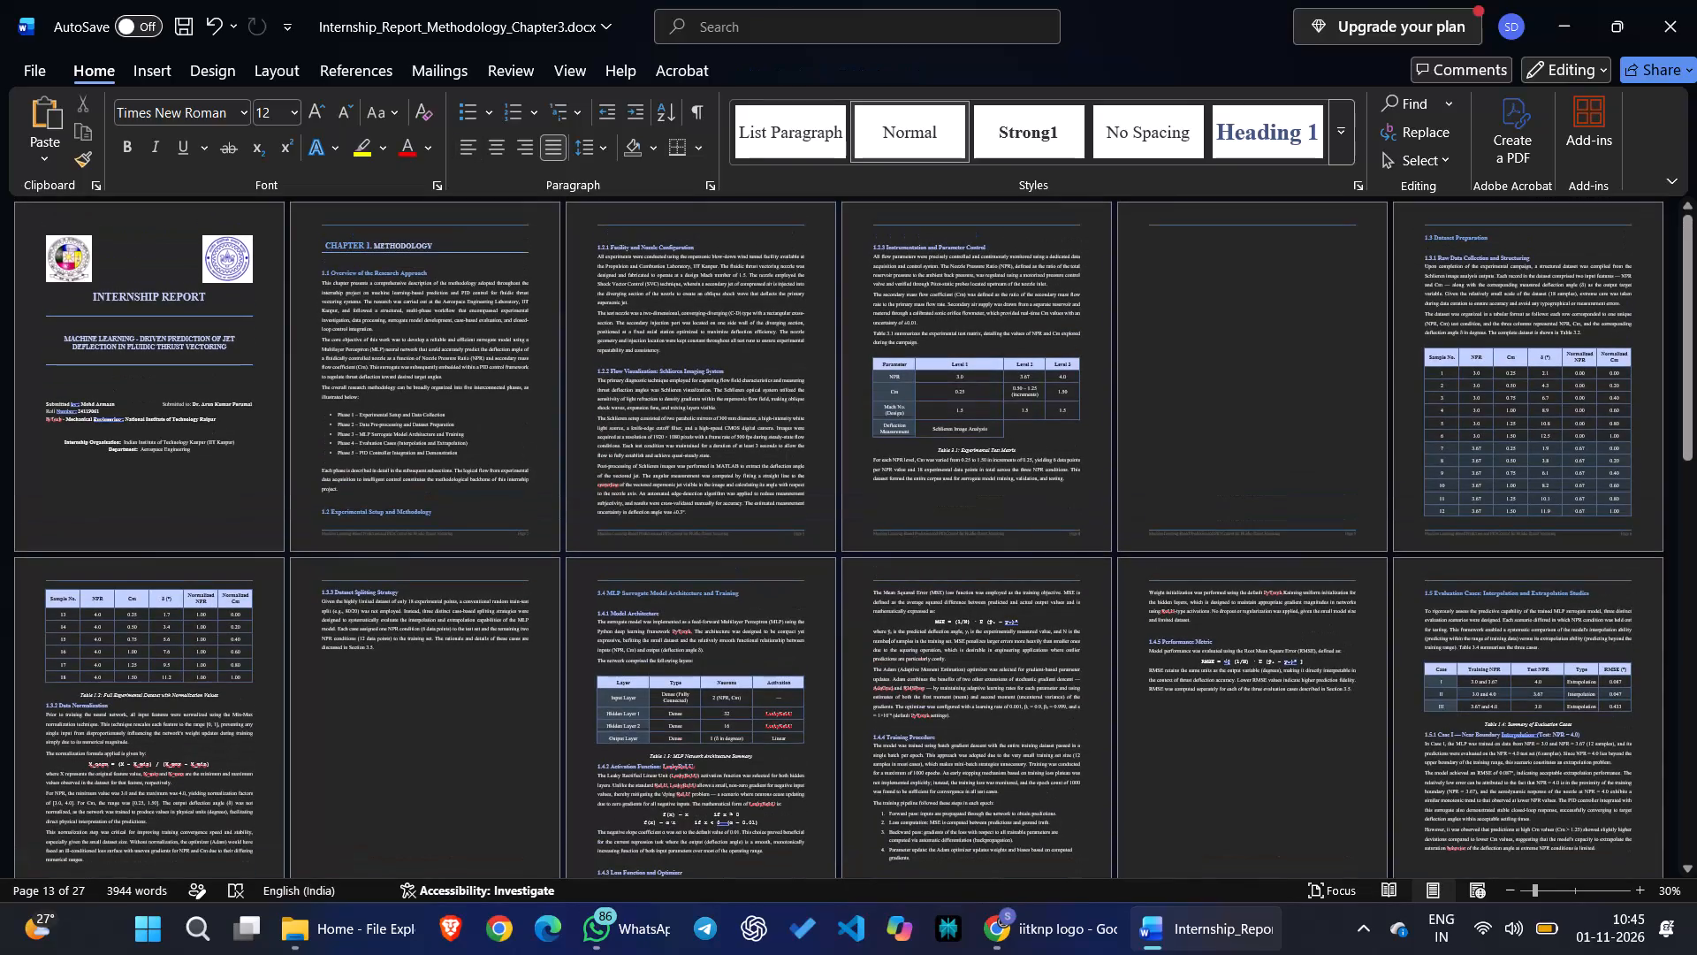
# Place the insertion point at the top of the blank page before the 1.3 Dataset Preparation section.
pyautogui.click(1184, 446)
pyautogui.scroll(2, 1184, 446)
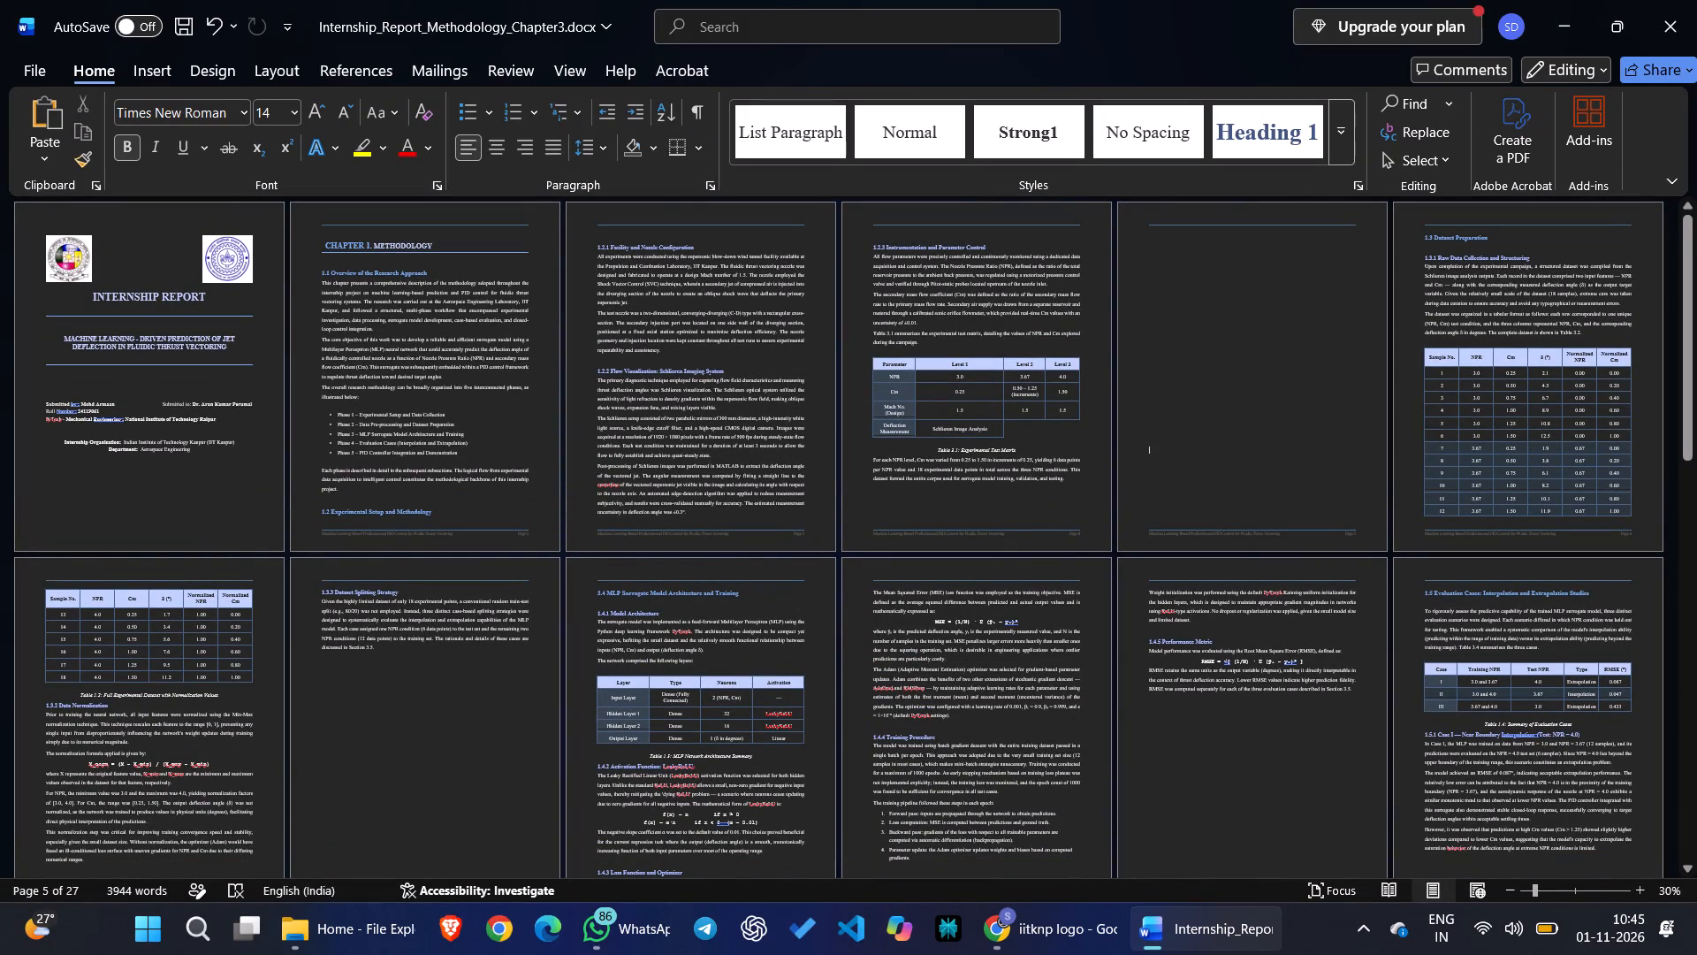
pyautogui.click(1183, 246)
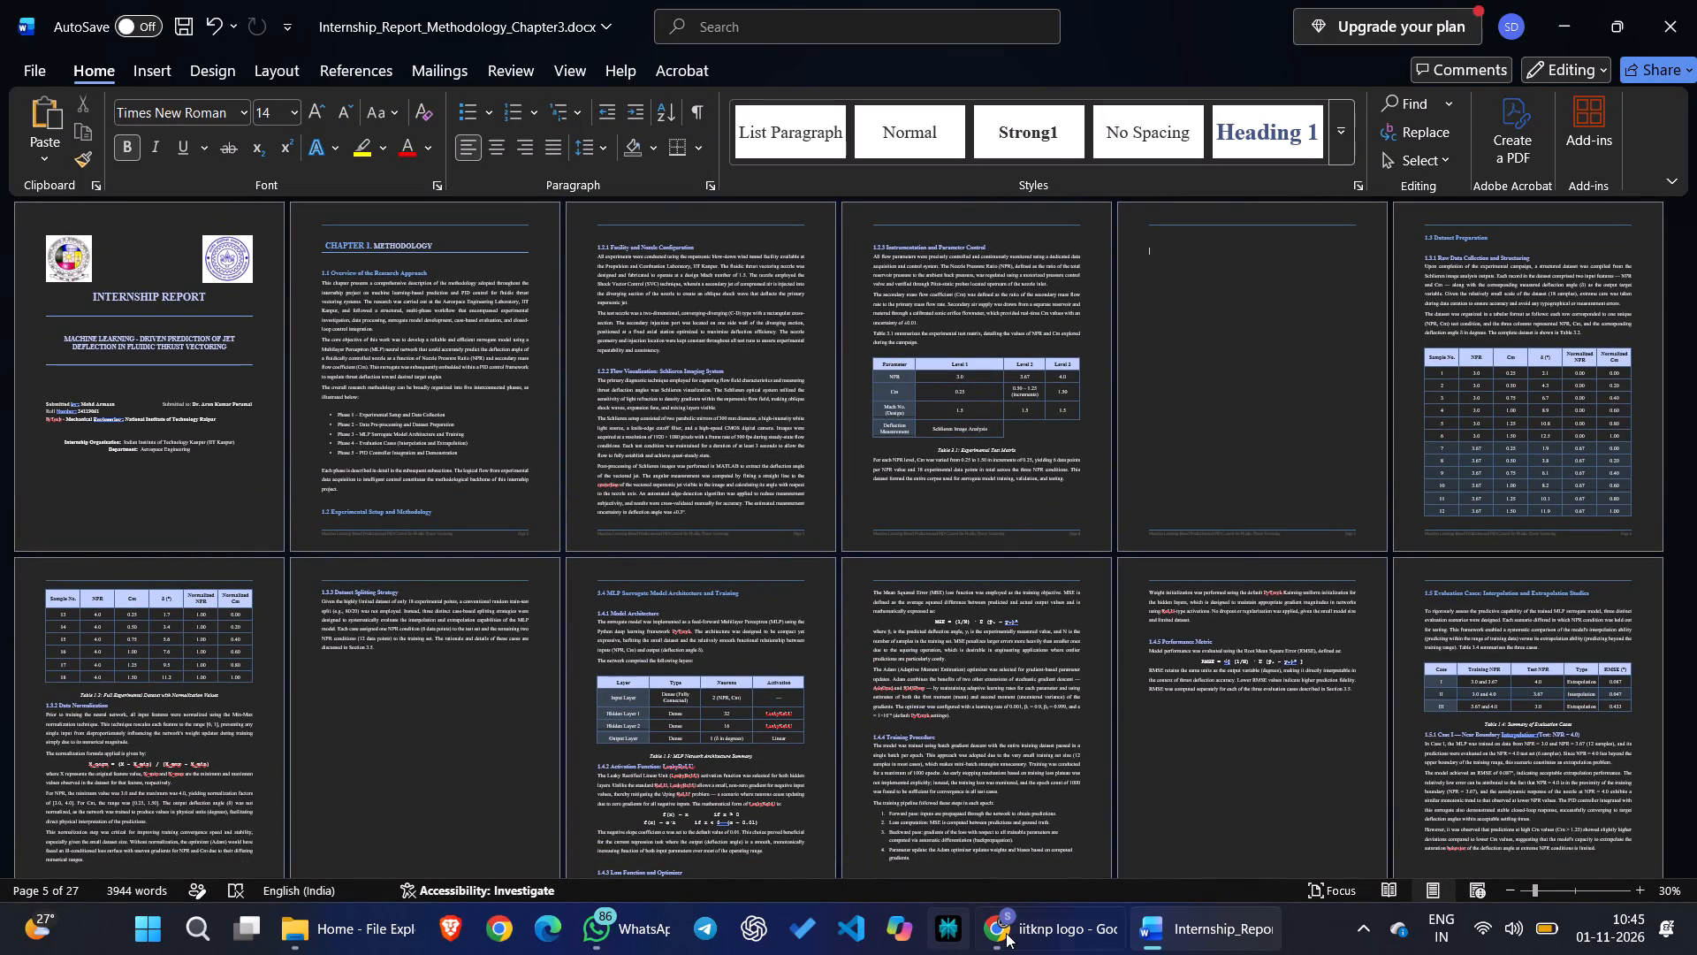
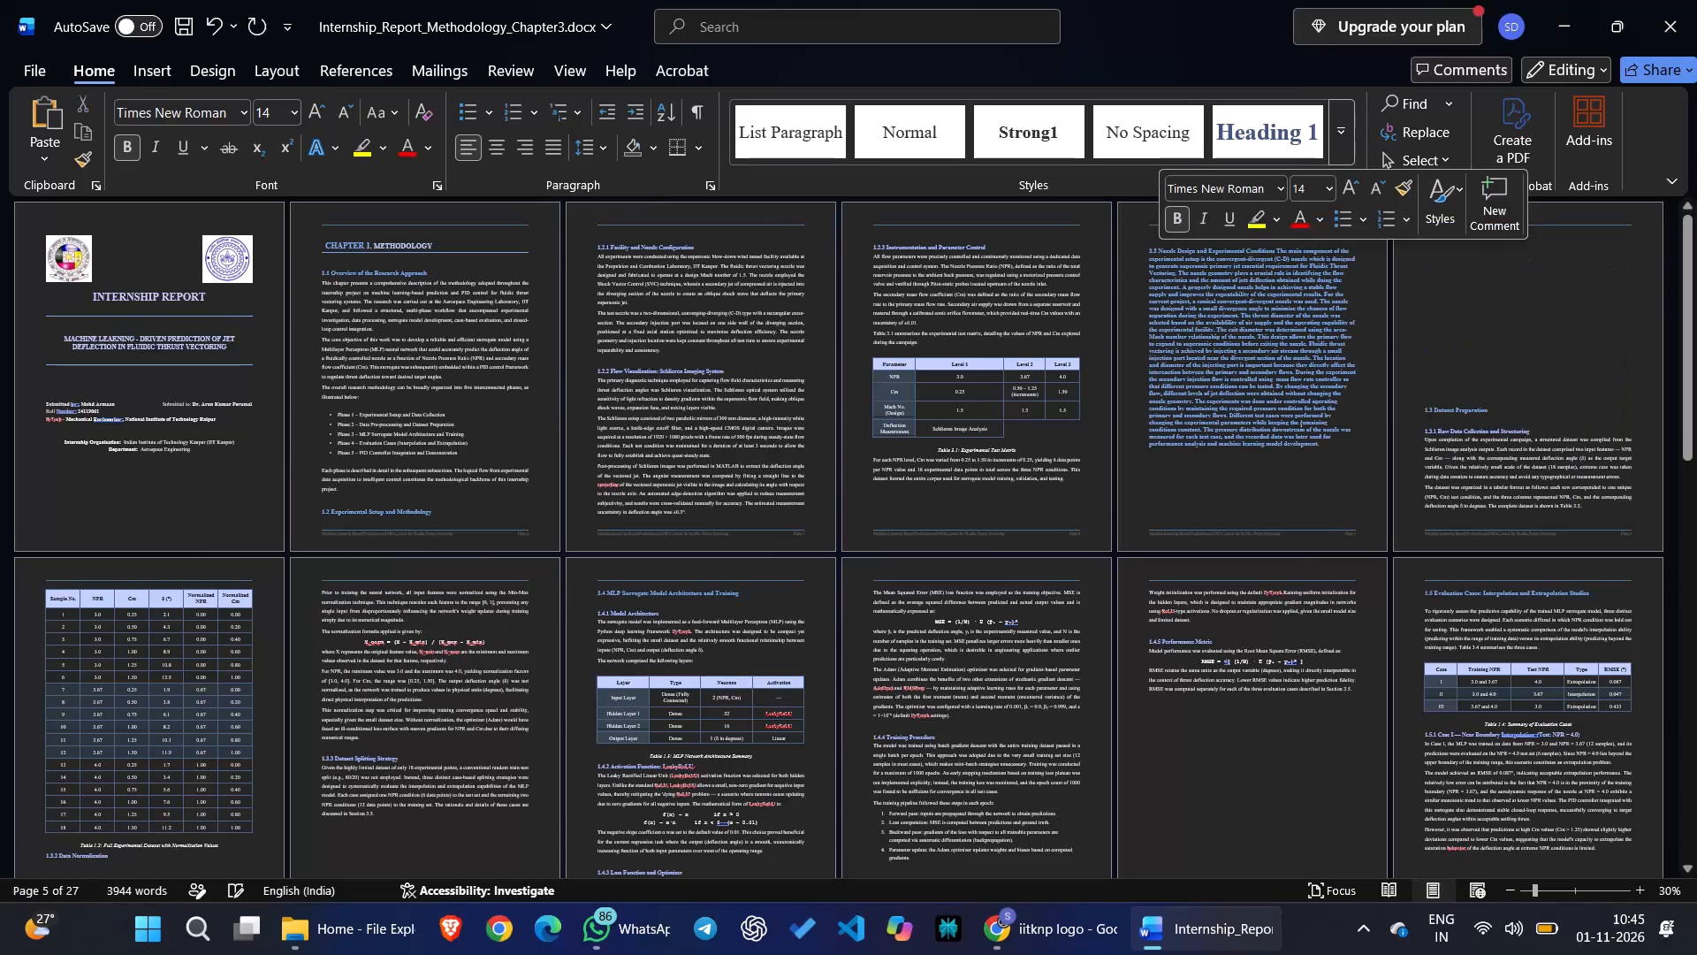
# Split the 3.3 Nozzle Design and Experimental Conditions heading from its body text, leaving one blank line between them.
pyautogui.click(1336, 455)
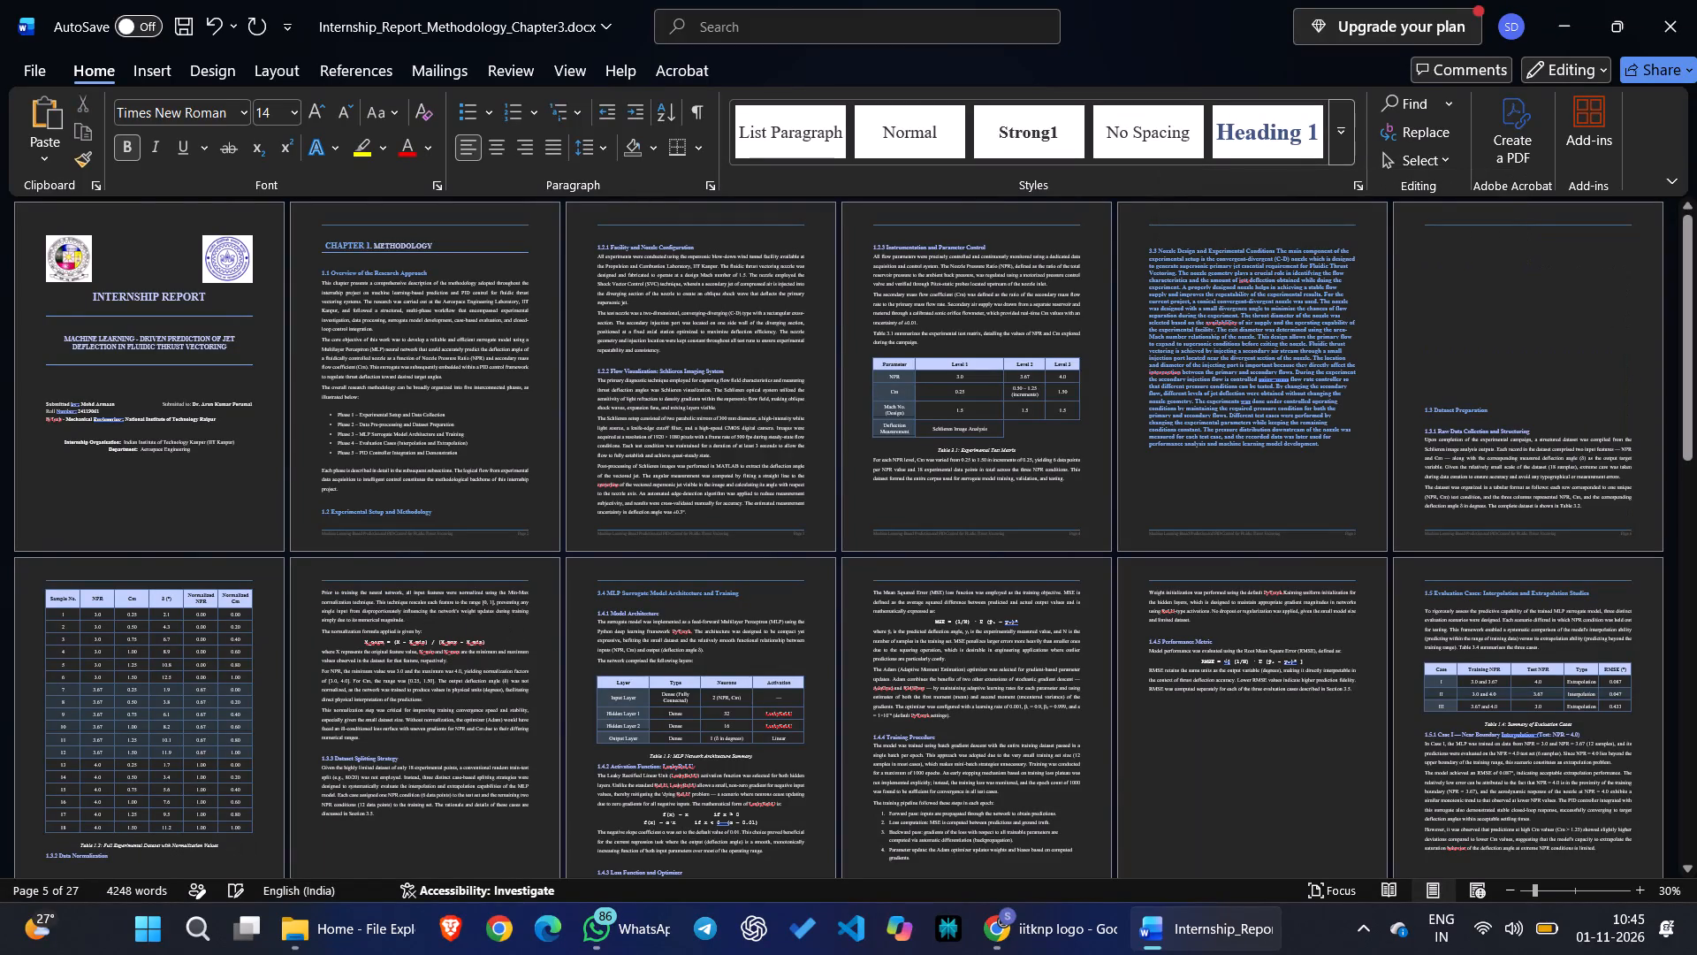
pyautogui.keyDown('ctrl'); pyautogui.scroll(3, 1262, 483); pyautogui.keyUp('ctrl')
pyautogui.scroll(1, 1262, 483)
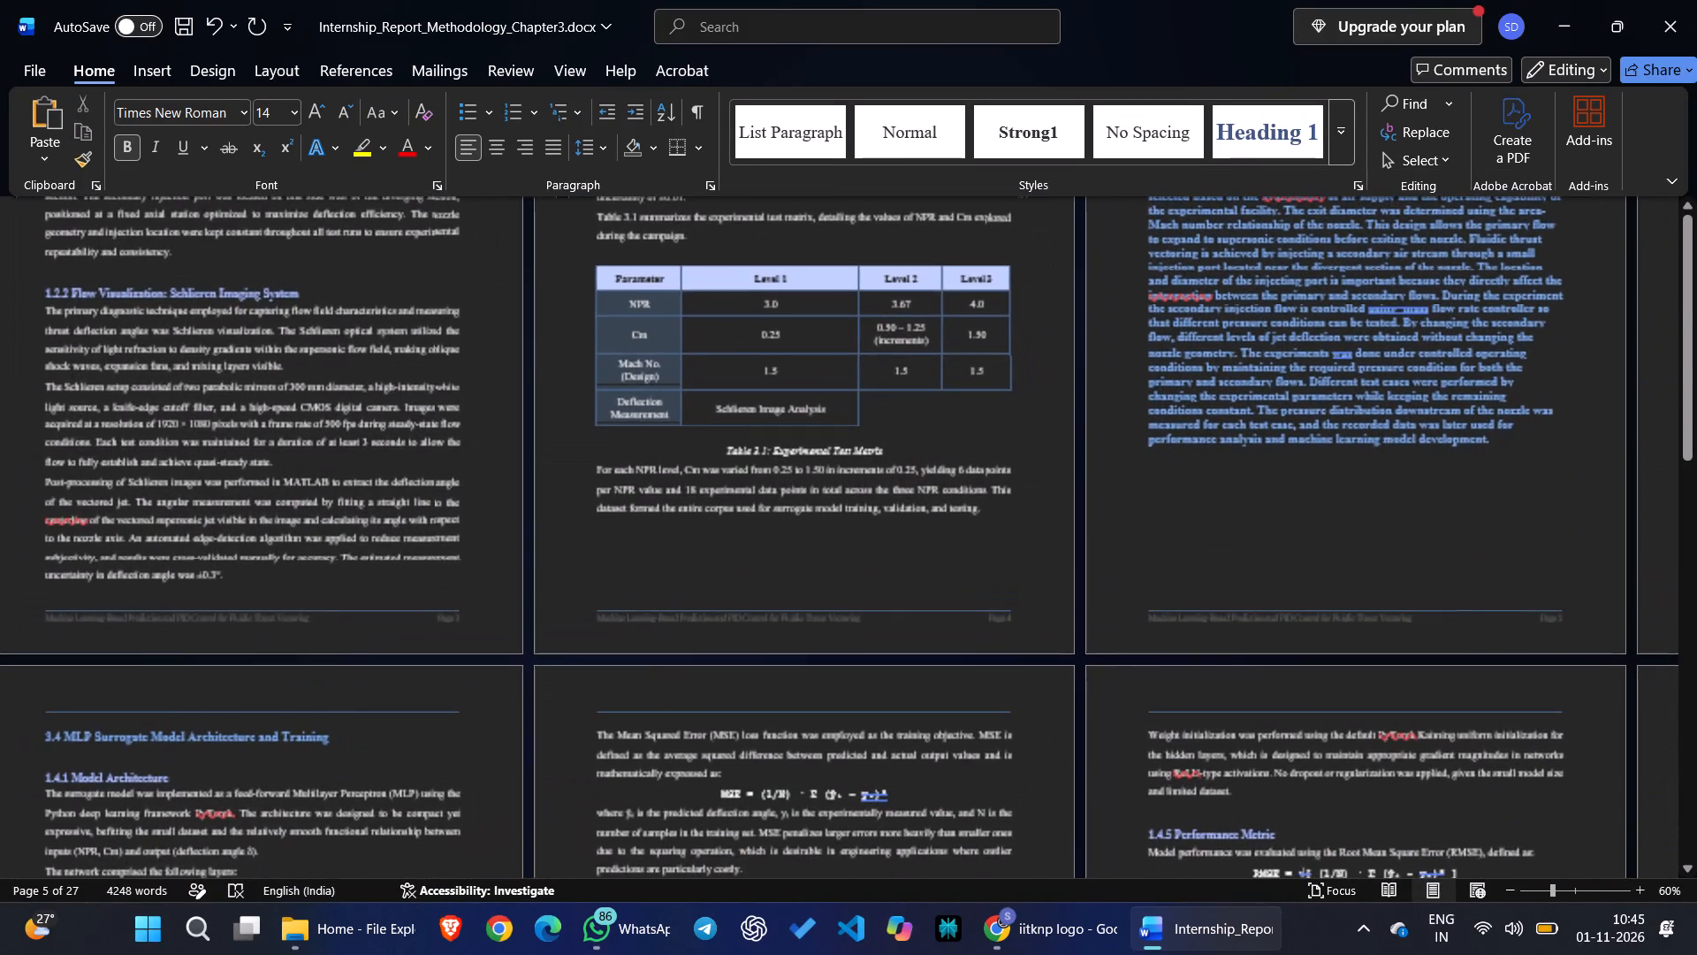
pyautogui.scroll(1, 1262, 483)
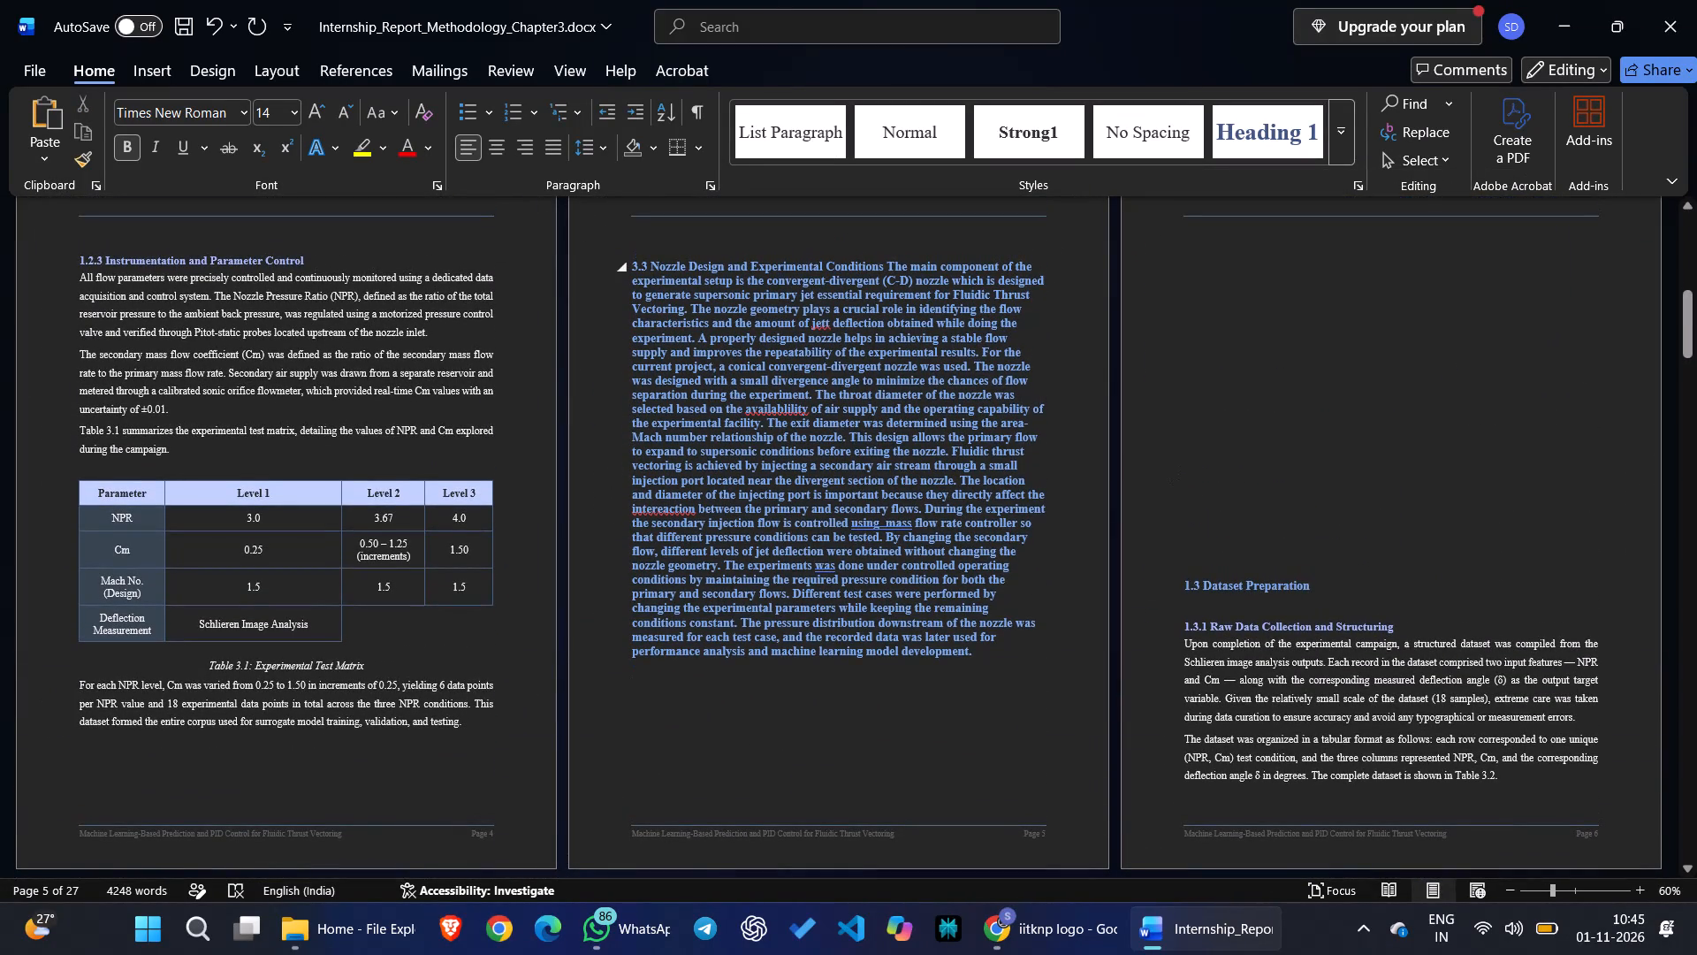
pyautogui.click(883, 265)
pyautogui.press('Return')
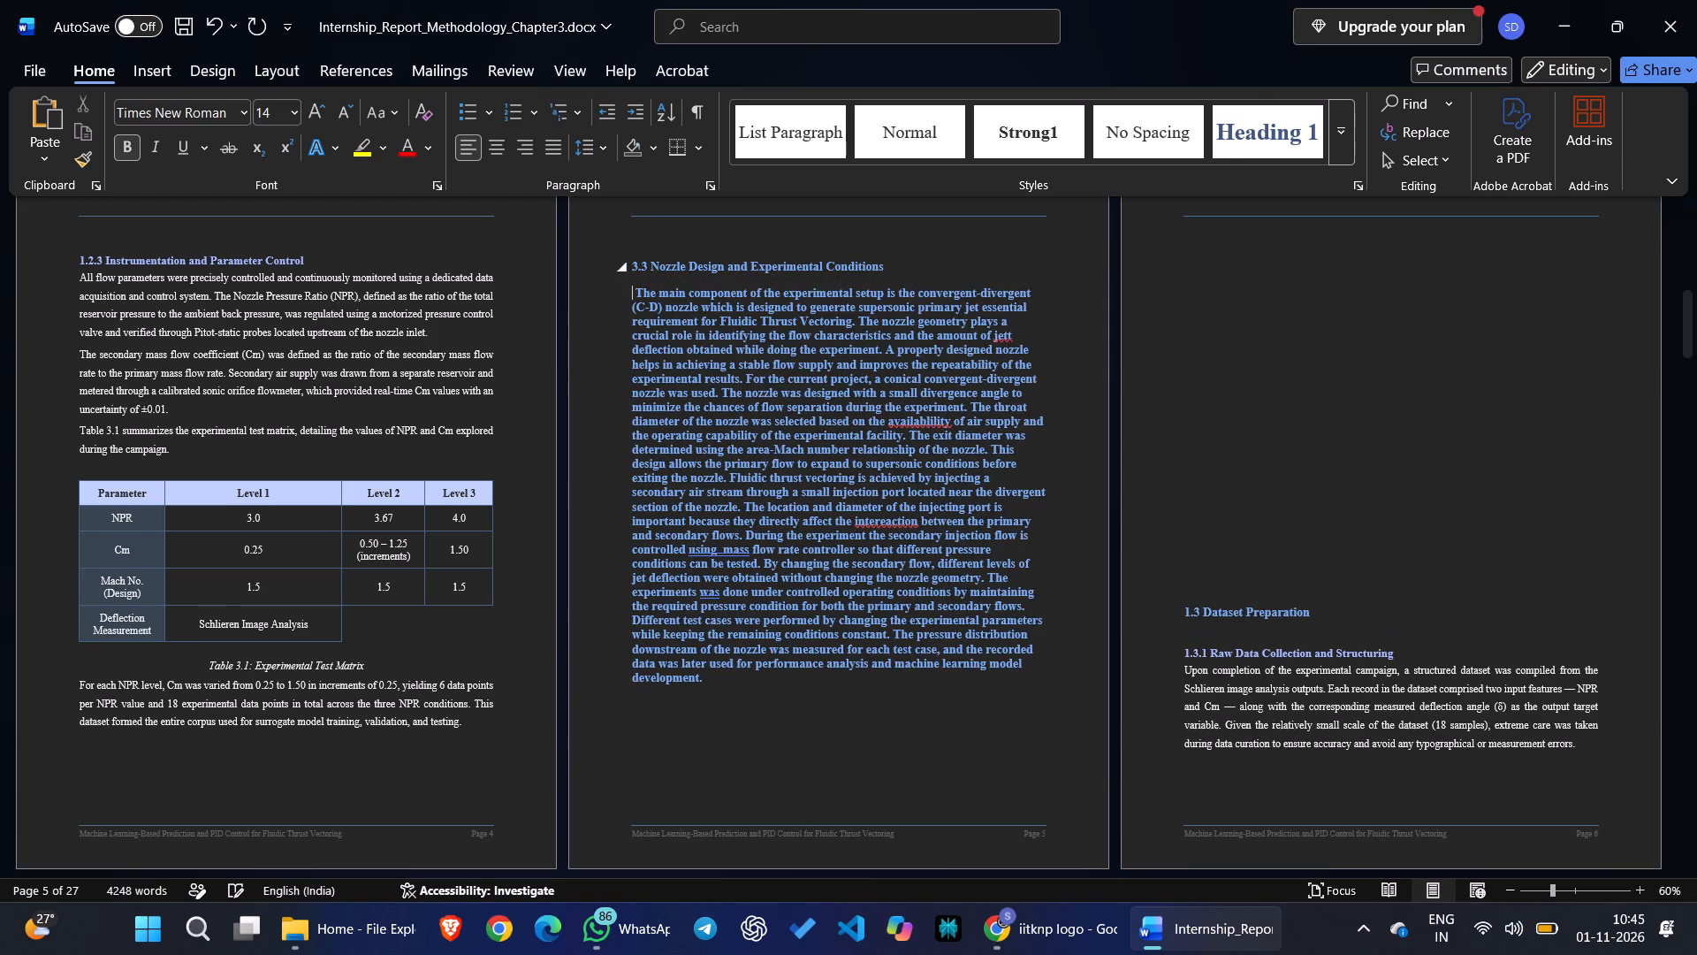
pyautogui.press('Return')
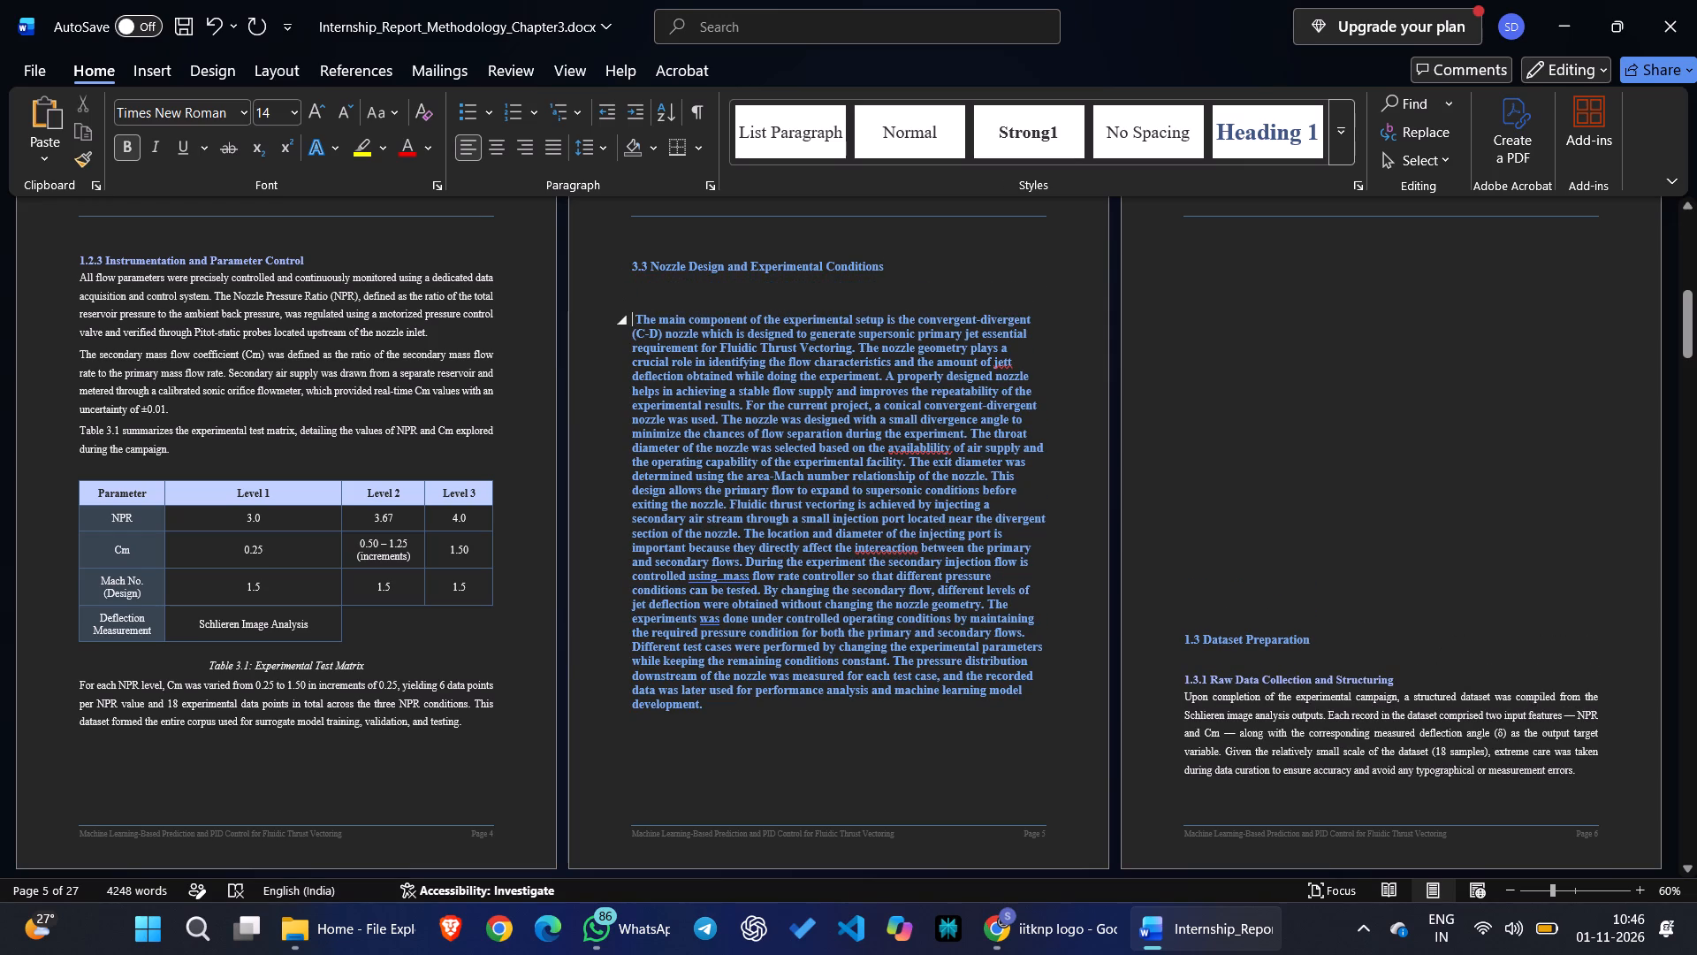
# Remove the bold formatting from the body paragraph under the 3.3 Nozzle Design and Experimental Conditions heading.
pyautogui.moveTo(630, 319); pyautogui.dragTo(788, 735)
pyautogui.scroll(1, 739, 566)
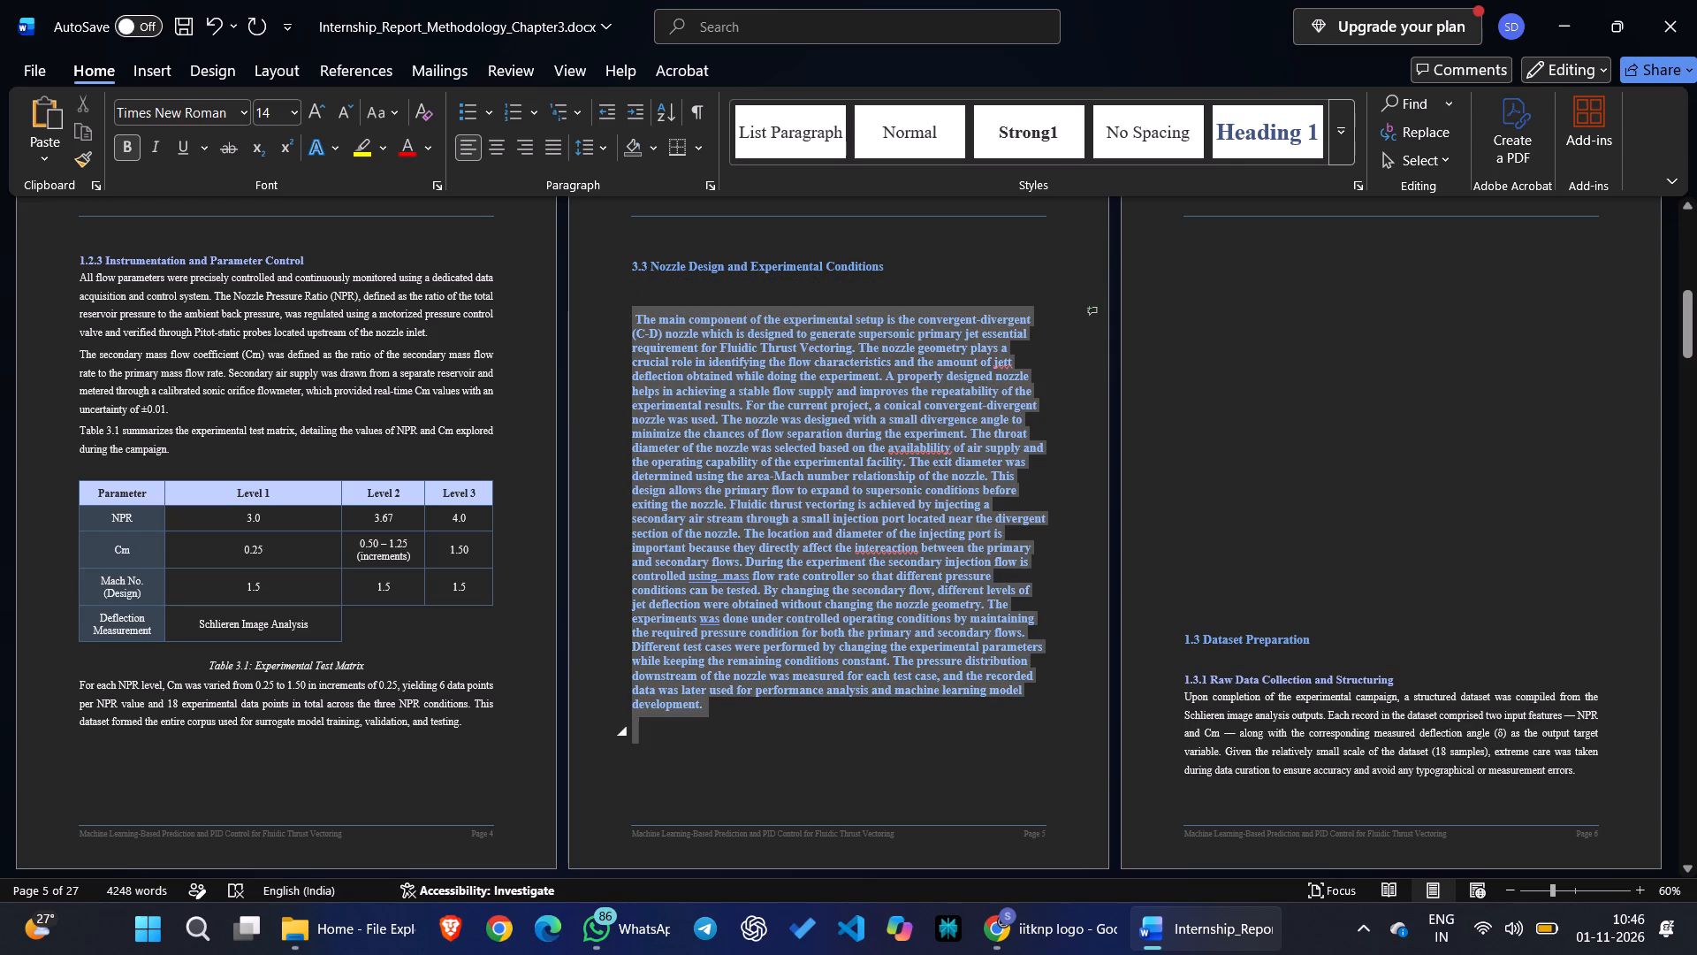
pyautogui.moveTo(788, 735); pyautogui.dragTo(787, 727)
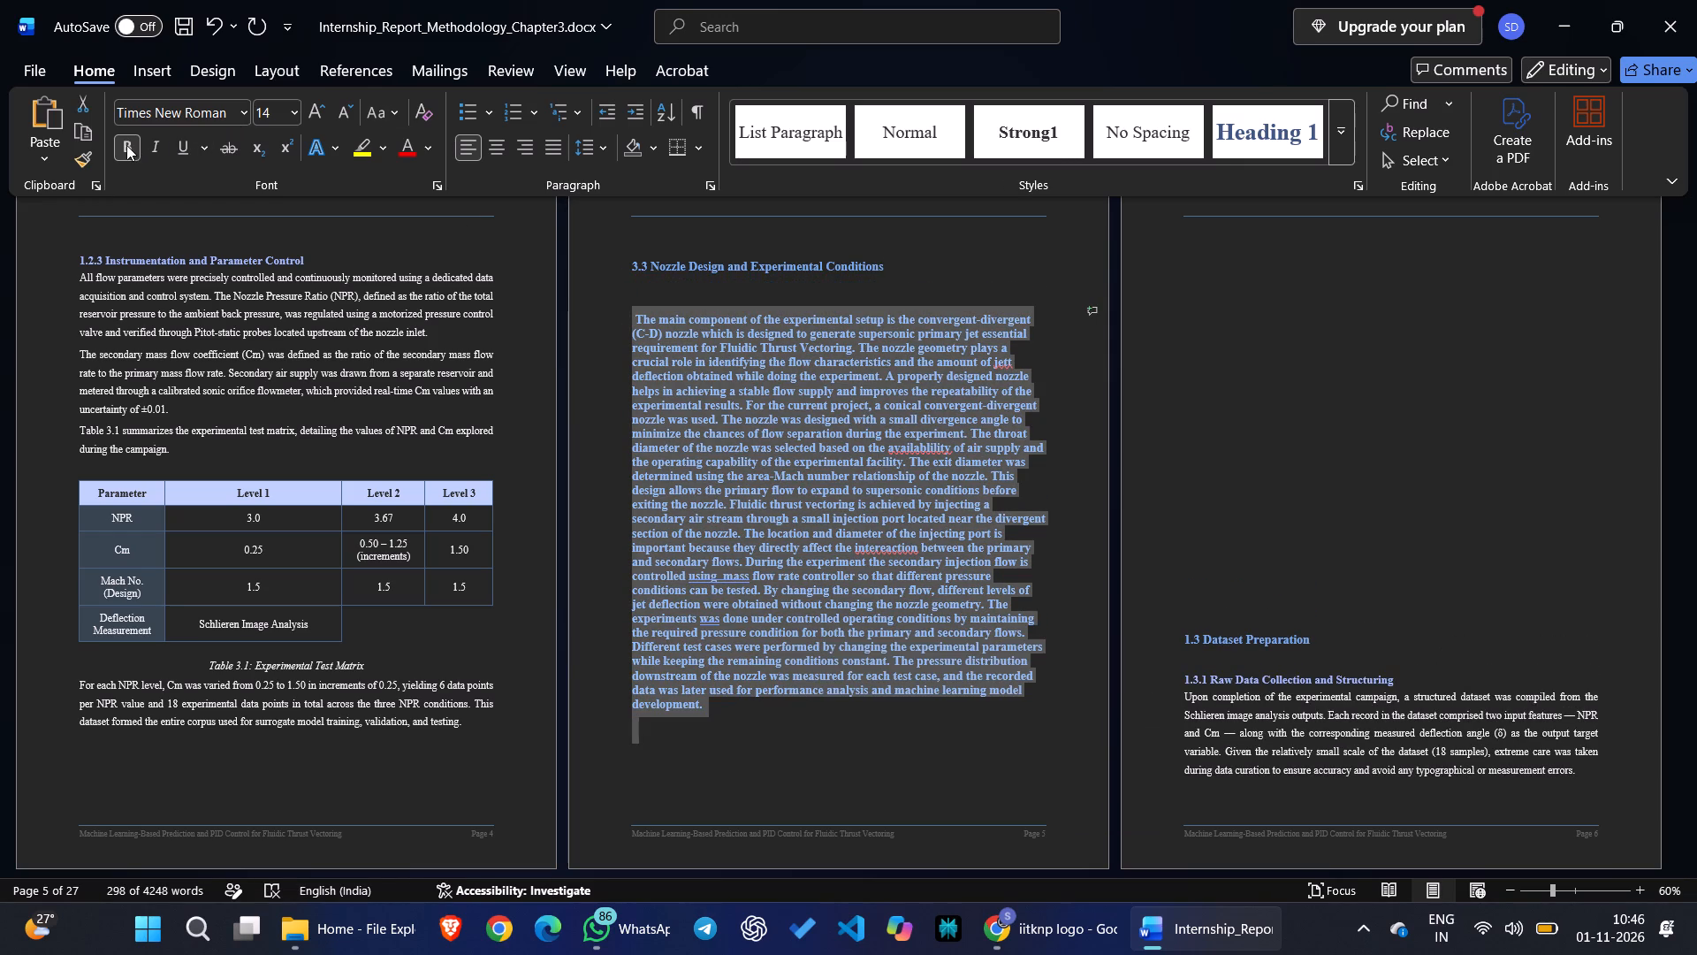
pyautogui.click(126, 145)
pyautogui.click(824, 595)
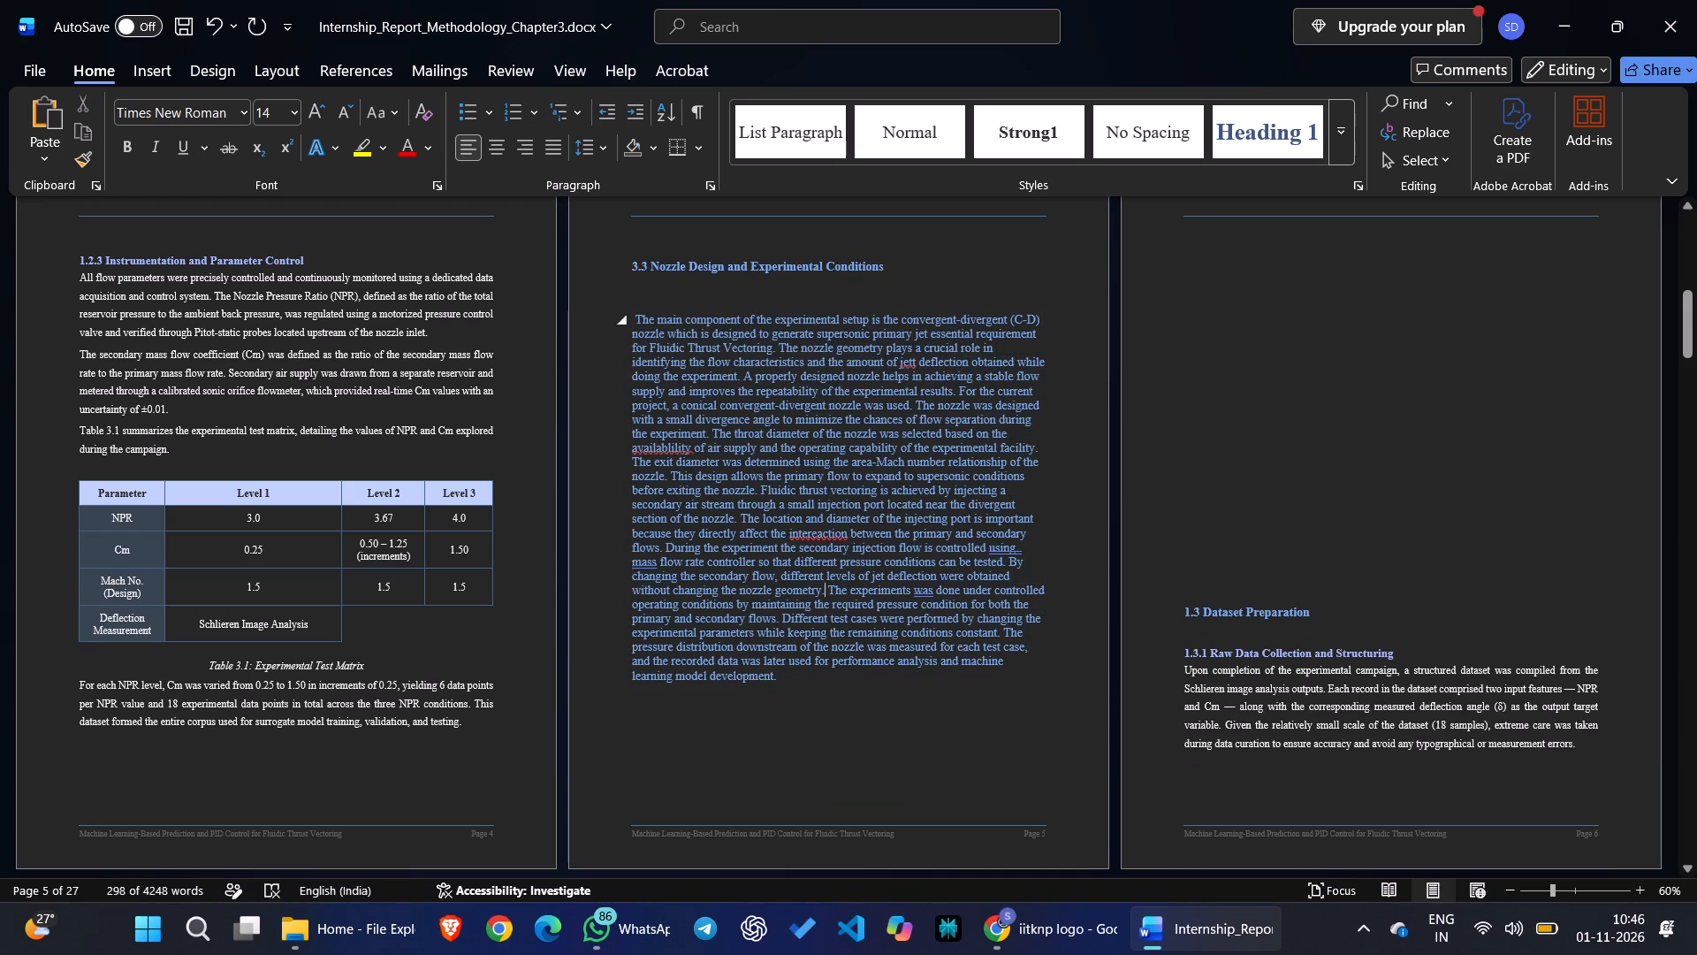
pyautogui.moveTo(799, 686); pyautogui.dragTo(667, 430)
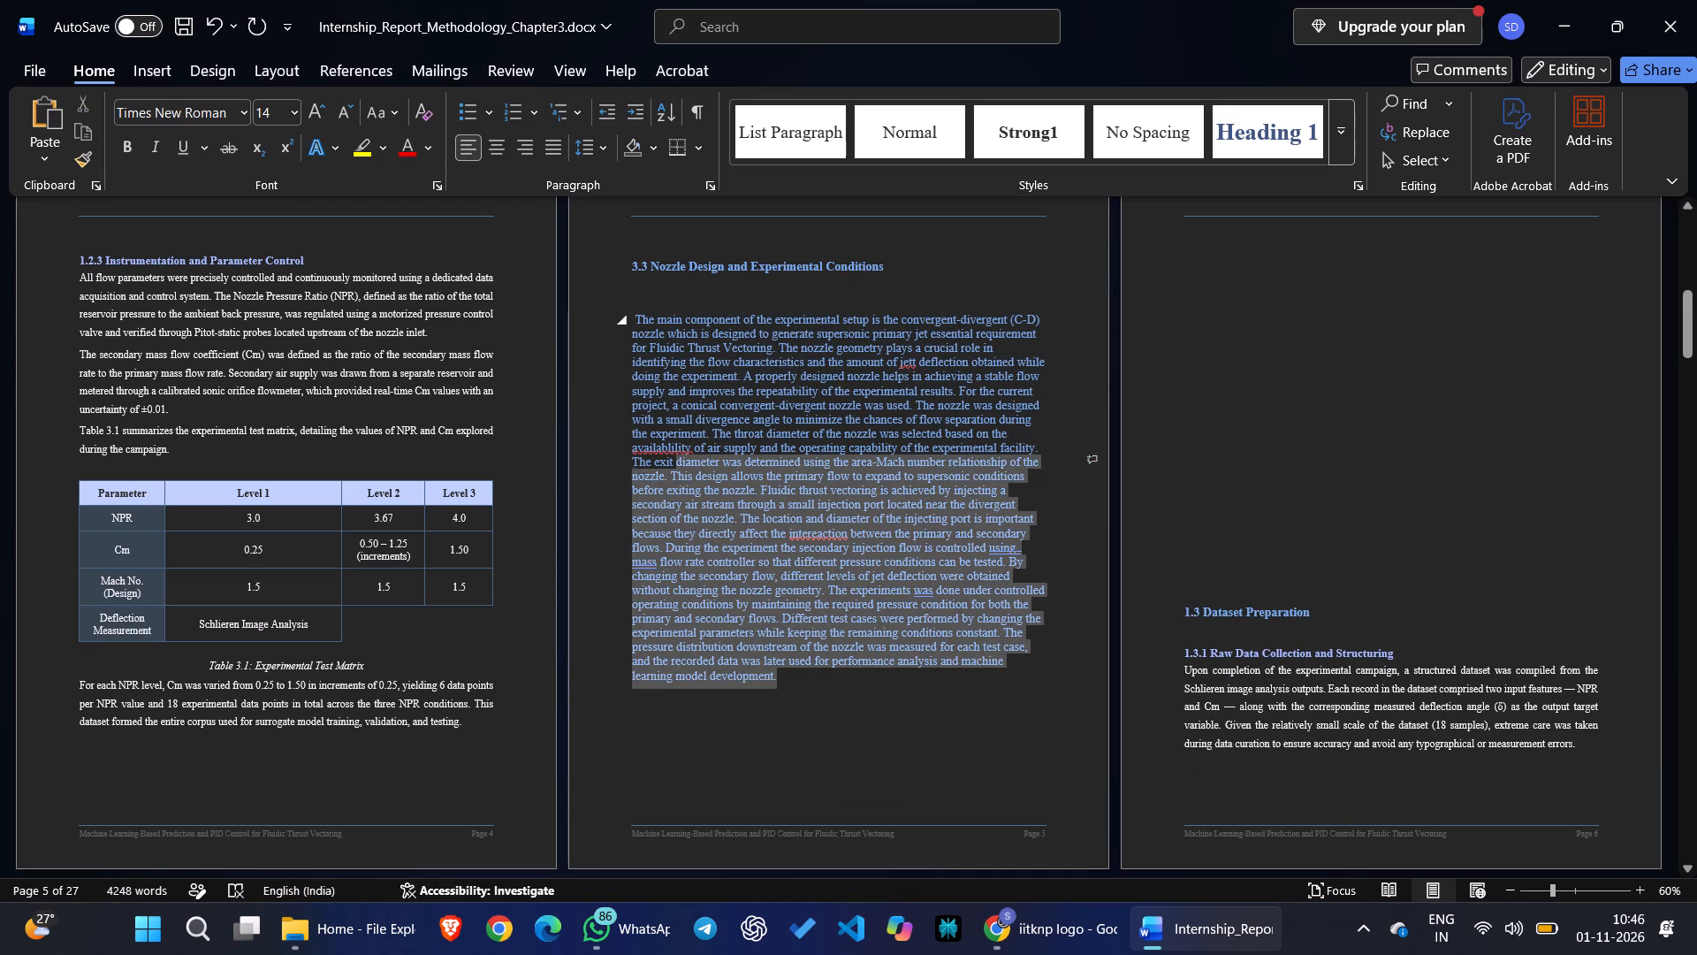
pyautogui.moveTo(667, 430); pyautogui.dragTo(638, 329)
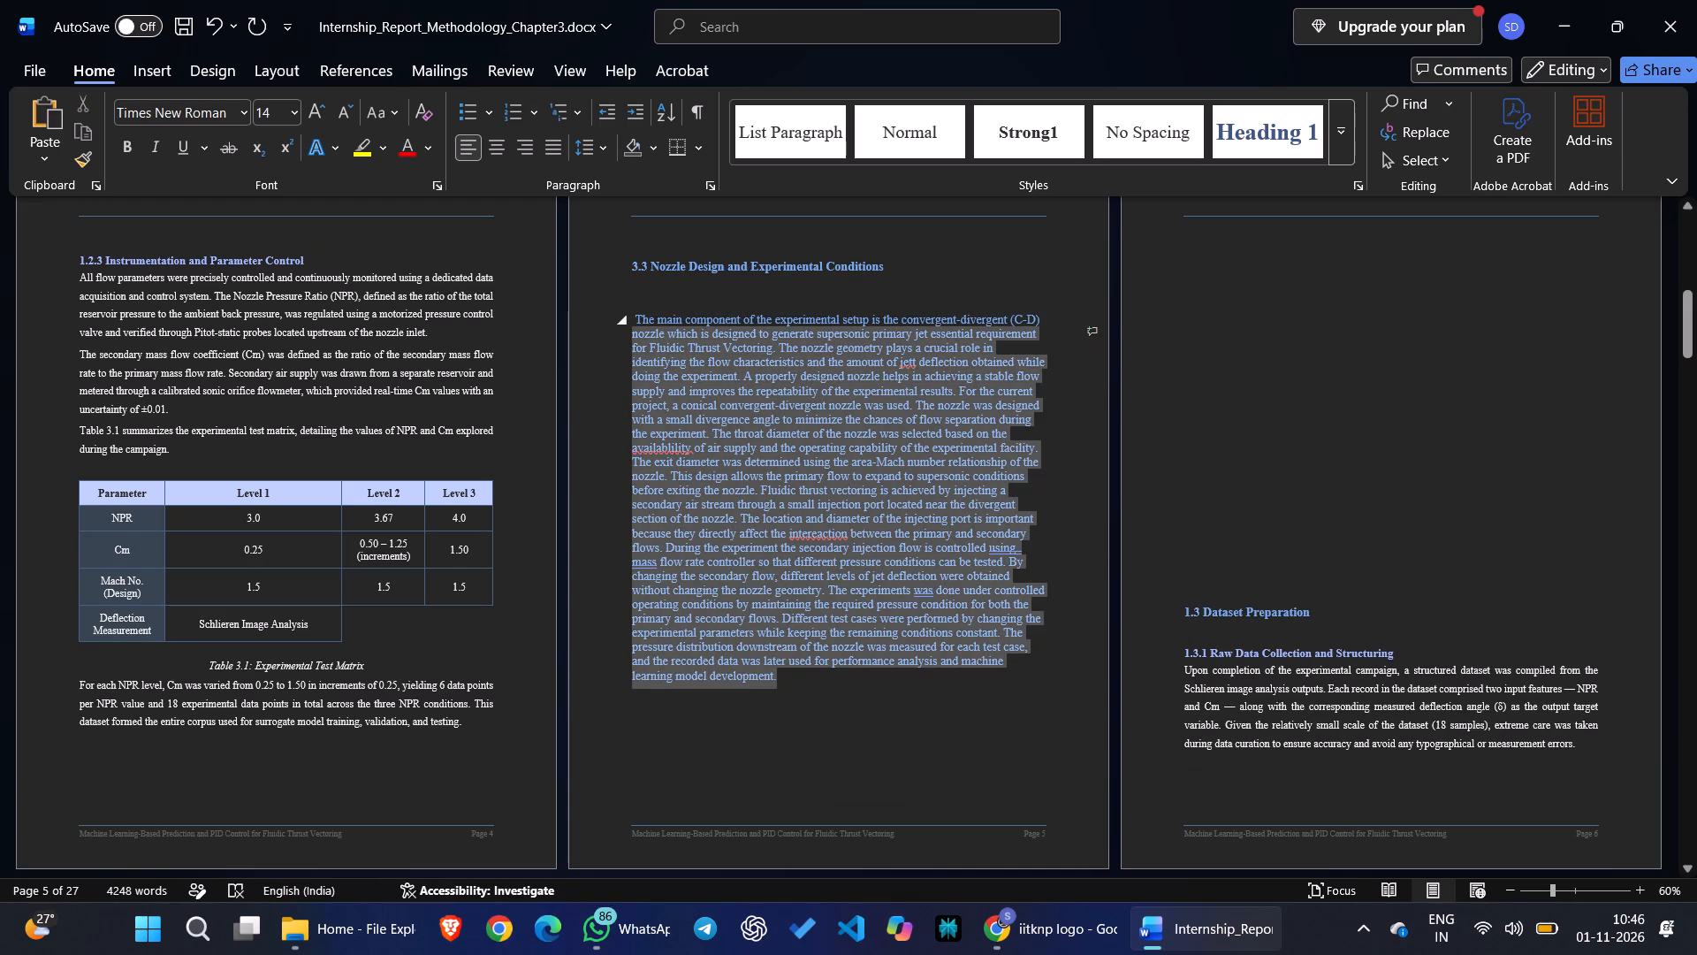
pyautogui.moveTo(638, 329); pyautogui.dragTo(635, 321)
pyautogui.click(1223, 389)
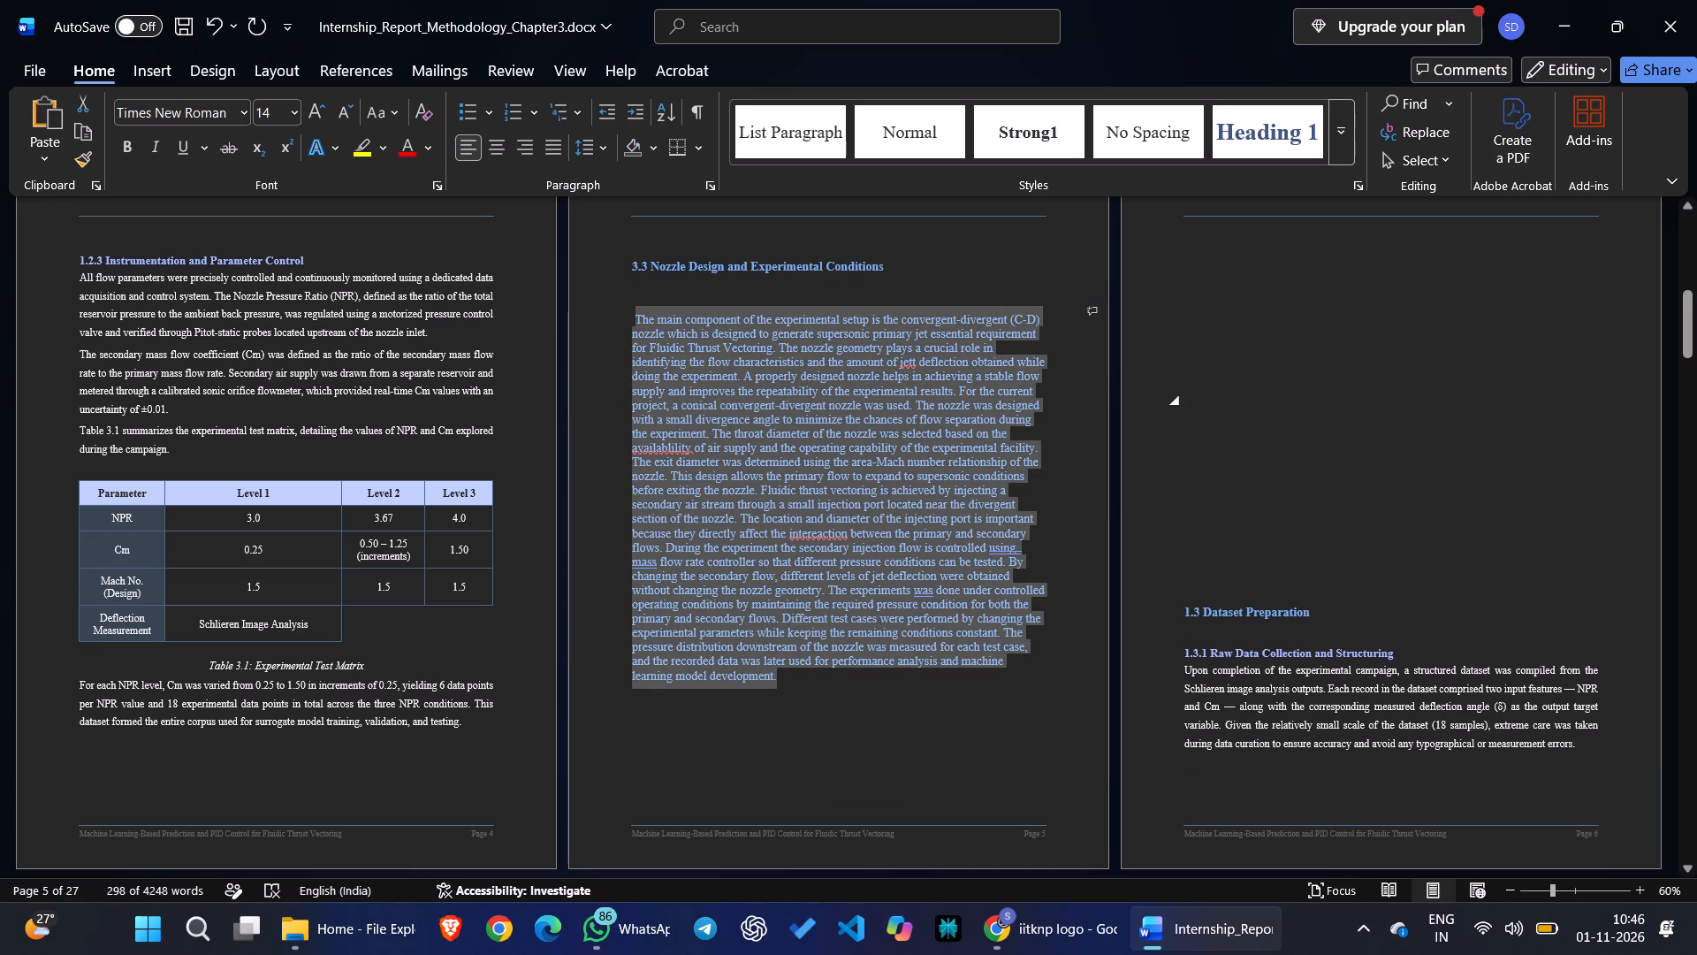
# Apply the Heading 2 style to the title line "3.3 Nozzle Design and Experimental Conditions".
pyautogui.moveTo(925, 261); pyautogui.dragTo(720, 266)
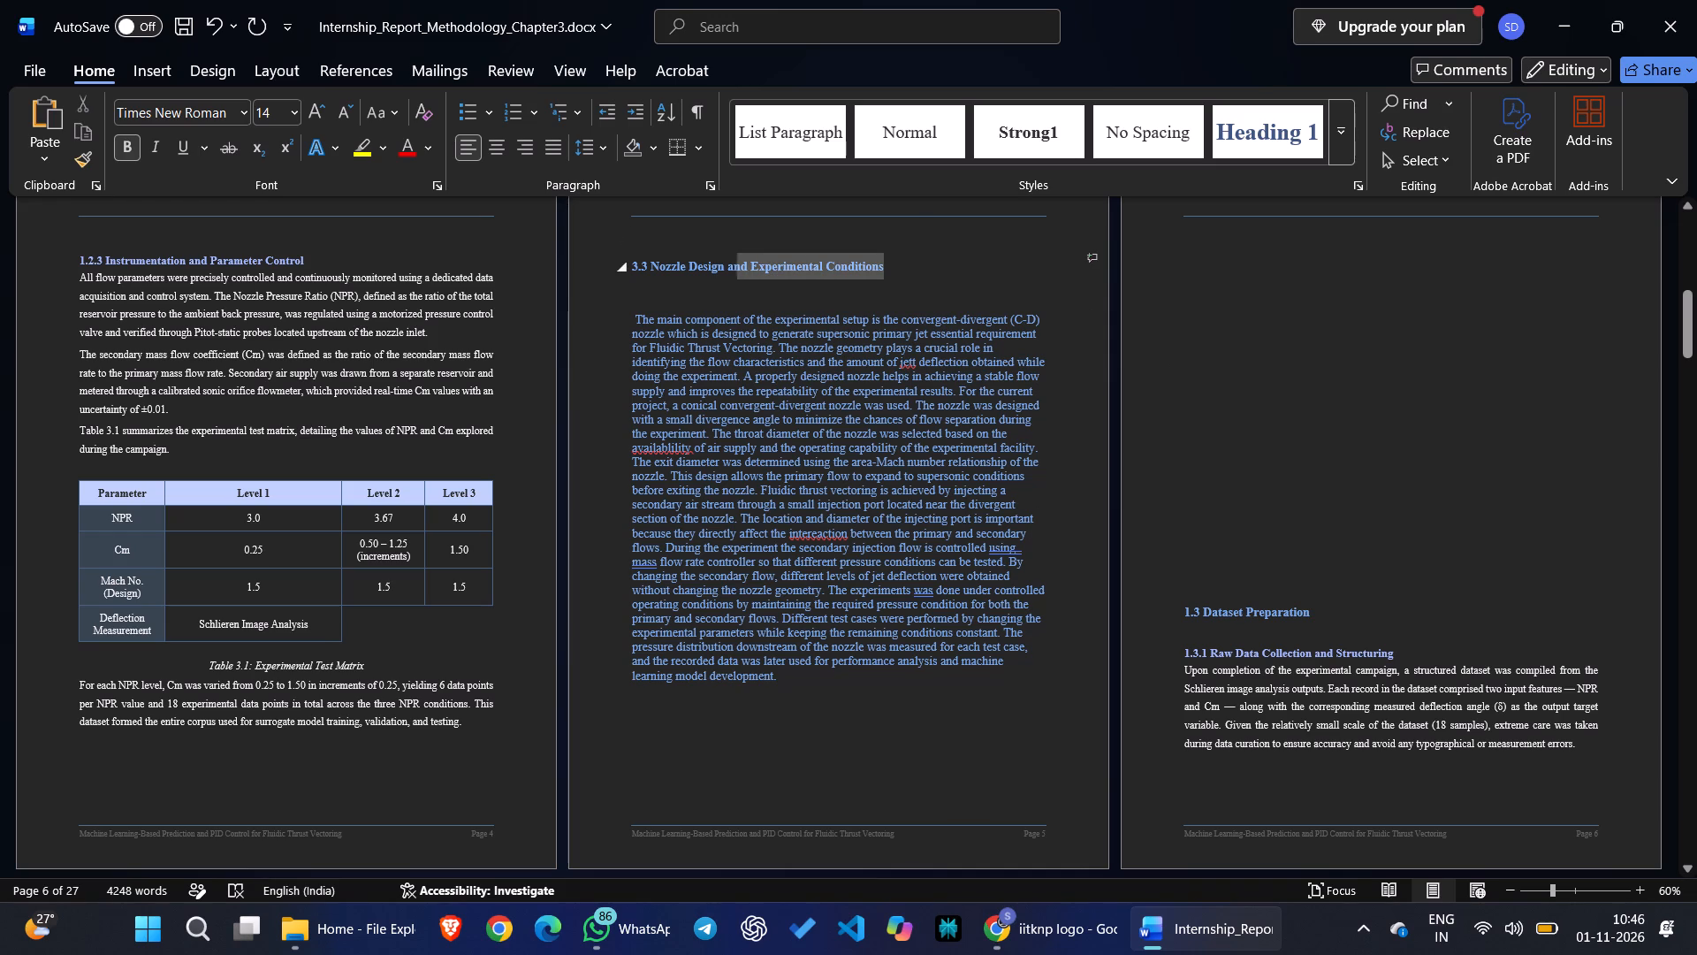
pyautogui.moveTo(720, 266); pyautogui.dragTo(630, 254)
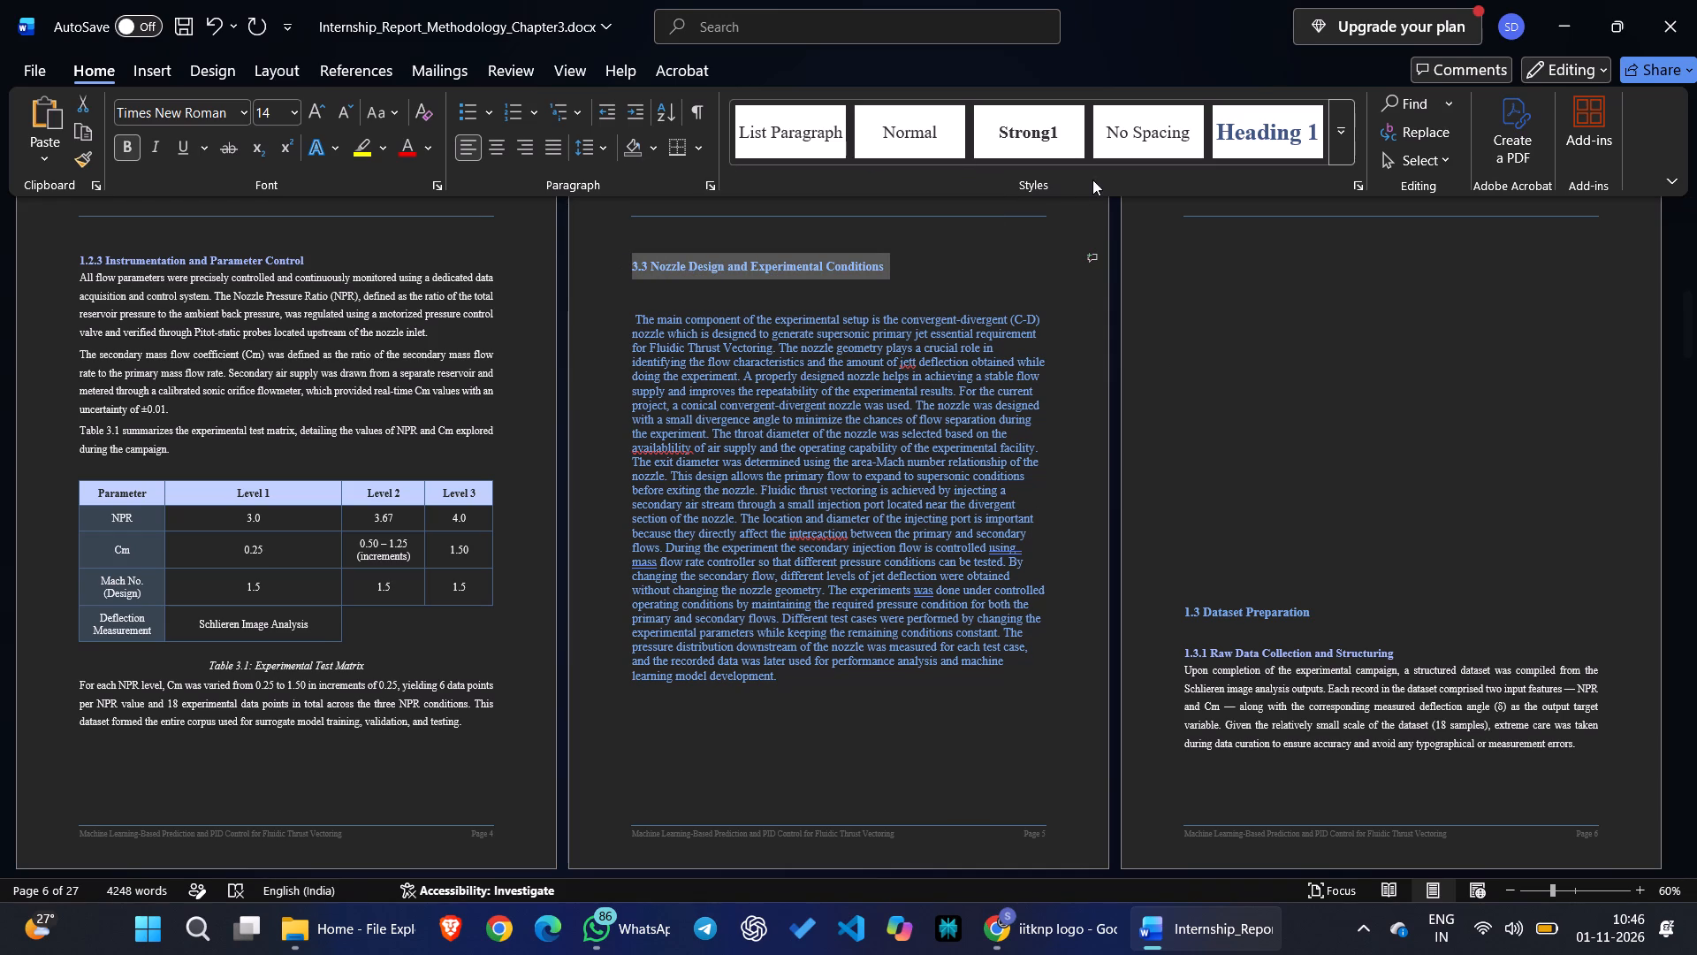
pyautogui.click(1340, 137)
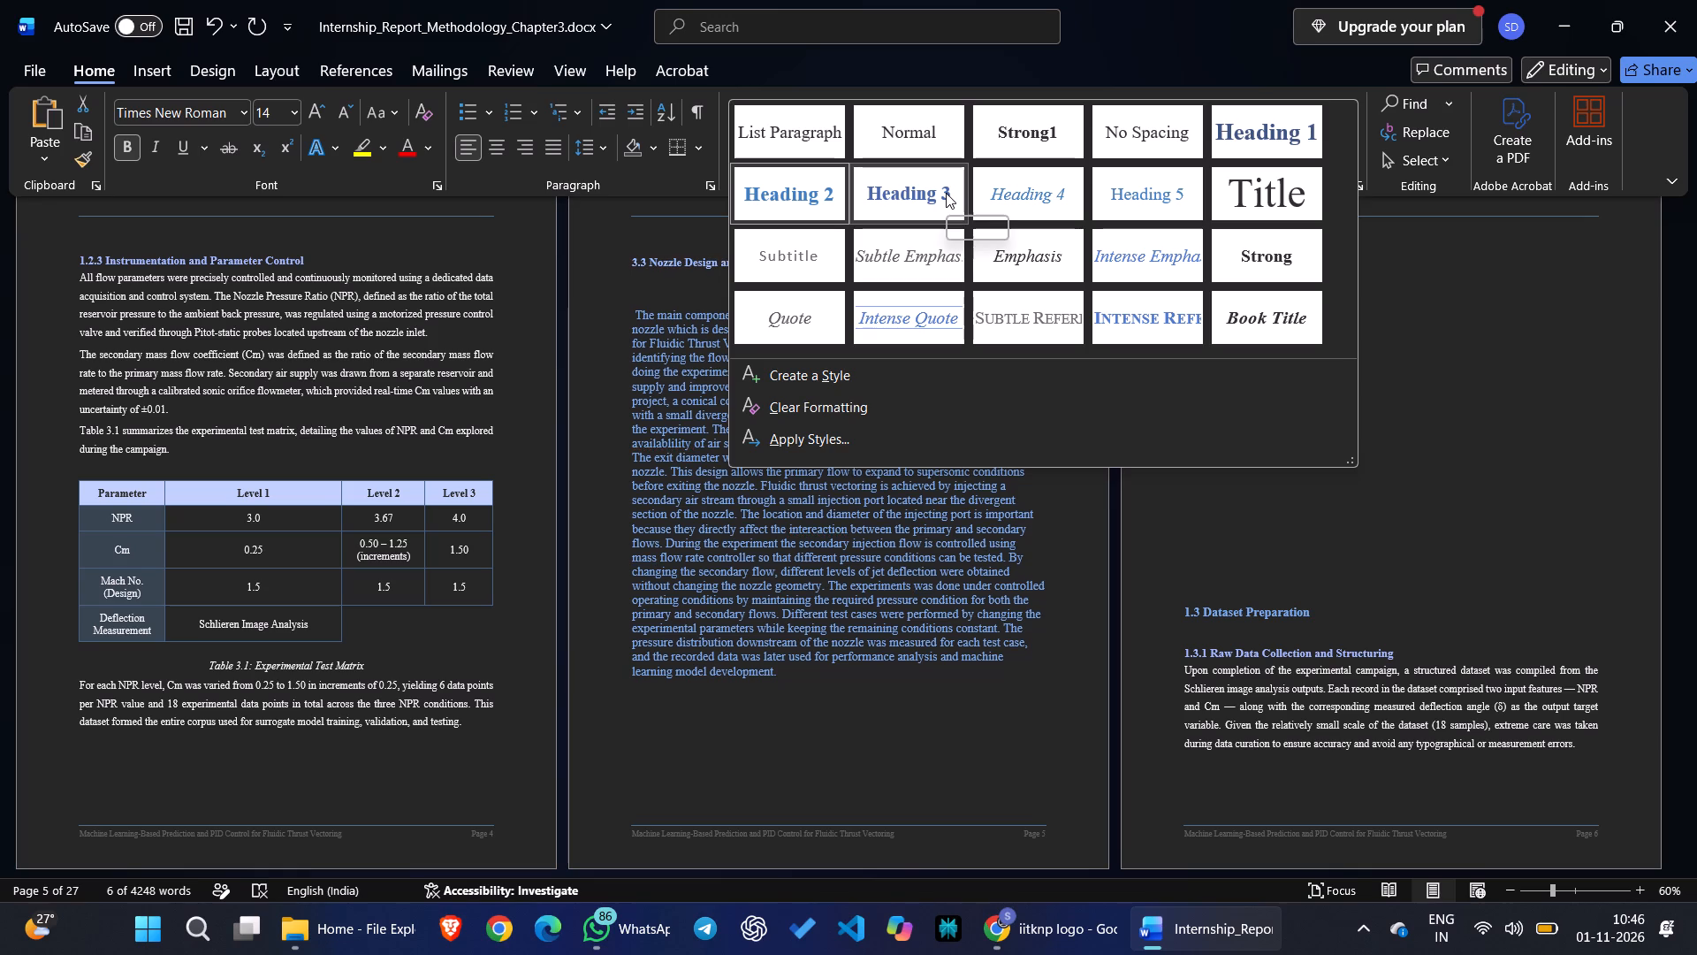
pyautogui.click(823, 195)
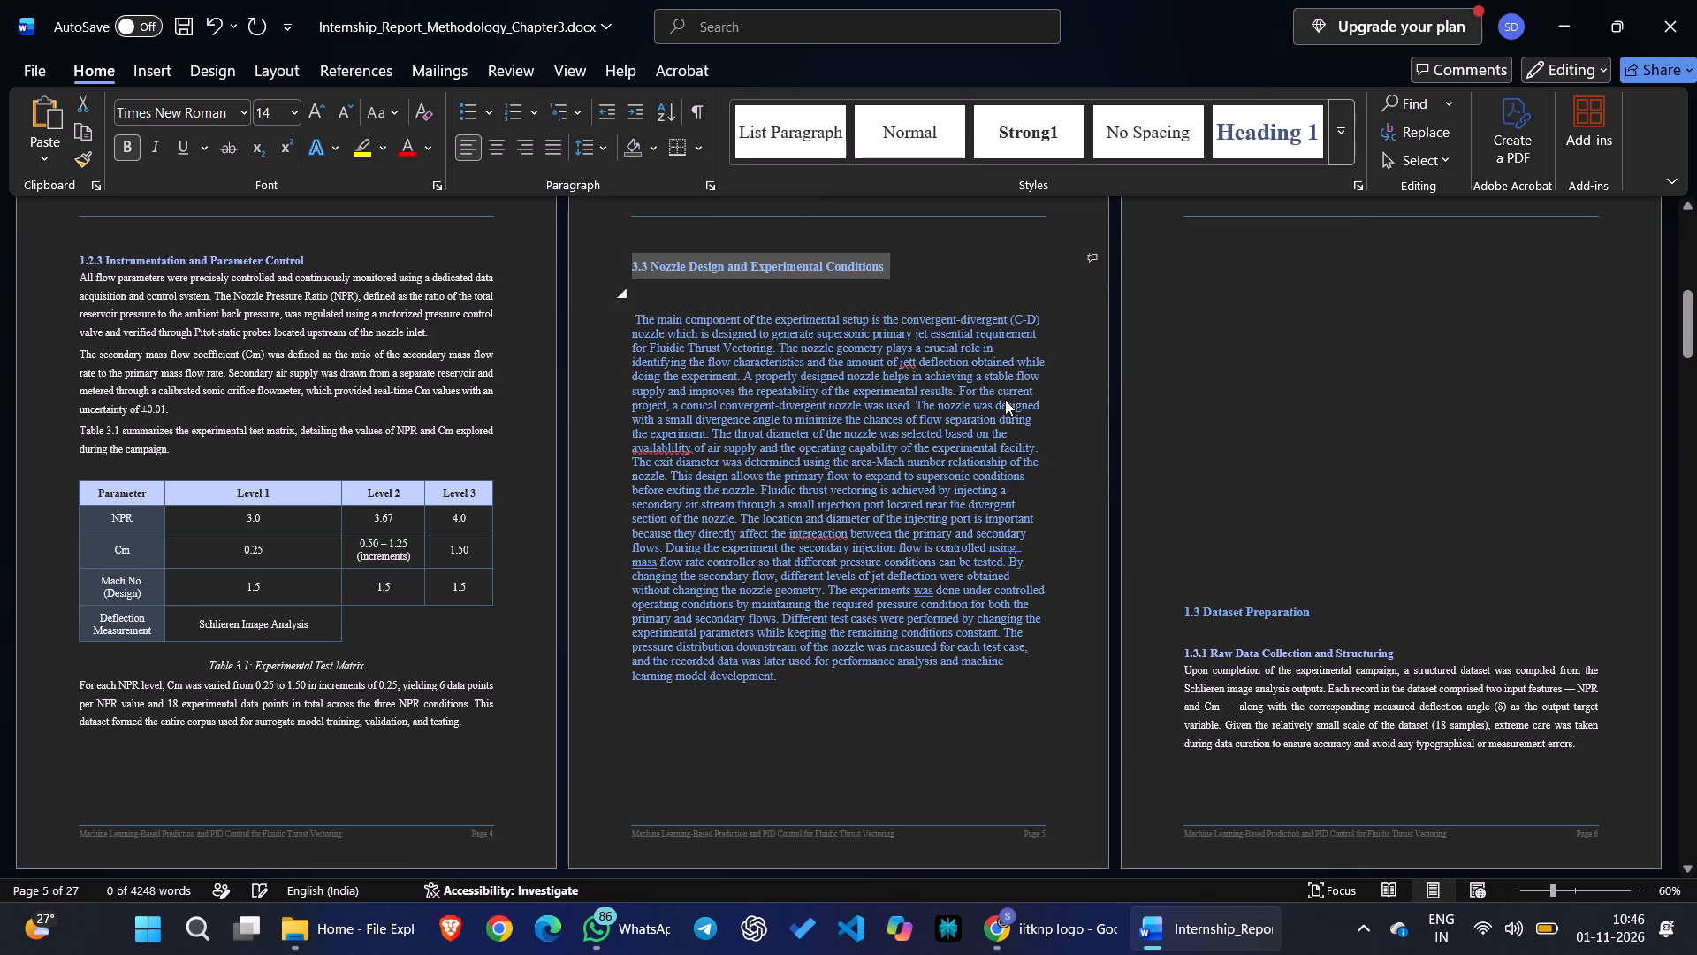
pyautogui.click(1005, 400)
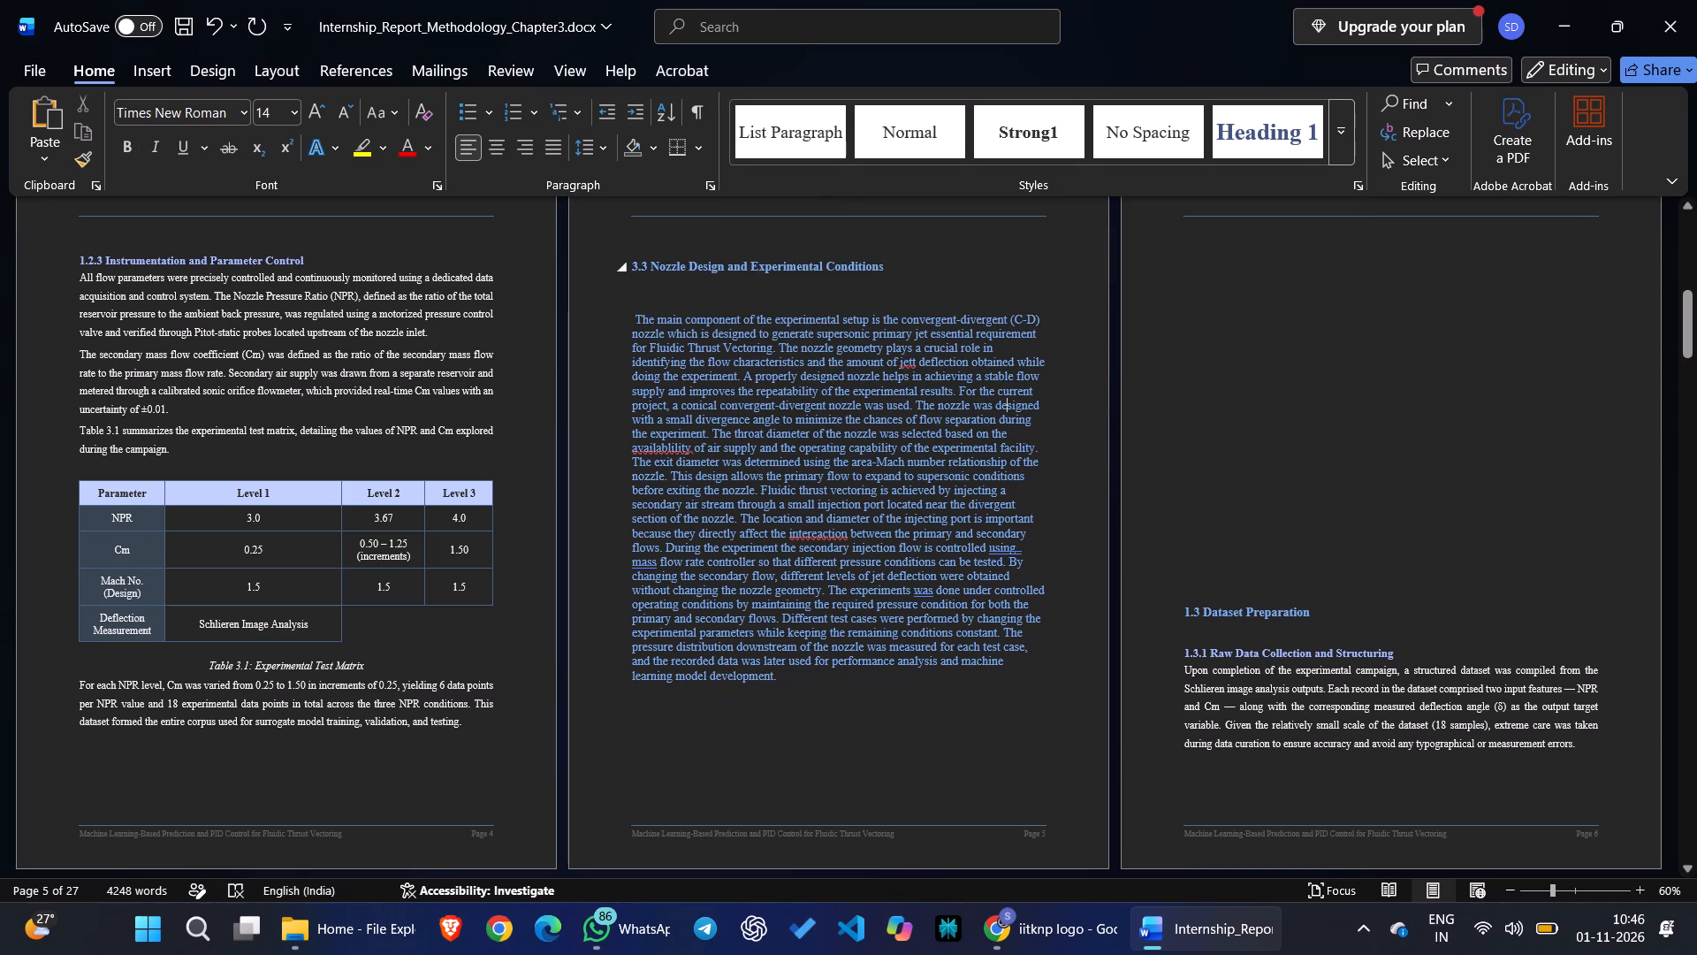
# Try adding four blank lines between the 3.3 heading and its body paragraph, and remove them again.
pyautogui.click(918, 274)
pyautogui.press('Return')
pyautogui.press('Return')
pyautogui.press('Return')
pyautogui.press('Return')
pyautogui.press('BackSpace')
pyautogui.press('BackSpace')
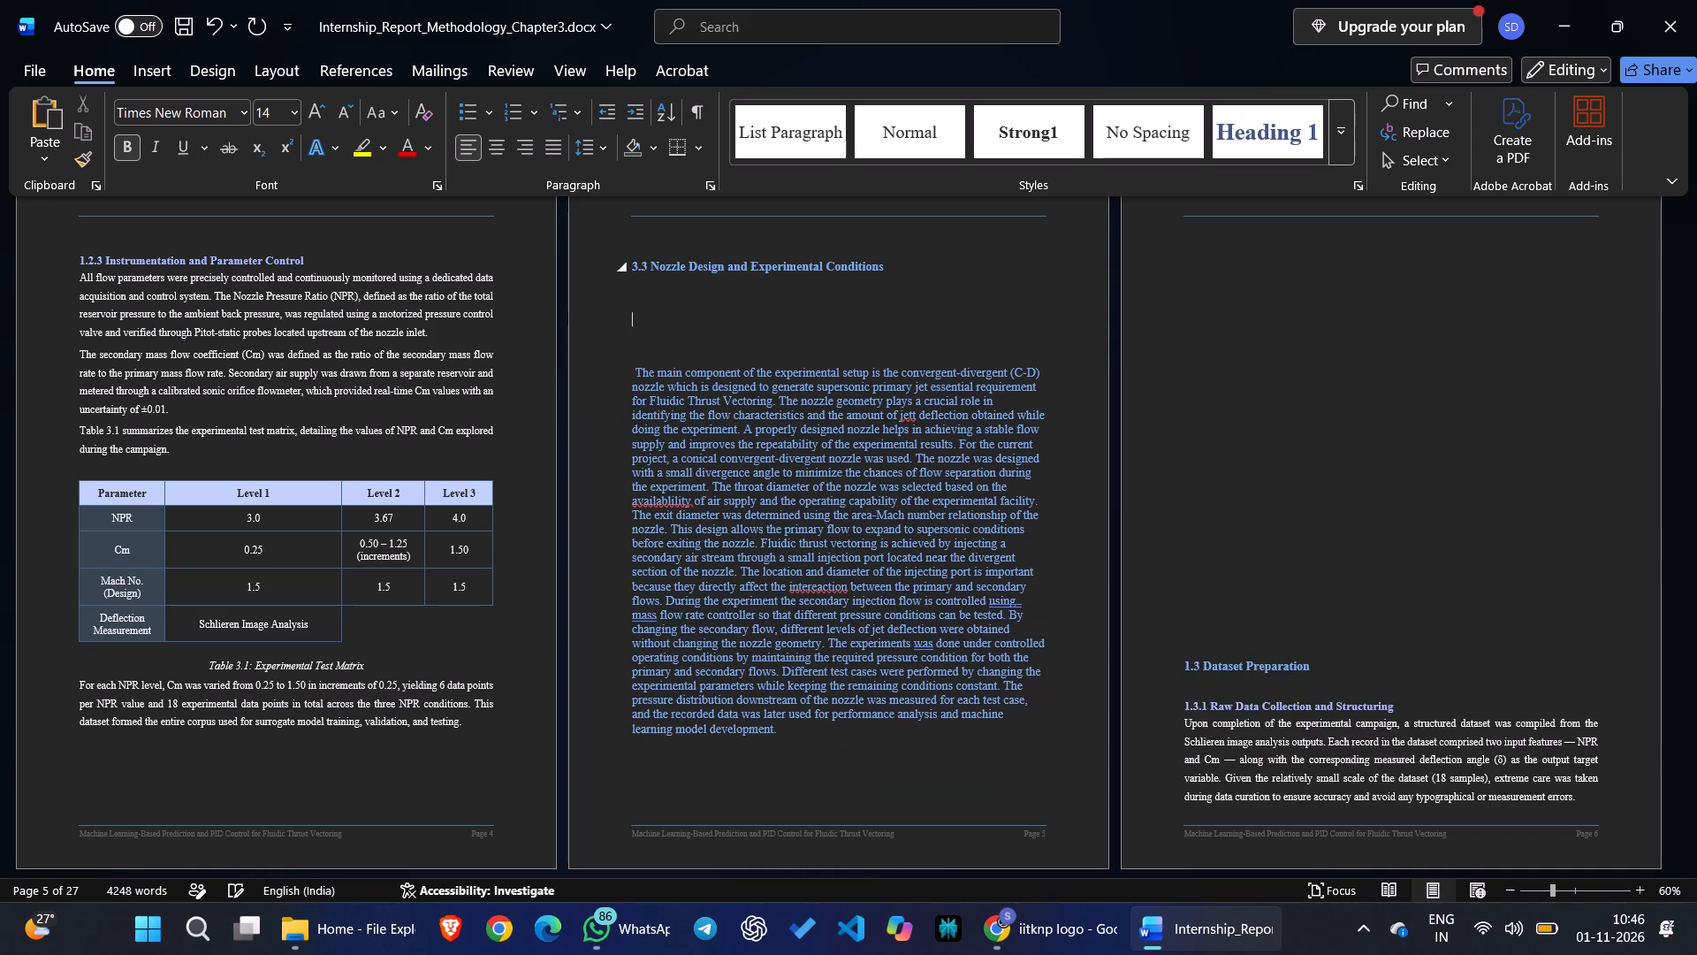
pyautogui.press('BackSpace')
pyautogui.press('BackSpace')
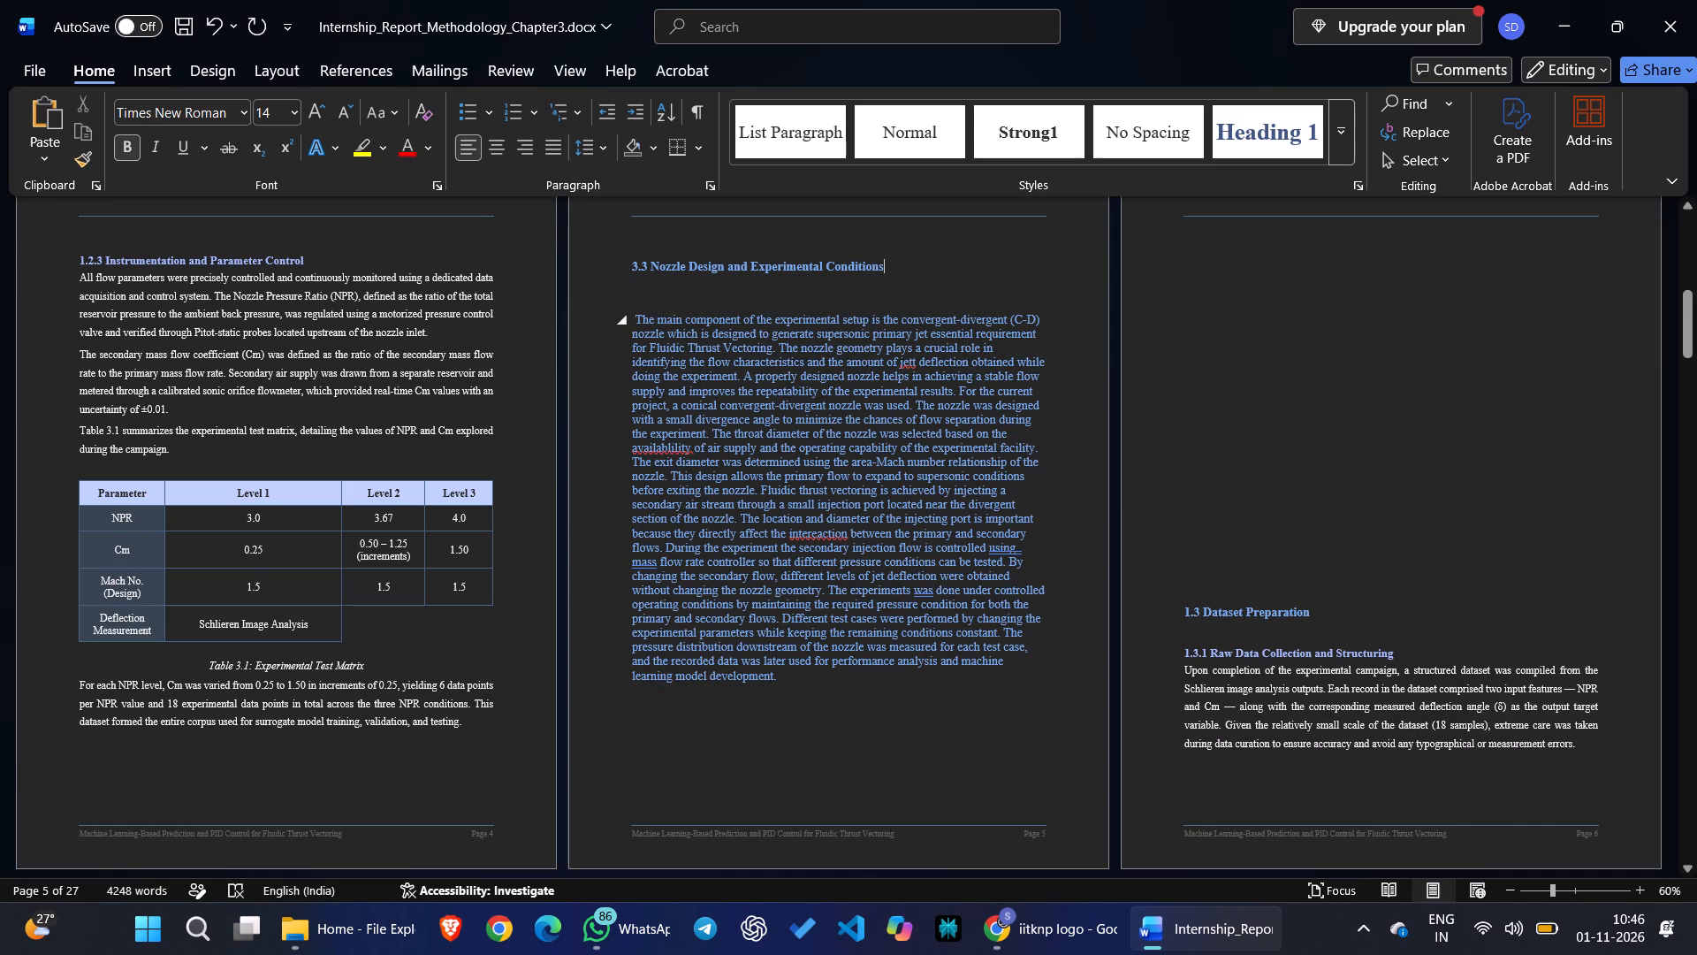
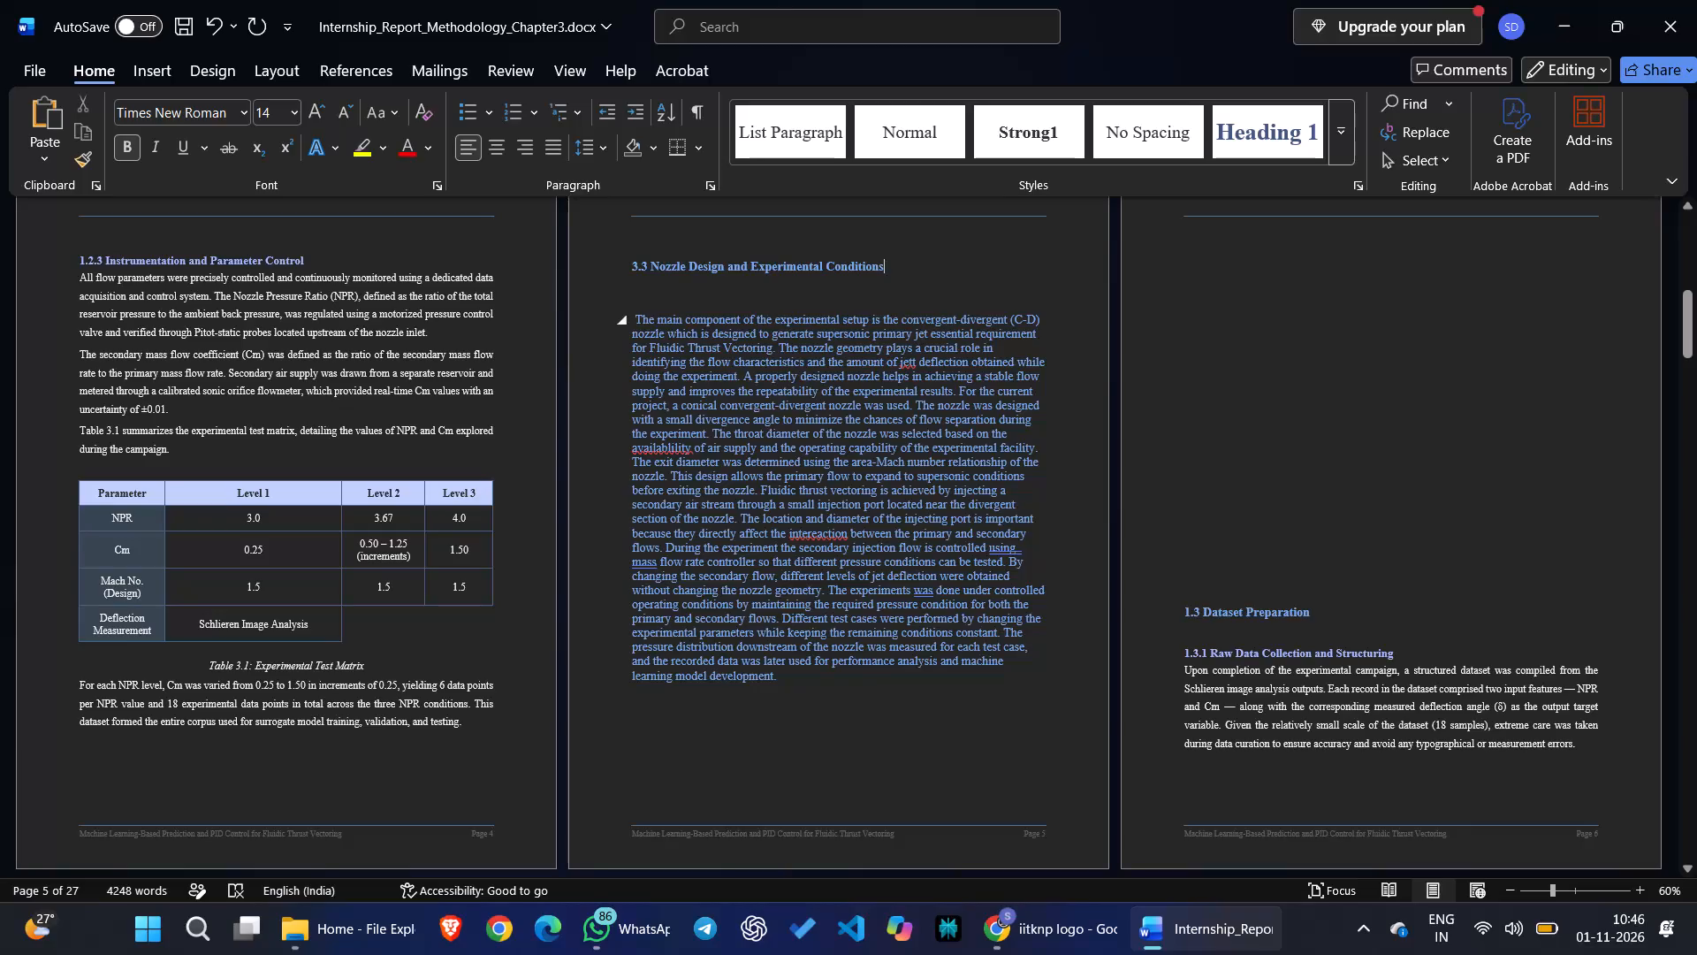
# Split the section 3.3 body text so a new paragraph begins at "For the current project".
pyautogui.click(957, 390)
pyautogui.press('Return')
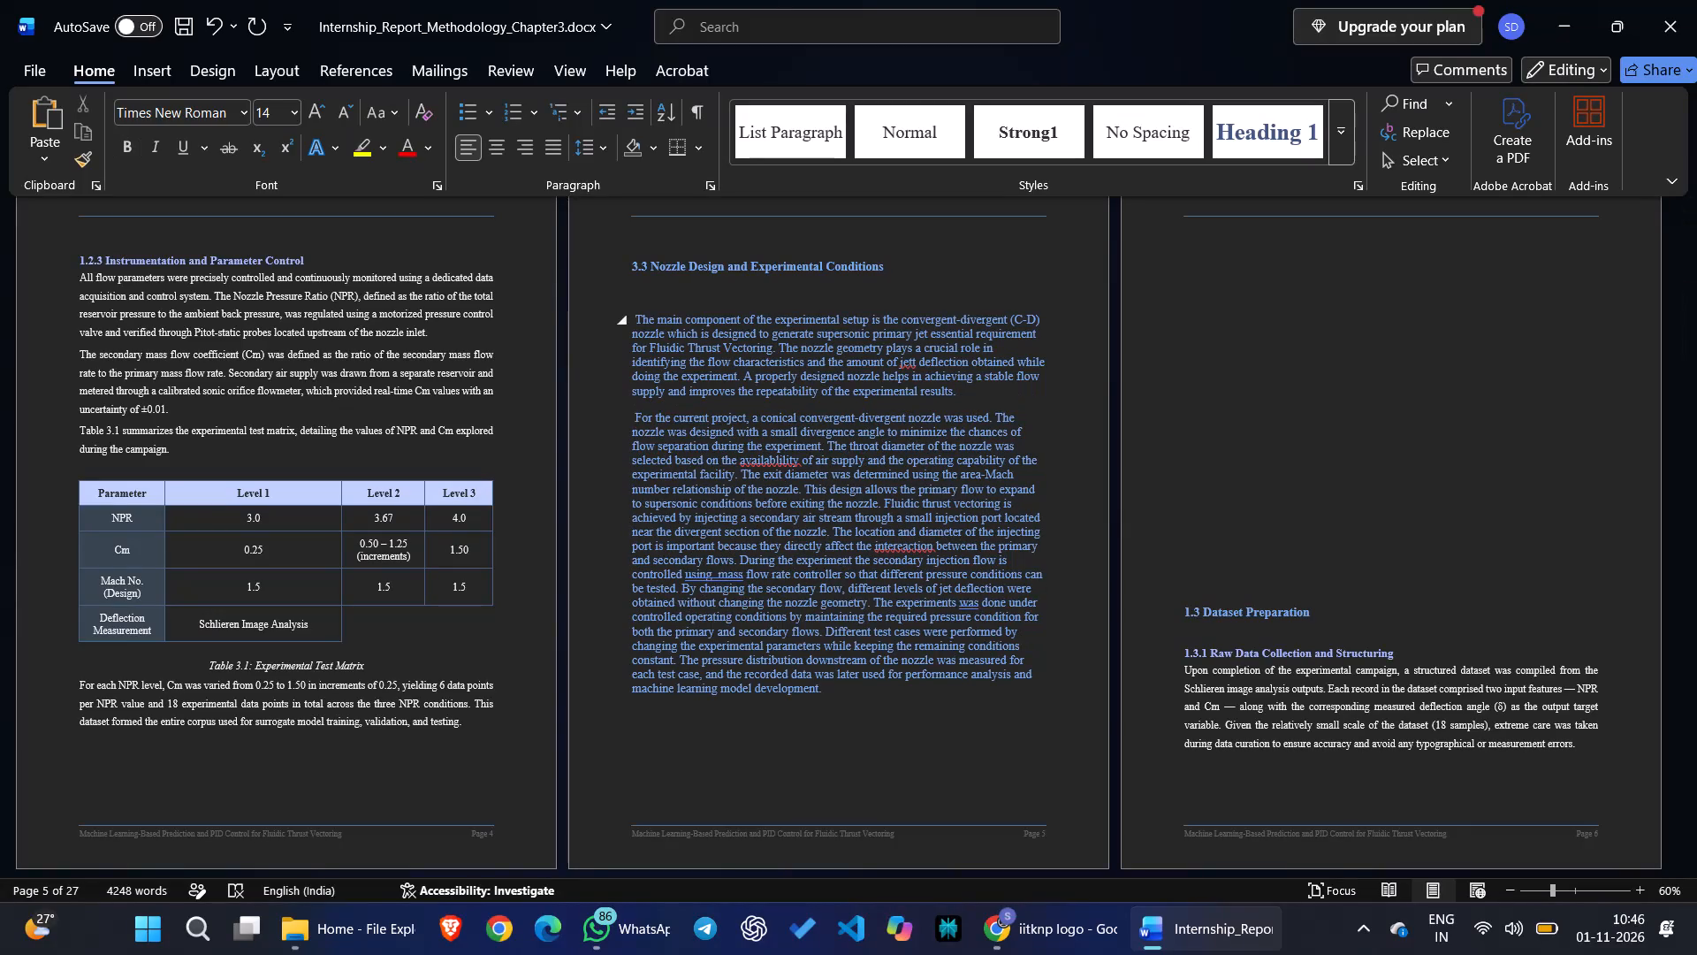
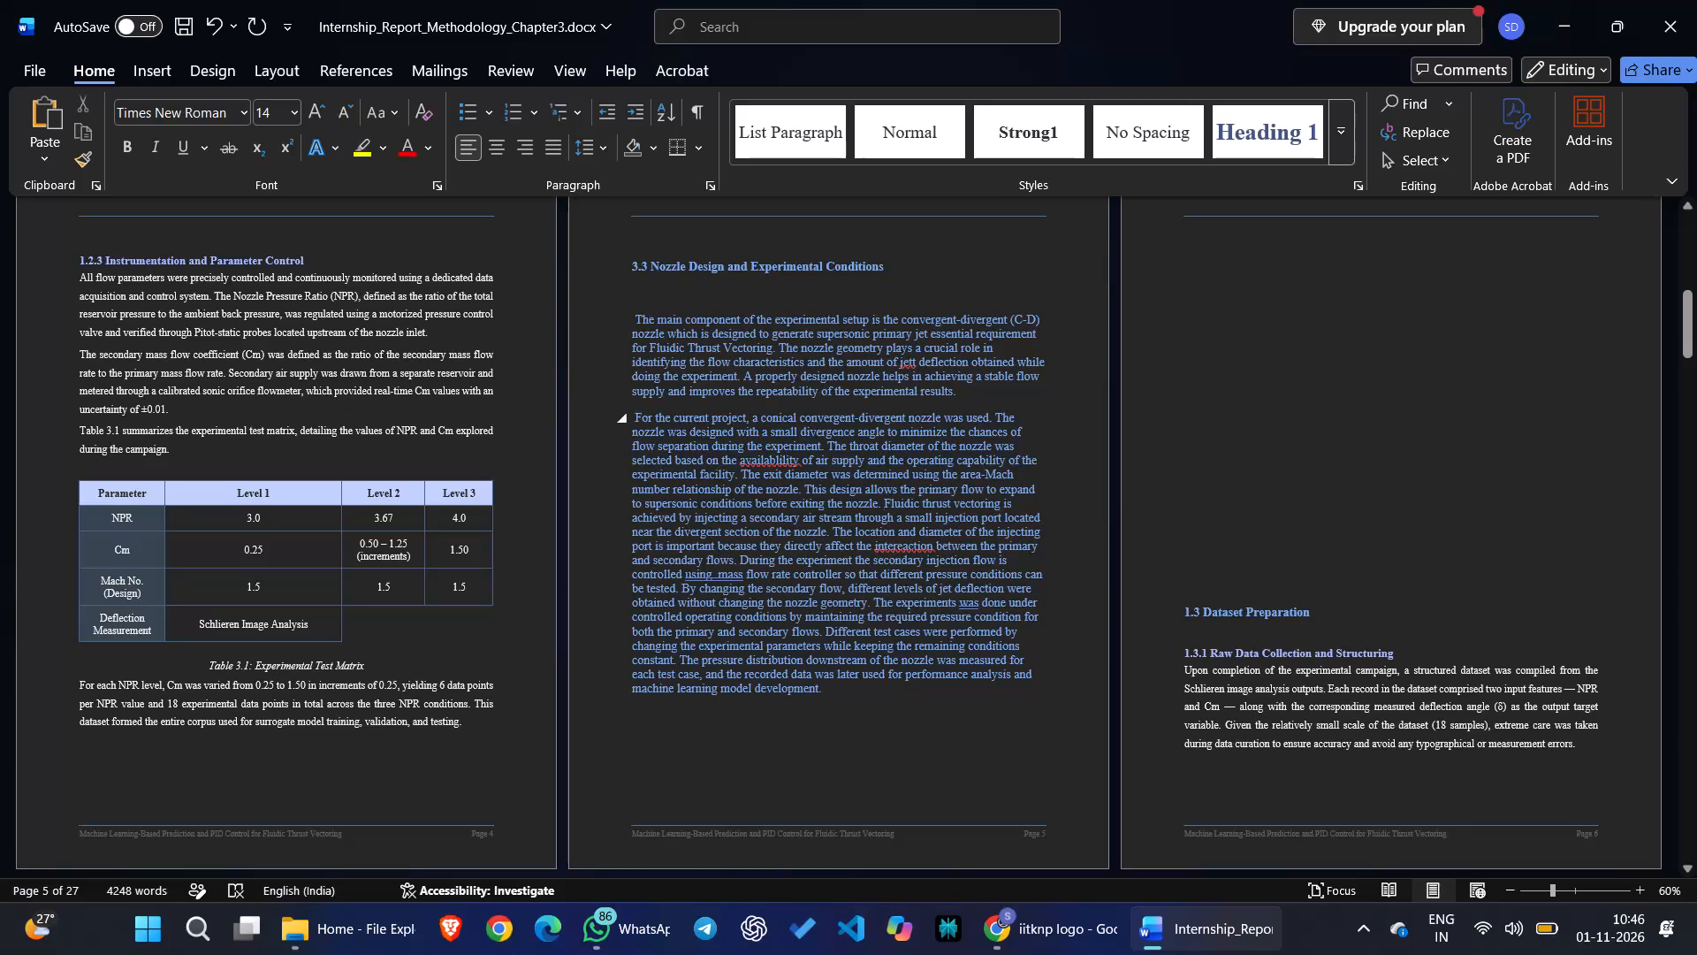
# Split the section 3.3 body text so a new paragraph begins at "Fluidic thrust vectoring is achieved".
pyautogui.press('Return')
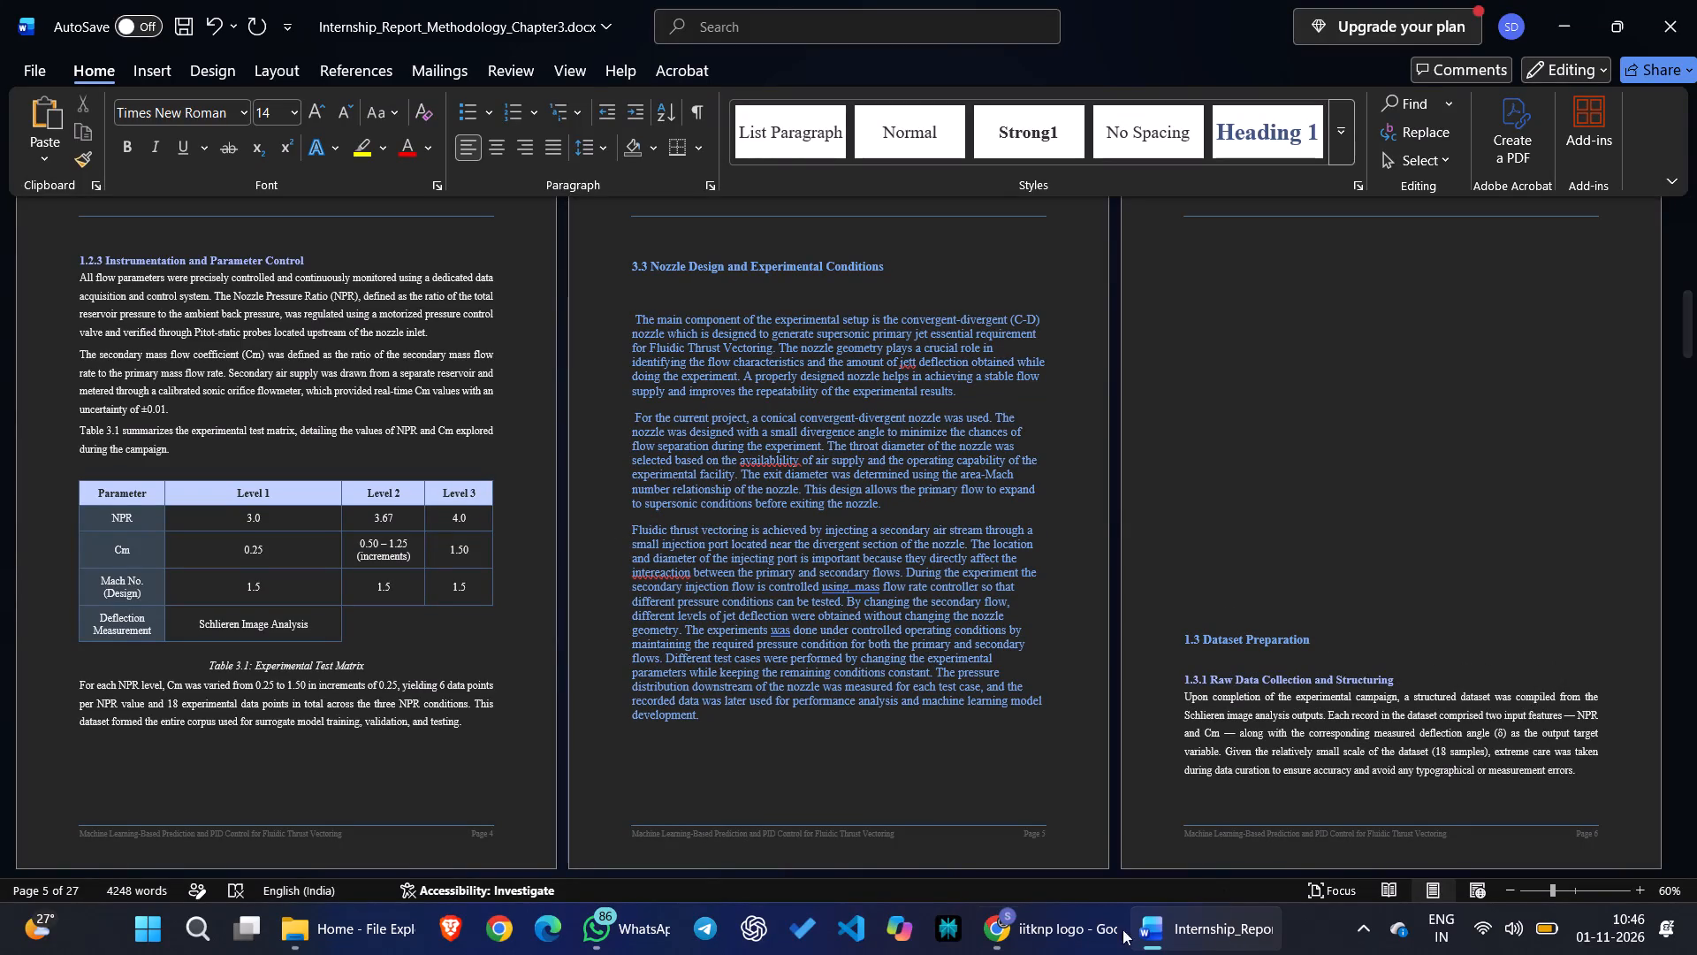
# Switch to the Chrome window with the "iitknp logo" image search.
pyautogui.click(1084, 938)
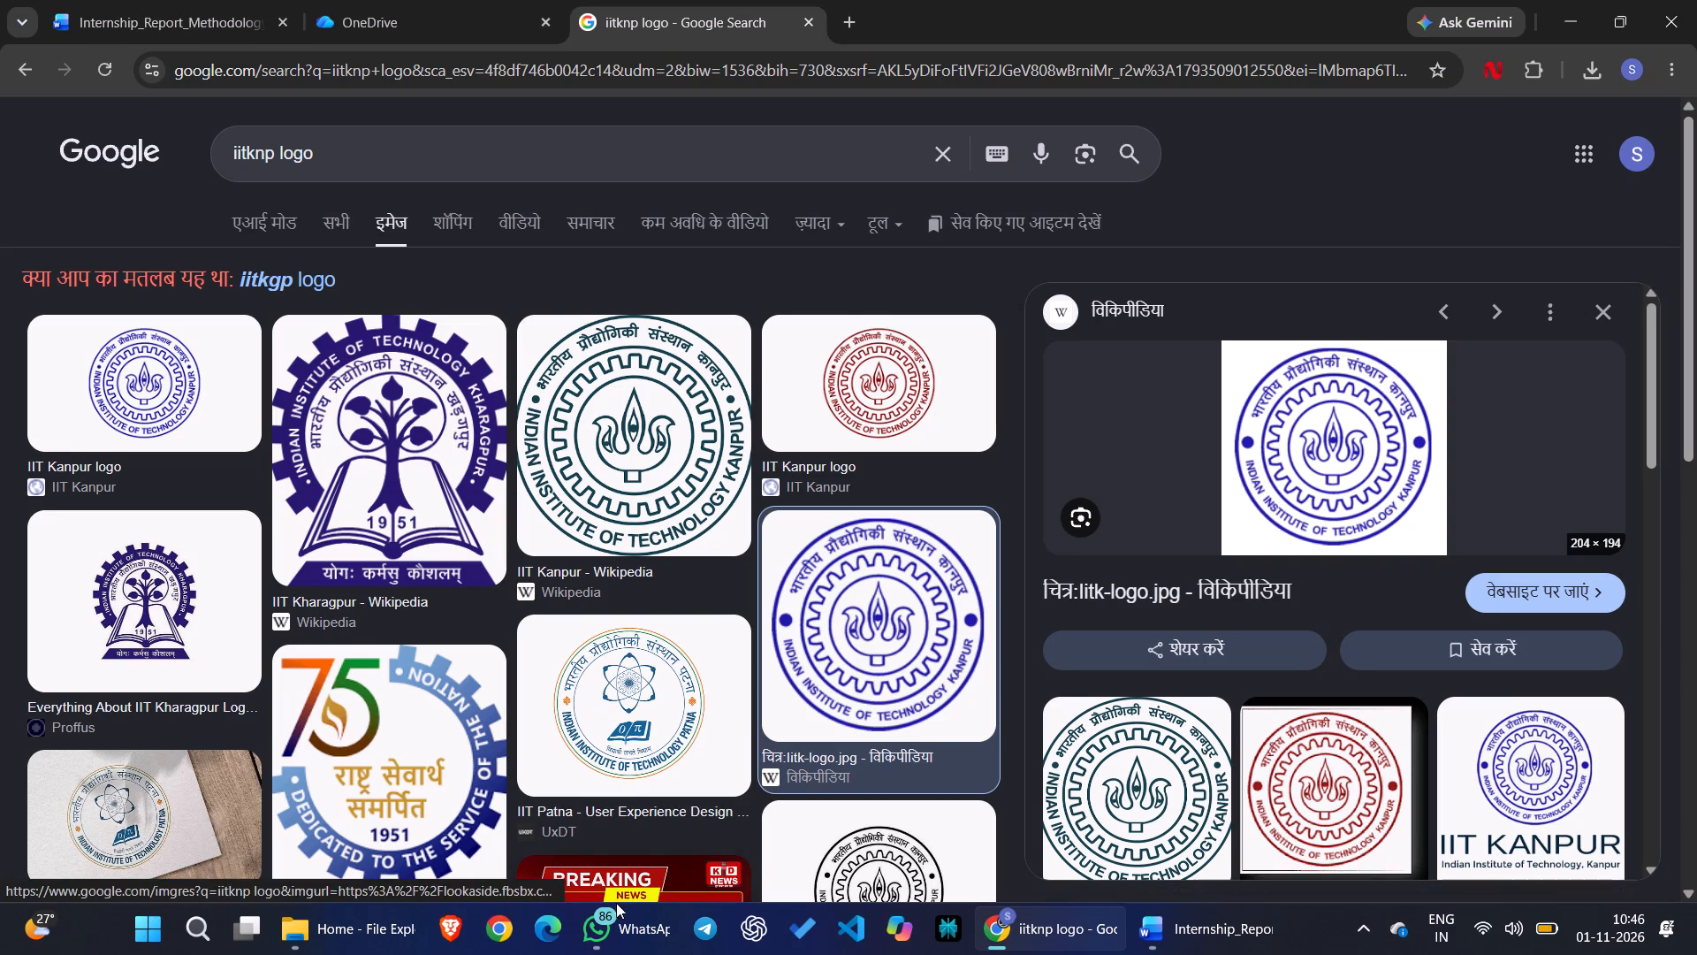
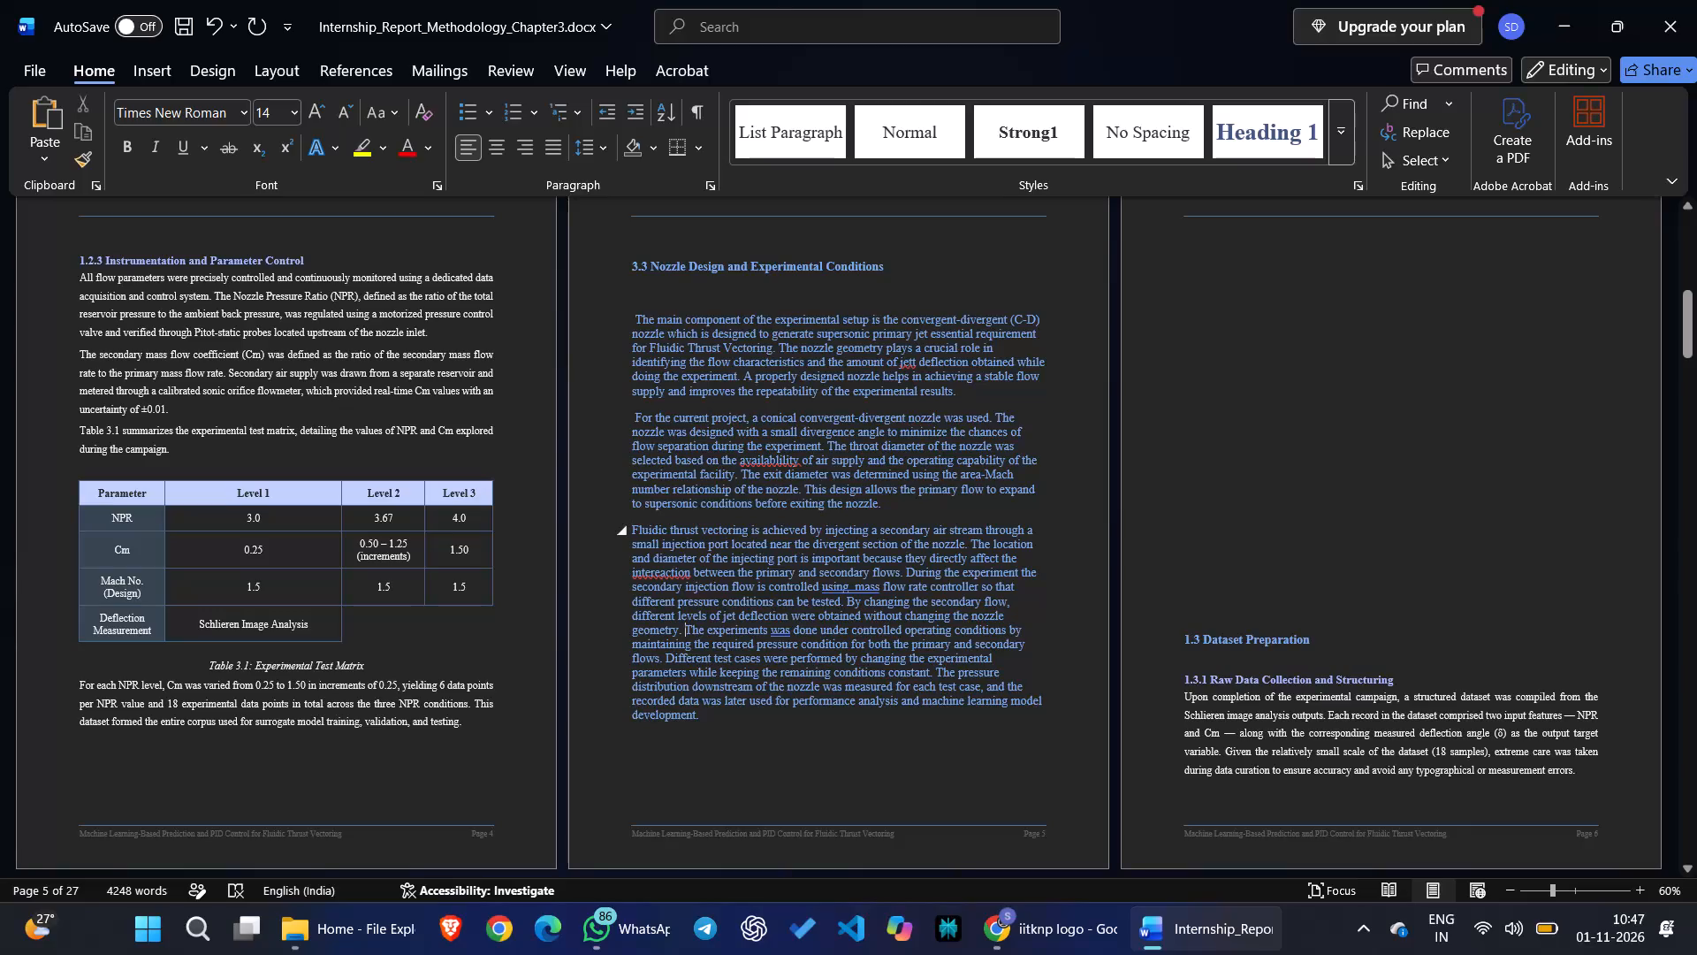
# Split the last section 3.3 body paragraph so a new paragraph begins at "The experiments was done".
pyautogui.press('Return')
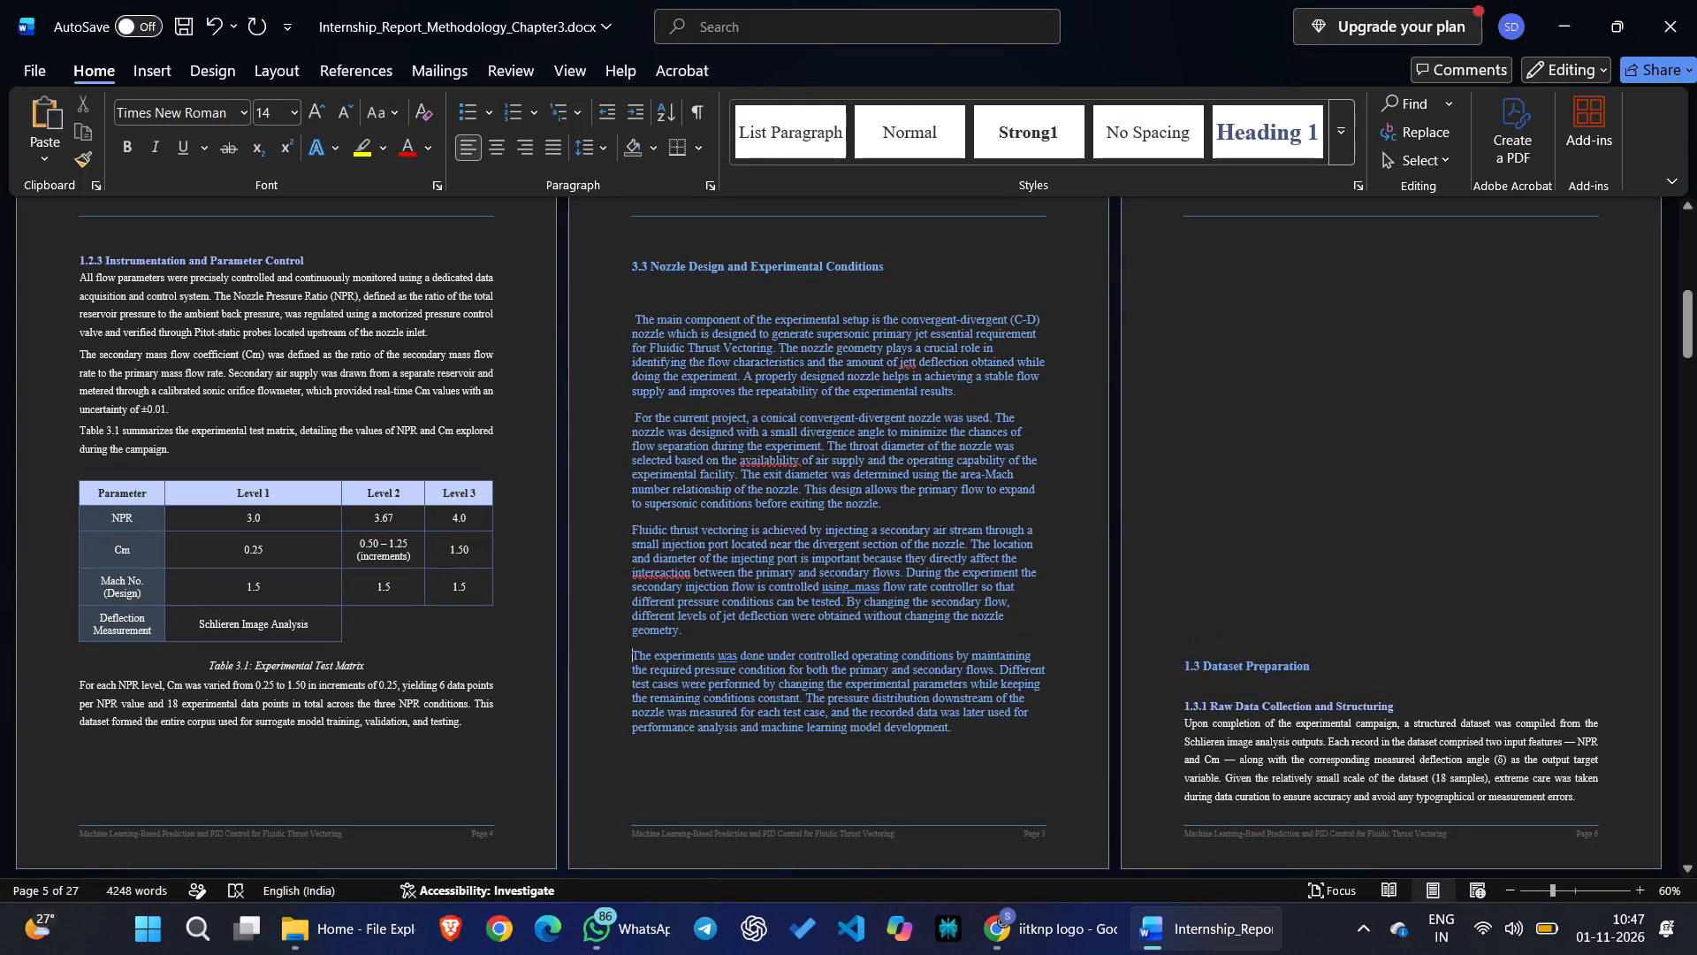
# Cut all four body paragraphs of section 3.3, starting at "The main component of the experimental setup".
pyautogui.moveTo(635, 317); pyautogui.dragTo(909, 676)
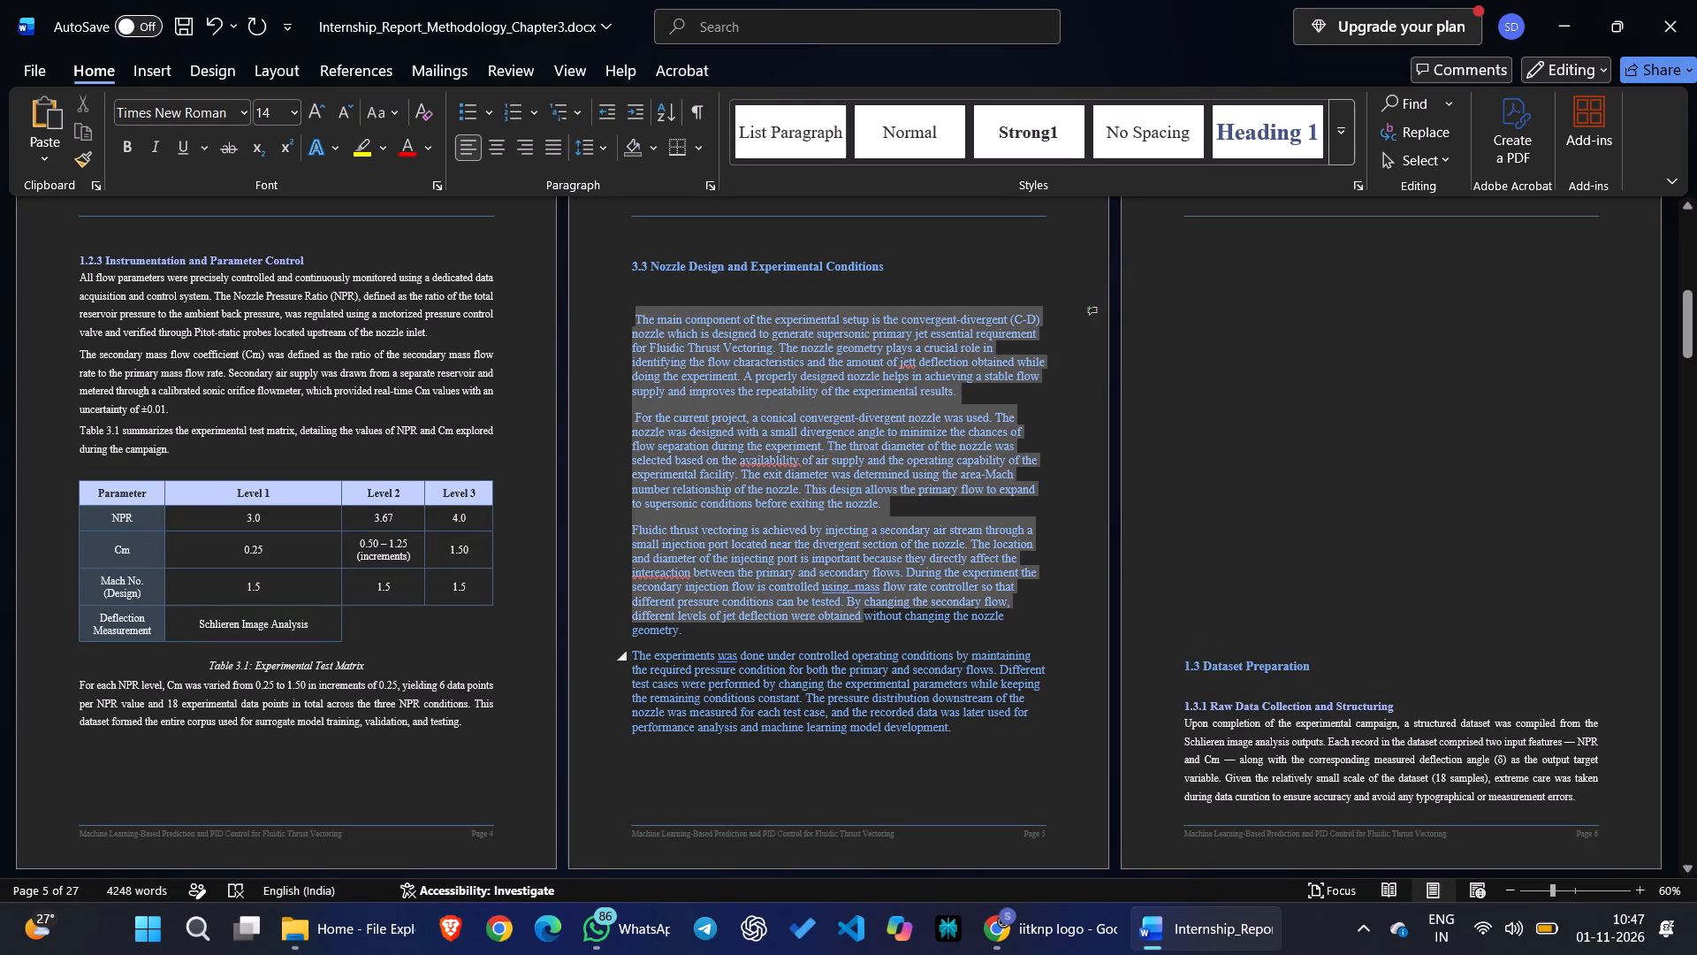
pyautogui.moveTo(909, 676); pyautogui.dragTo(1012, 767)
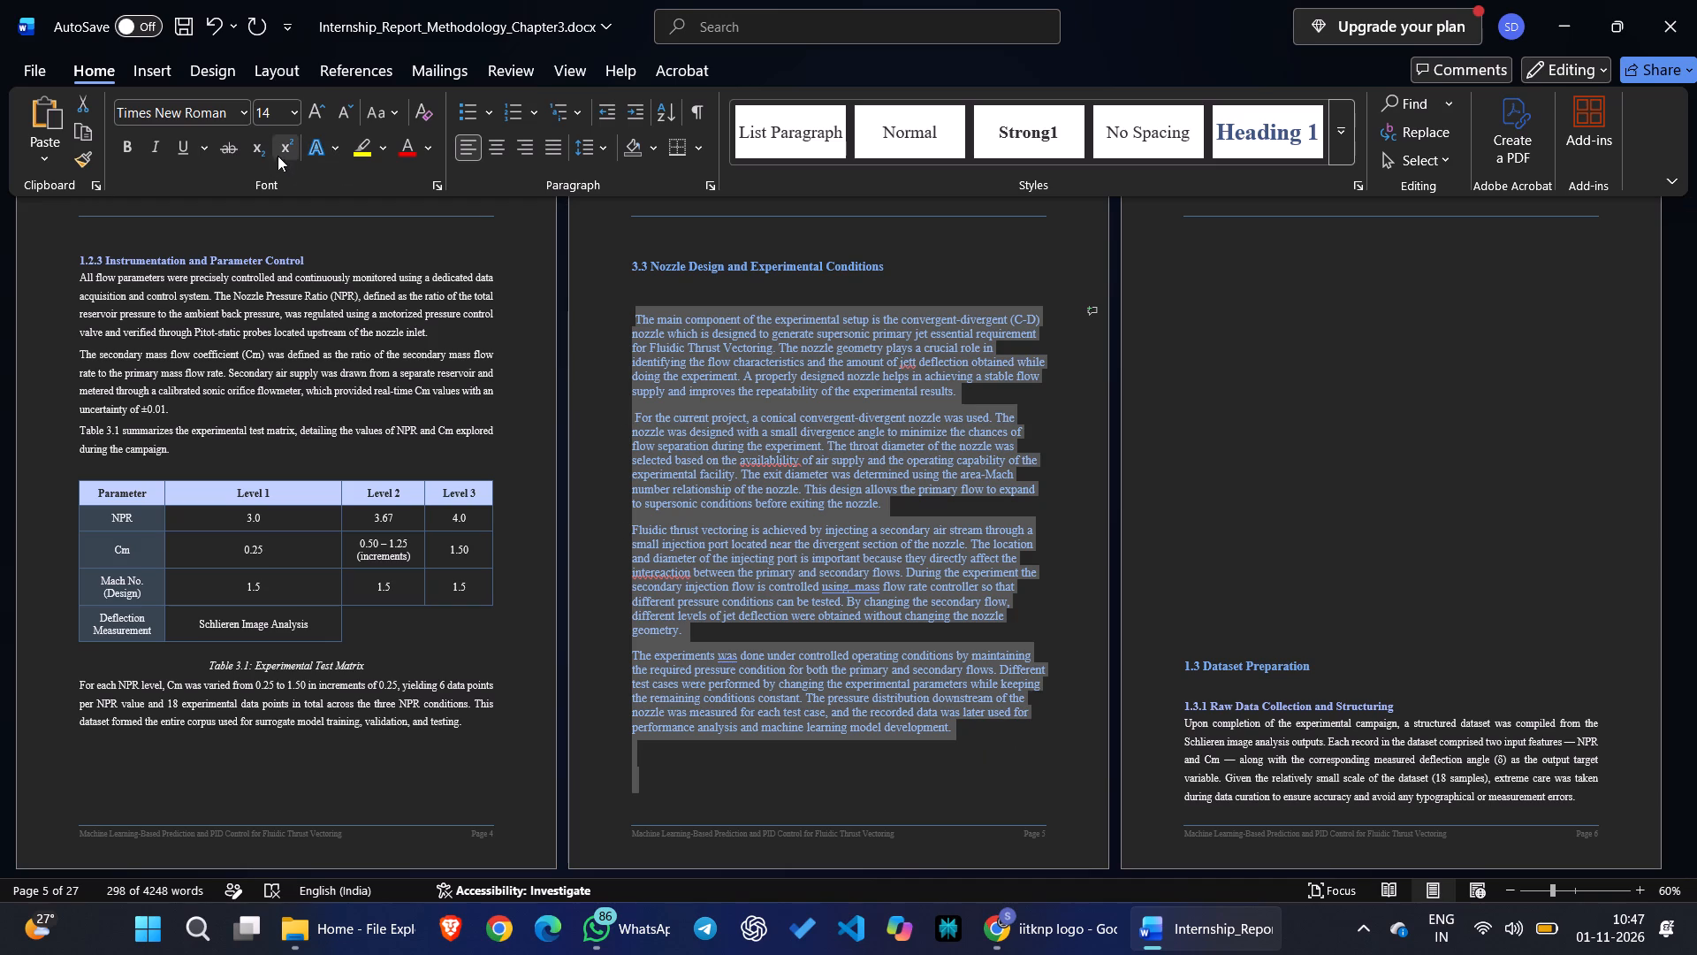
pyautogui.click(334, 149)
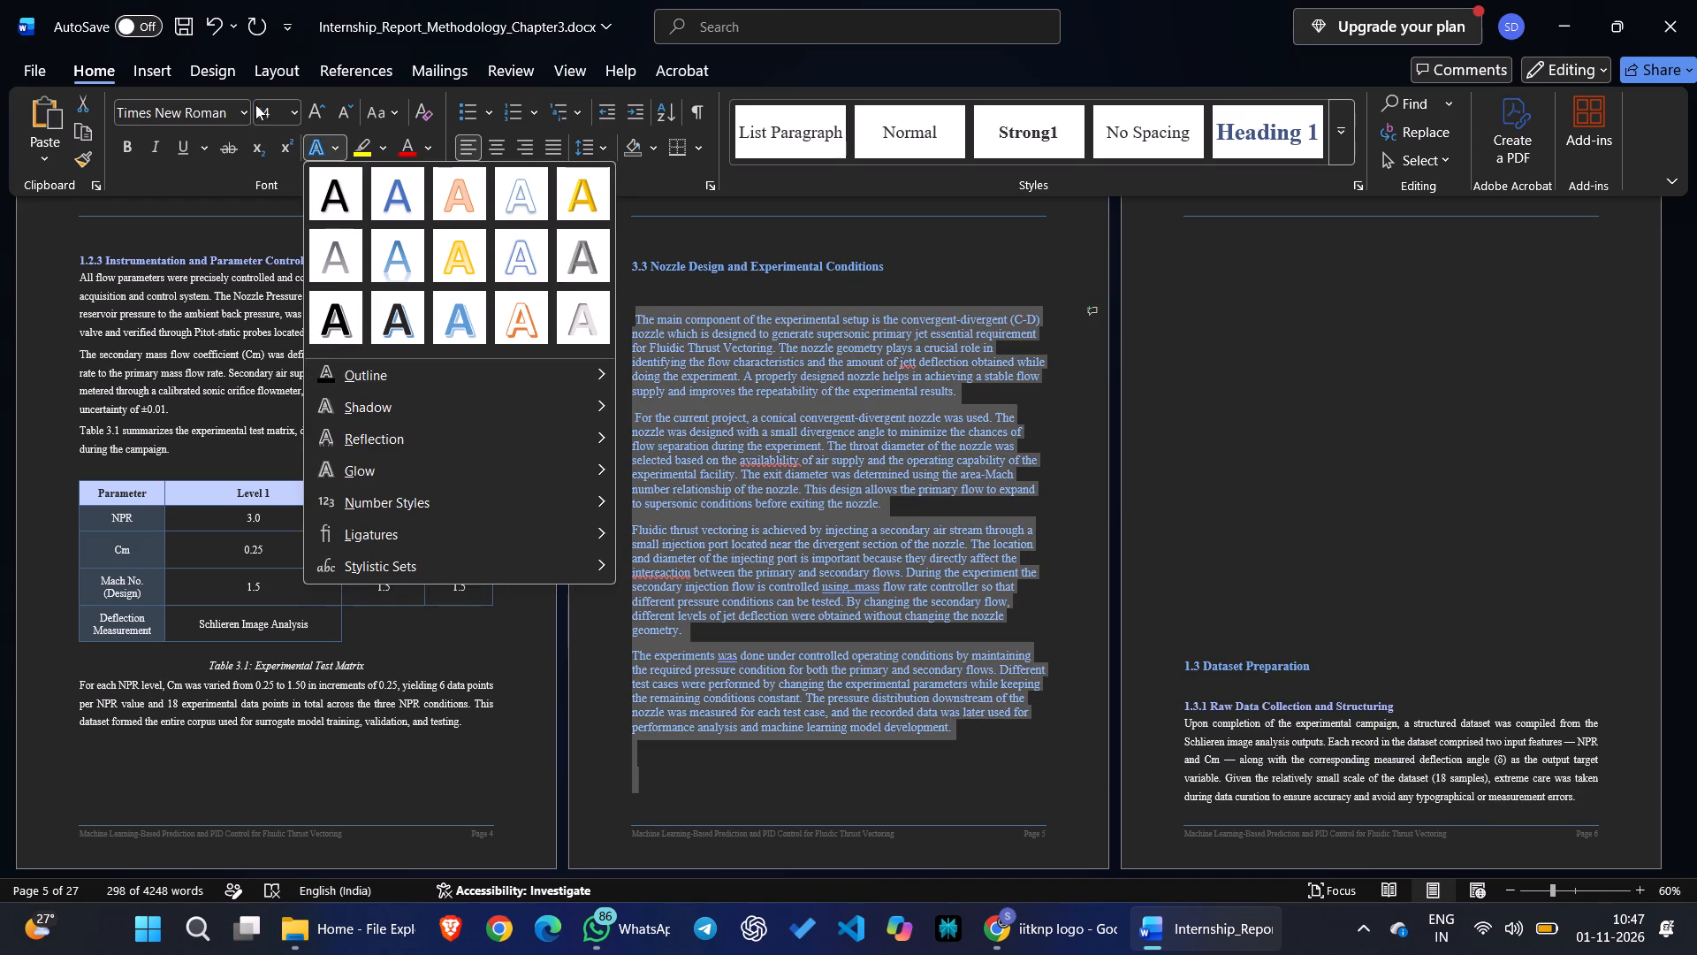
pyautogui.click(379, 144)
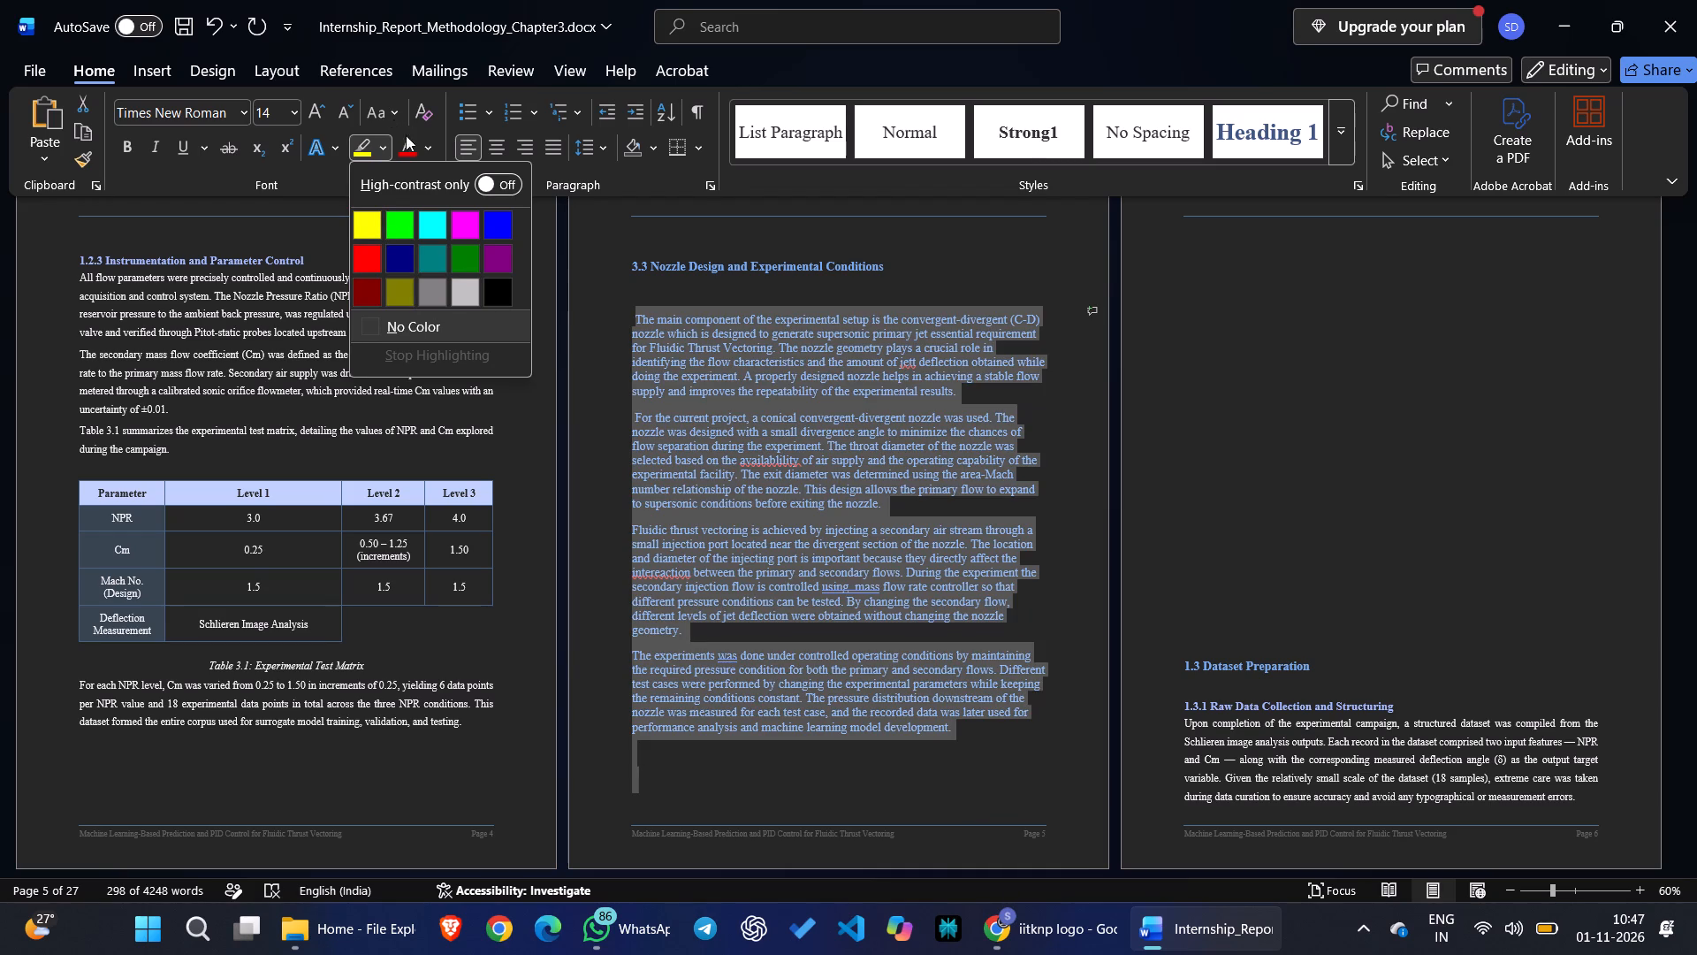
pyautogui.click(427, 149)
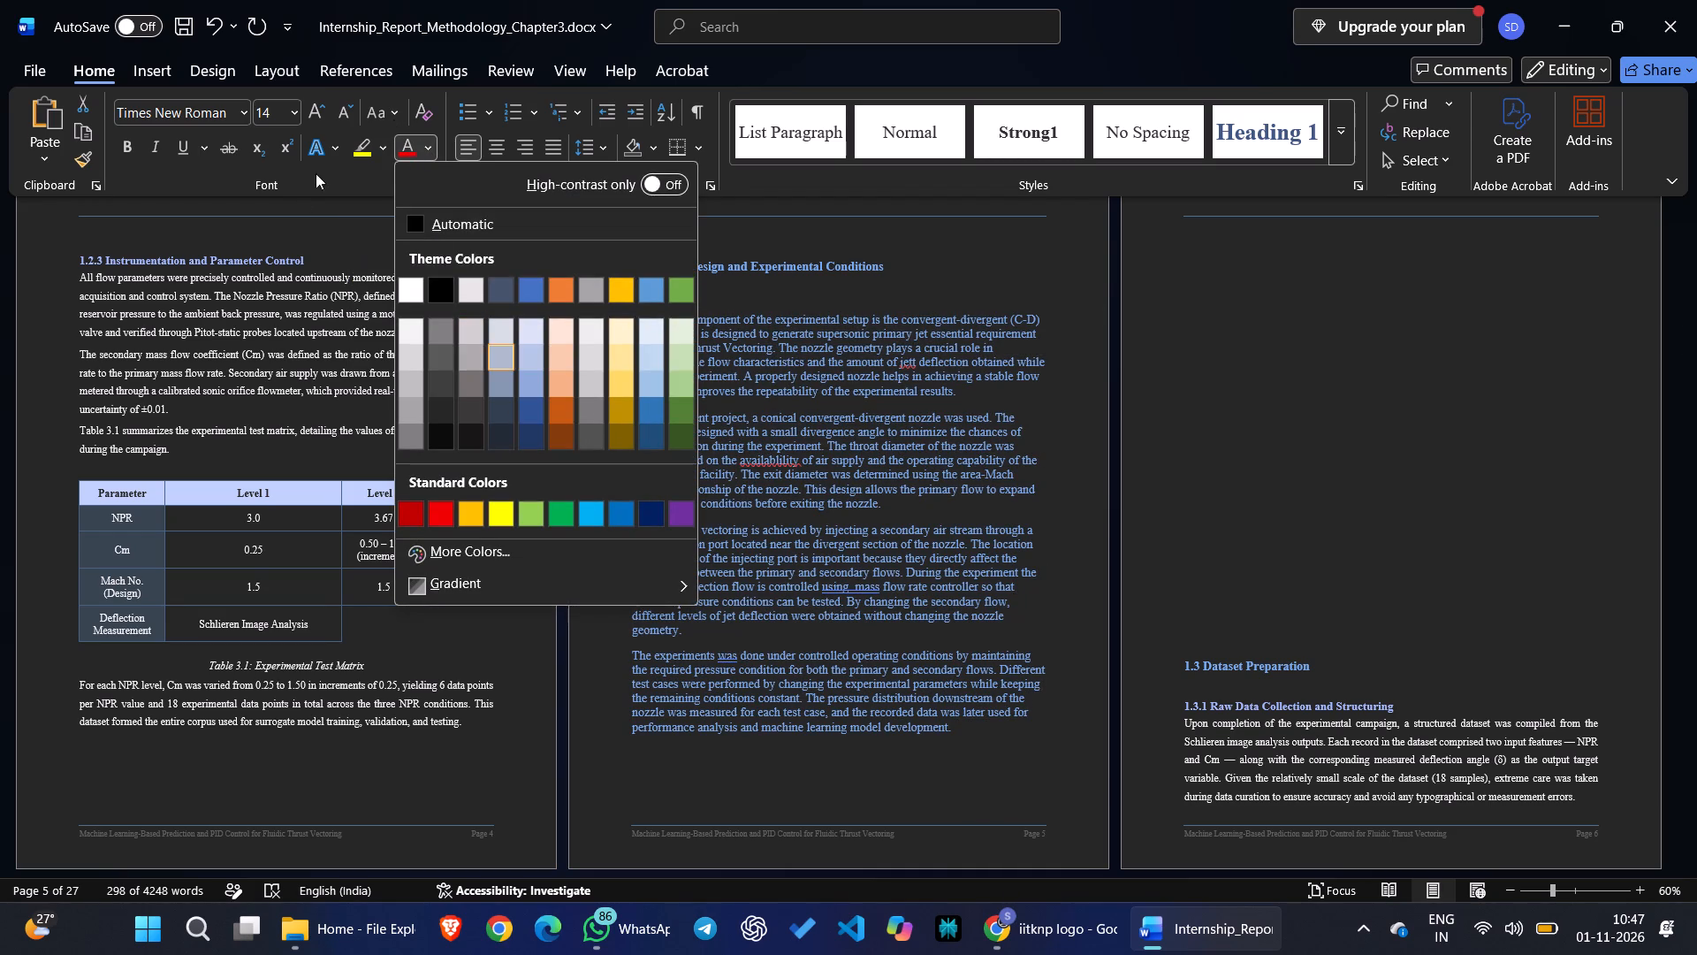
pyautogui.click(334, 142)
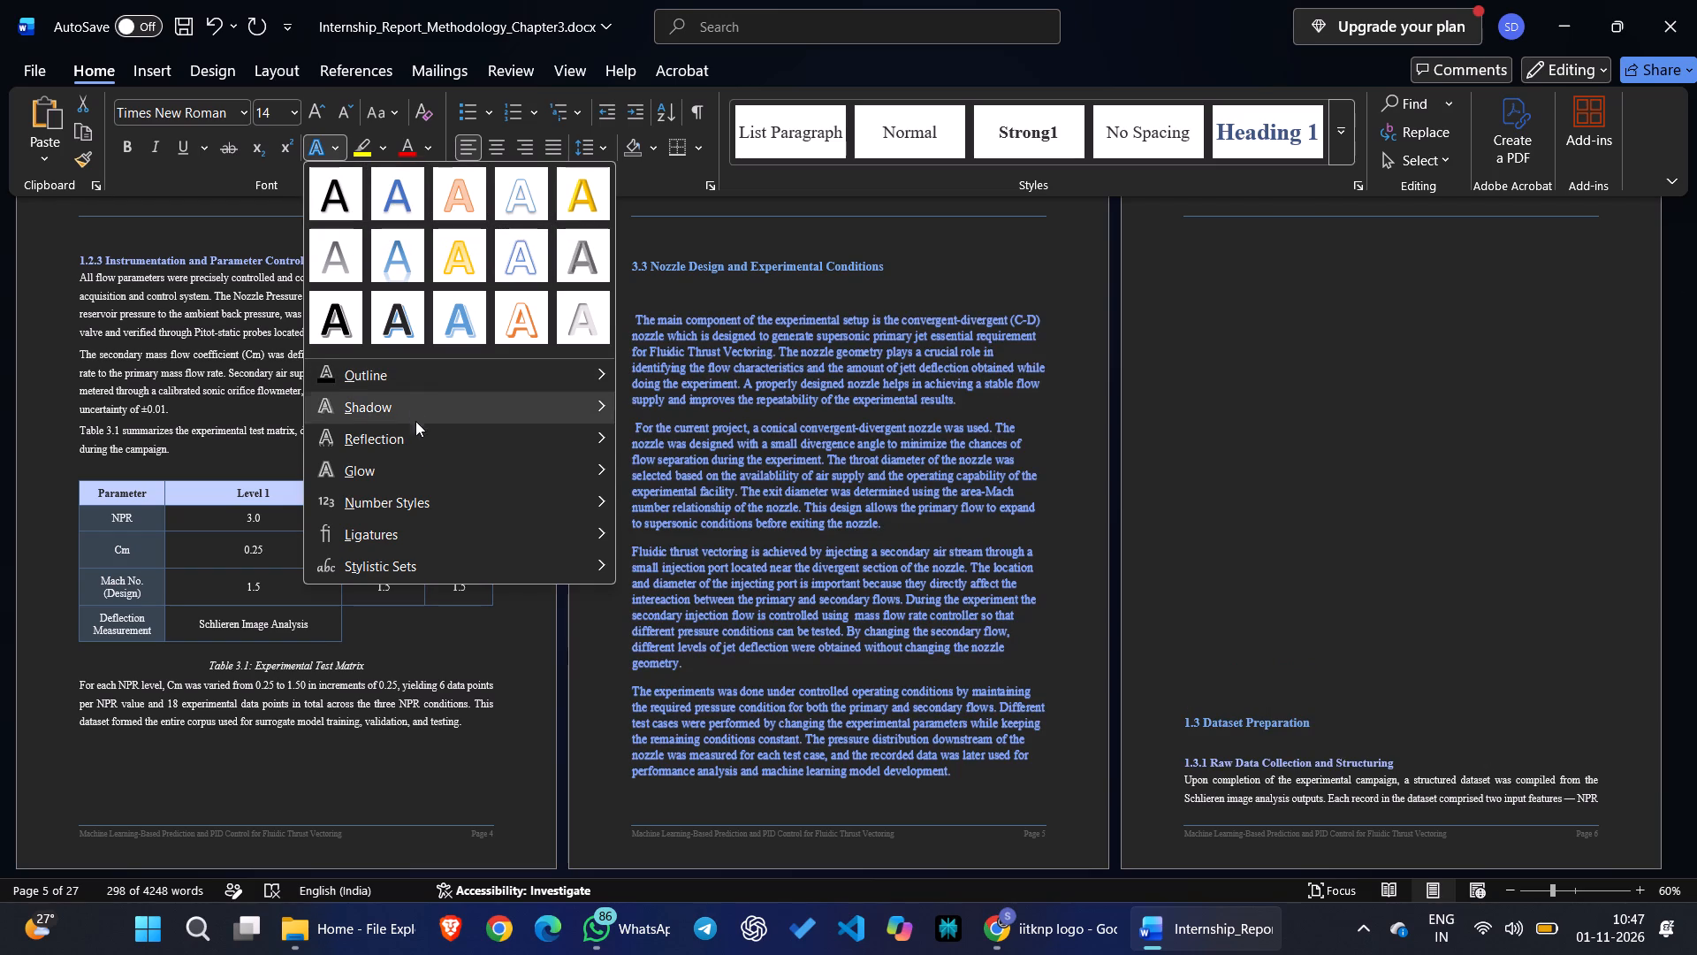
pyautogui.click(952, 431)
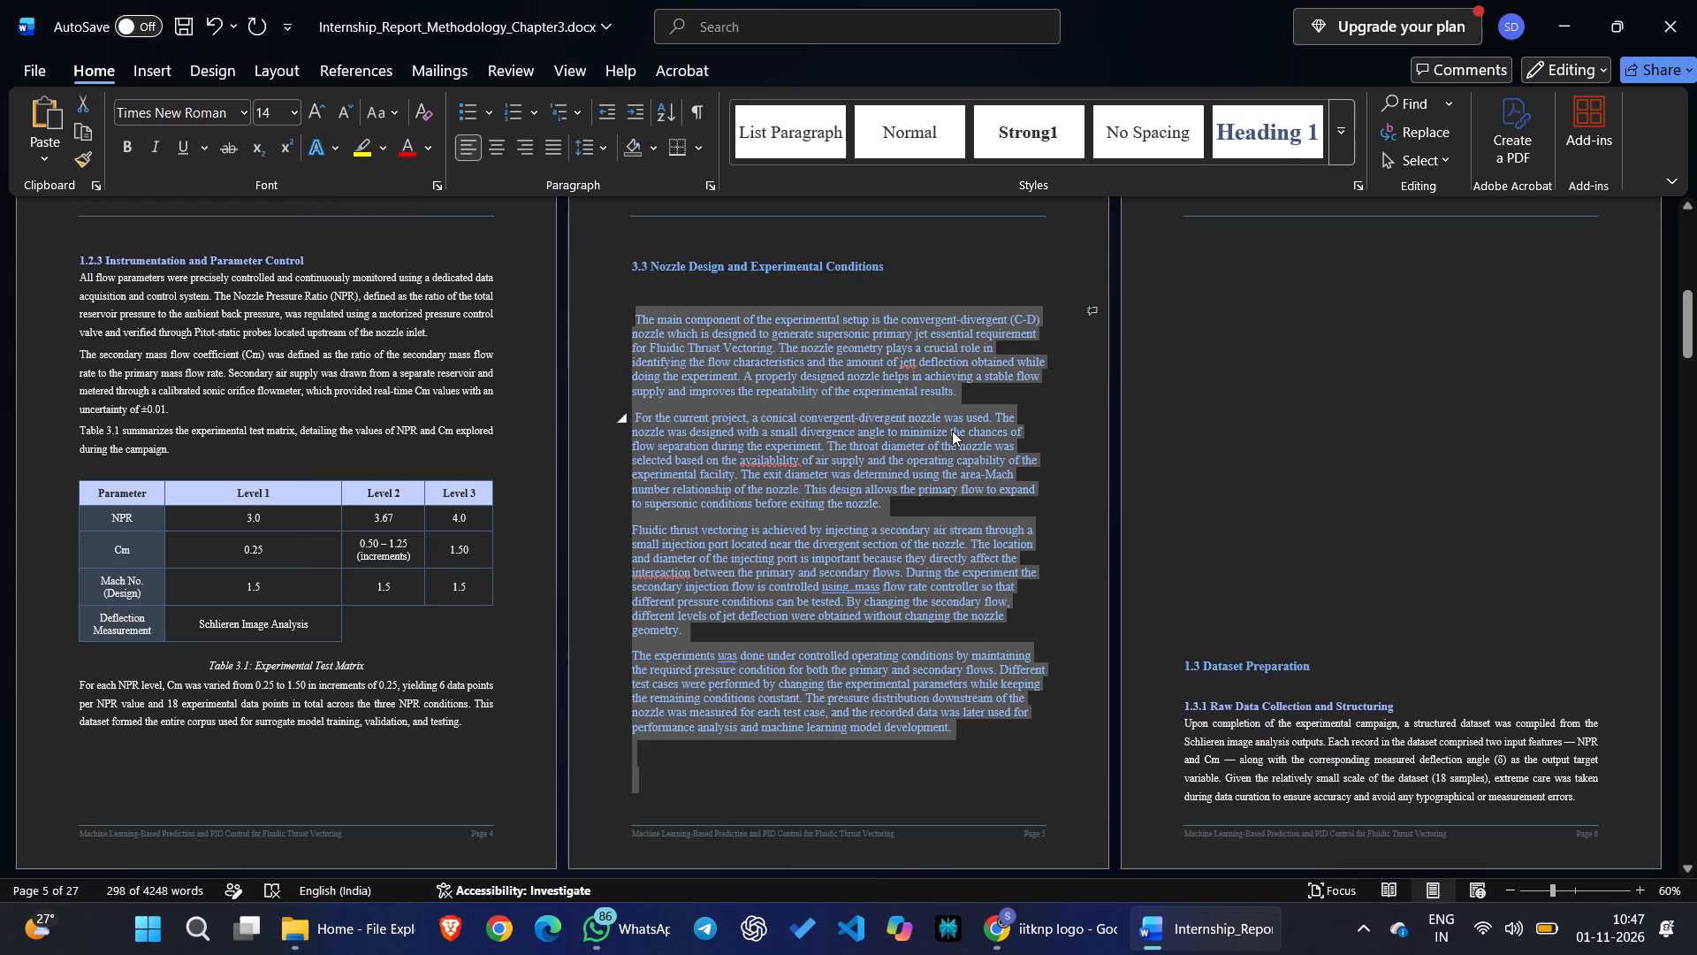
pyautogui.hotkey('ctrl', 'x')
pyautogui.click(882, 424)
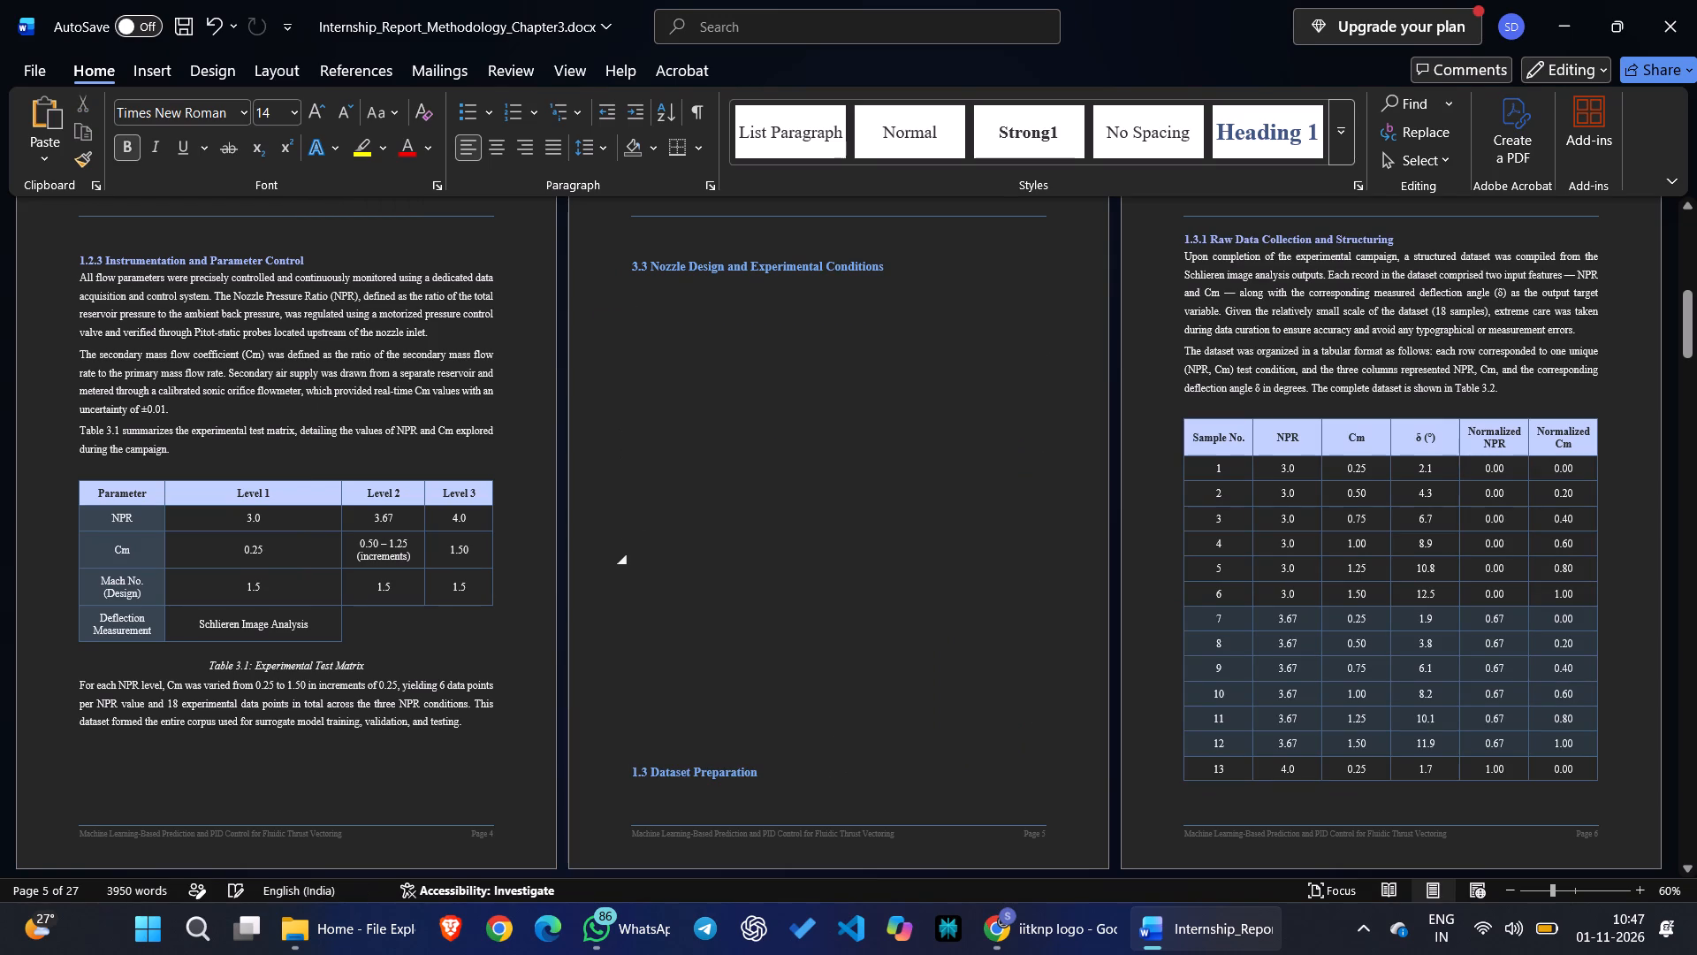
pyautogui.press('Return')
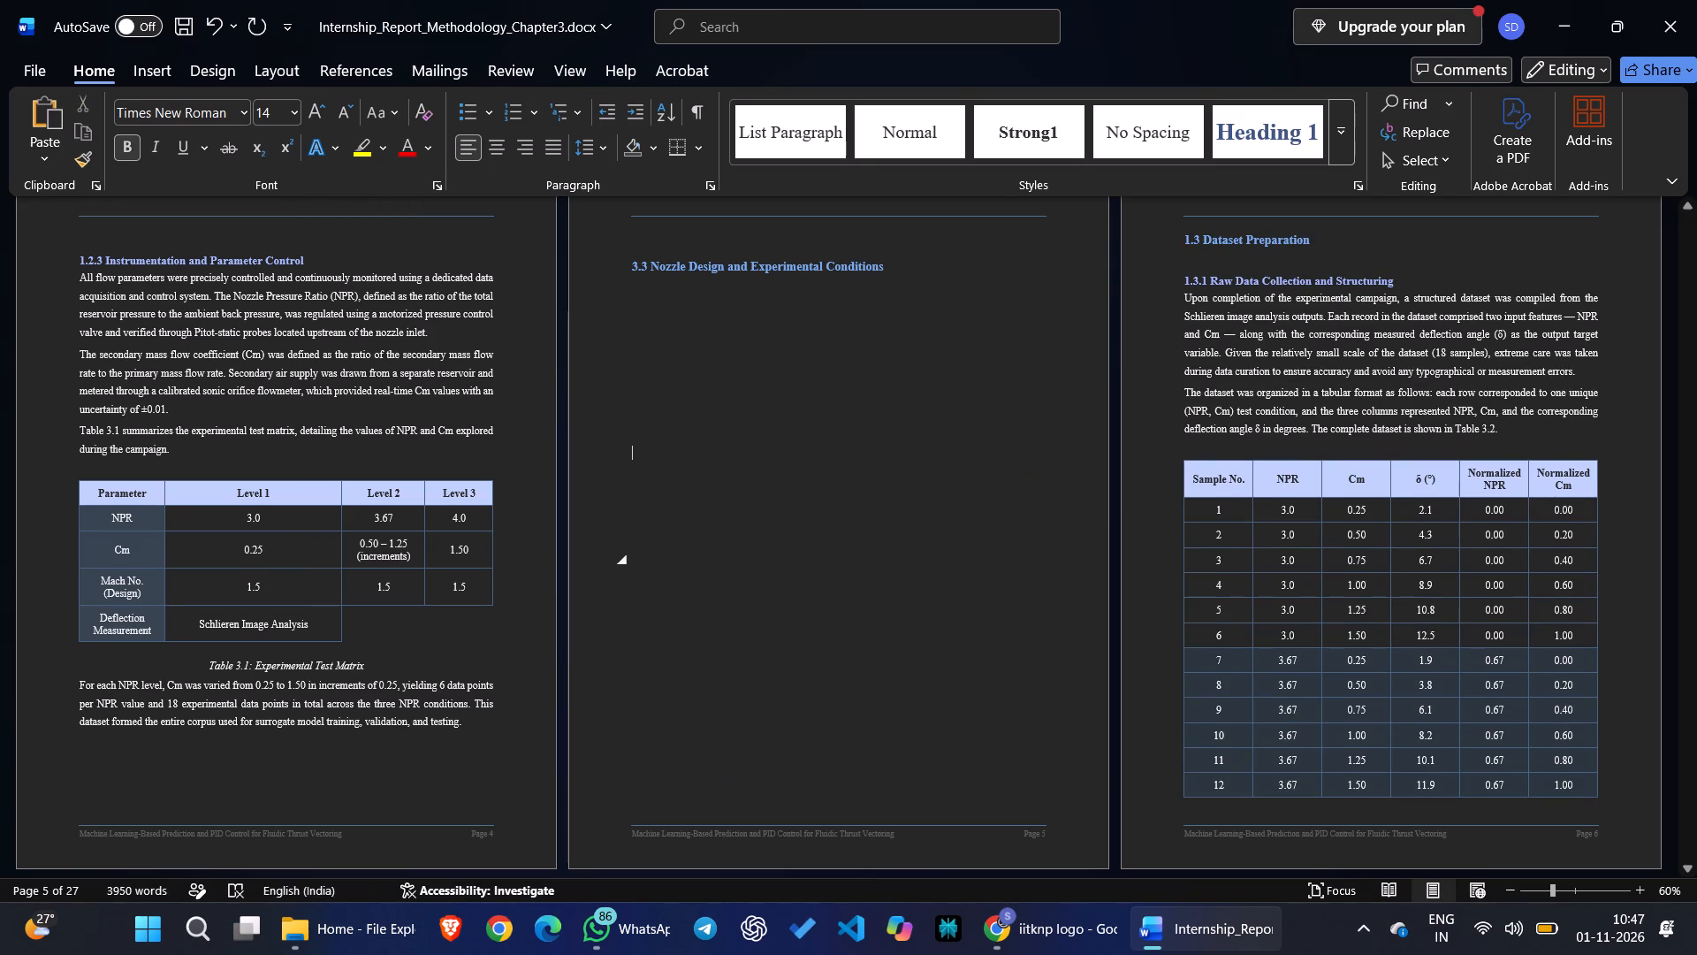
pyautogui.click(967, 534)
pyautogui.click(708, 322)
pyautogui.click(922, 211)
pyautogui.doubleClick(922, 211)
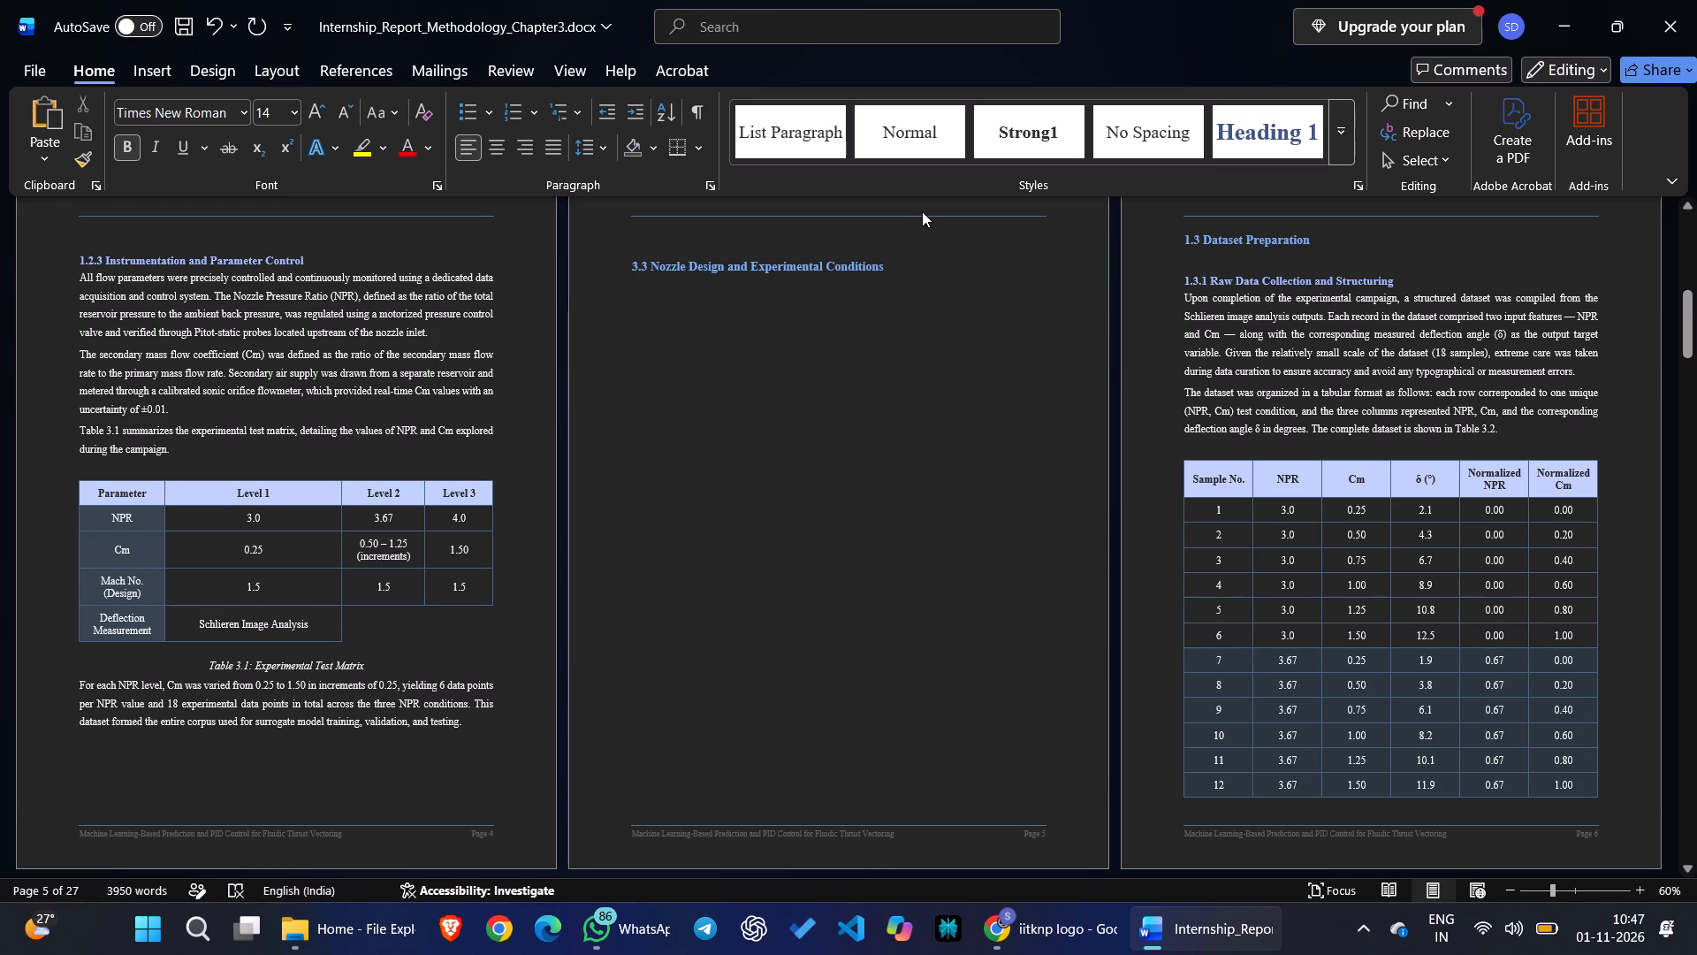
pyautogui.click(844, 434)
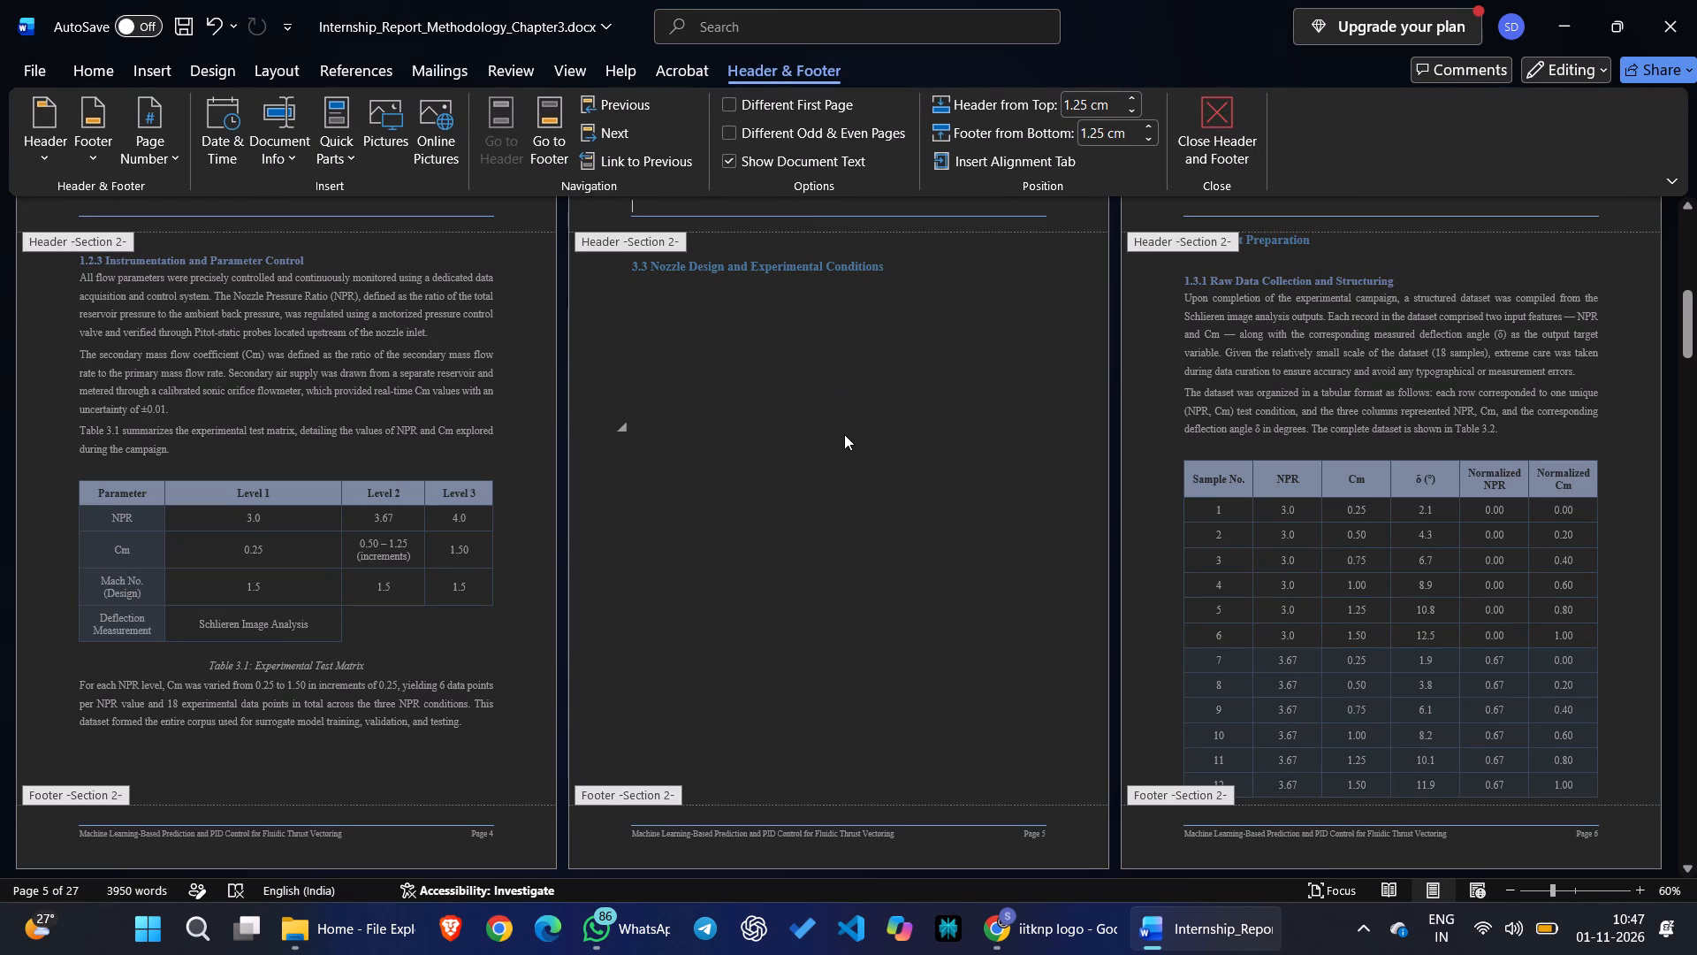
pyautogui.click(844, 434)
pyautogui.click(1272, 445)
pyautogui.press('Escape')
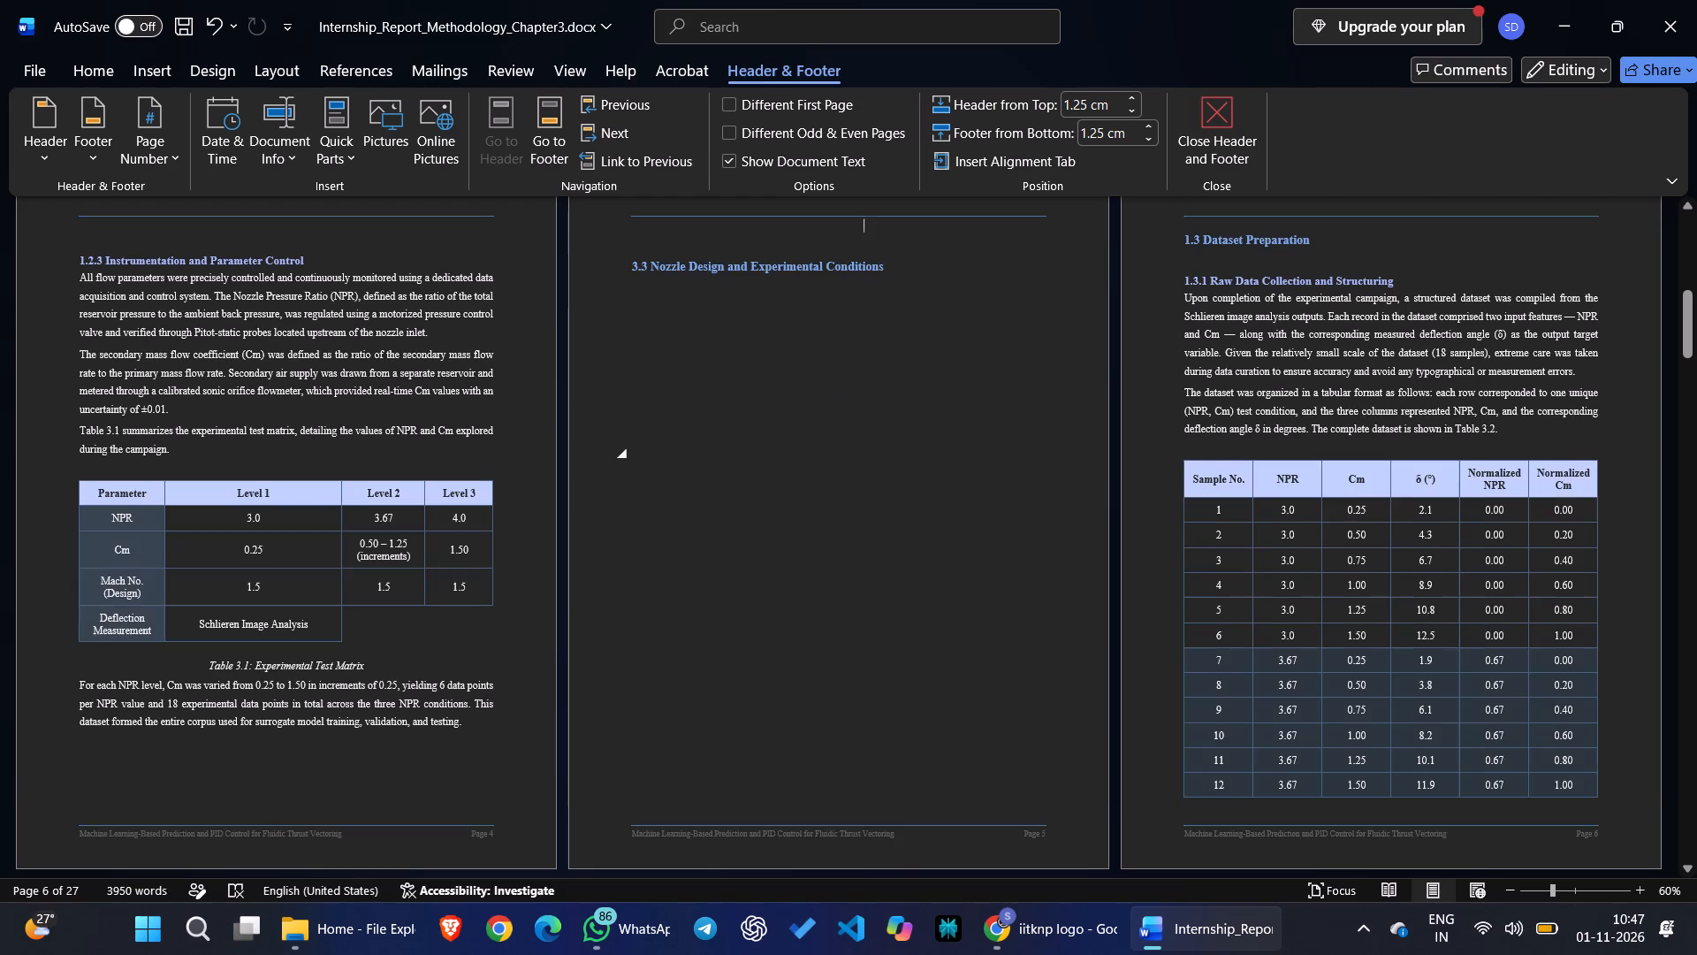
# Remove the empty paragraph above the heading "3.3 Nozzle Design and Experimental Conditions".
pyautogui.scroll(1, 1015, 462)
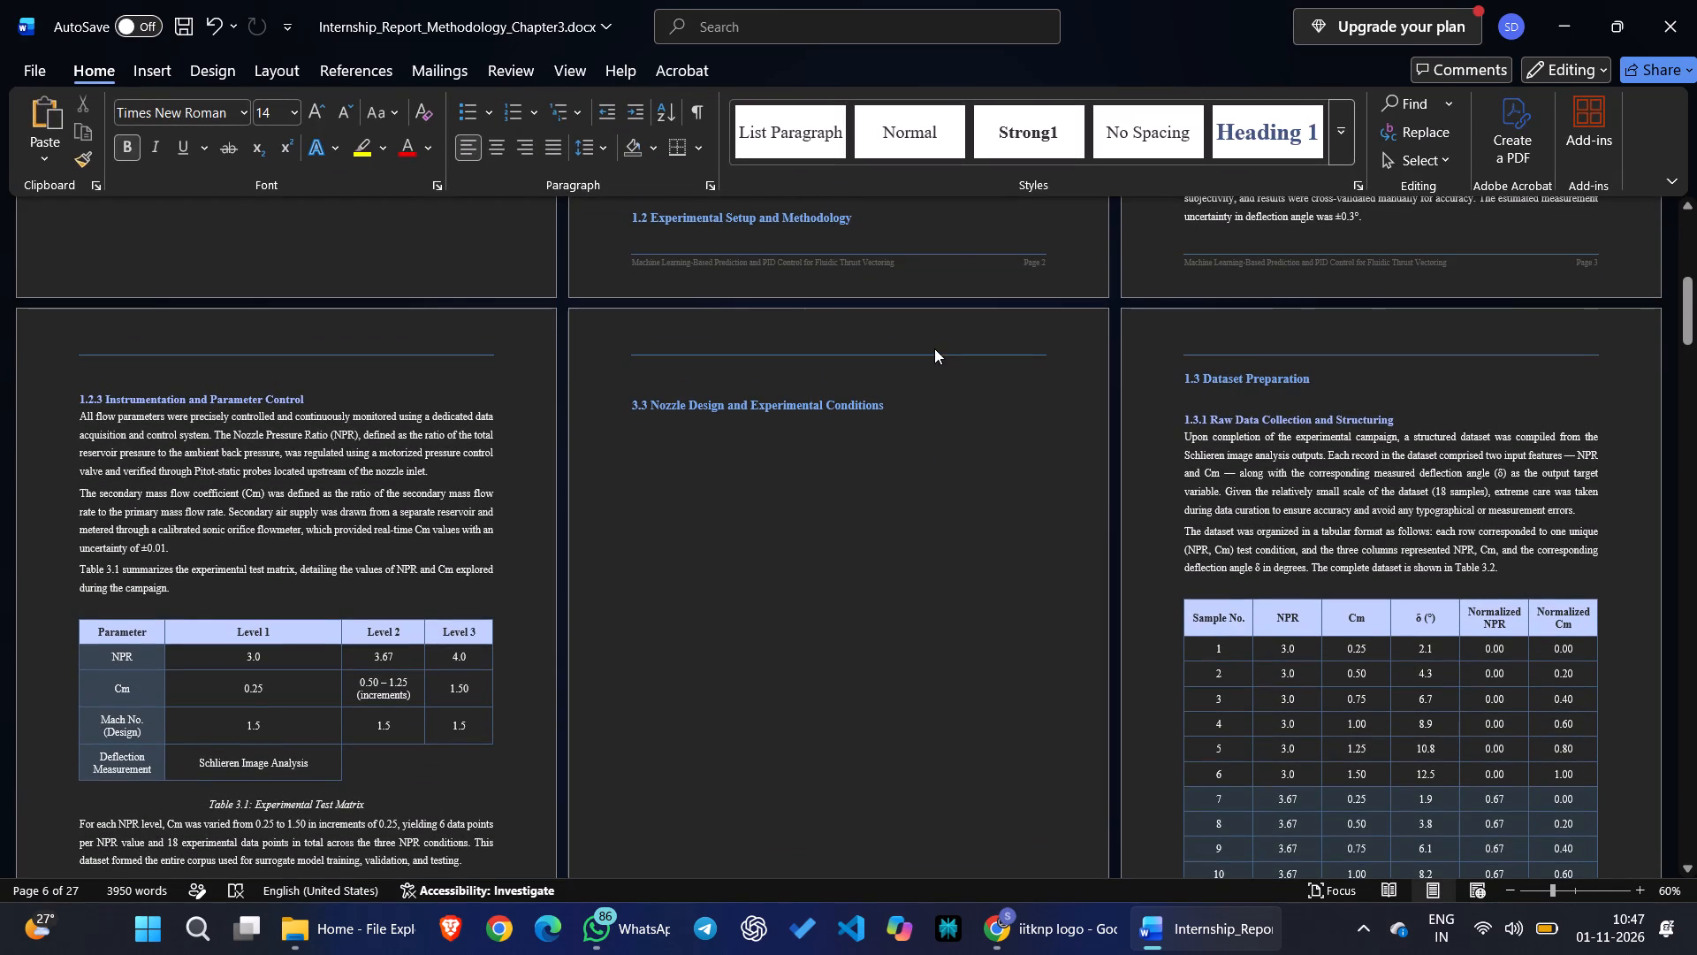
pyautogui.scroll(-1, 1320, 562)
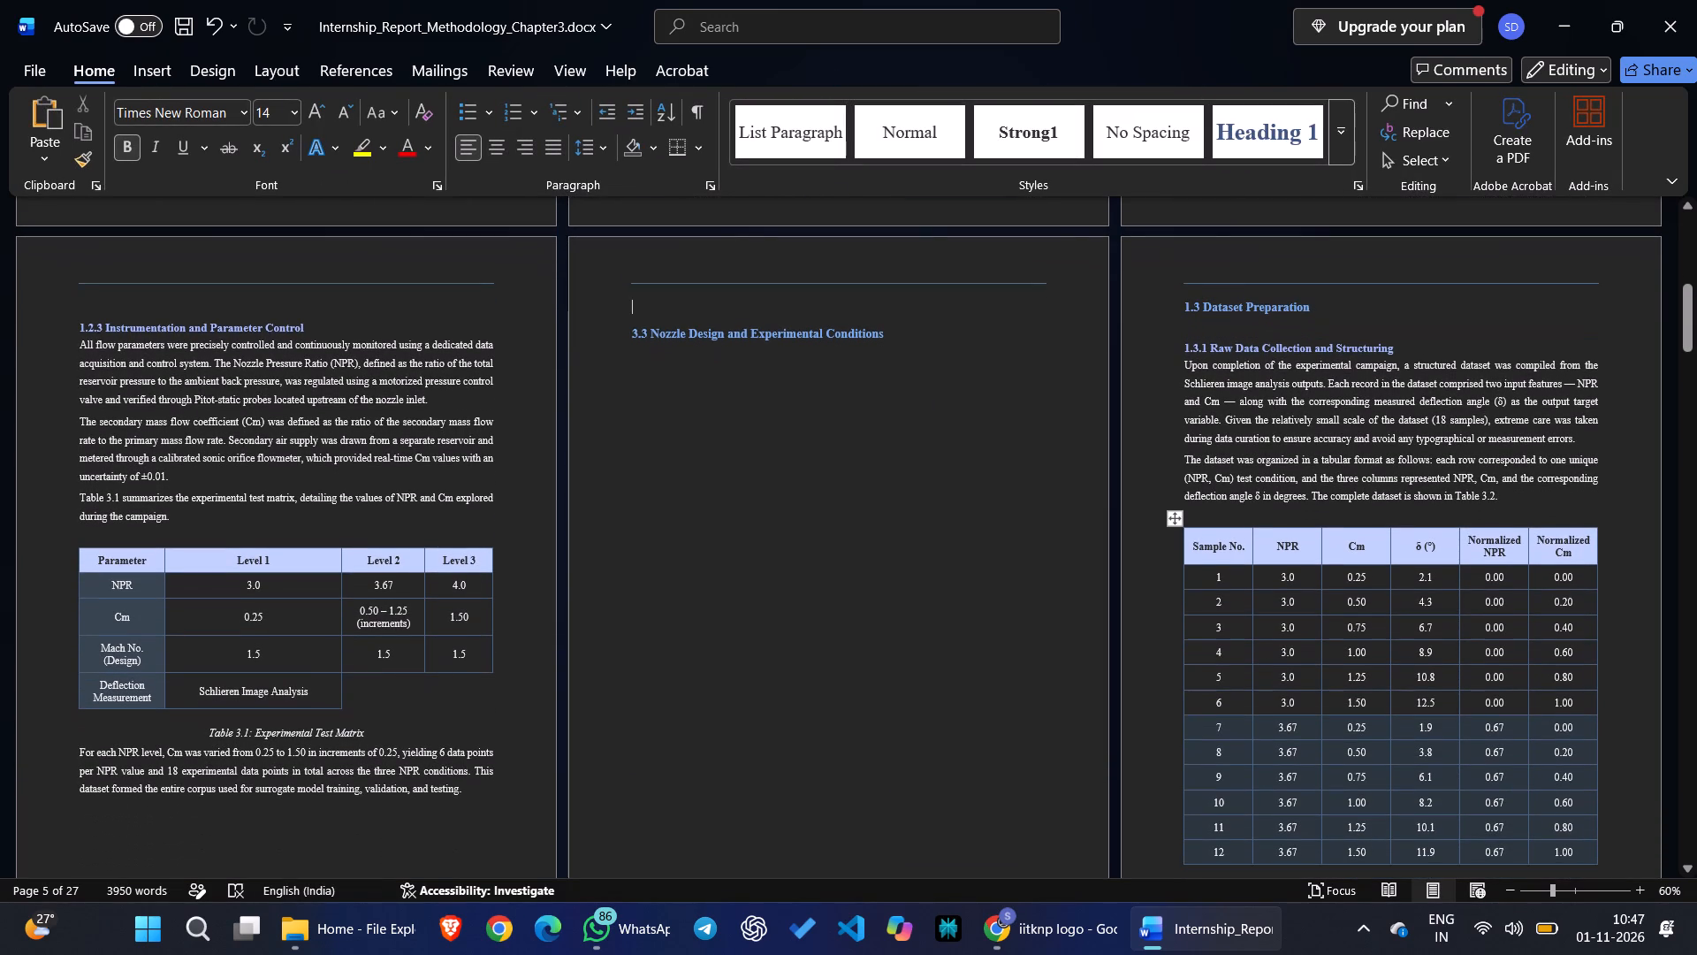
pyautogui.press('Down')
pyautogui.press('BackSpace')
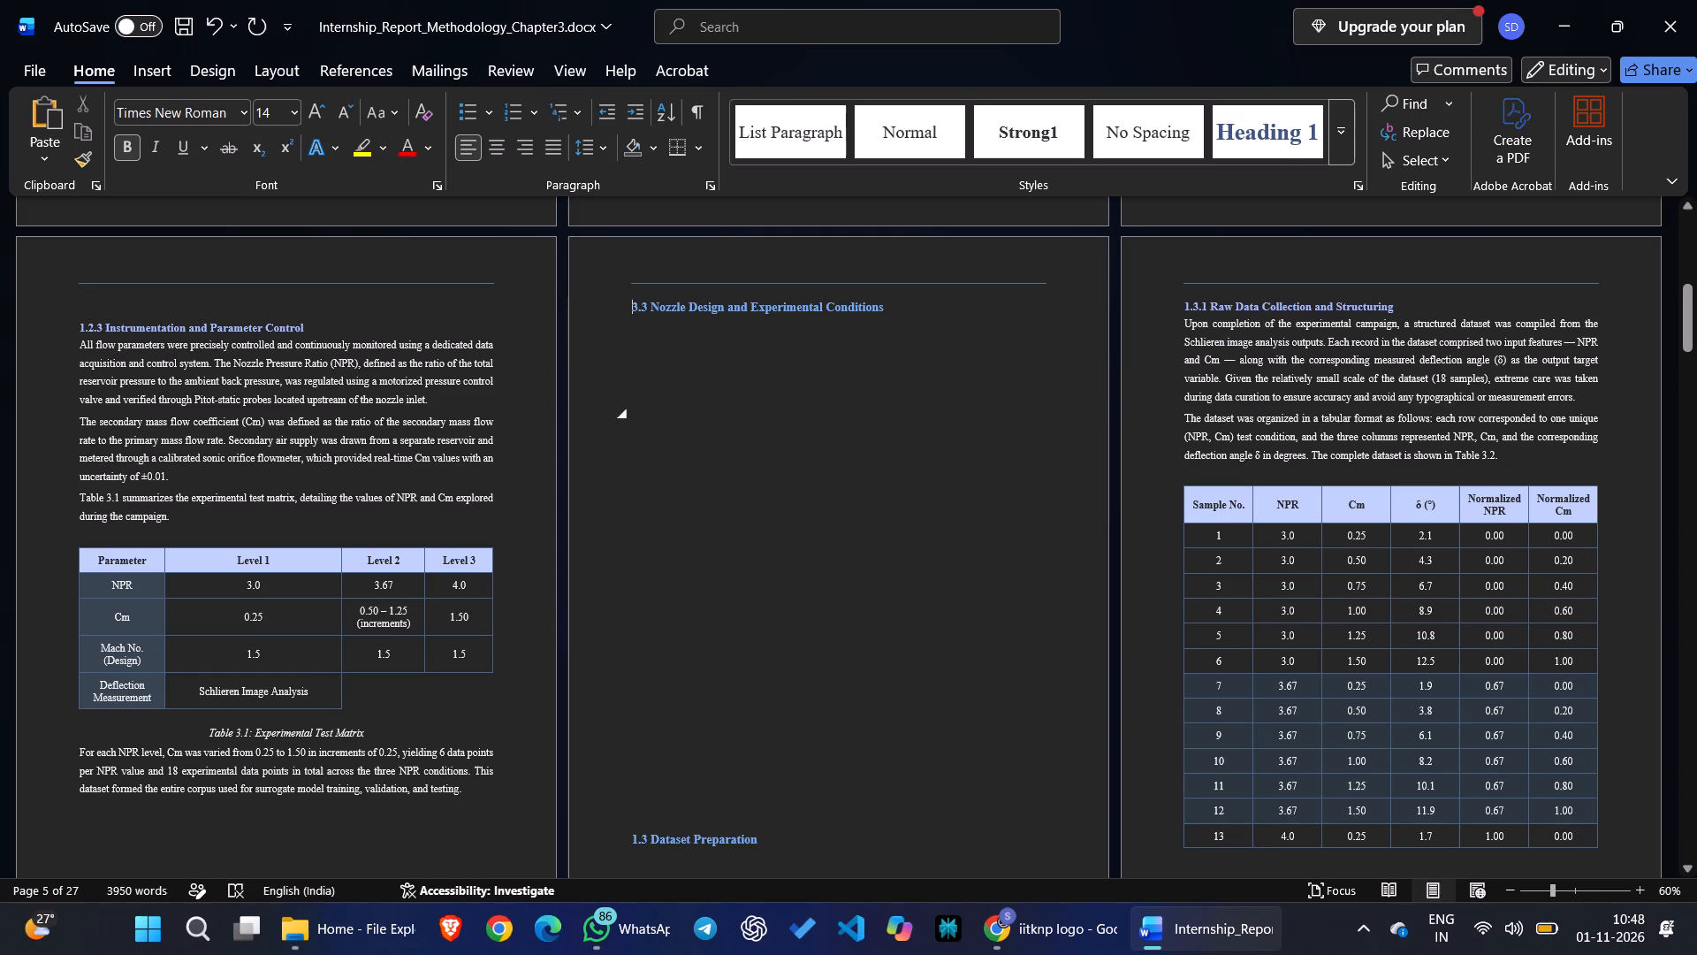
# Paste the cut body paragraphs back in below the section 3.3 heading.
pyautogui.click(923, 409)
pyautogui.click(884, 648)
pyautogui.press('Return')
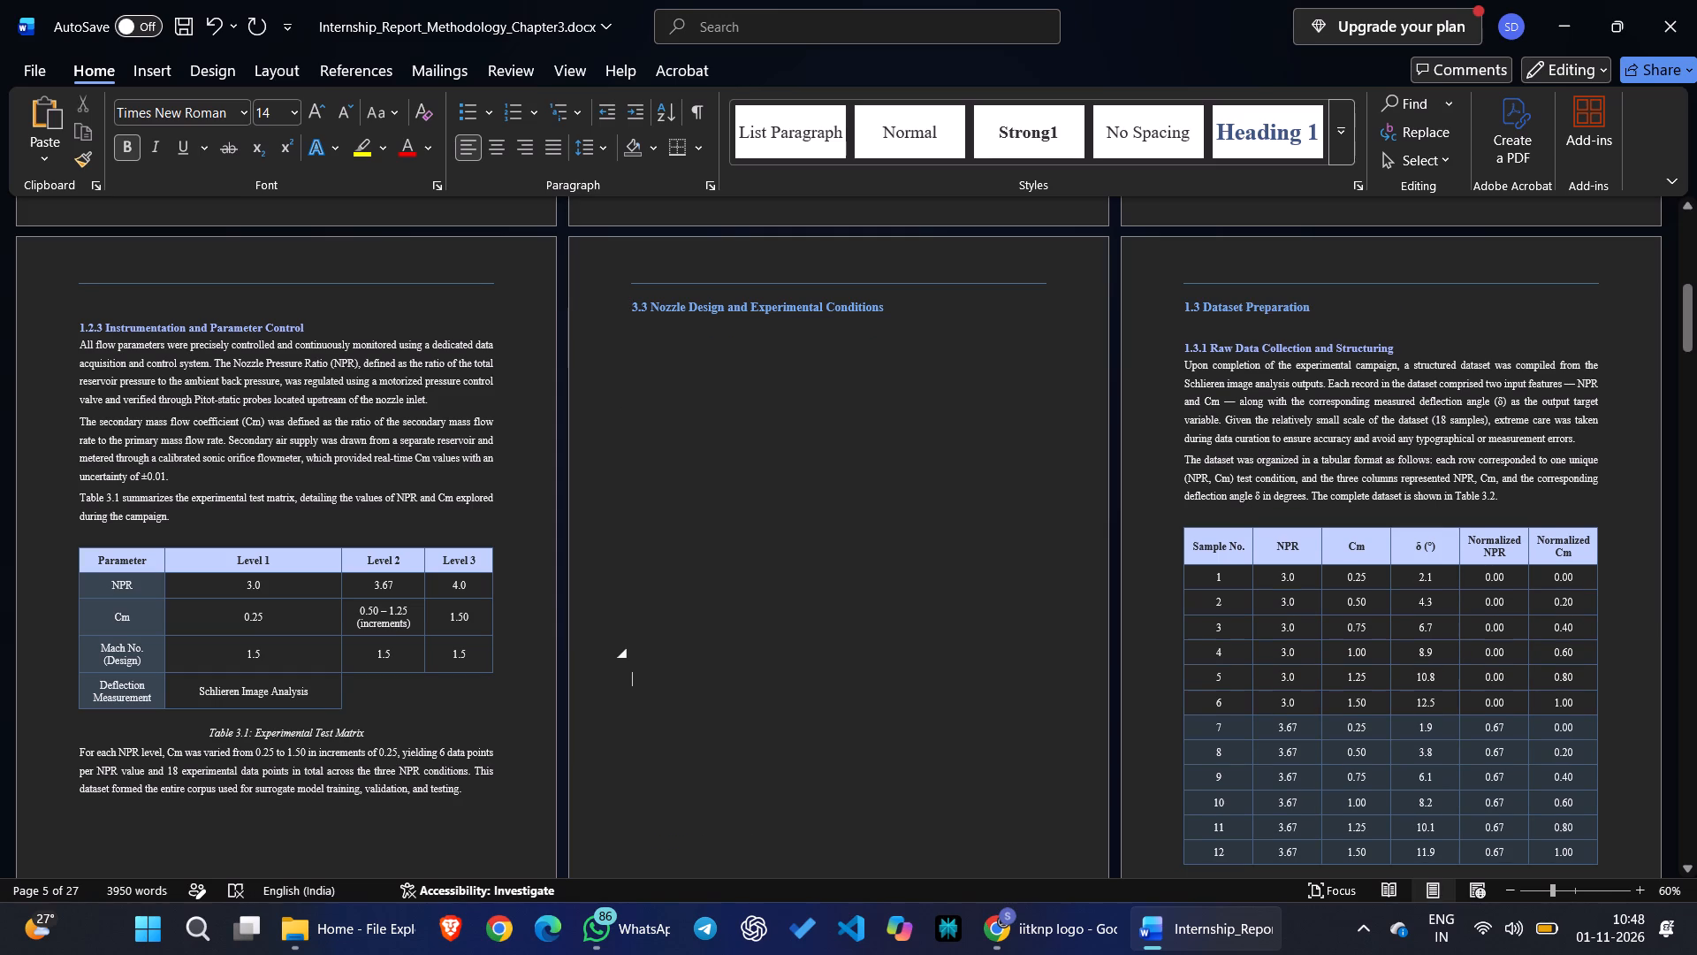
pyautogui.click(944, 629)
pyautogui.click(677, 355)
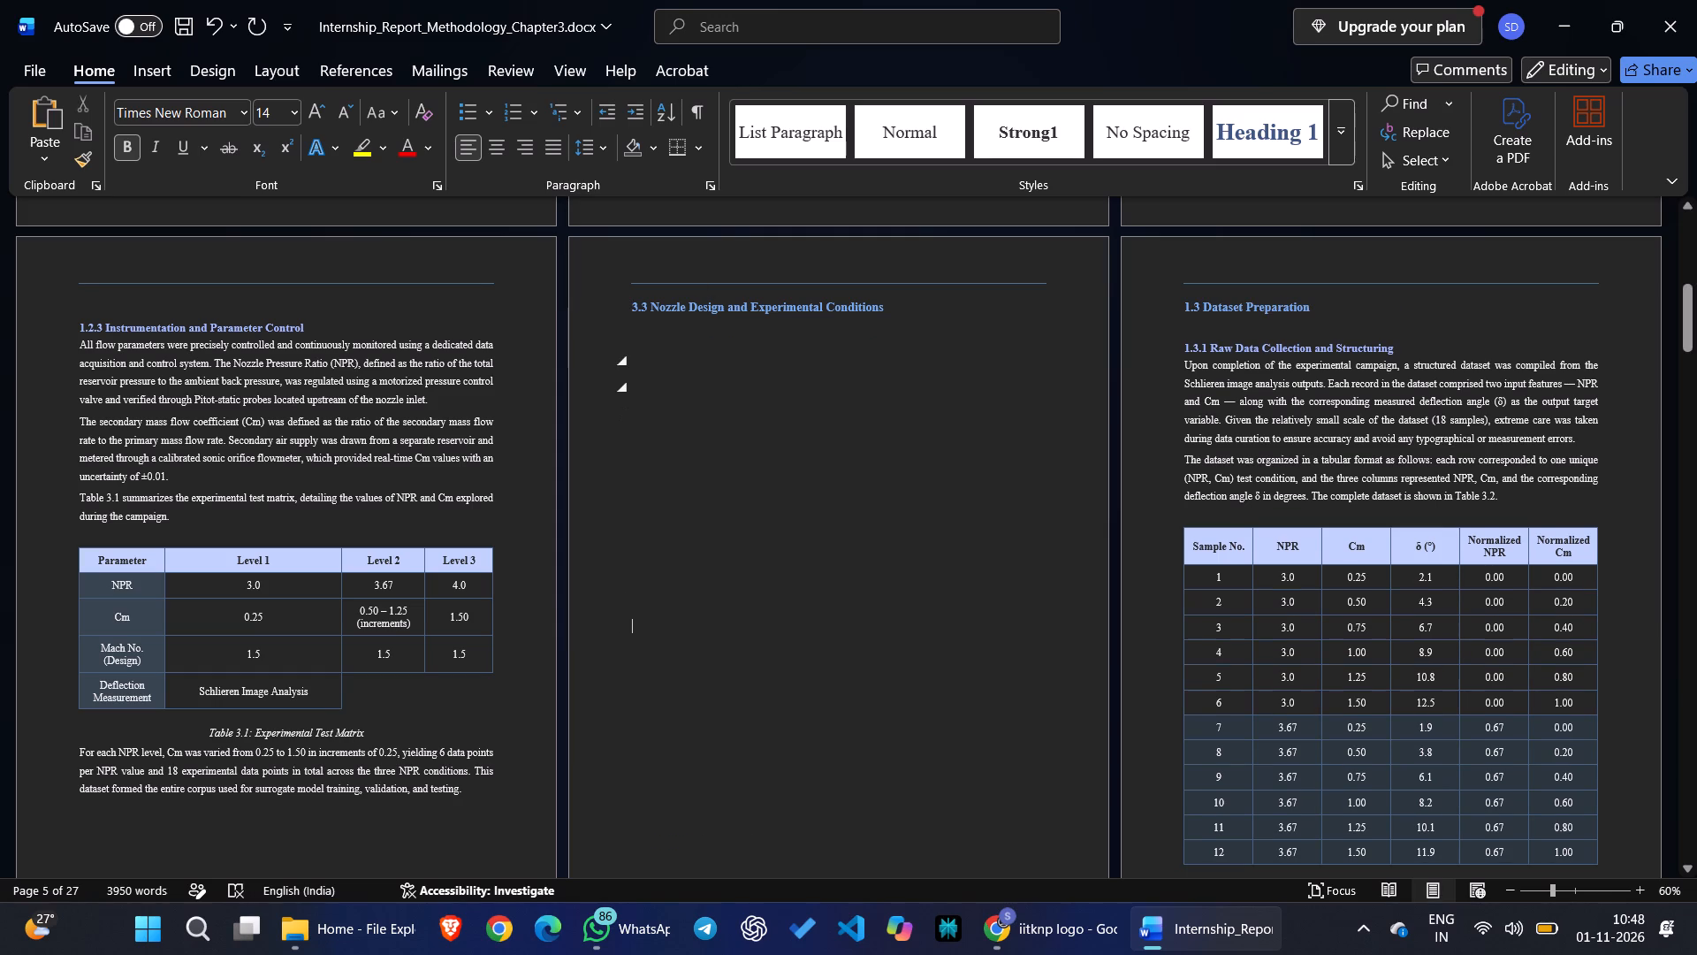
pyautogui.hotkey('ctrl', 'v')
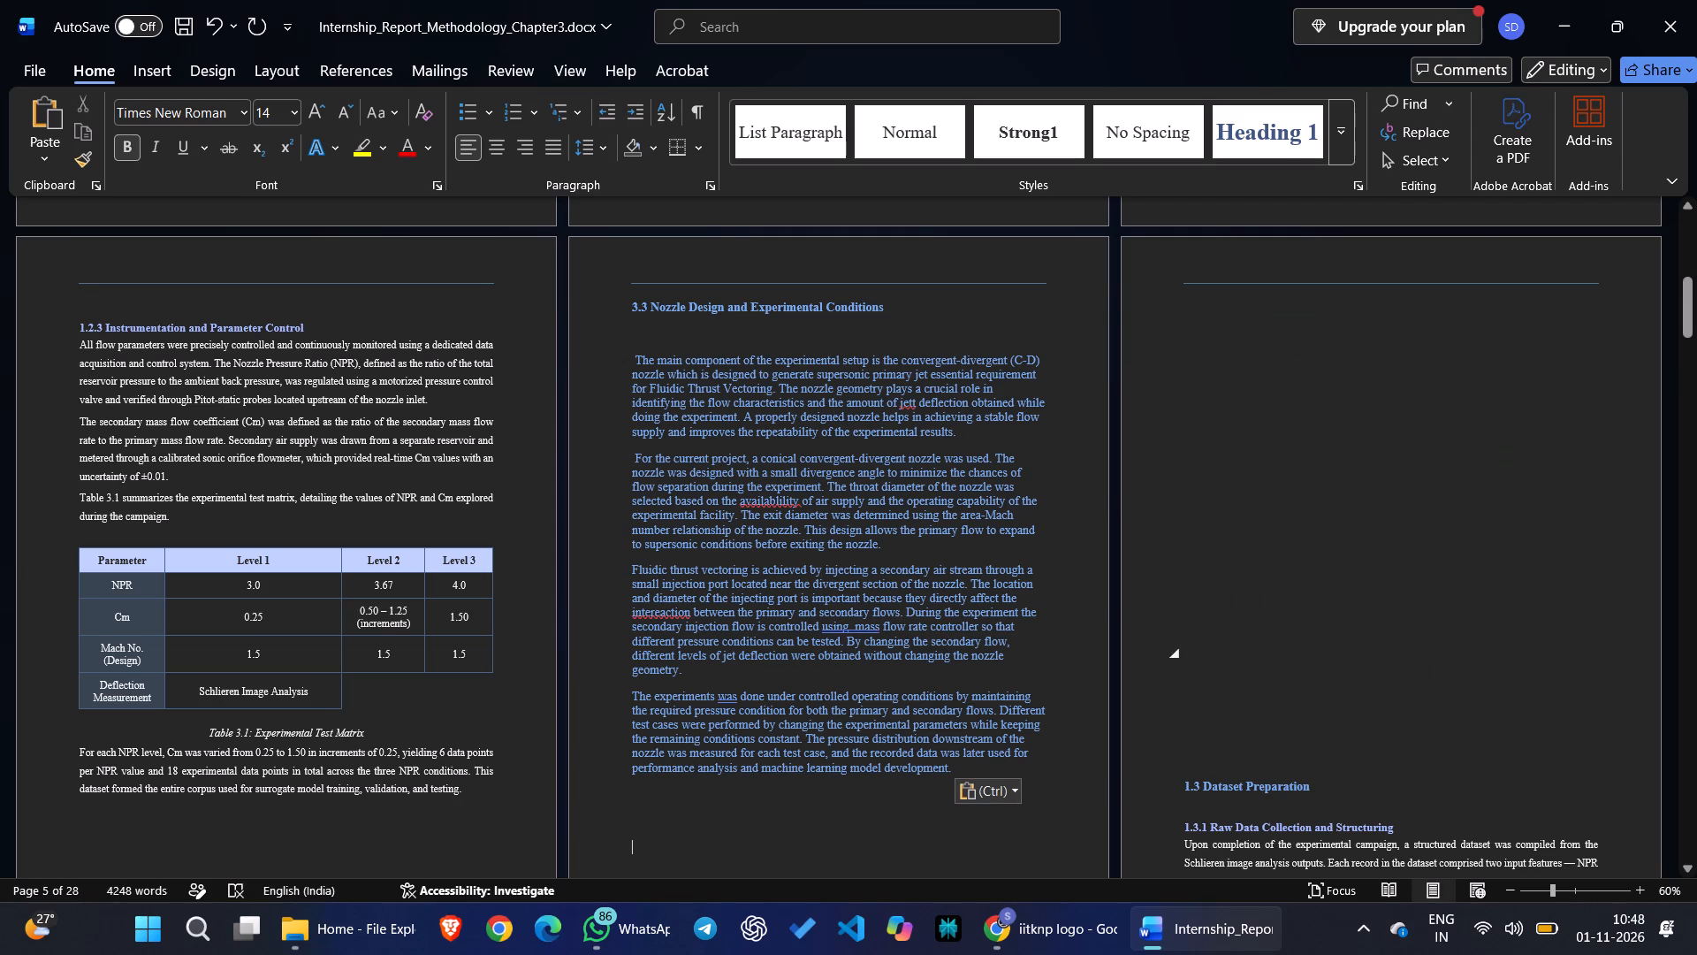
# Delete the empty paragraphs before "1.3 Dataset Preparation" so that heading starts at the top of its page.
pyautogui.click(1392, 631)
pyautogui.press('BackSpace')
pyautogui.press('BackSpace')
pyautogui.press('BackSpace')
pyautogui.press('BackSpace')
pyautogui.press('BackSpace')
pyautogui.press('BackSpace')
pyautogui.press('BackSpace')
pyautogui.press('BackSpace')
pyautogui.press('BackSpace')
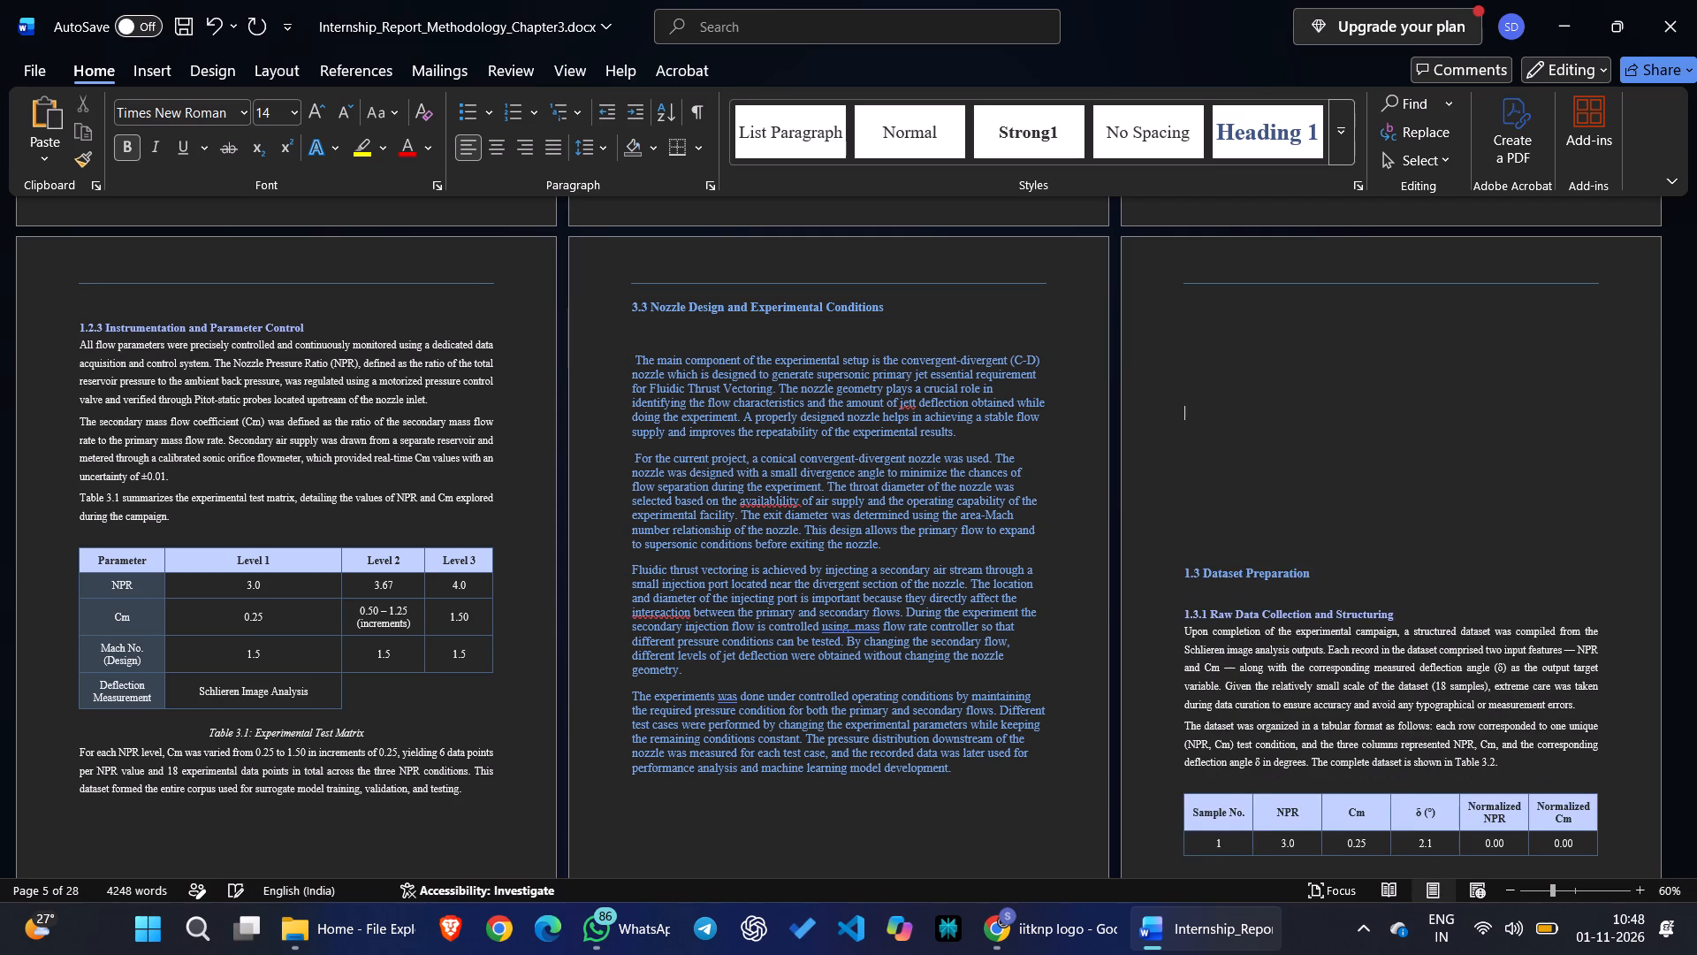
pyautogui.press('BackSpace')
pyautogui.press('BackSpace')
pyautogui.press('BackSpace')
pyautogui.press('BackSpace')
pyautogui.press('BackSpace')
pyautogui.press('BackSpace')
pyautogui.press('BackSpace')
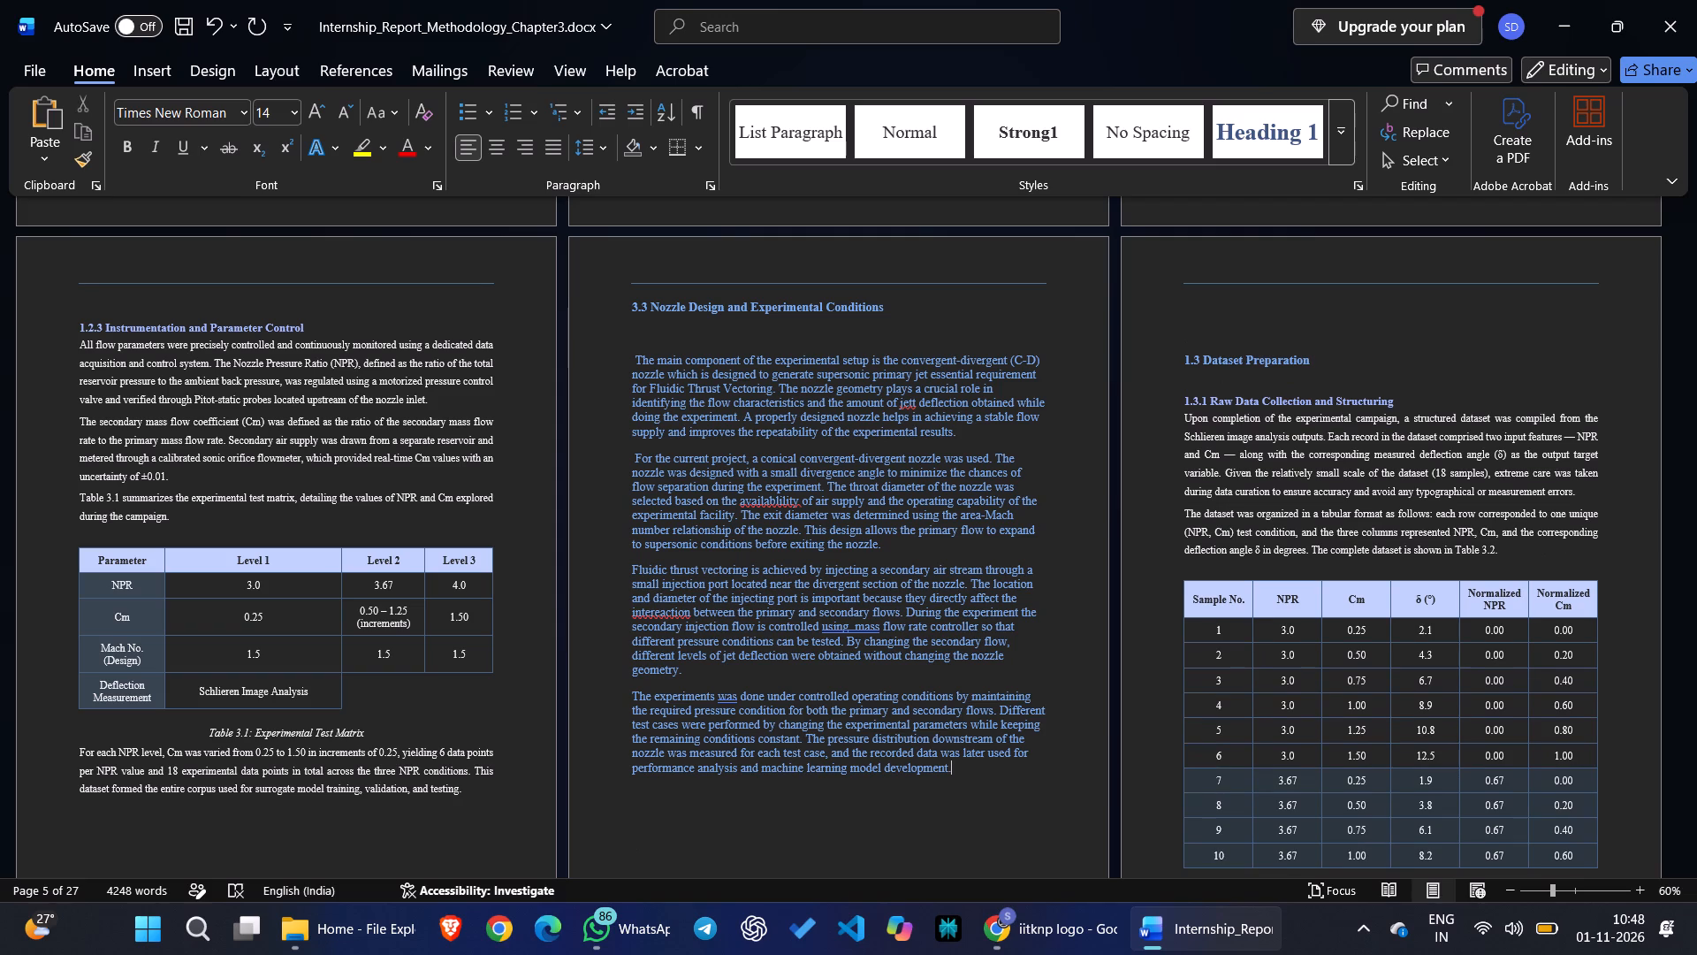
pyautogui.click(1343, 332)
pyautogui.press('BackSpace')
pyautogui.press('BackSpace')
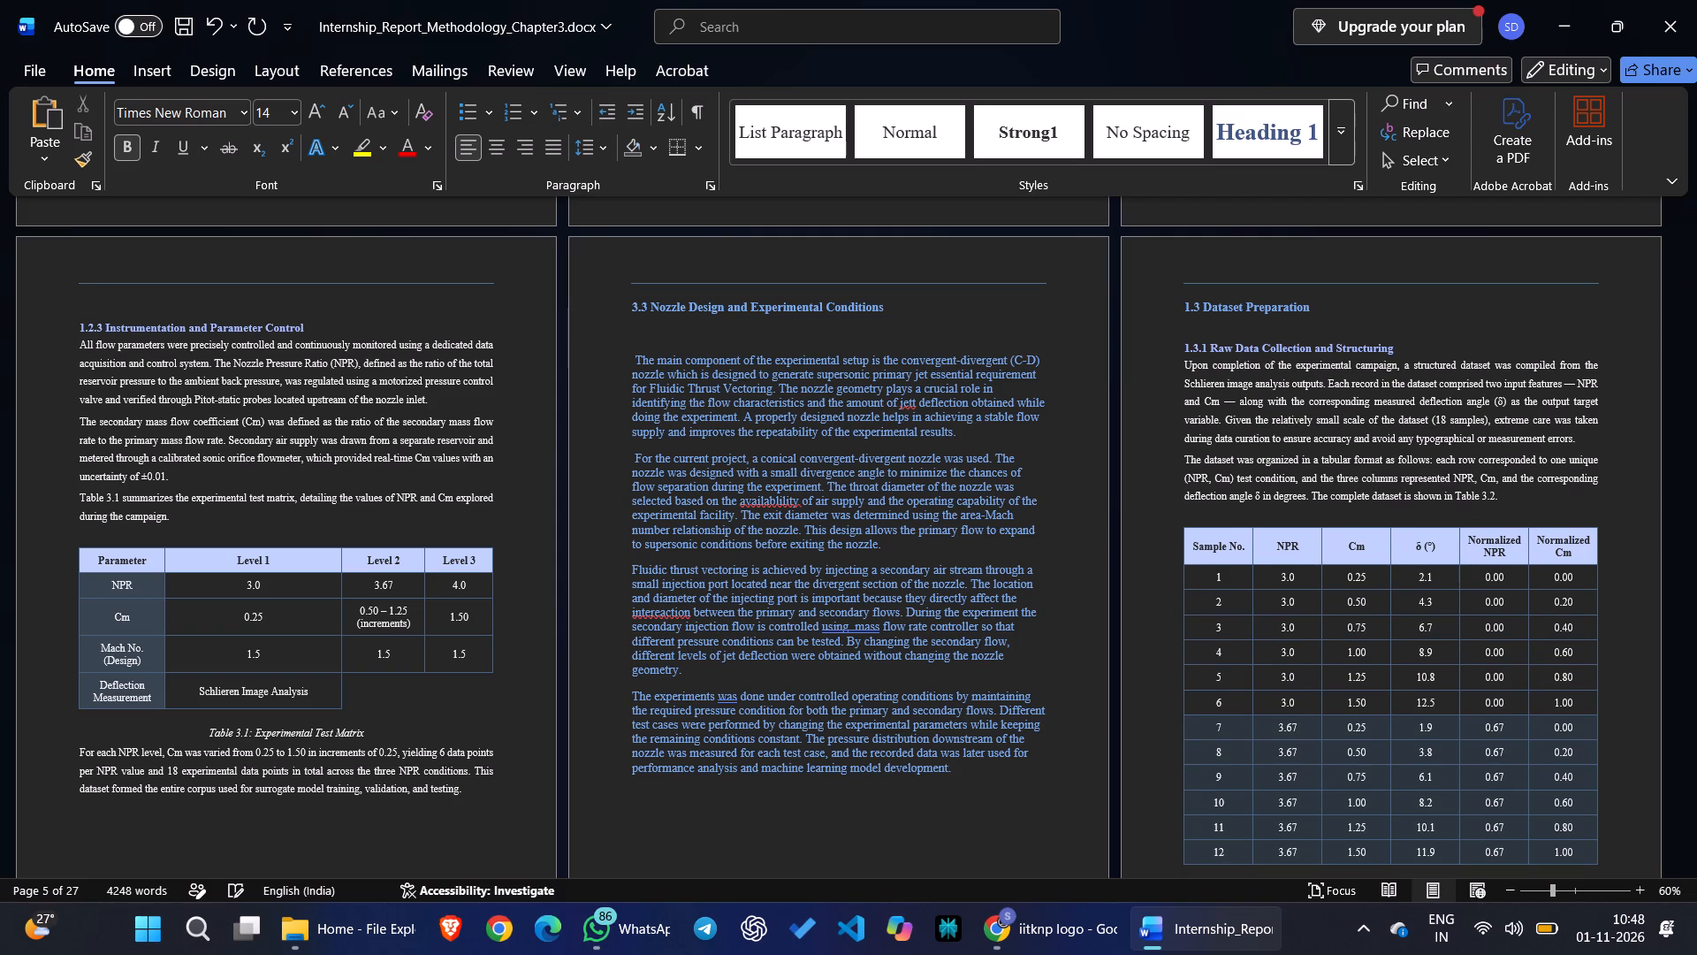
# Change the font of all four section 3.3 body paragraphs to Aptos Display.
pyautogui.click(985, 731)
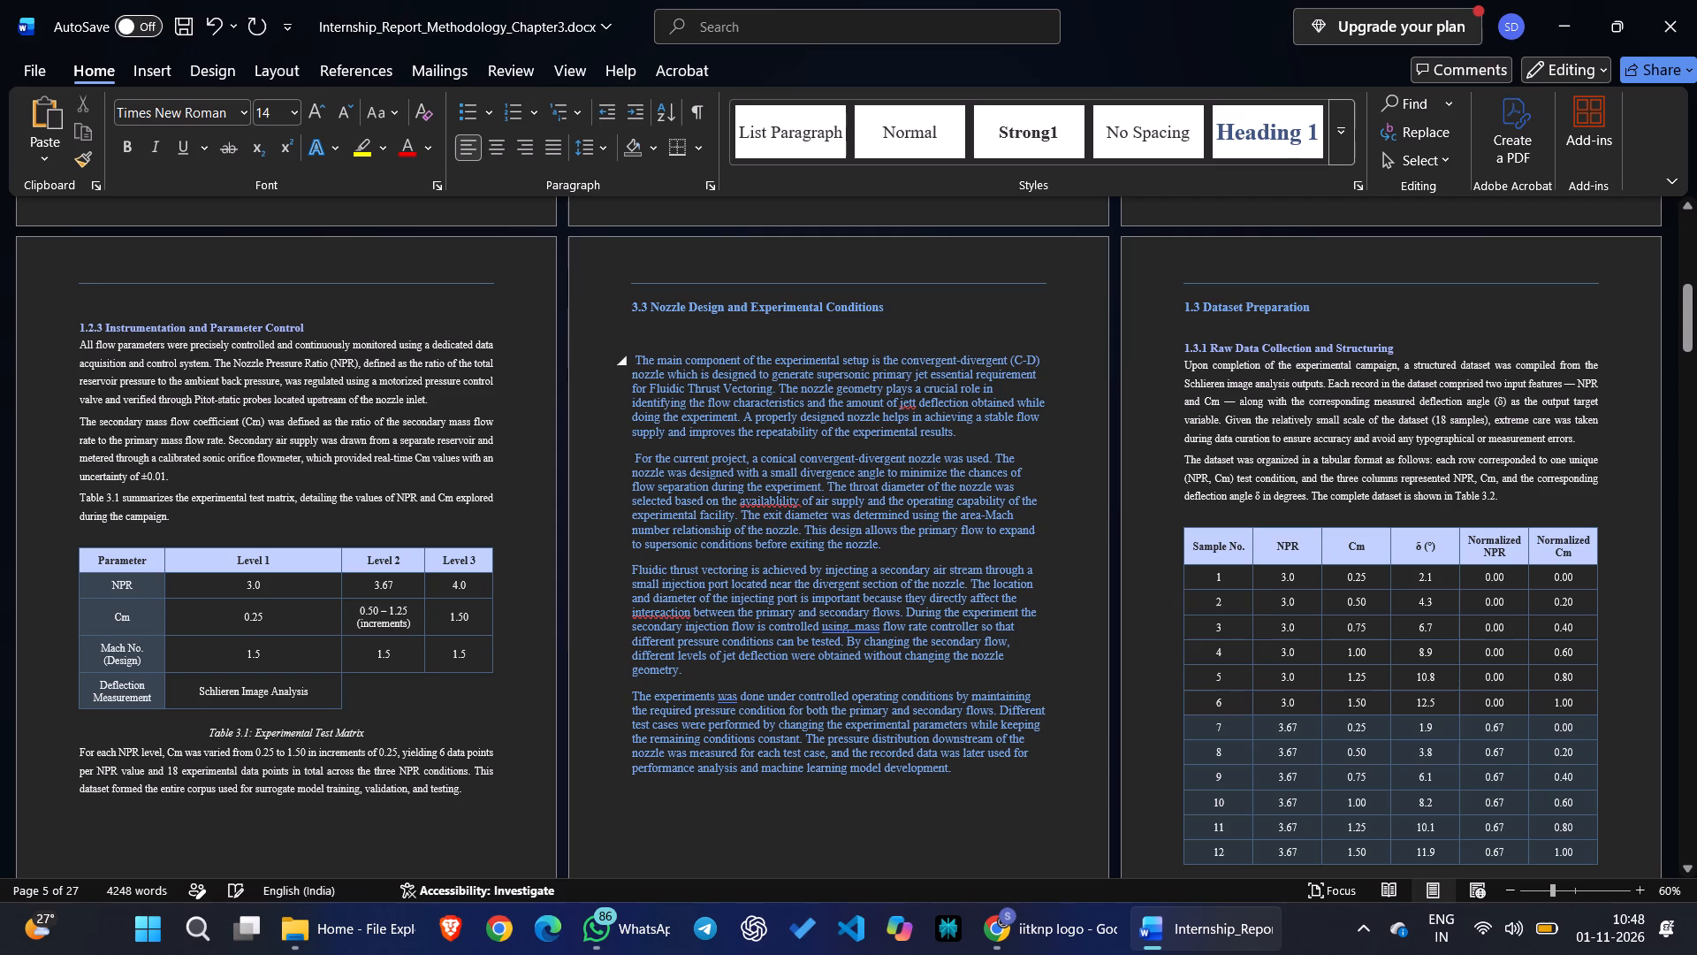
pyautogui.moveTo(638, 362); pyautogui.dragTo(851, 682)
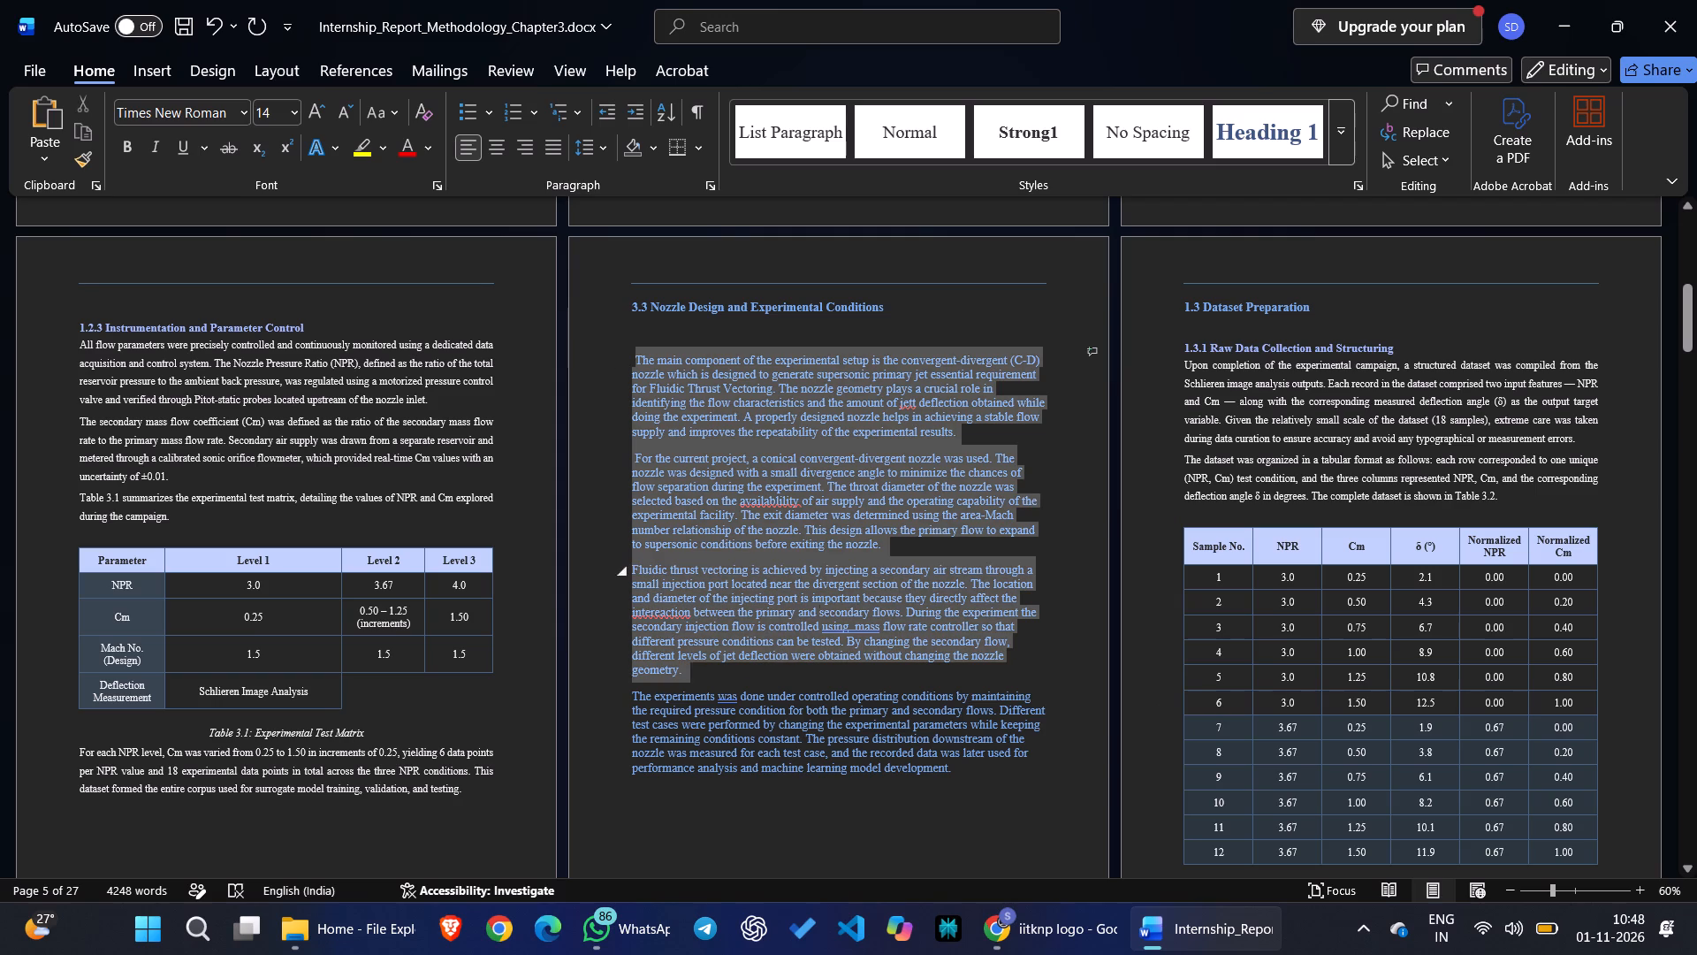
pyautogui.moveTo(851, 682); pyautogui.dragTo(978, 779)
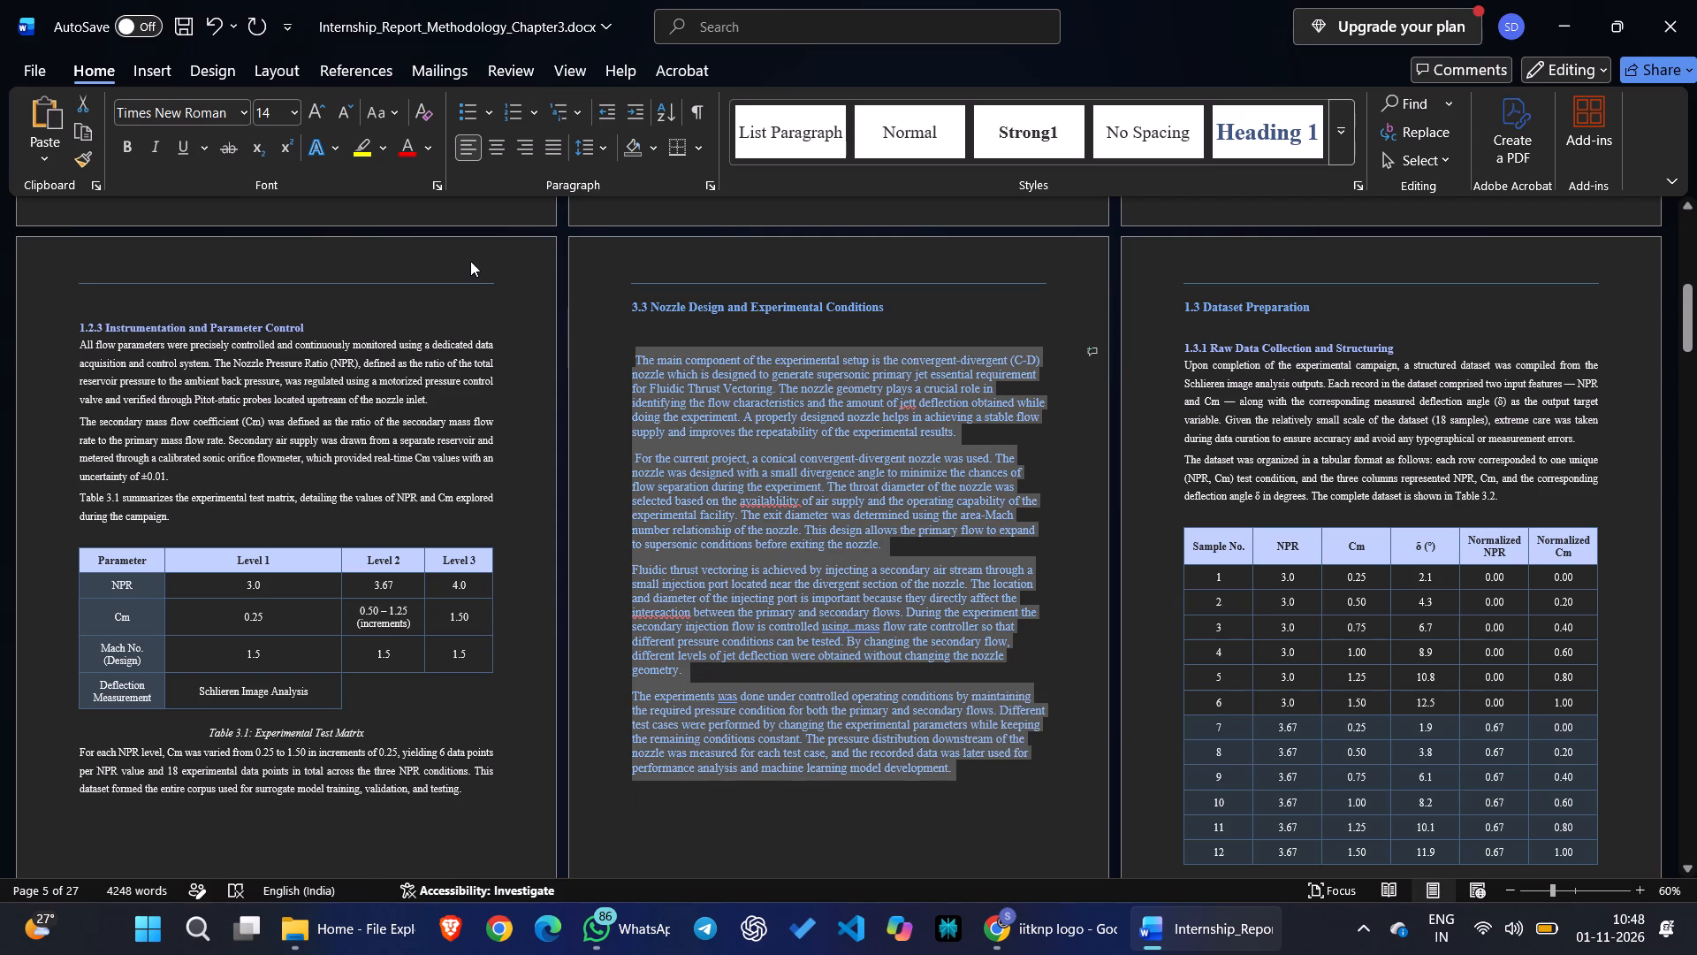
pyautogui.click(246, 123)
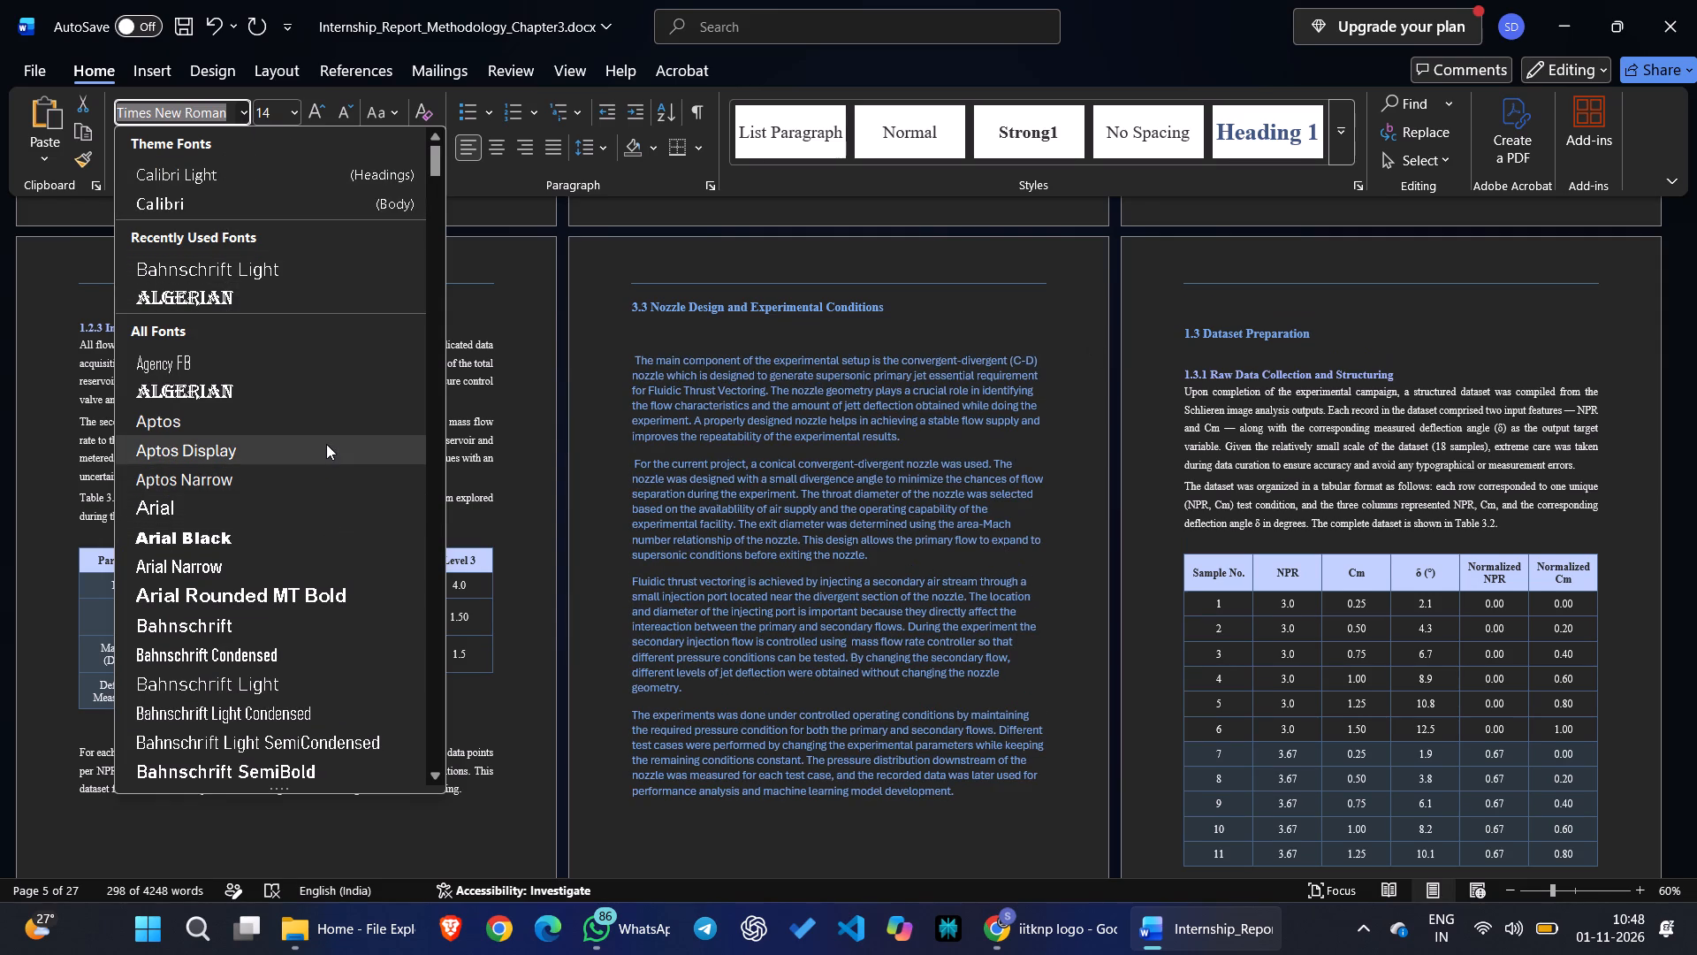
pyautogui.click(326, 455)
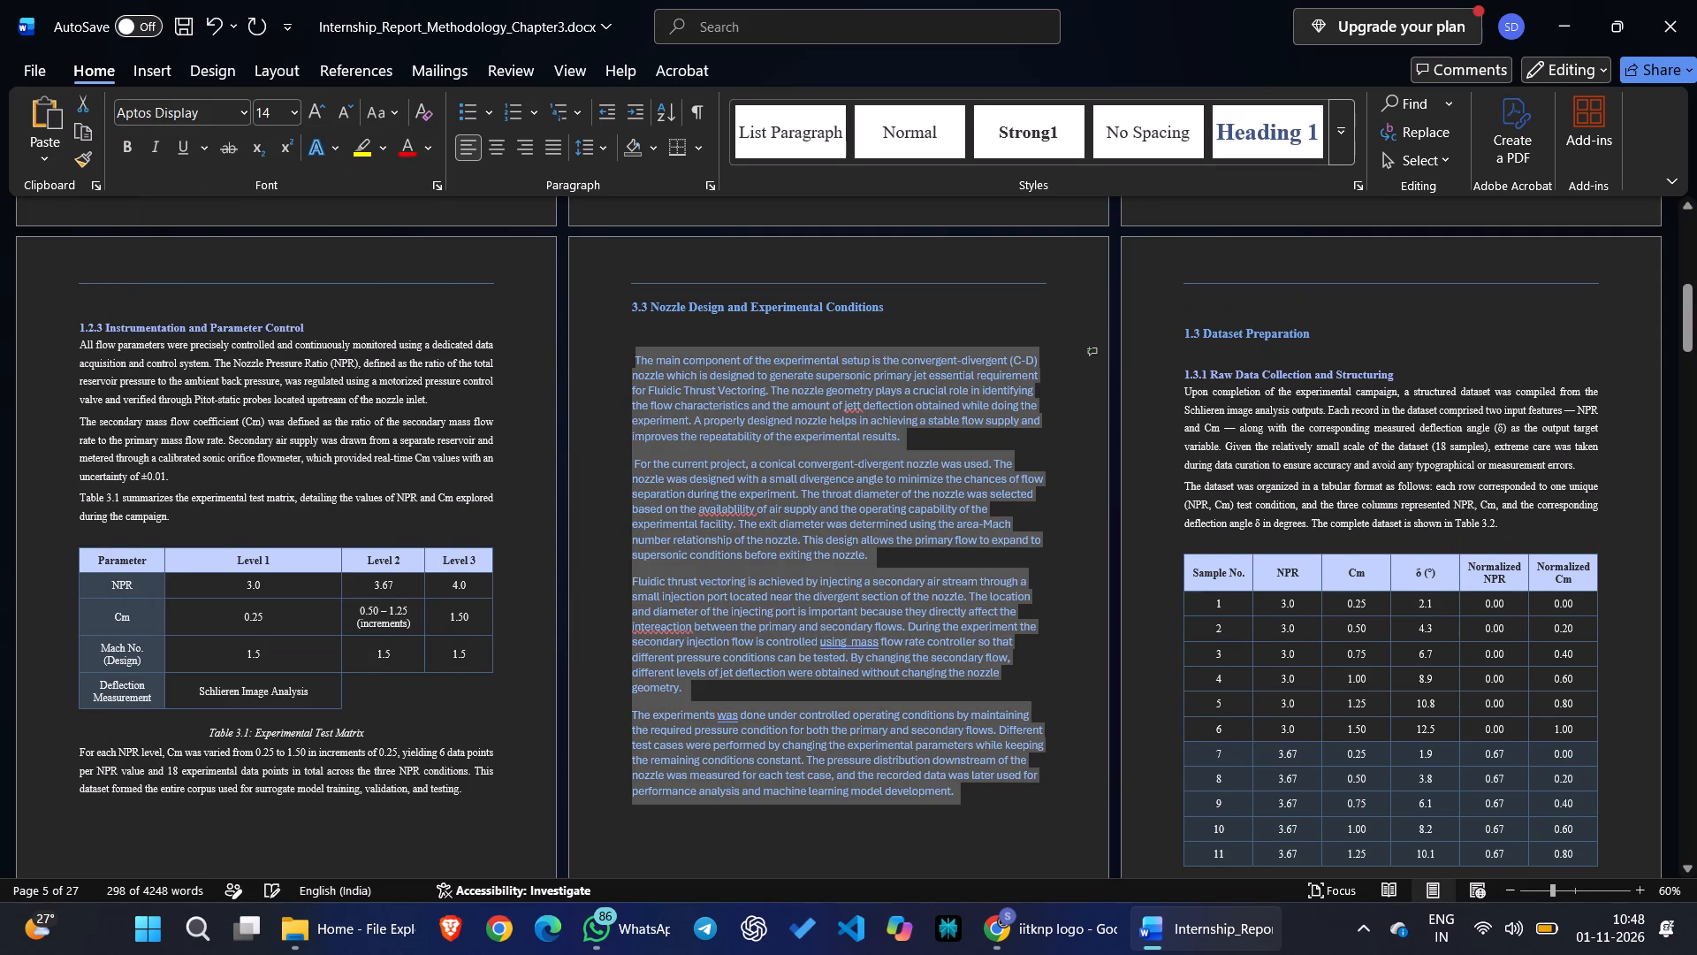
pyautogui.click(979, 828)
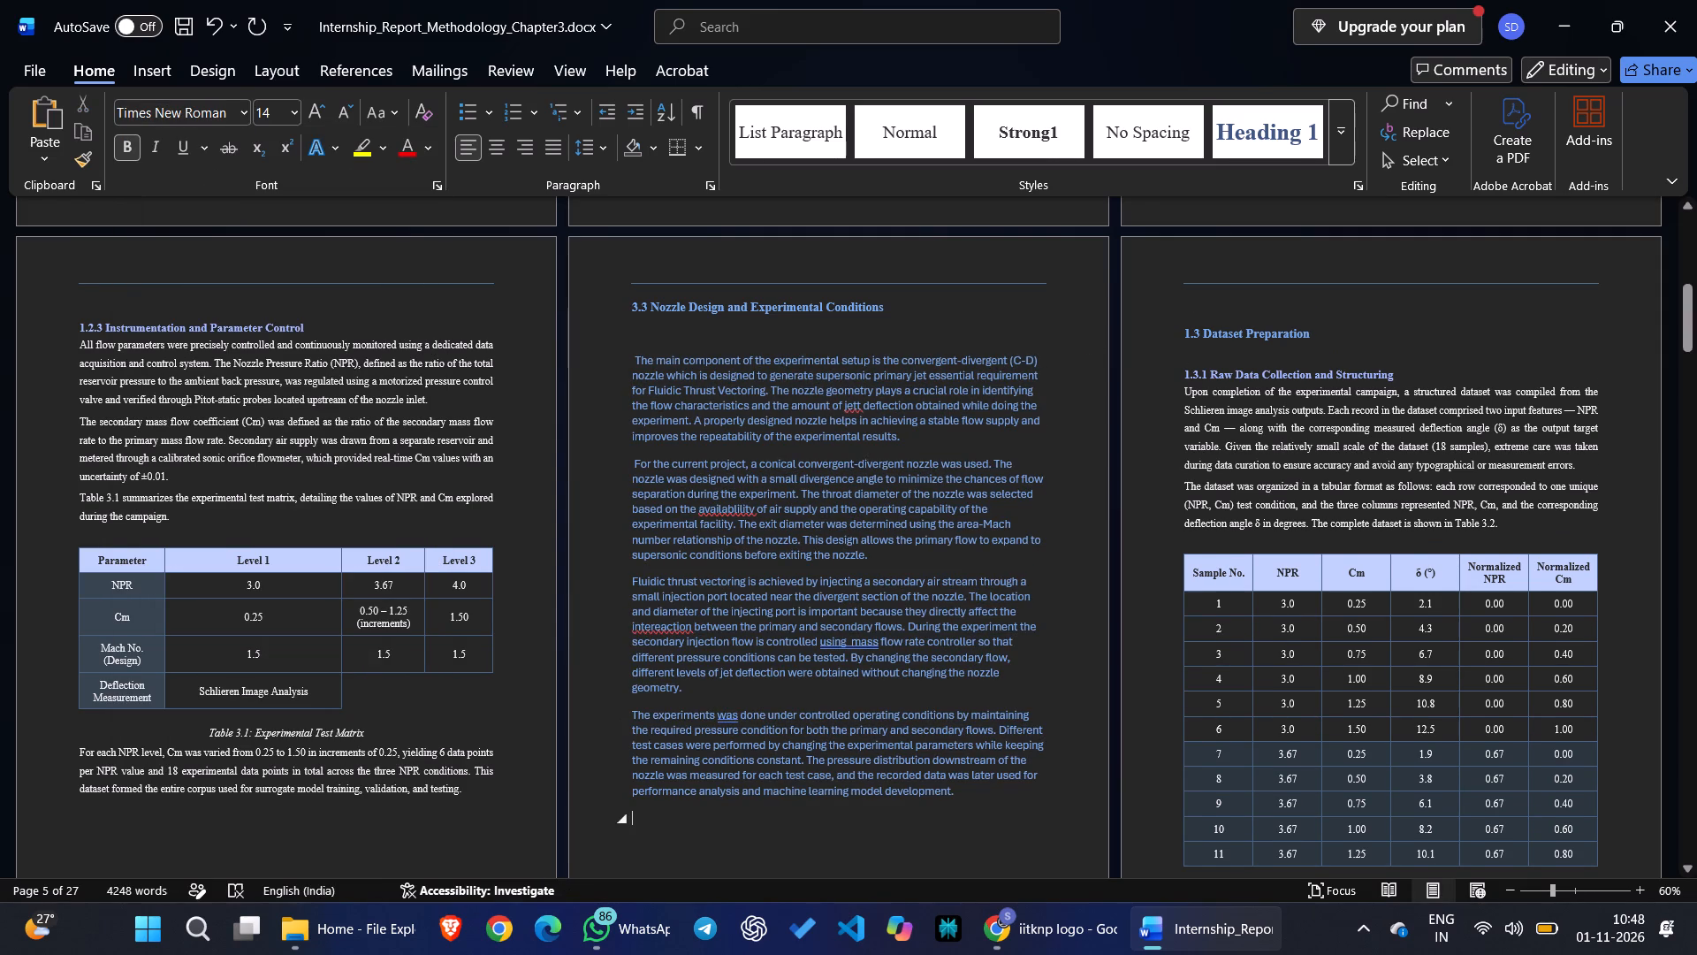
pyautogui.click(424, 416)
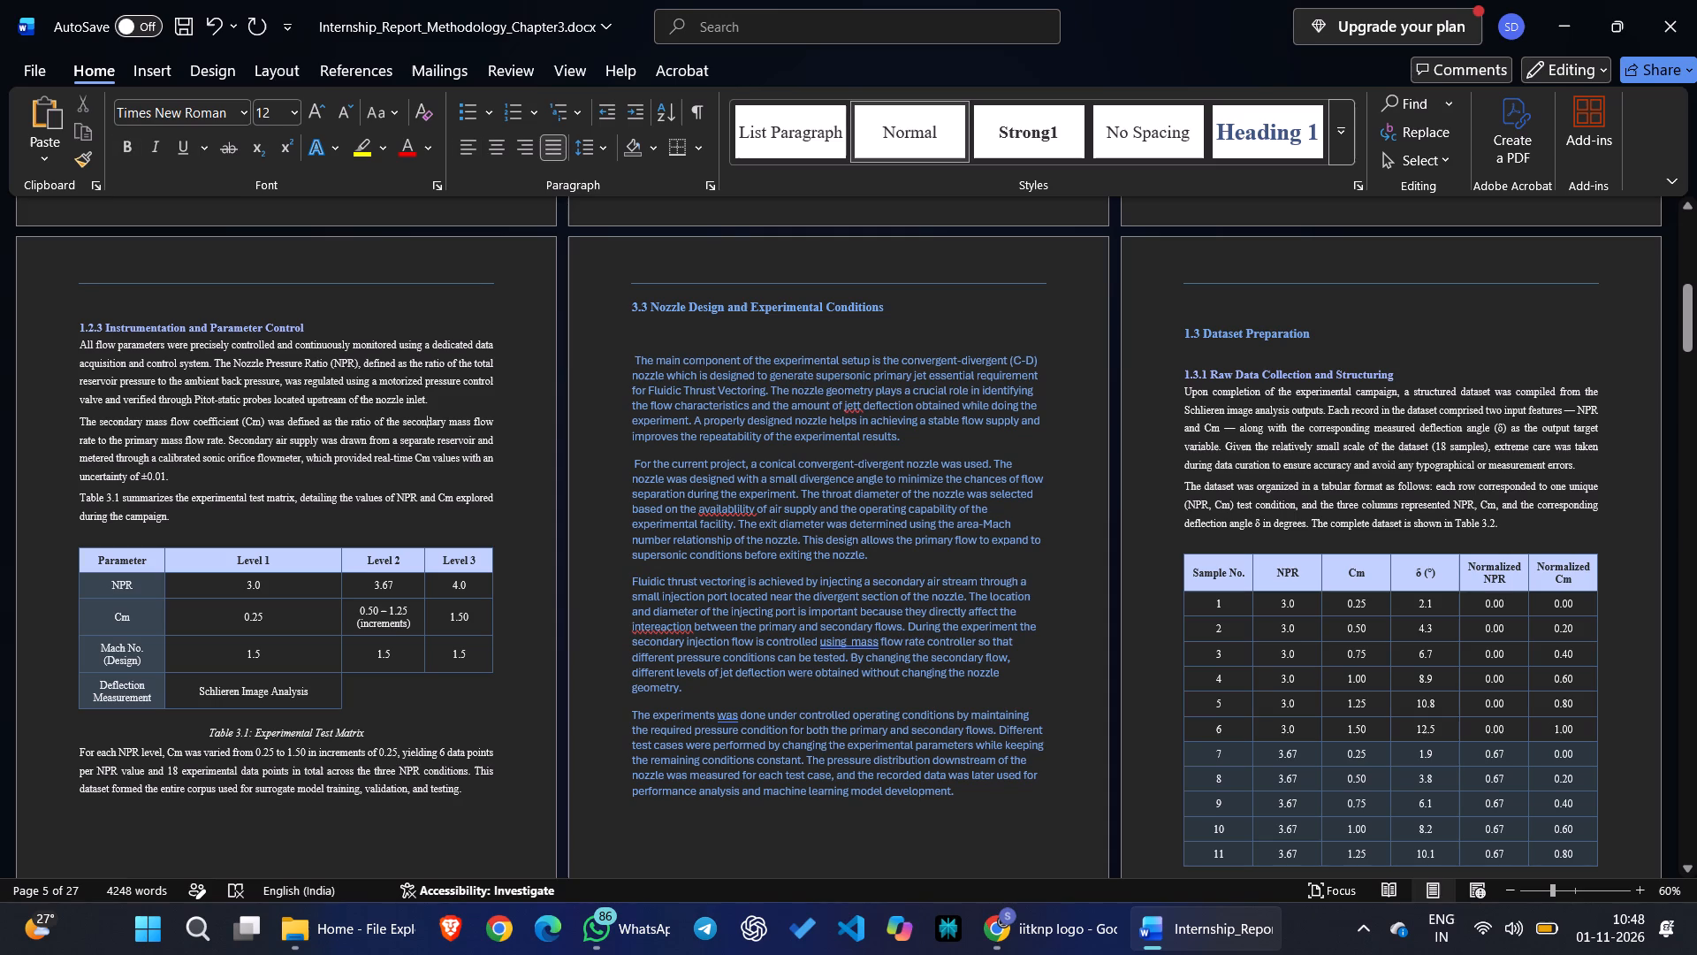
# Change the font of all four section 3.3 body paragraphs to Times New Roman.
pyautogui.click(295, 345)
pyautogui.click(902, 532)
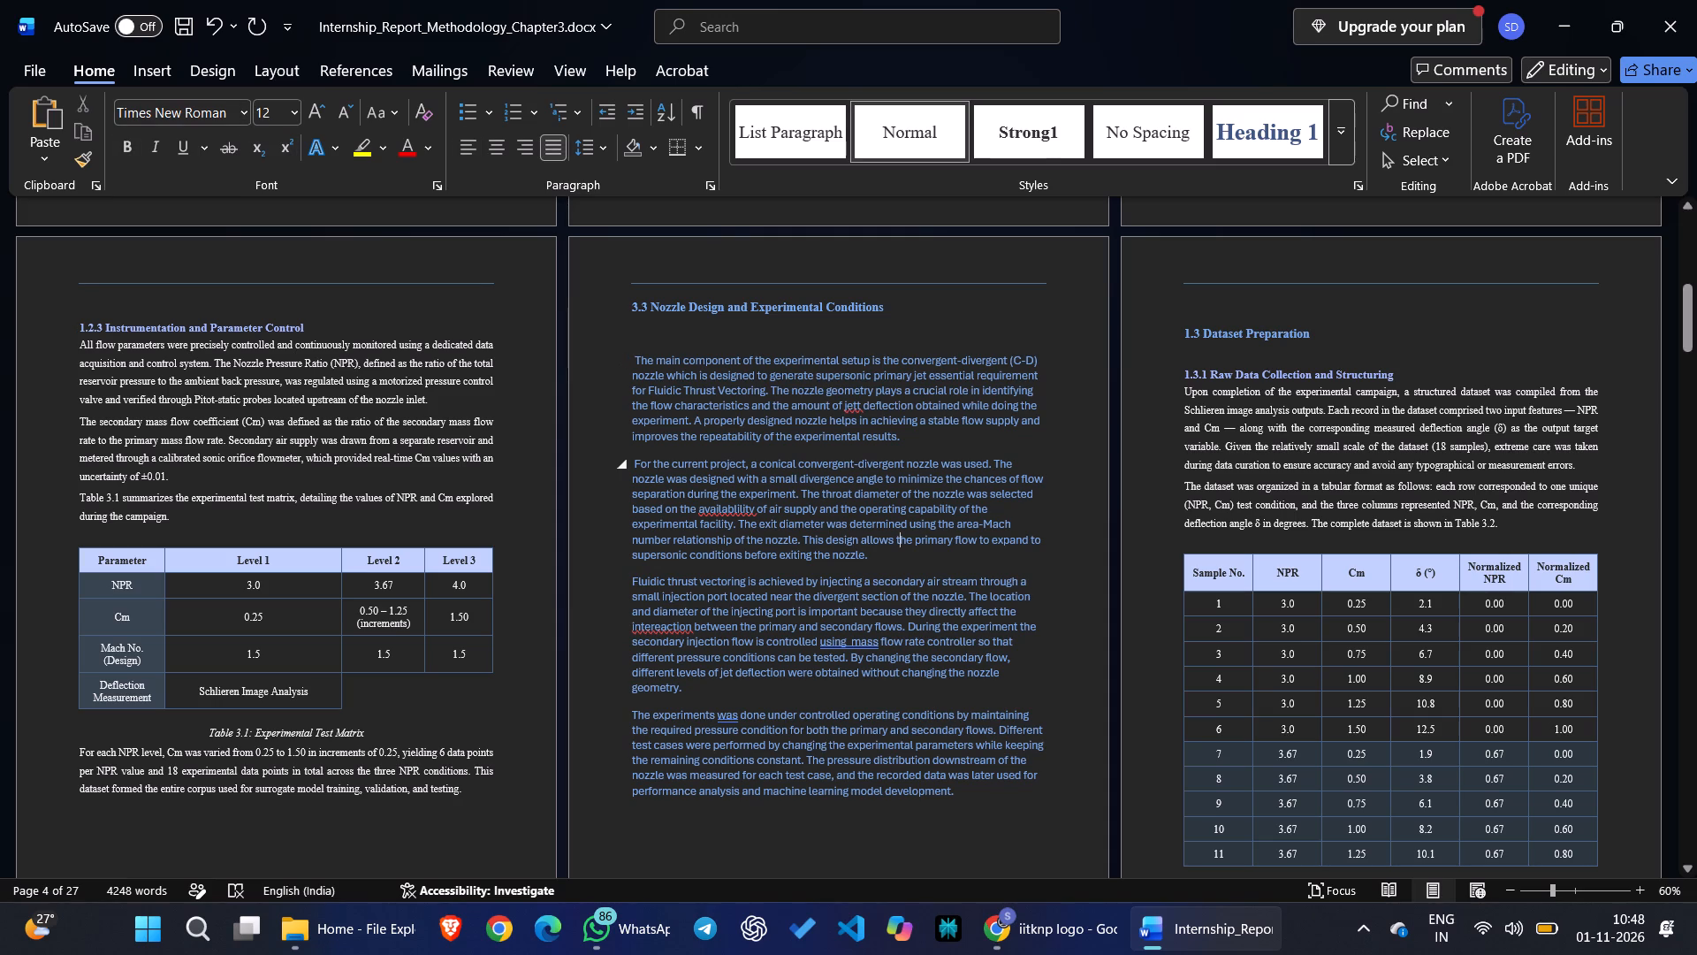
pyautogui.click(212, 112)
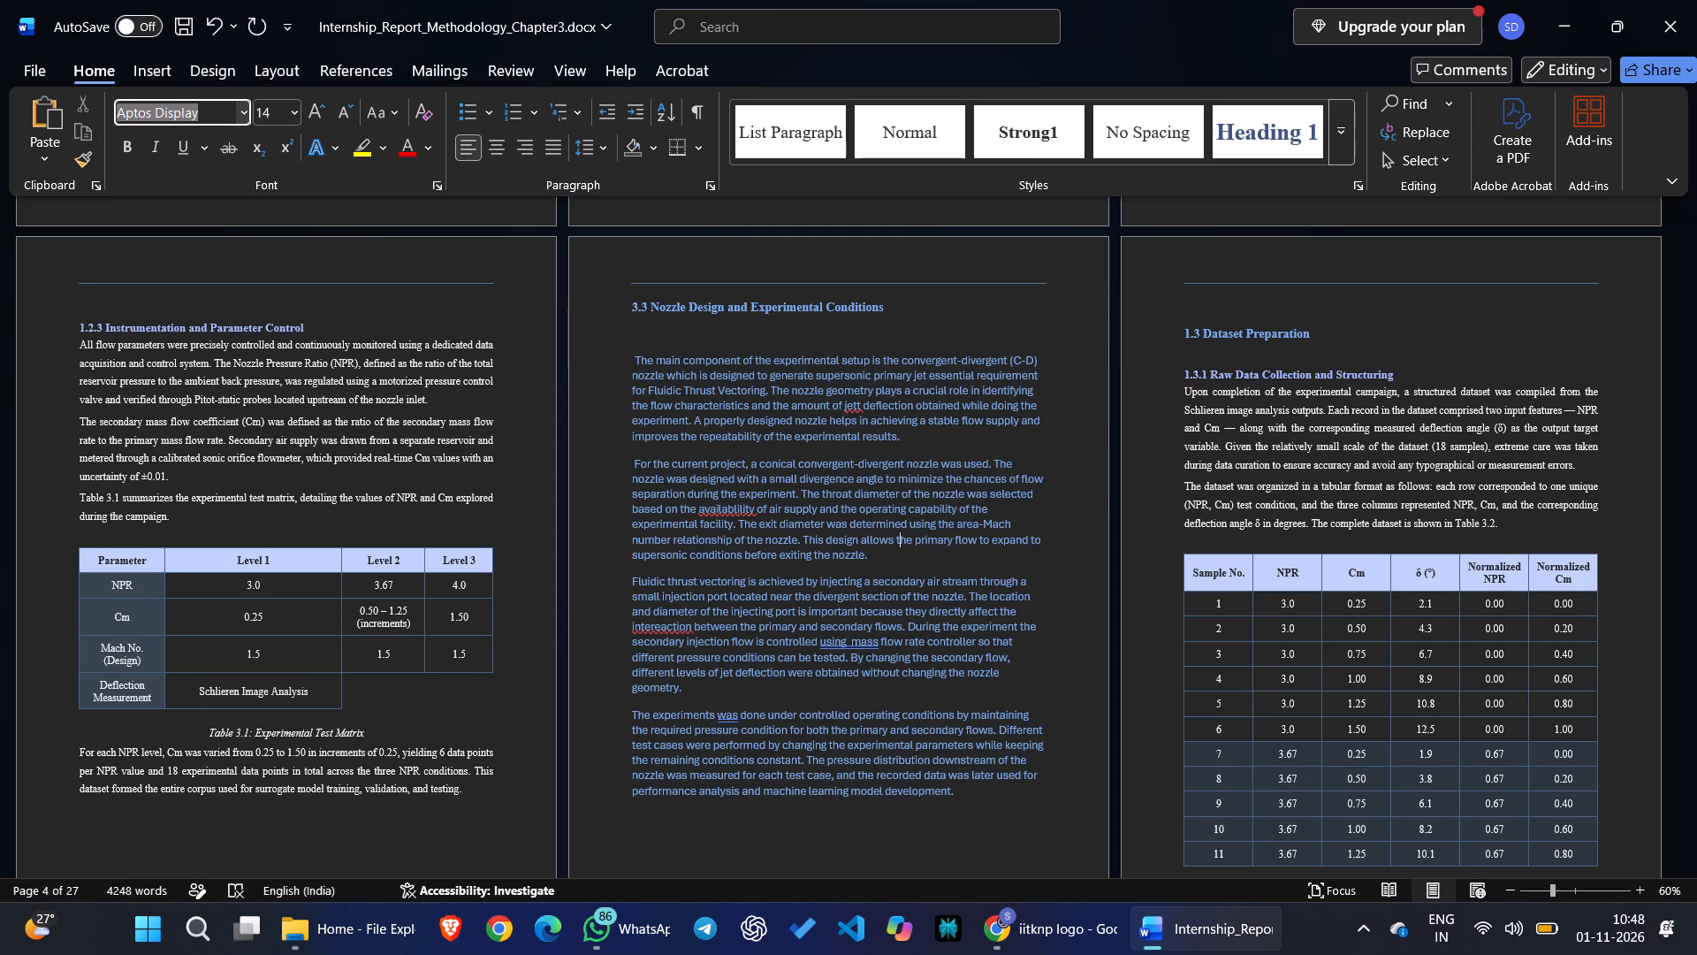
pyautogui.click(240, 119)
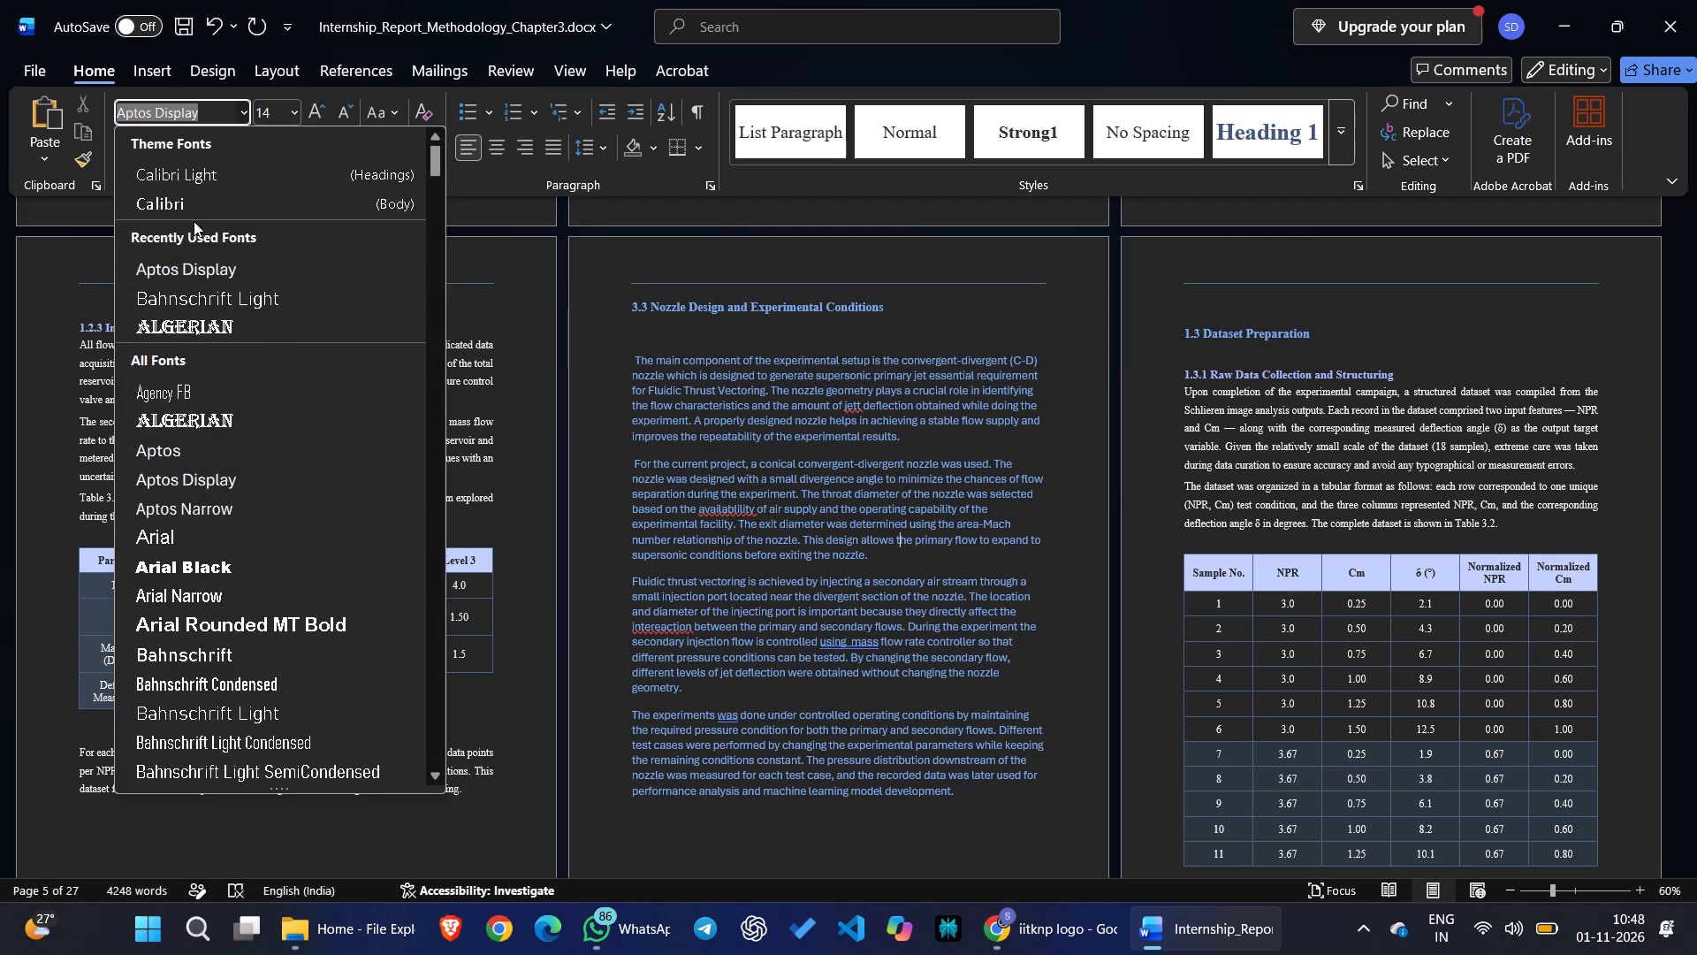
pyautogui.write('tim')
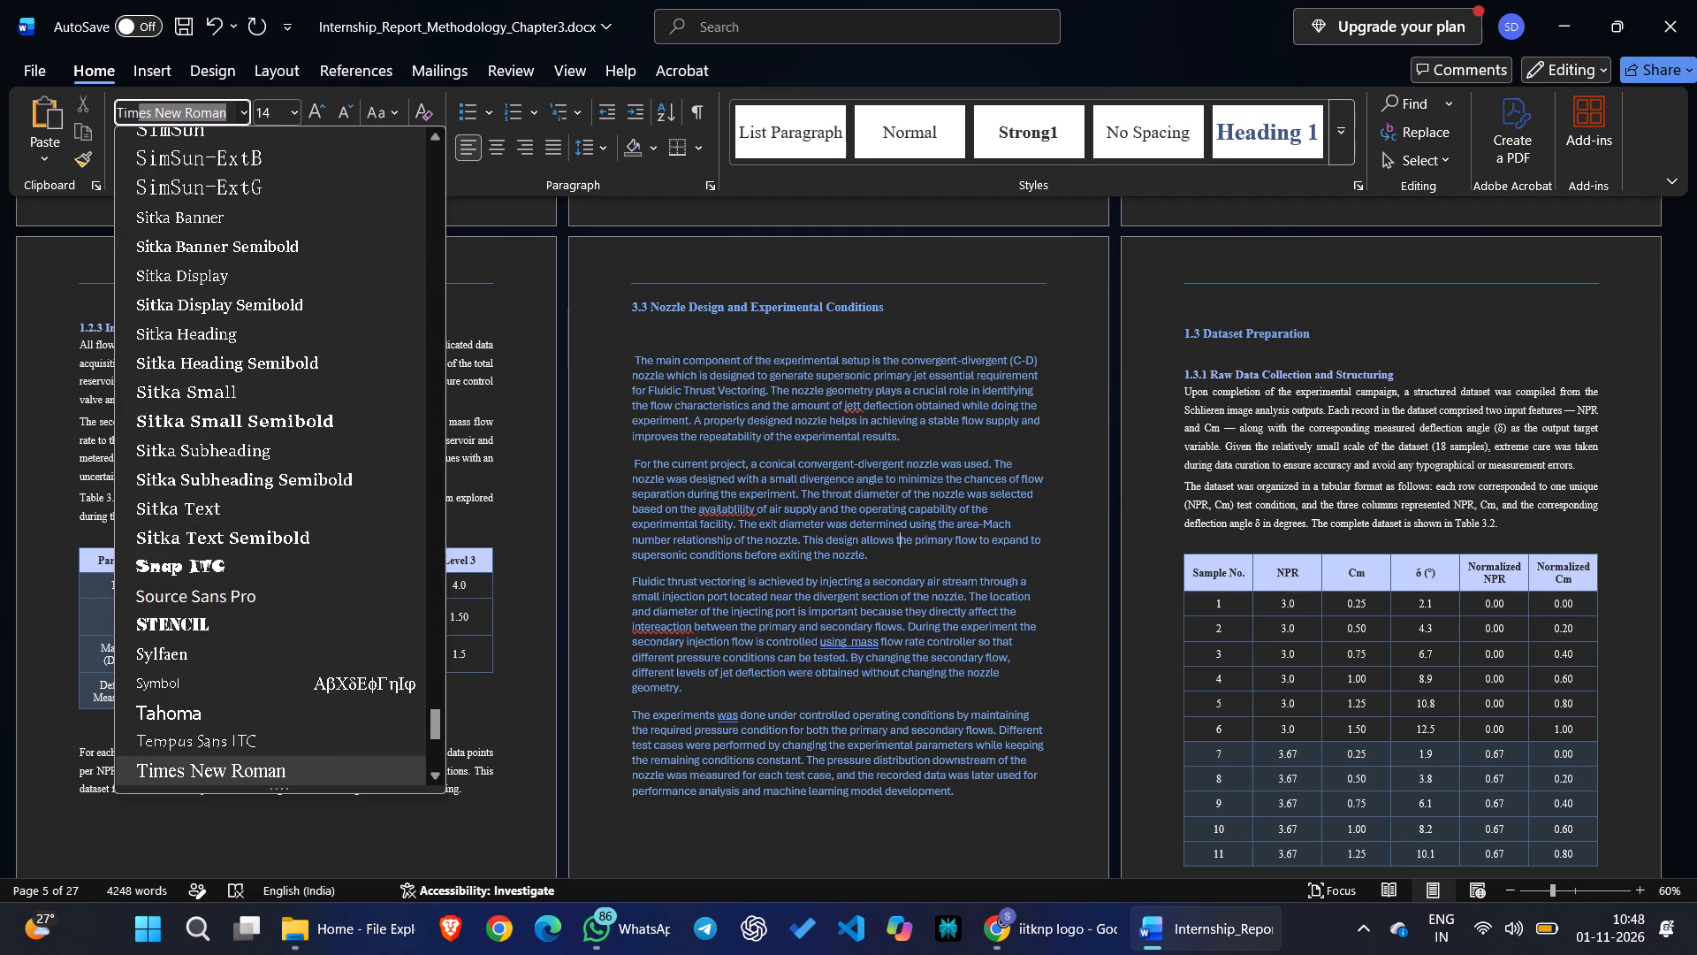
pyautogui.press('Return')
pyautogui.click(898, 525)
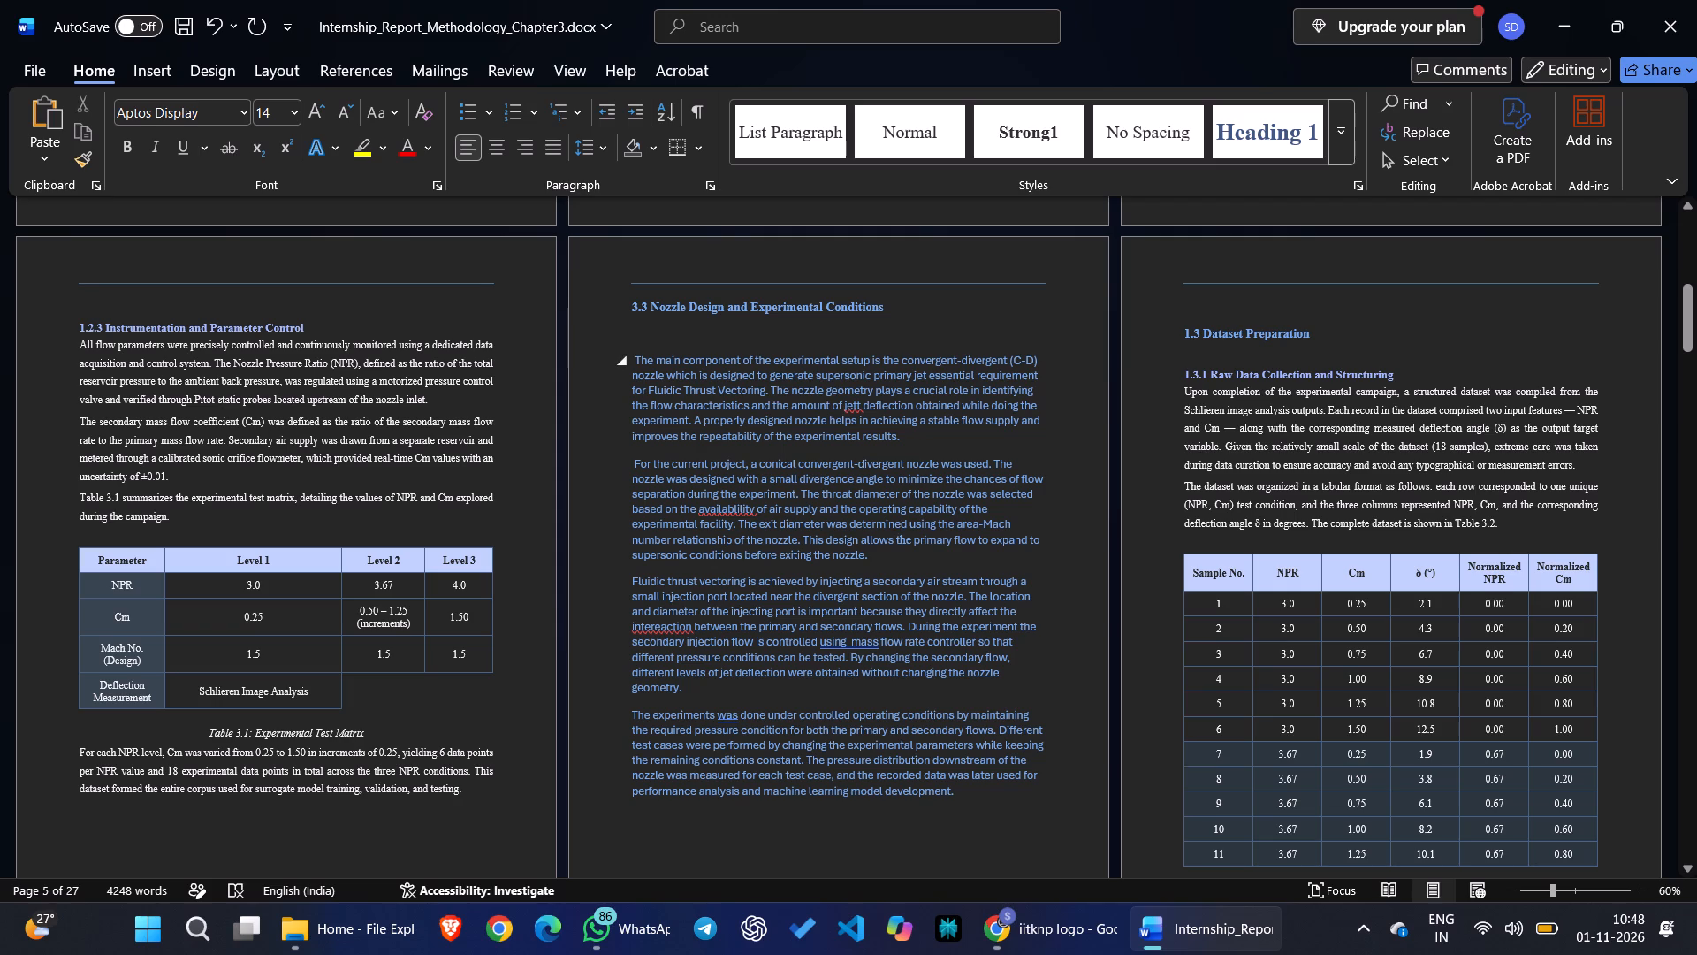
pyautogui.moveTo(629, 351); pyautogui.dragTo(962, 735)
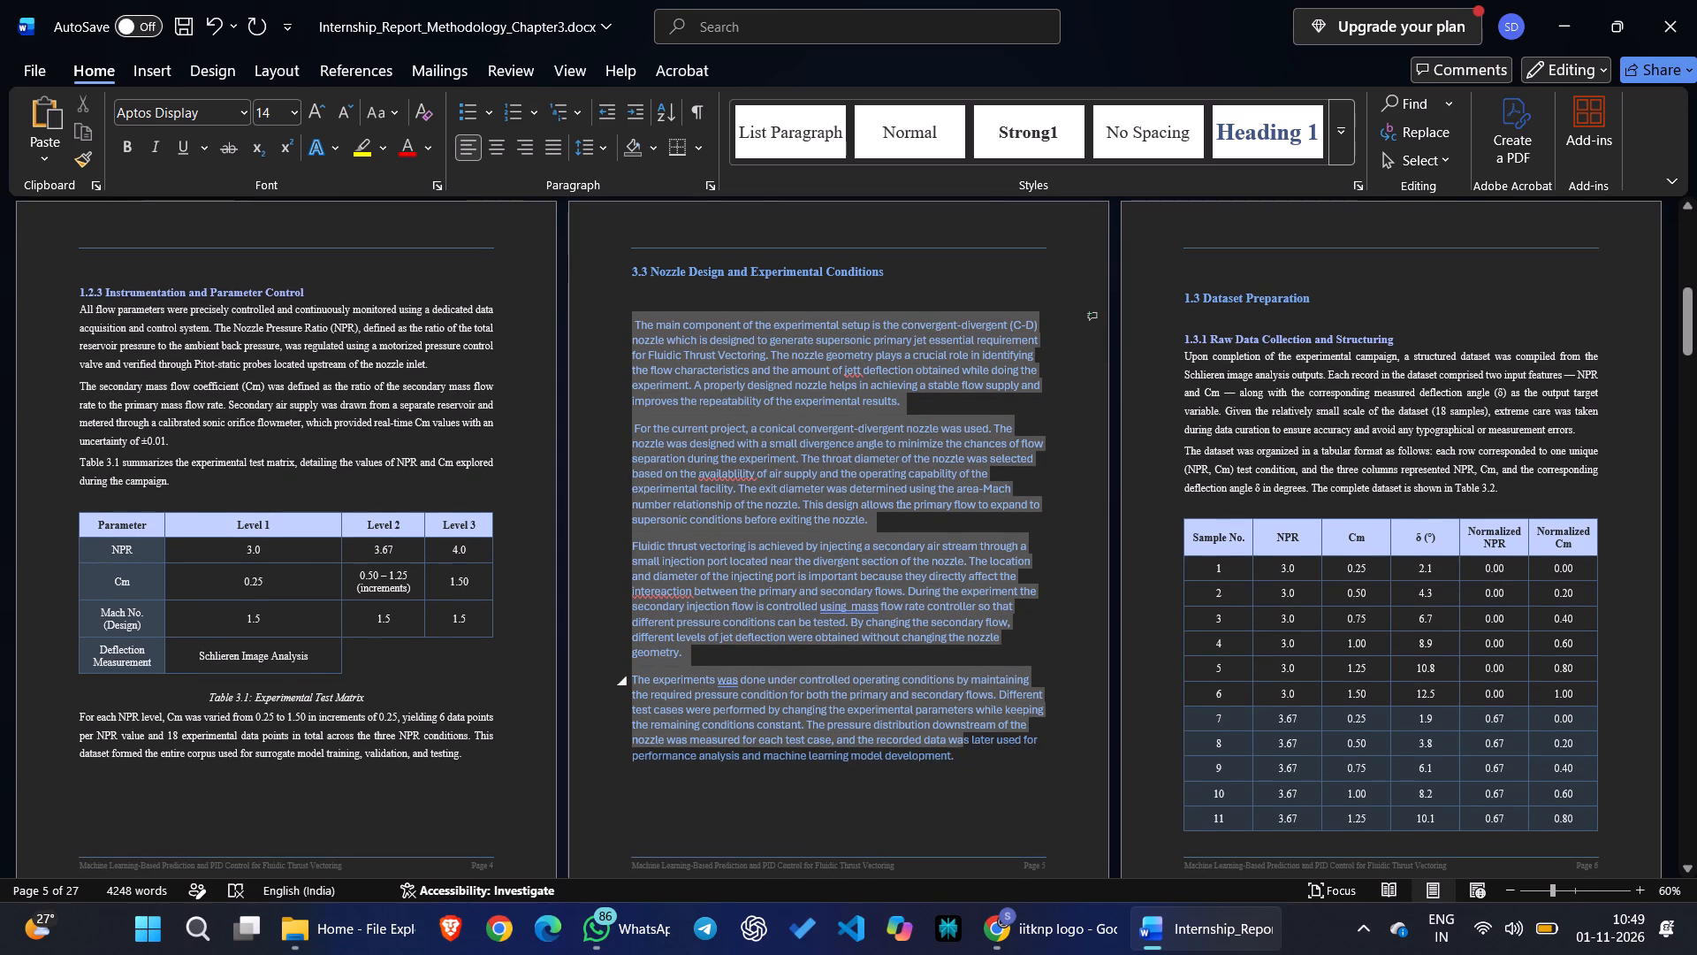
pyautogui.moveTo(962, 735); pyautogui.dragTo(958, 752)
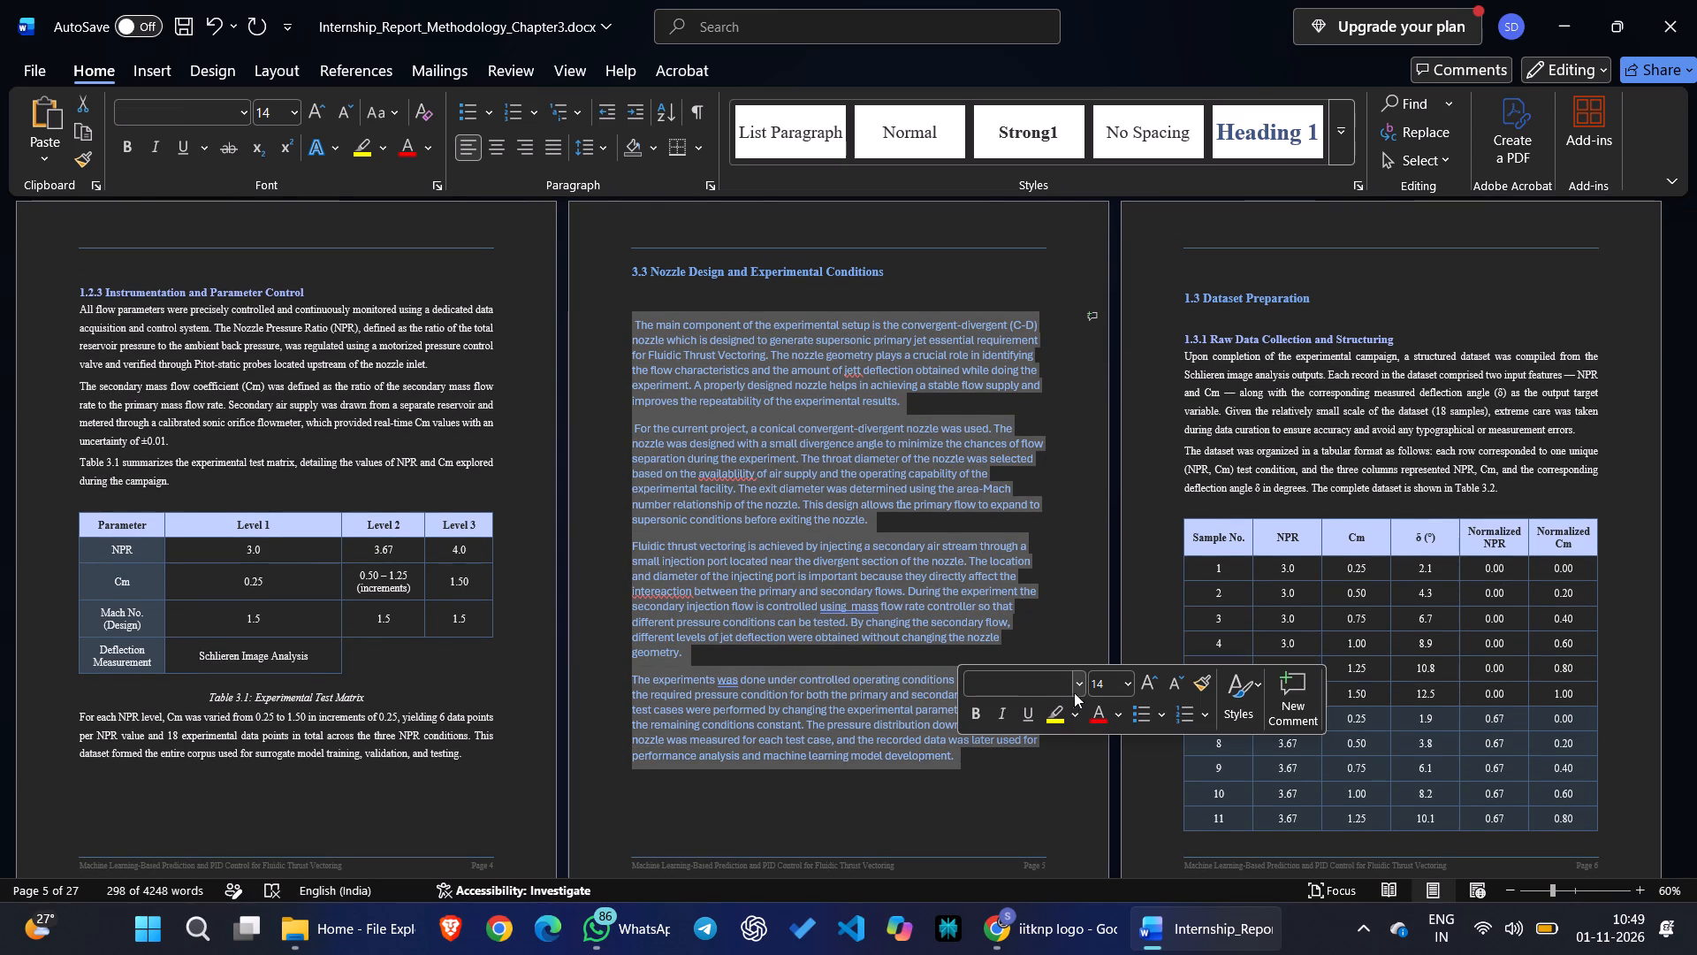
pyautogui.click(1076, 684)
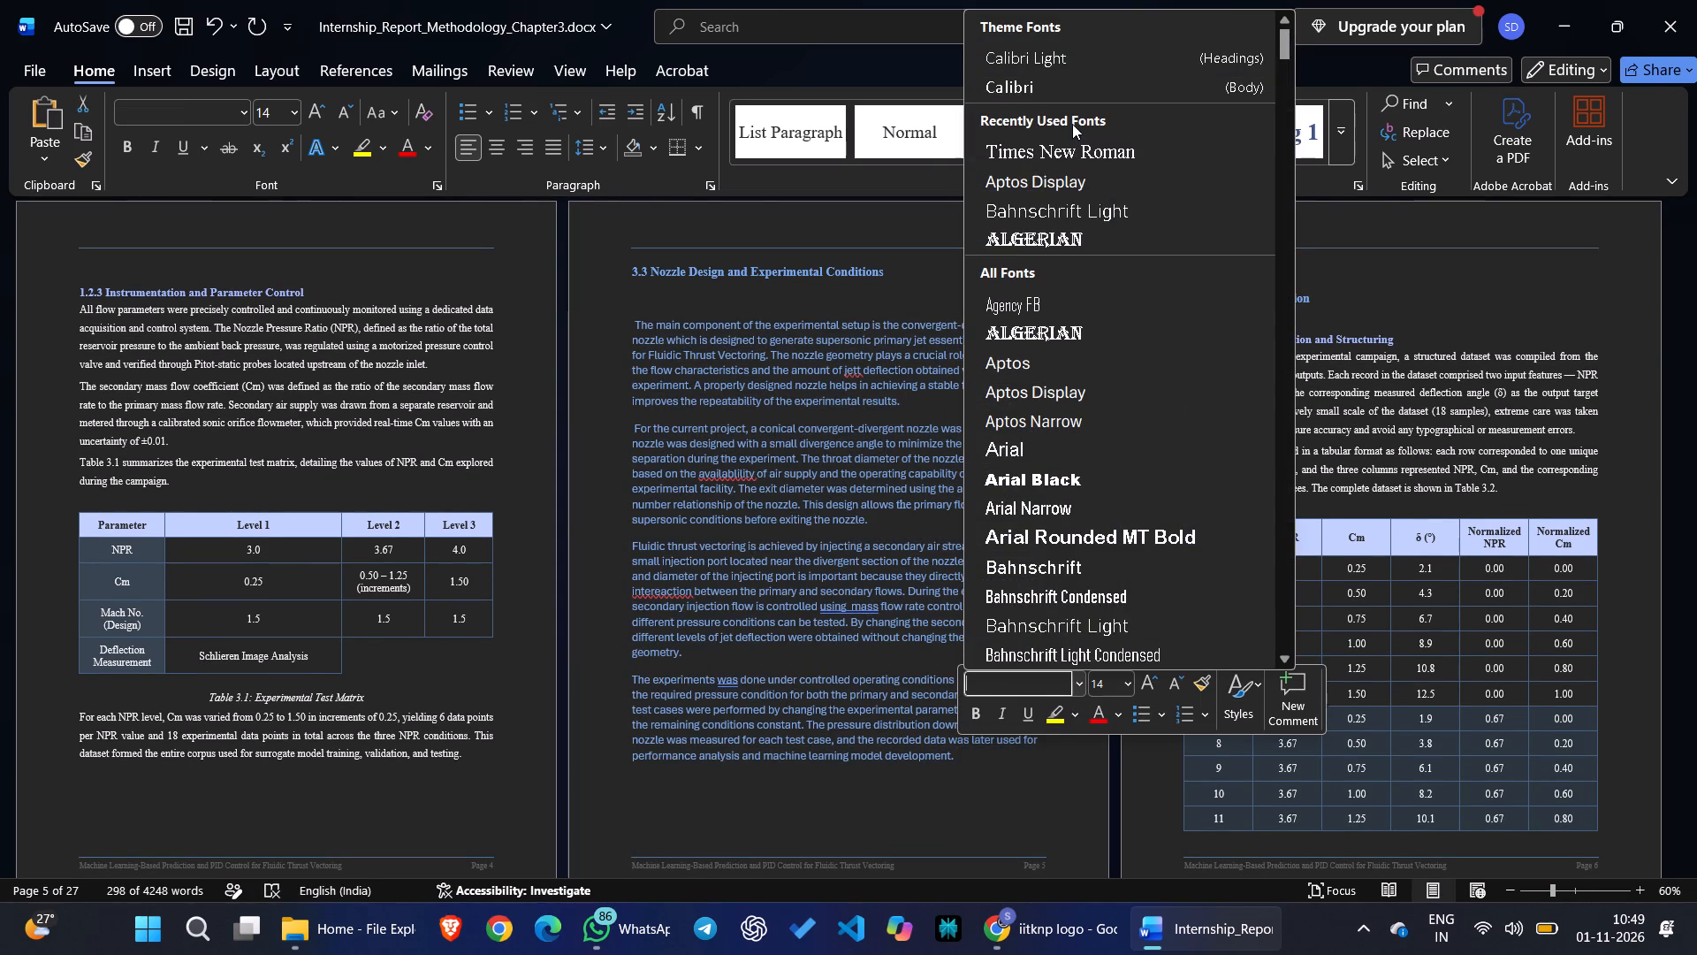
pyautogui.click(1072, 144)
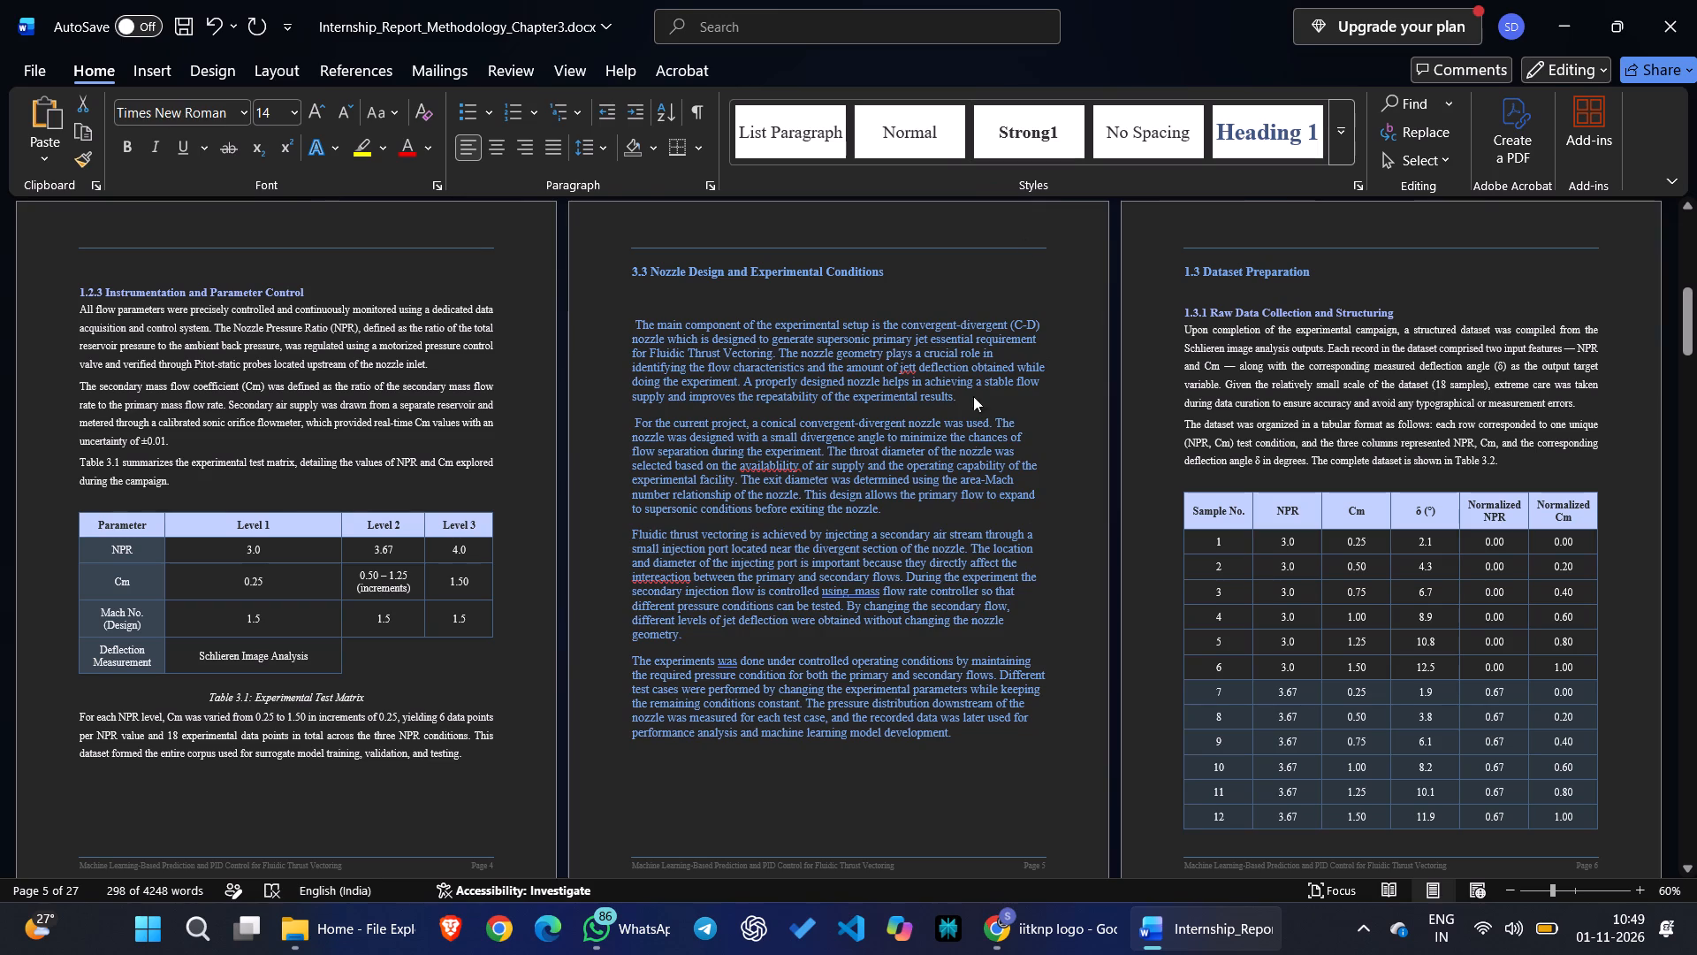
pyautogui.click(968, 514)
# Apply the List Paragraph style to all four body paragraphs of section 3.3.
pyautogui.moveTo(963, 735); pyautogui.dragTo(702, 406)
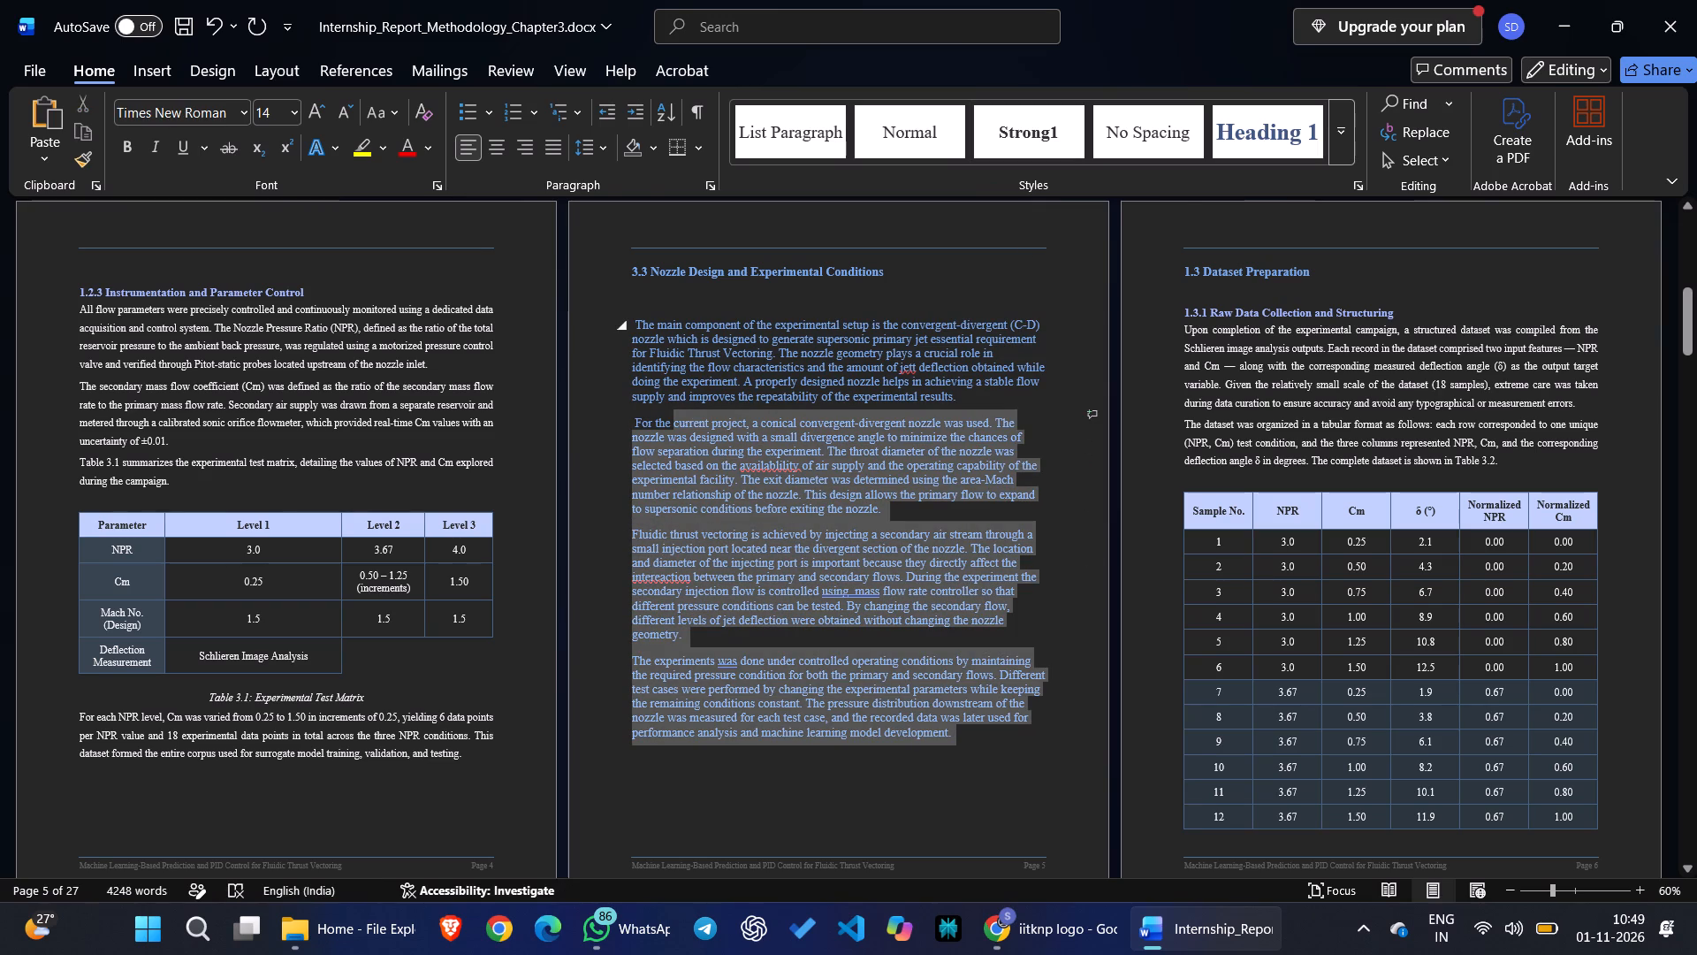
pyautogui.moveTo(702, 406); pyautogui.dragTo(641, 334)
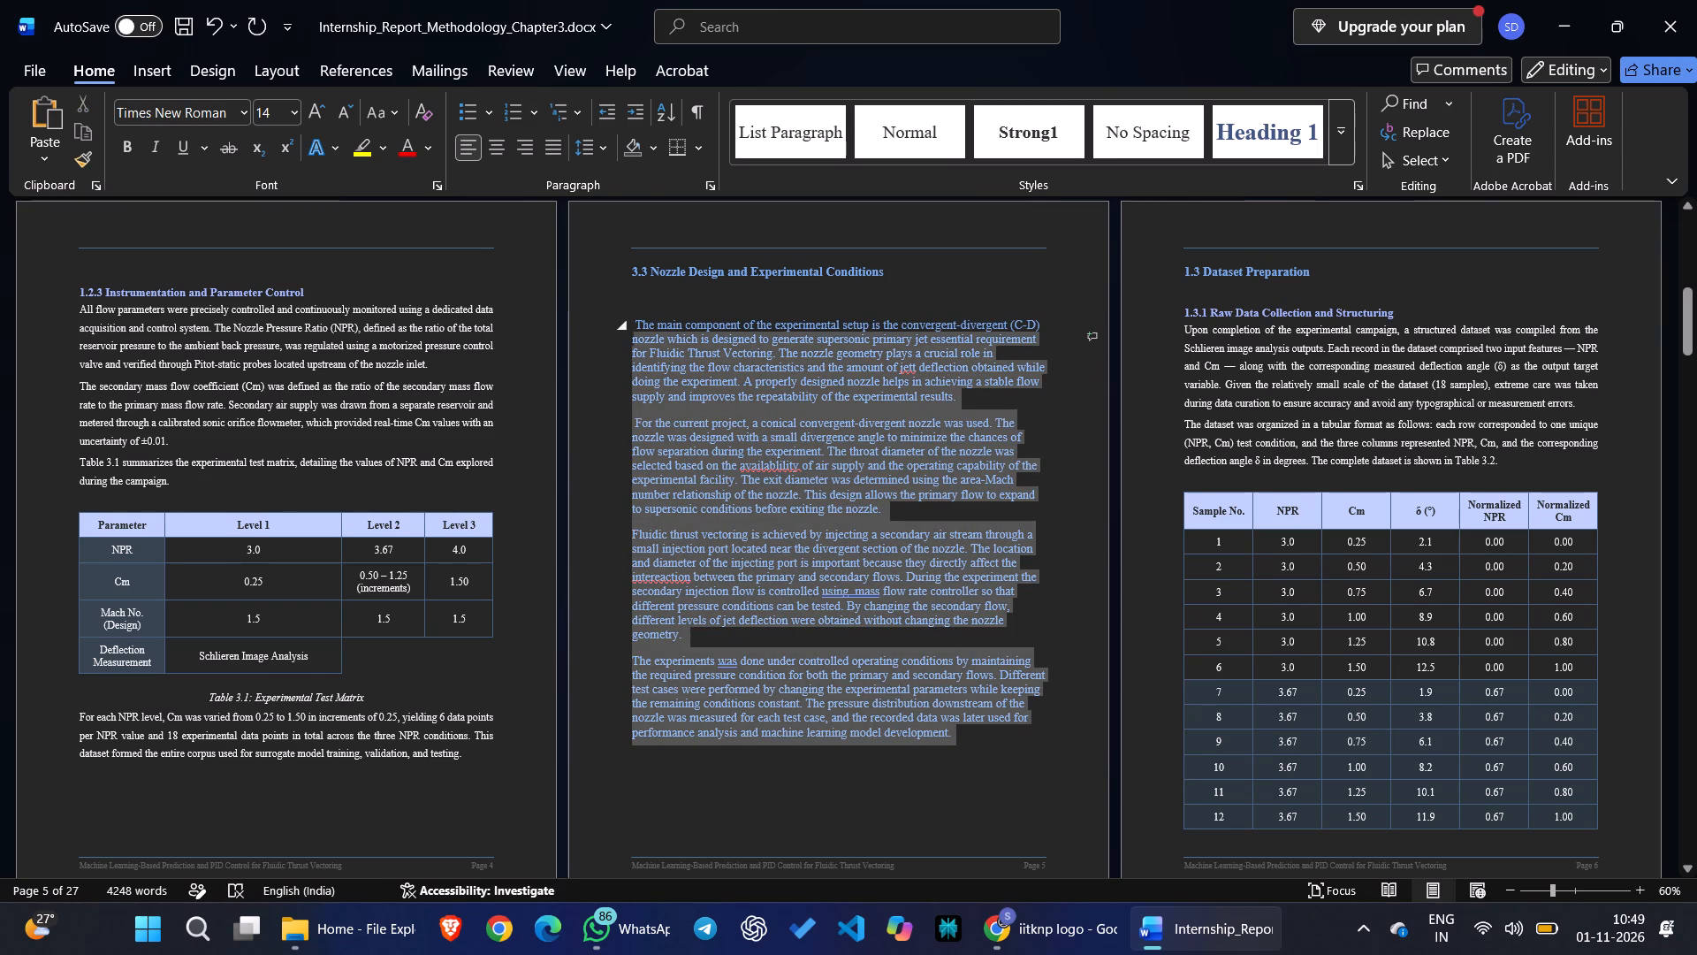
pyautogui.moveTo(641, 334); pyautogui.dragTo(639, 327)
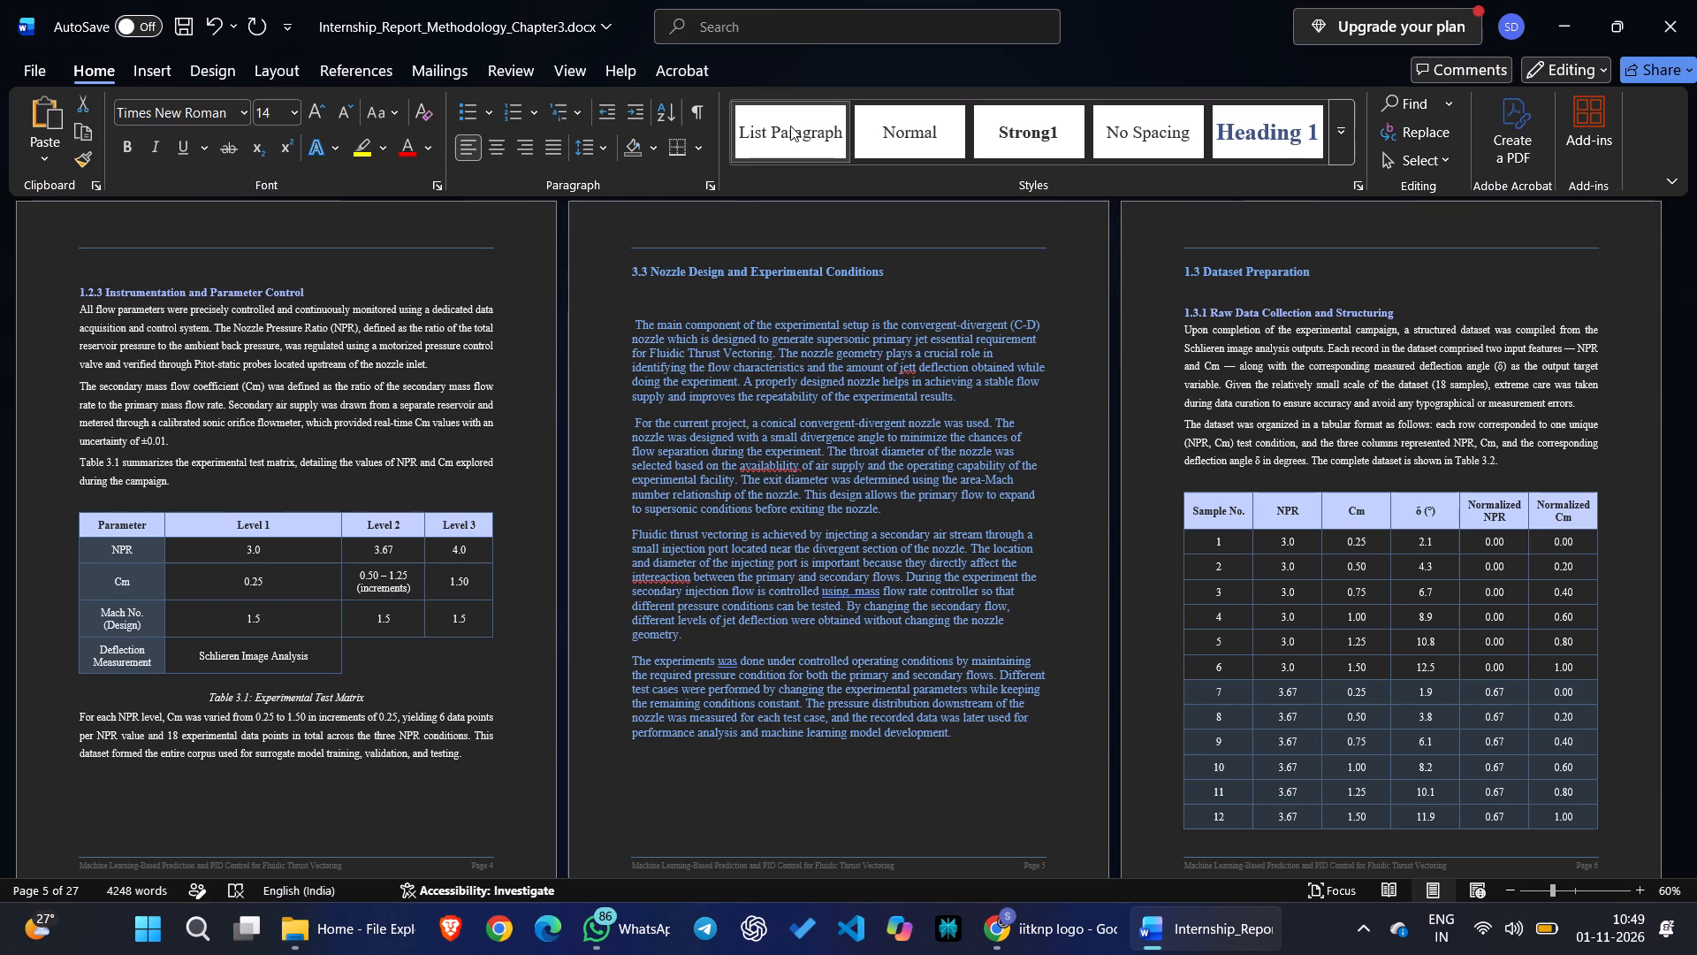
pyautogui.click(790, 126)
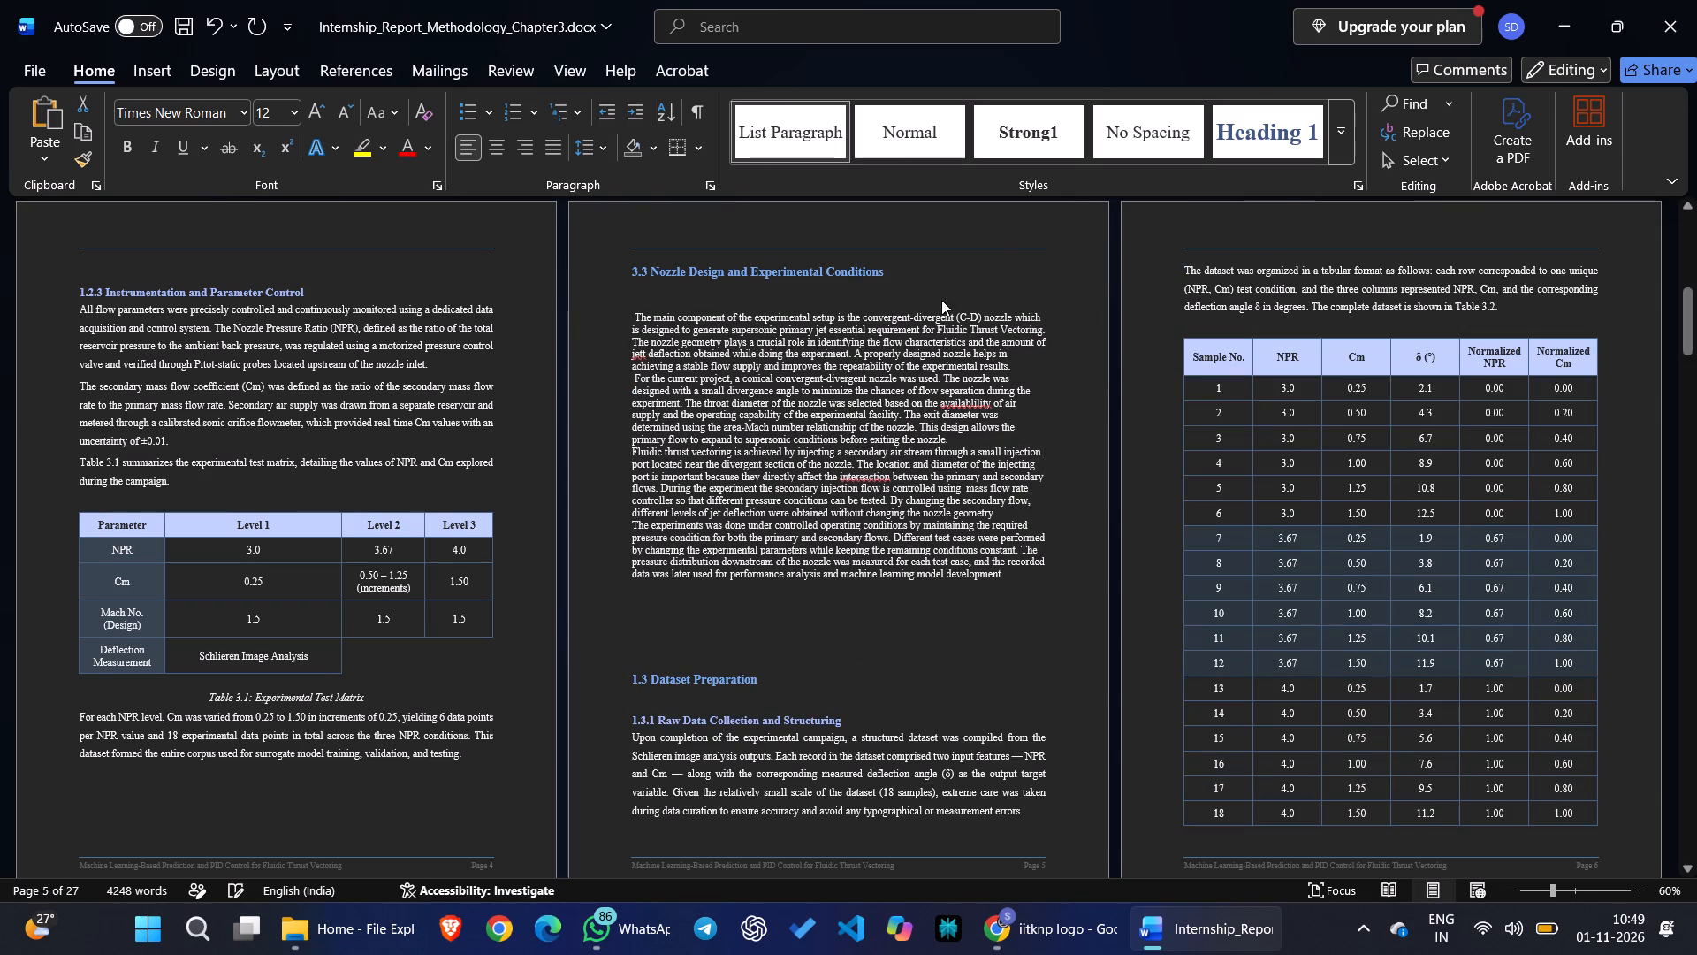
pyautogui.click(977, 554)
# Insert six empty paragraphs after the section 3.3 body text so "1.3 Dataset Preparation" starts on the next page.
pyautogui.click(985, 610)
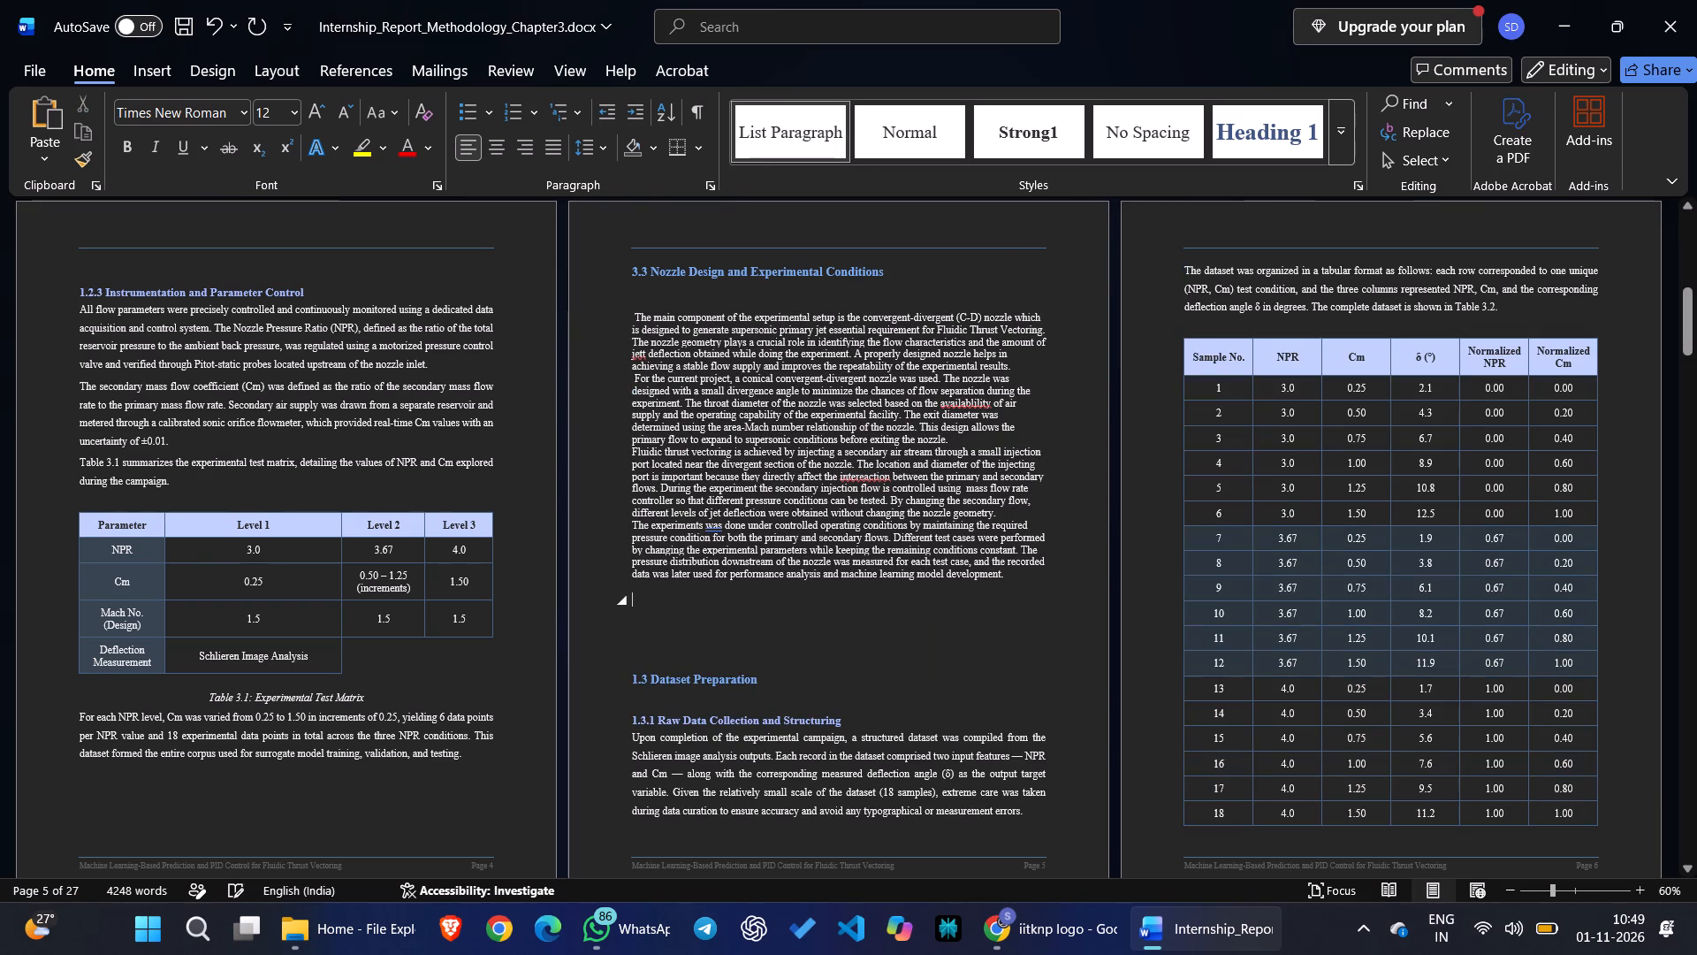
pyautogui.press('Return')
pyautogui.press('Return')
pyautogui.press('Return')
pyautogui.press('Return')
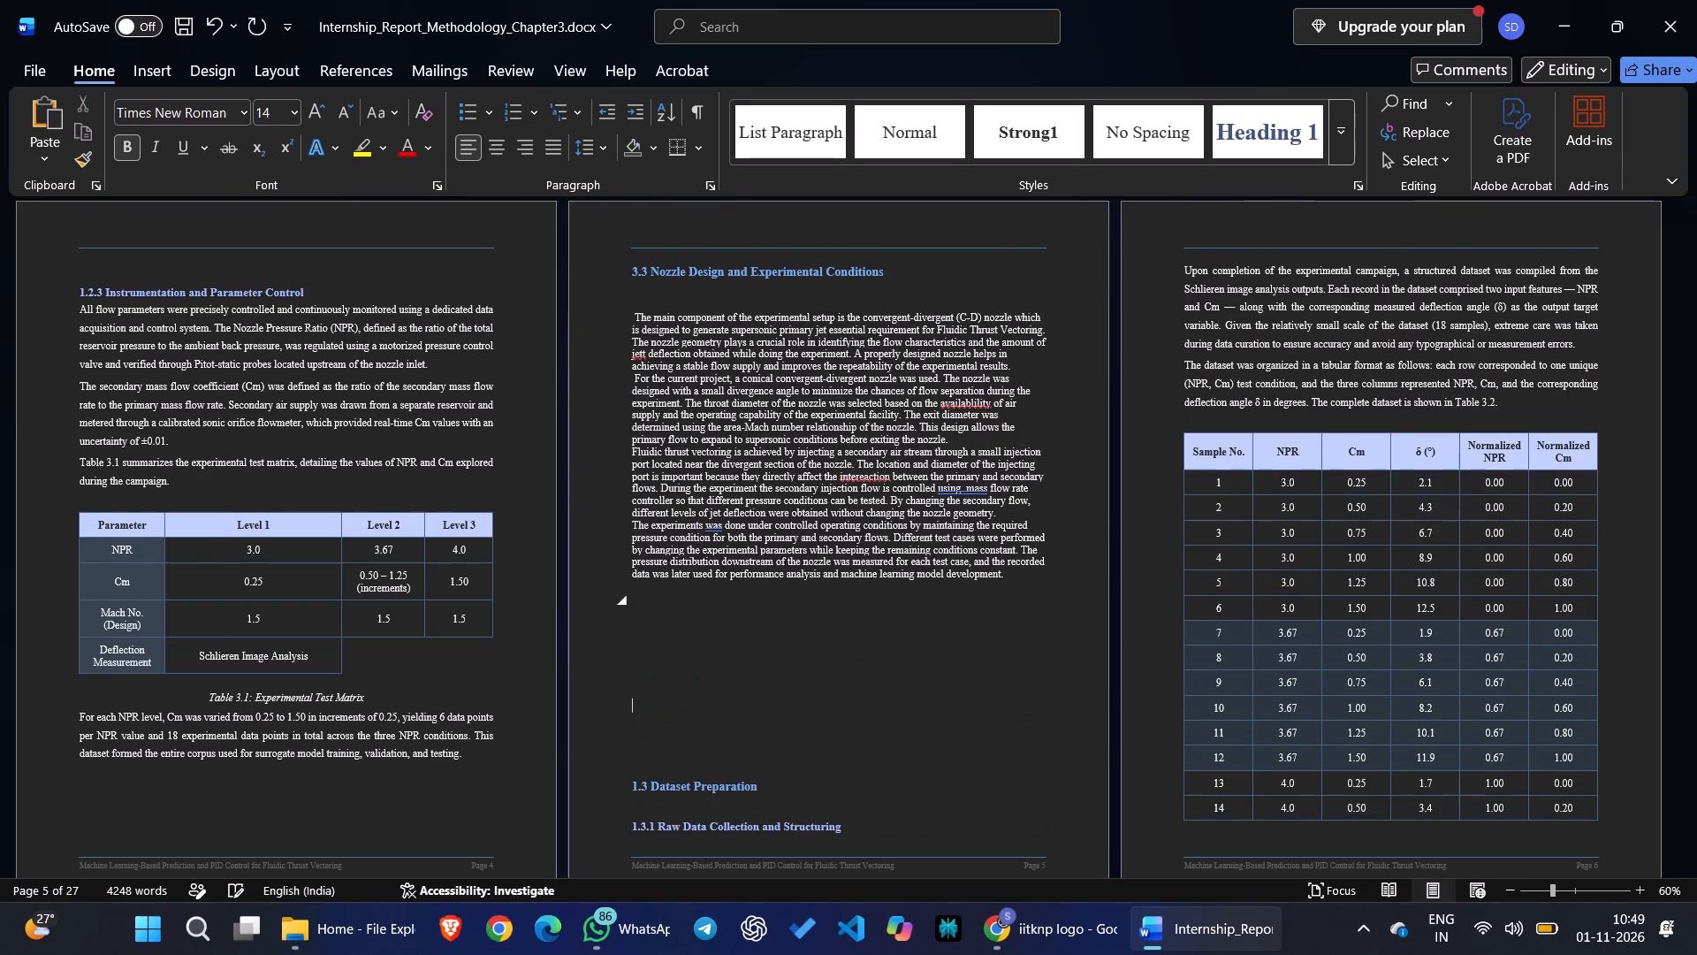
pyautogui.press('Return')
pyautogui.press('Return')
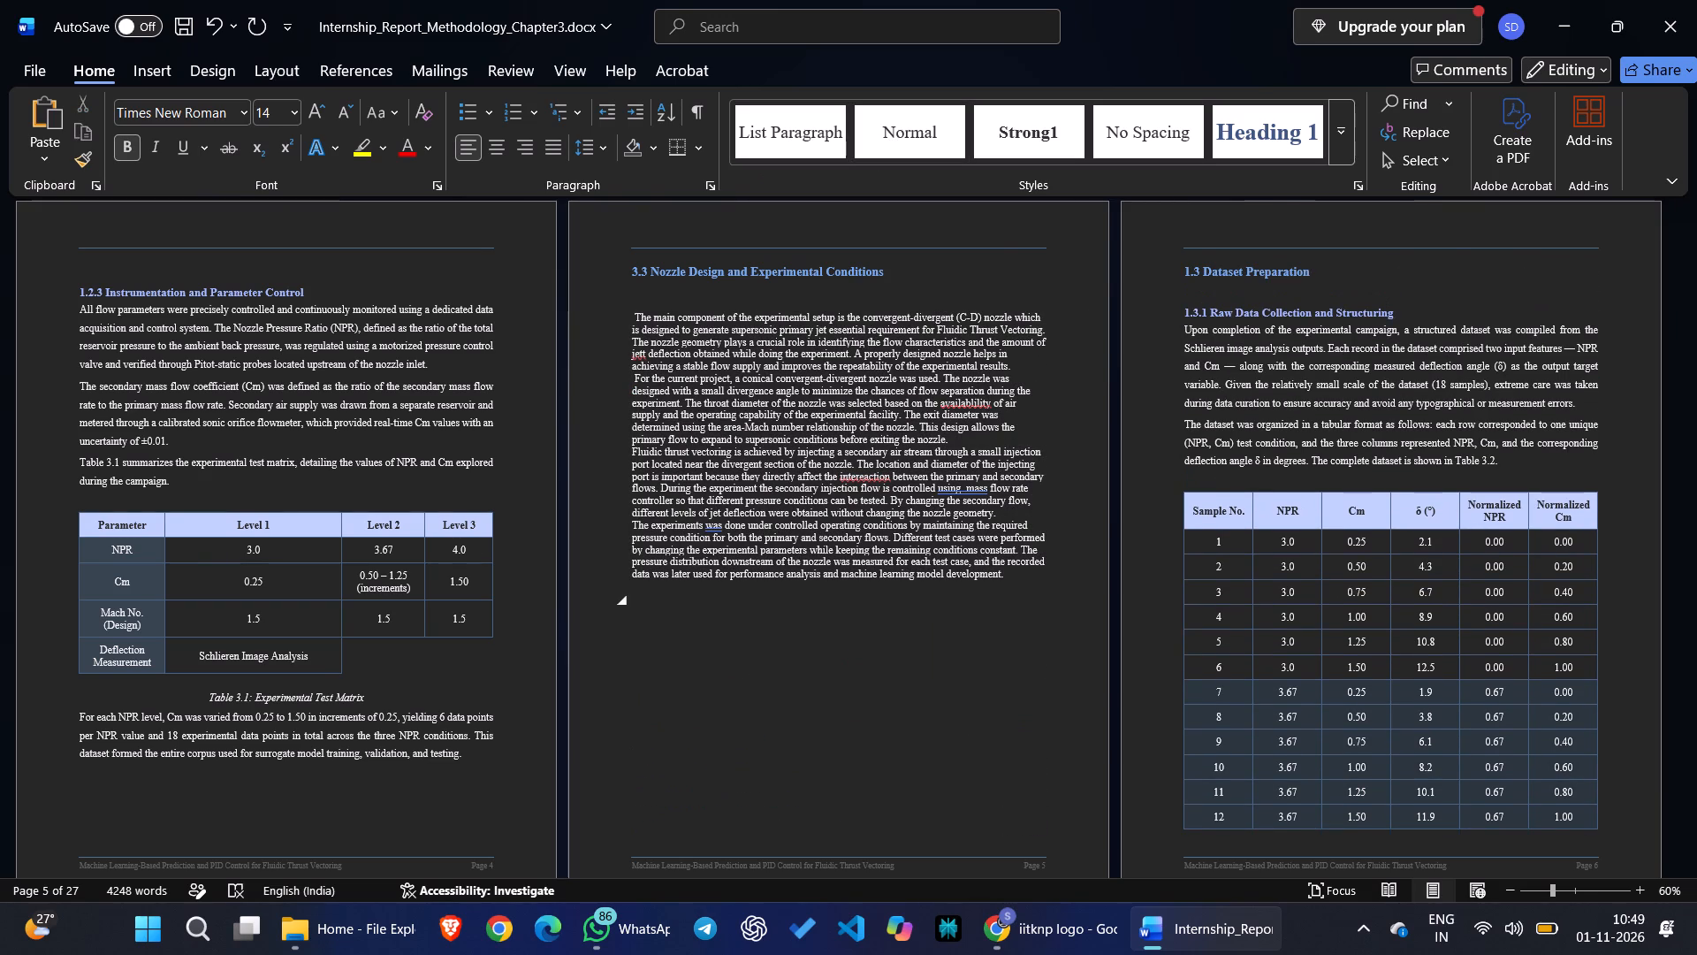
pyautogui.click(1148, 619)
# Add one blank line between each of the four body paragraphs in section 3.3.
pyautogui.click(868, 513)
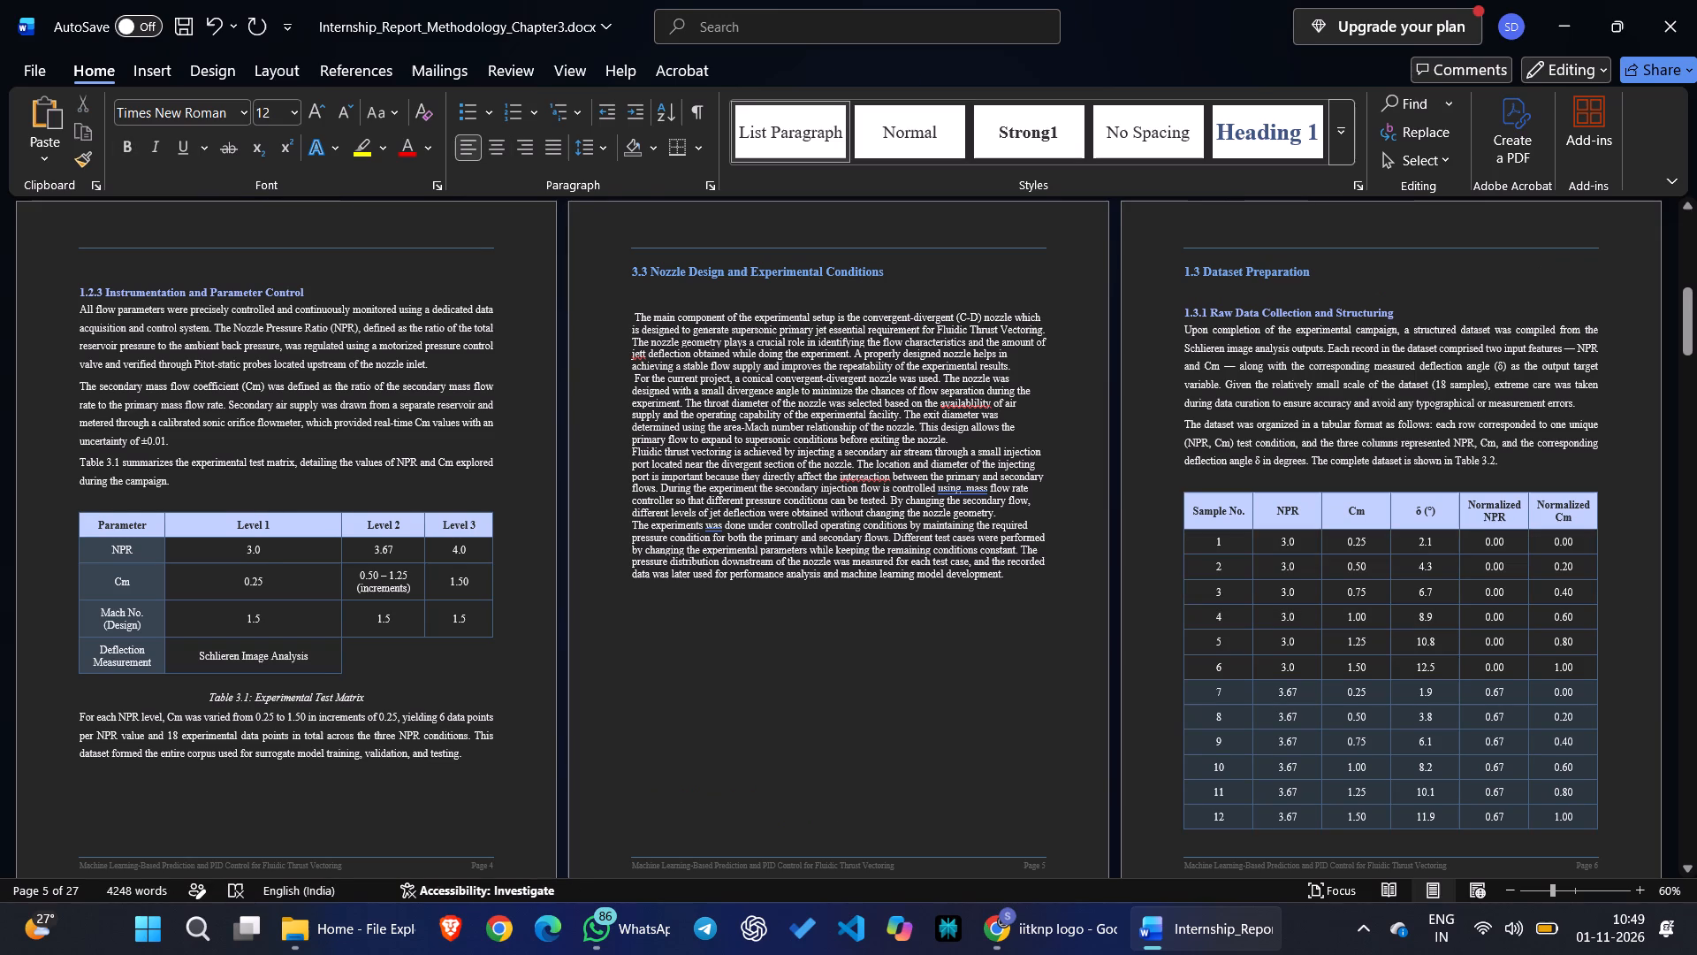
pyautogui.click(1009, 364)
pyautogui.press('Return')
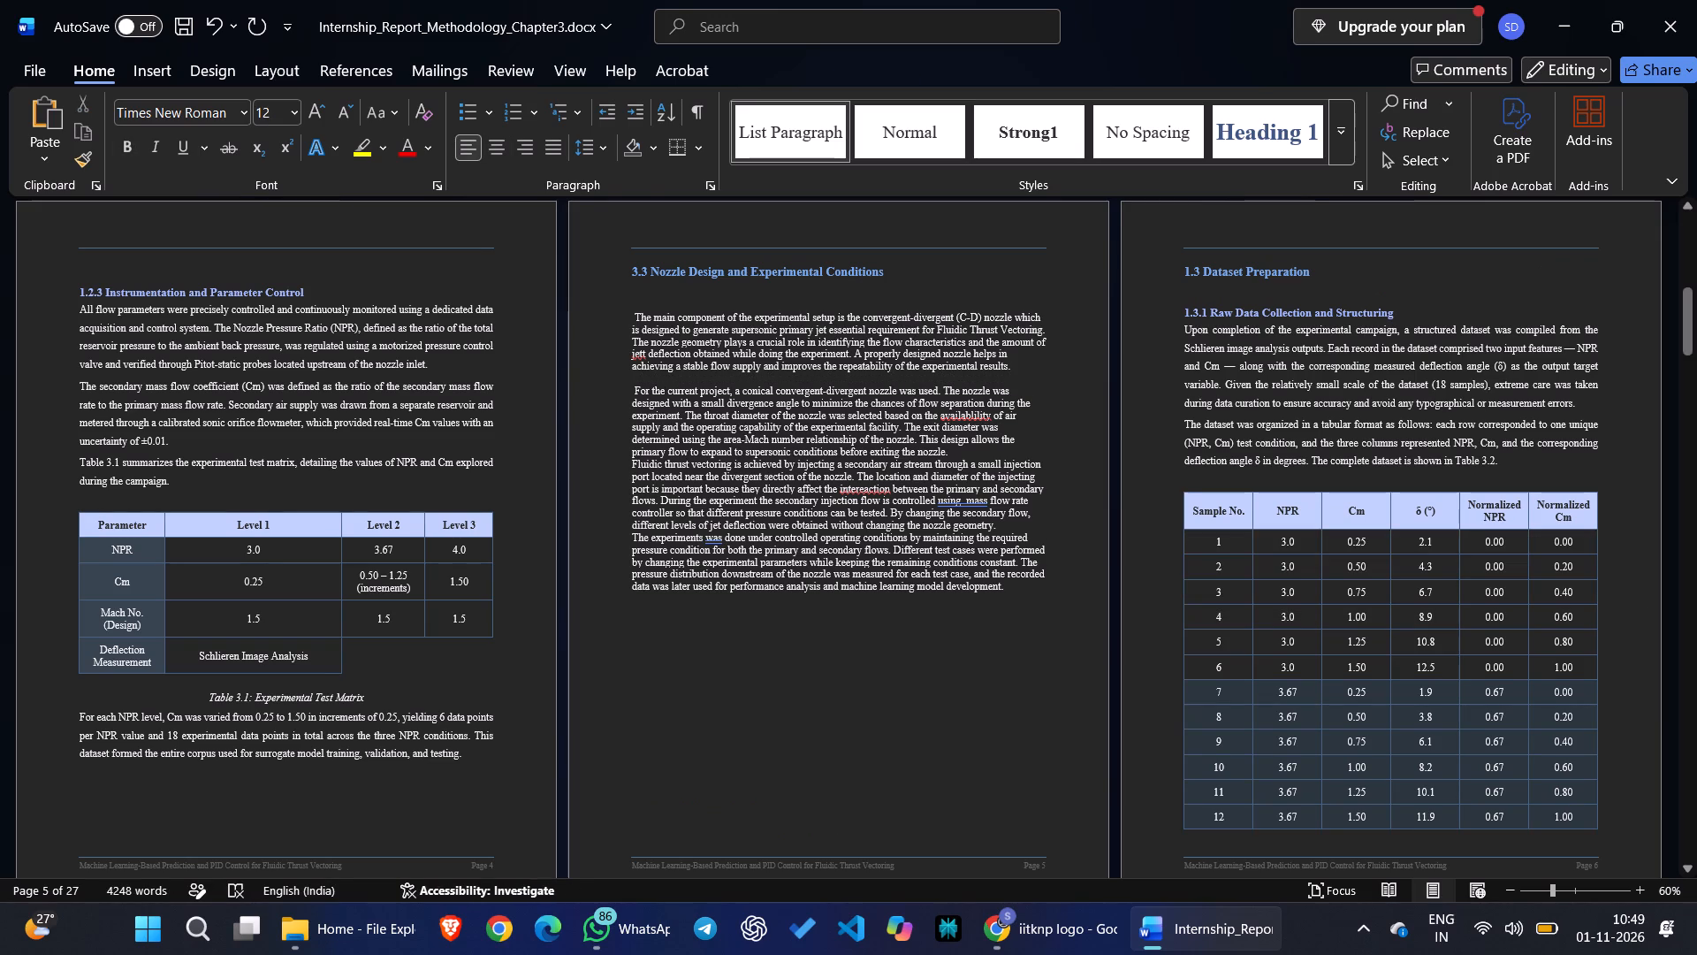
pyautogui.click(981, 448)
pyautogui.press('Return')
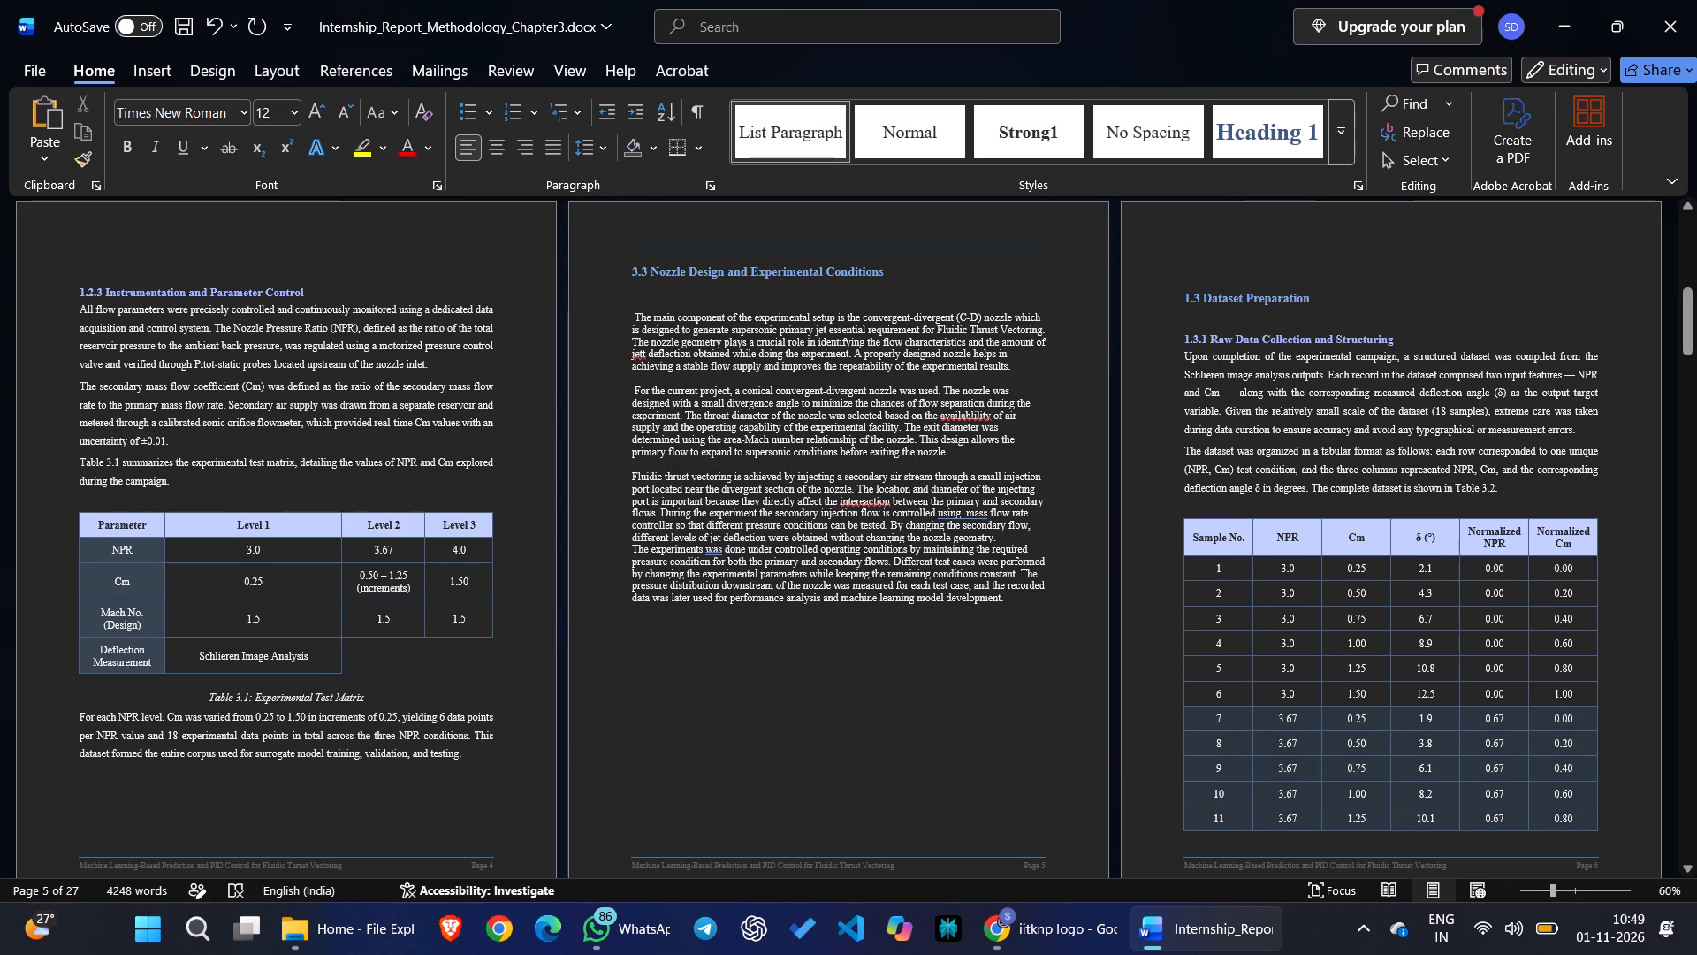
pyautogui.click(1002, 535)
pyautogui.press('Return')
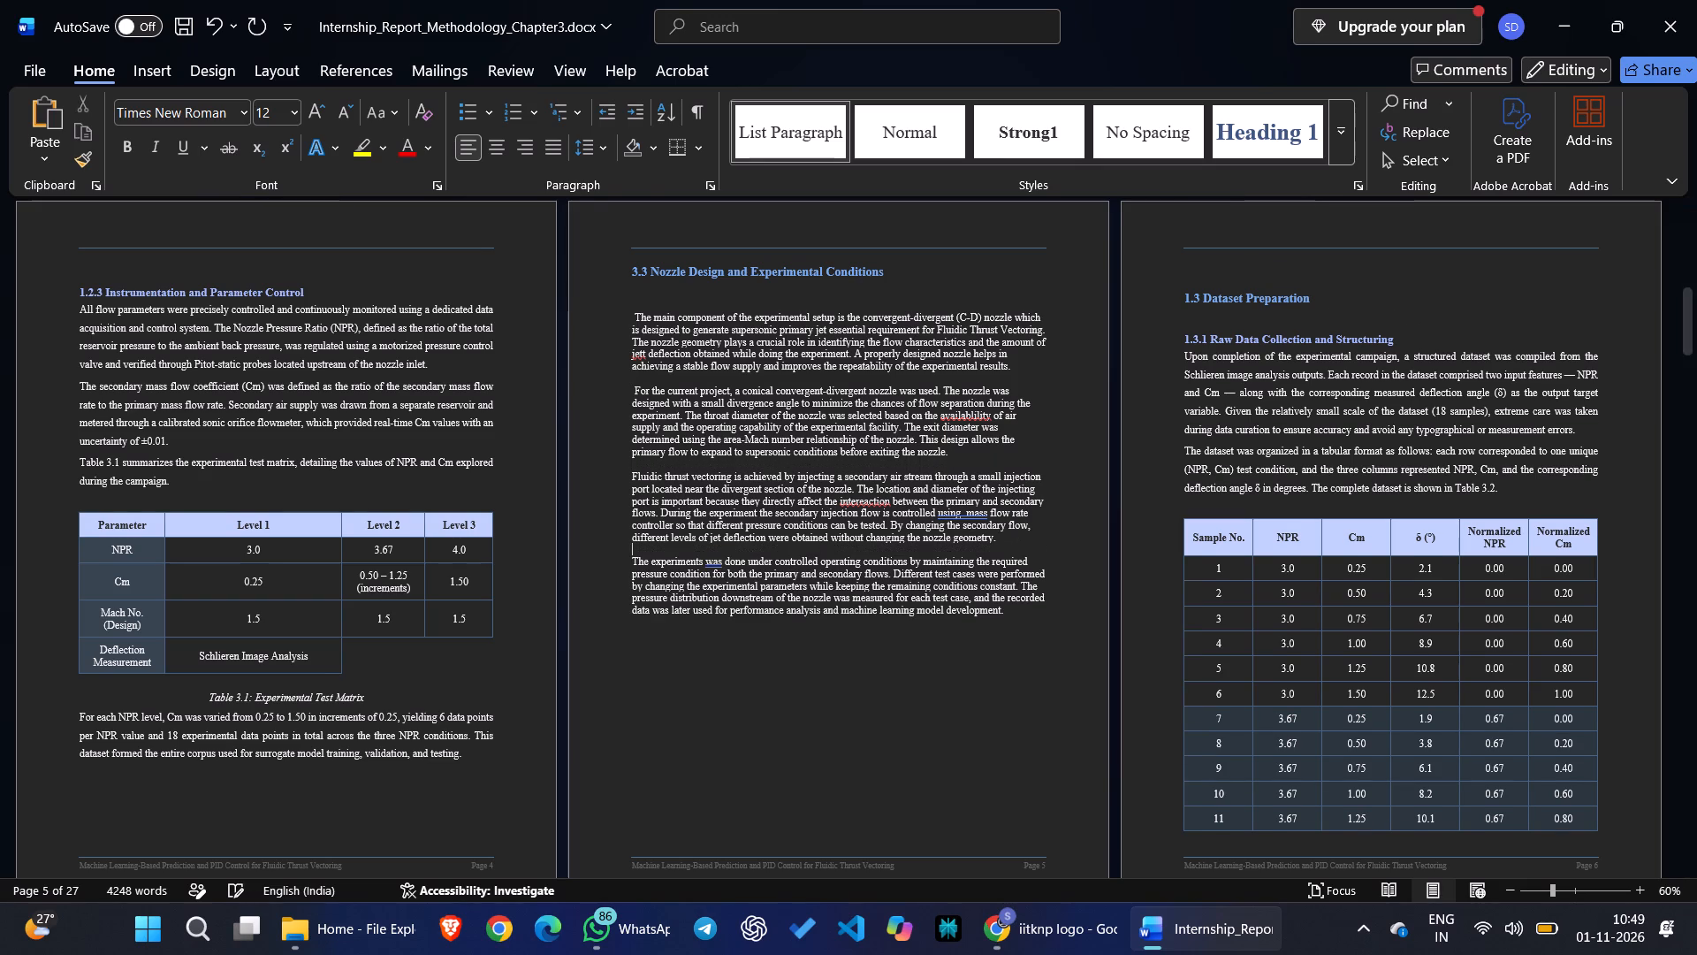
pyautogui.click(1033, 705)
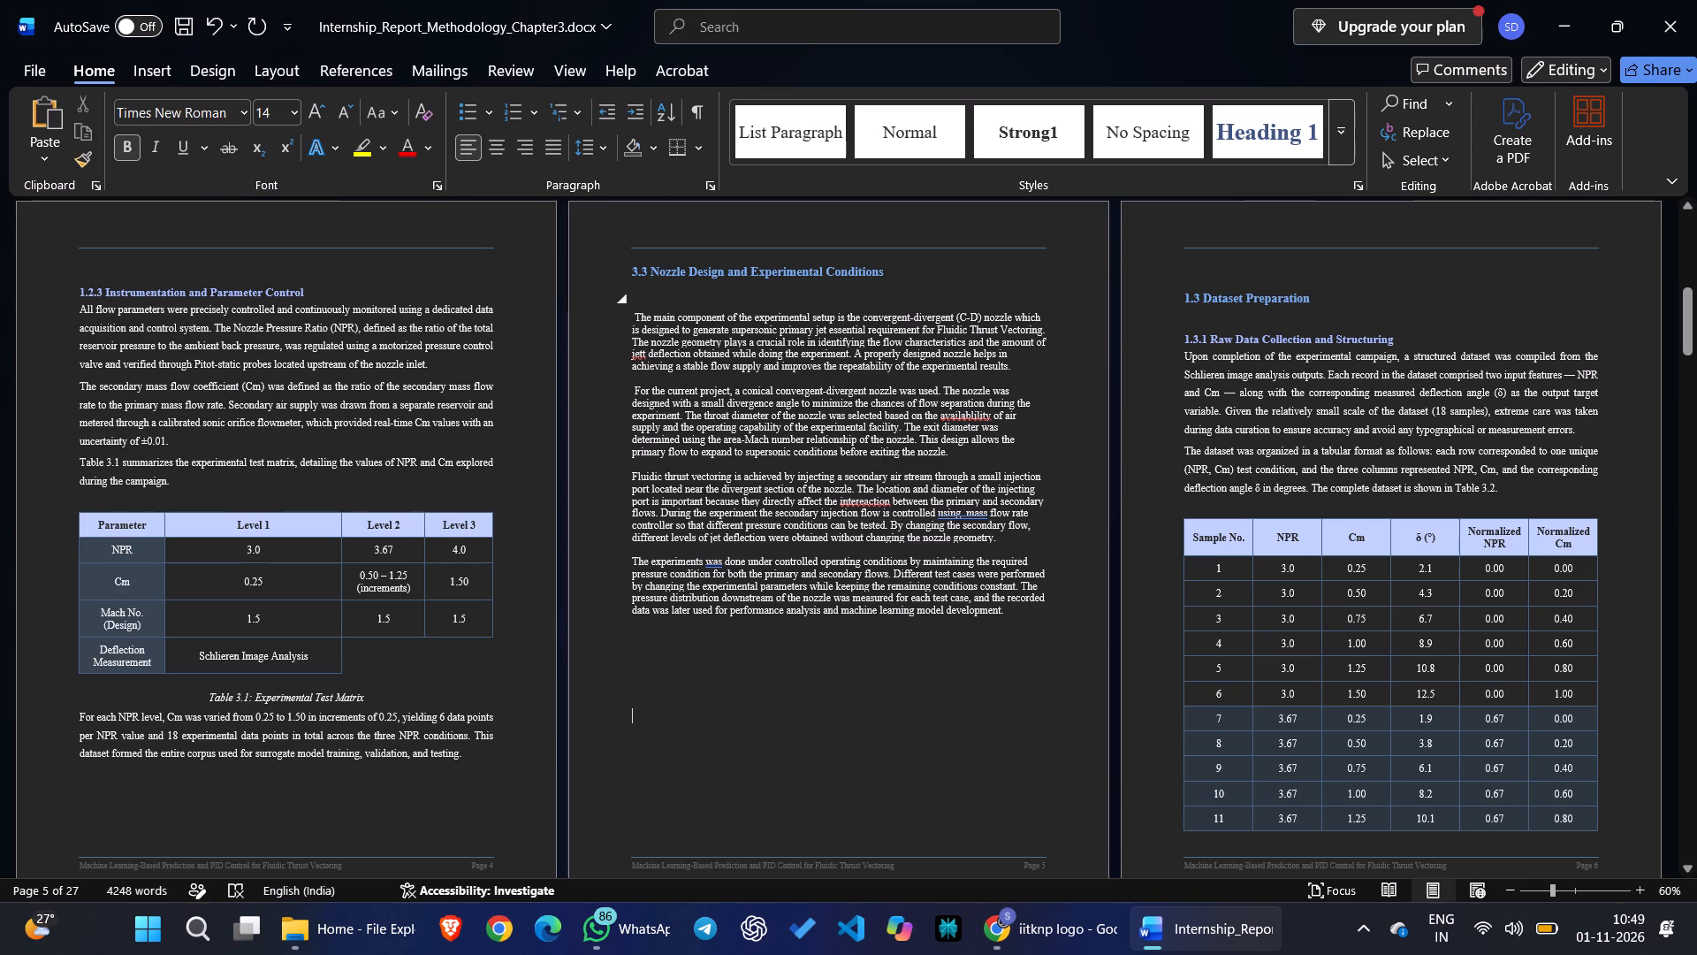
# Set the font size of all section 3.3 body paragraphs to 13.
pyautogui.moveTo(631, 313); pyautogui.dragTo(1000, 614)
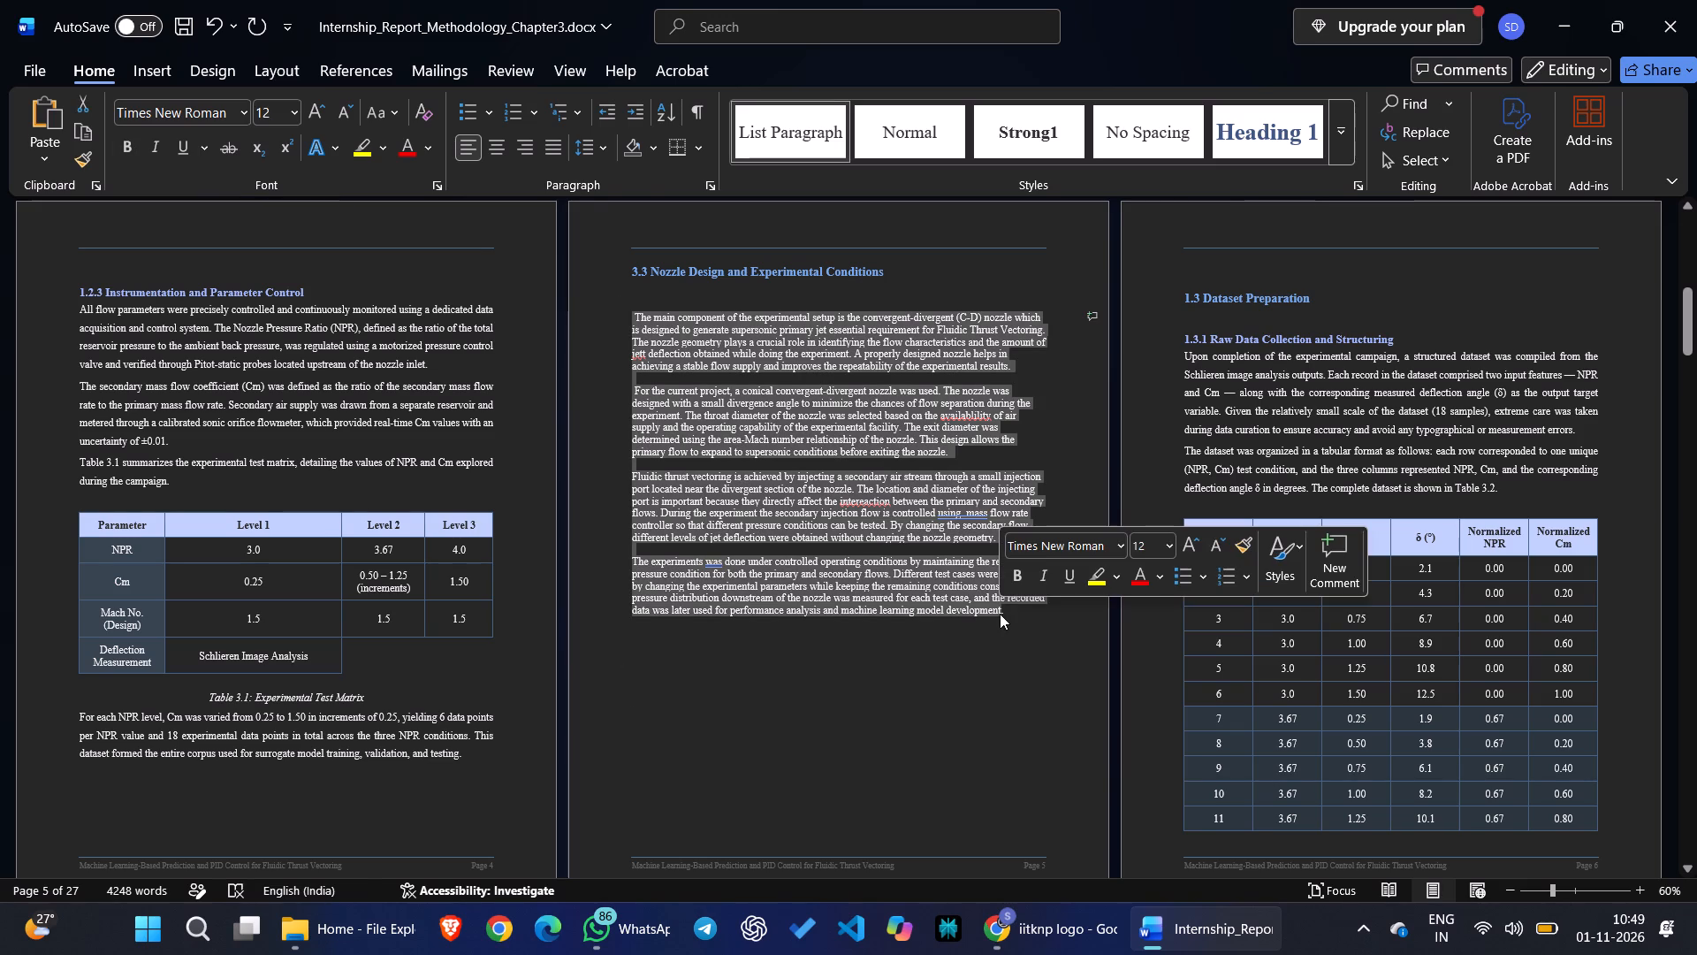
pyautogui.click(1168, 546)
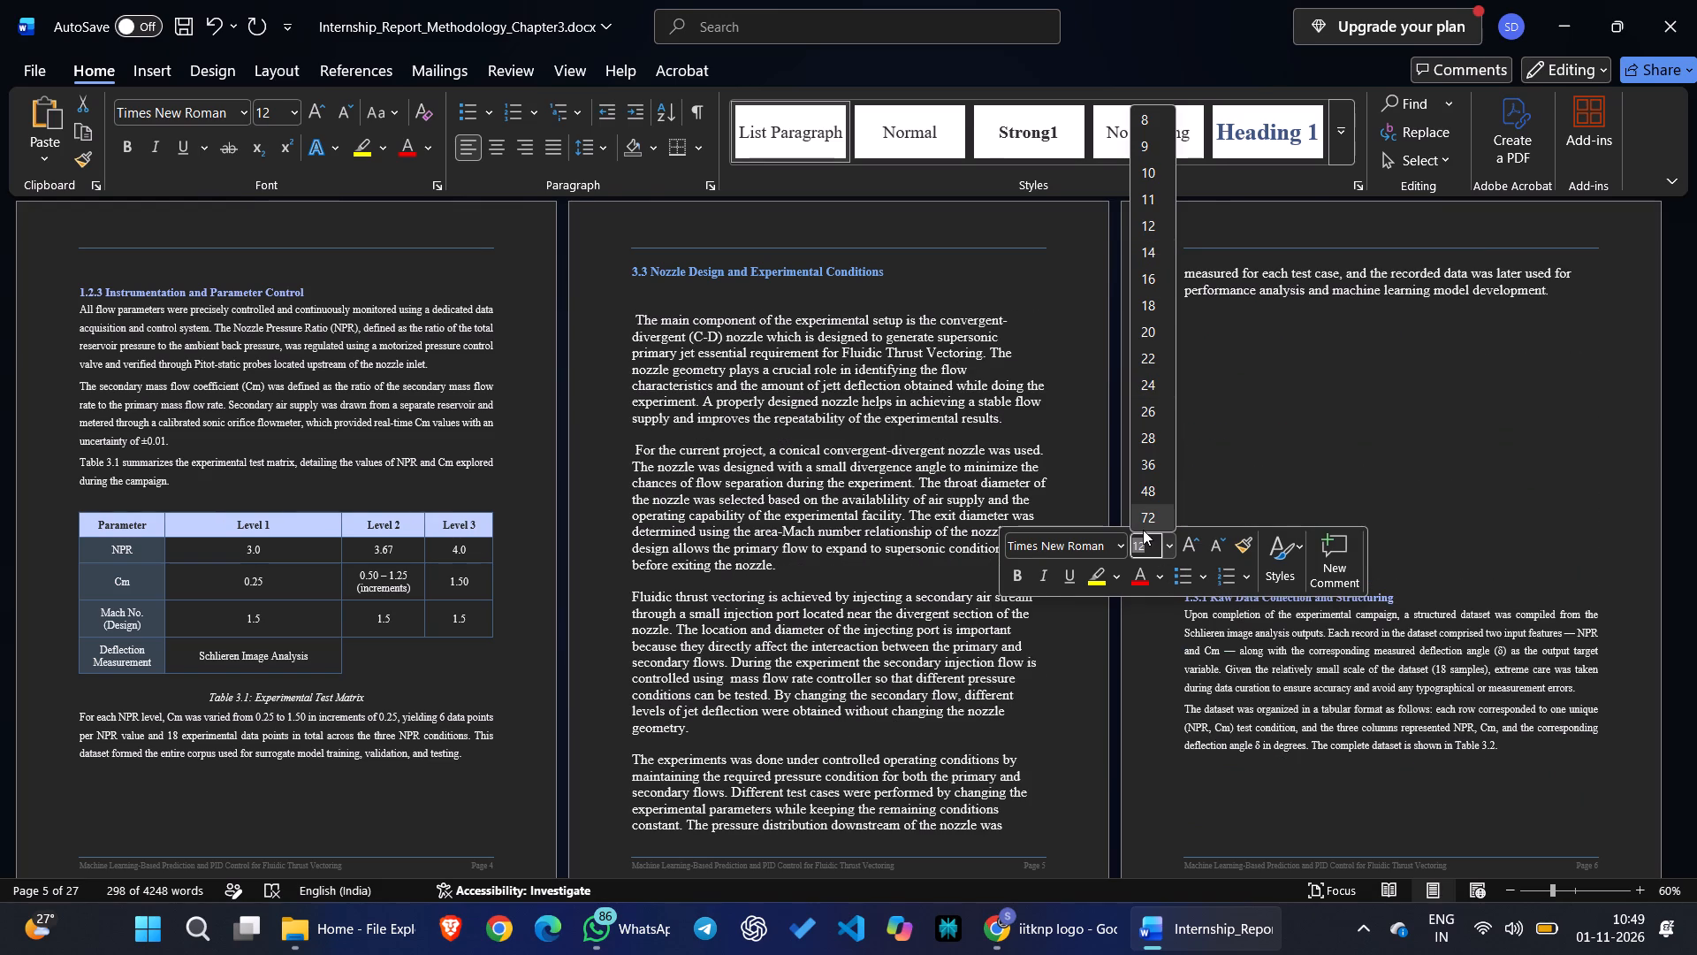
pyautogui.click(1145, 539)
pyautogui.press('BackSpace')
pyautogui.press('3')
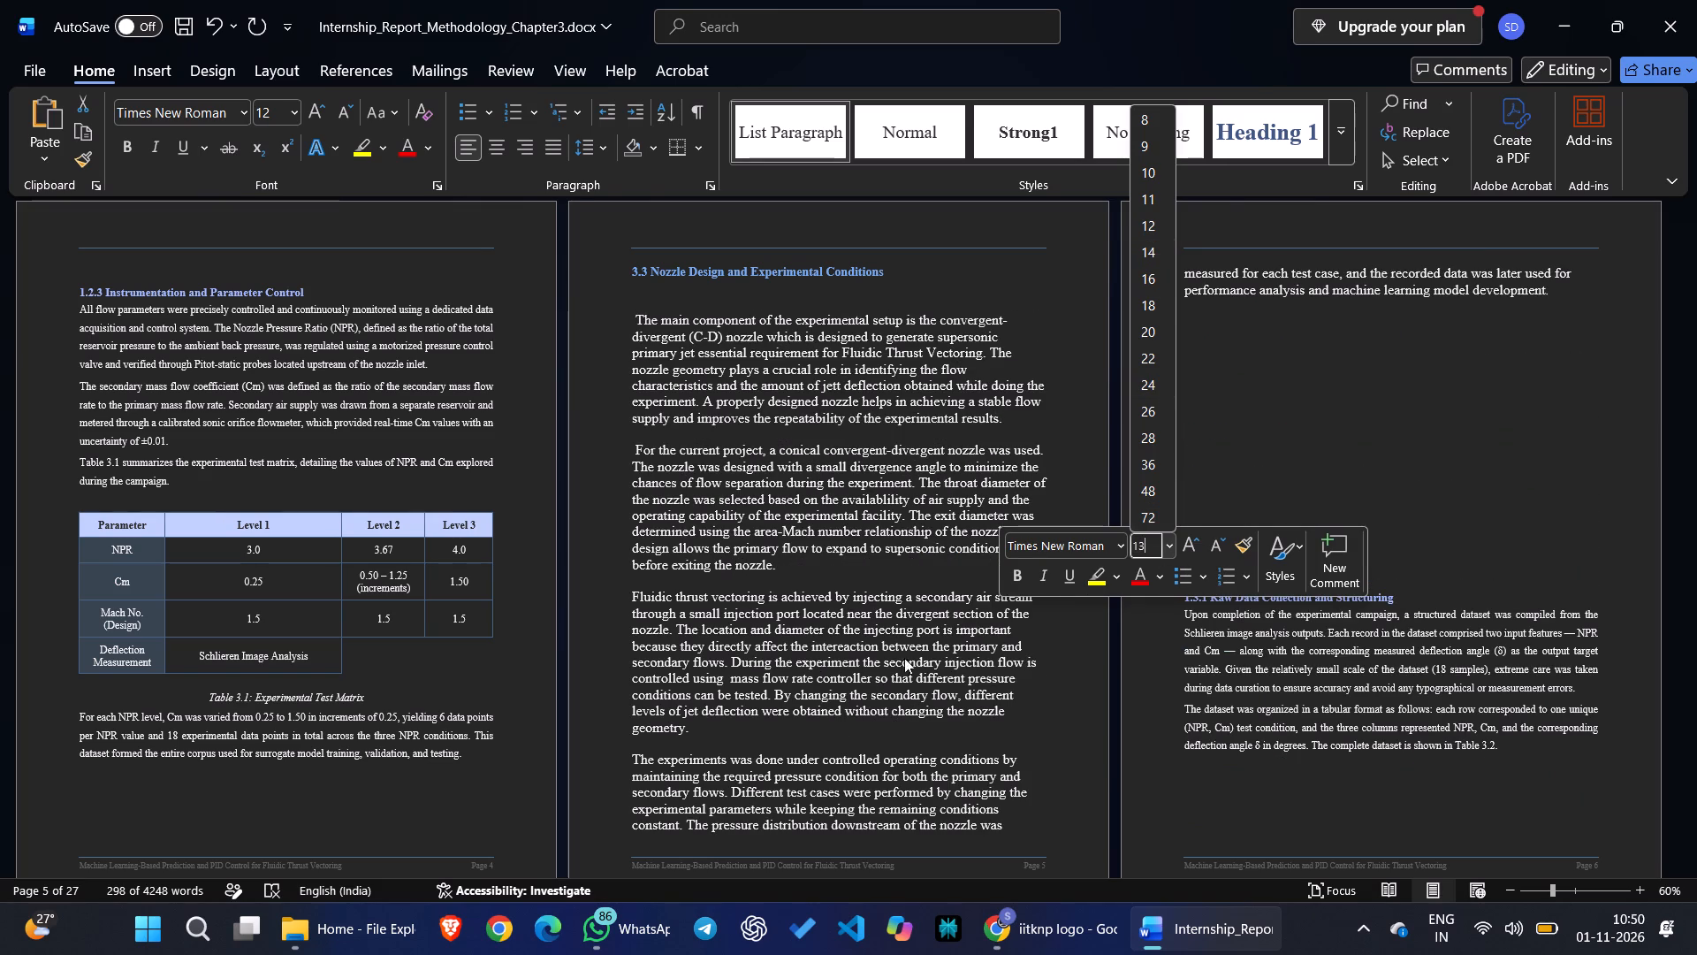
pyautogui.click(895, 661)
pyautogui.click(950, 770)
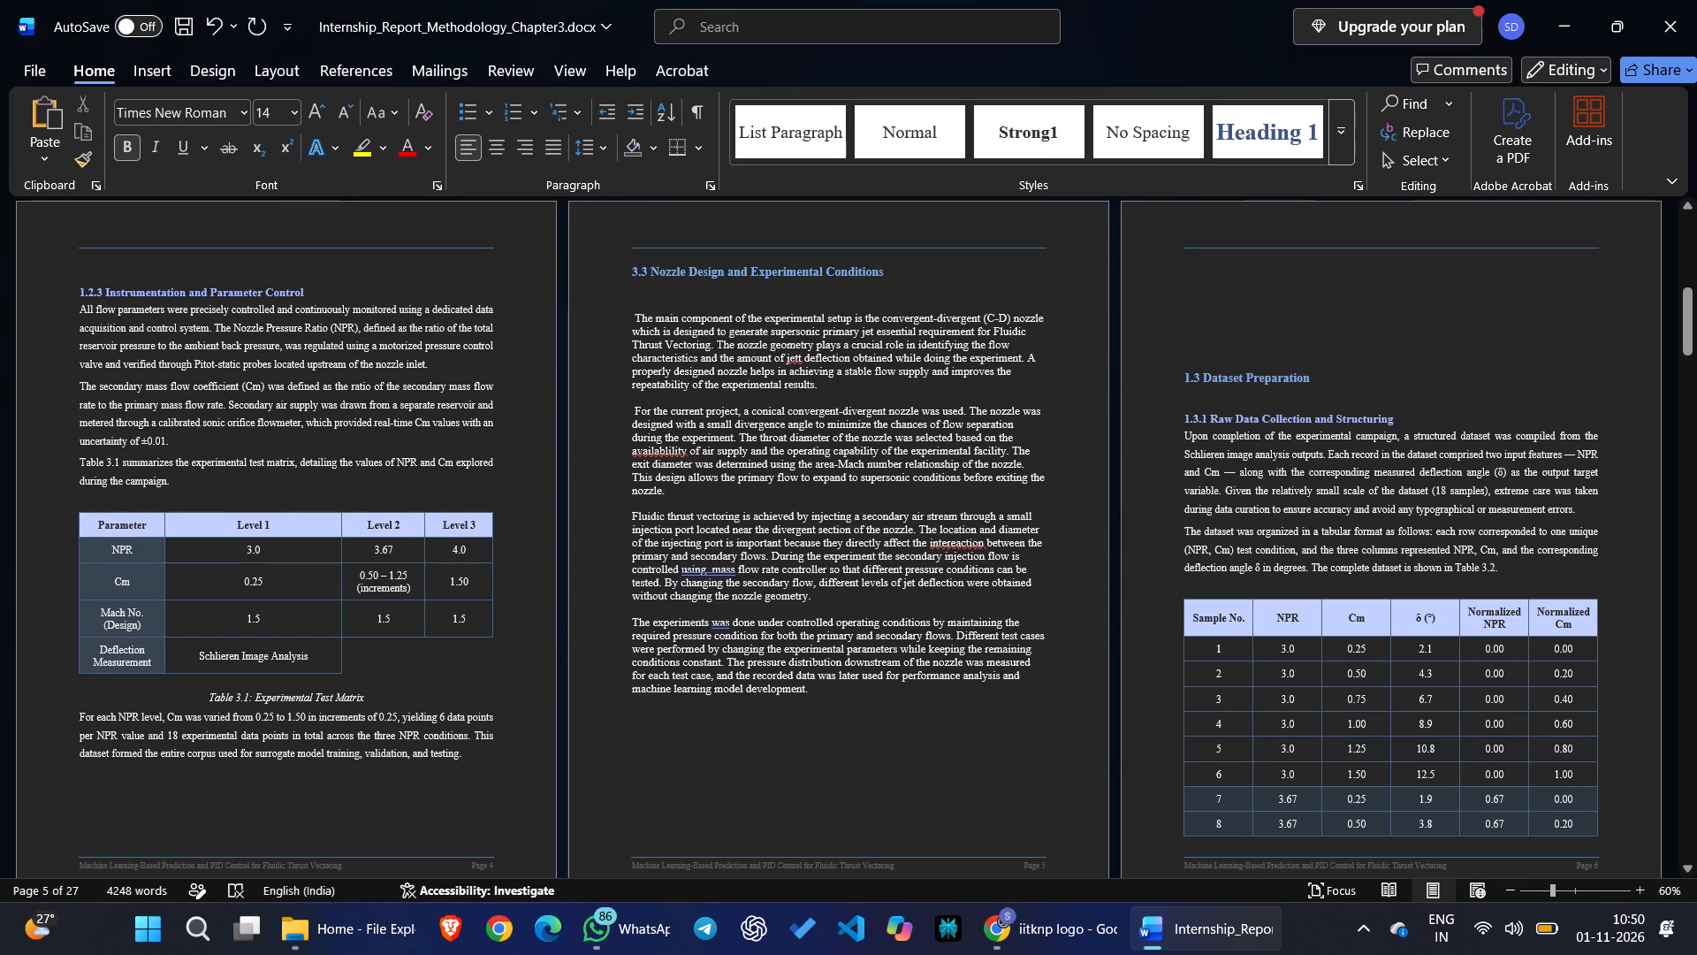
# Delete four empty paragraphs below the section 3.3 body text so "1.3 Dataset Preparation" sits at the top of its page.
pyautogui.scroll(11, 495, 402)
pyautogui.scroll(-1, 495, 402)
pyautogui.scroll(1, 495, 402)
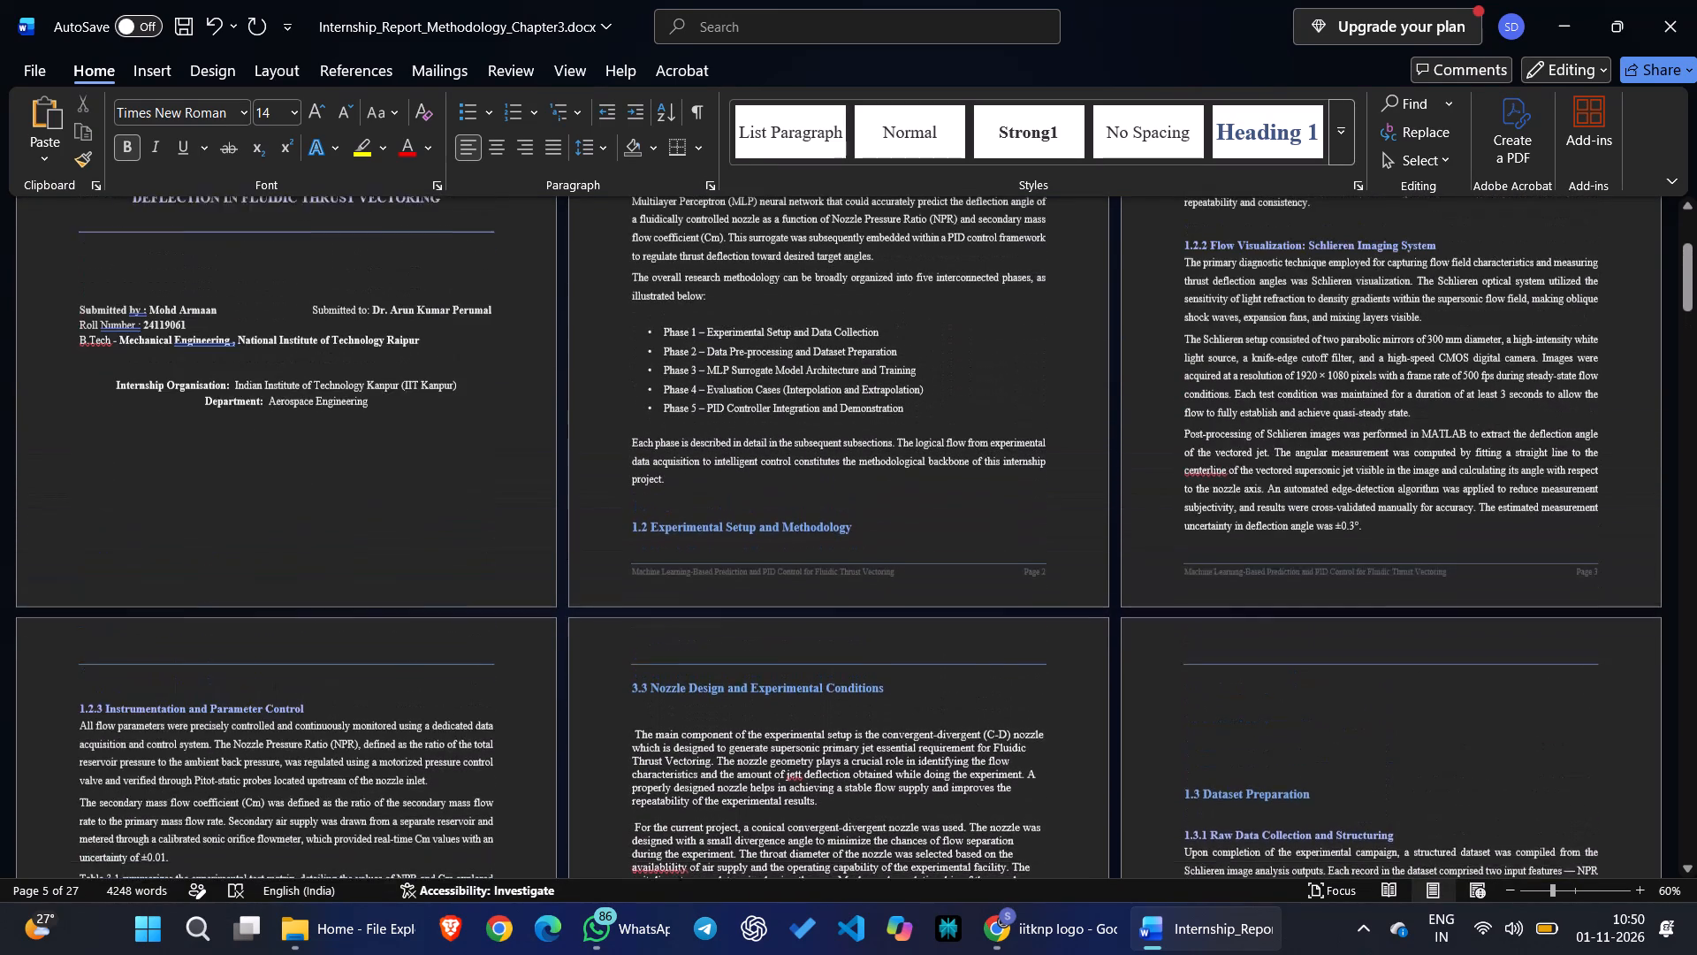
pyautogui.click(852, 384)
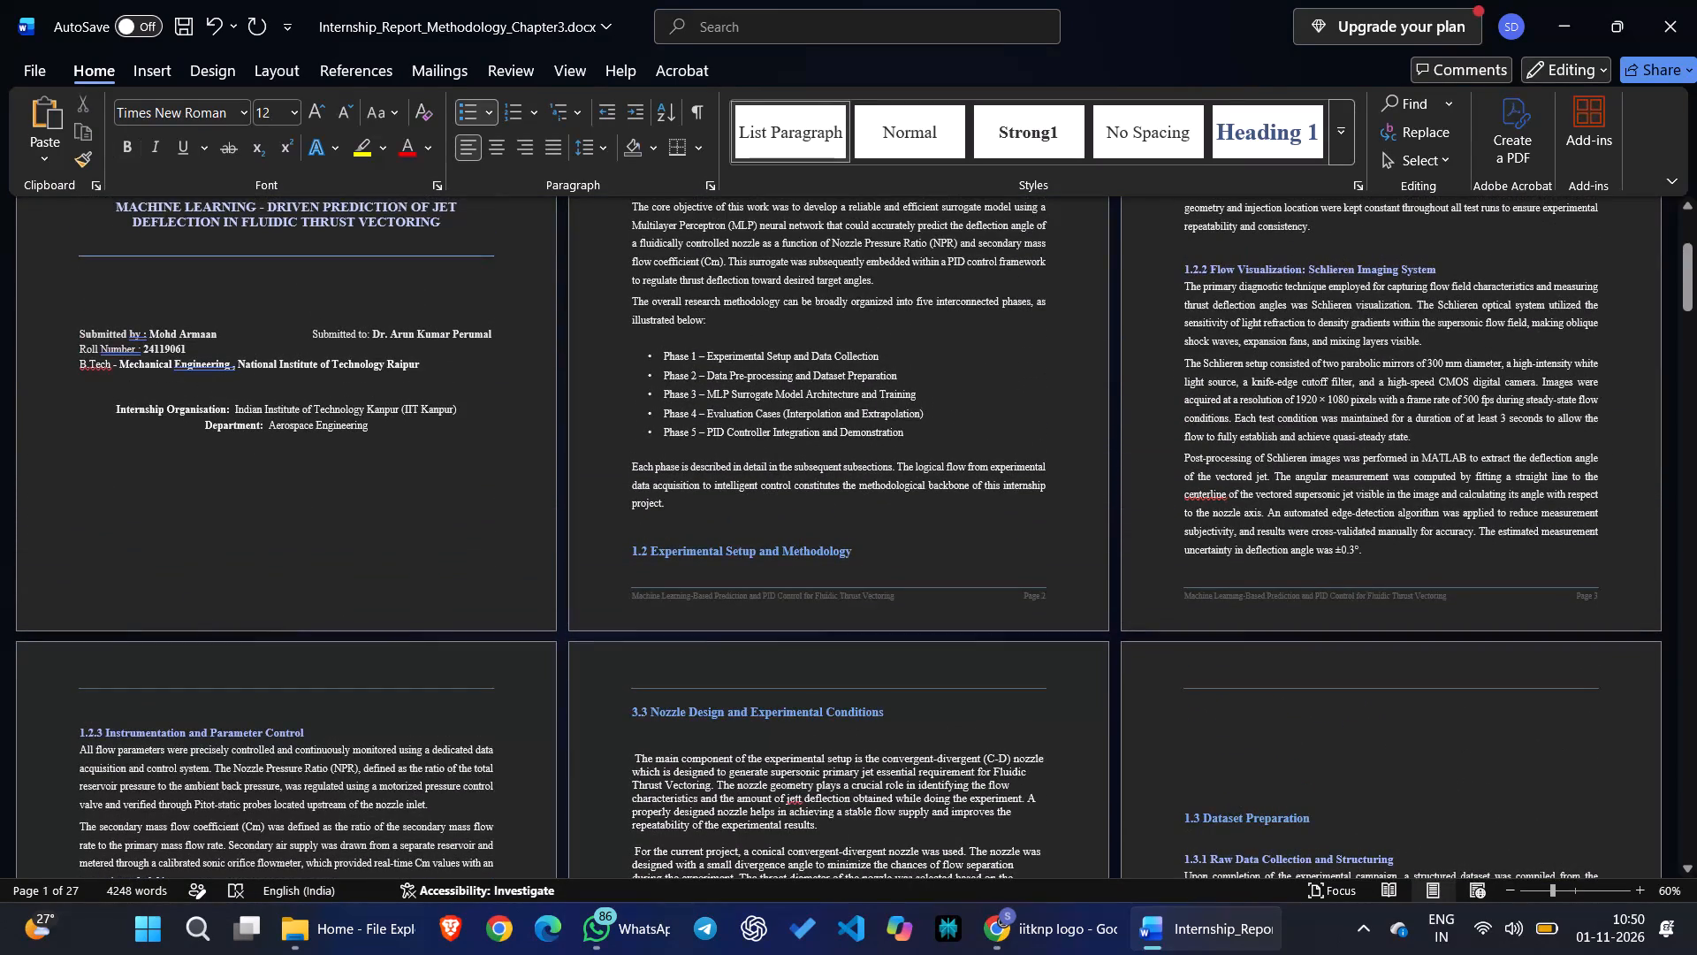
pyautogui.scroll(-3, 905, 615)
pyautogui.click(932, 828)
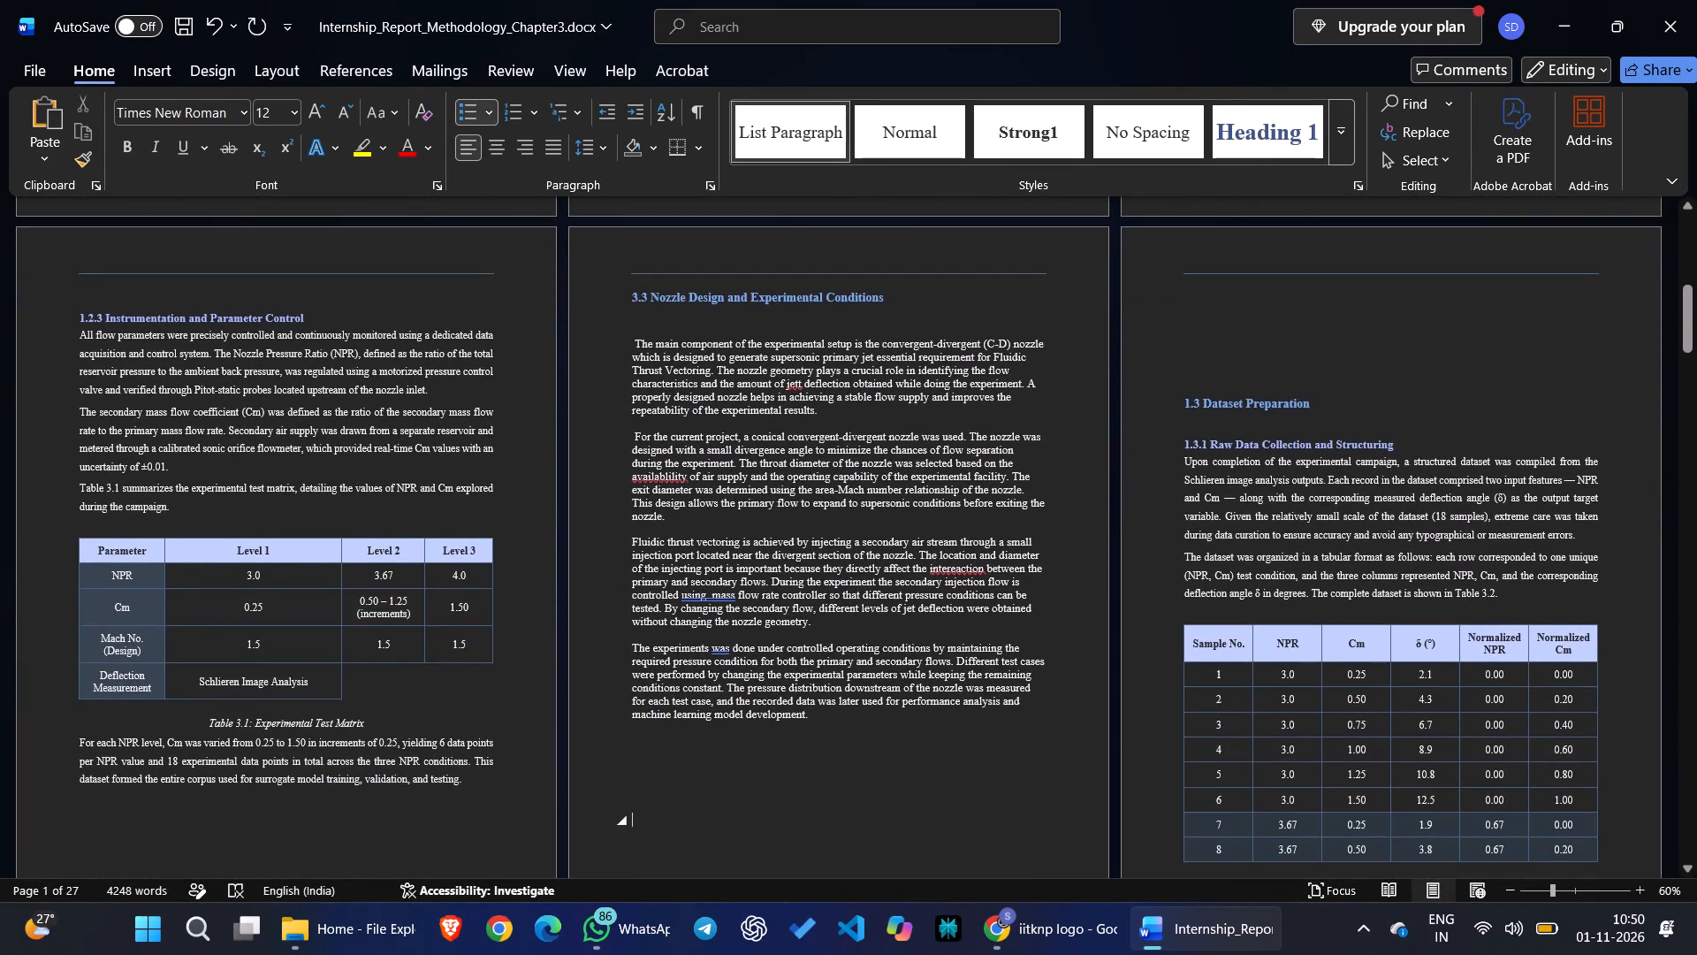
pyautogui.press('BackSpace')
pyautogui.press('BackSpace')
pyautogui.press('BackSpace')
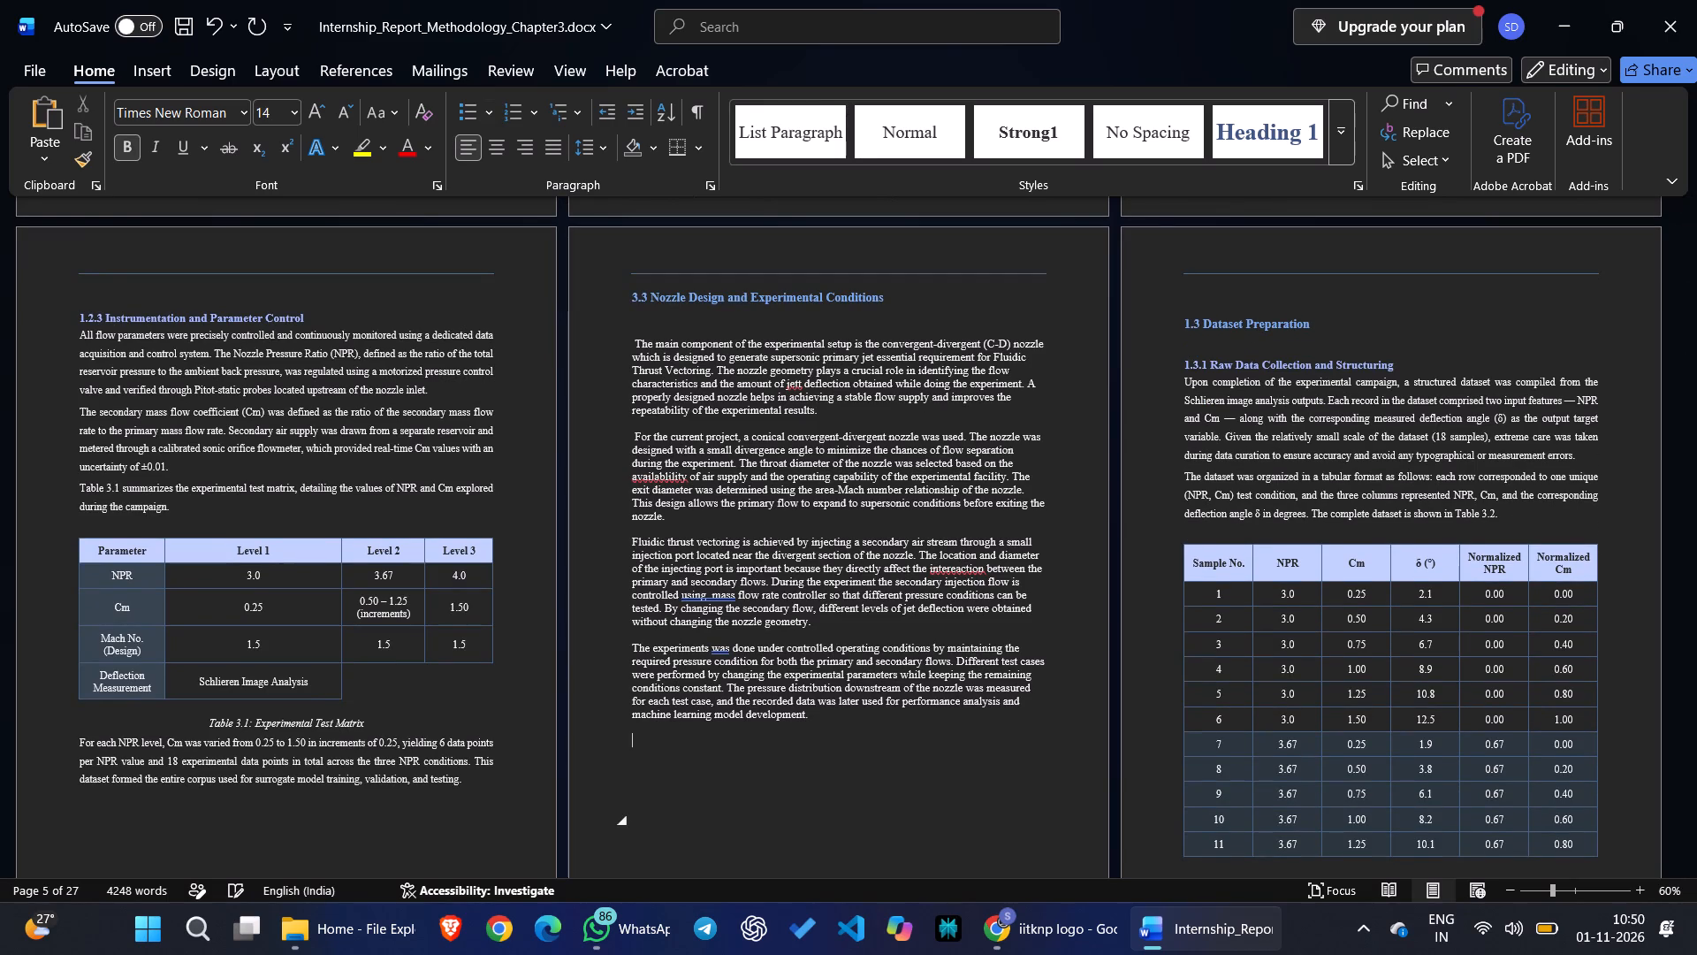
pyautogui.press('BackSpace')
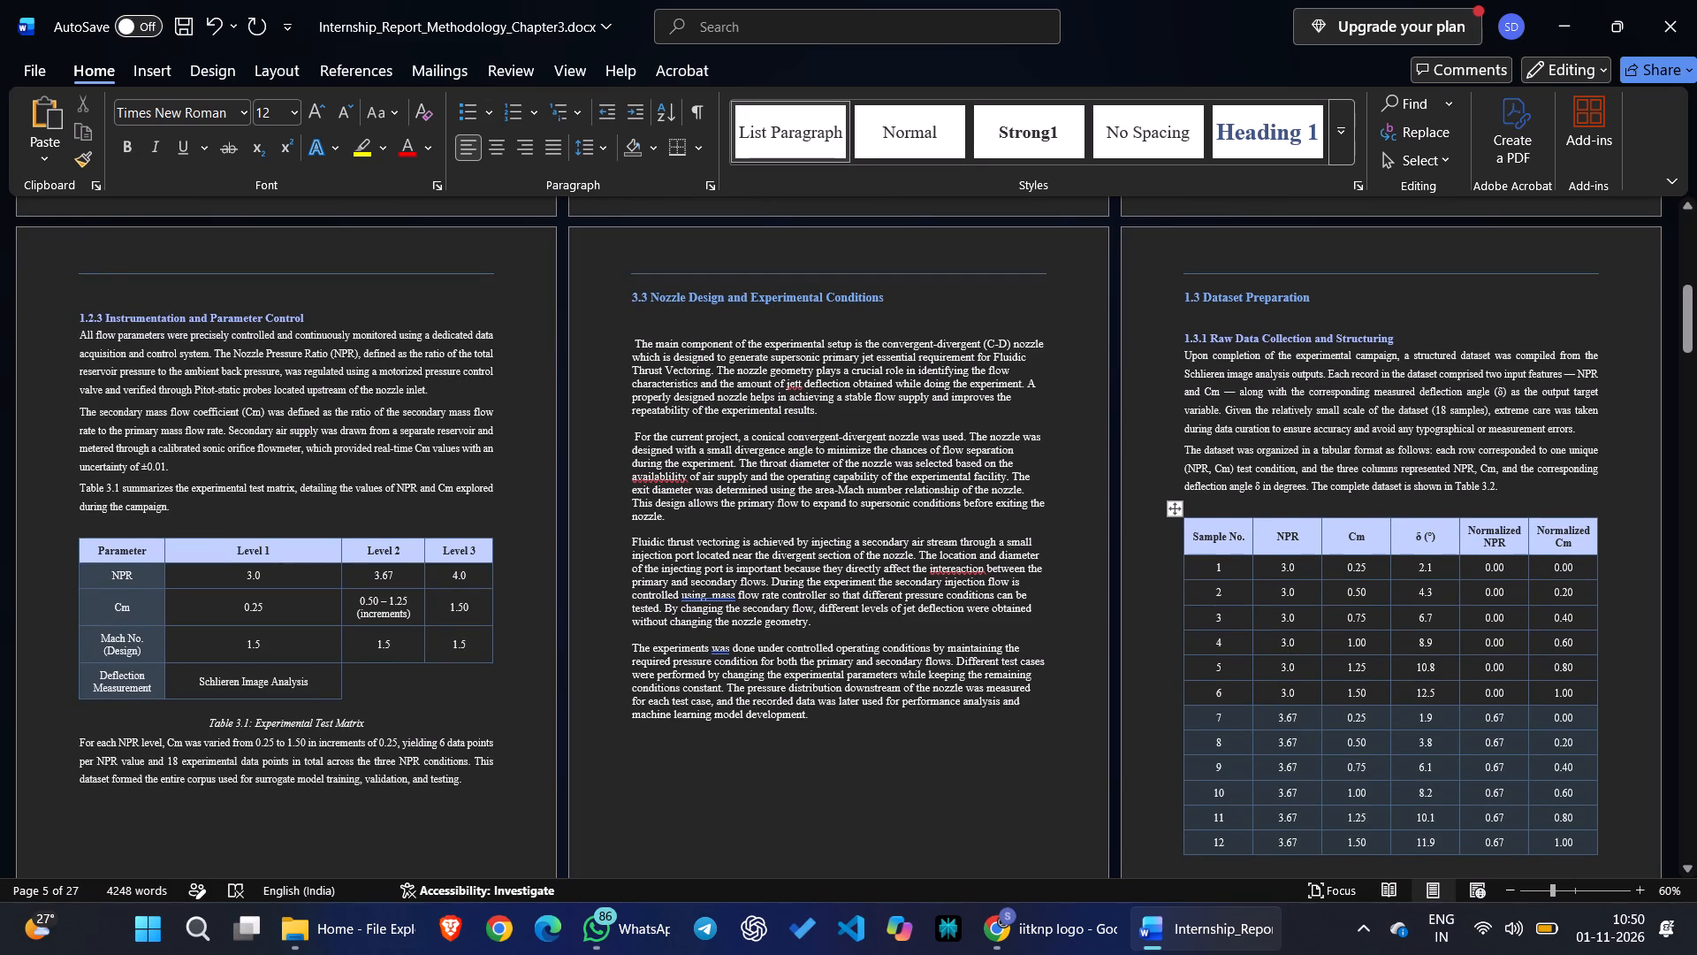
# Check the page layout from section 3.3 through section 3.4 with several pages in view.
pyautogui.click(1366, 438)
pyautogui.scroll(-1, 1366, 438)
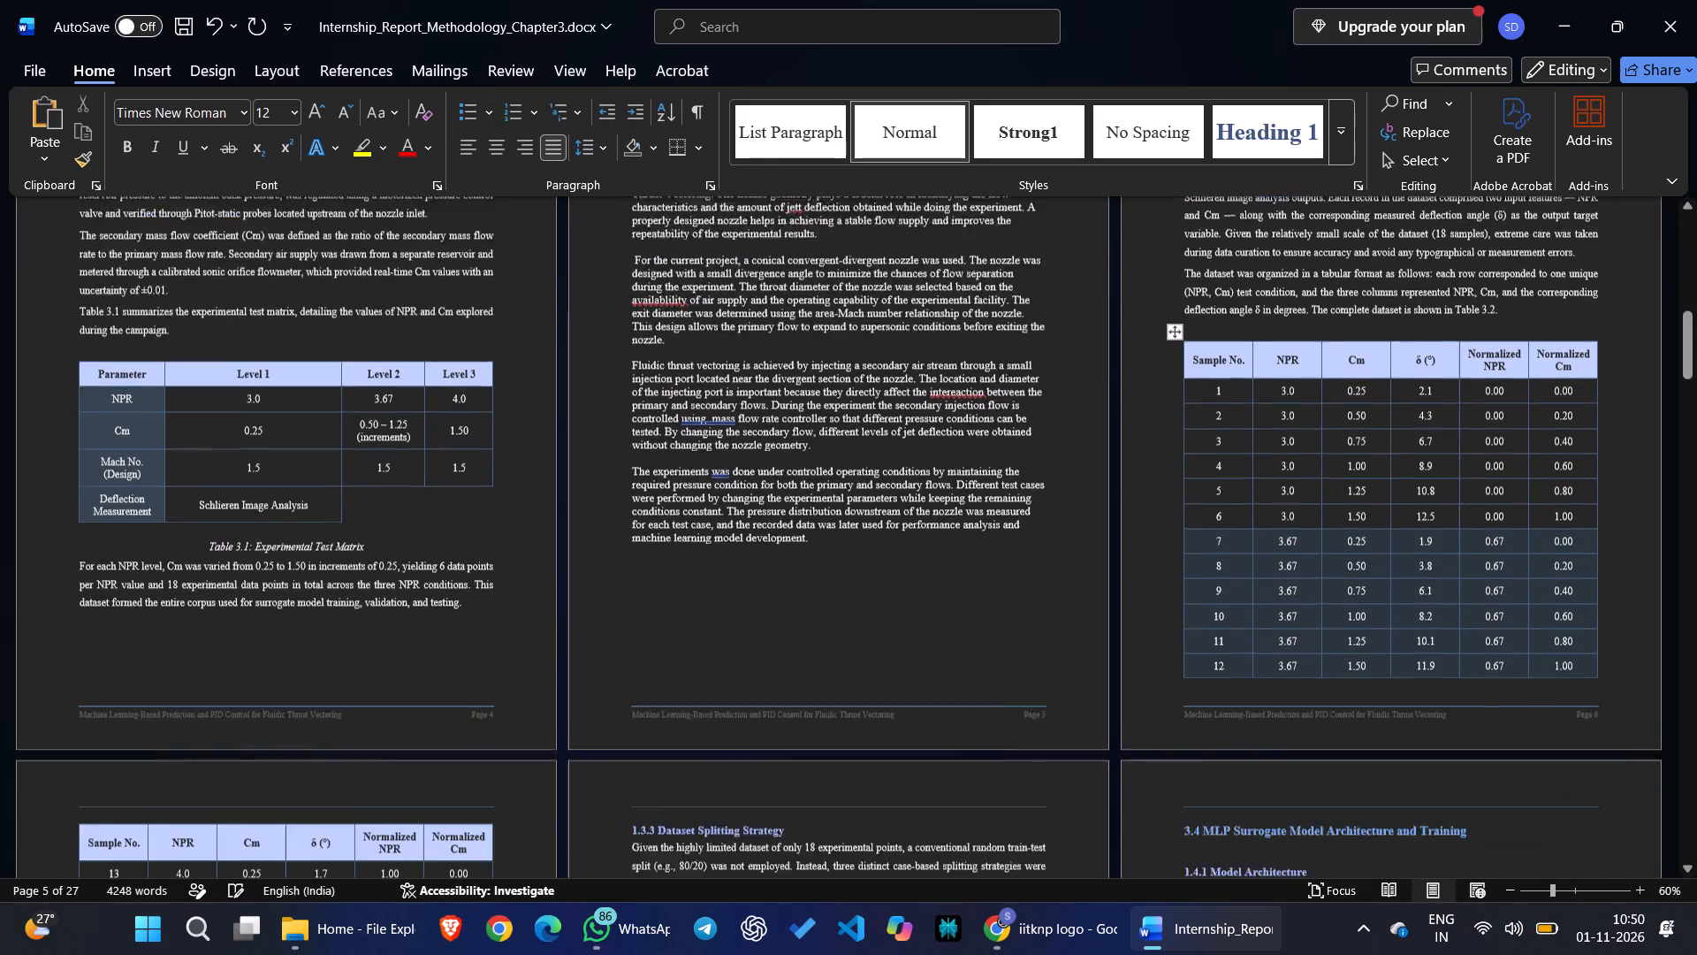
pyautogui.scroll(-1, 1366, 438)
pyautogui.click(888, 516)
pyautogui.scroll(-1, 888, 516)
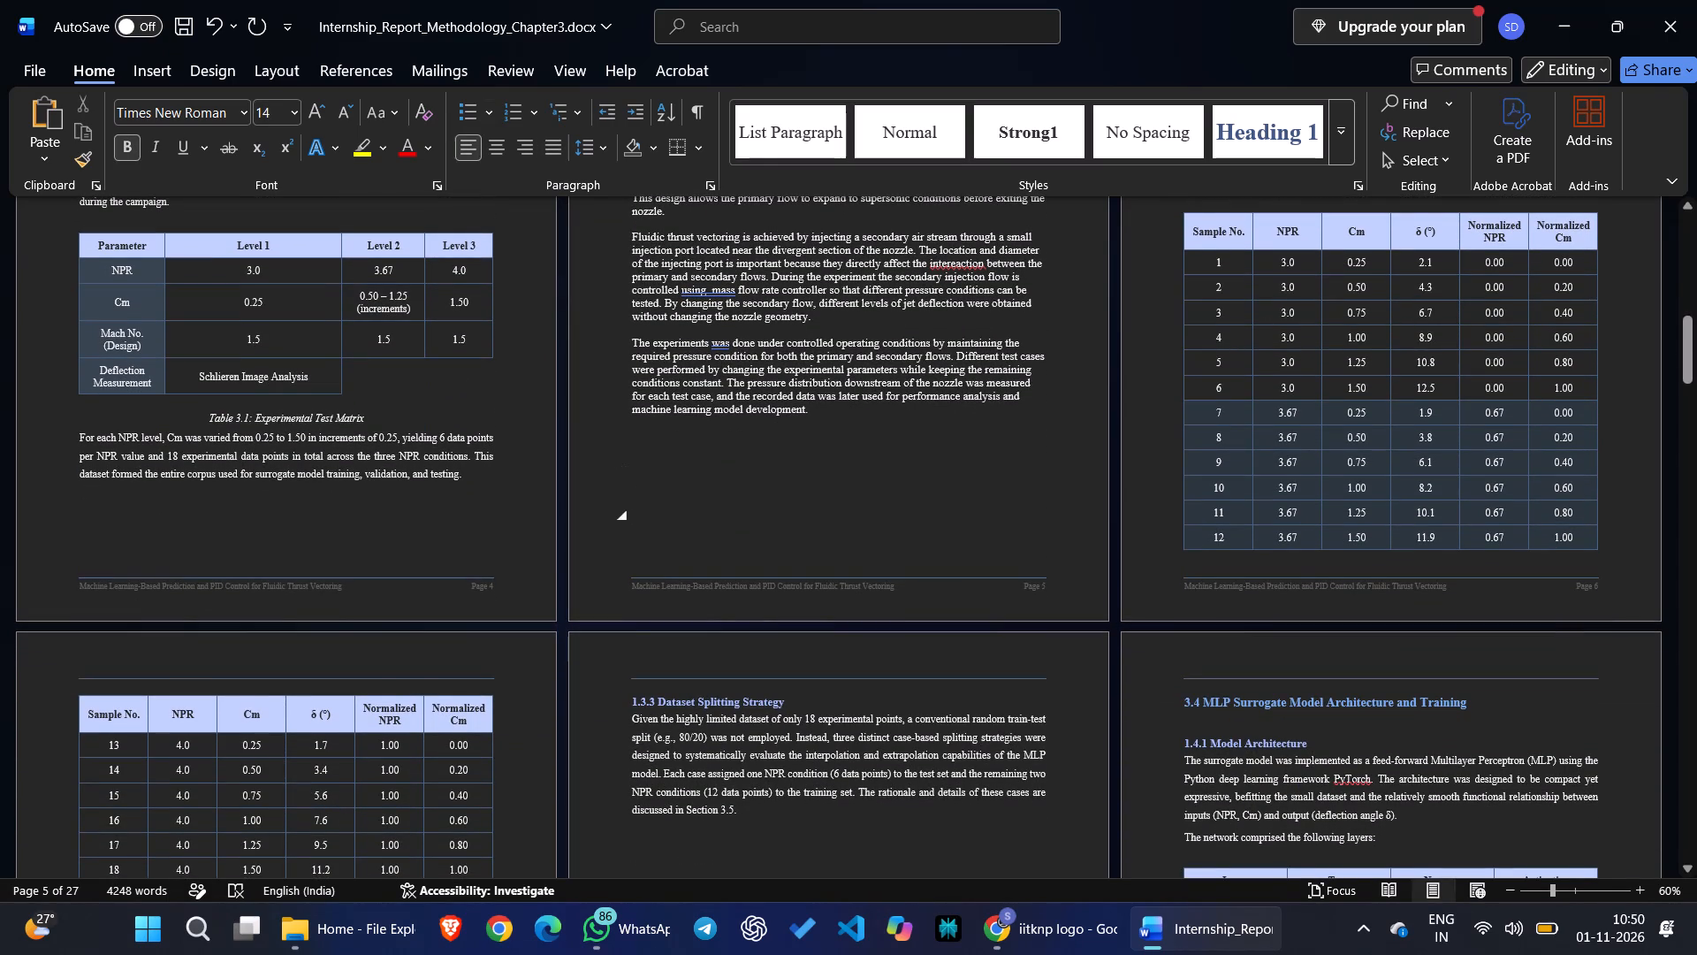
pyautogui.scroll(-3, 888, 516)
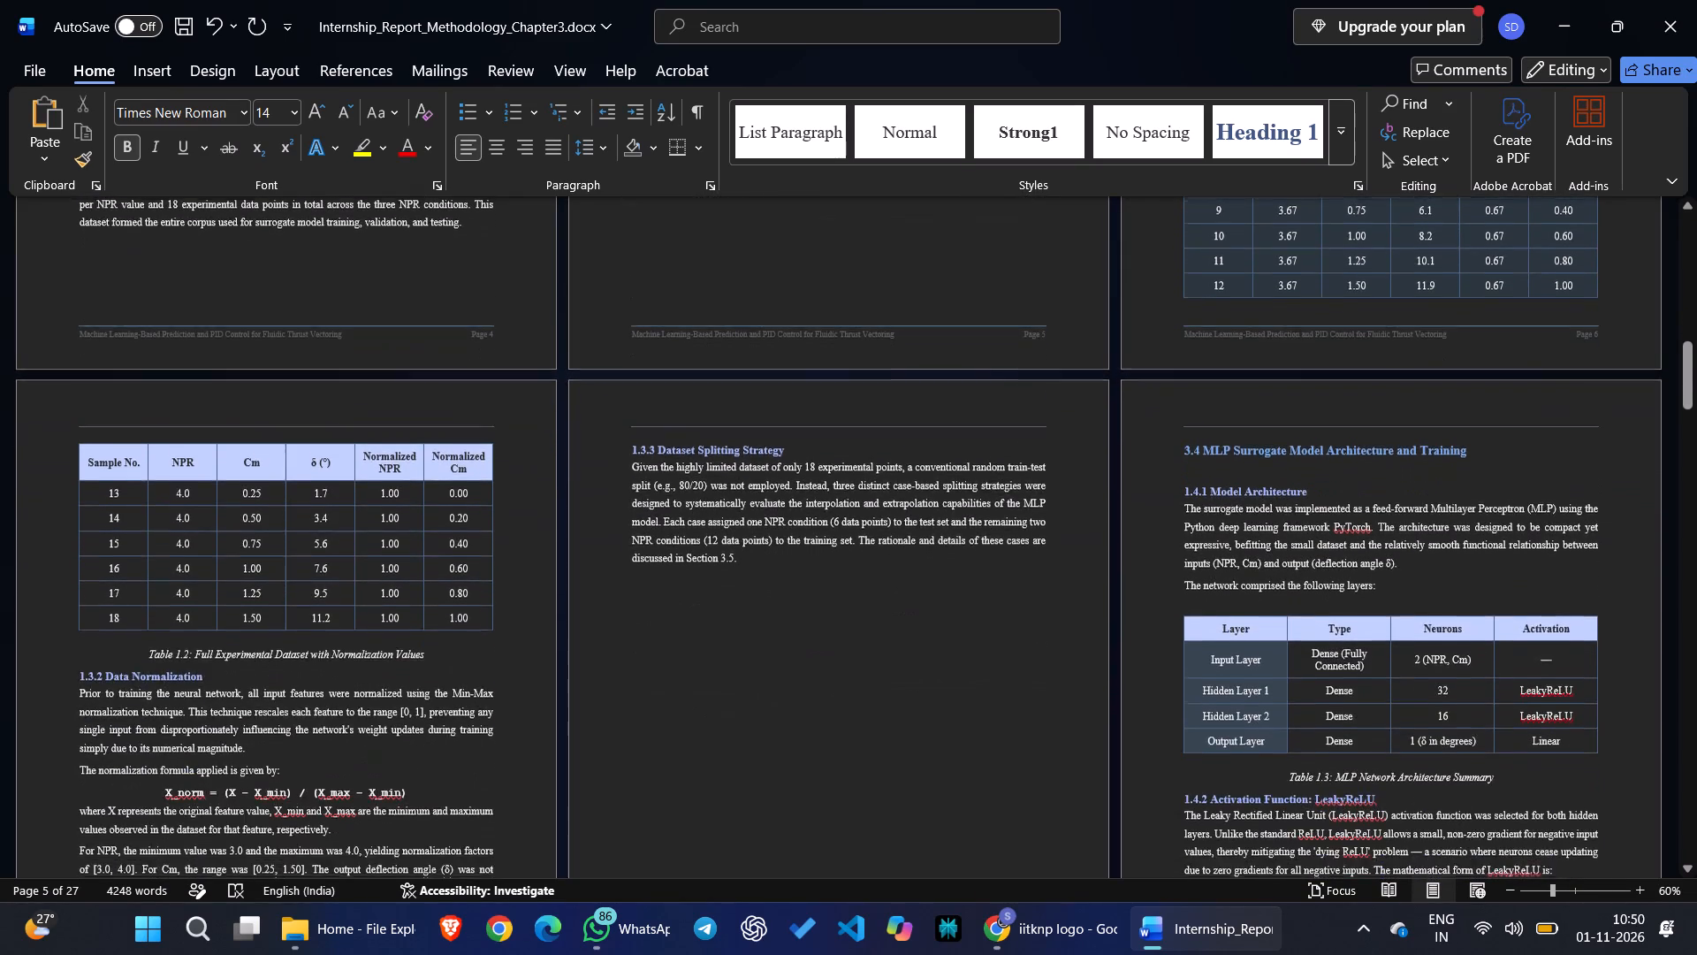
pyautogui.scroll(-3, 888, 516)
pyautogui.scroll(2, 888, 516)
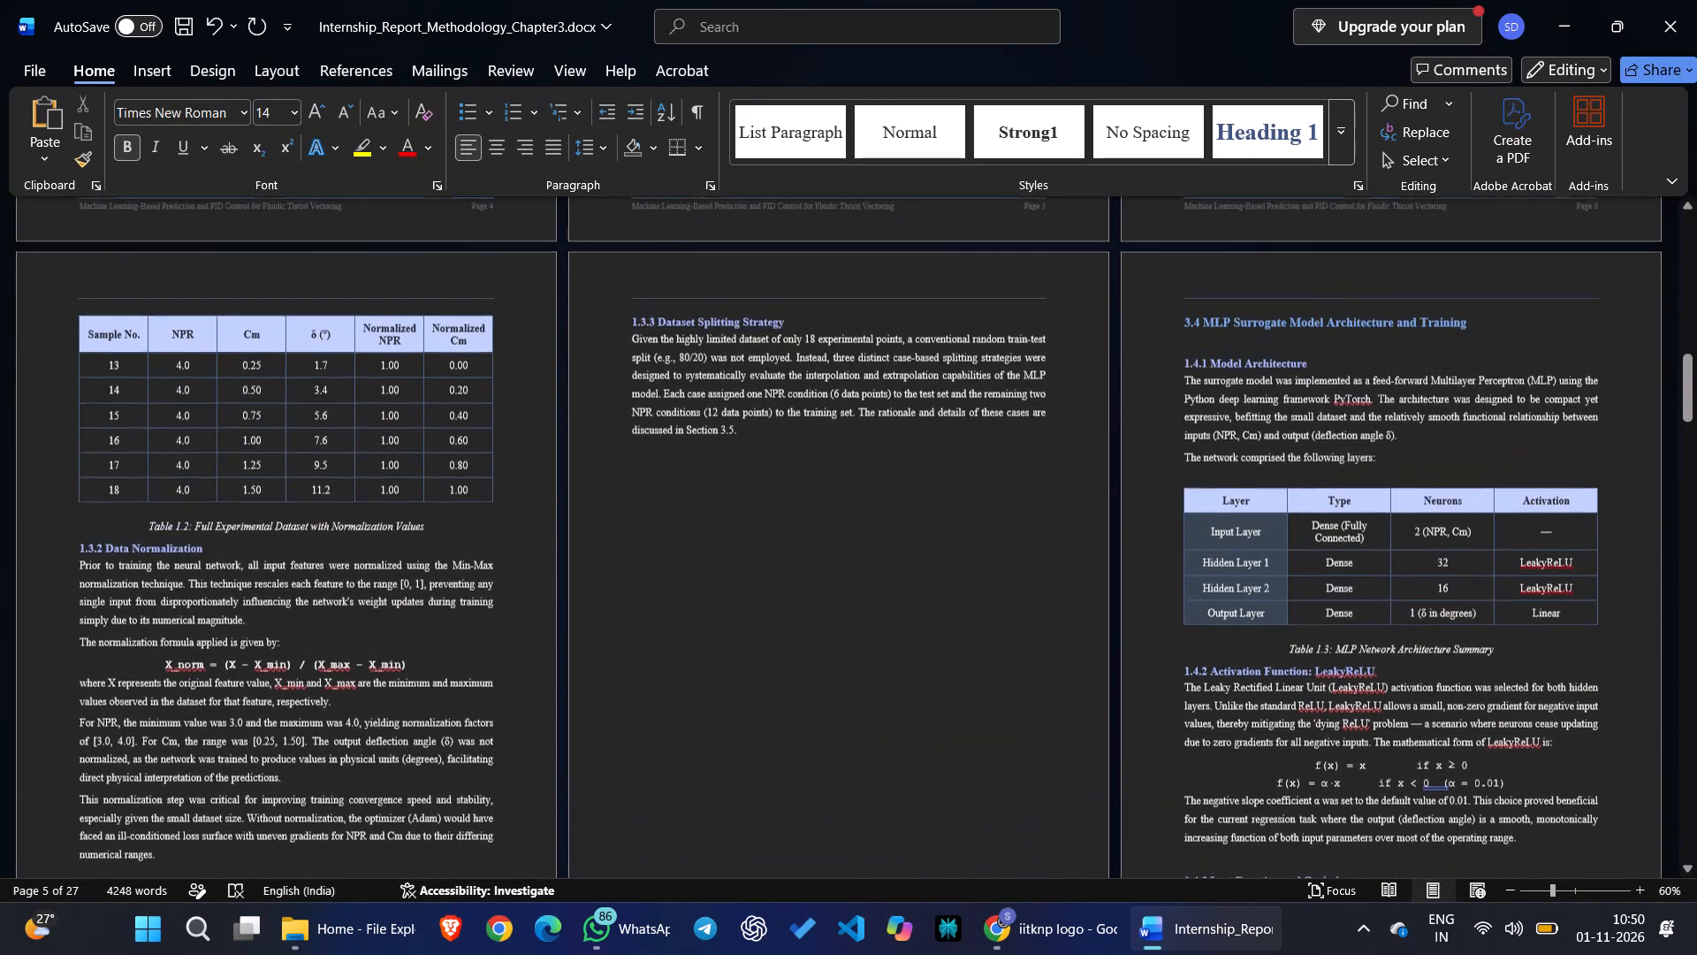
pyautogui.scroll(1, 888, 516)
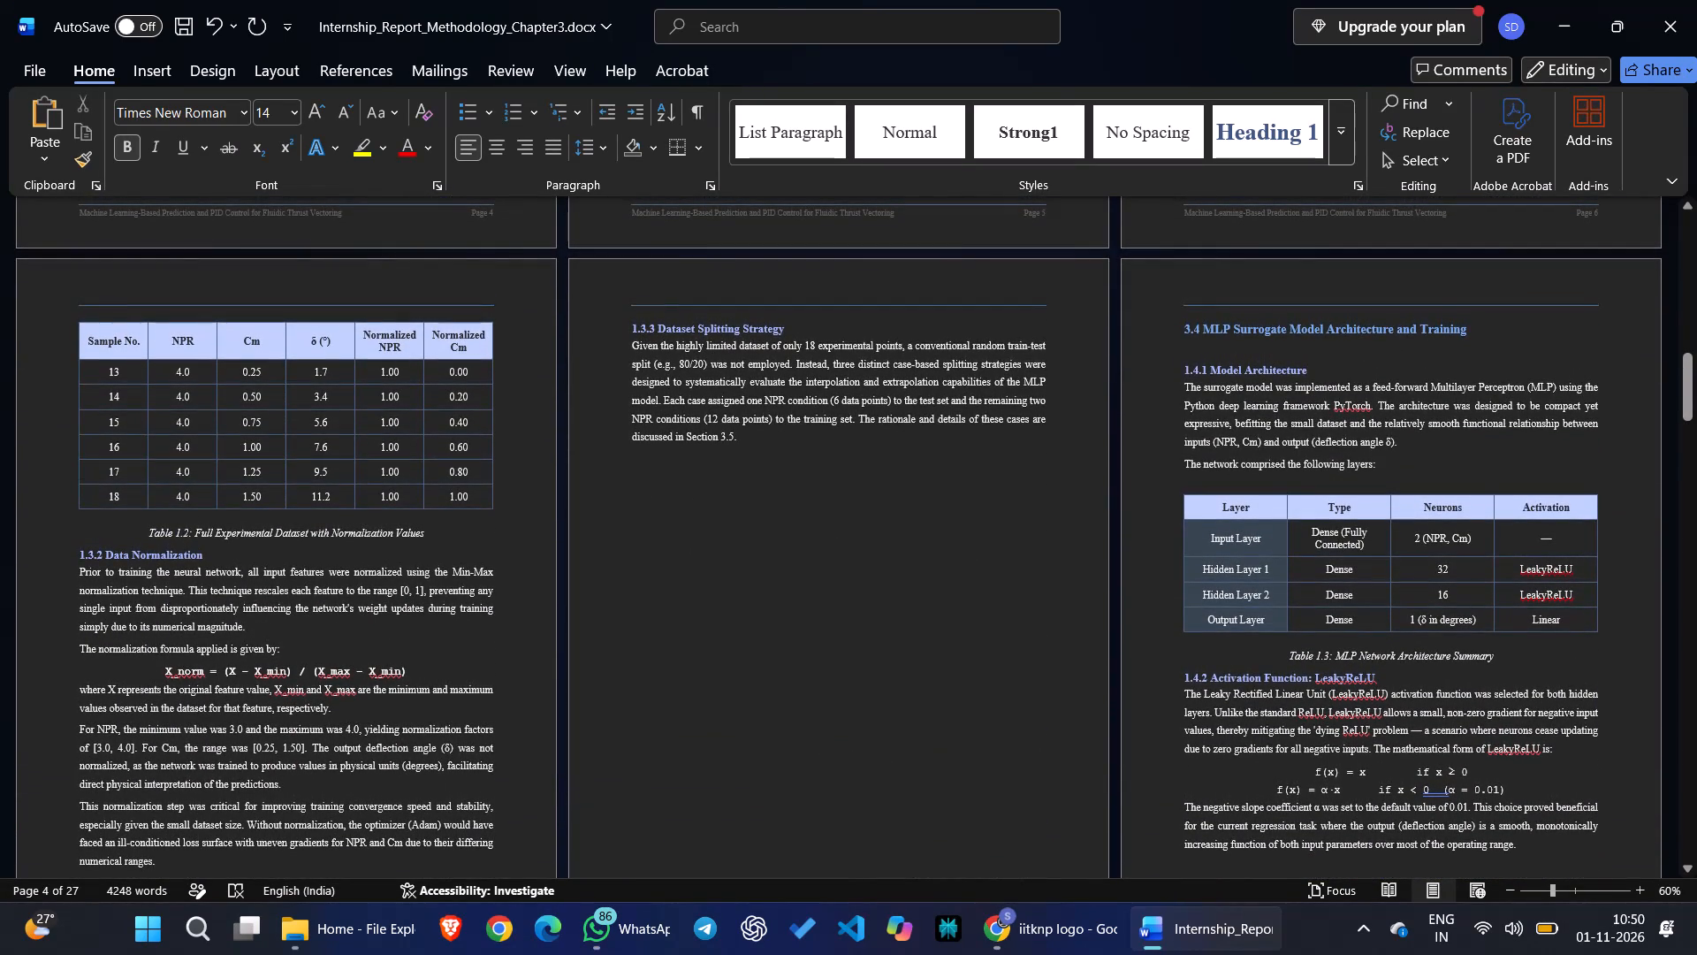
pyautogui.keyDown('ctrl'); pyautogui.scroll(5, 781, 472); pyautogui.keyUp('ctrl')
# Examine the pages with 1.3.2 Data Normalization and 1.3.3 Dataset Splitting Strategy at 100% zoom.
pyautogui.keyDown('ctrl'); pyautogui.scroll(-1, 781, 472); pyautogui.keyUp('ctrl')
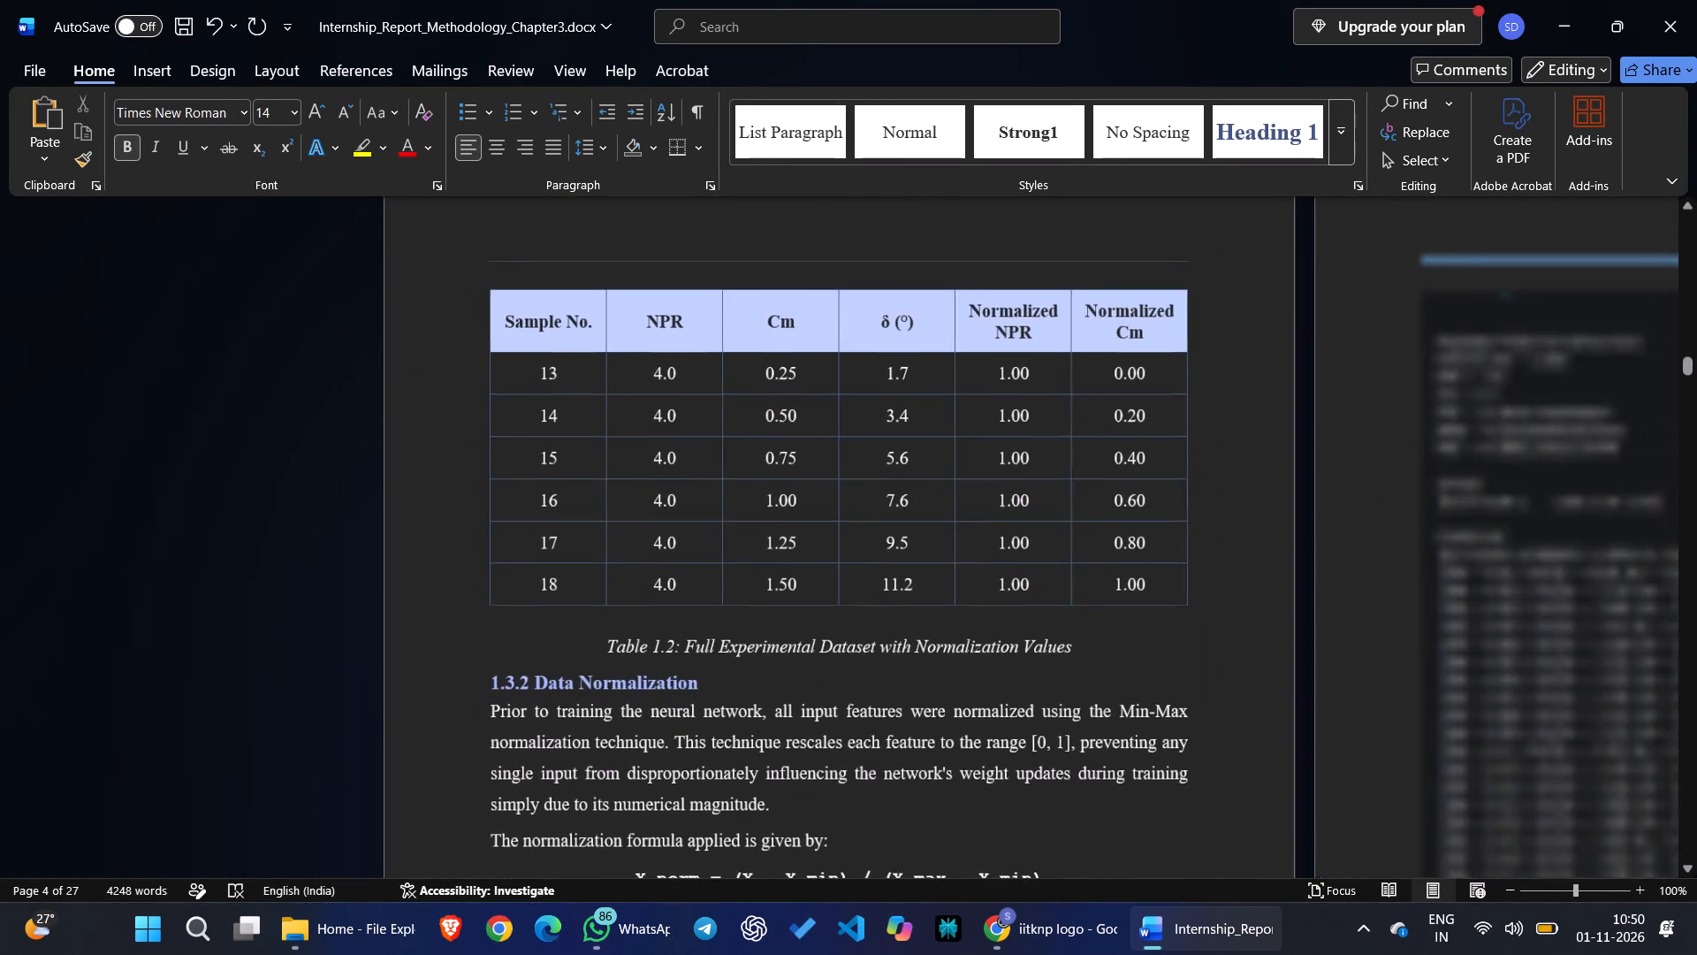
pyautogui.hscroll(-2, 781, 472)
pyautogui.scroll(-3, 781, 472)
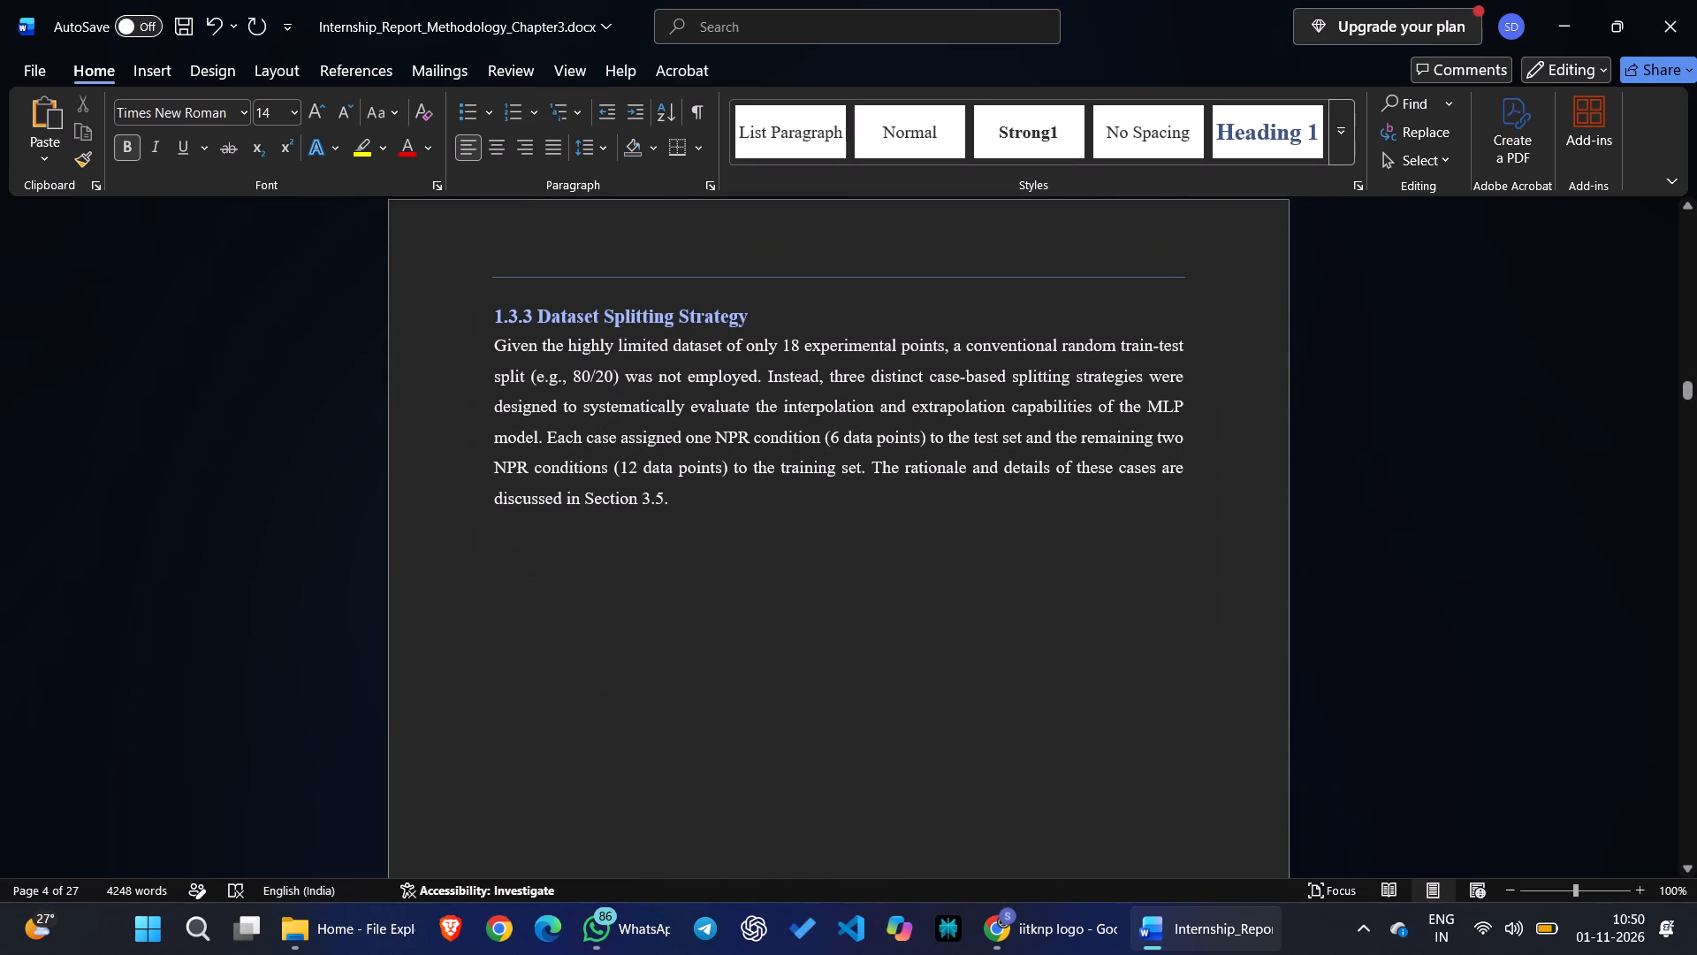
pyautogui.scroll(-3, 810, 537)
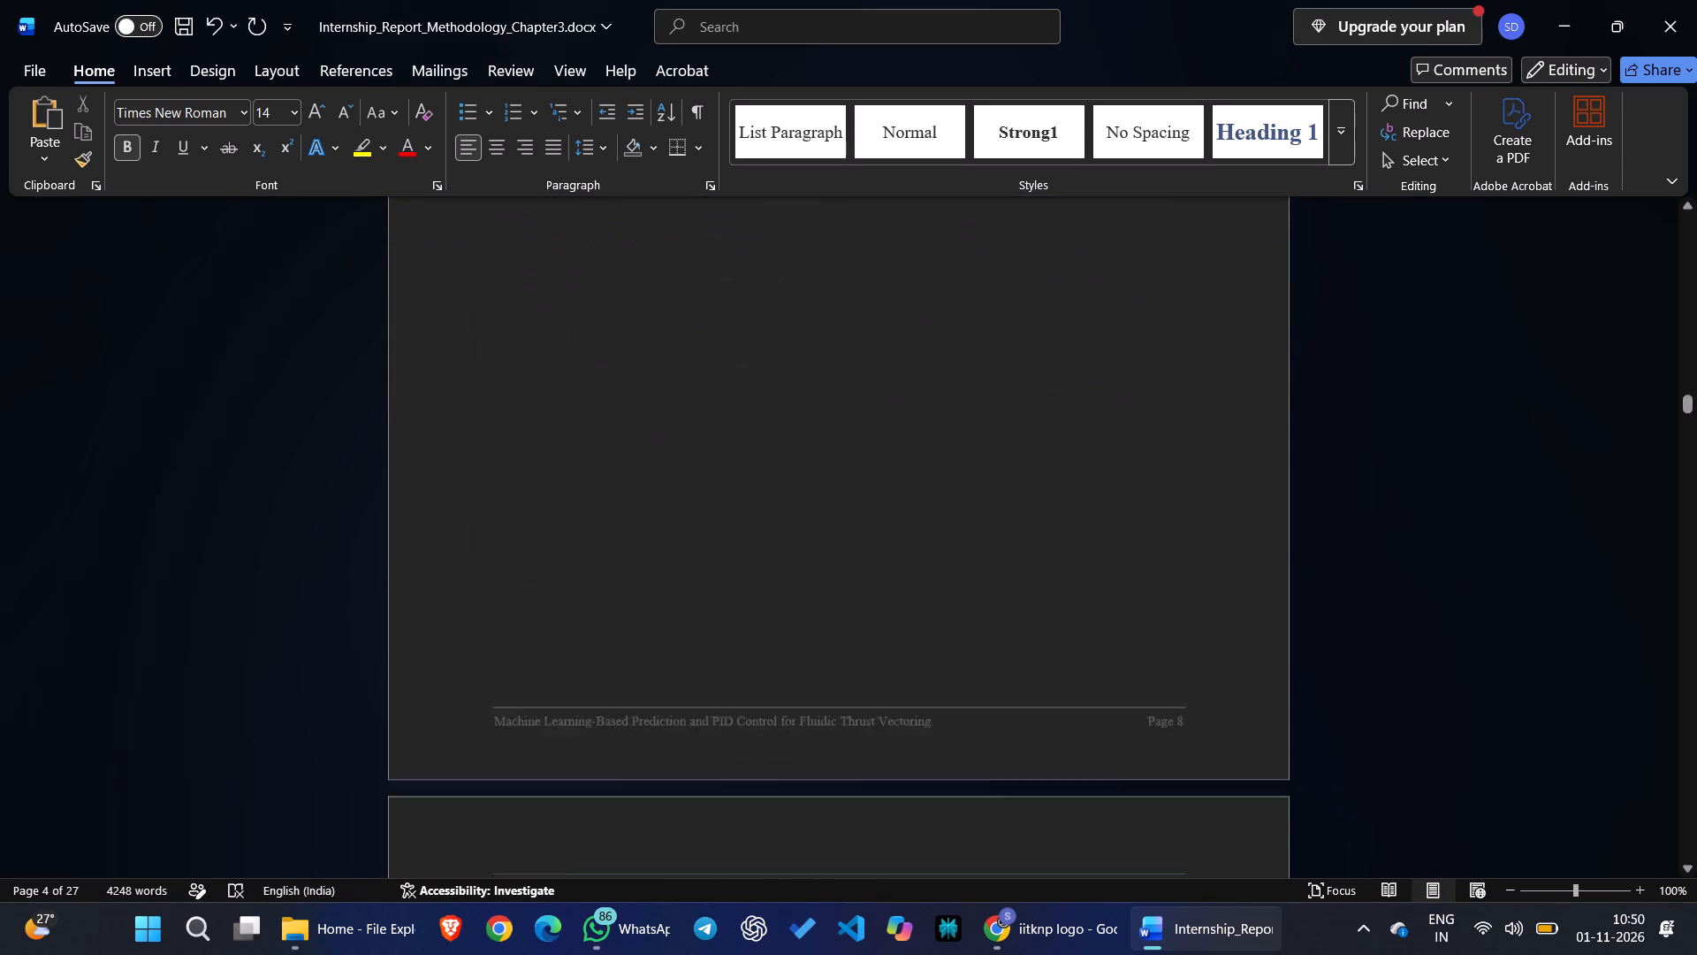
pyautogui.scroll(3, 810, 537)
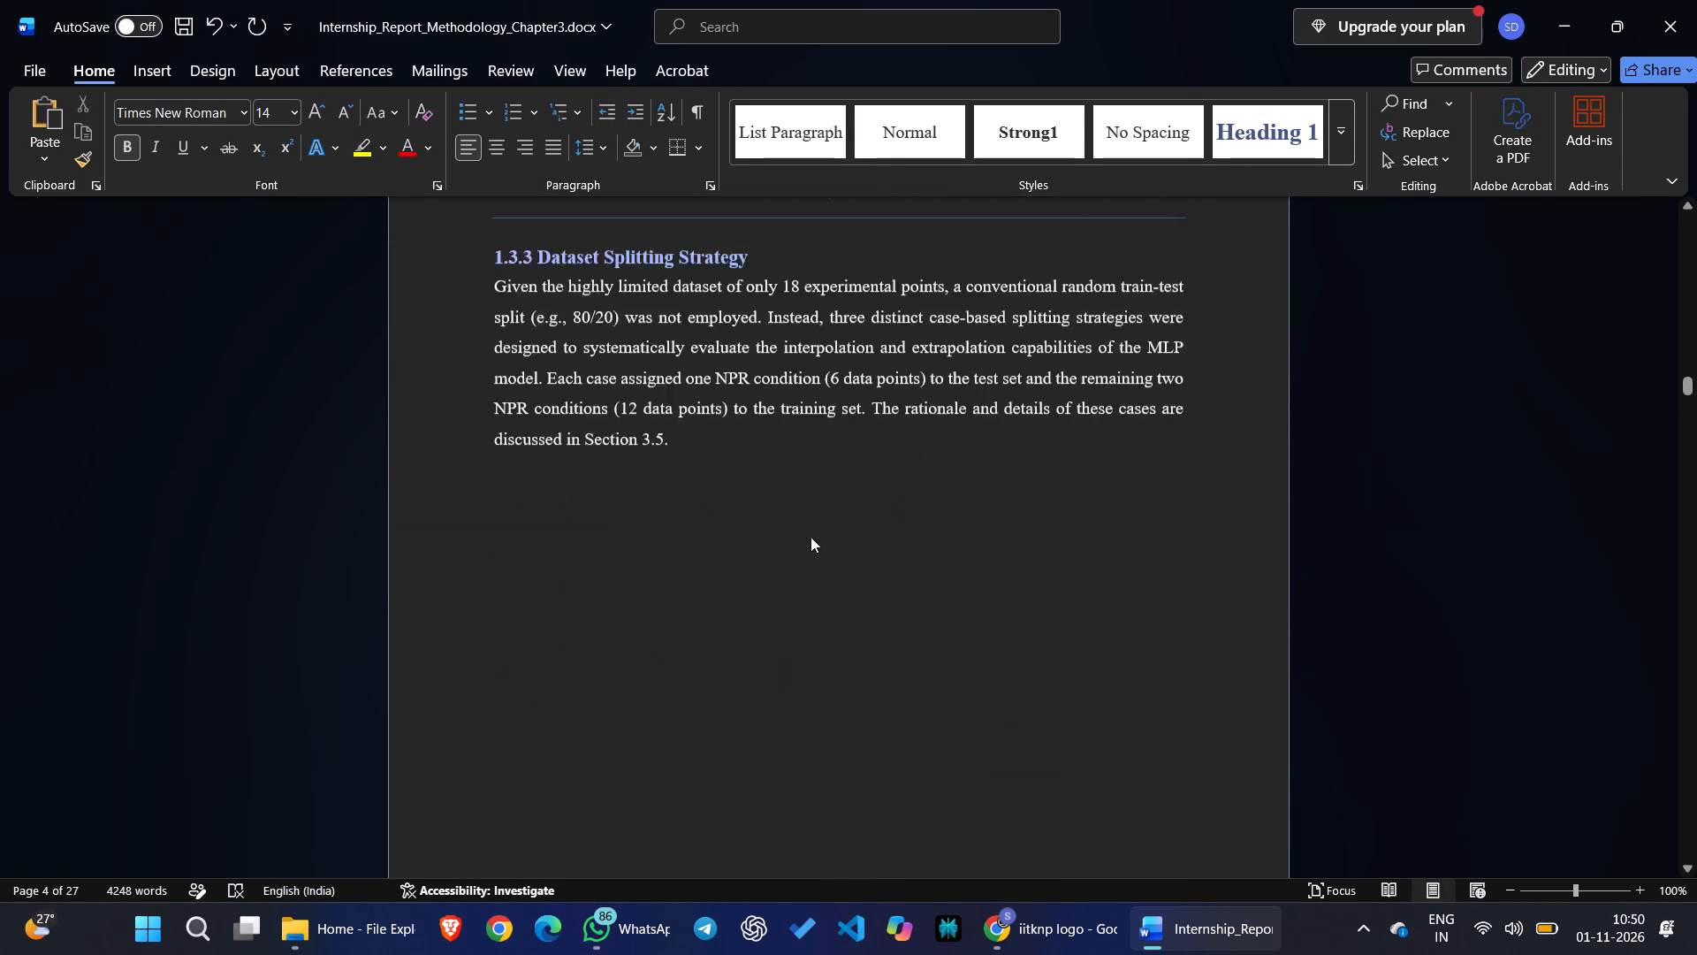
pyautogui.scroll(1, 810, 537)
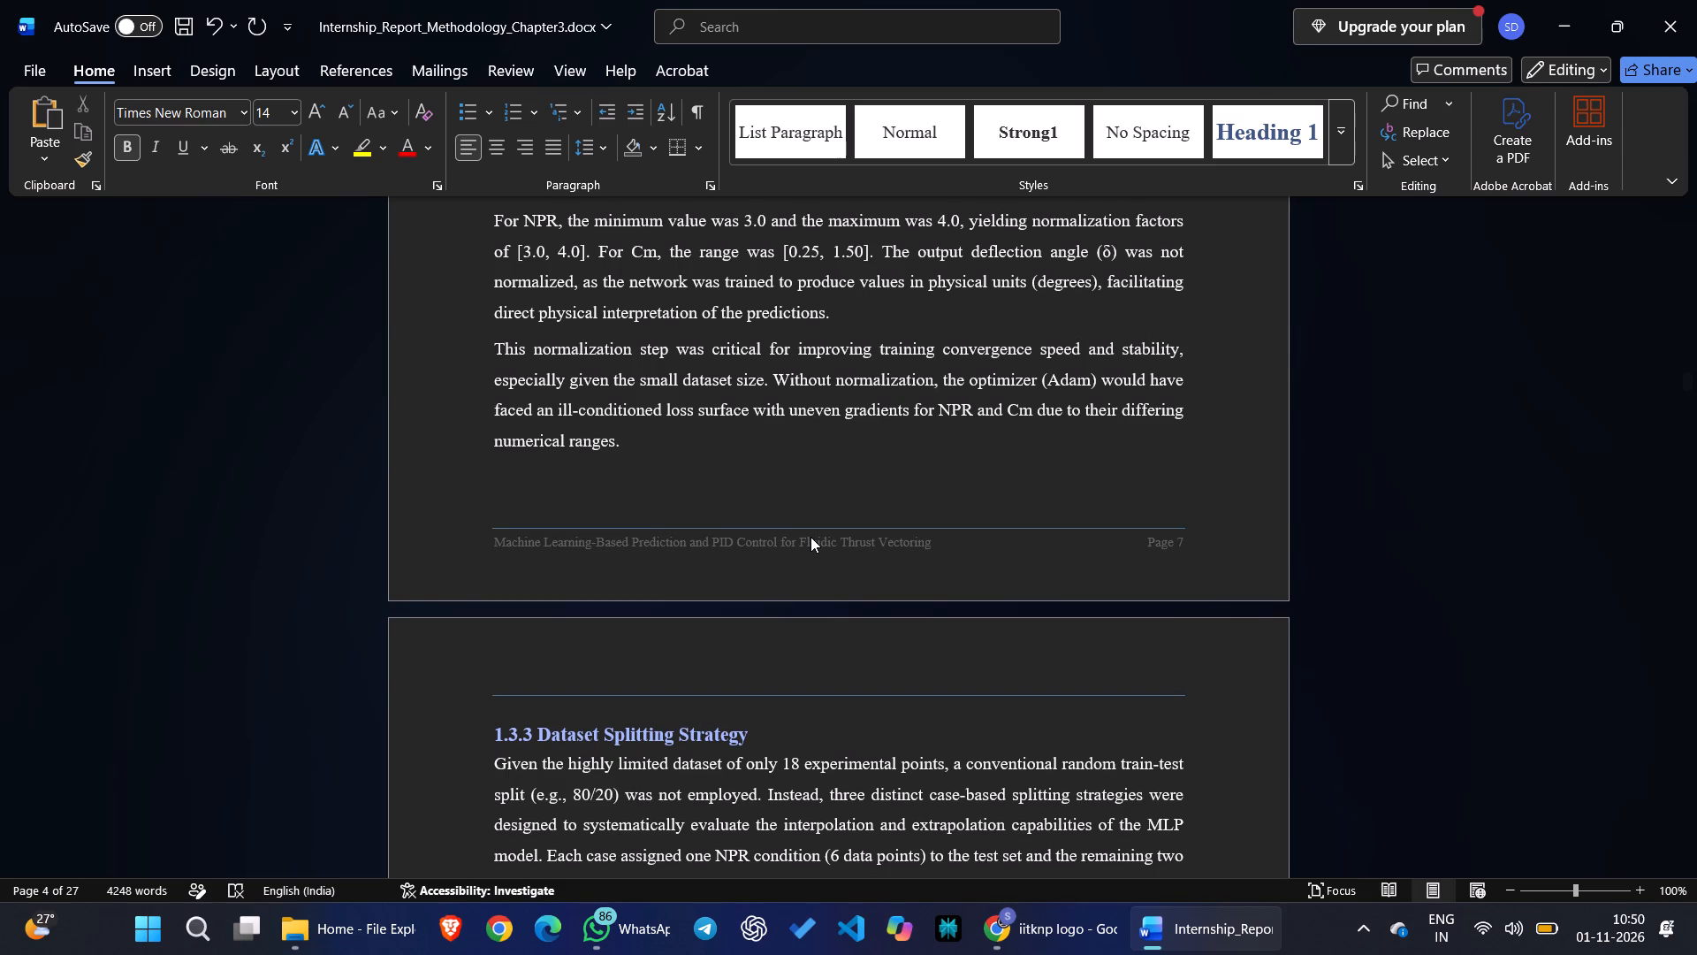
pyautogui.scroll(1, 810, 537)
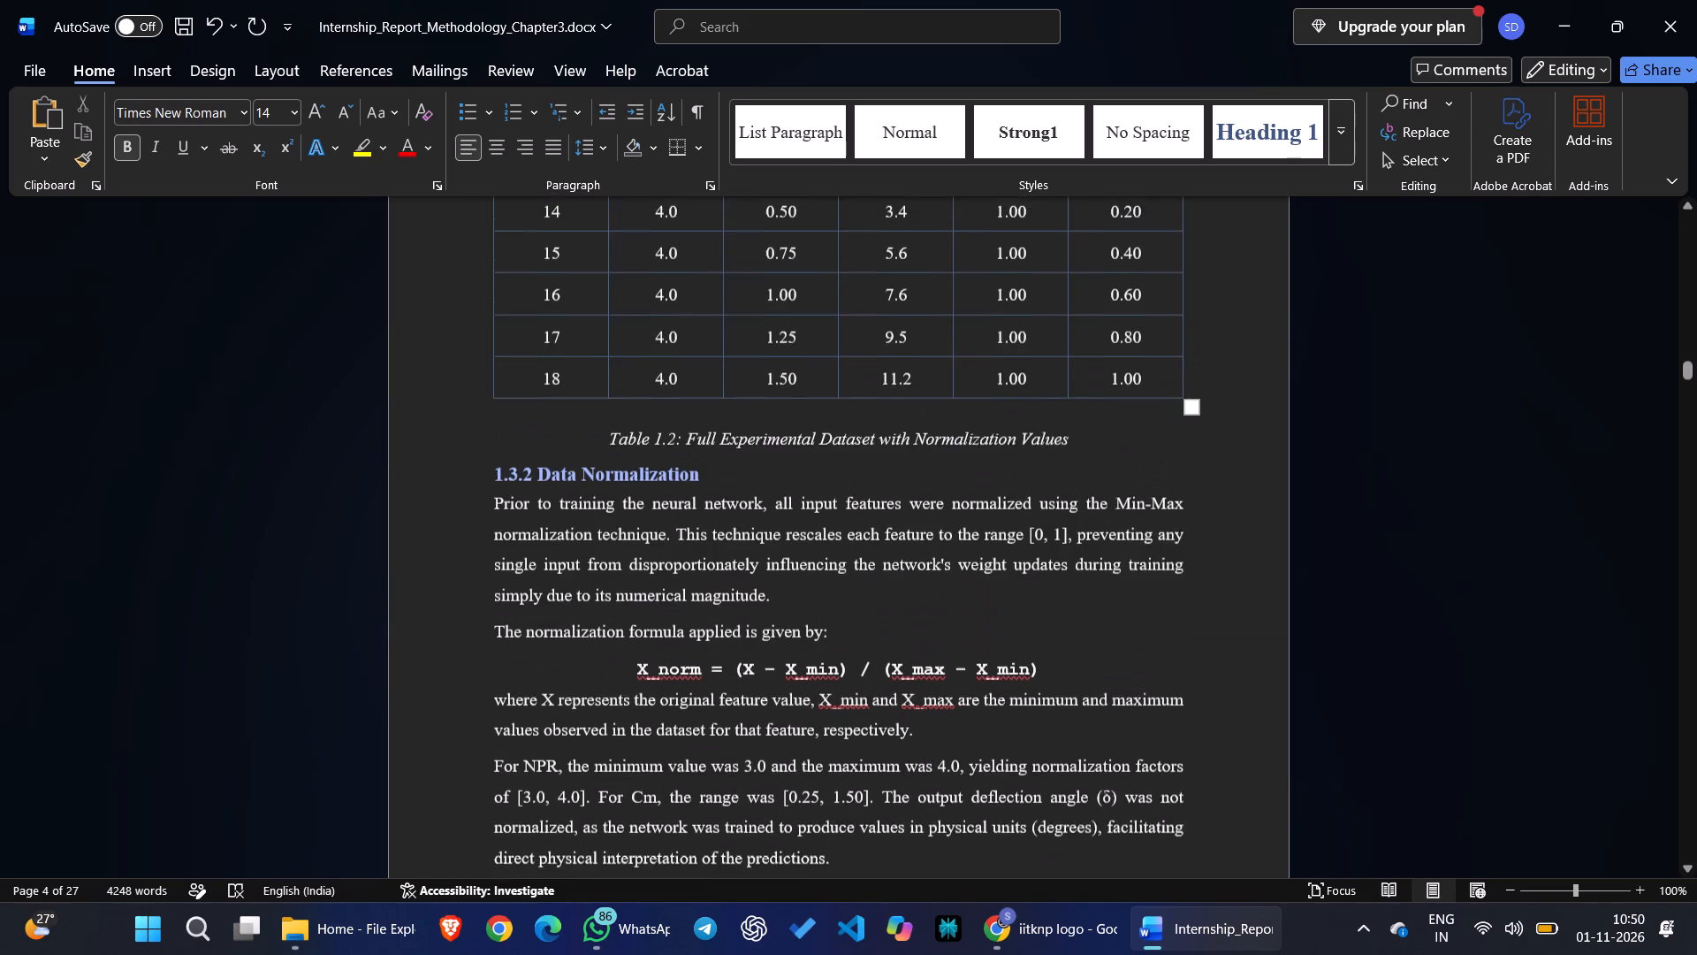
pyautogui.scroll(1, 810, 537)
pyautogui.scroll(-1, 810, 537)
pyautogui.scroll(1, 810, 537)
pyautogui.scroll(-3, 810, 537)
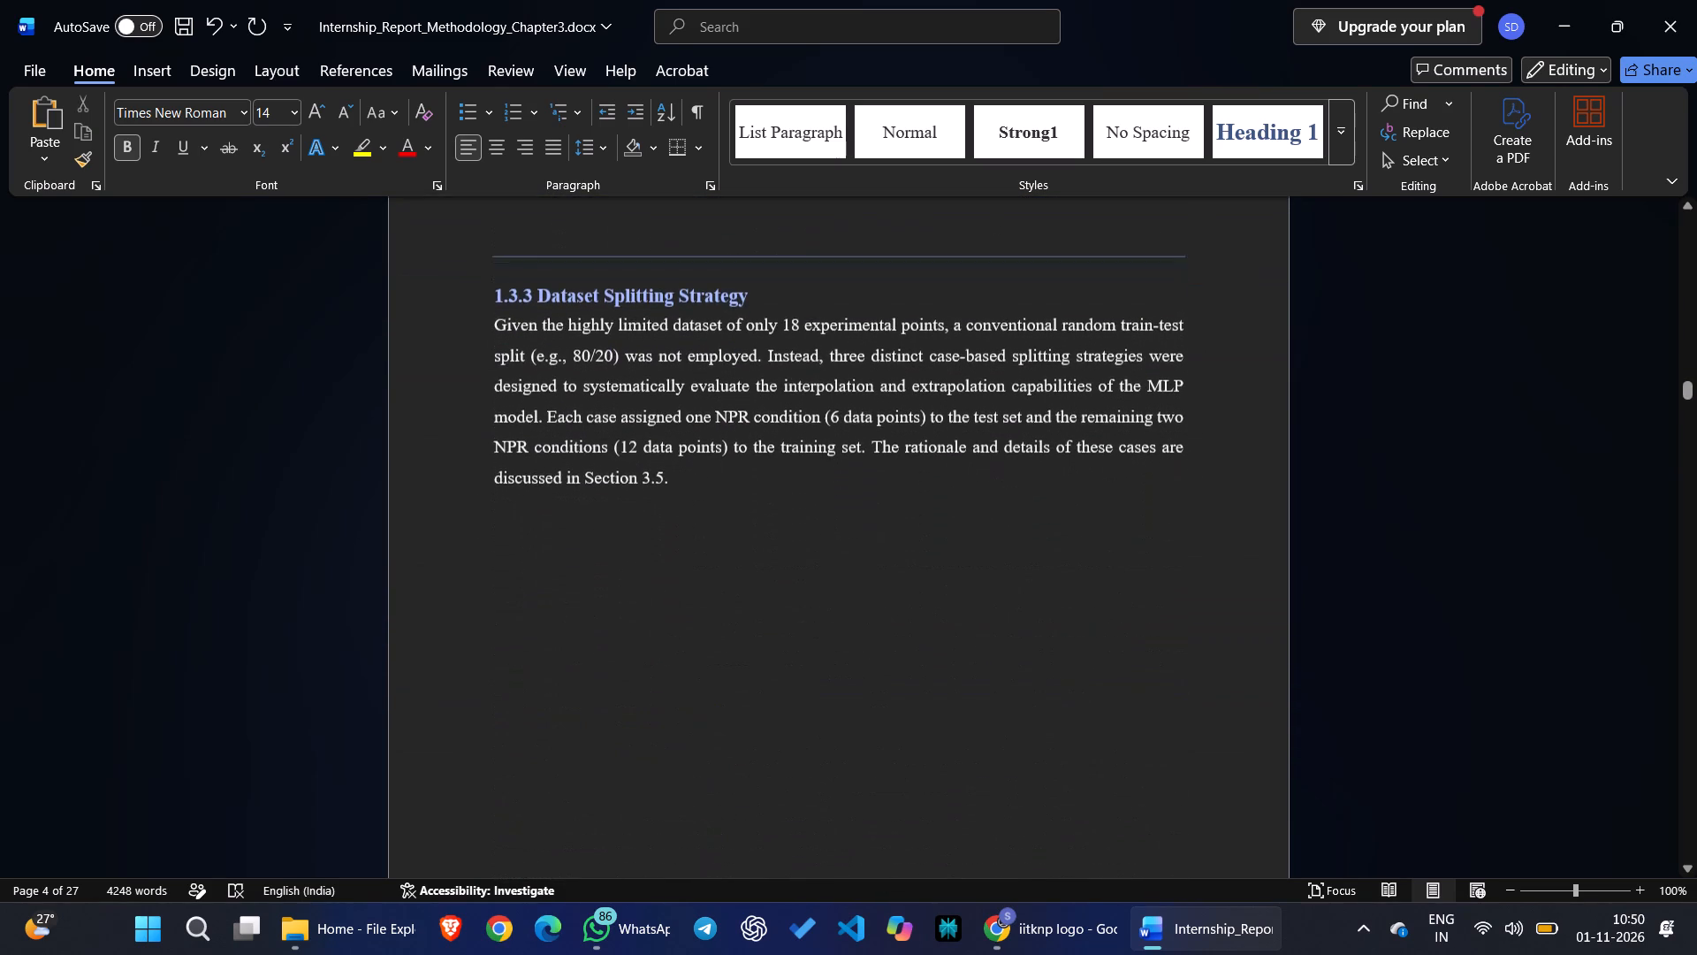
pyautogui.scroll(-1, 810, 537)
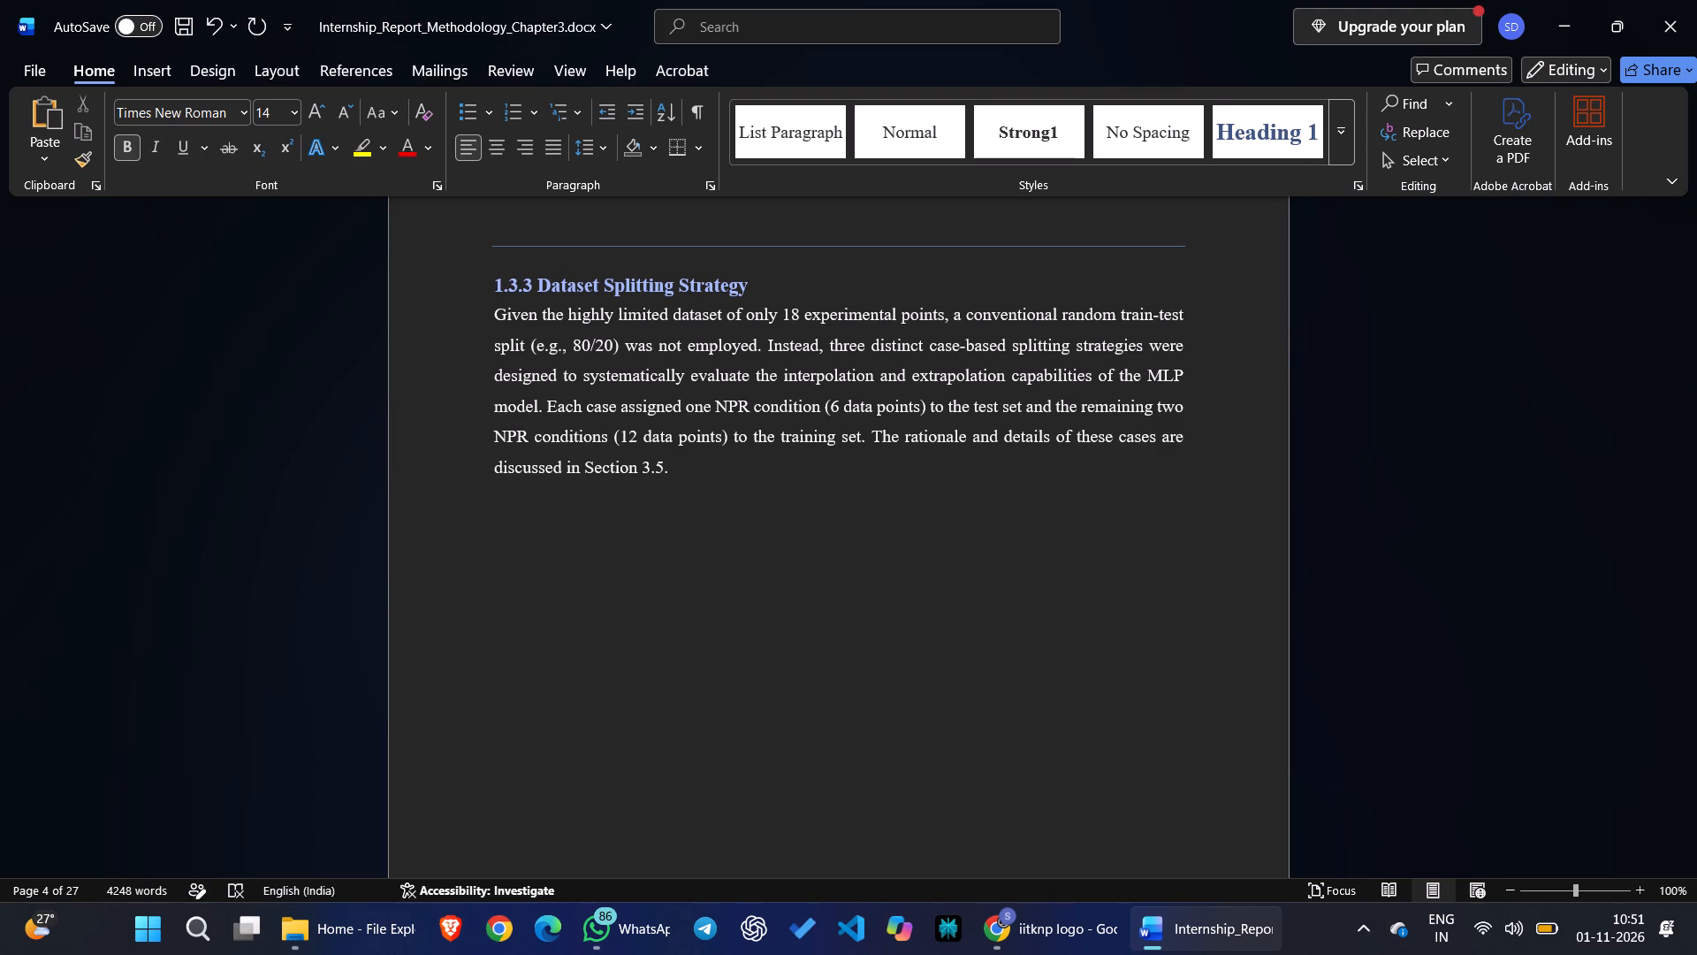
pyautogui.scroll(2, 810, 537)
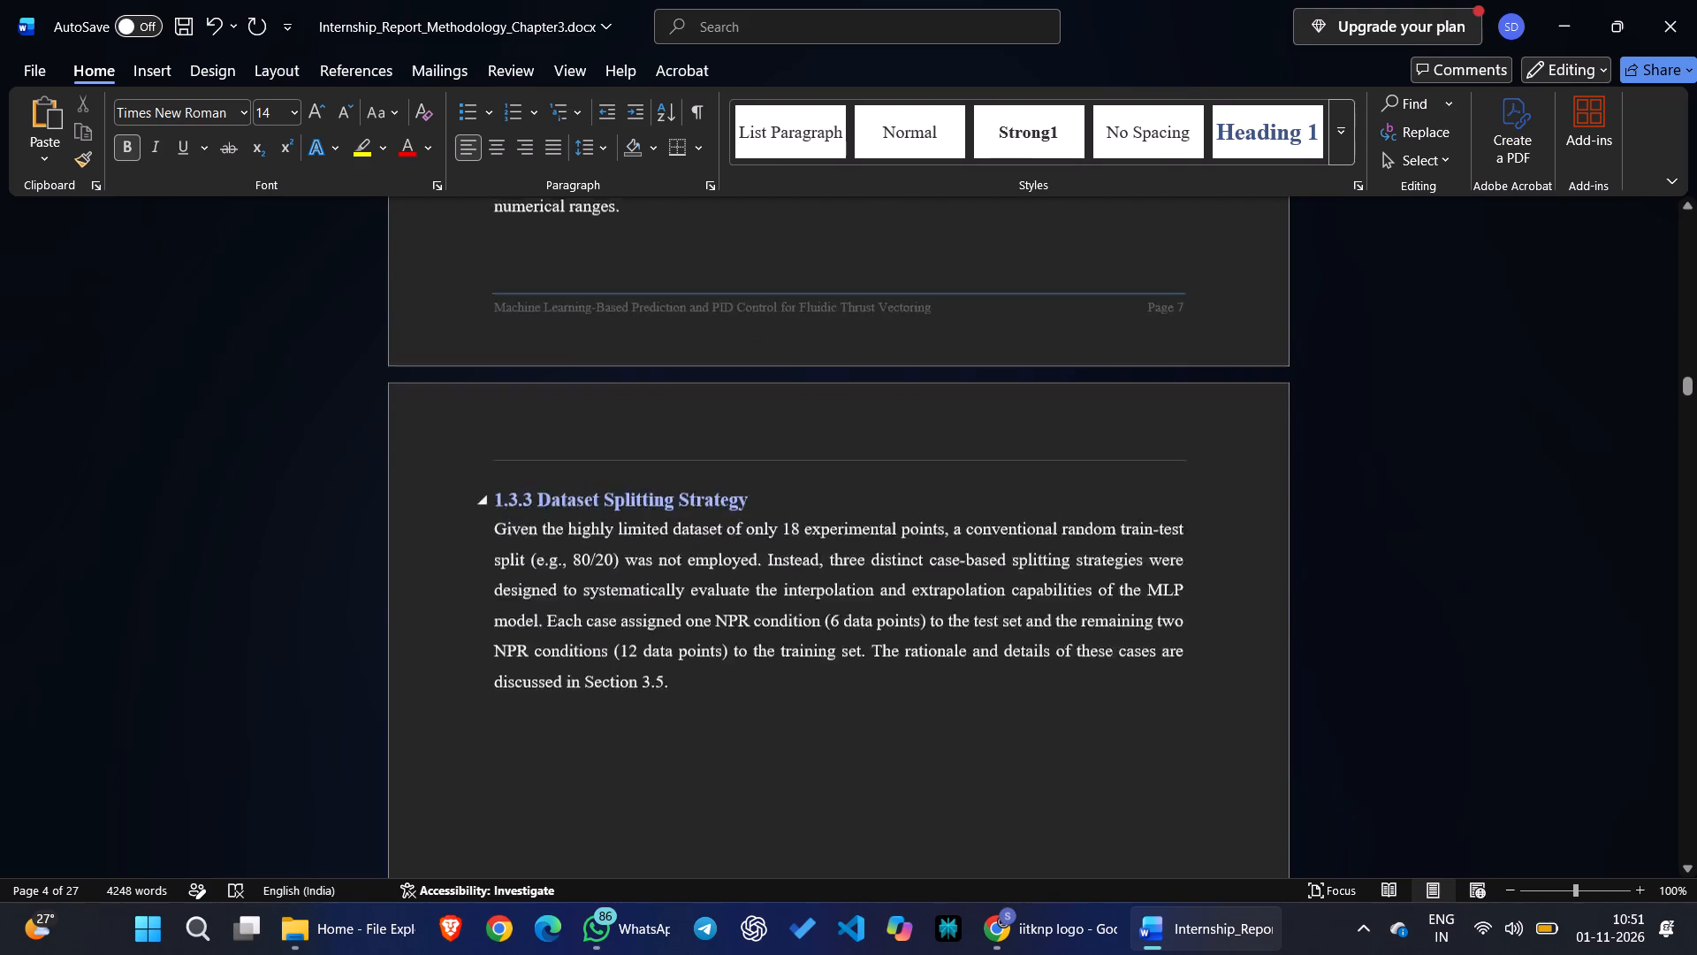
pyautogui.scroll(2, 810, 537)
pyautogui.hscroll(-1, 810, 537)
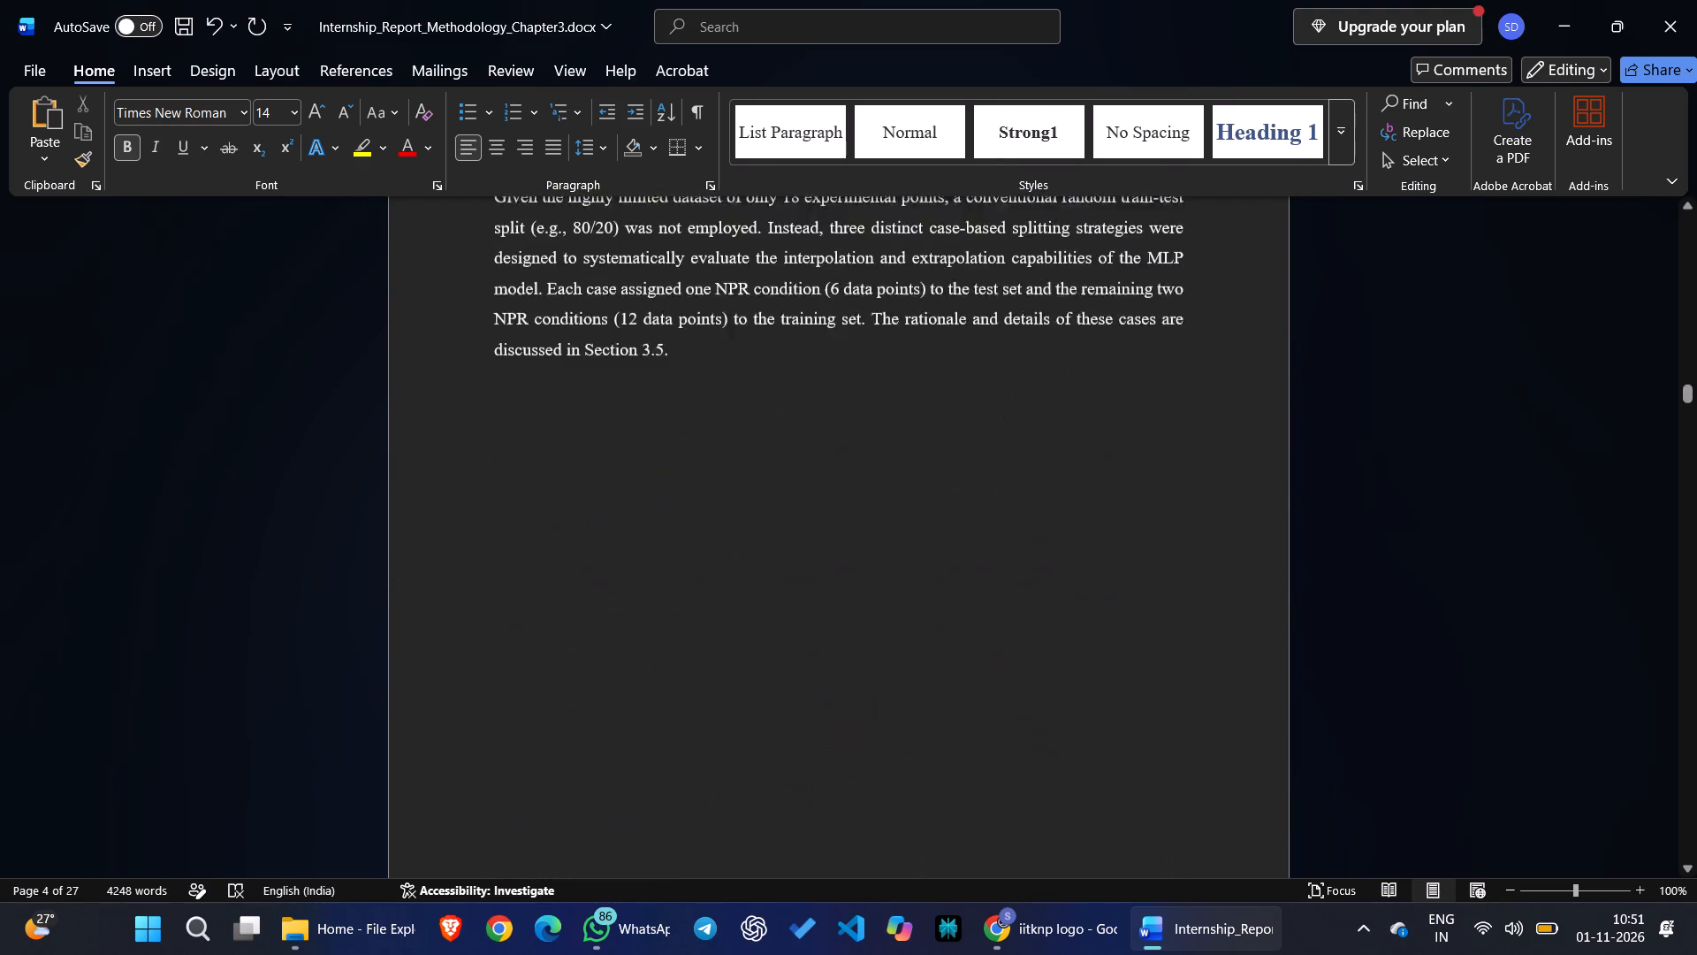
# Review the rest of the report, from the MLP prediction performance table back through the figures and sections 1.5 and 1.4.
pyautogui.scroll(-14, 810, 537)
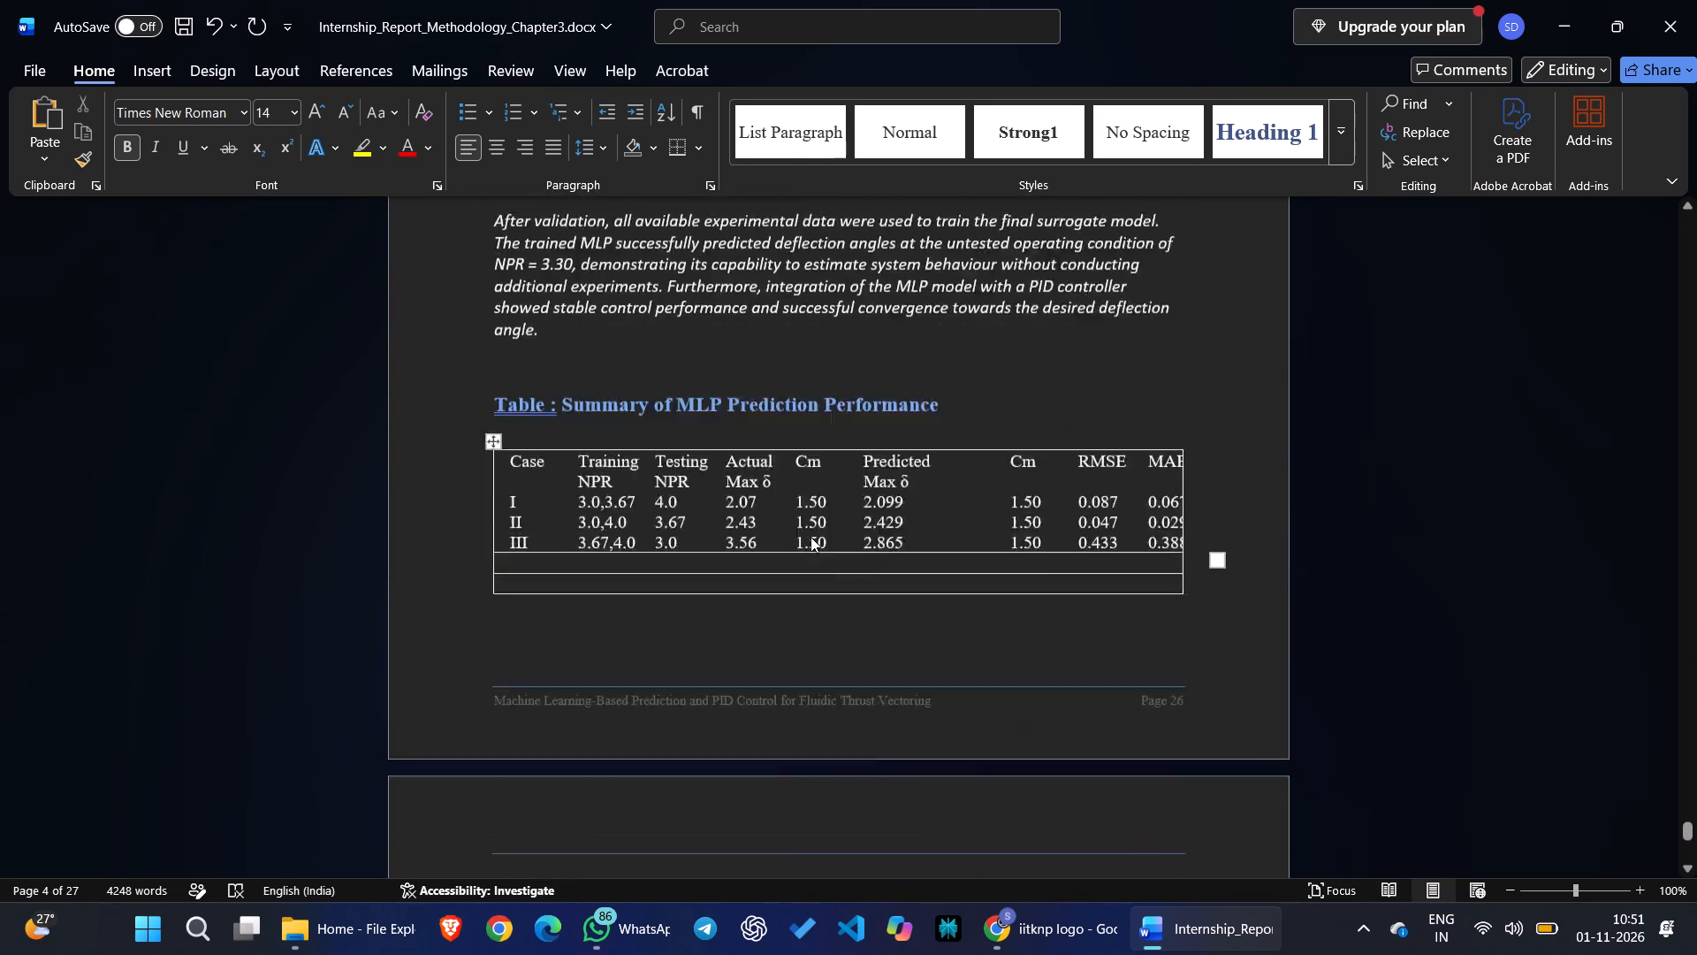
pyautogui.scroll(-4, 810, 537)
pyautogui.scroll(7, 810, 537)
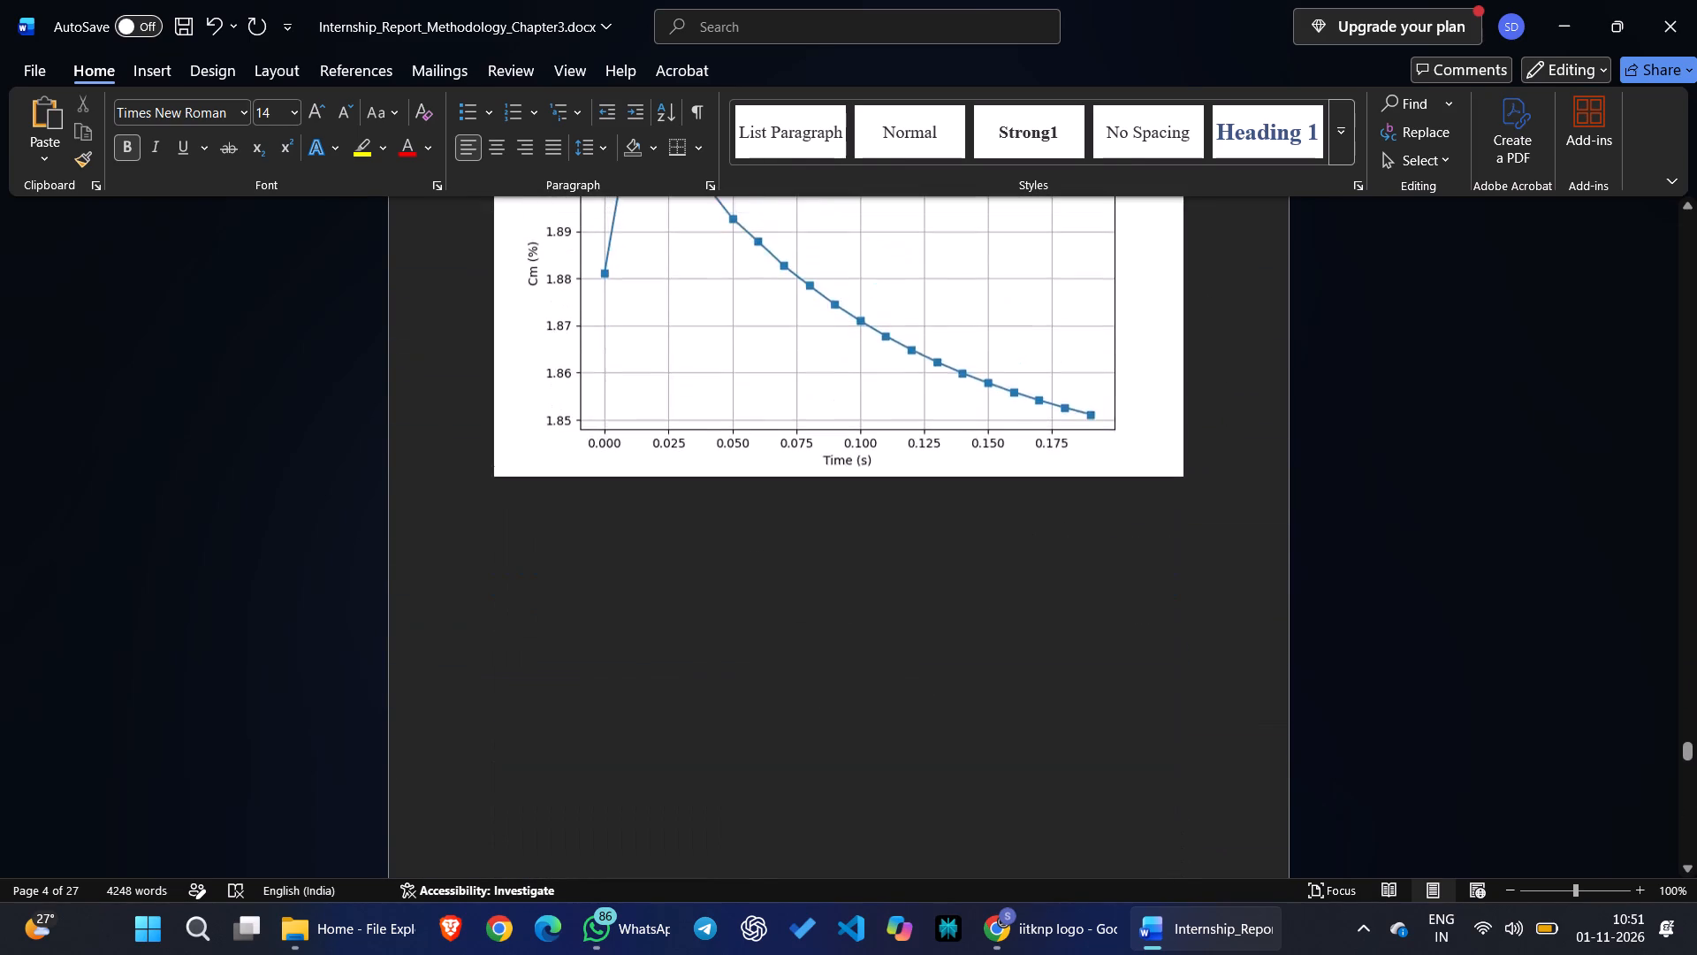
pyautogui.scroll(8, 810, 537)
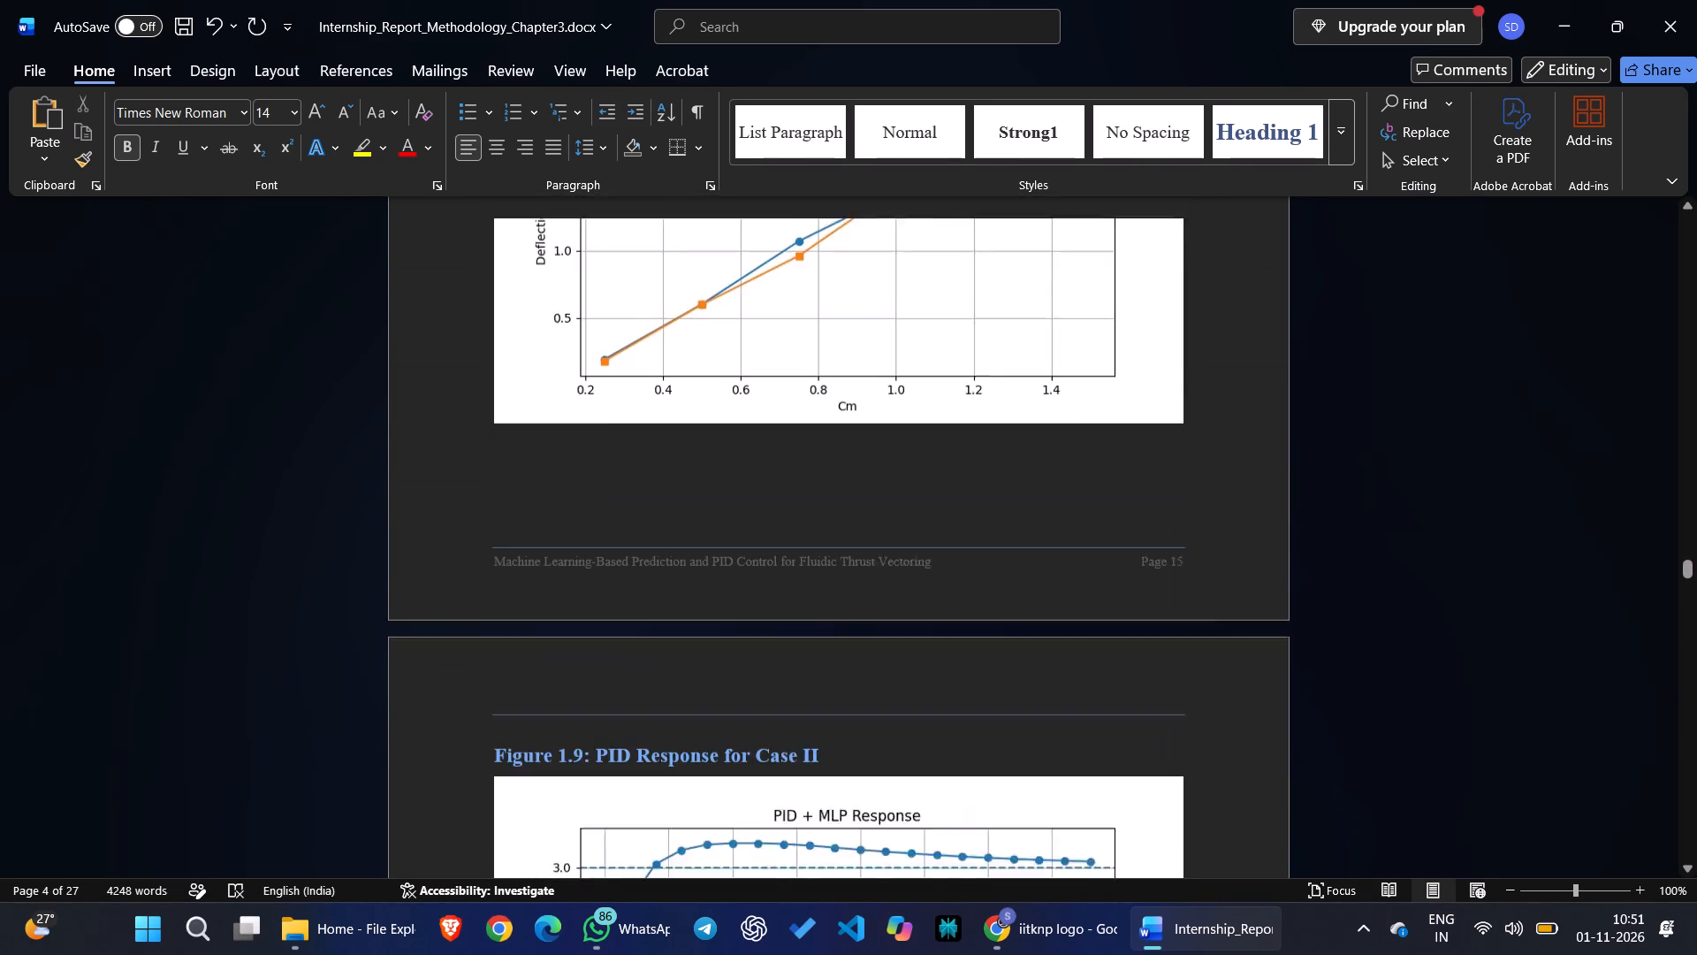
pyautogui.scroll(6, 810, 537)
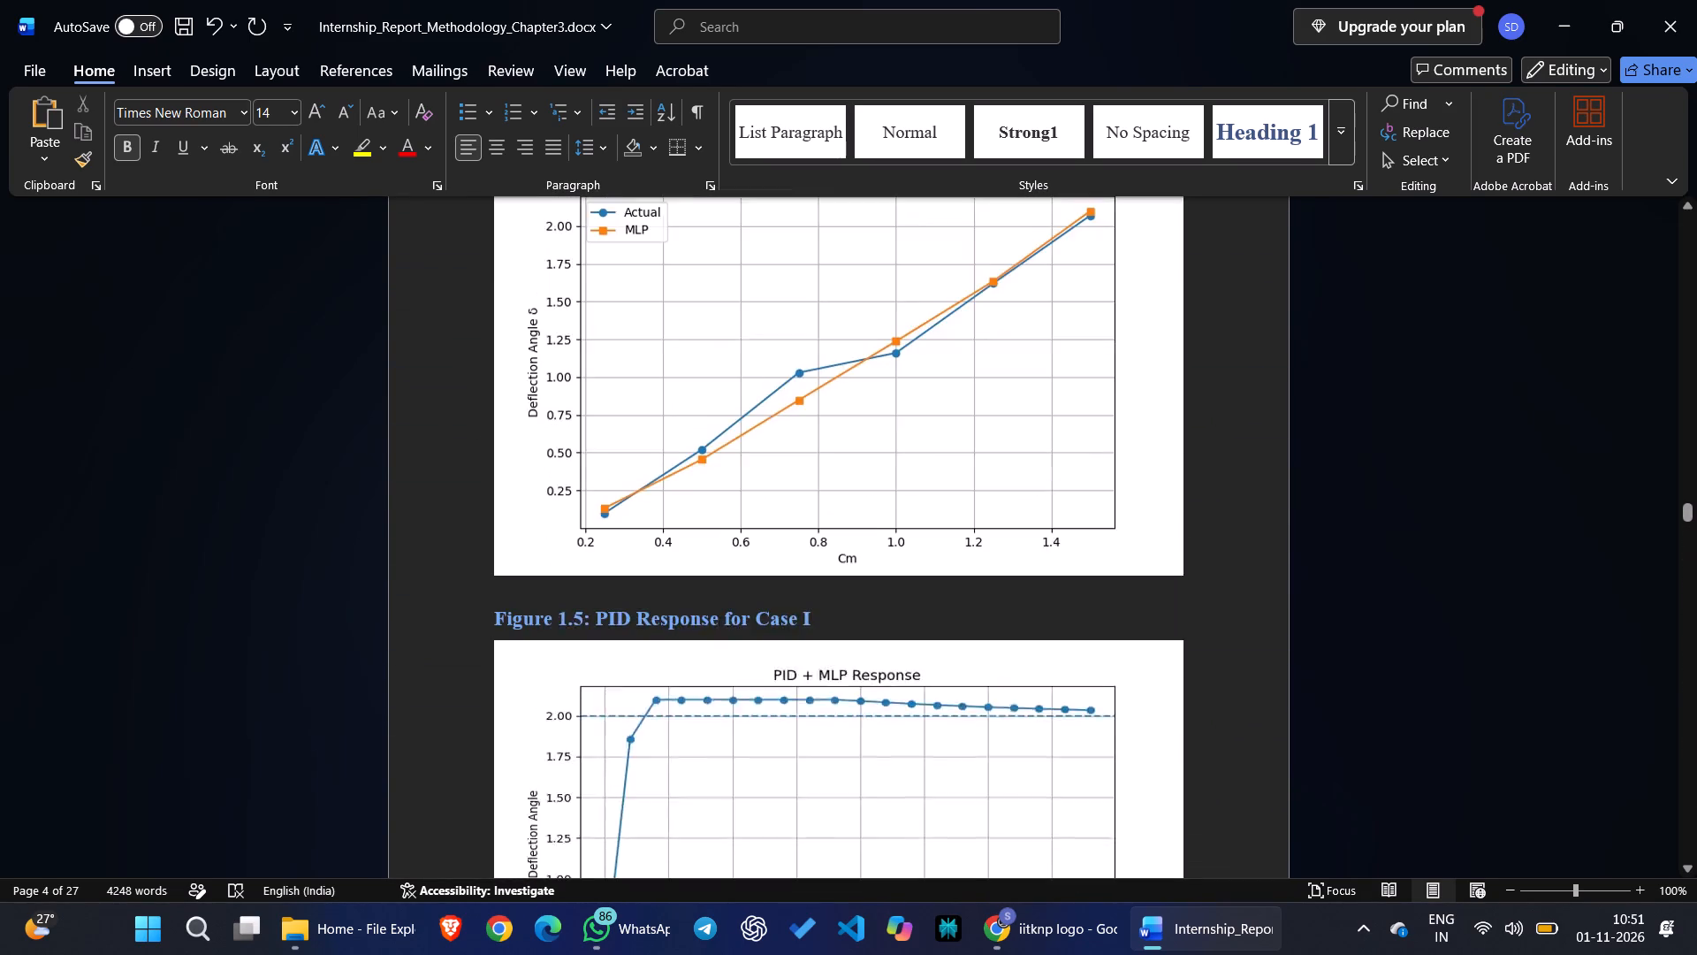
pyautogui.scroll(6, 810, 537)
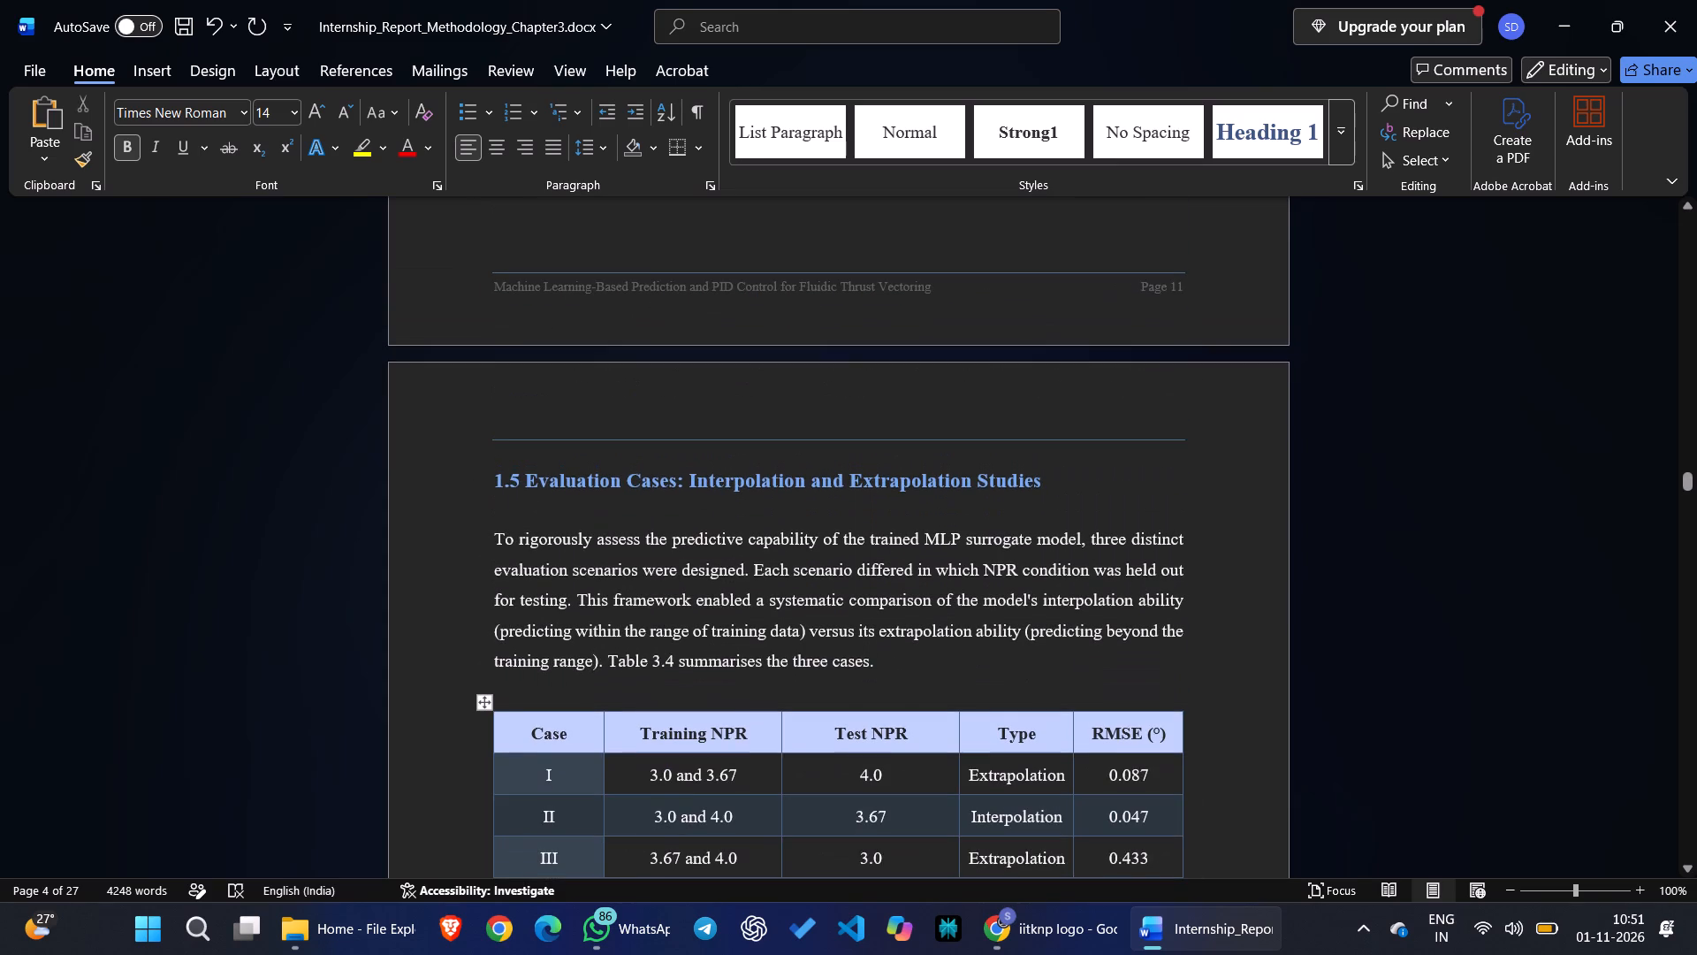
pyautogui.scroll(3, 810, 537)
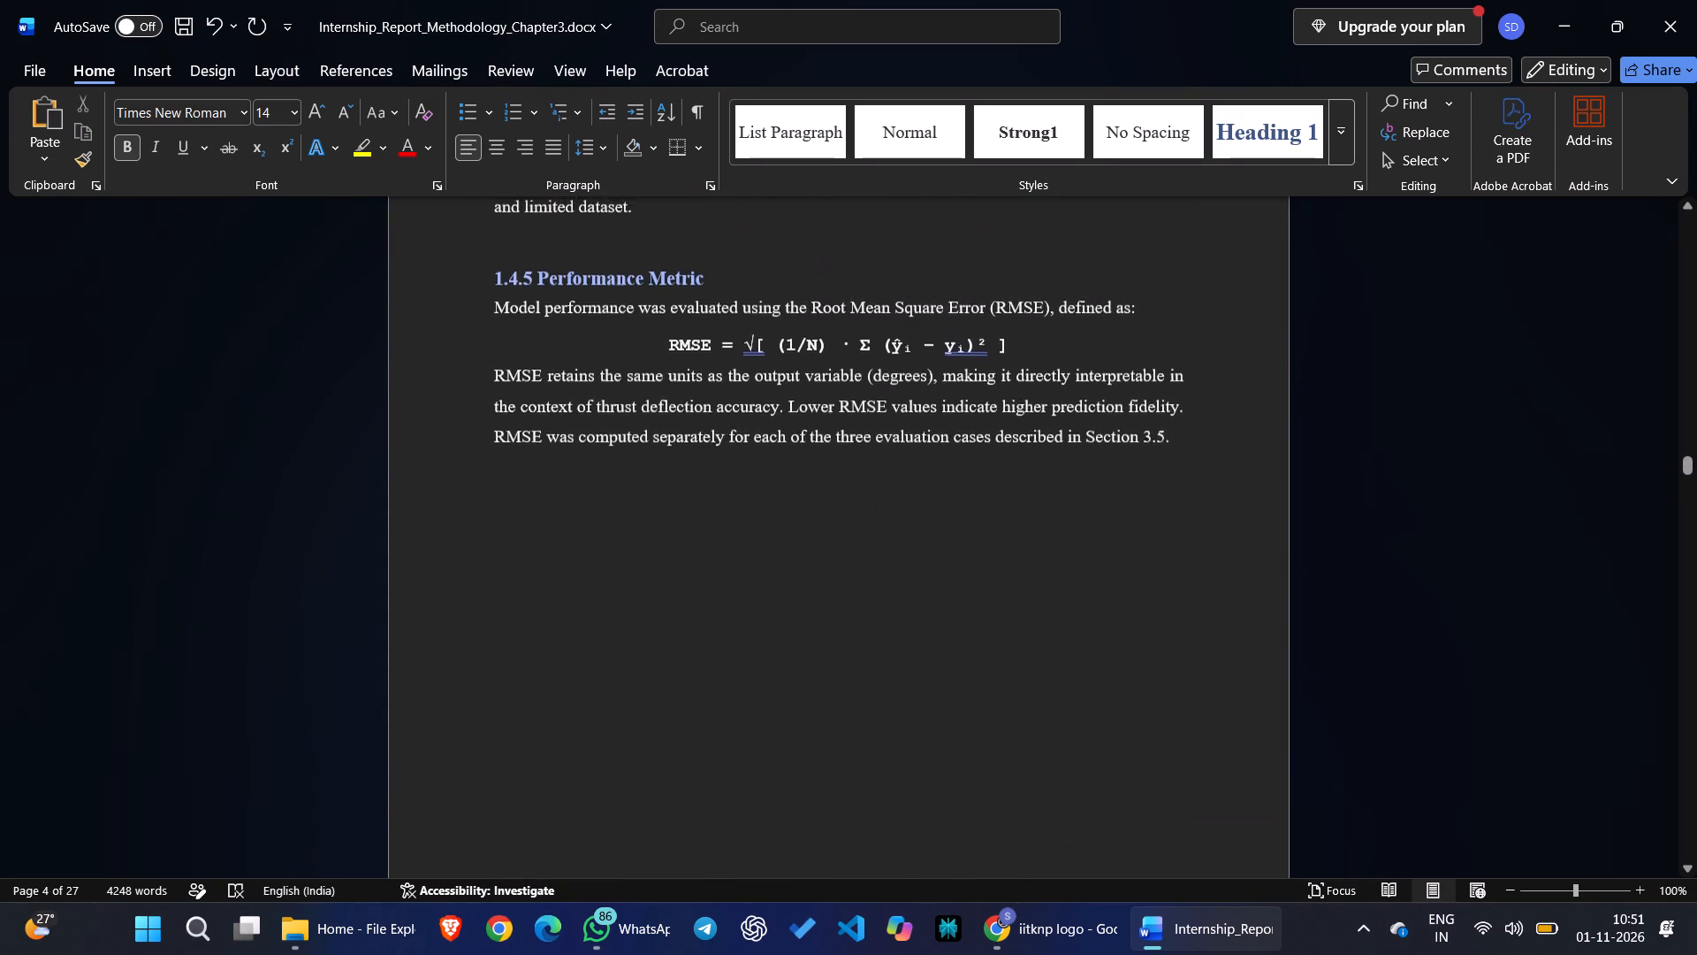
pyautogui.scroll(3, 810, 537)
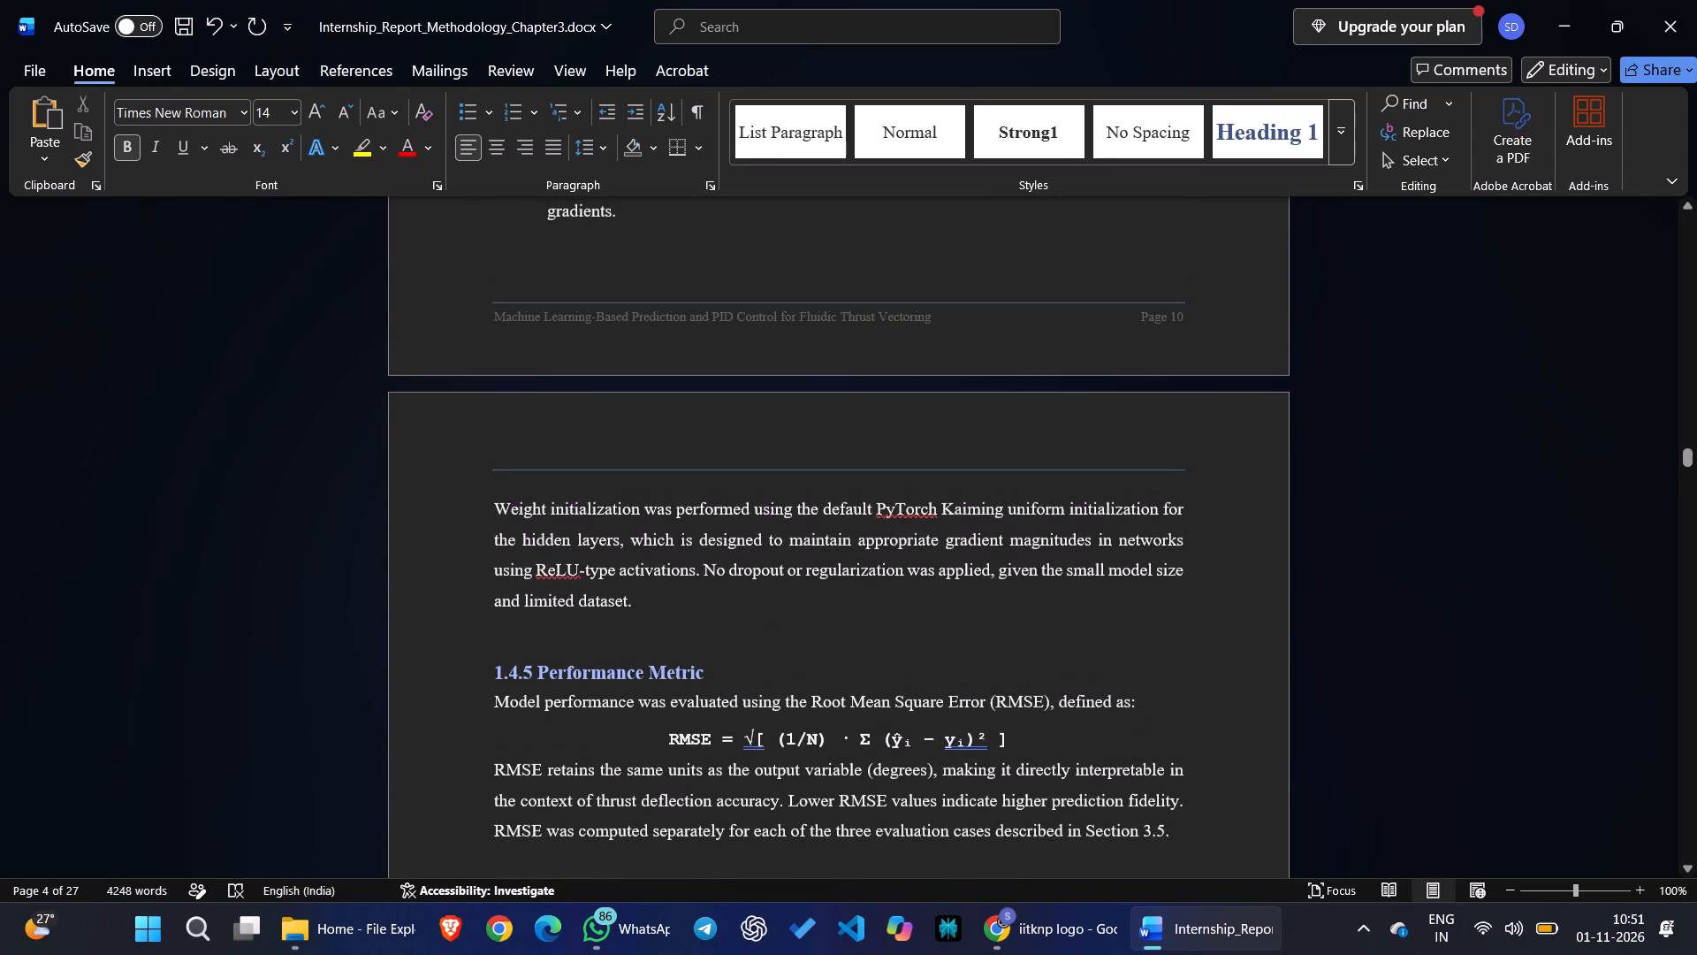
pyautogui.scroll(1, 810, 537)
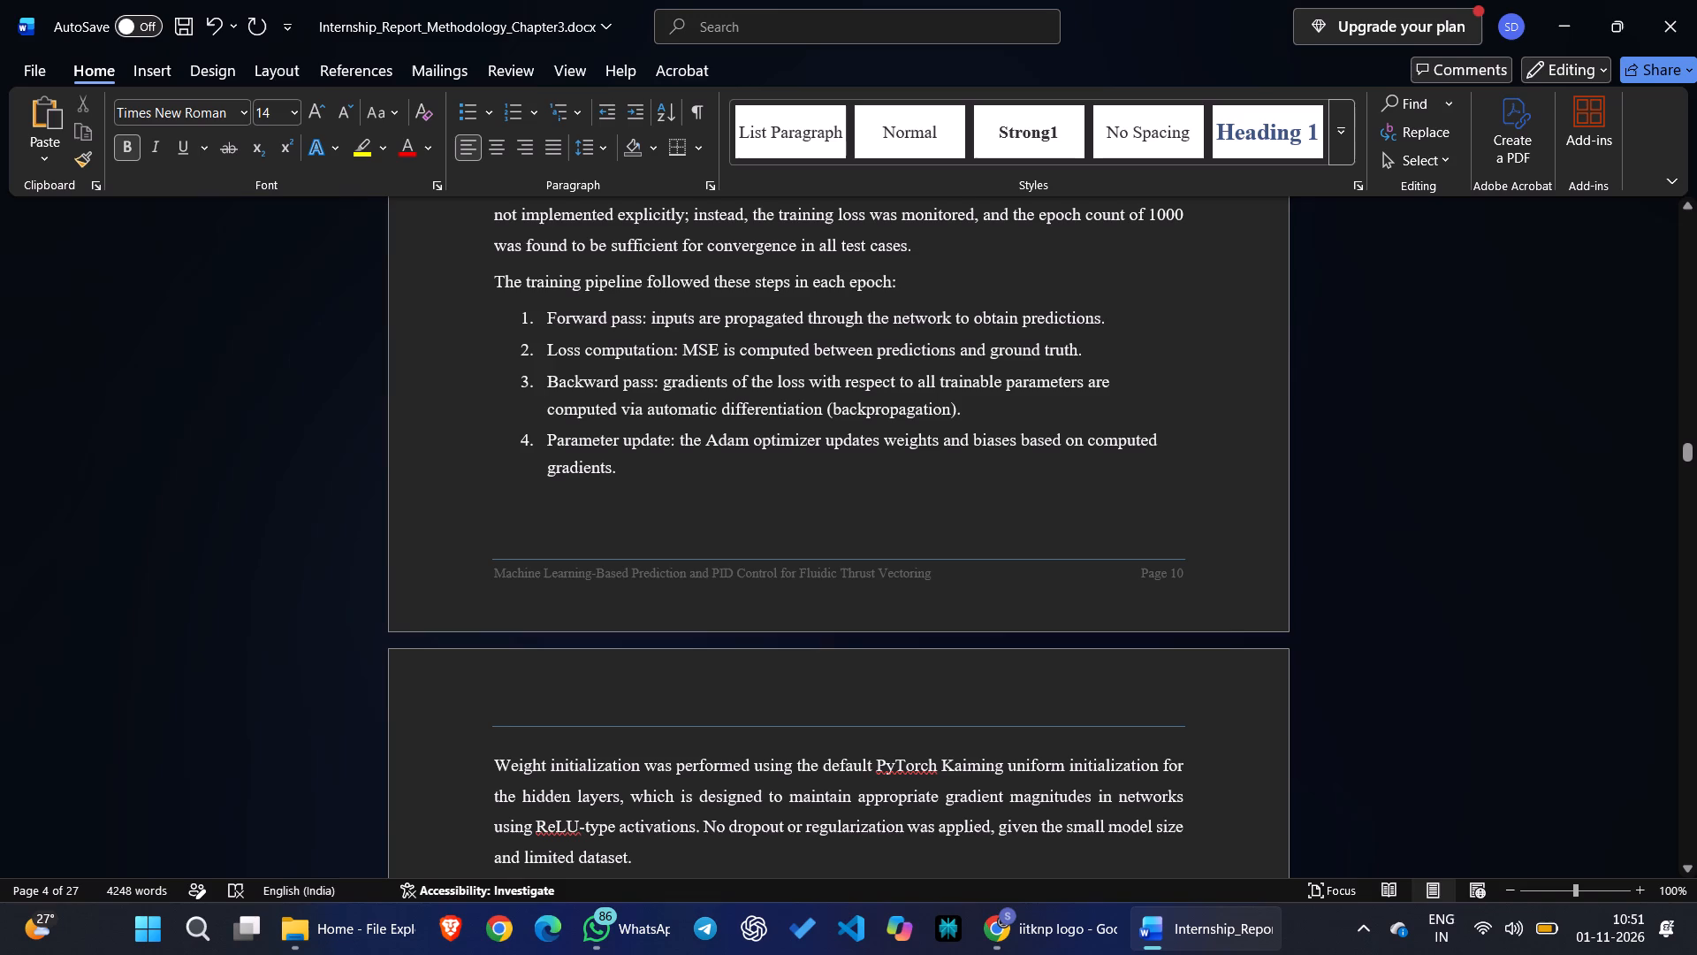
pyautogui.scroll(7, 810, 537)
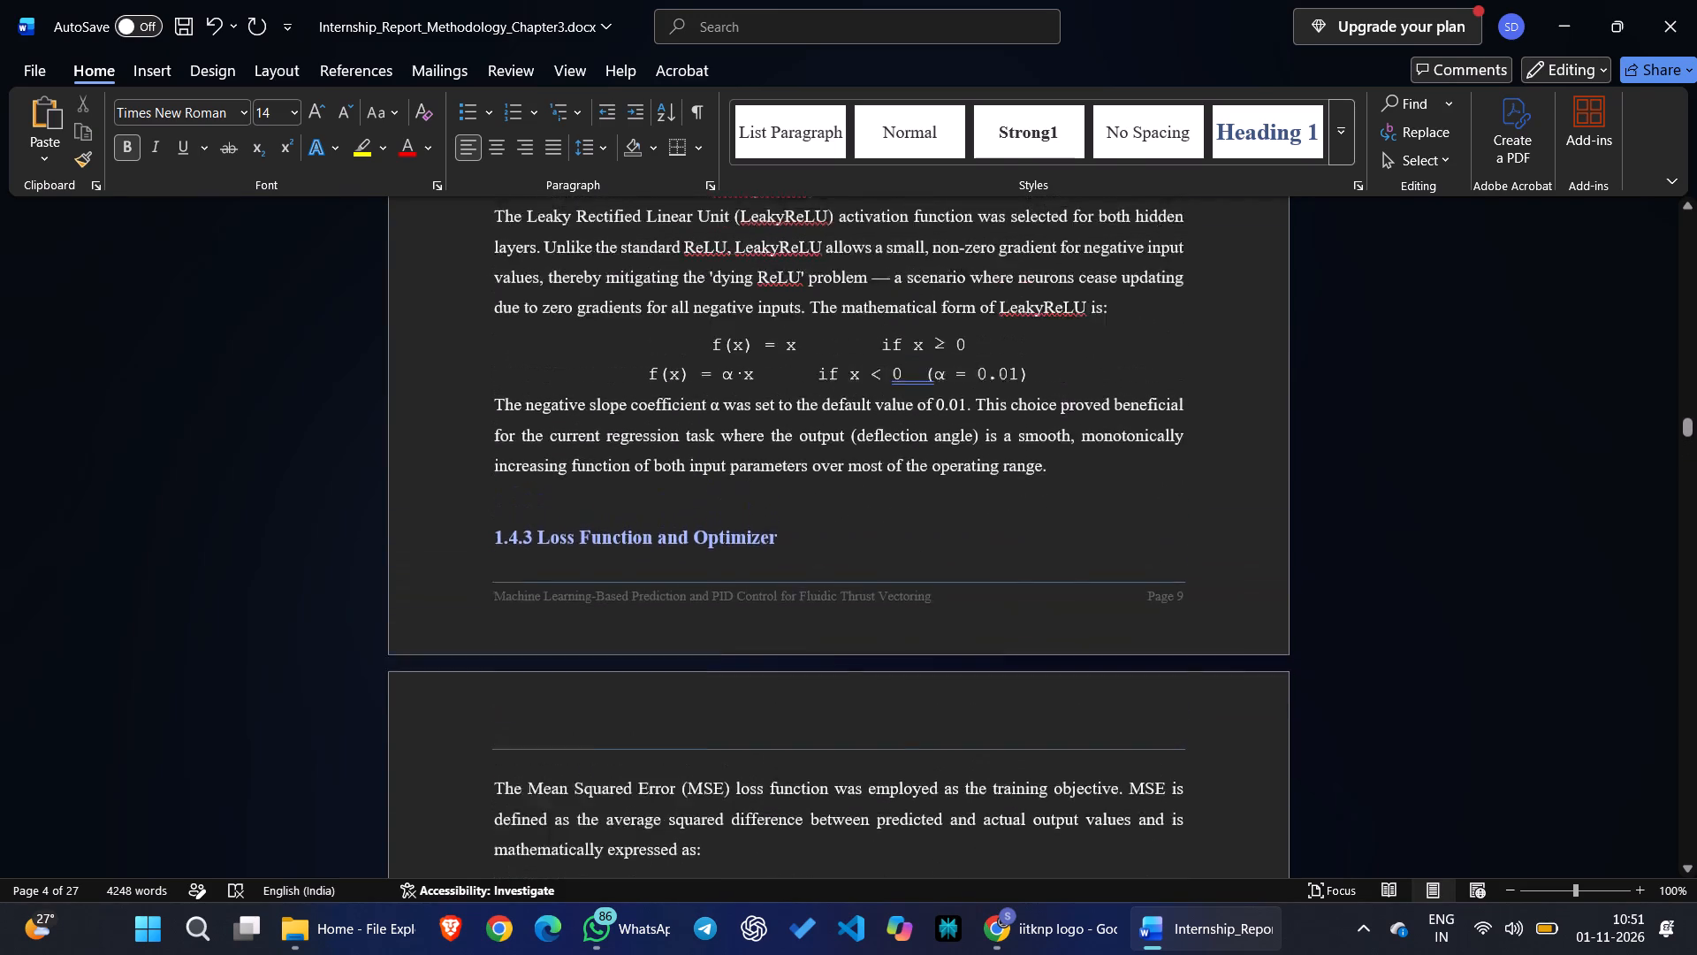
pyautogui.scroll(4, 810, 537)
# Delete the "1.3.3 Dataset Splitting Strategy" heading together with its body paragraph.
pyautogui.scroll(-1, 810, 537)
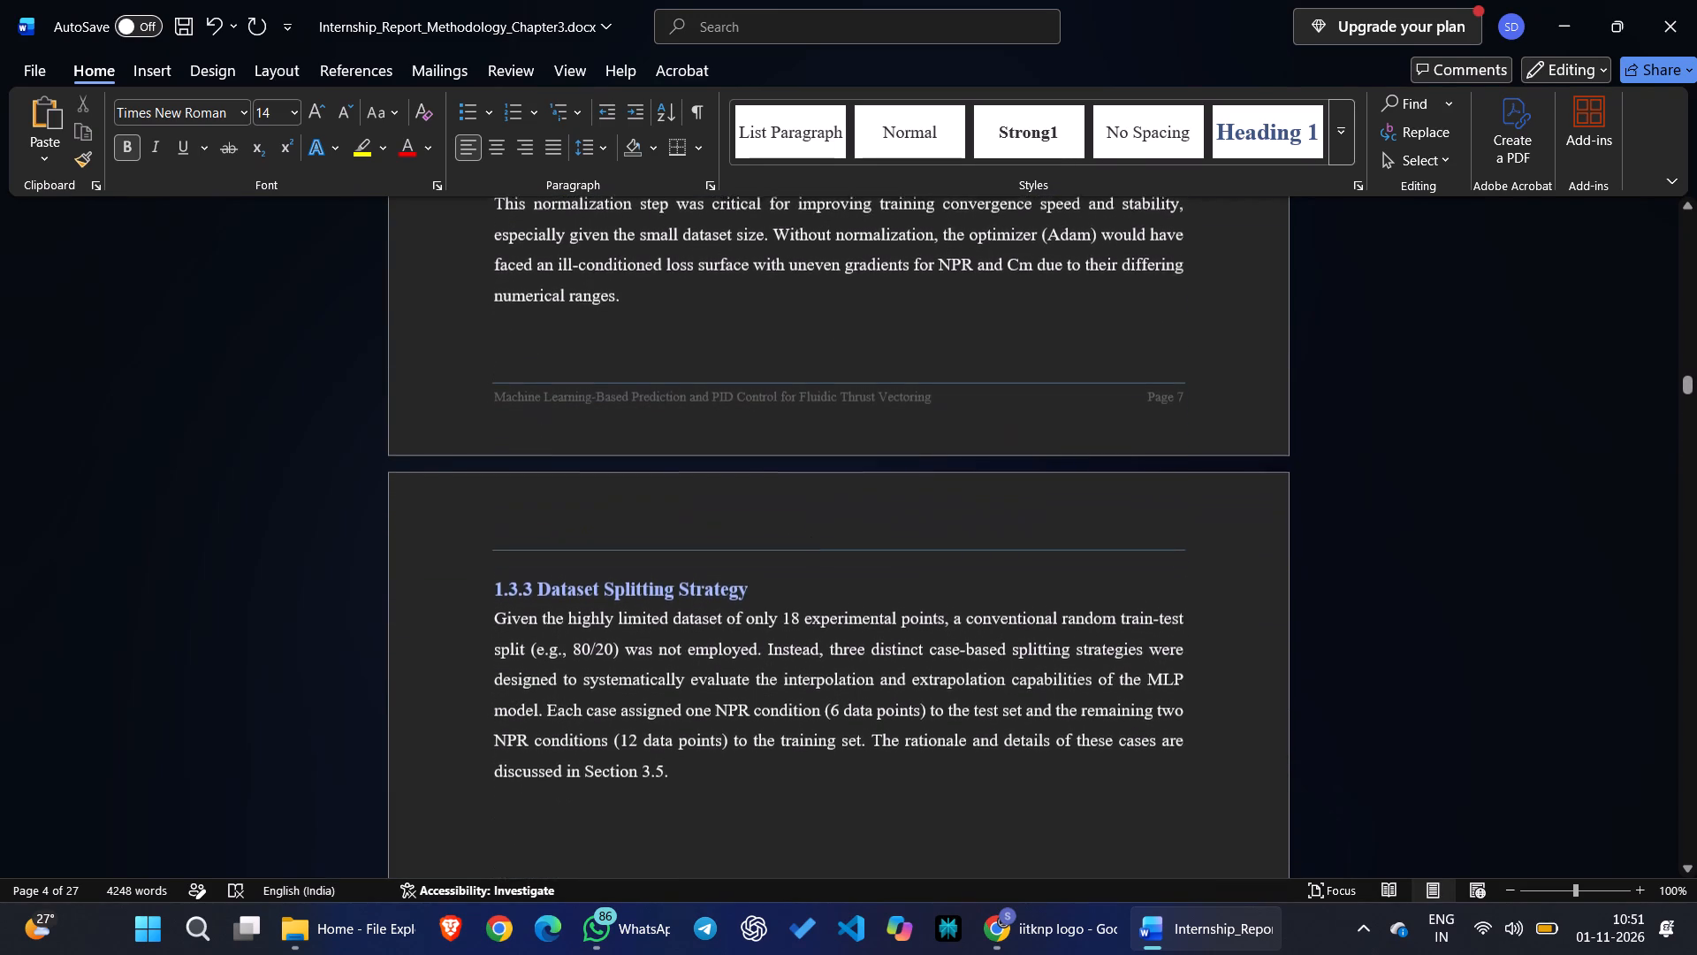
pyautogui.scroll(-1, 810, 537)
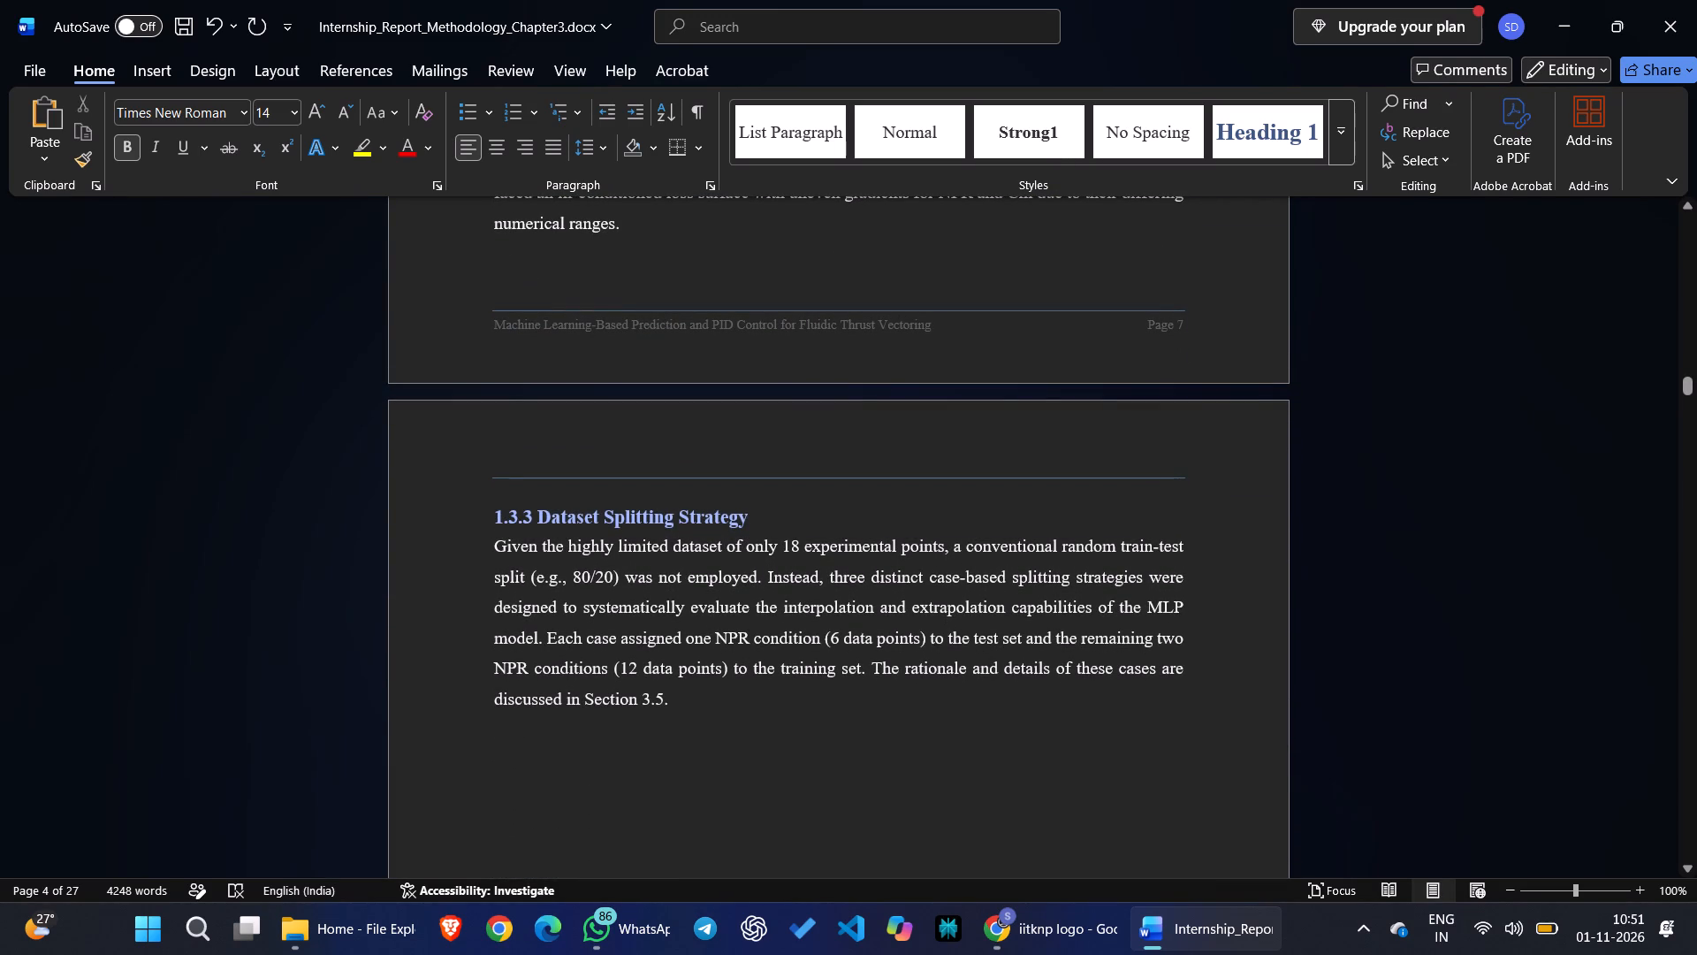
pyautogui.moveTo(672, 708); pyautogui.dragTo(571, 581)
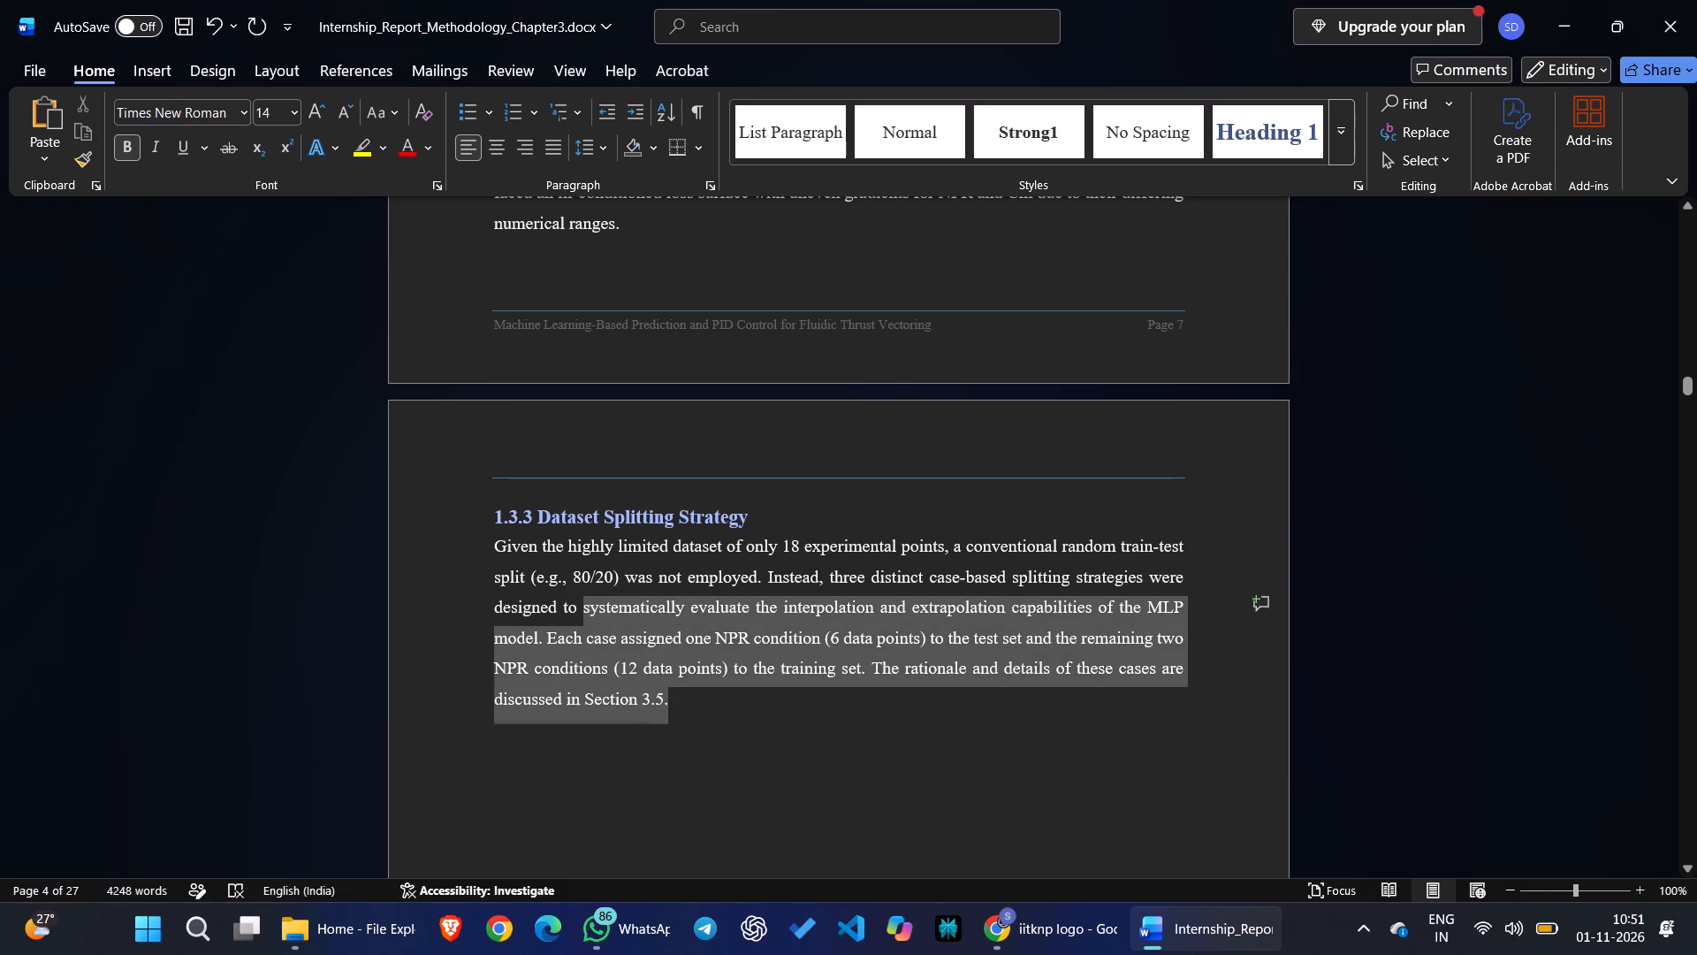
pyautogui.moveTo(571, 581); pyautogui.dragTo(436, 515)
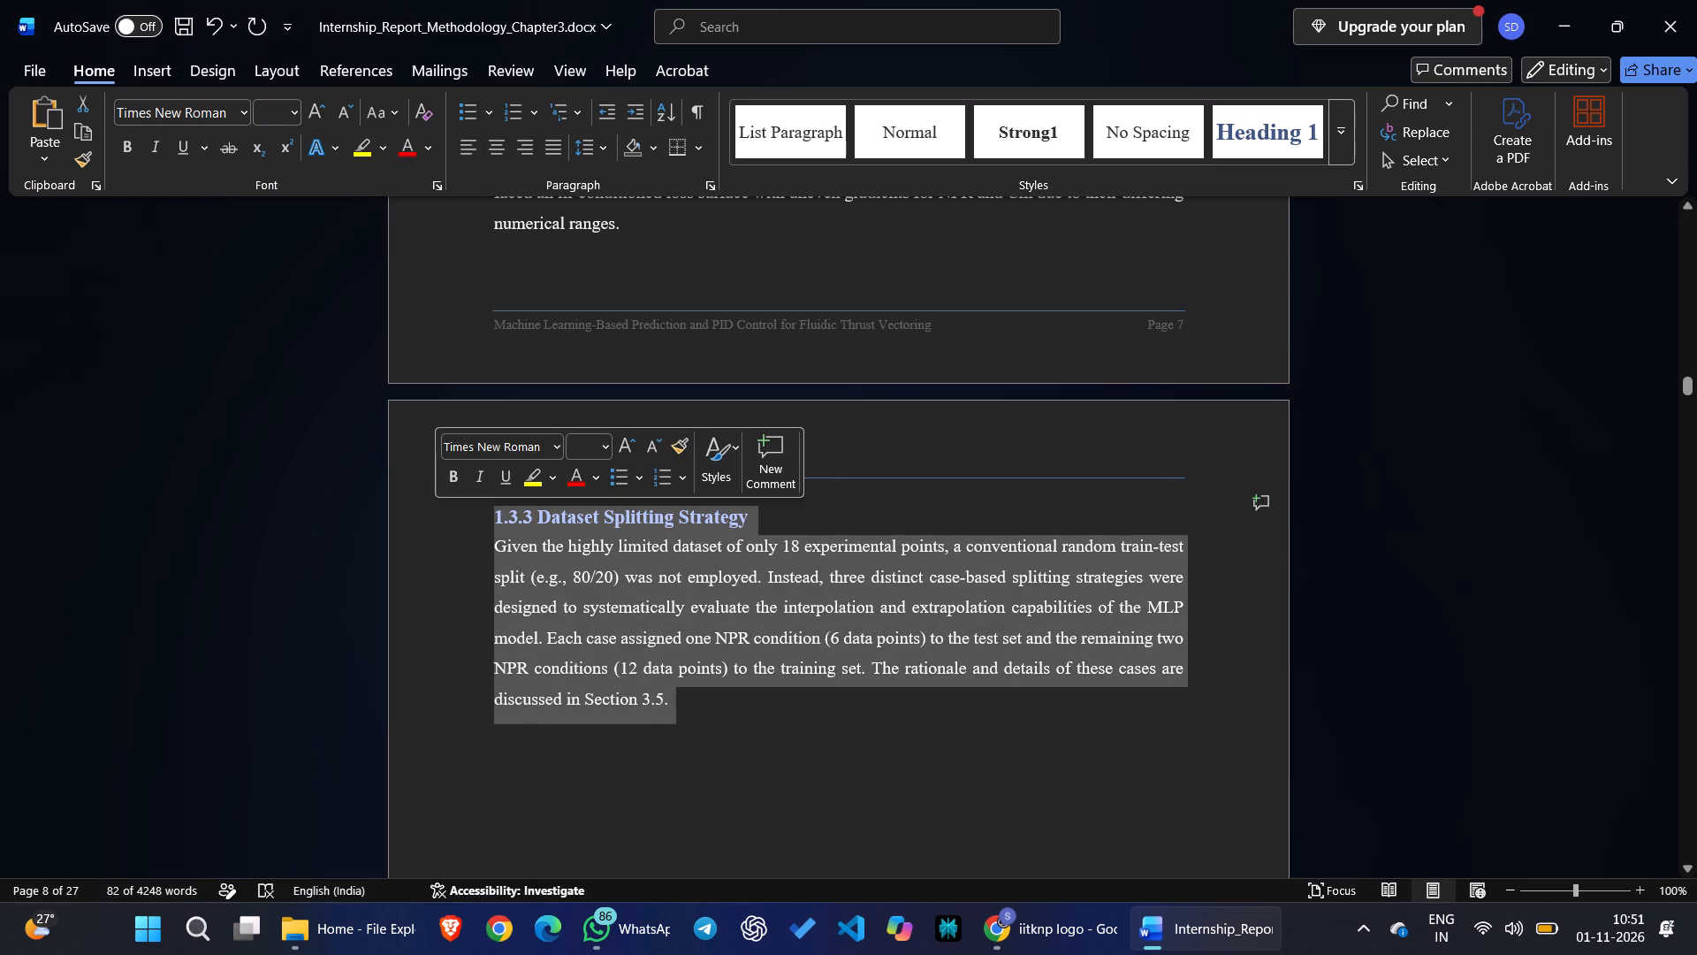
pyautogui.press('BackSpace')
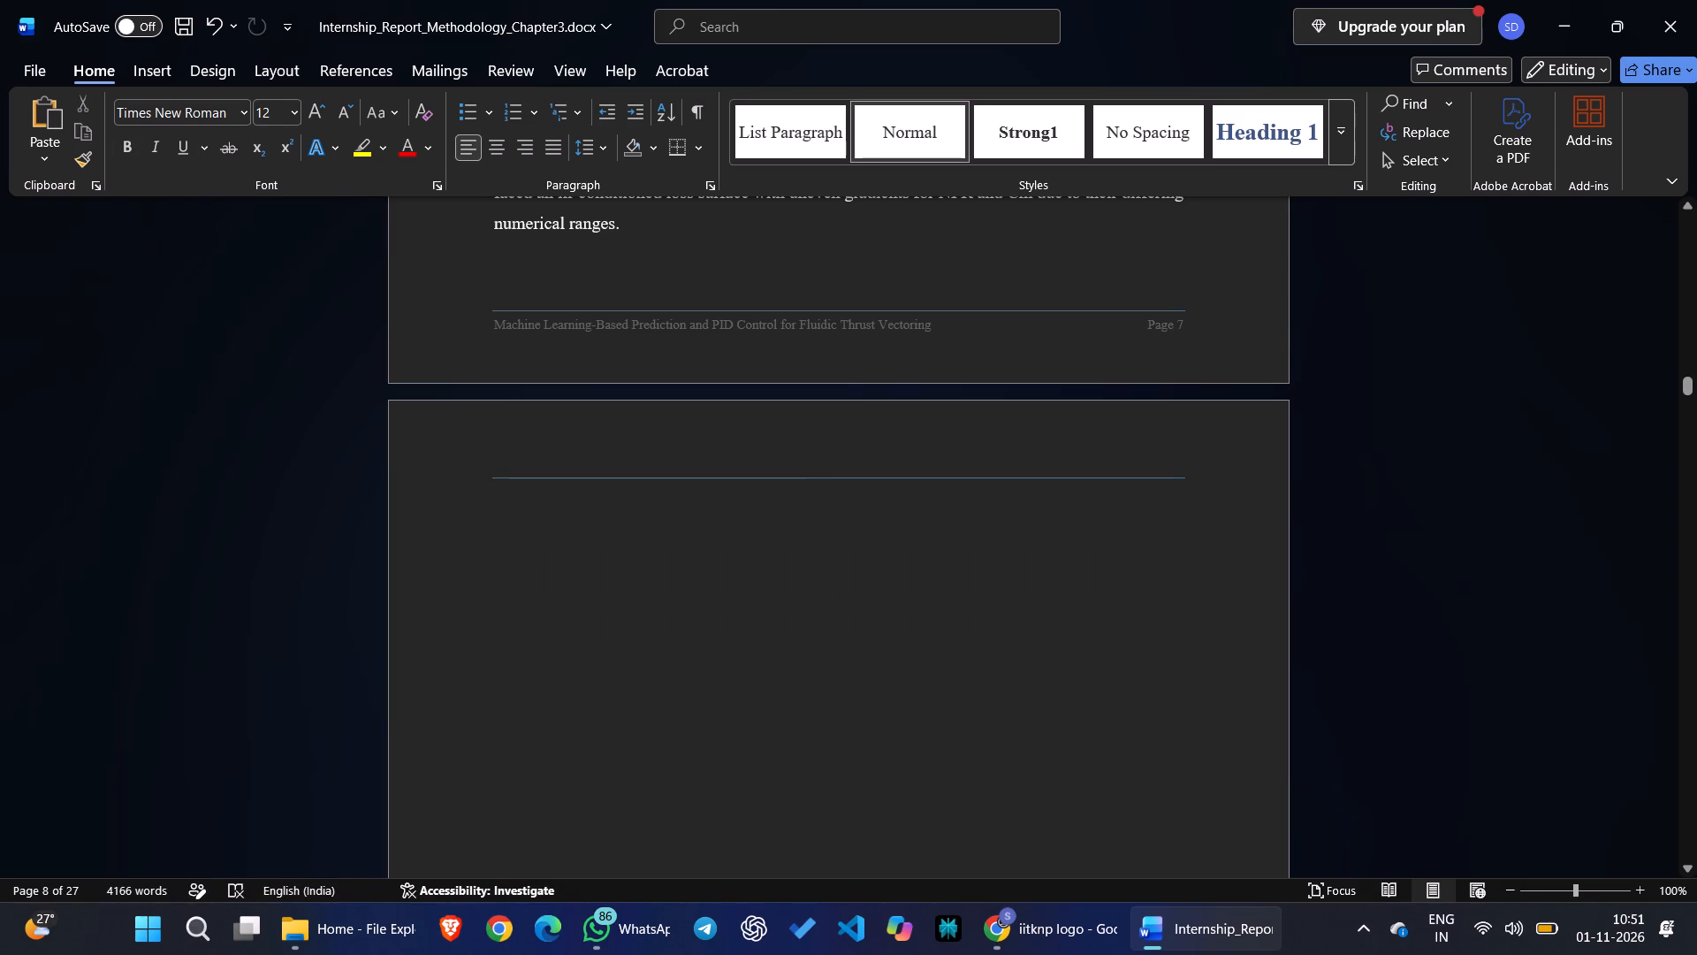
pyautogui.scroll(-3, 540, 606)
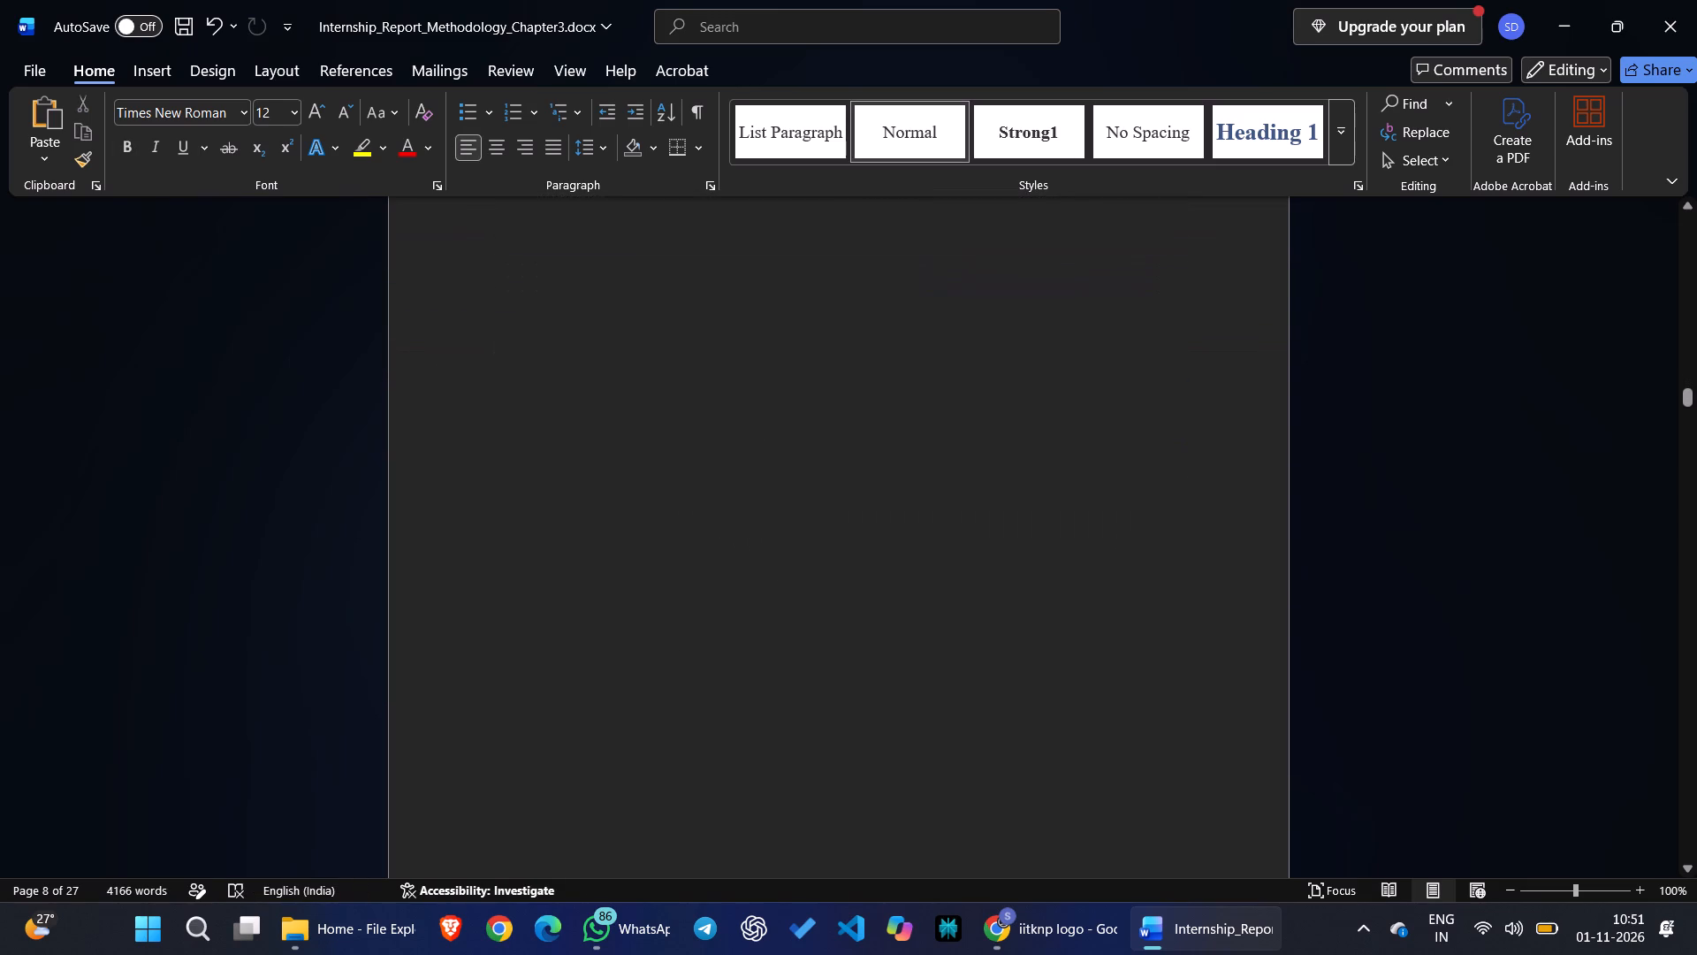
pyautogui.scroll(-2, 540, 606)
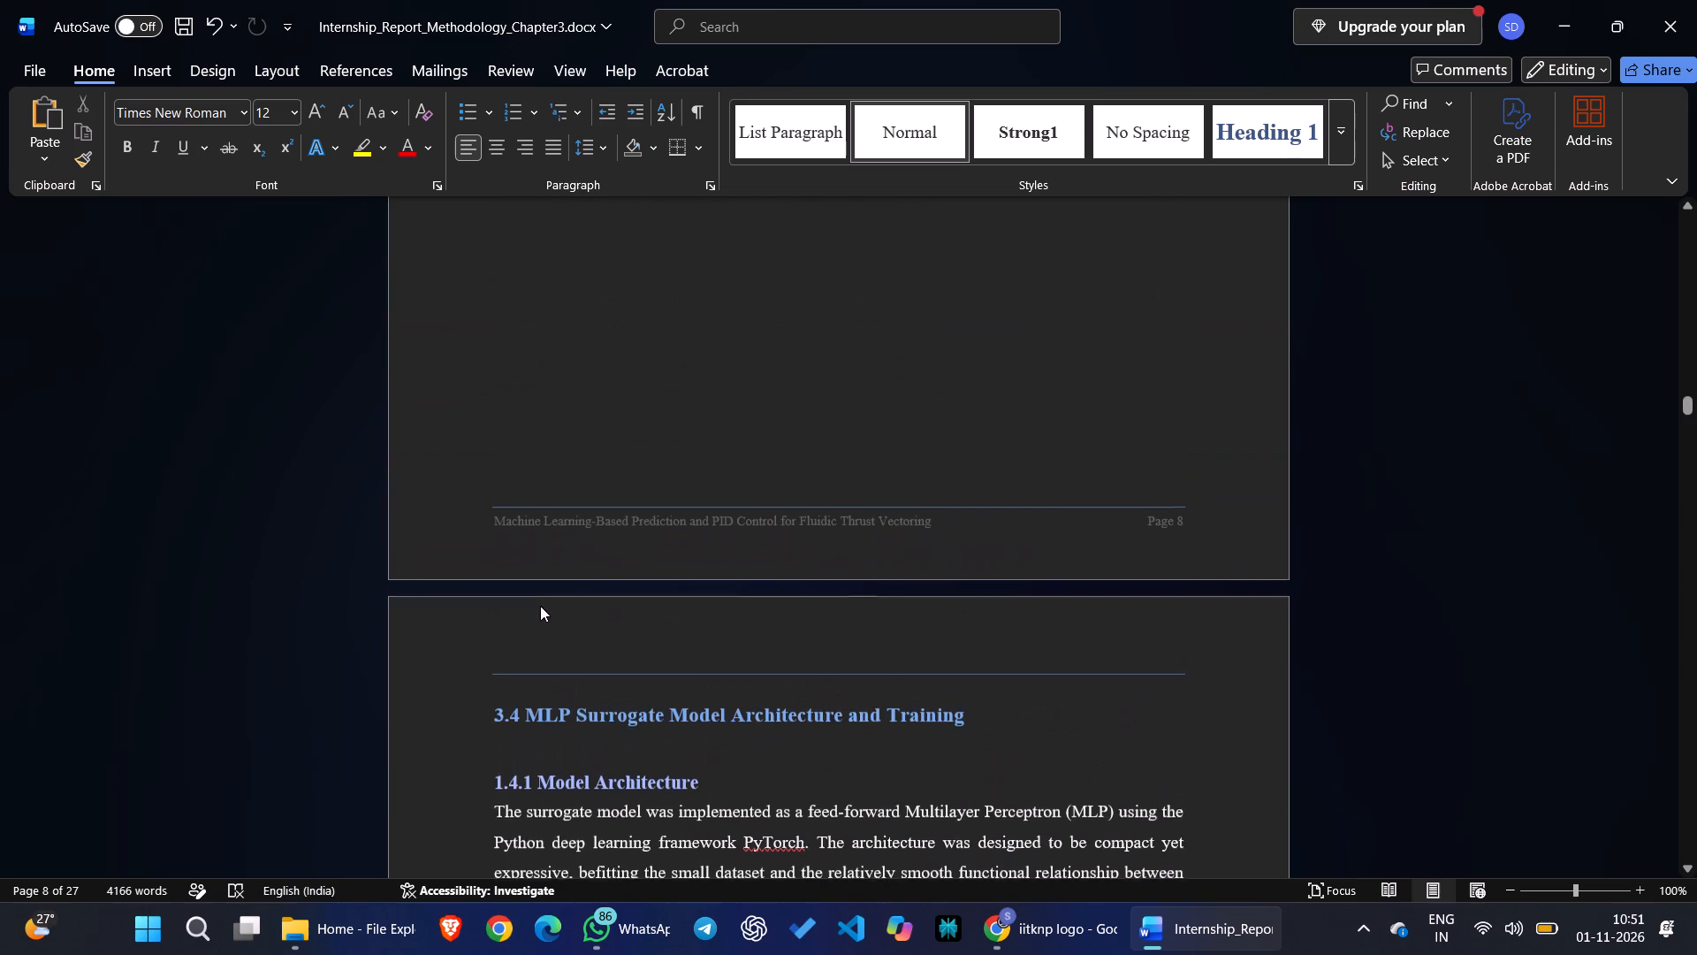
pyautogui.scroll(2, 540, 606)
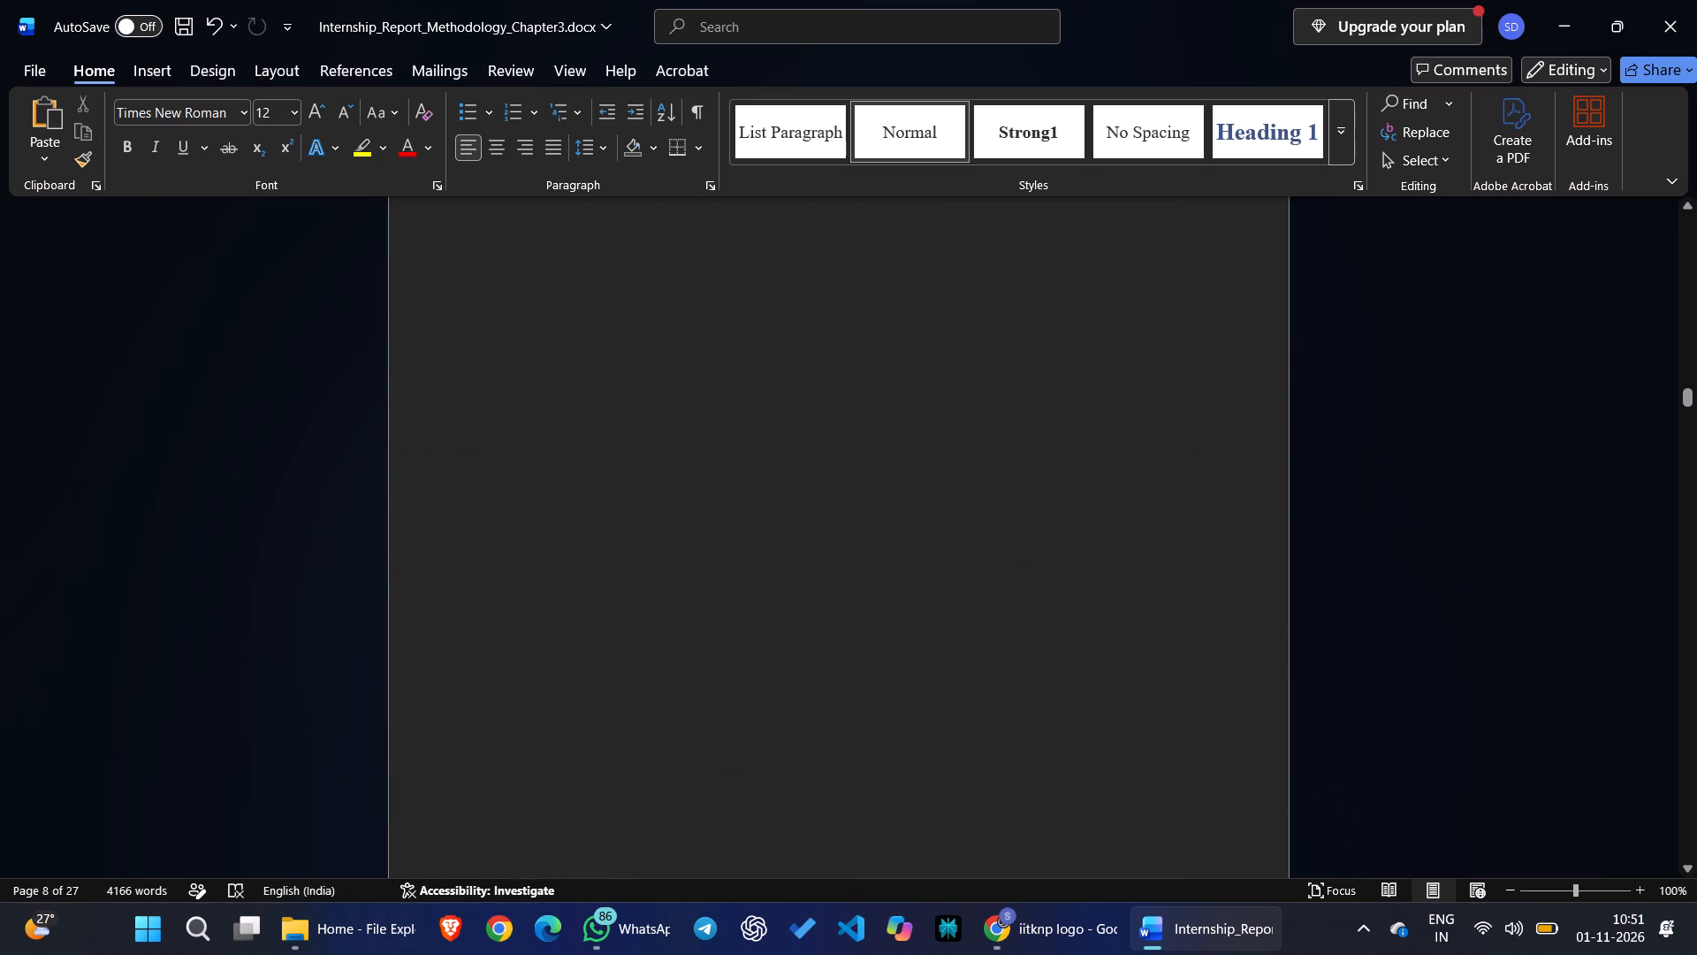
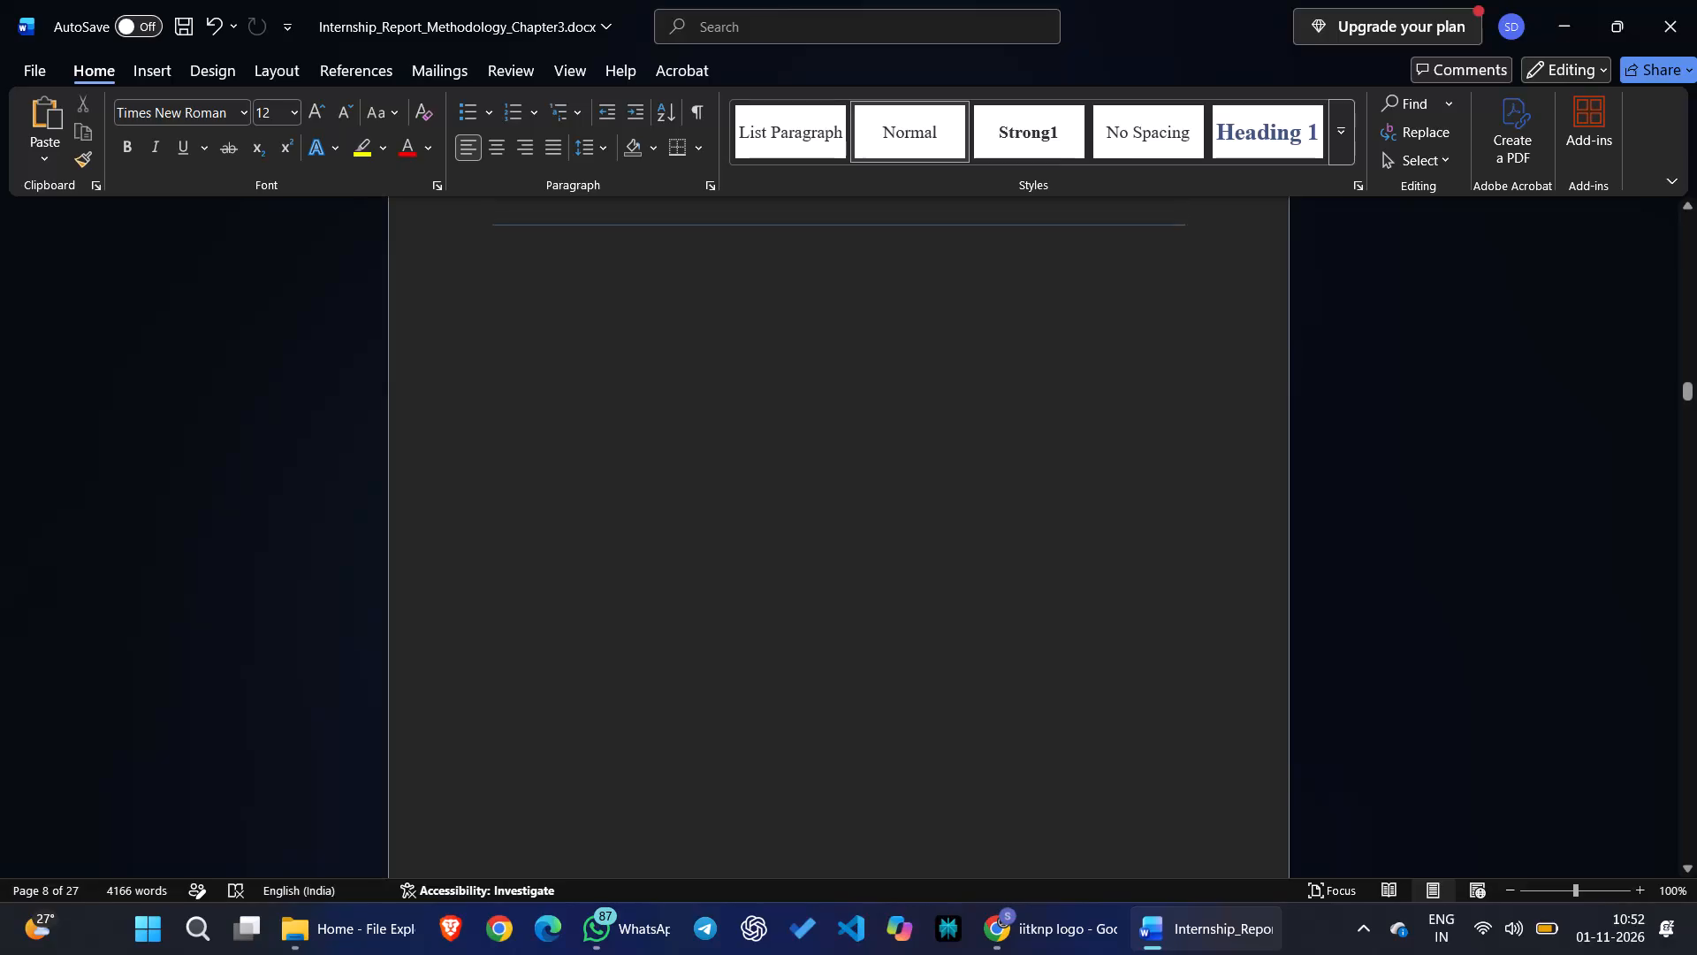
# Examine the page layout from the cover page through section 3.4 with several pages in view at 60% zoom.
pyautogui.scroll(3, 625, 596)
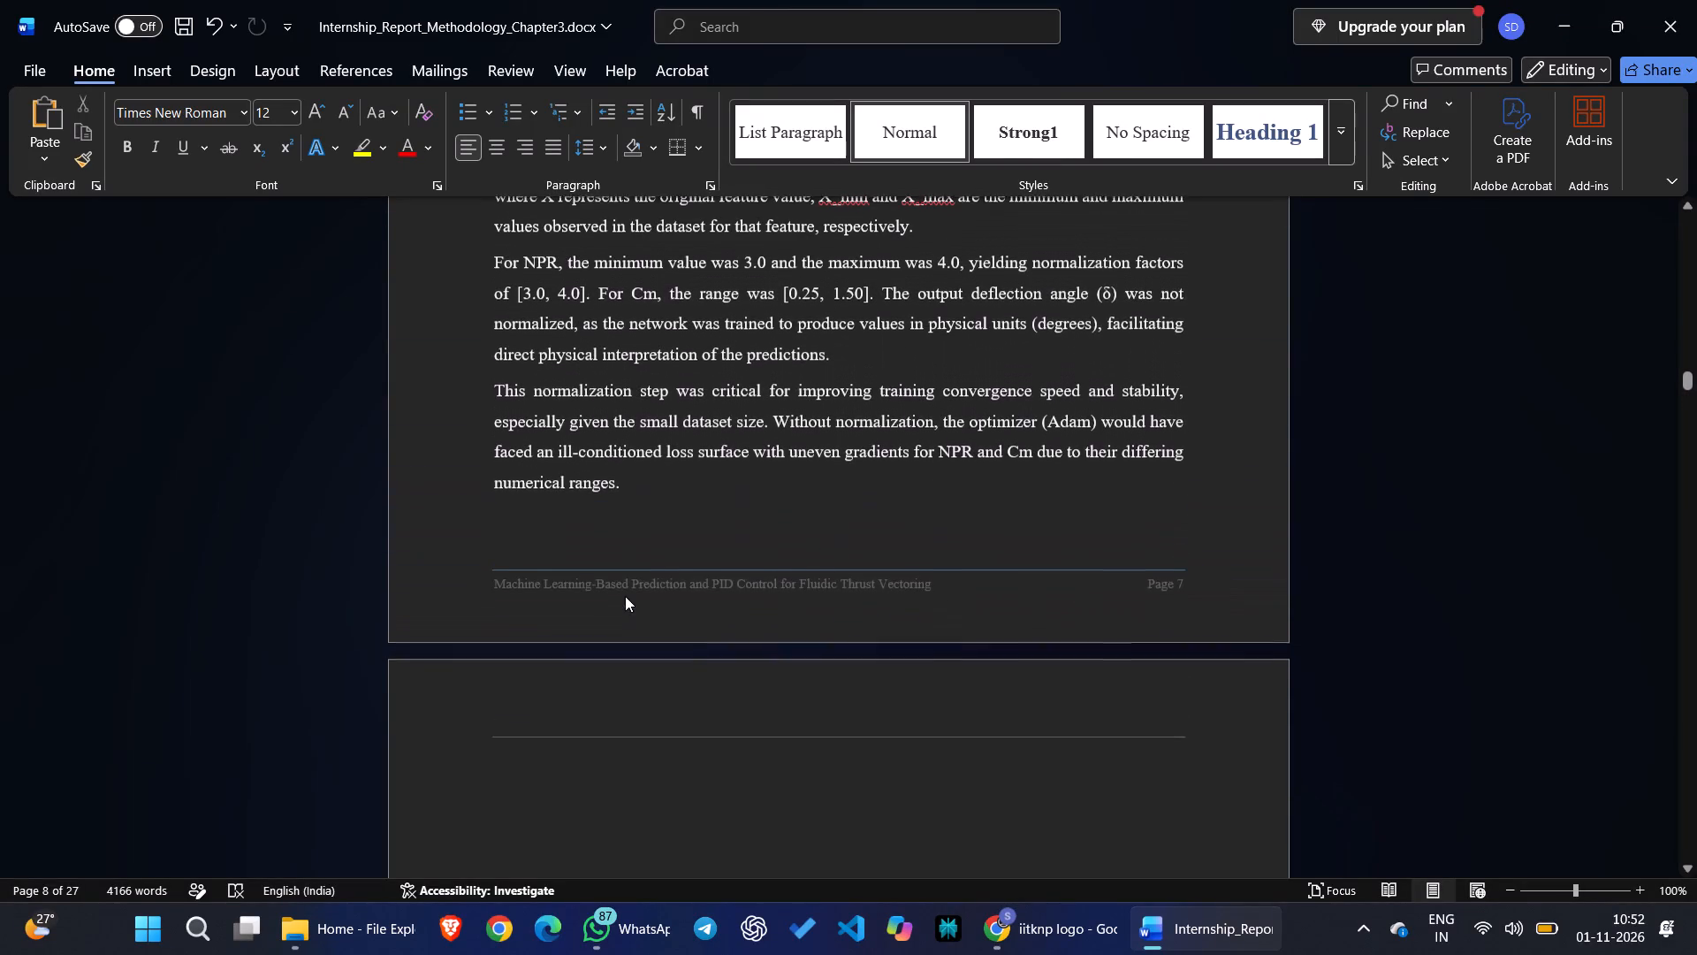
pyautogui.scroll(1, 625, 596)
pyautogui.keyDown('ctrl'); pyautogui.scroll(-4, 625, 596); pyautogui.keyUp('ctrl')
pyautogui.scroll(-1, 625, 596)
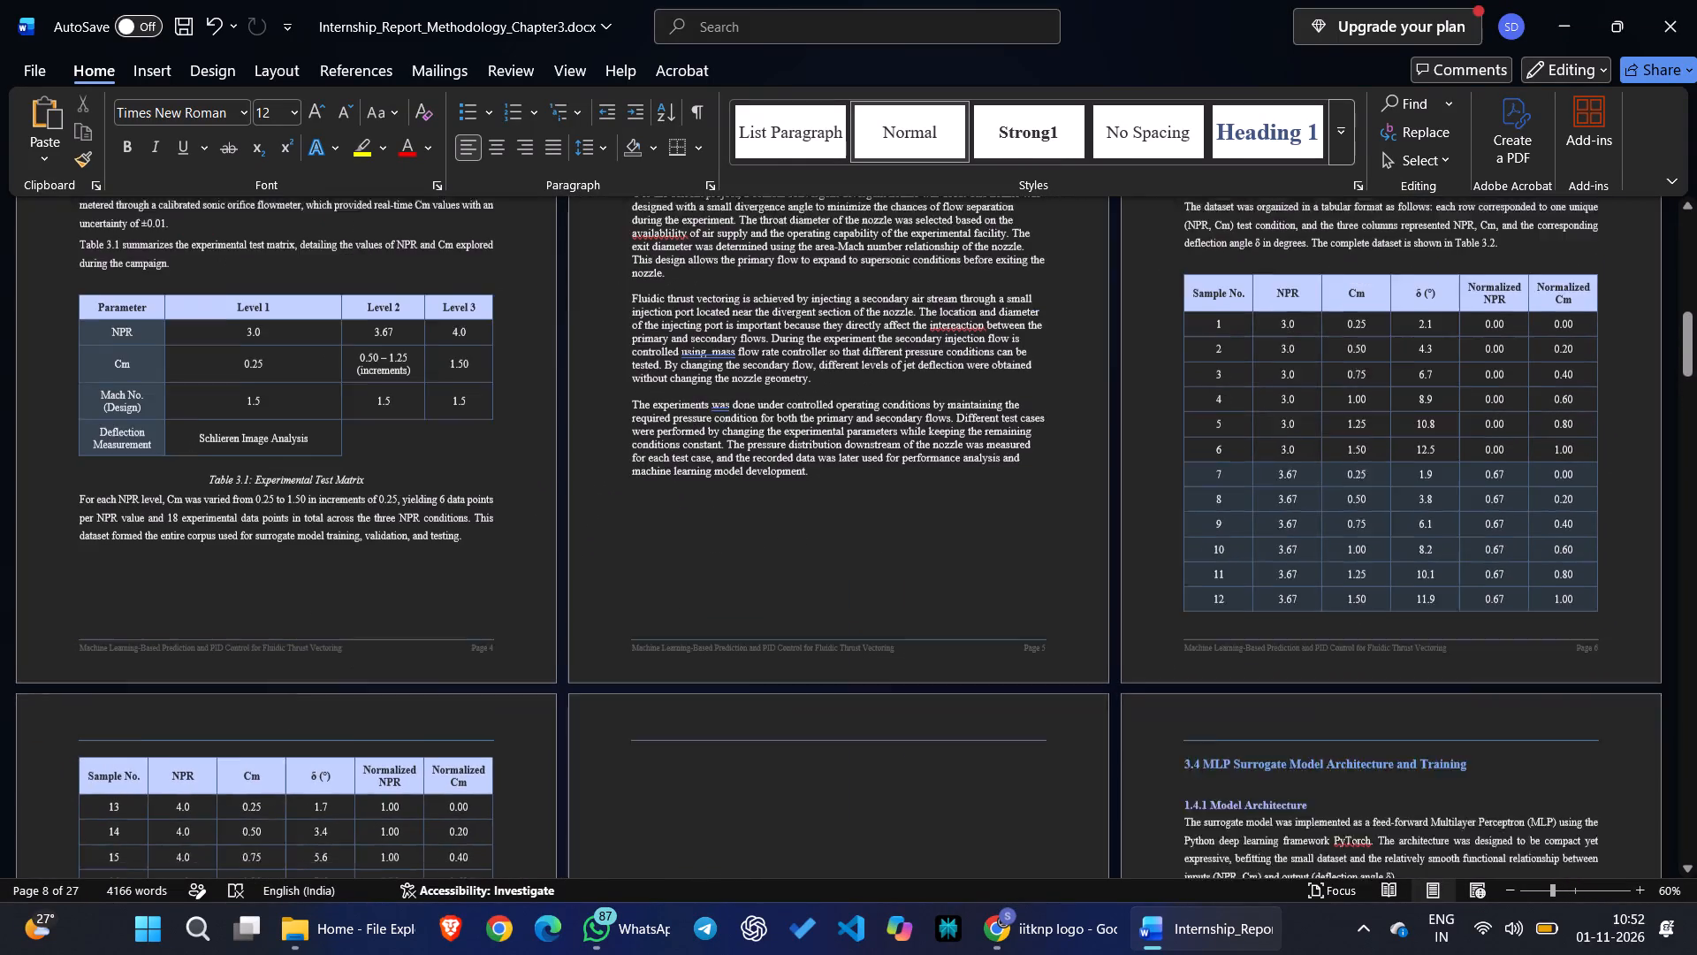
pyautogui.scroll(-1, 625, 596)
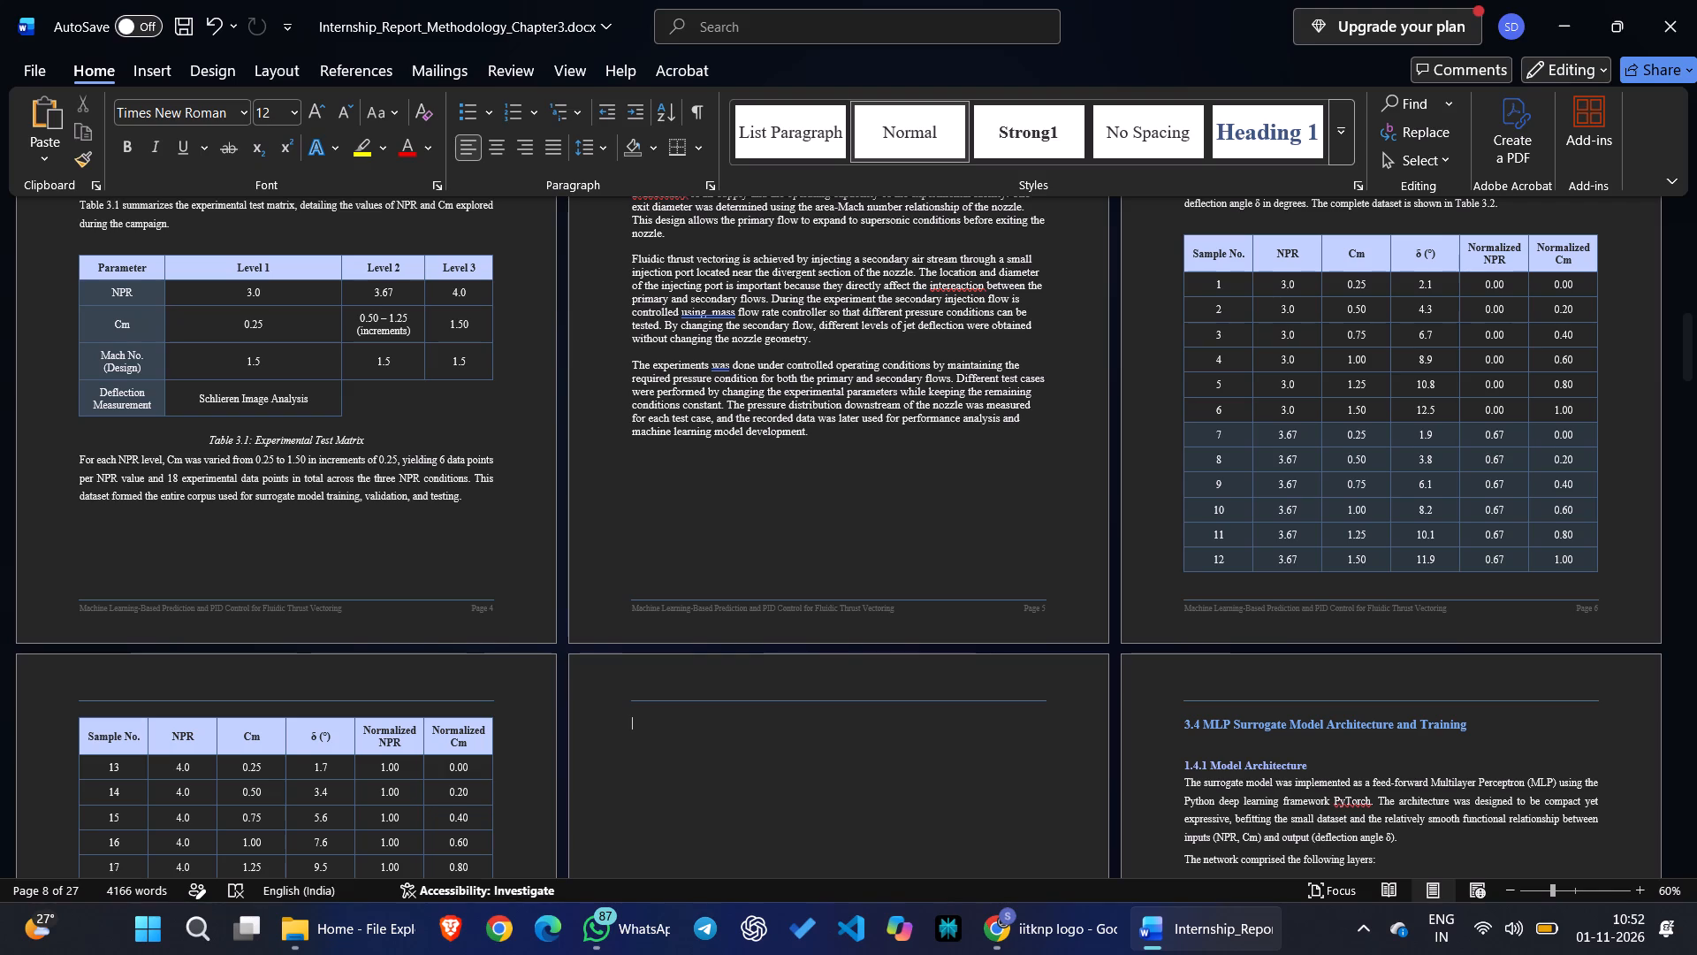
pyautogui.scroll(1, 625, 596)
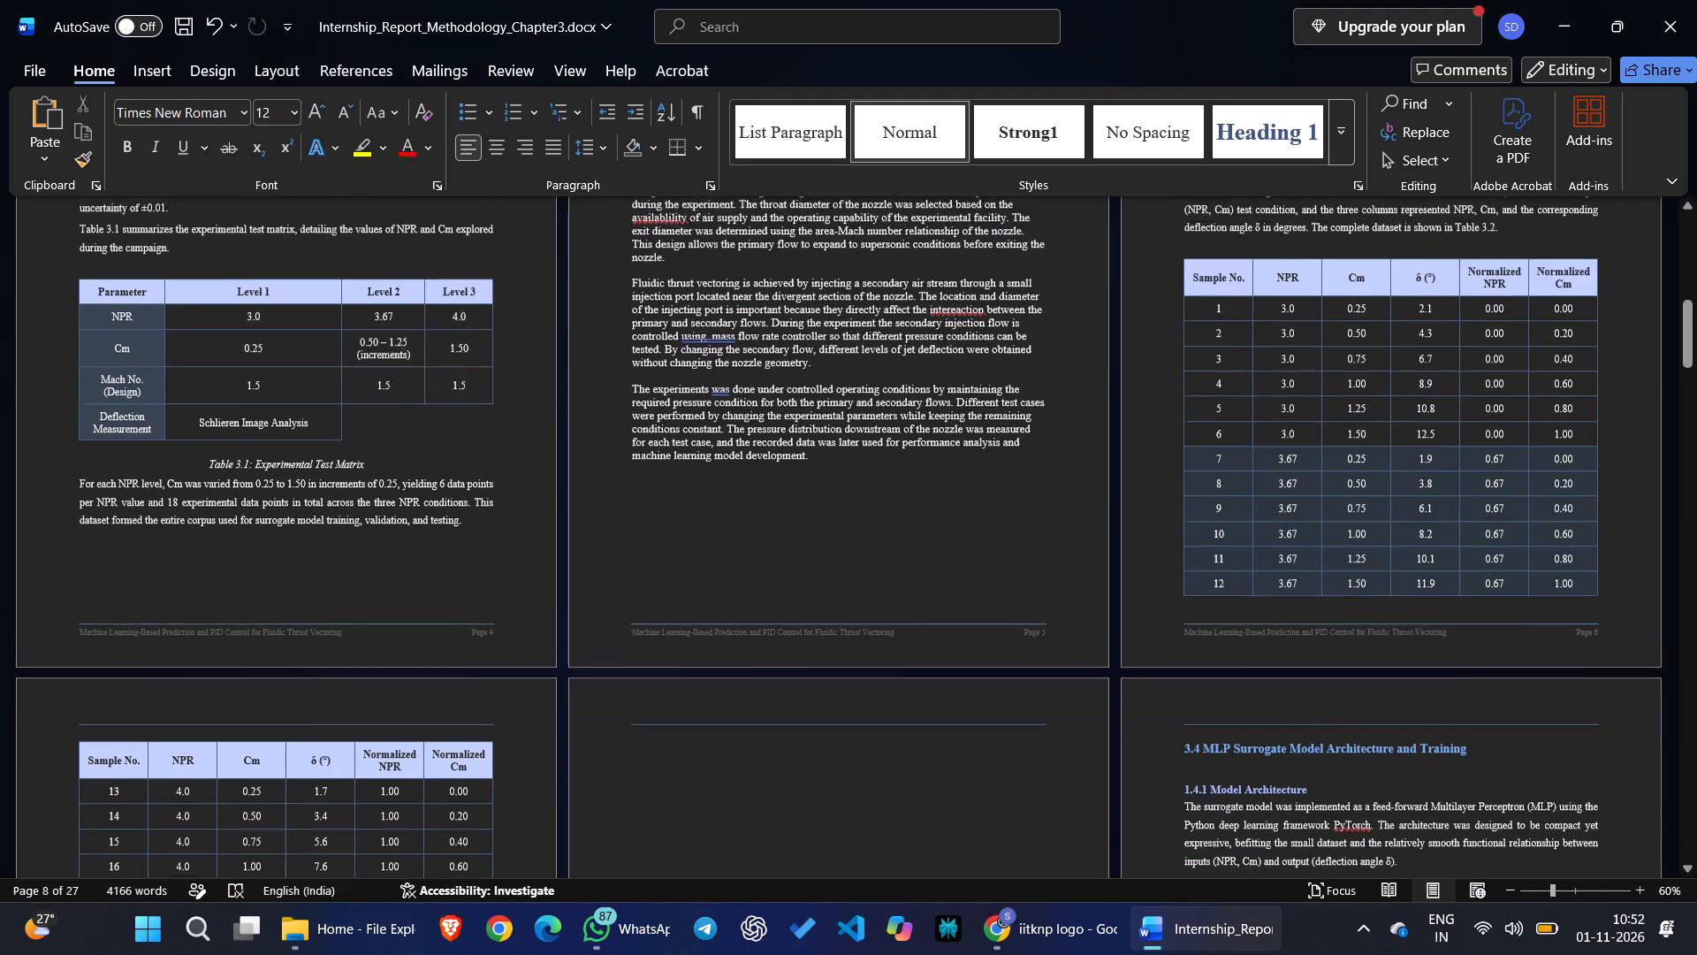
pyautogui.scroll(4, 625, 596)
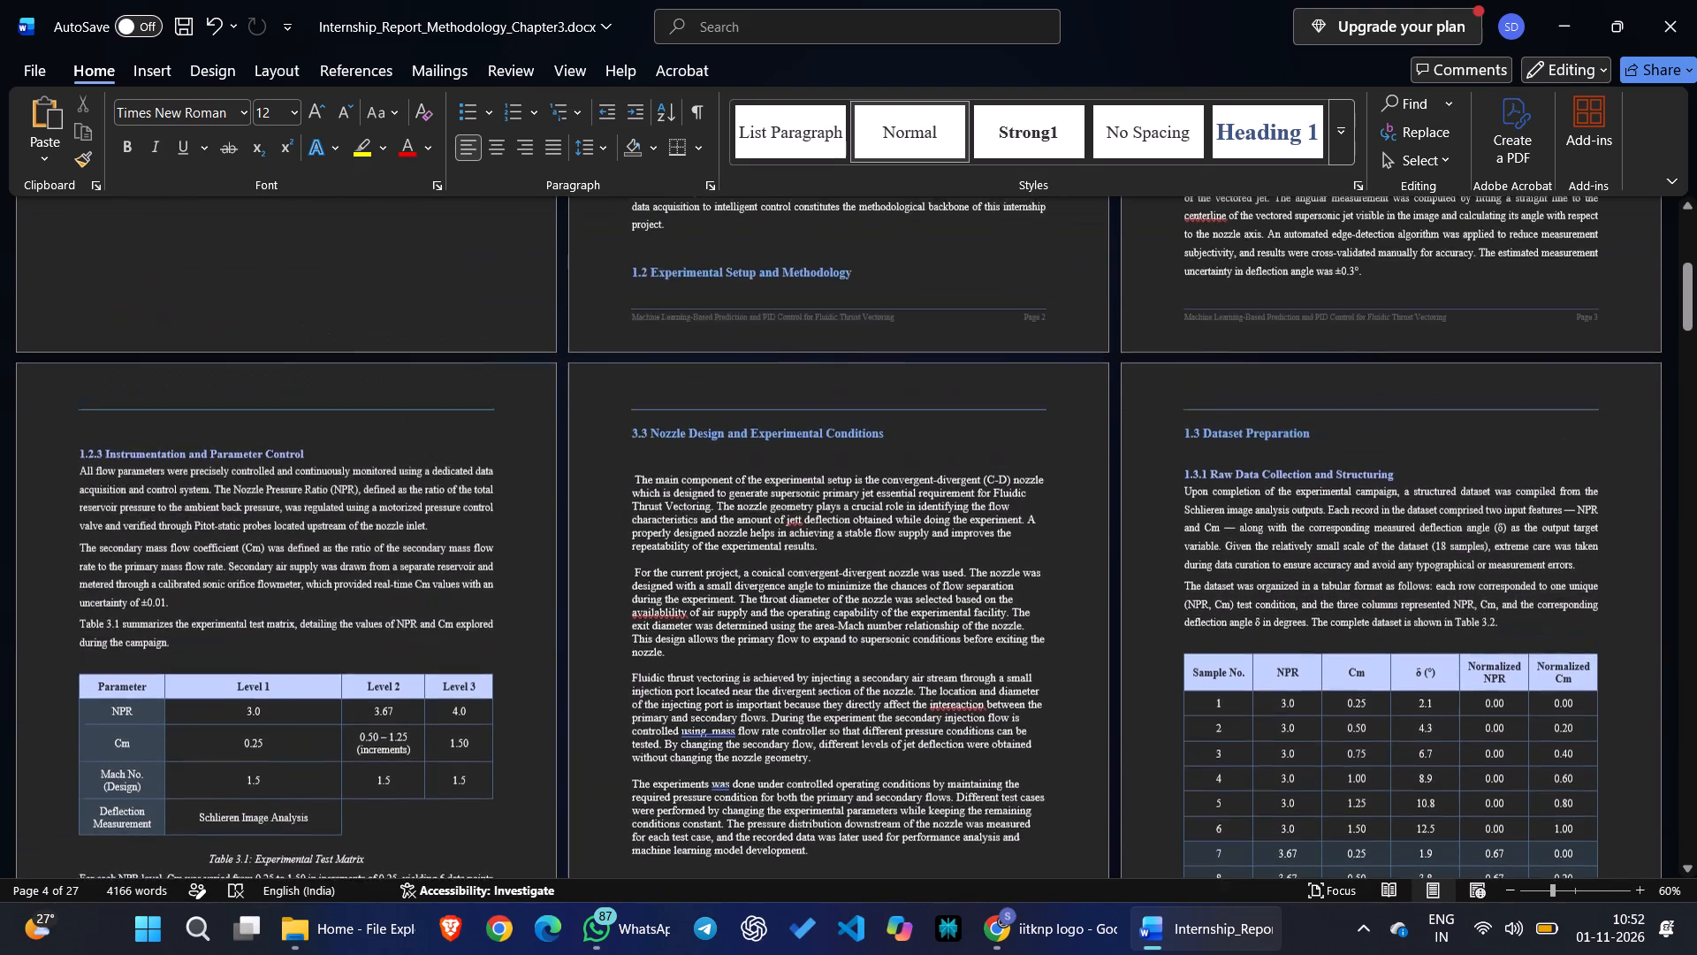
pyautogui.scroll(12, 625, 596)
pyautogui.scroll(-1, 625, 596)
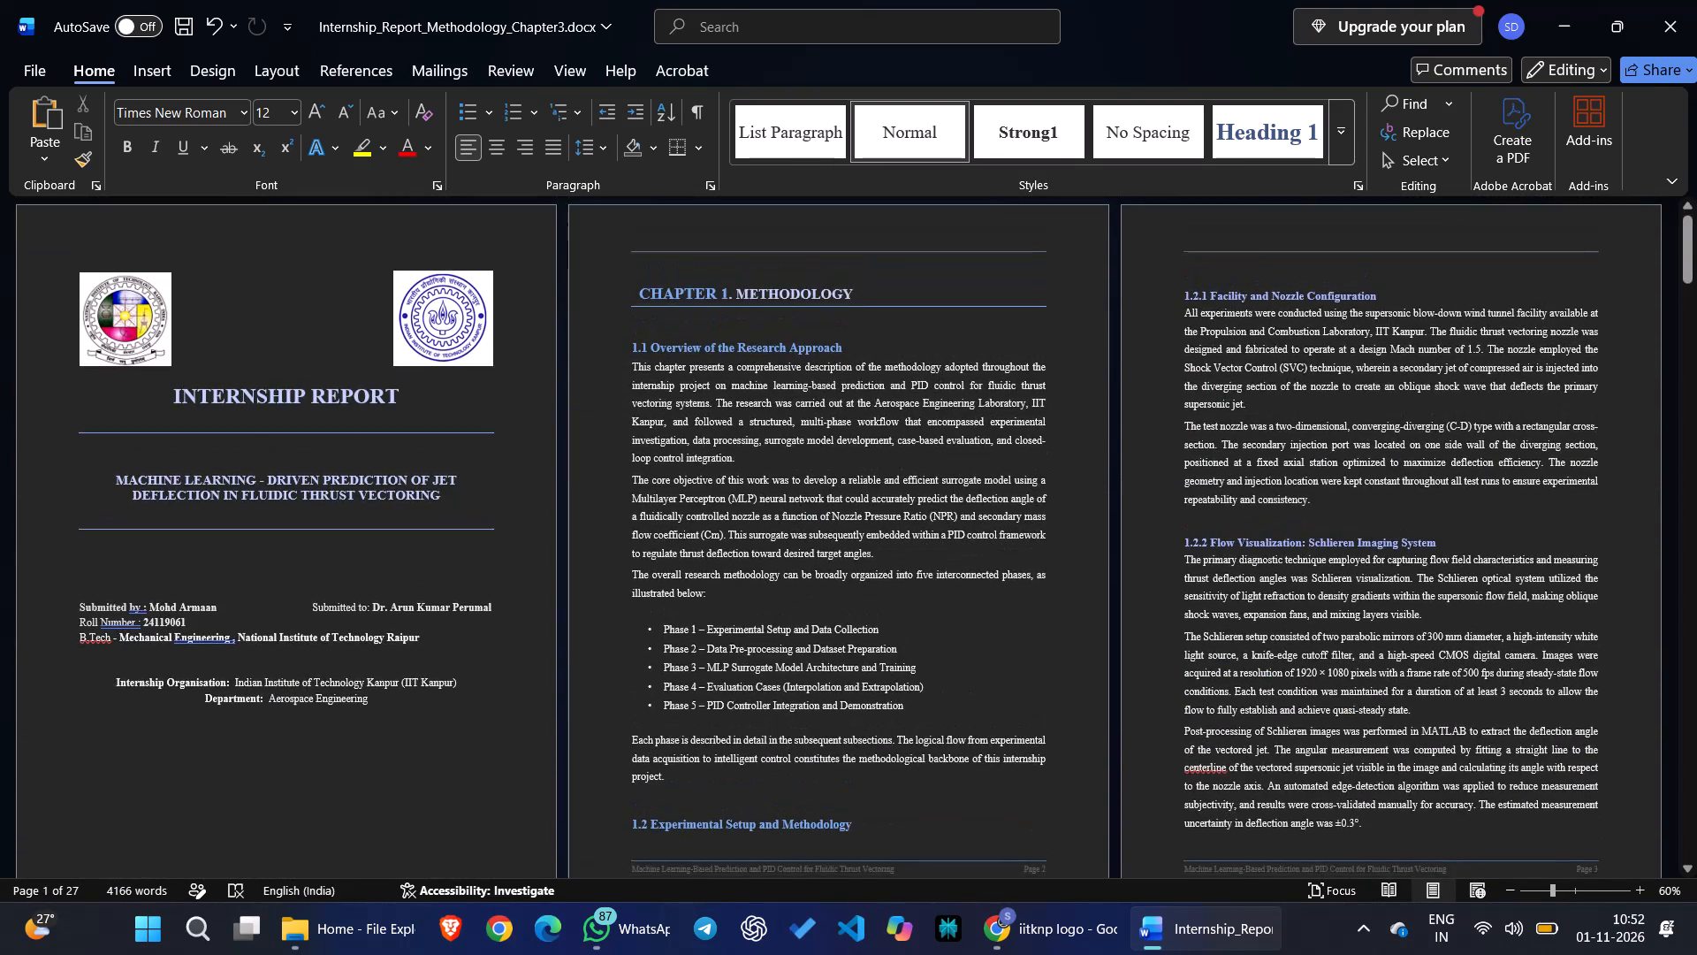
pyautogui.scroll(-5, 625, 596)
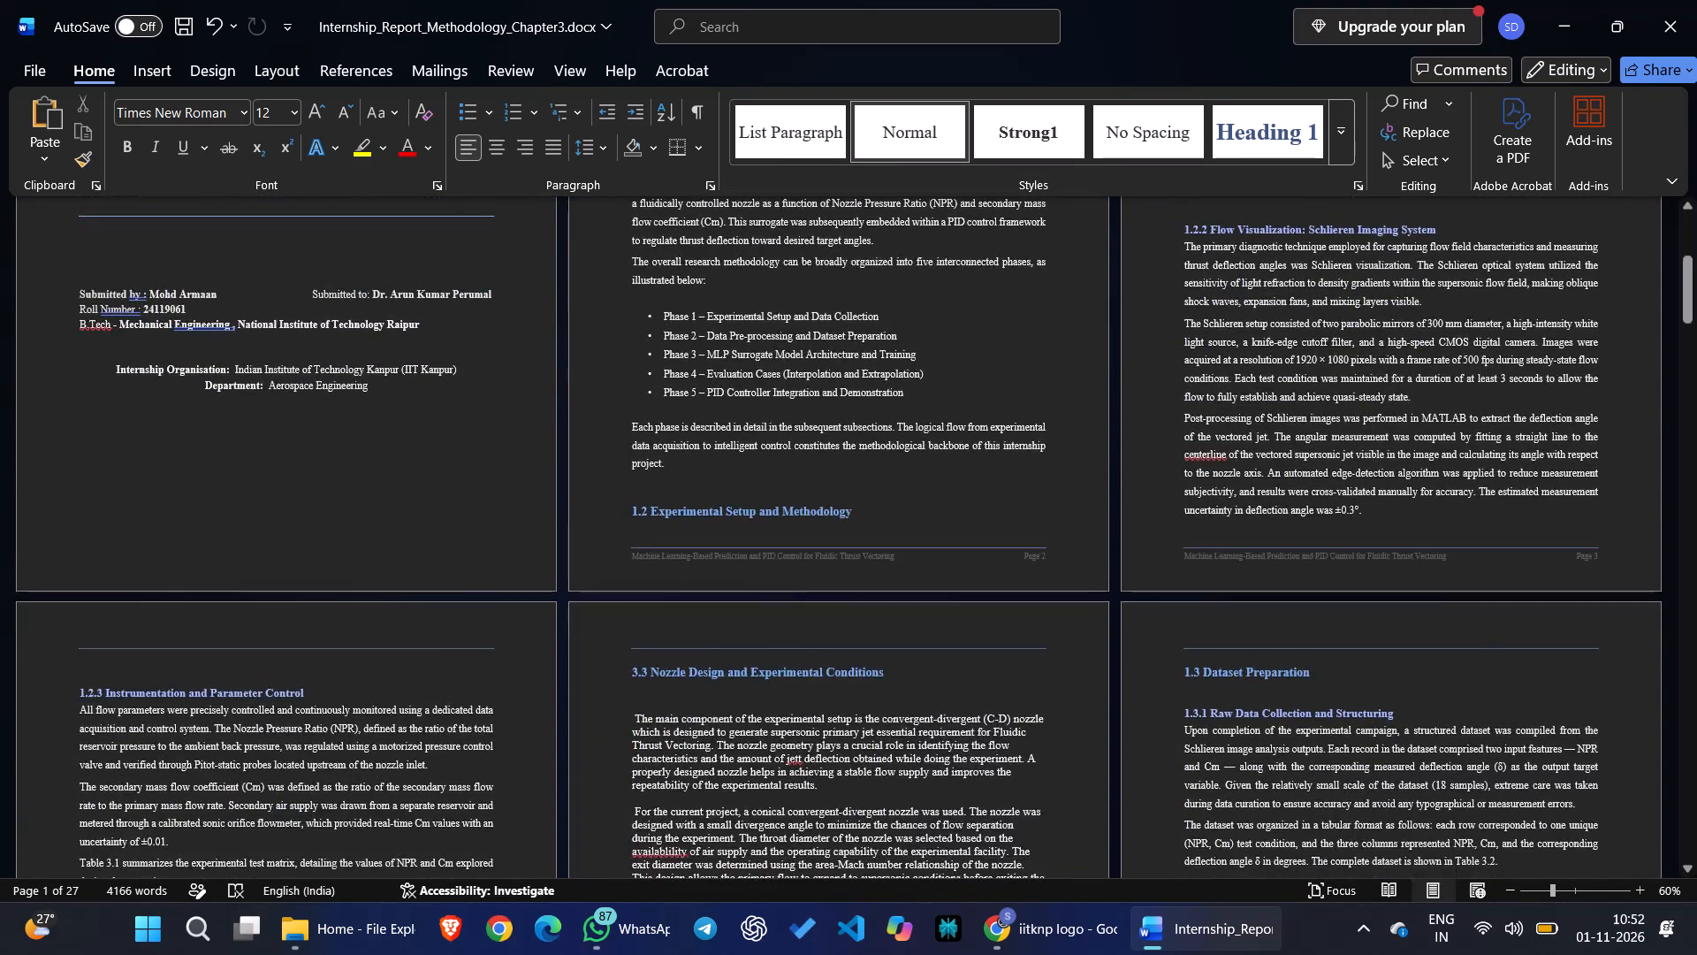
pyautogui.scroll(-1, 625, 596)
pyautogui.hscroll(6, 625, 596)
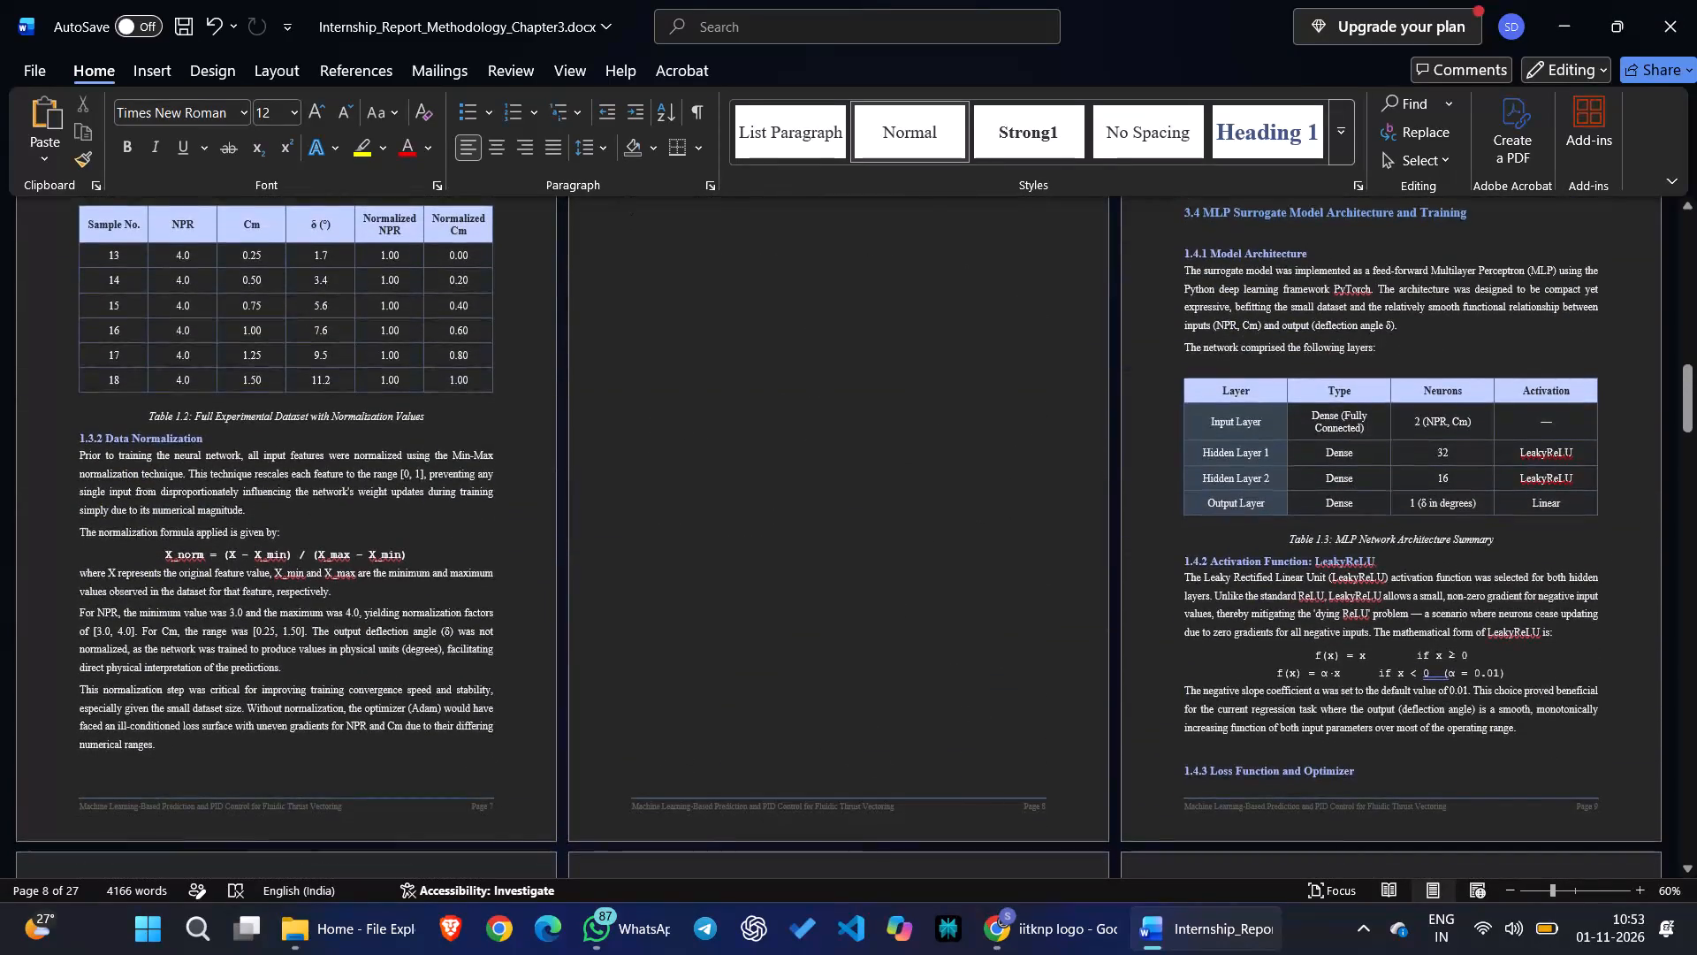
# Remove the blank page before "3.4 MLP Surrogate Model Architecture and Training" and the empty line above that heading.
pyautogui.scroll(1, 780, 501)
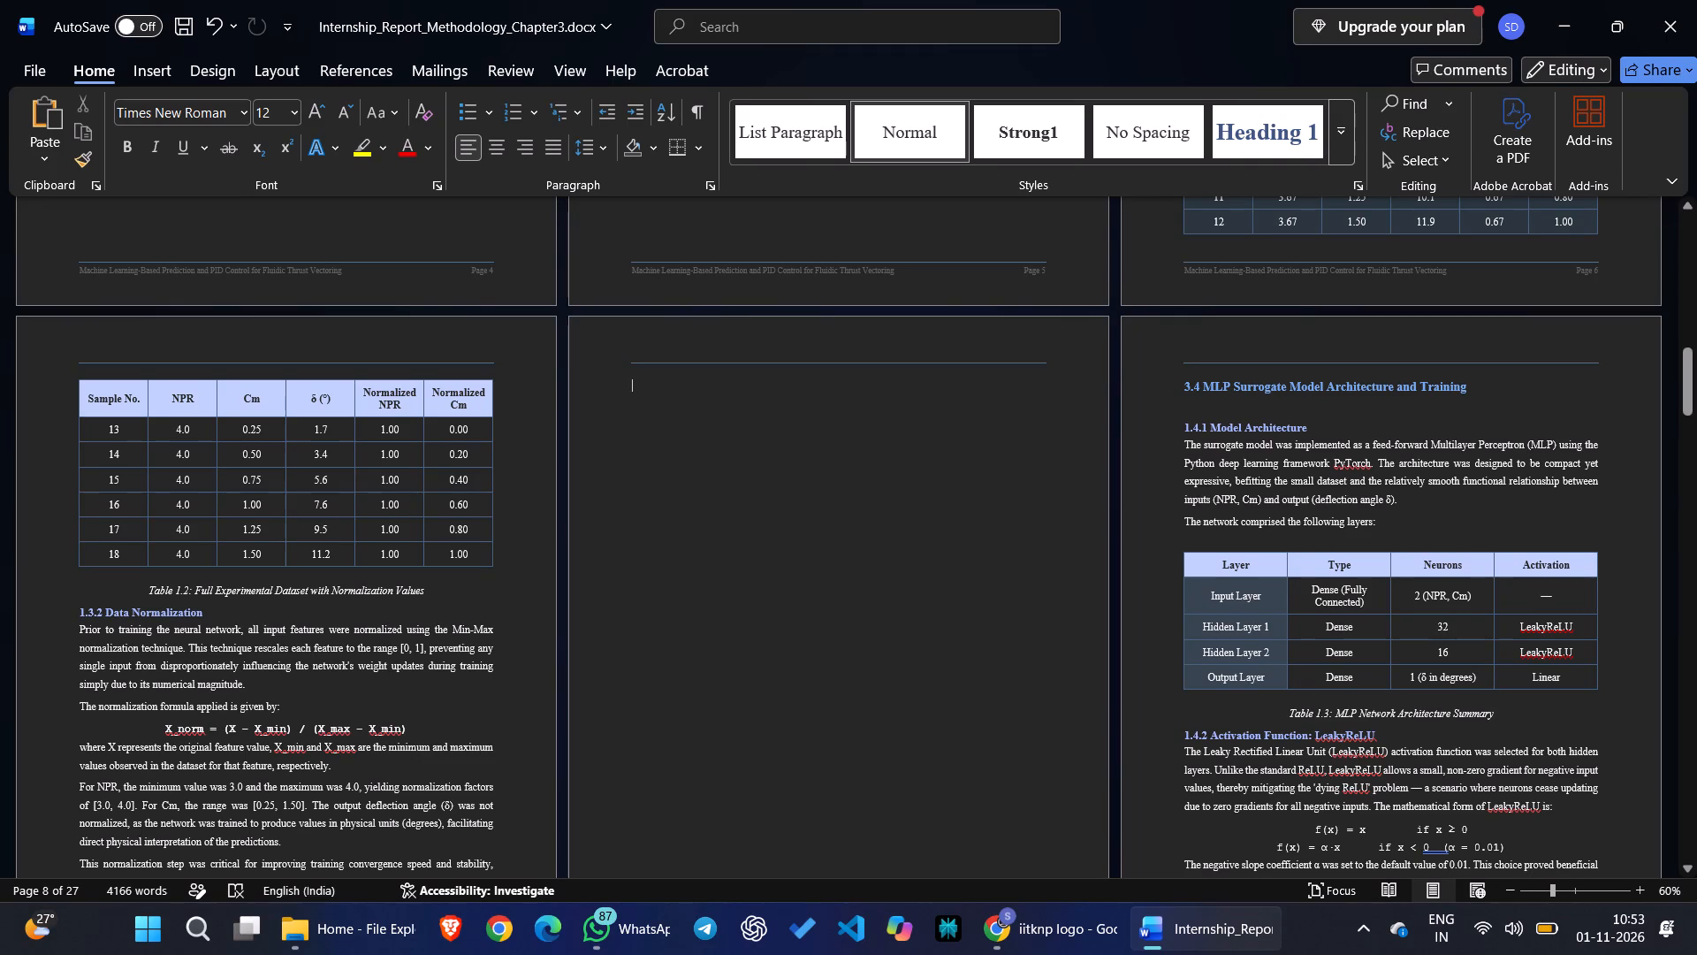
pyautogui.press('Delete')
pyautogui.press('Delete')
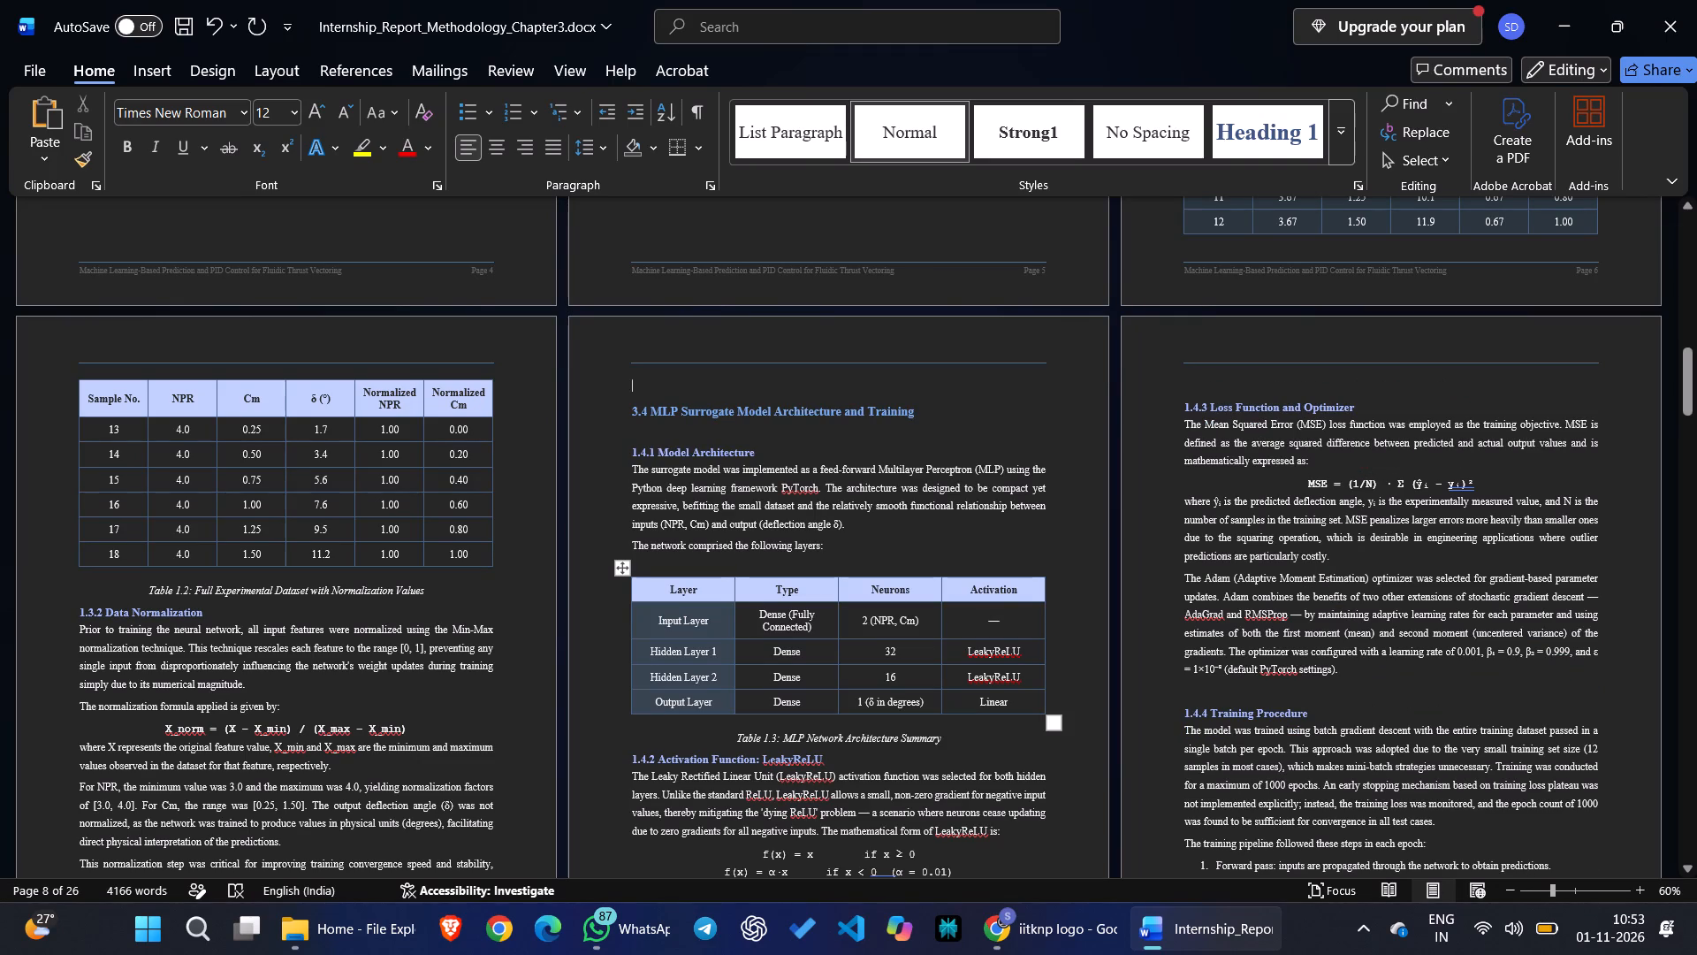
pyautogui.click(631, 411)
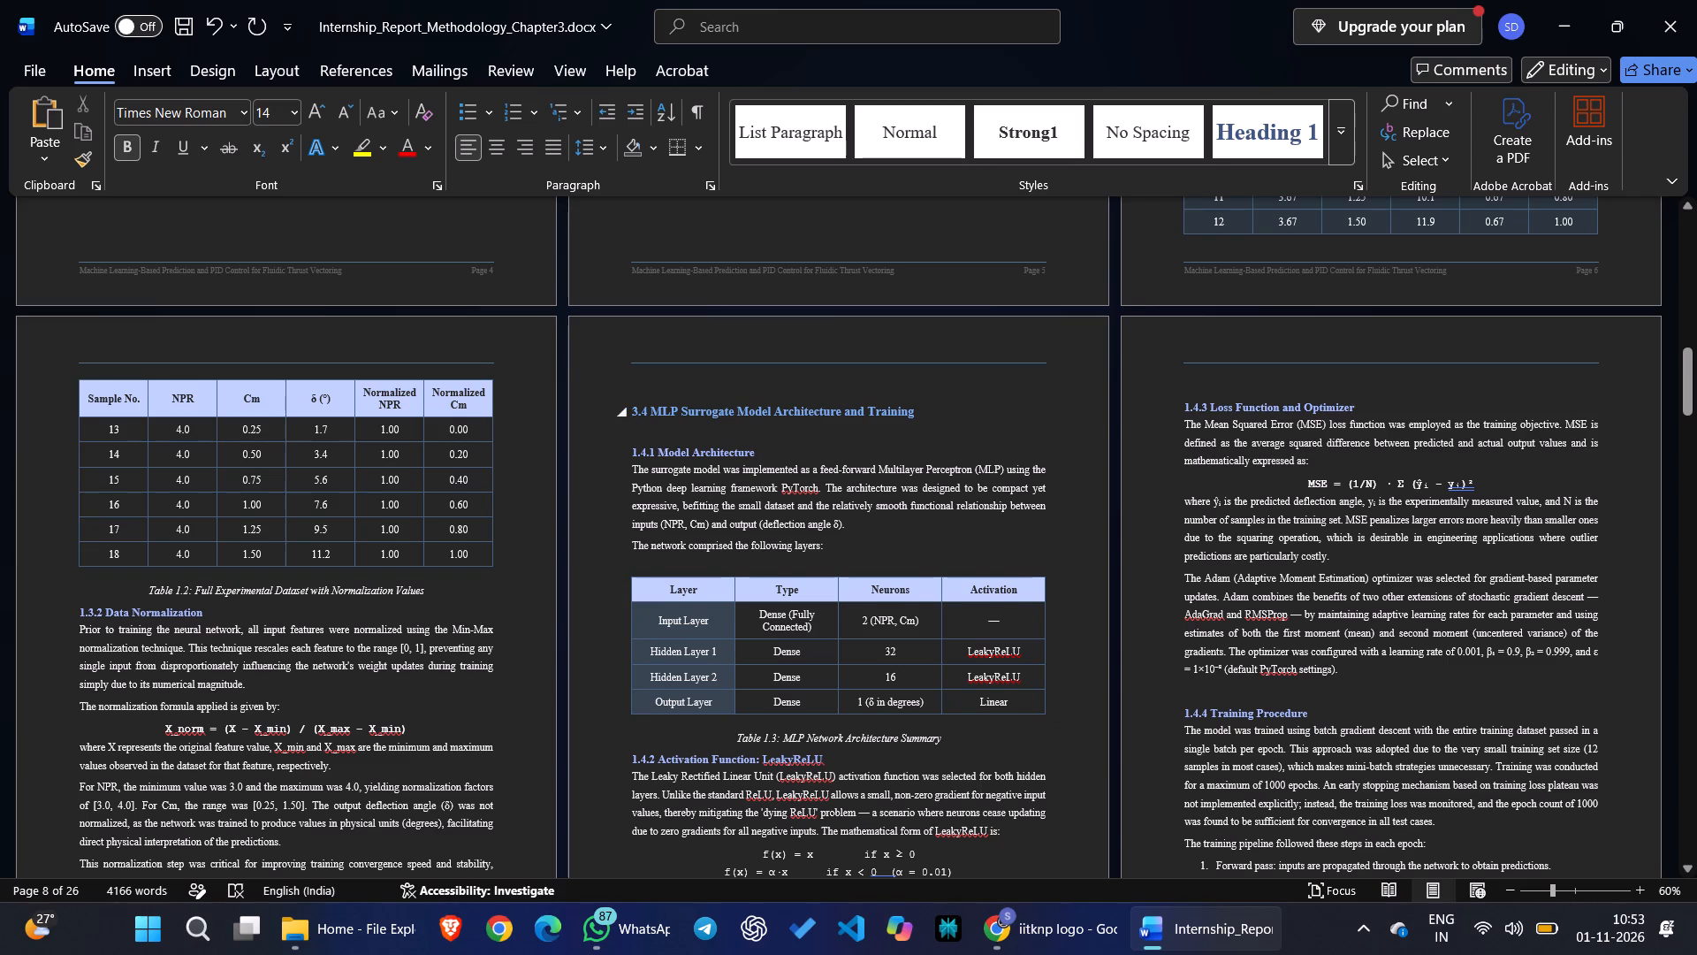
pyautogui.press('BackSpace')
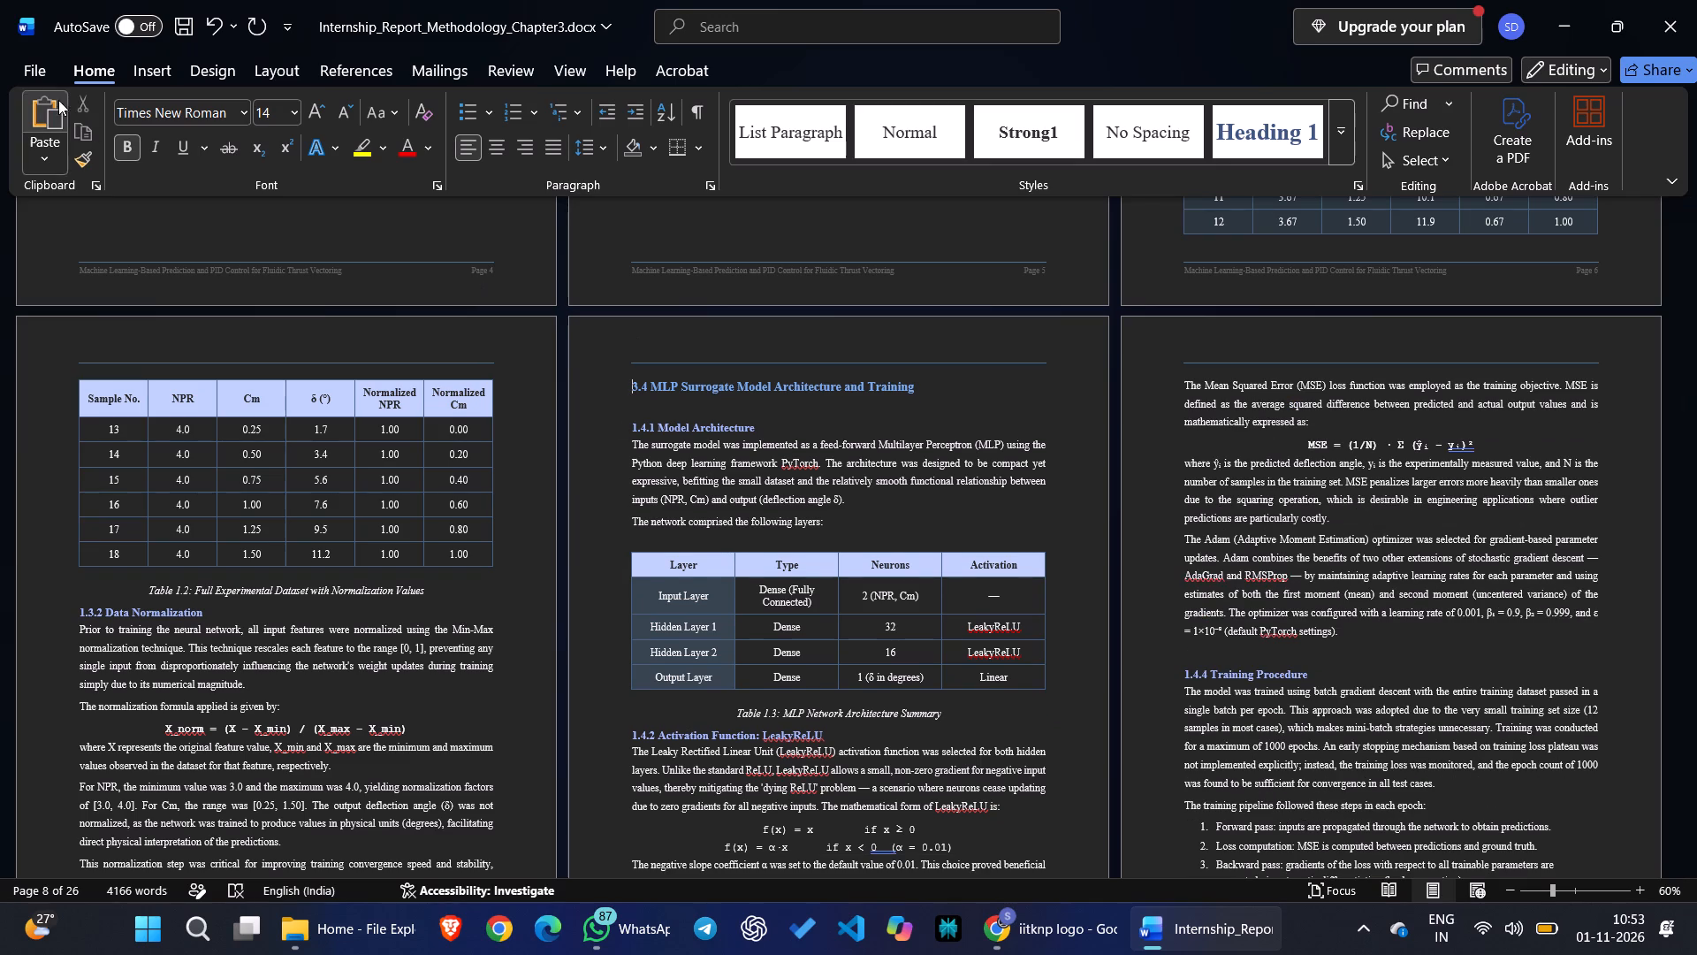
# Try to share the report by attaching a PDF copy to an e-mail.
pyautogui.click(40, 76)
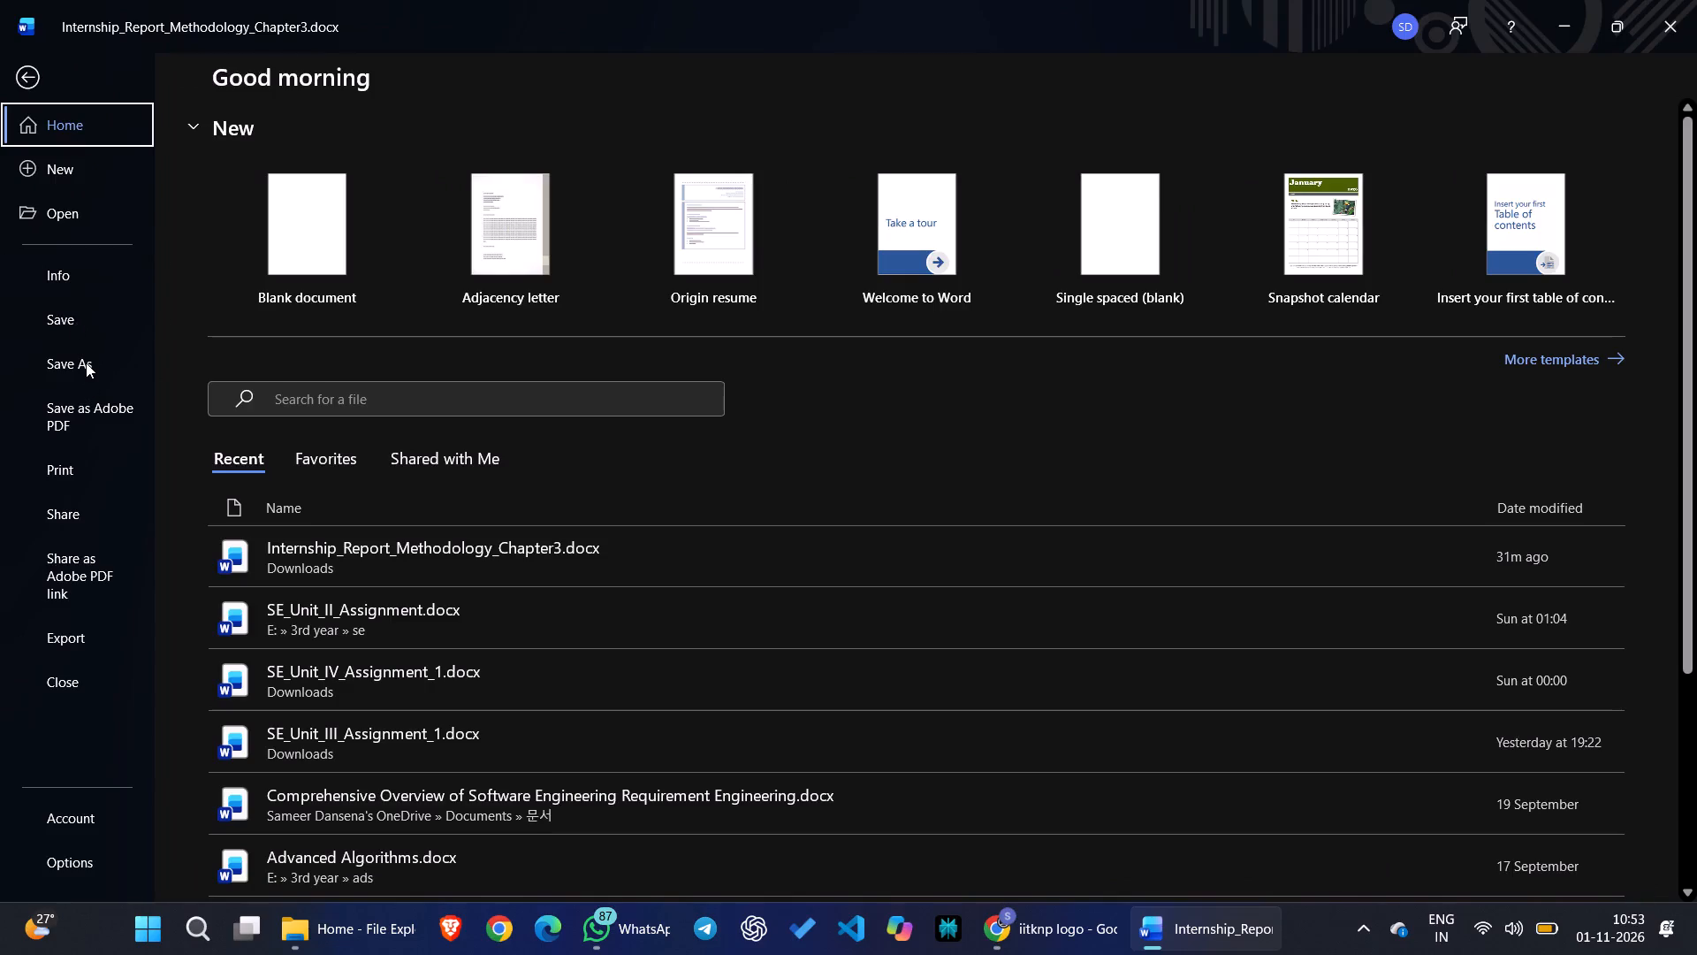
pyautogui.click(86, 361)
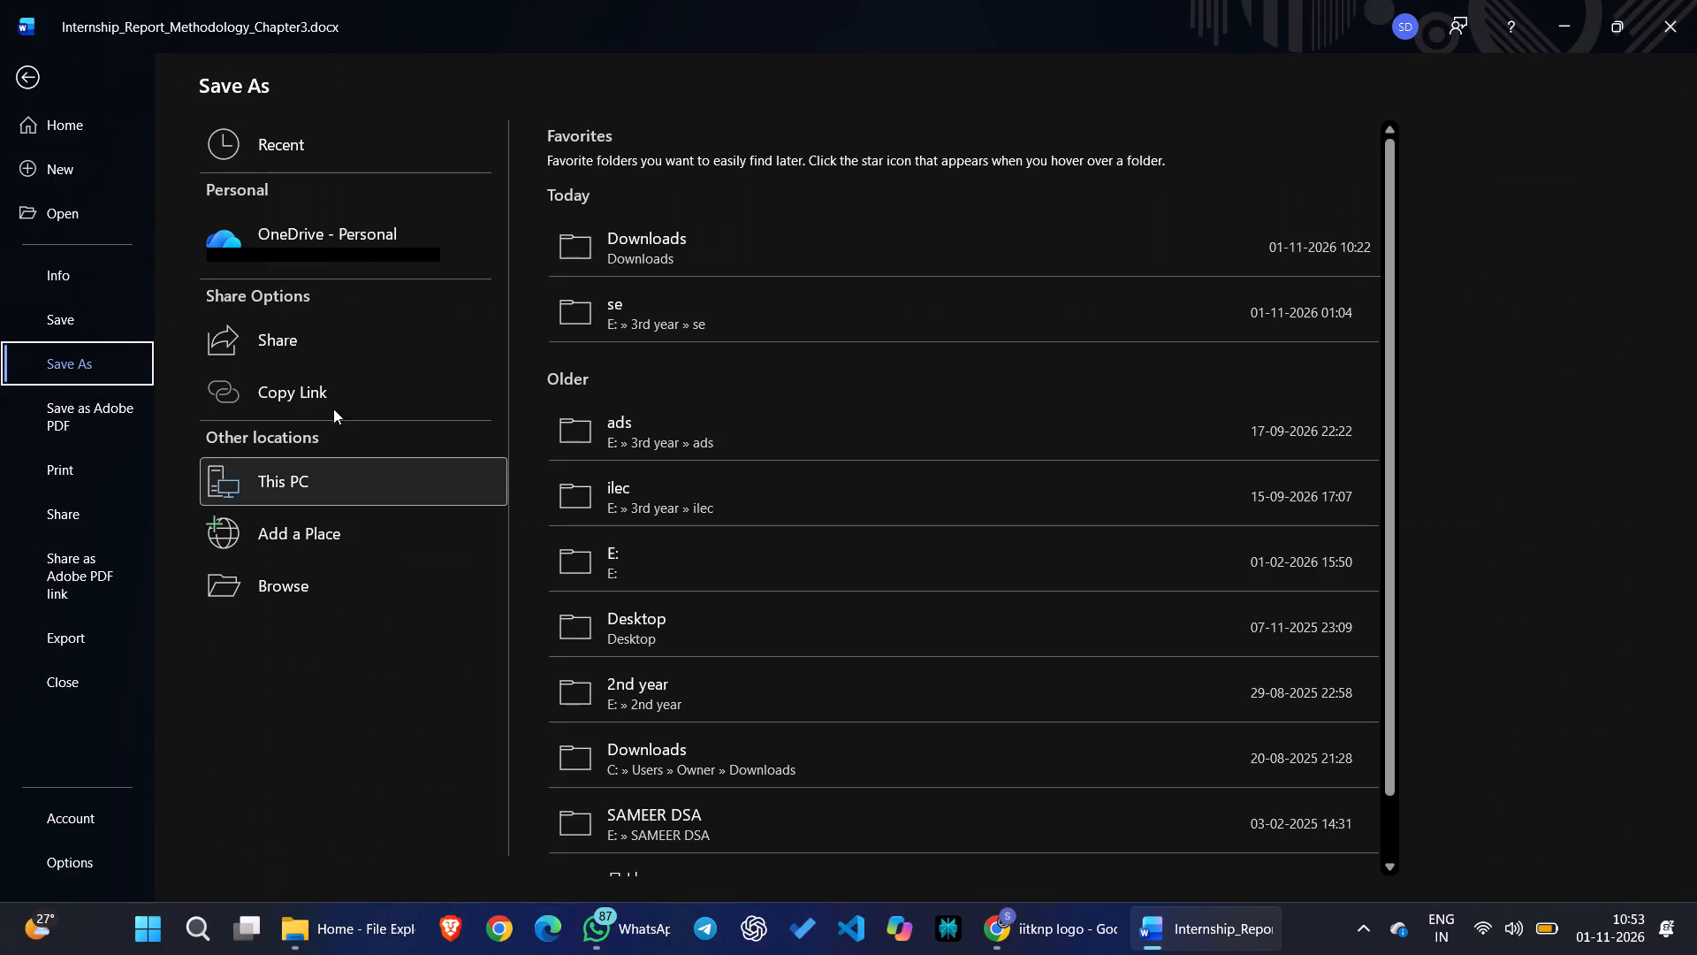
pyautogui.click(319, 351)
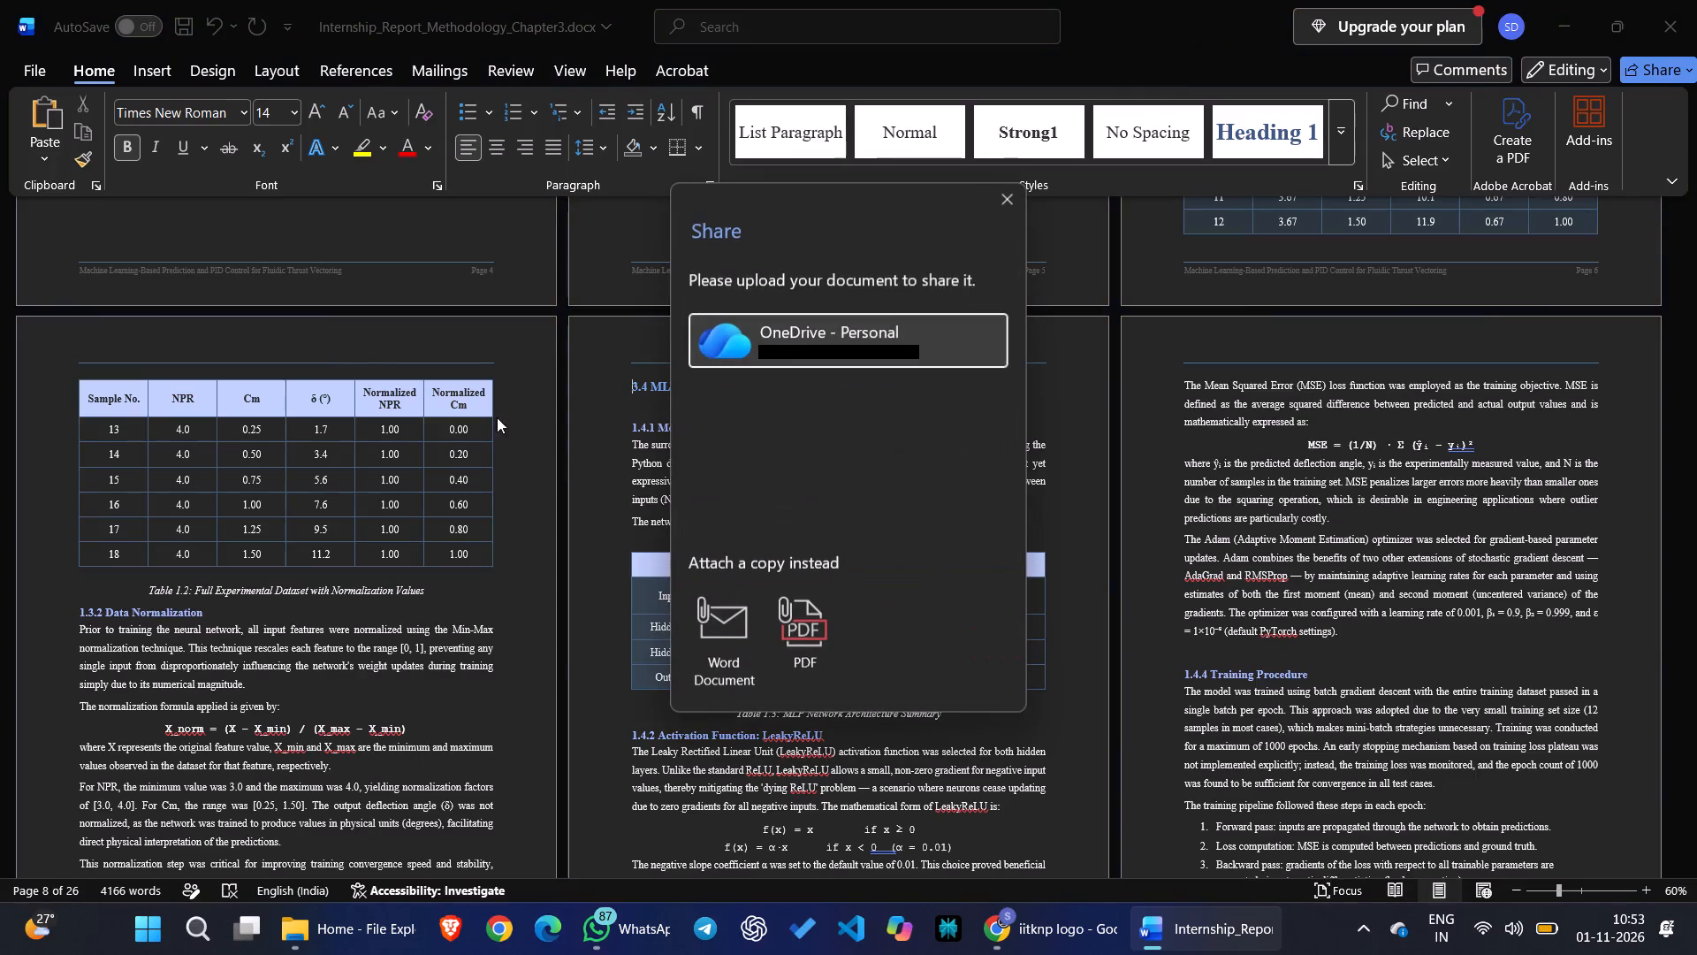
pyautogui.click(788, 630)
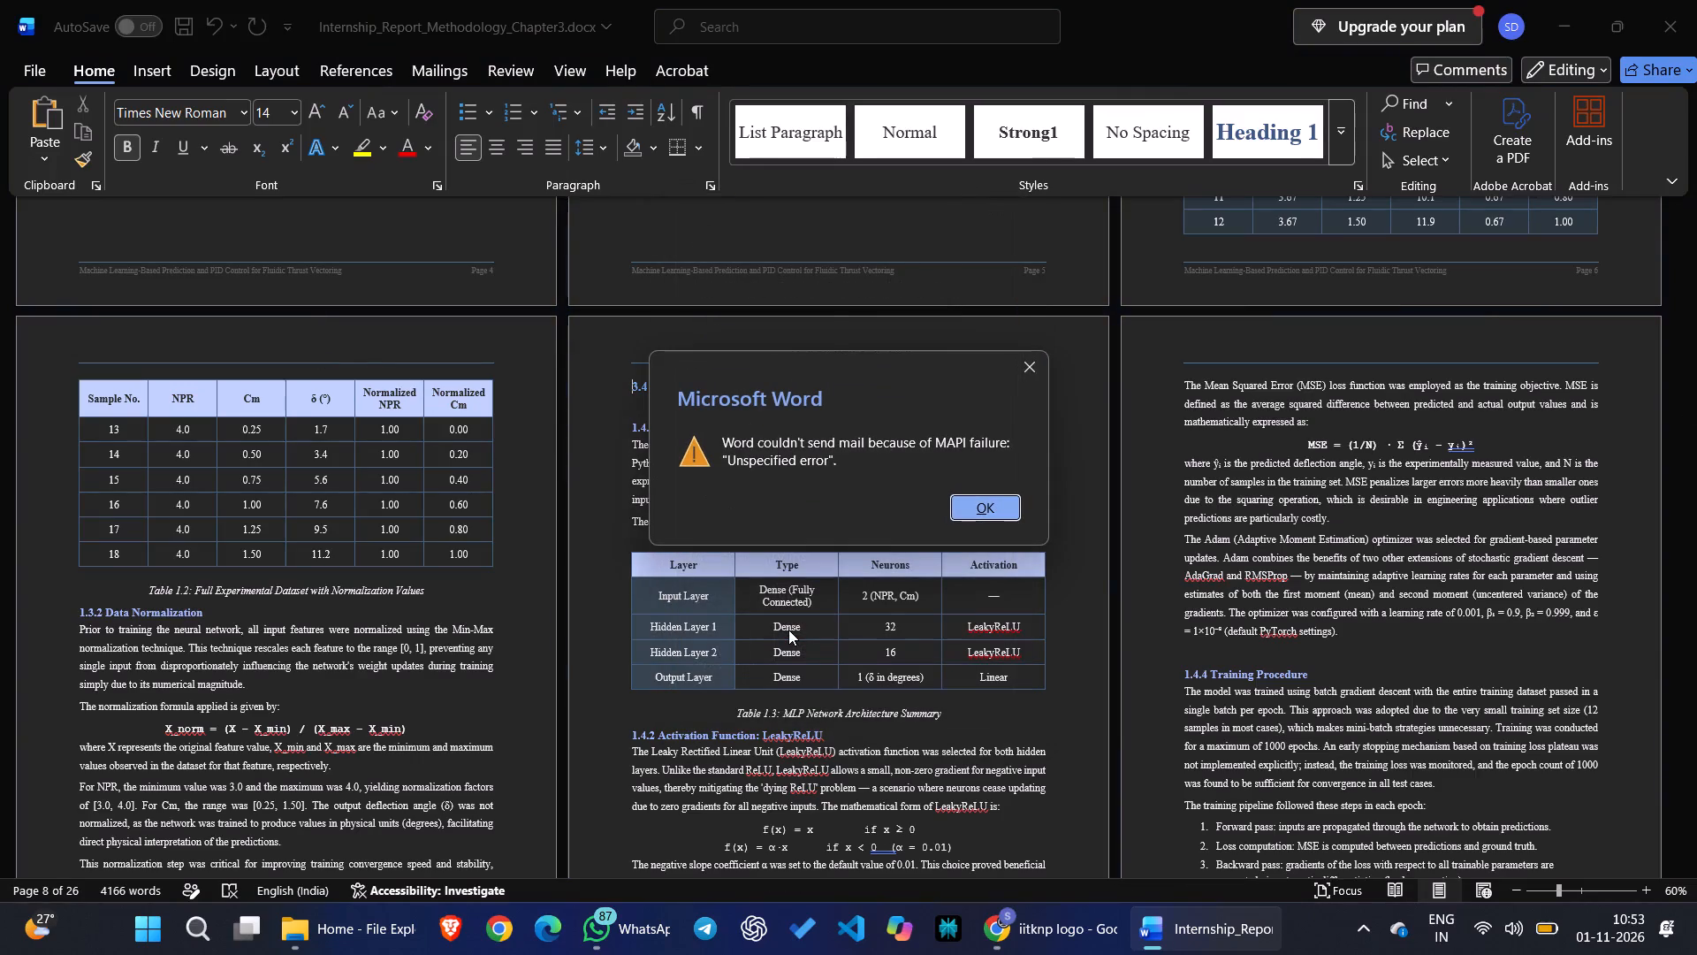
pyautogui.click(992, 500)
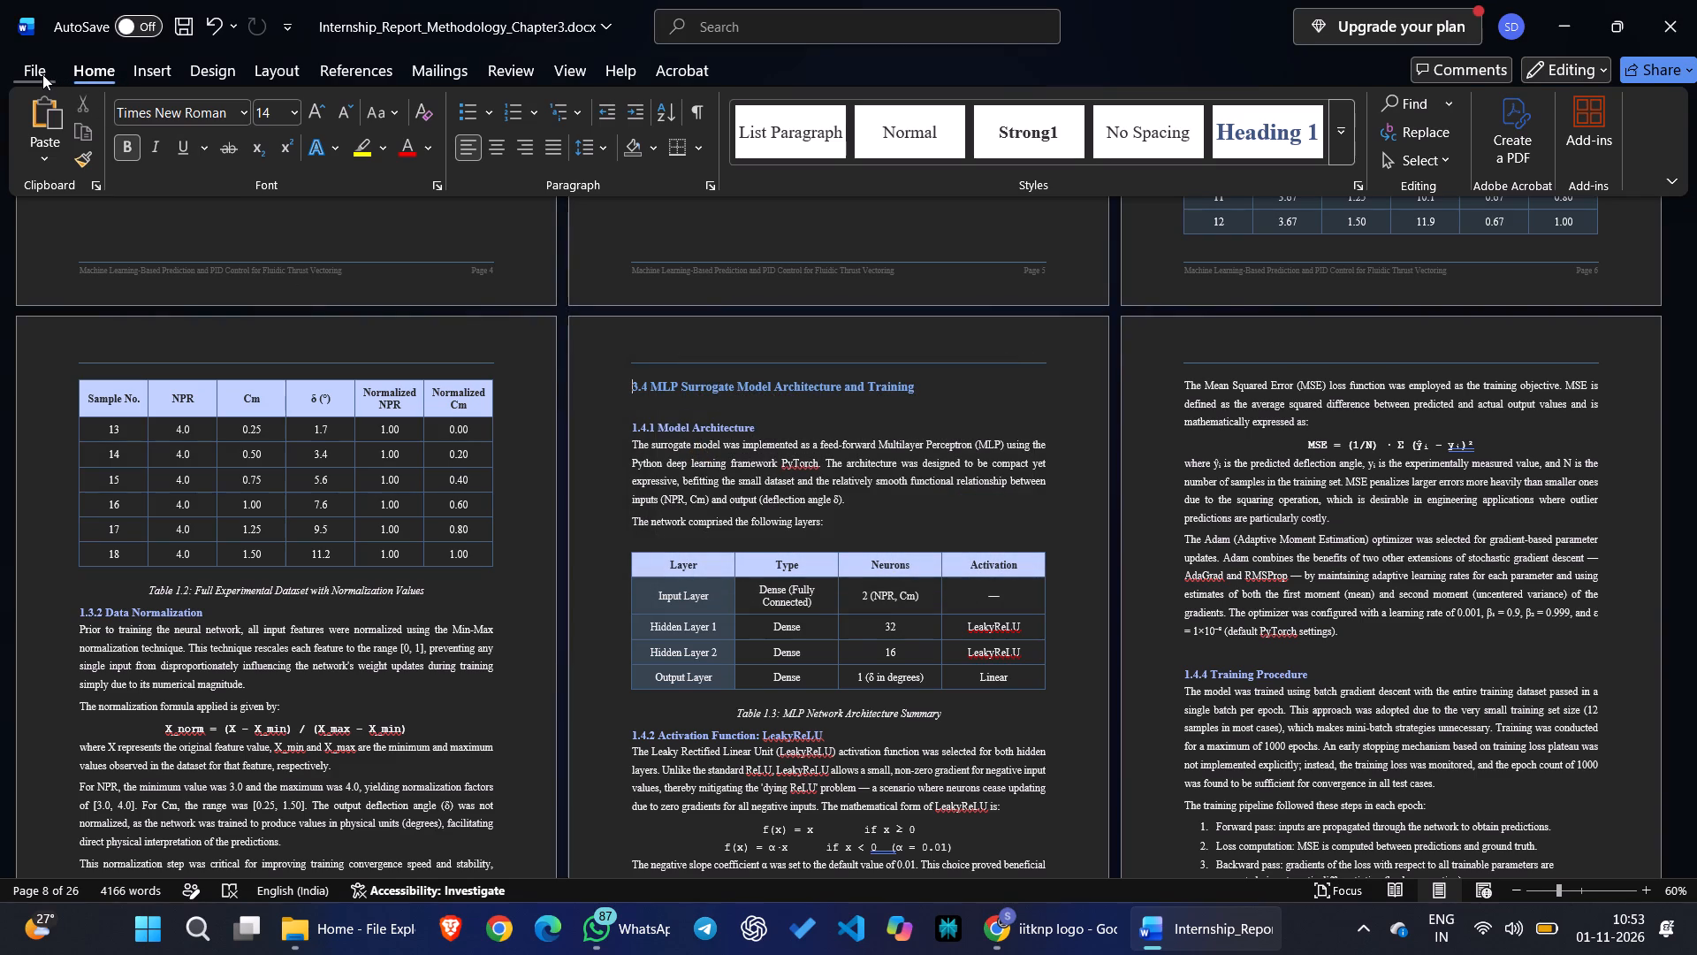
# Save the report under its existing file name.
pyautogui.click(42, 74)
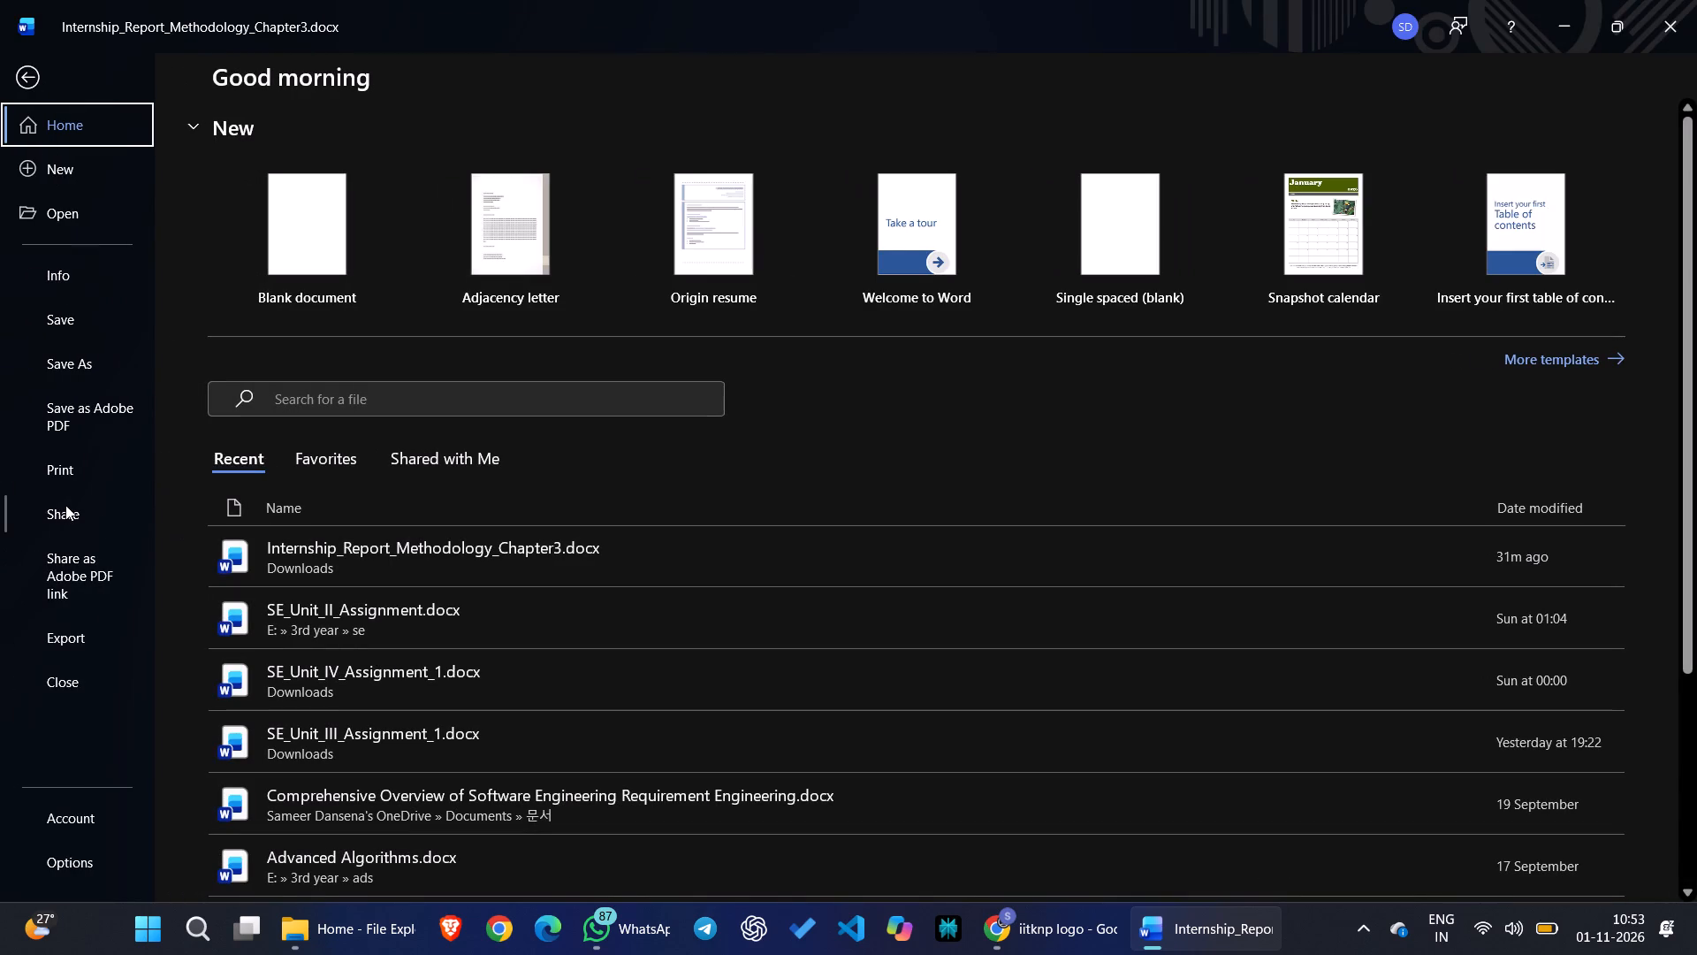
pyautogui.click(72, 508)
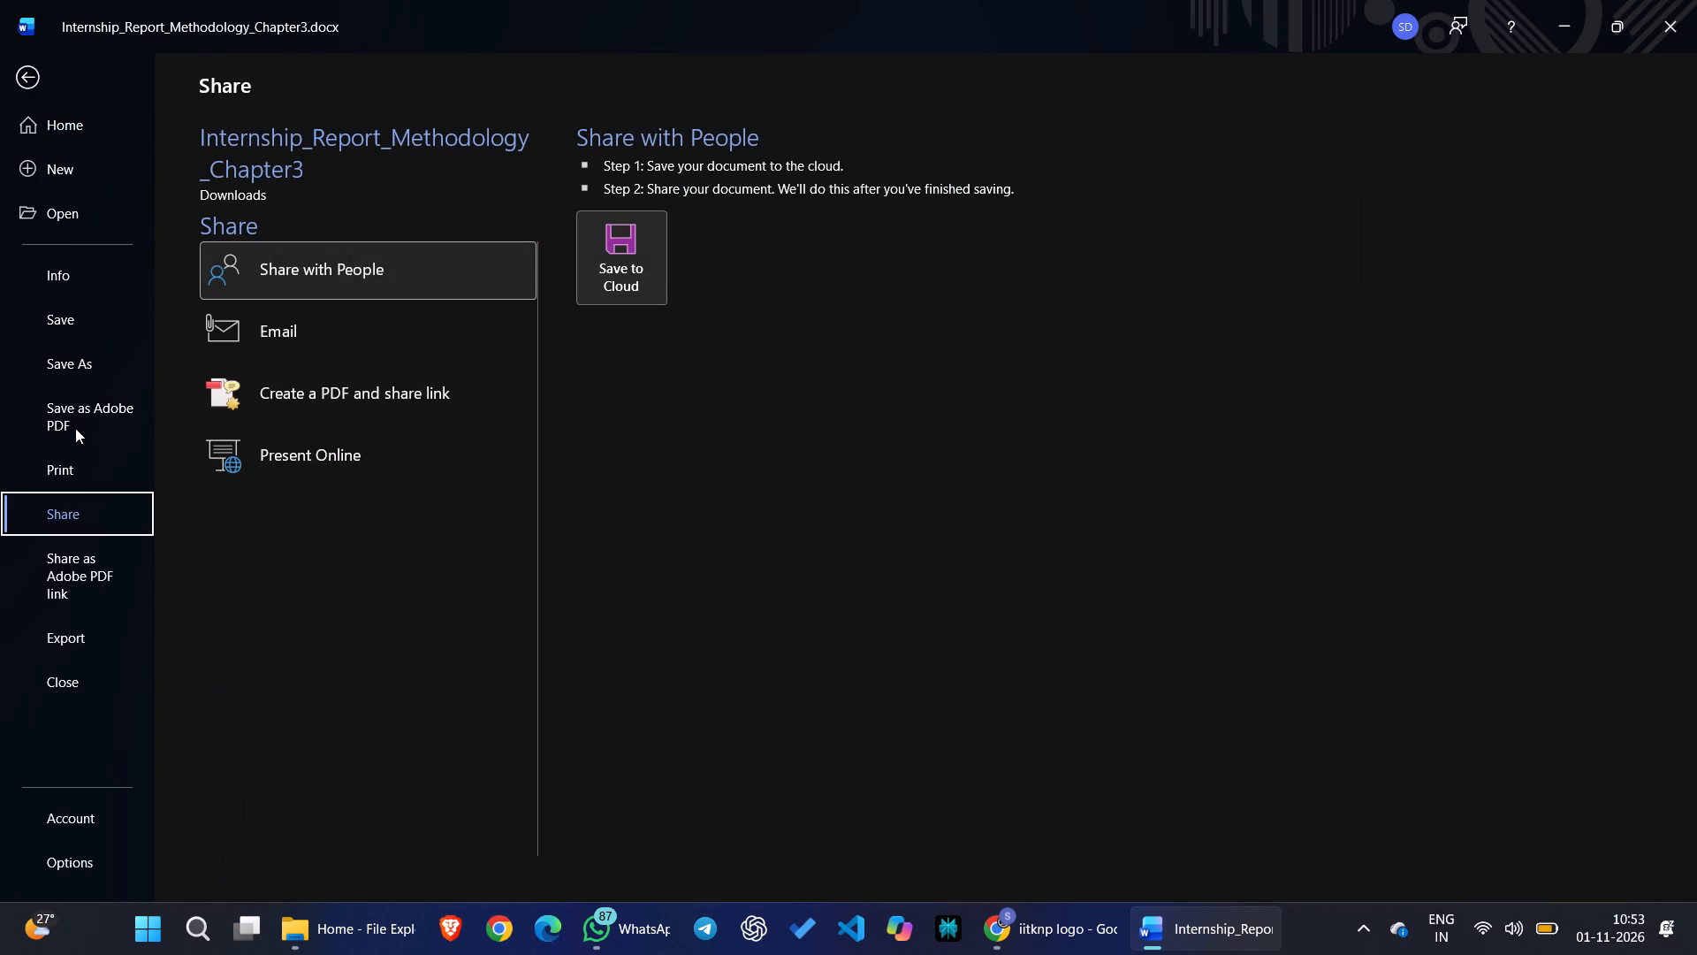
pyautogui.click(76, 324)
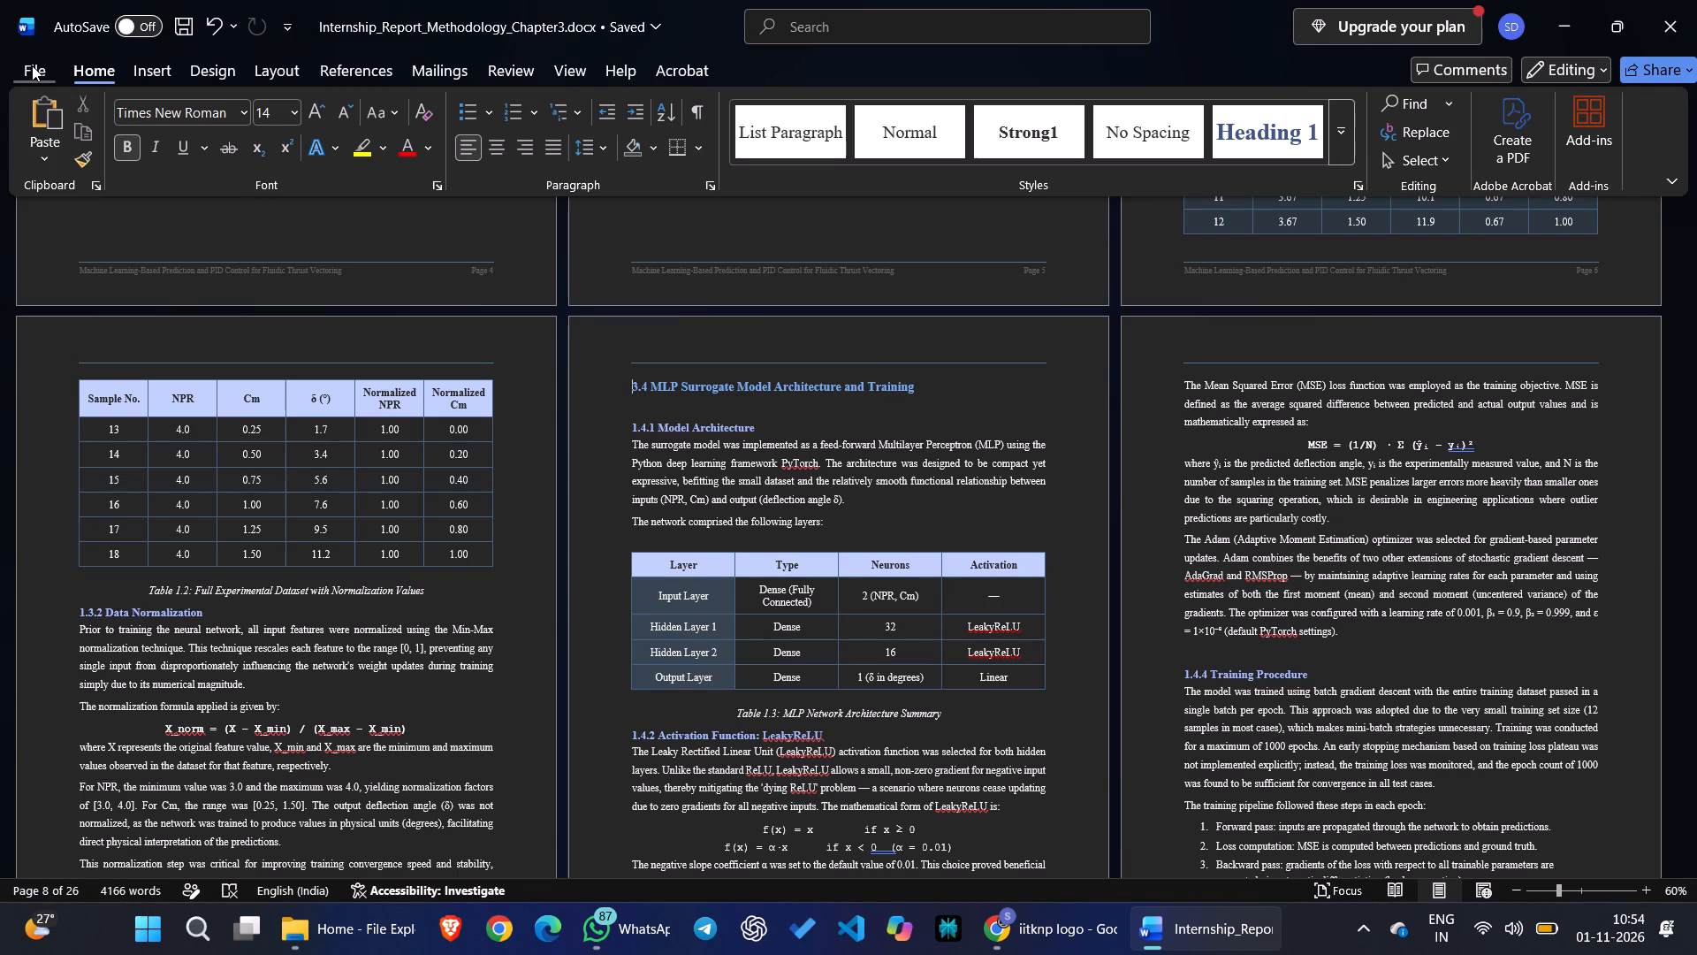
# Switch to File Explorer and copy Internship_Report_Methodology_Chapter3.docx from the Downloads folder.
pyautogui.click(365, 936)
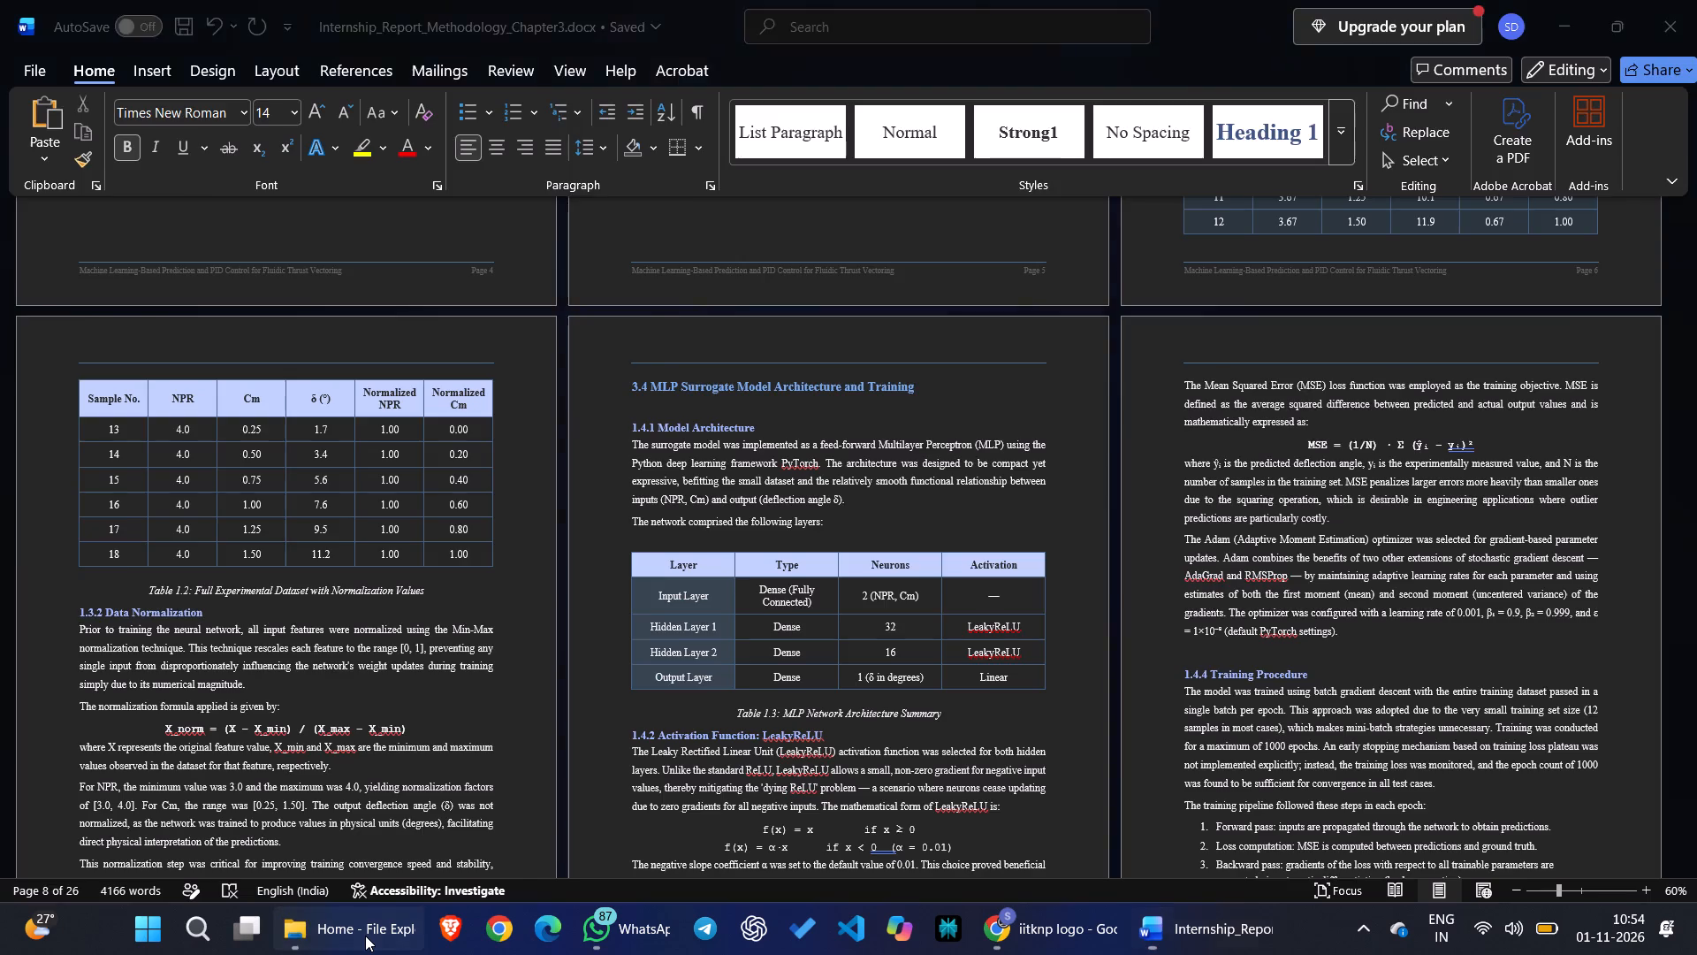
pyautogui.click(514, 696)
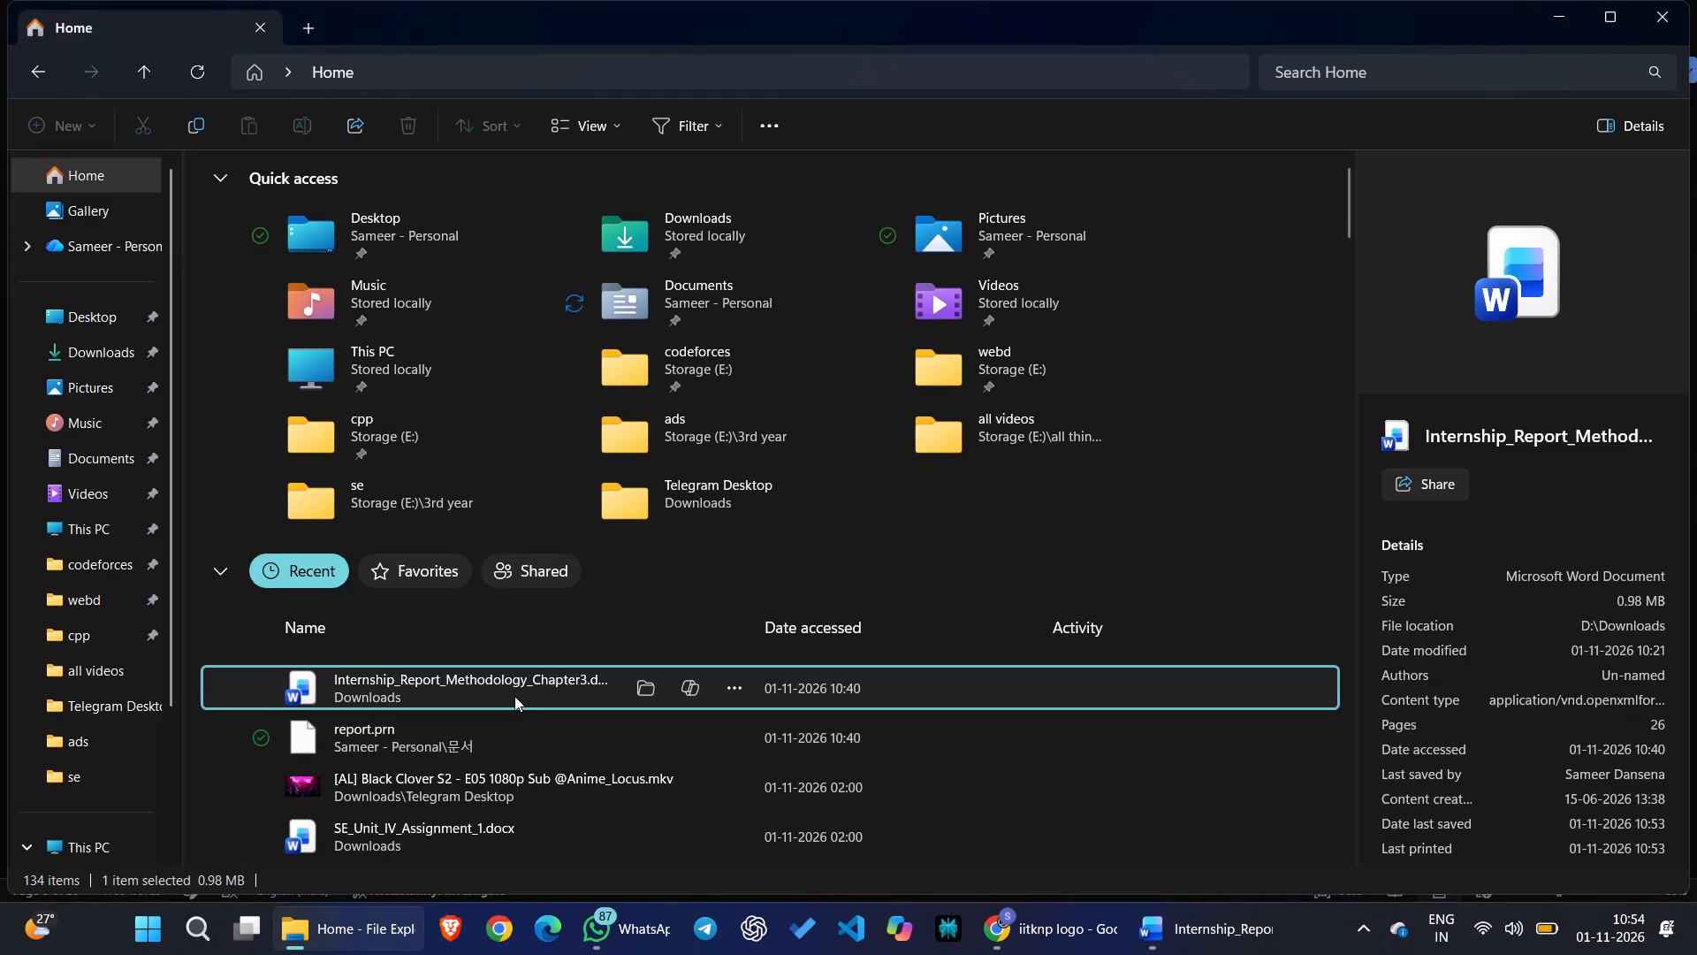
pyautogui.click(187, 78)
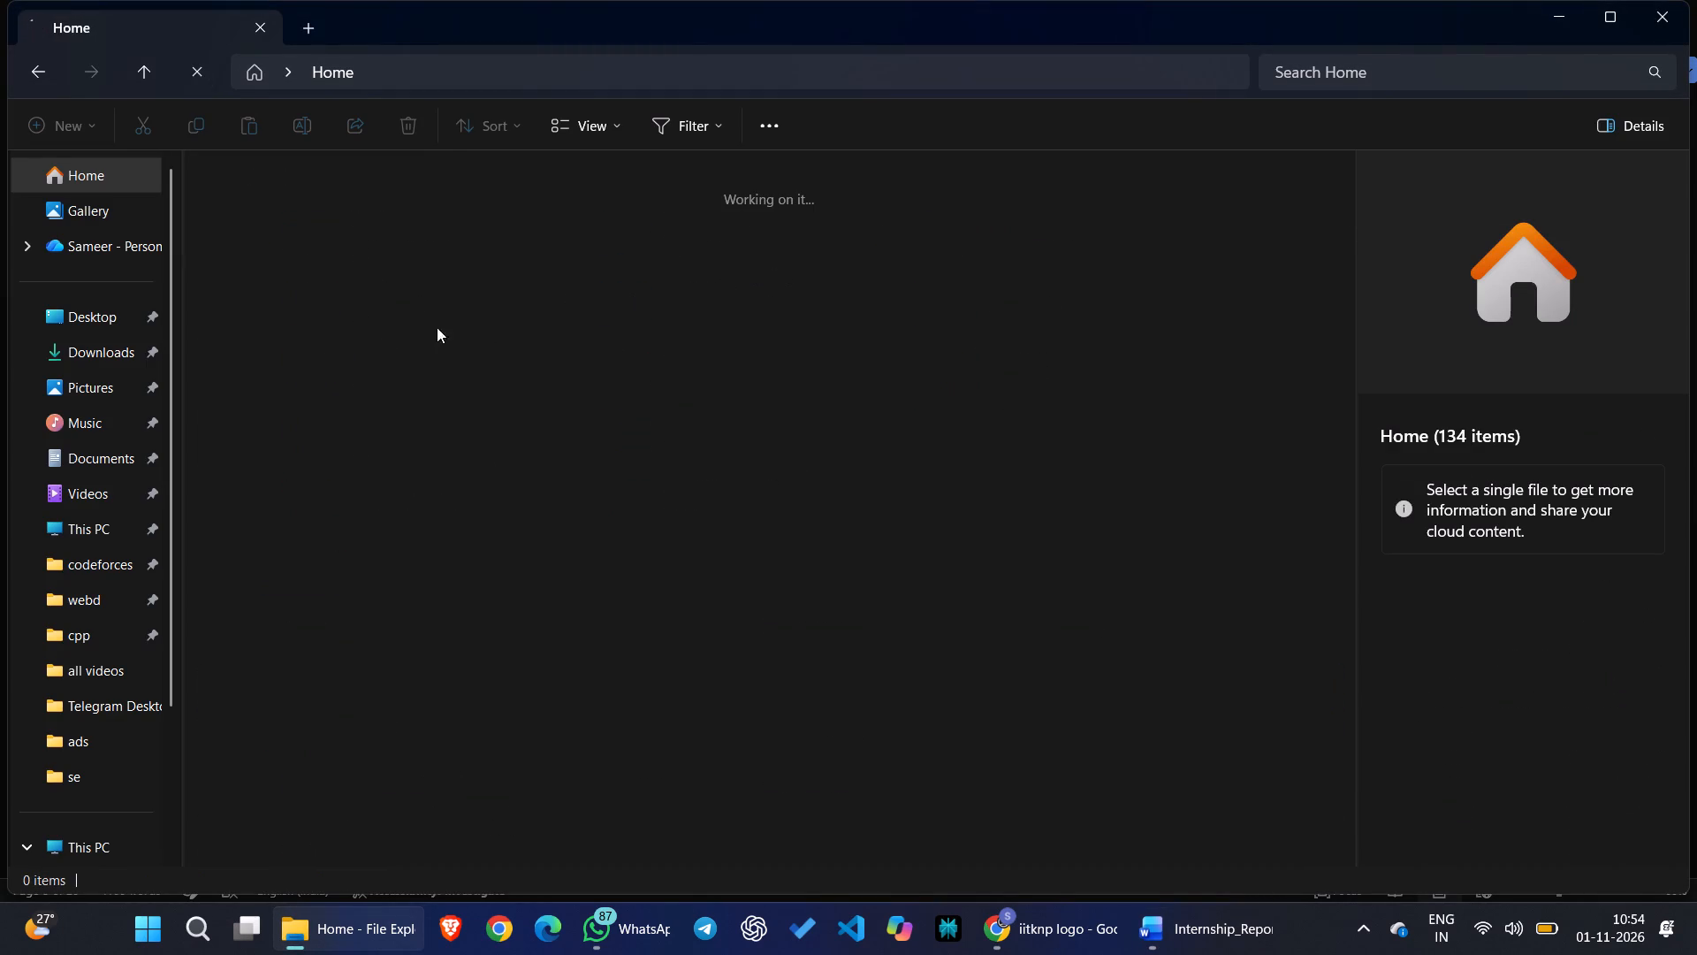
pyautogui.click(123, 360)
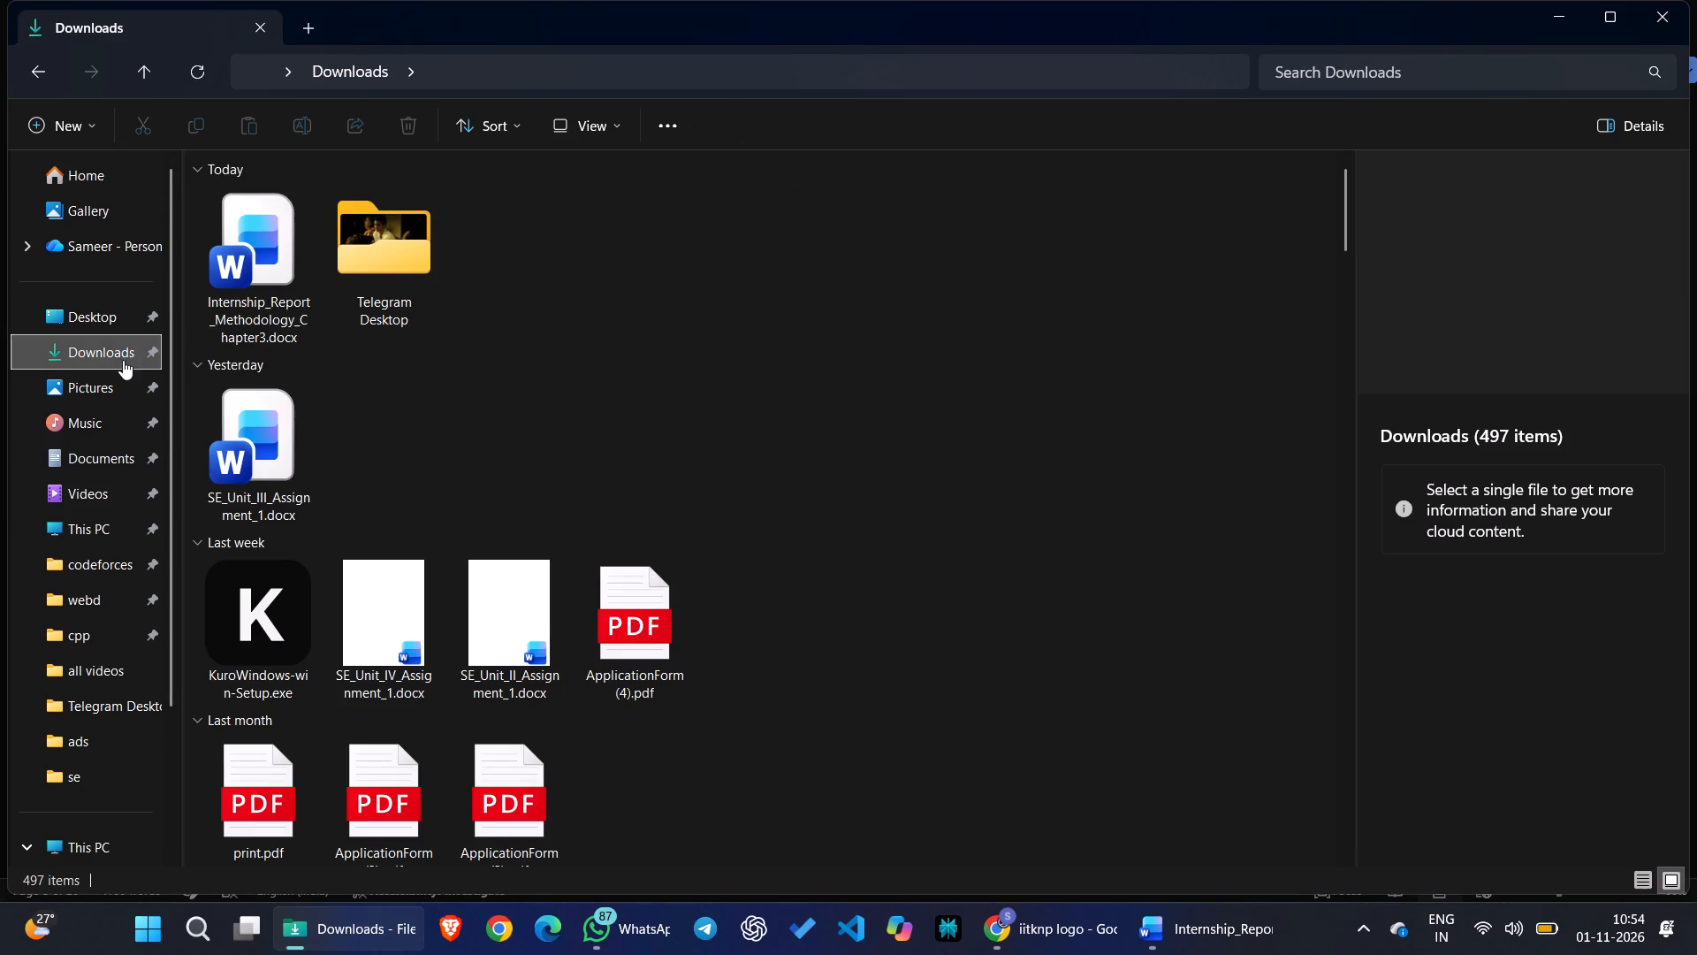
pyautogui.click(247, 281)
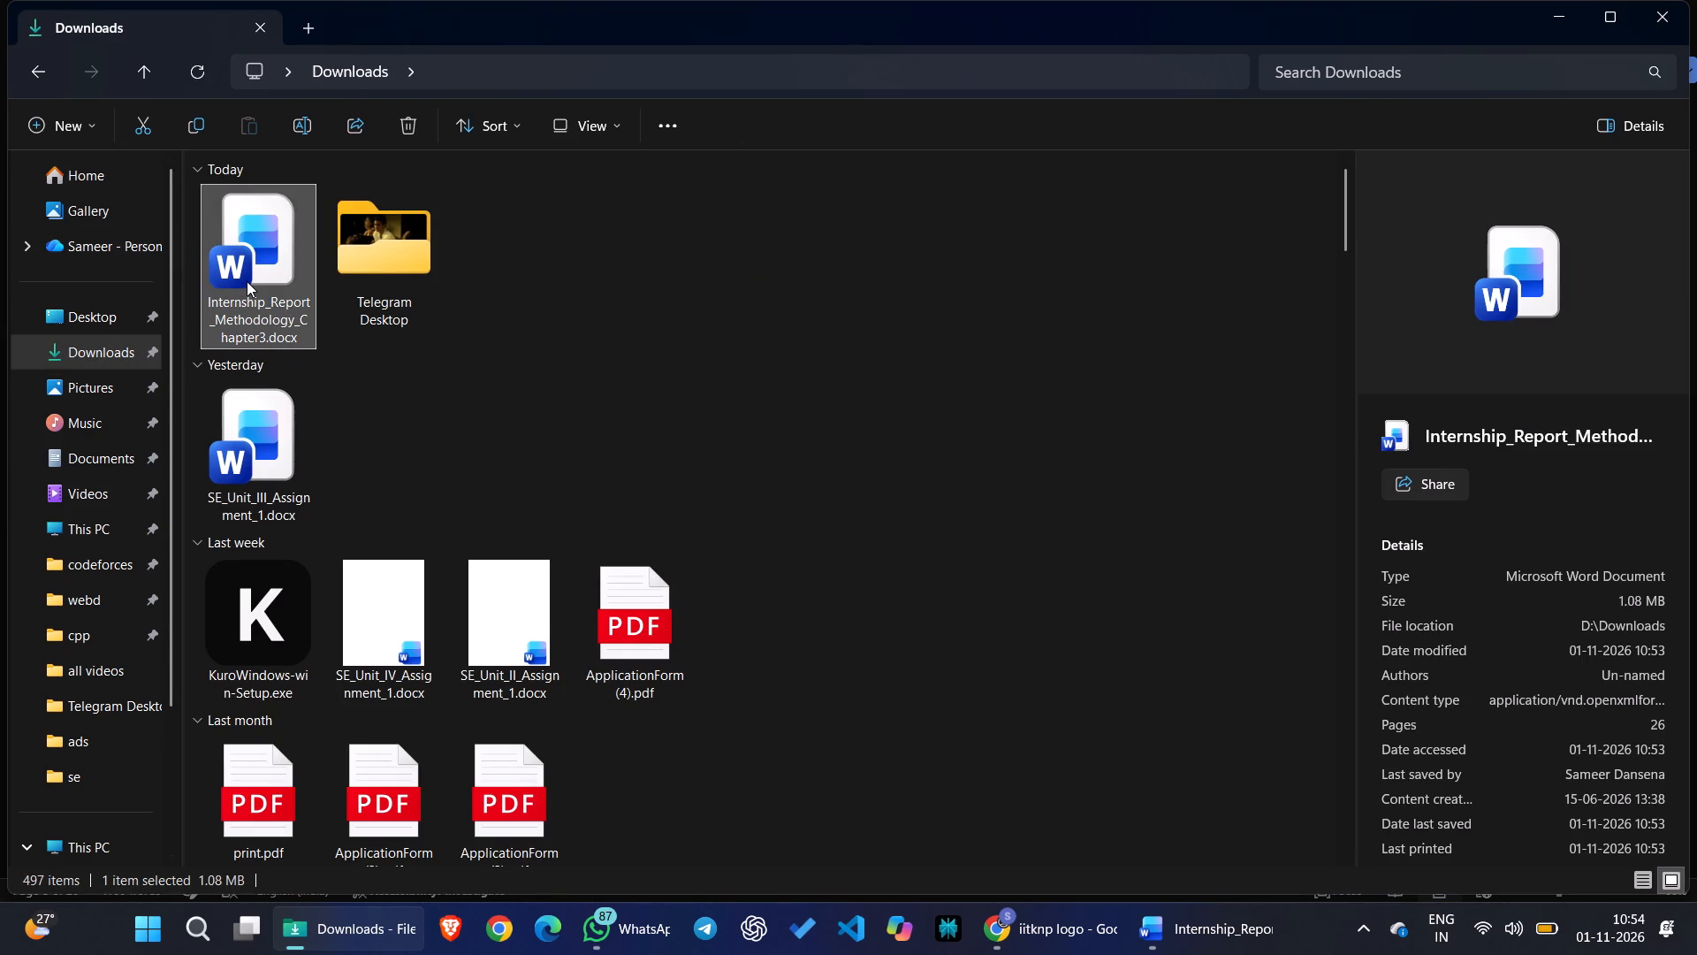
pyautogui.hotkey('ctrl', 'c')
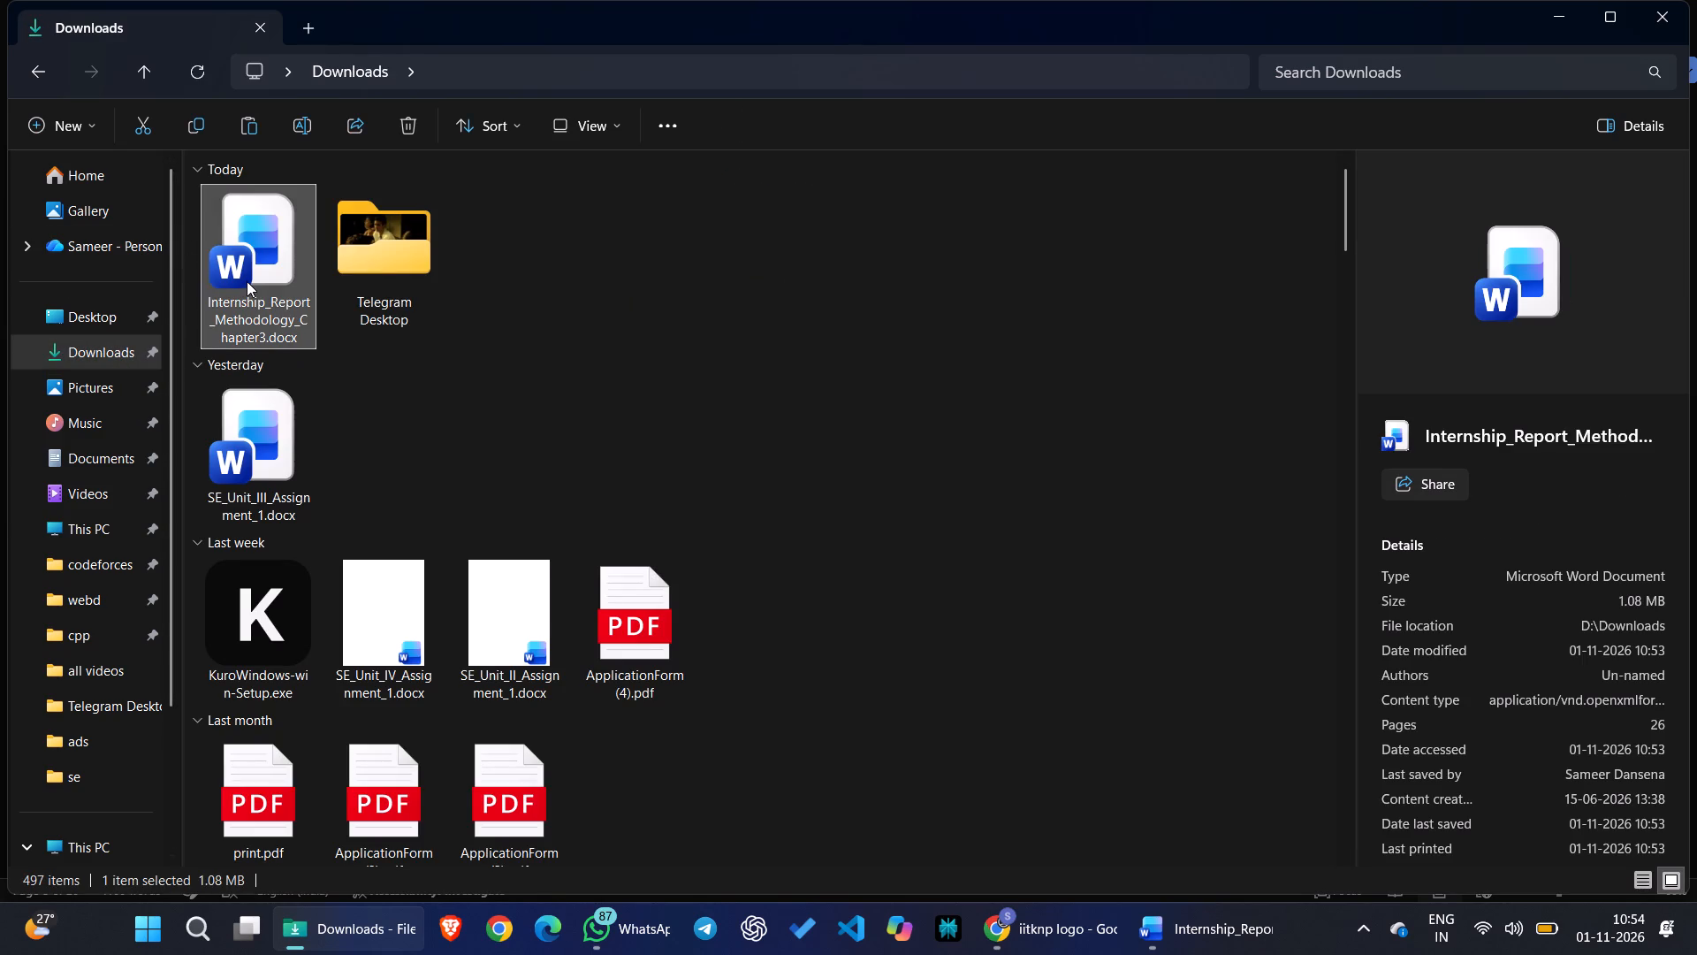
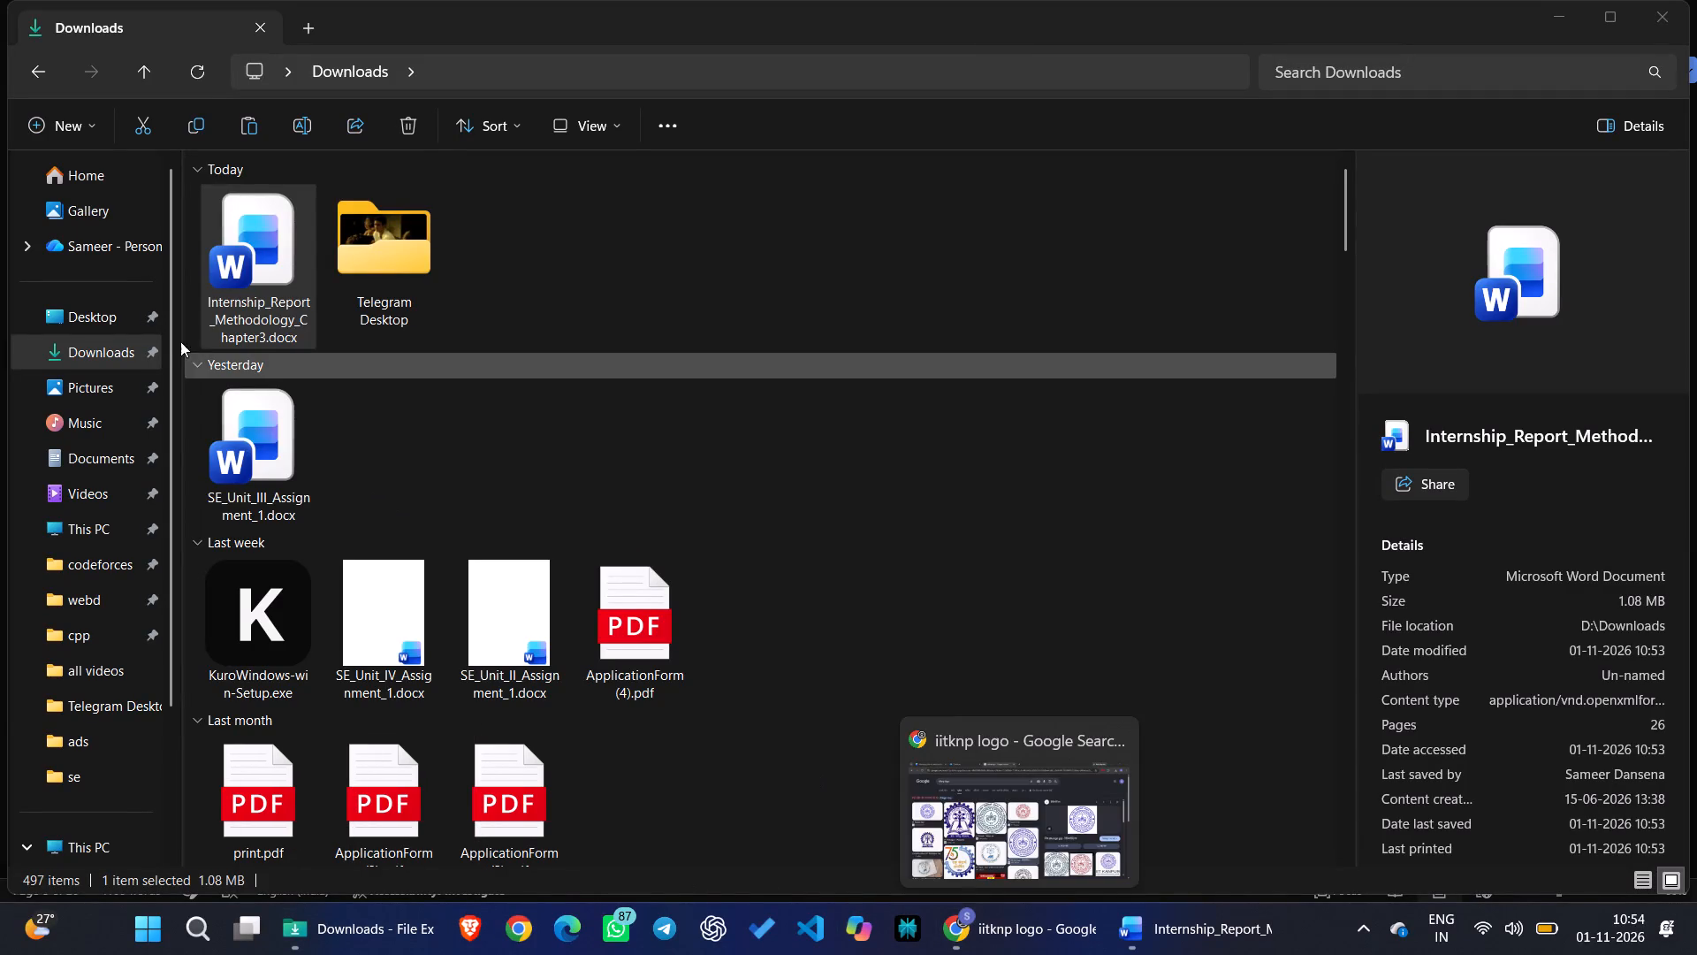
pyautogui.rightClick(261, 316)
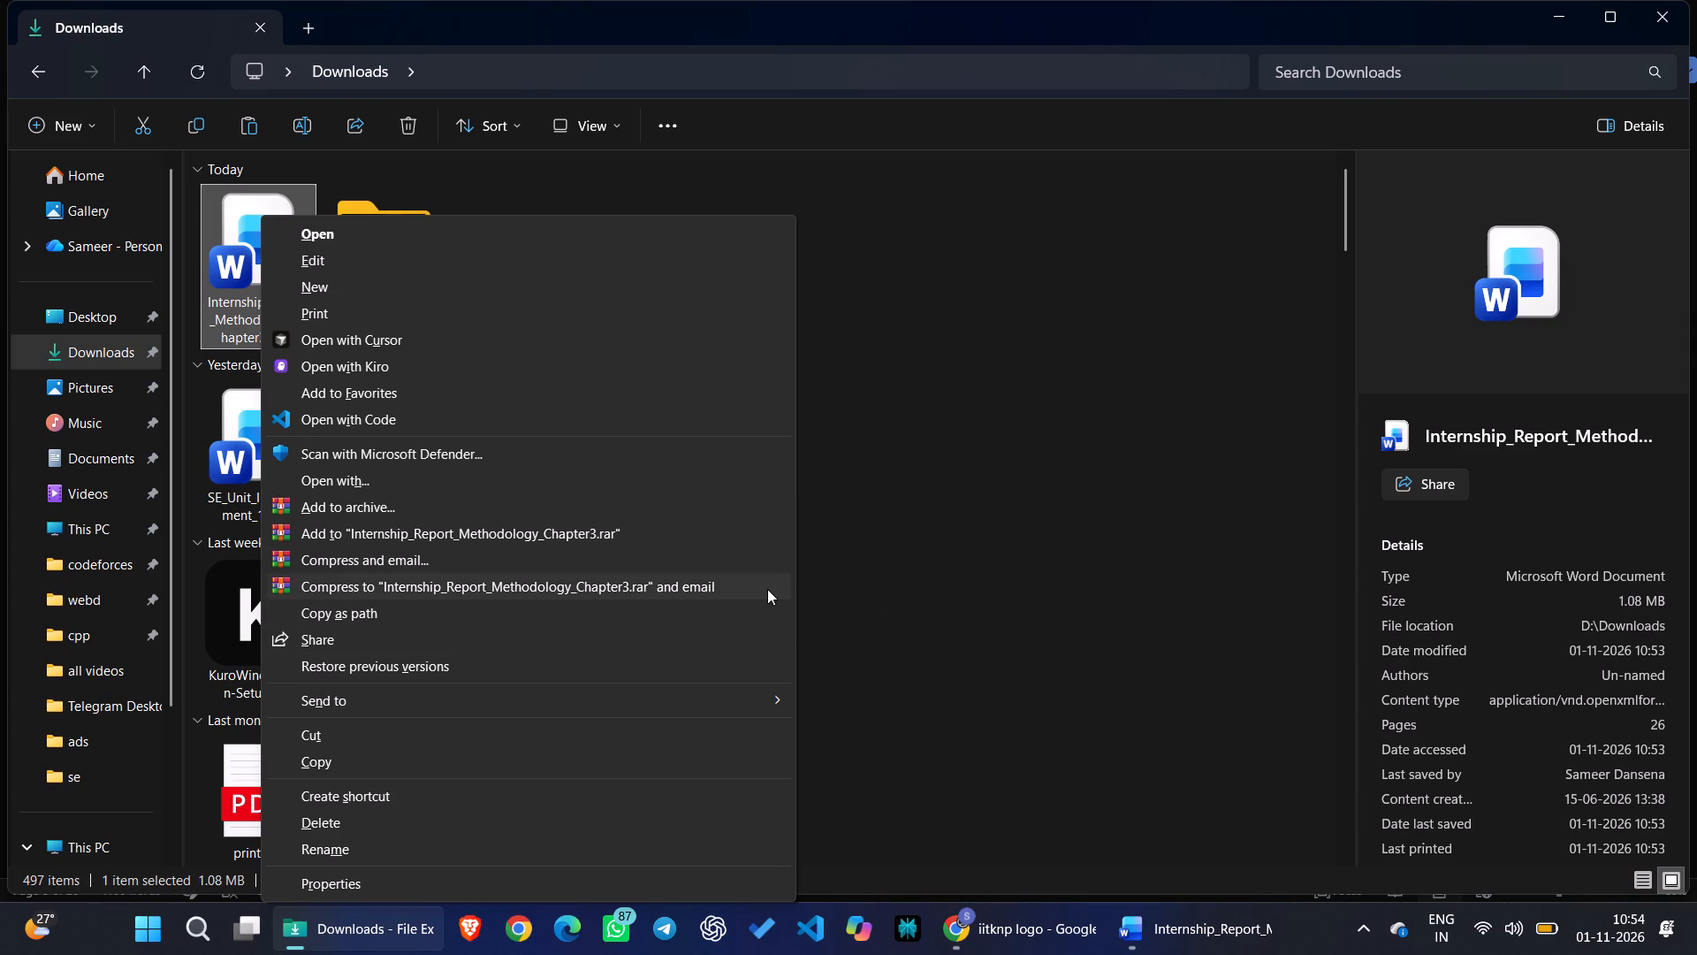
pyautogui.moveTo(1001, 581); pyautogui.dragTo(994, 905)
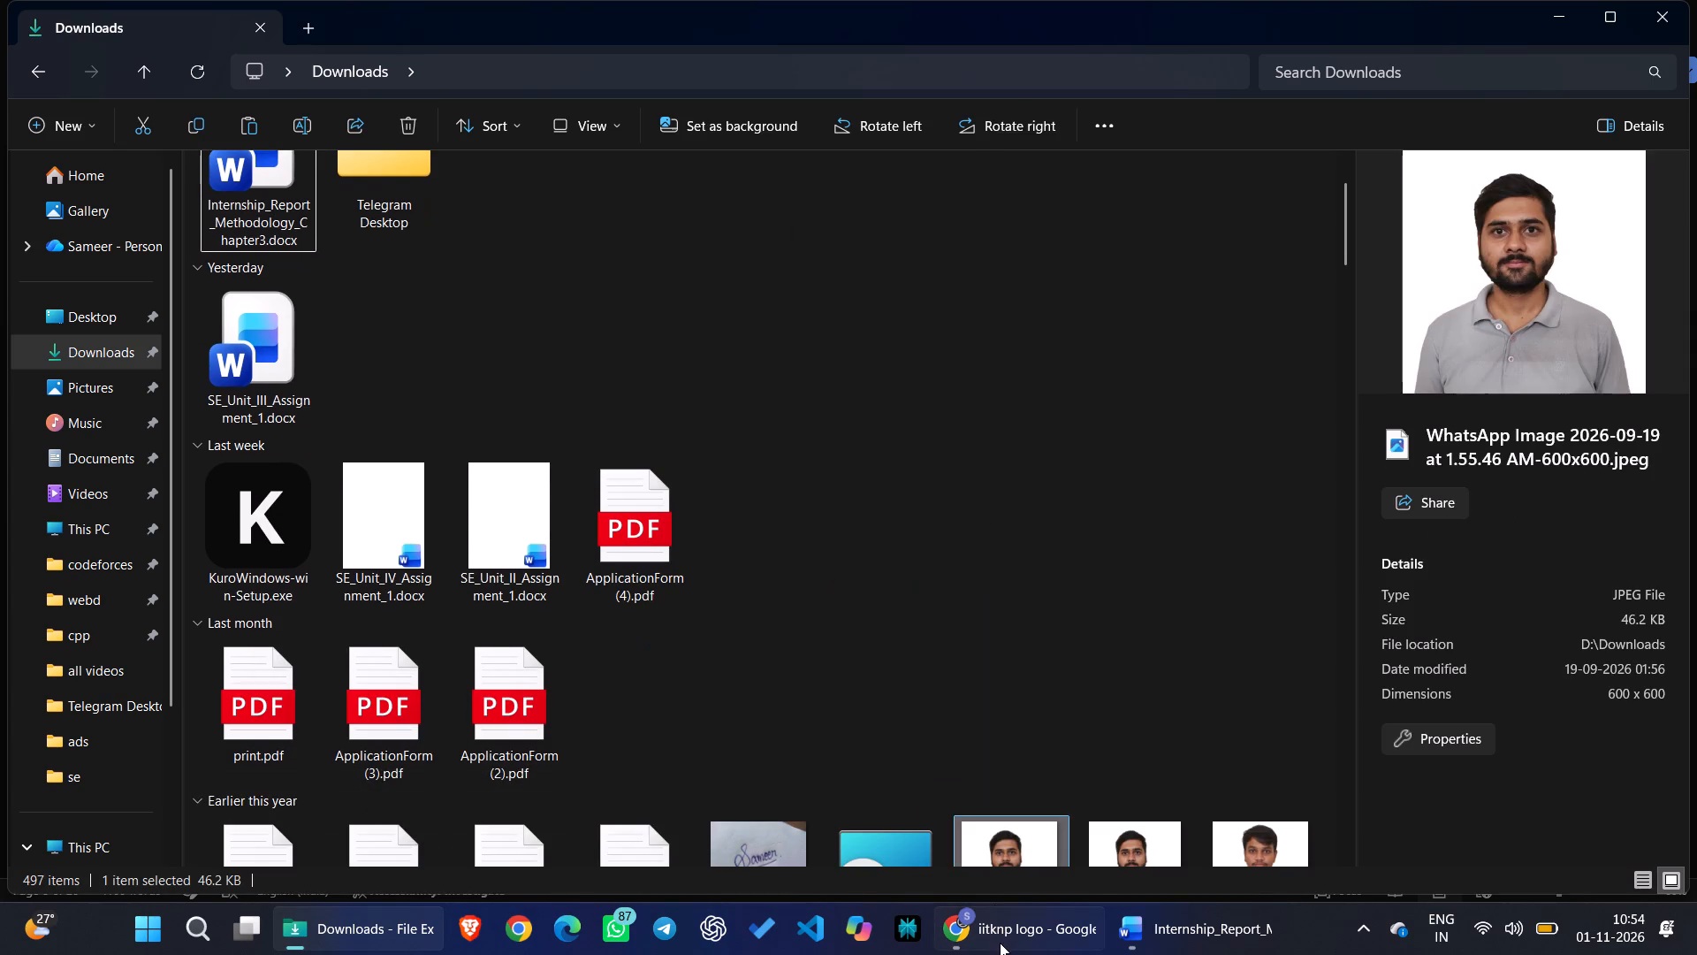
# Switch to Chrome, search Google for "word to pdf" and open iLovePDF's Word to PDF converter from the web results.
pyautogui.click(1000, 943)
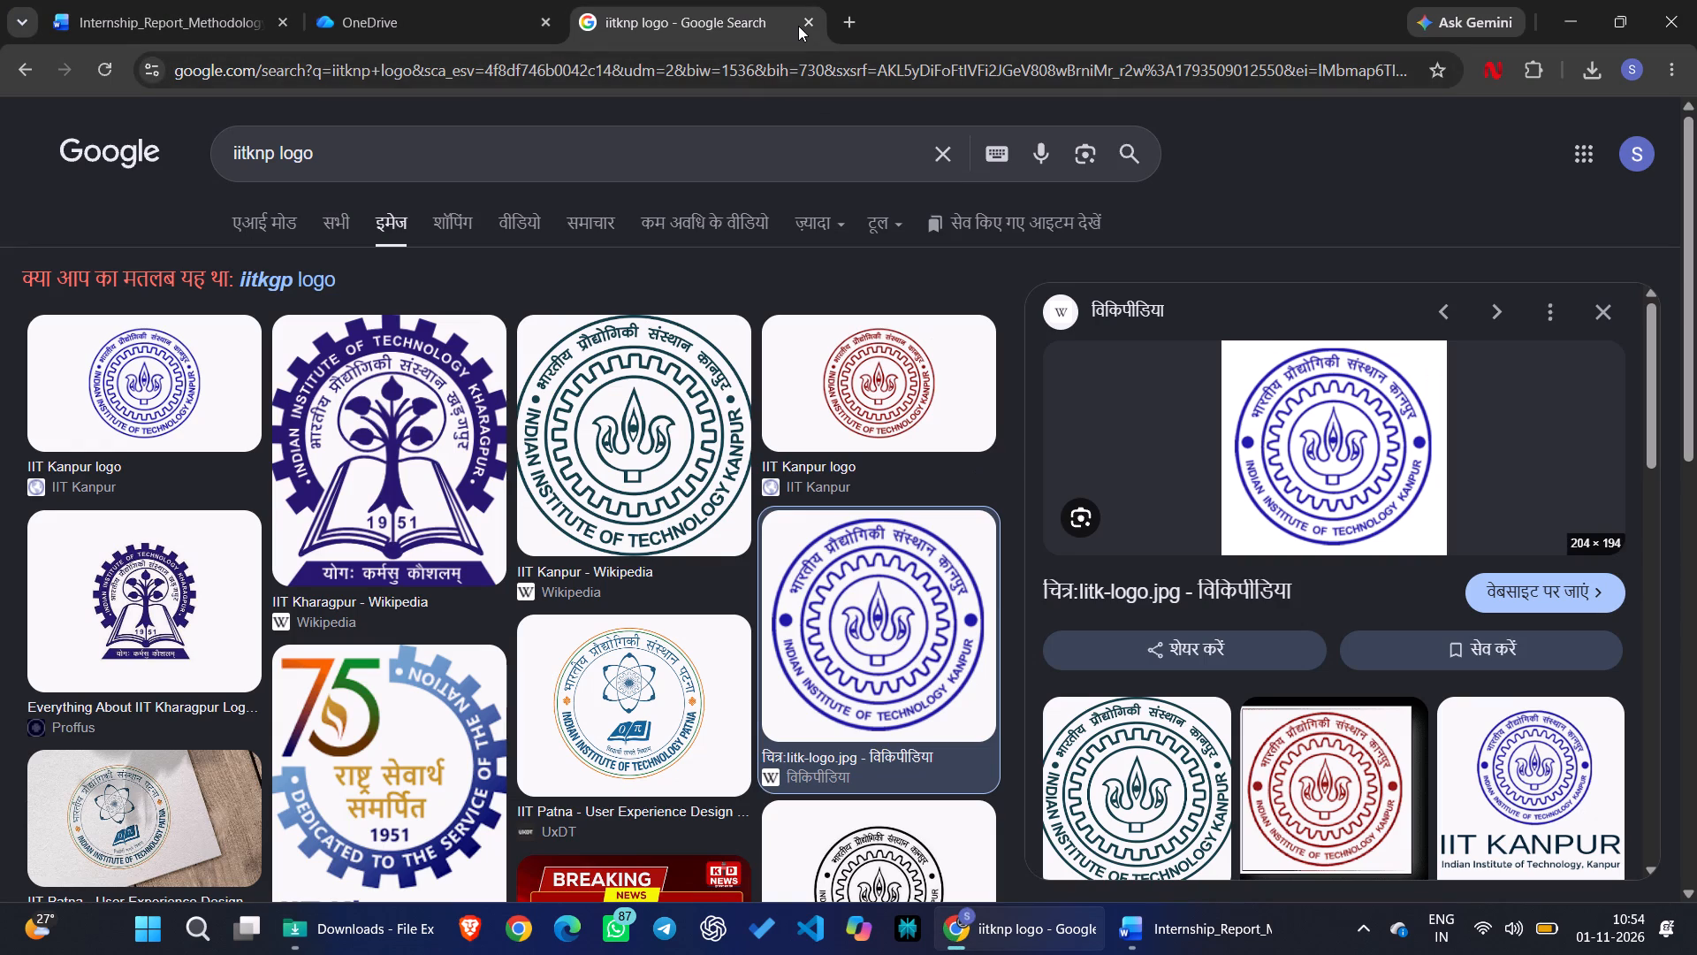
pyautogui.click(946, 148)
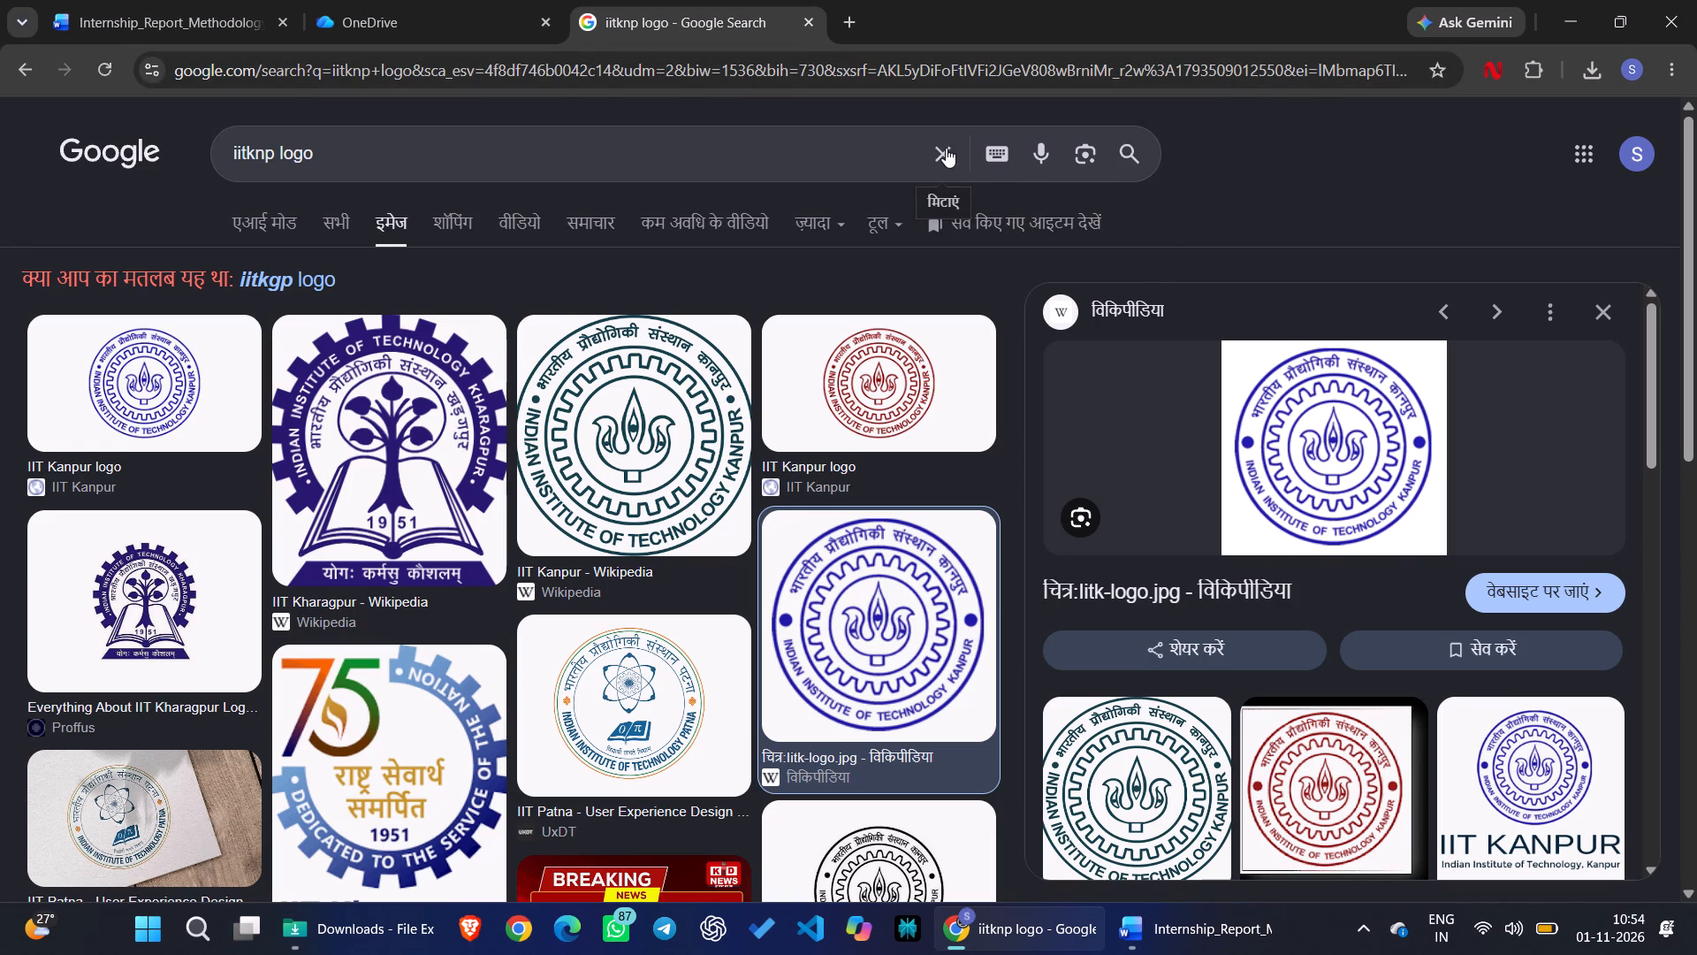
pyautogui.write('word to pdf')
pyautogui.press('Return')
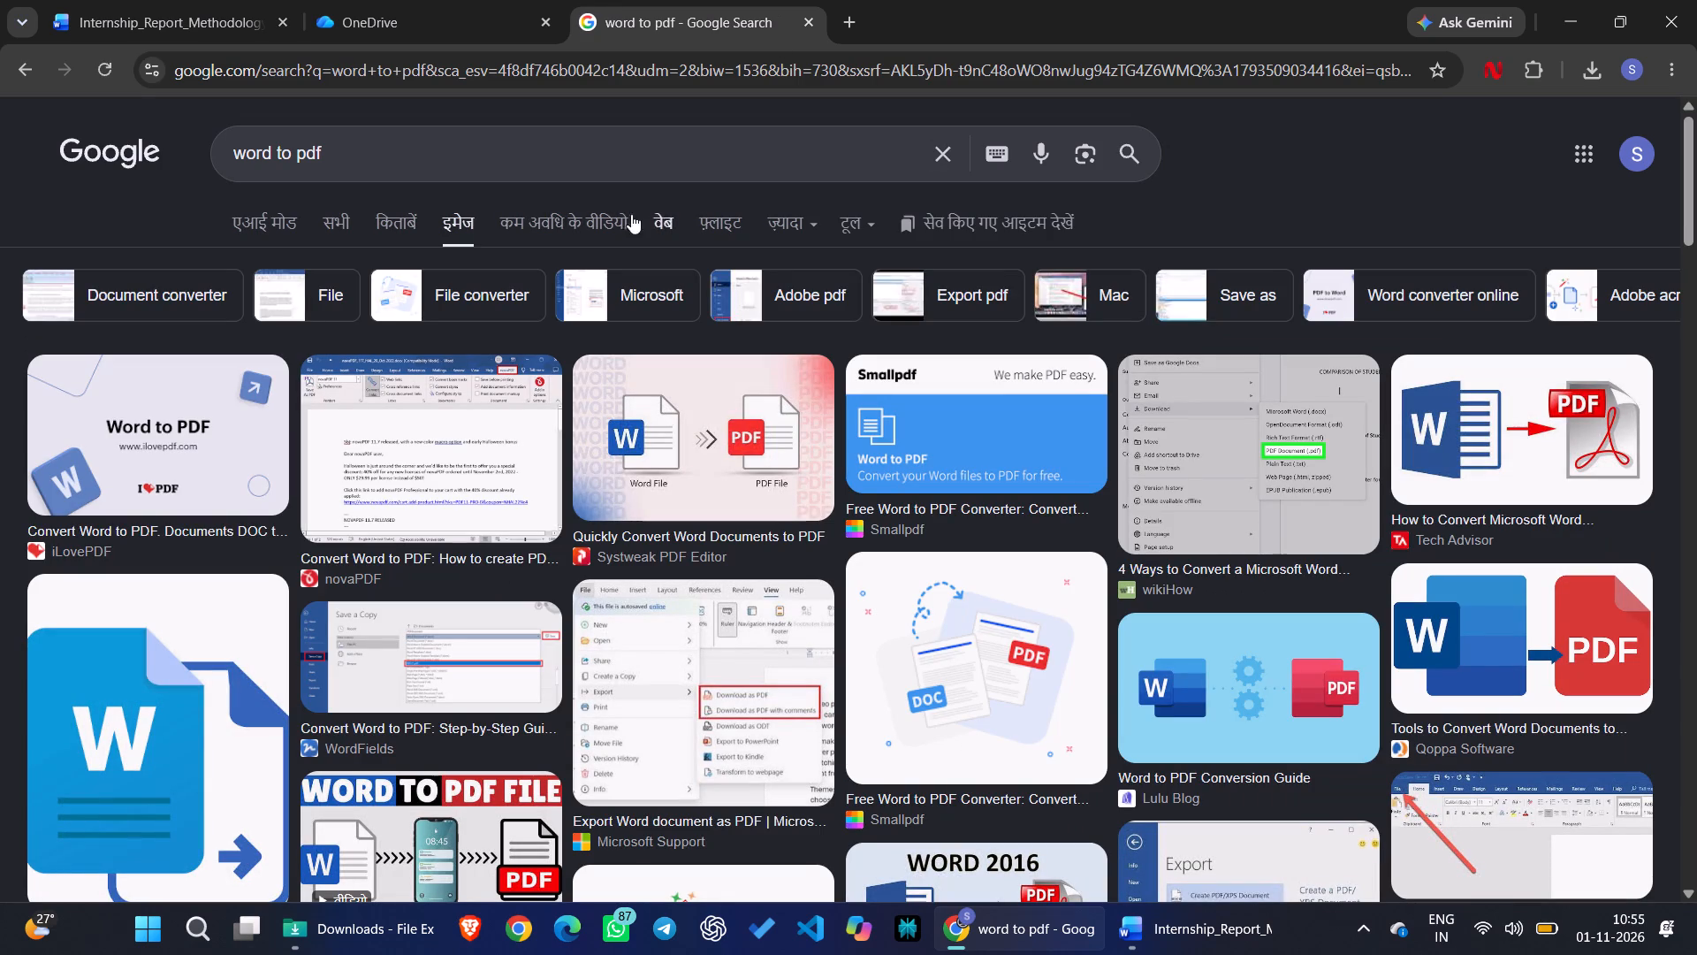
pyautogui.click(333, 214)
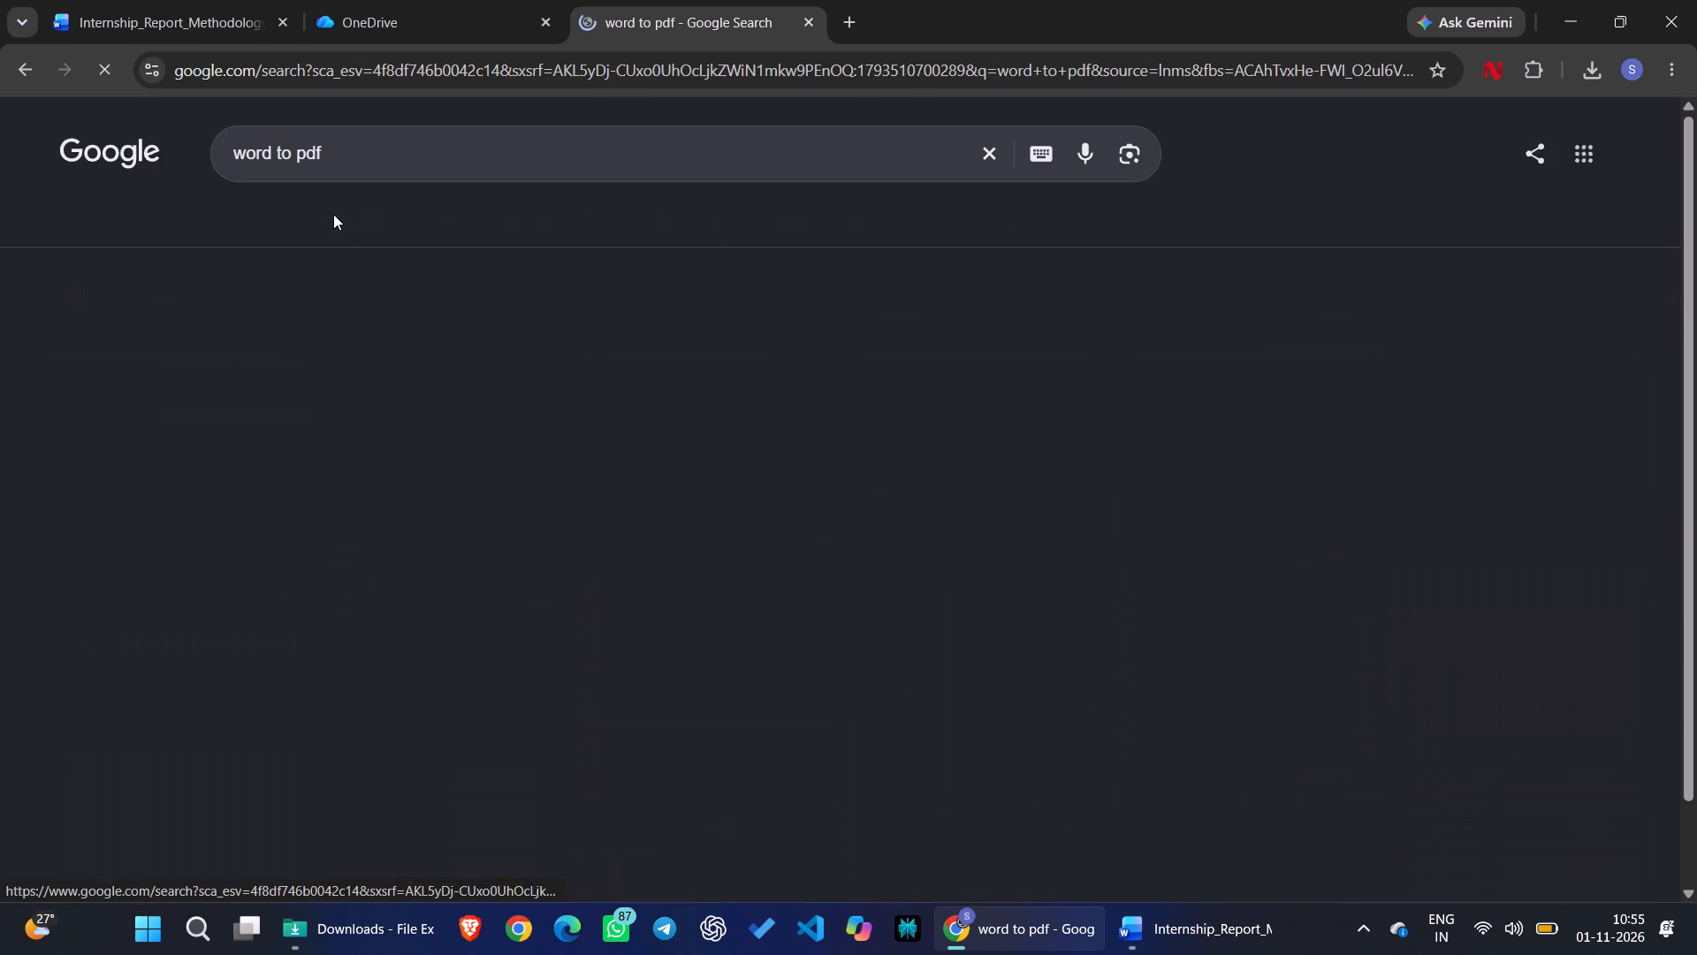
pyautogui.click(438, 355)
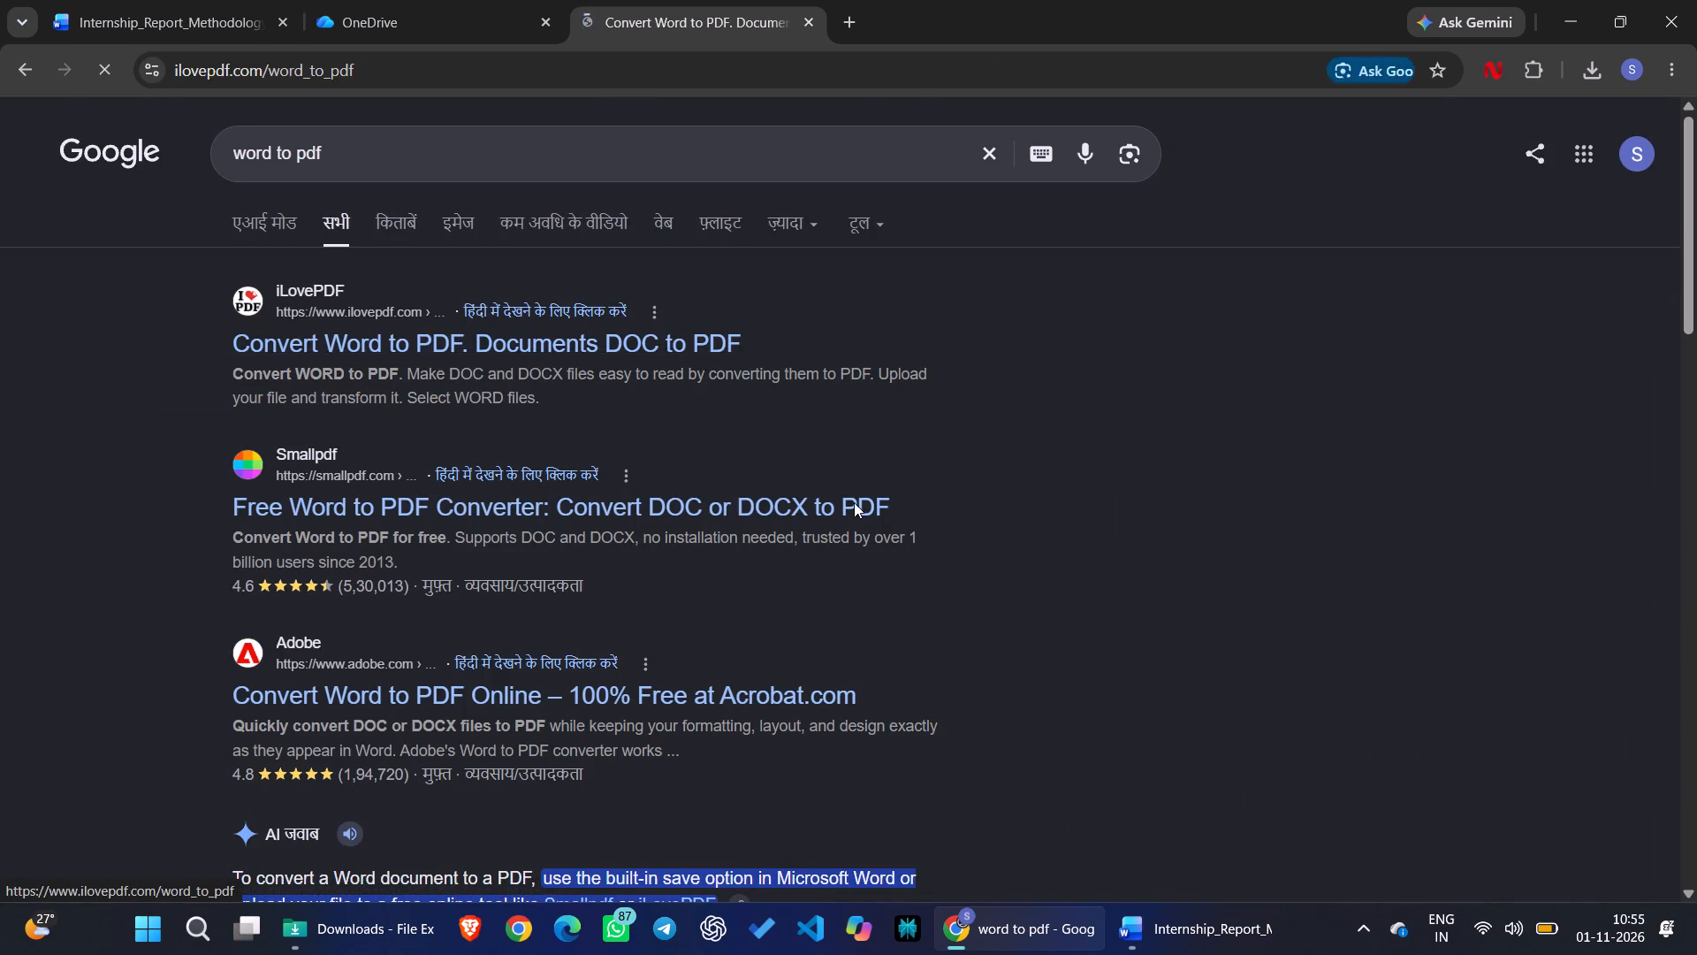
# Convert Internship_Report_Methodology_Chapter3.docx from the Downloads folder to PDF with iLovePDF and download the converted file.
pyautogui.click(741, 370)
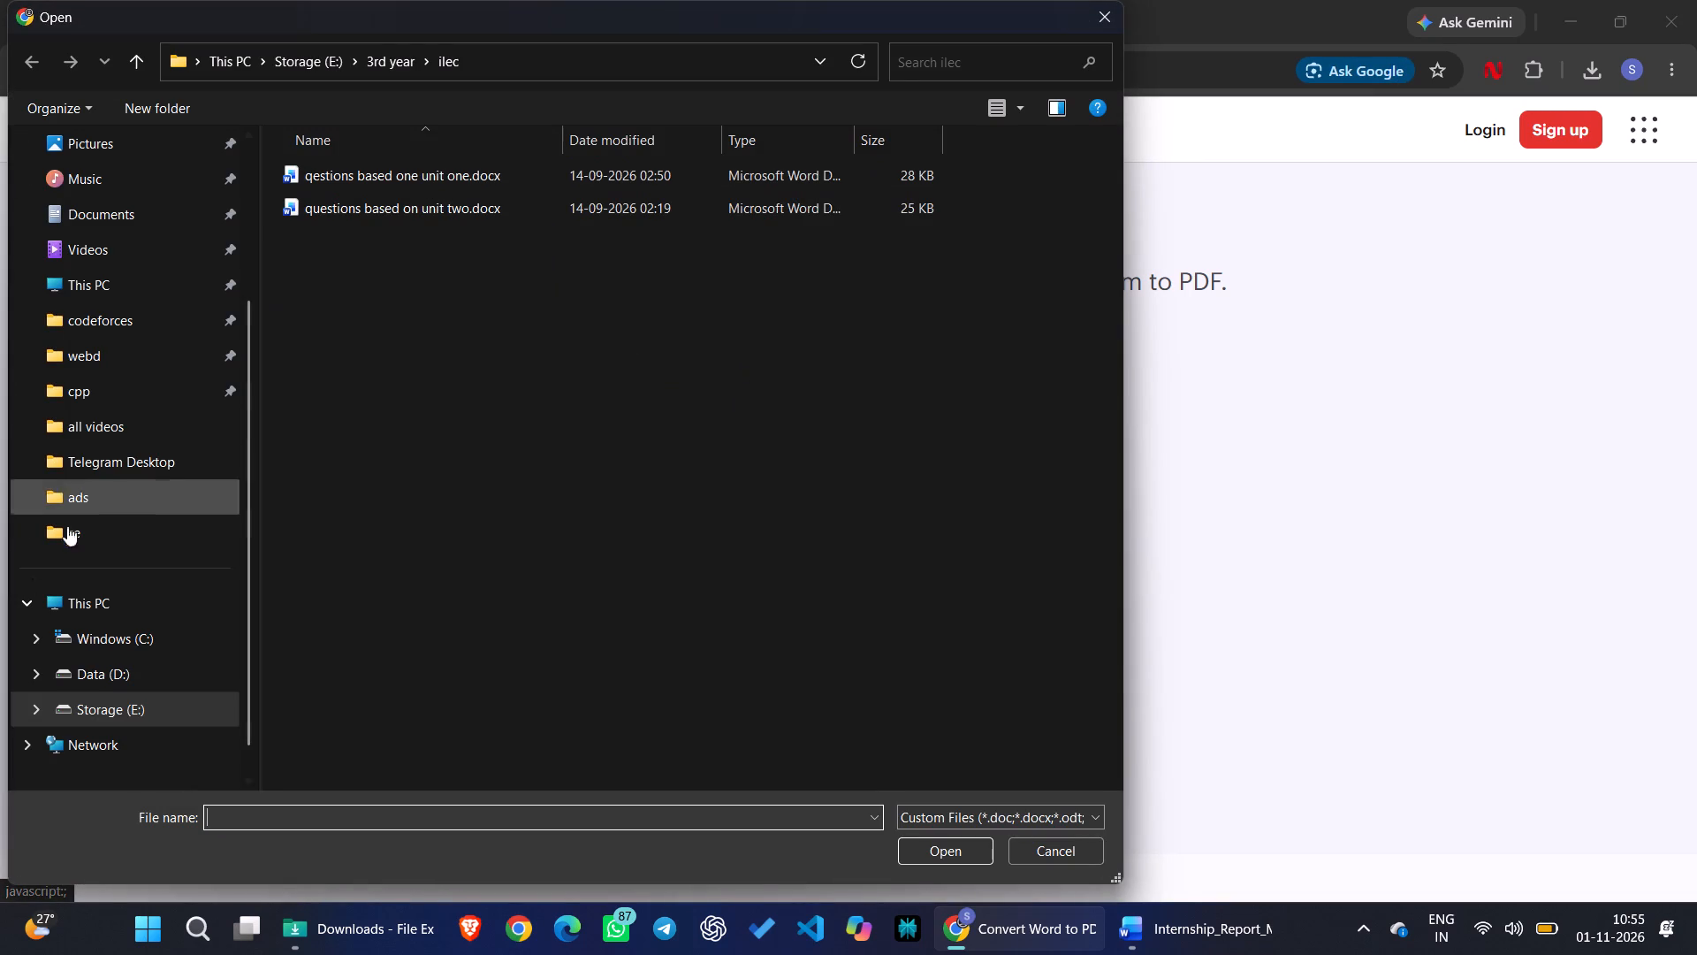
pyautogui.scroll(4, 118, 204)
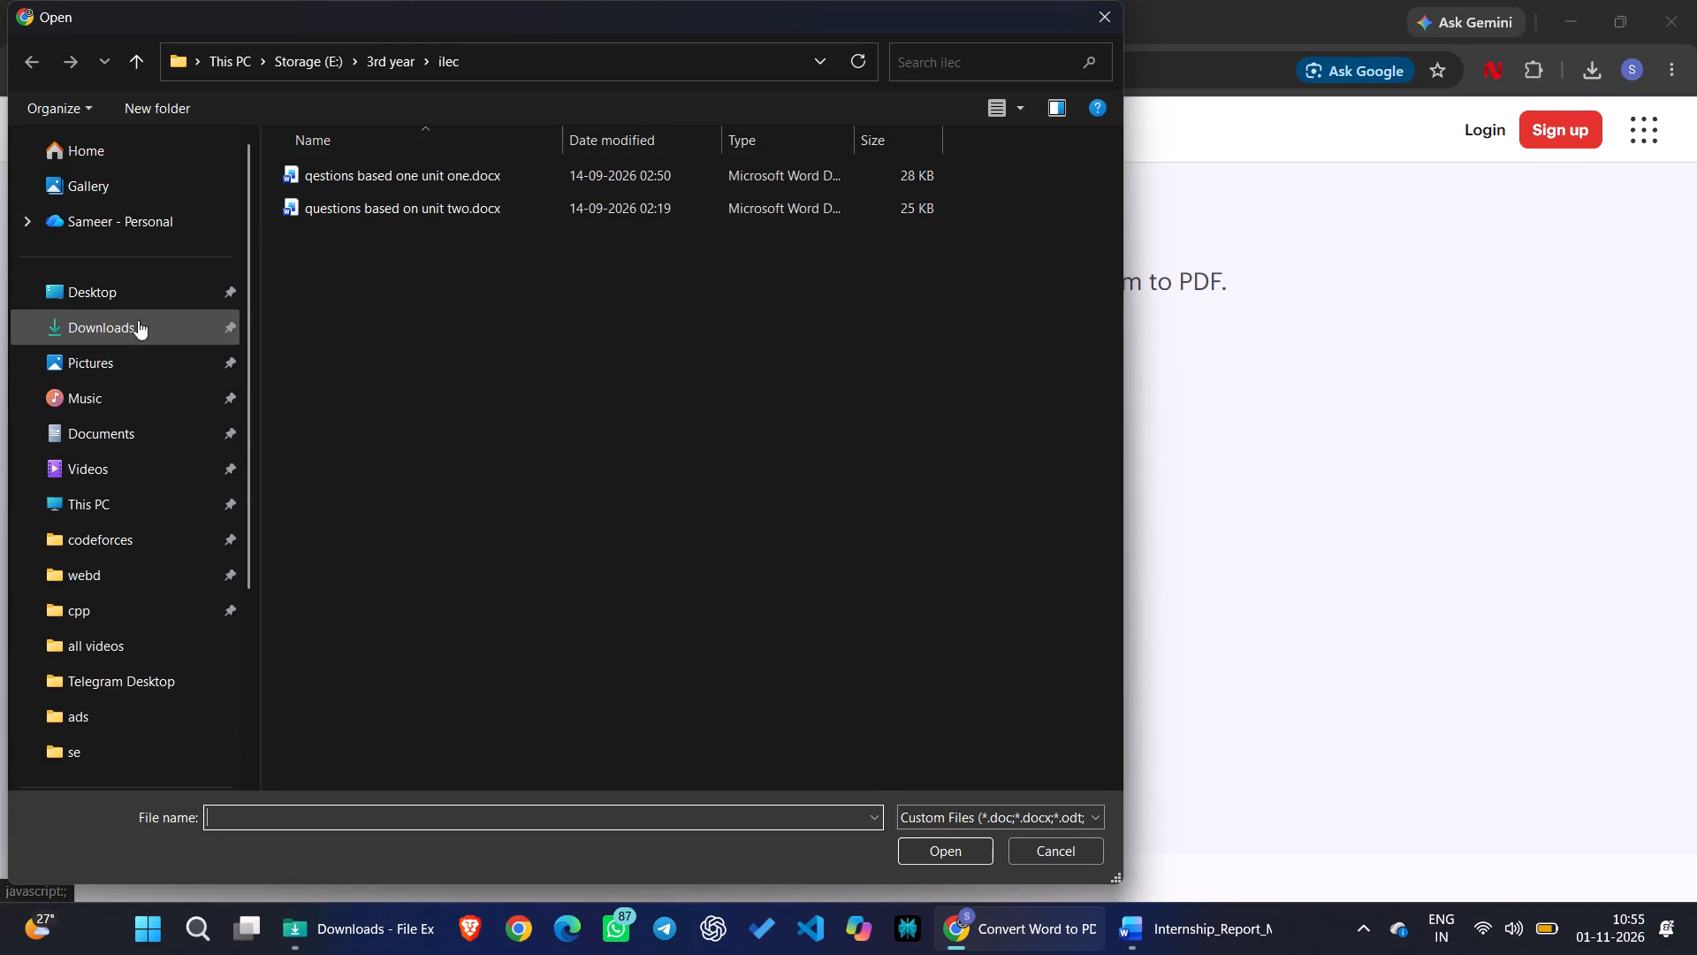
pyautogui.click(150, 320)
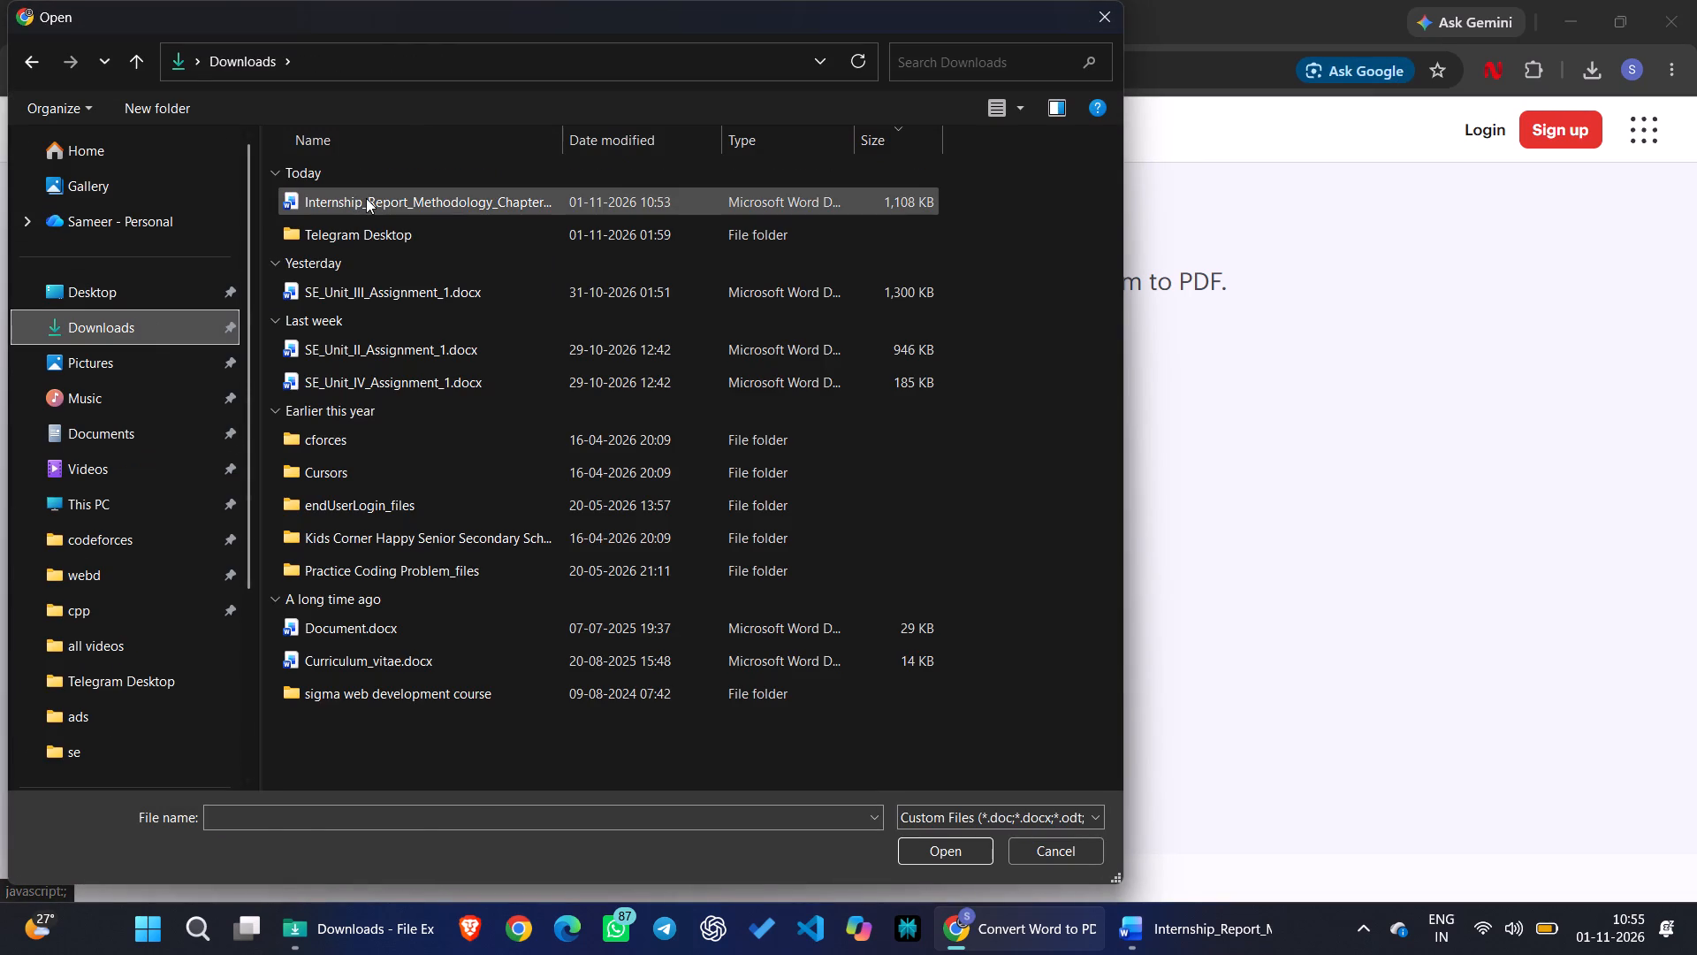
pyautogui.click(366, 198)
pyautogui.click(975, 850)
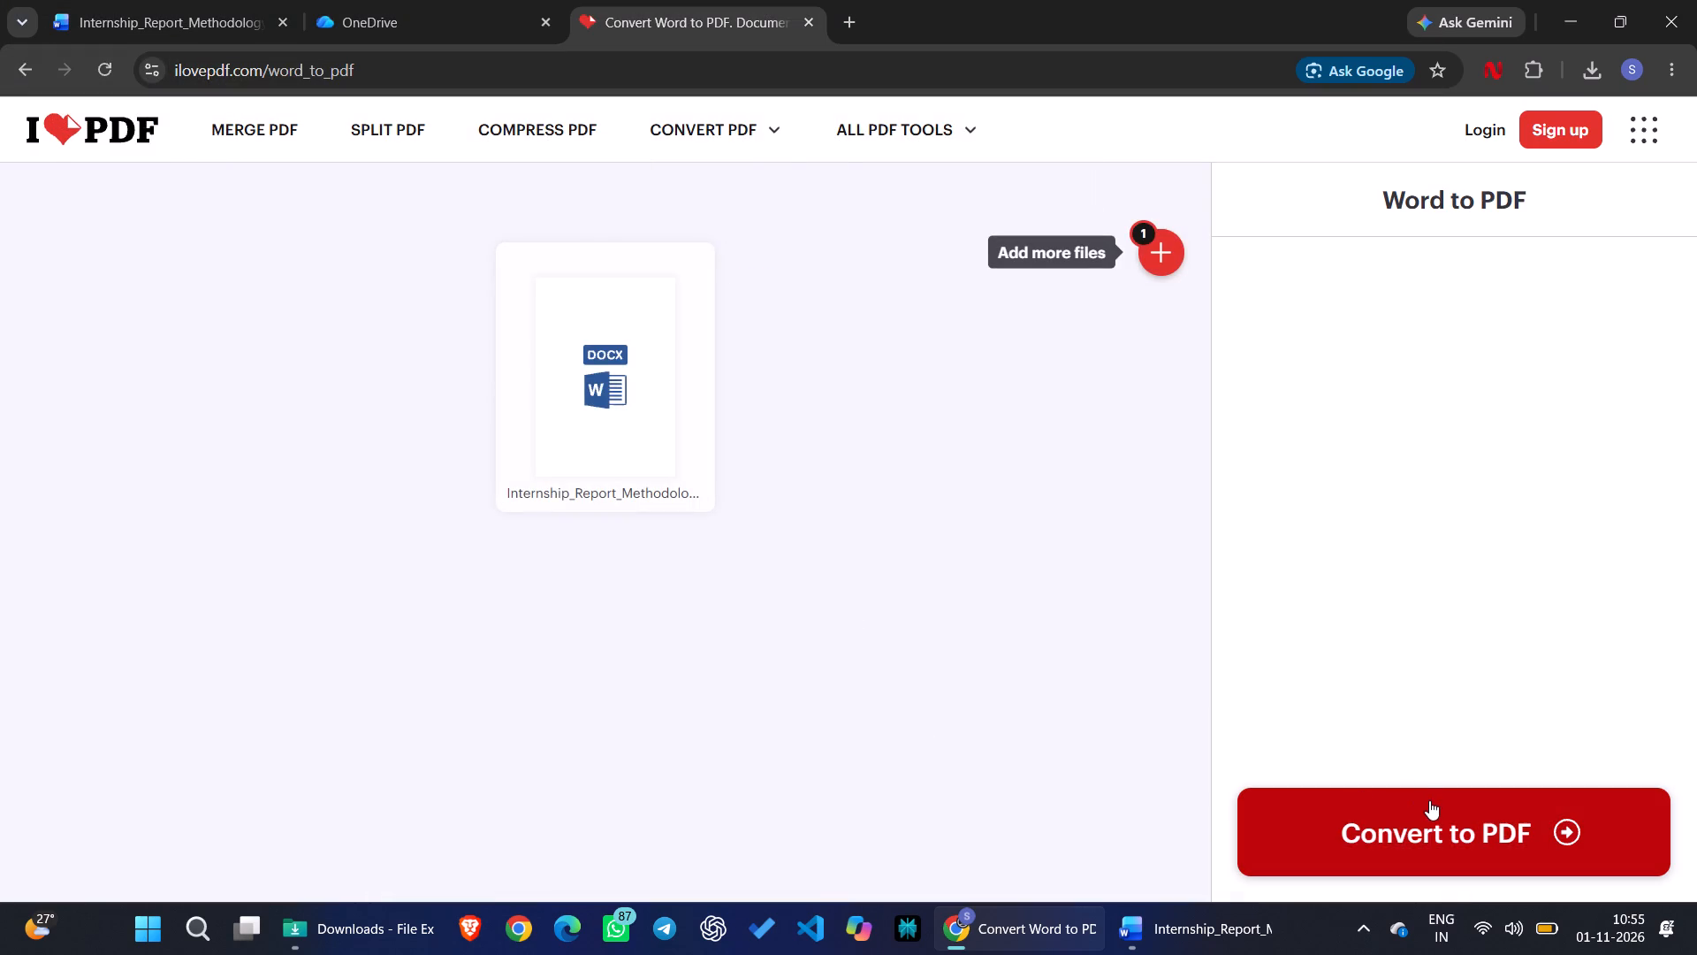
pyautogui.click(1429, 800)
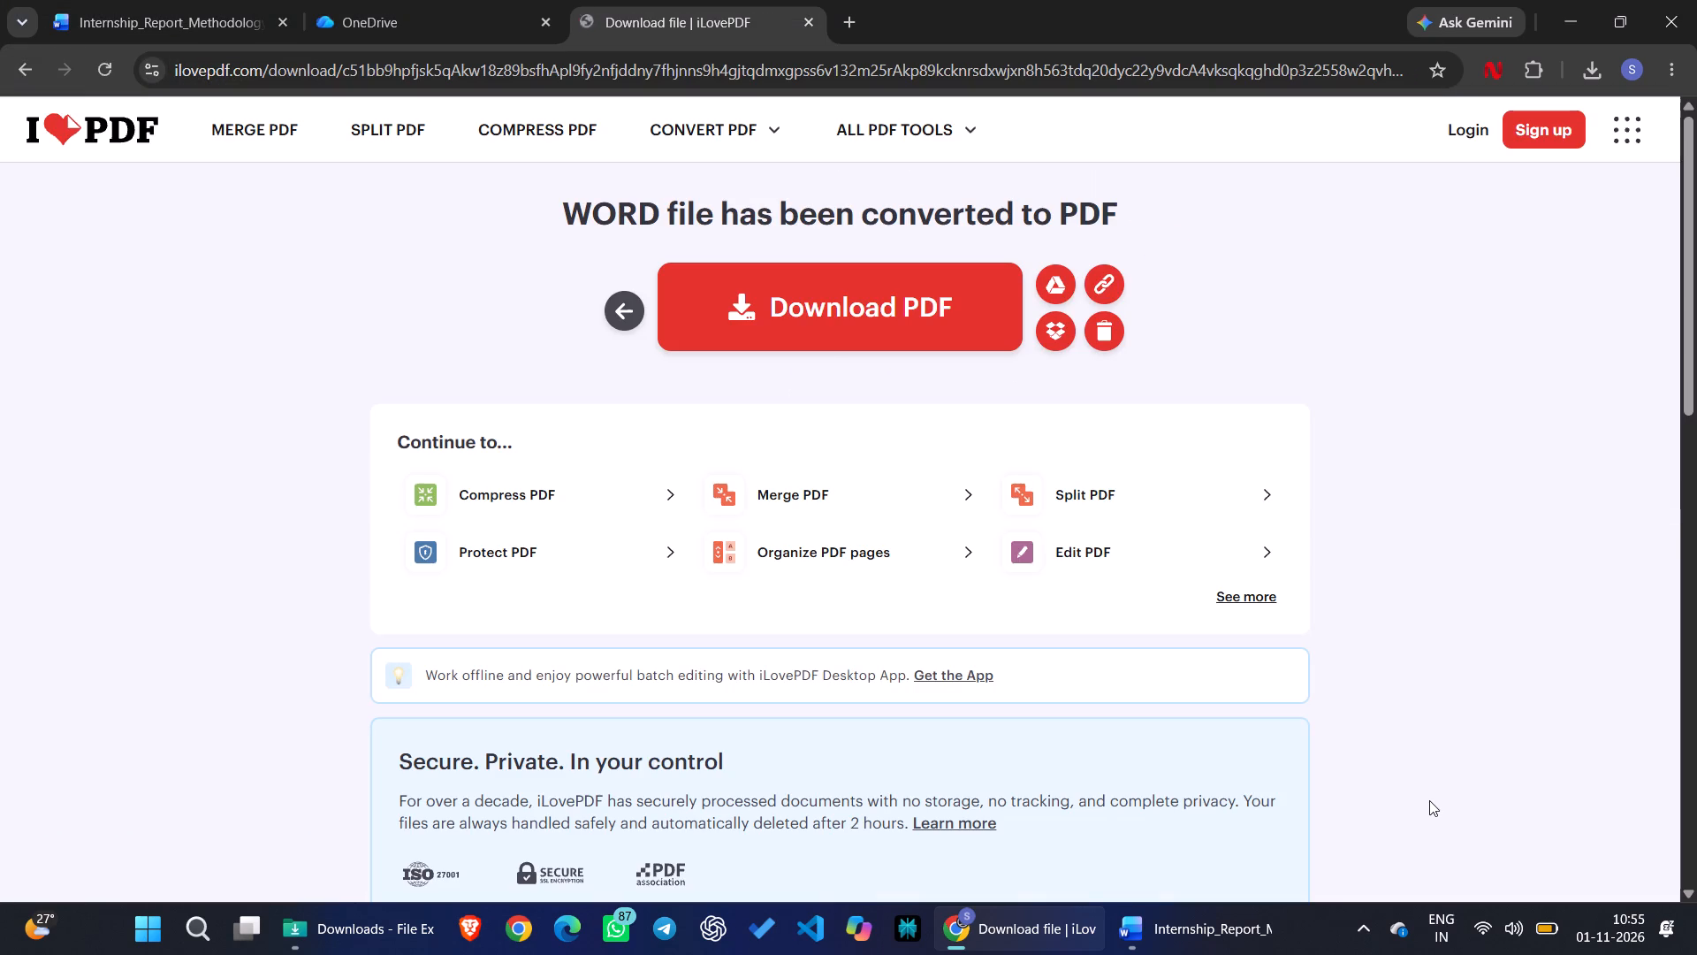
pyautogui.click(815, 280)
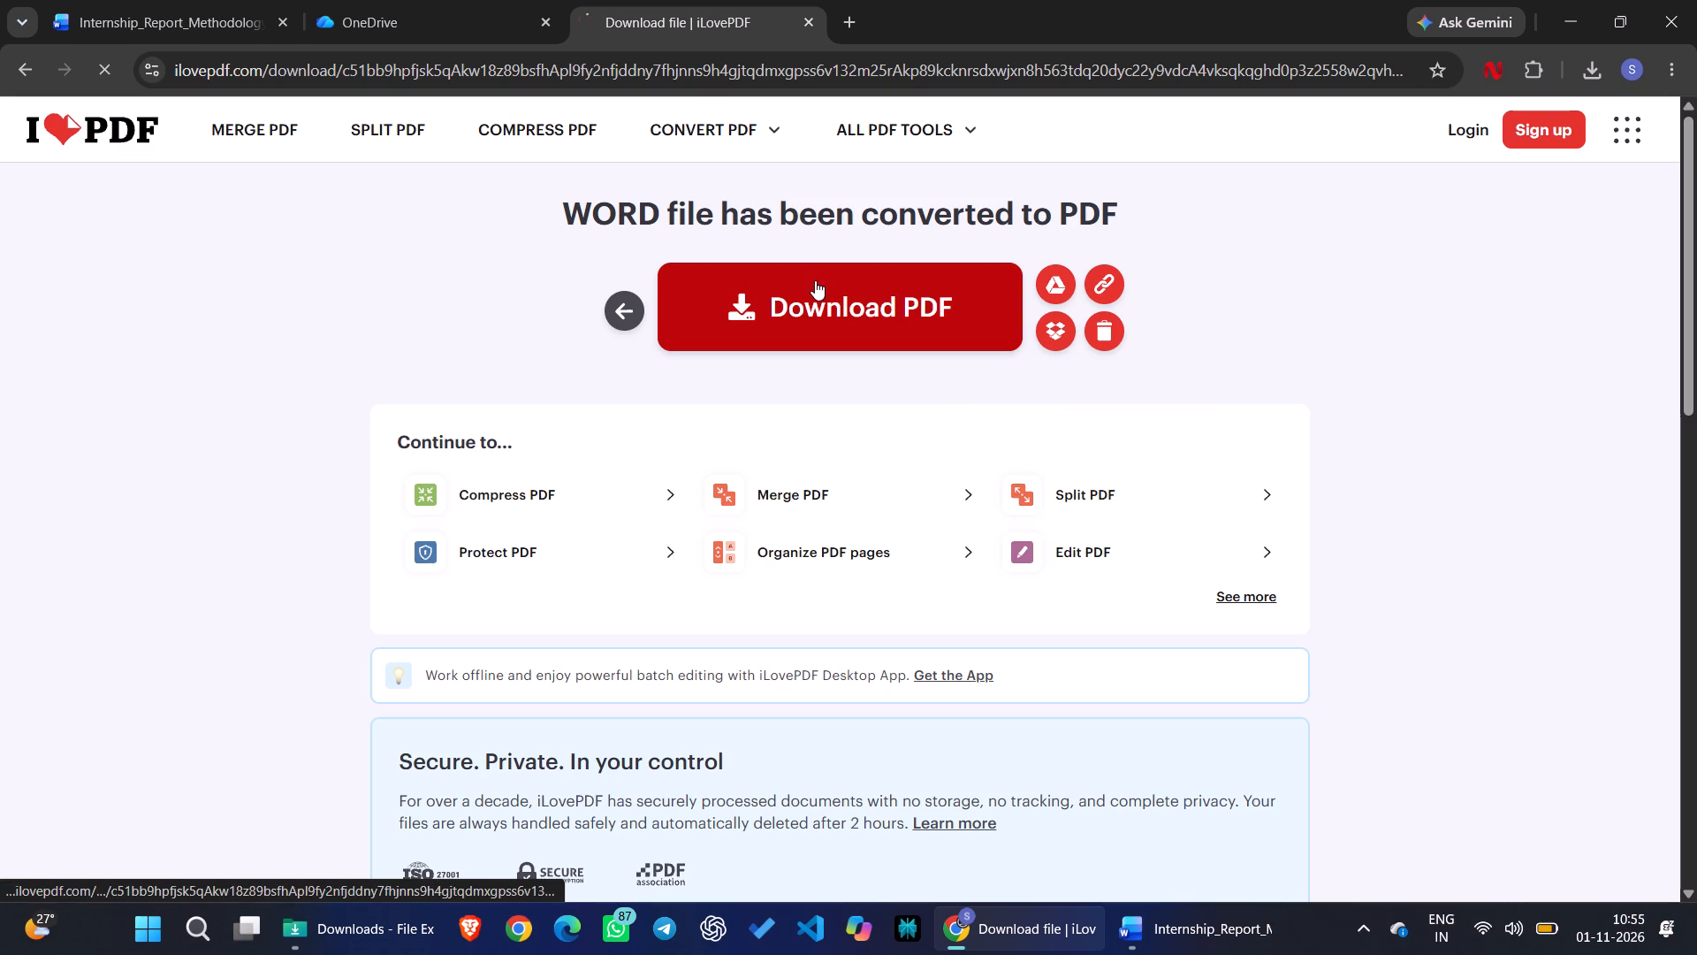
# Open the downloaded report PDF and examine its title page and the opening methodology pages in Adobe Acrobat.
pyautogui.click(1589, 56)
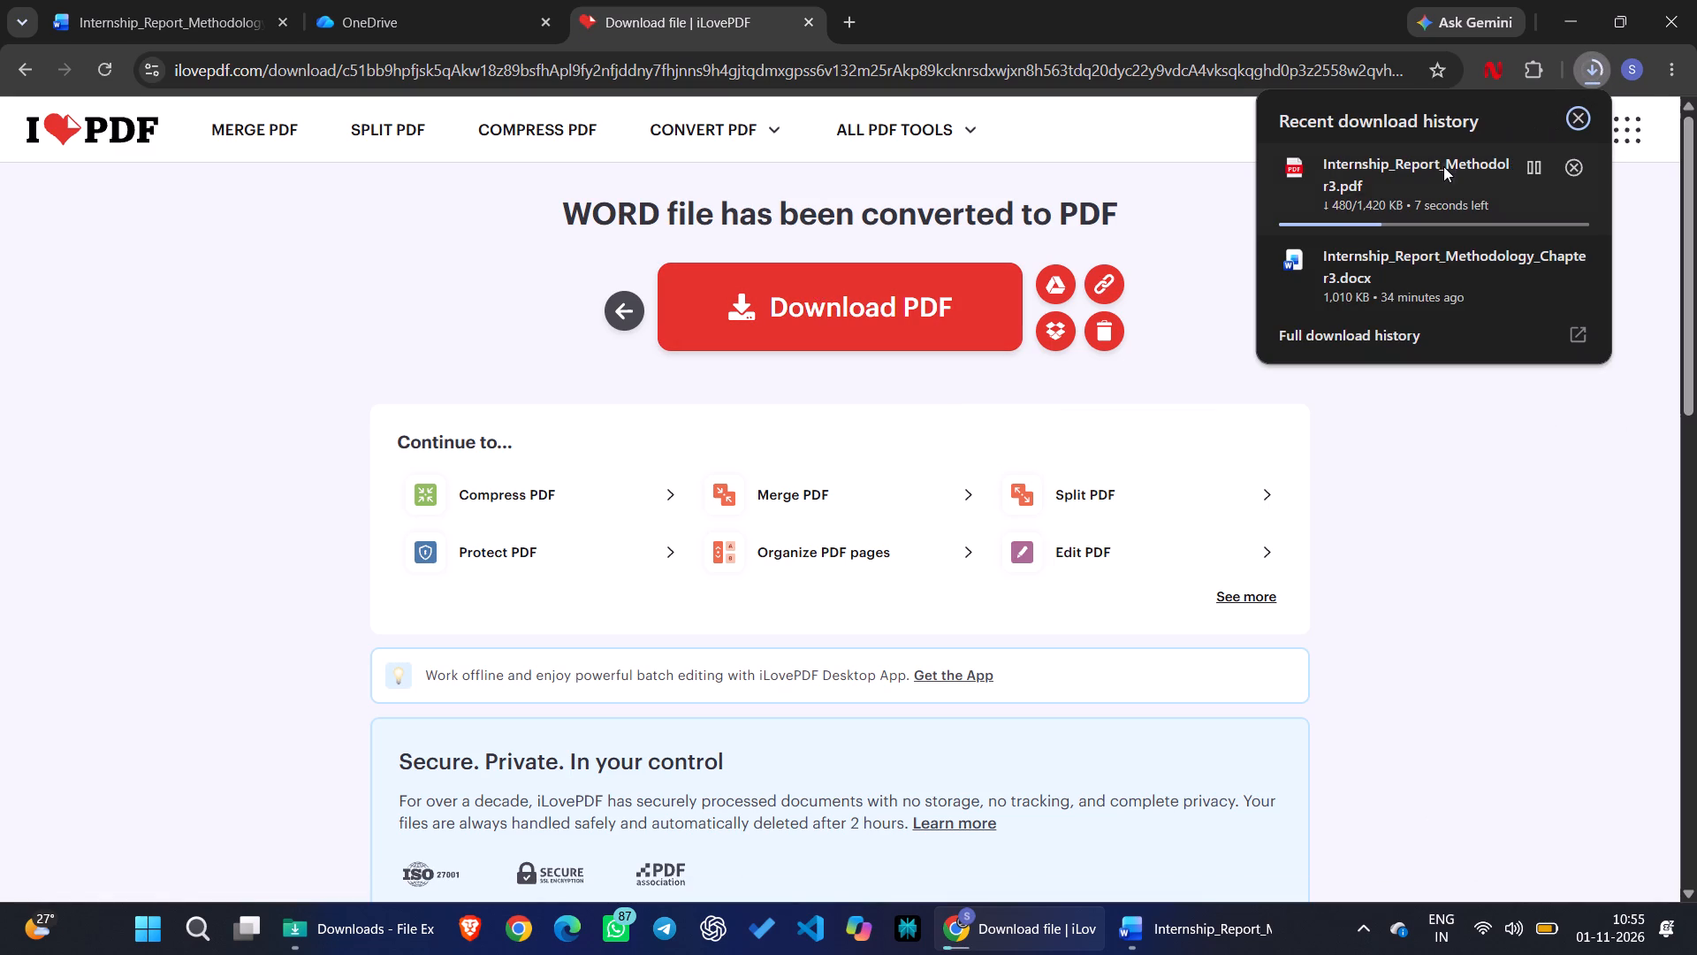
pyautogui.click(1443, 166)
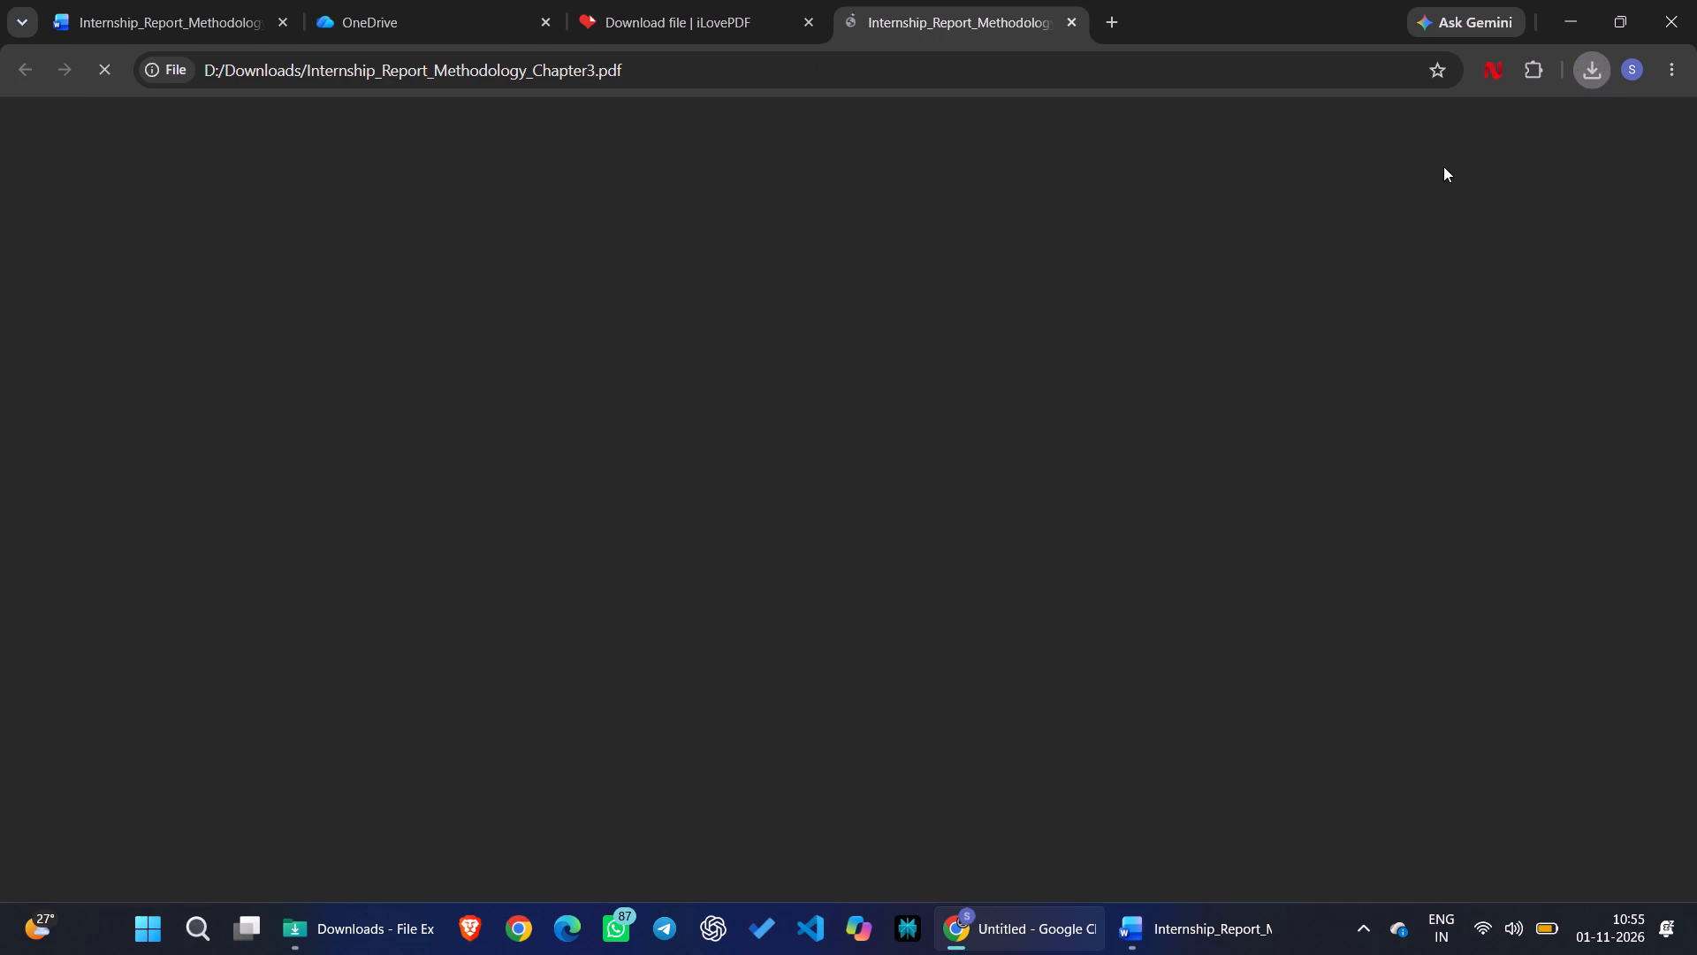
pyautogui.click(1378, 485)
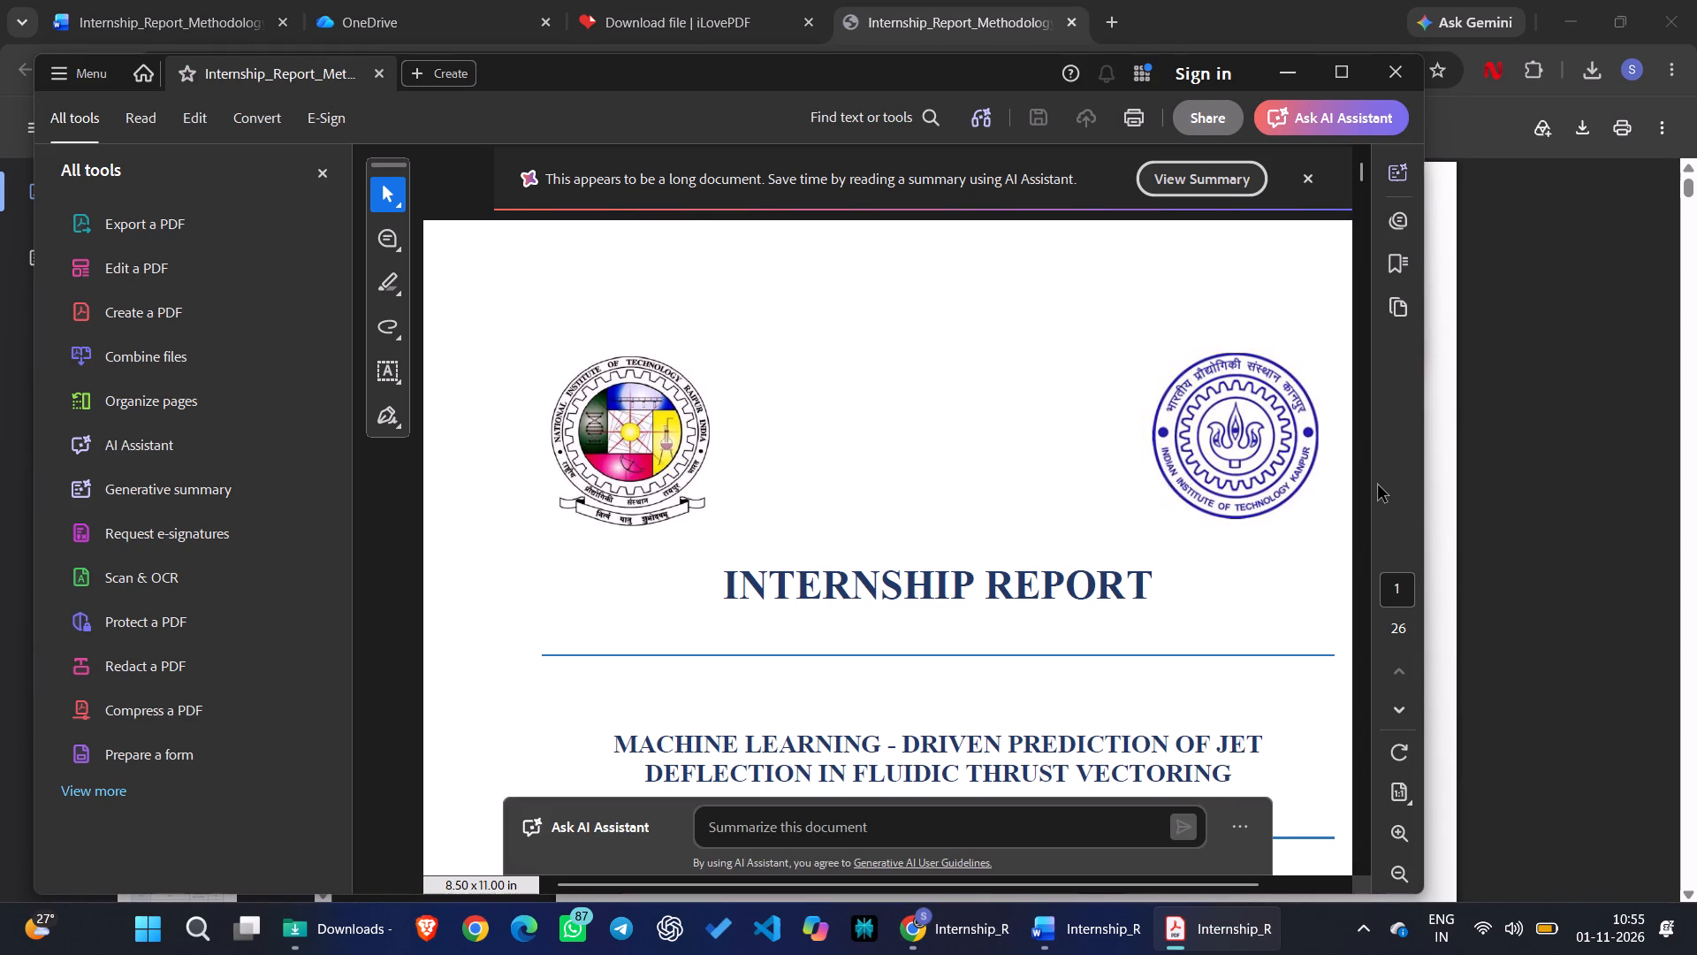
pyautogui.click(1147, 362)
pyautogui.scroll(-1, 1147, 362)
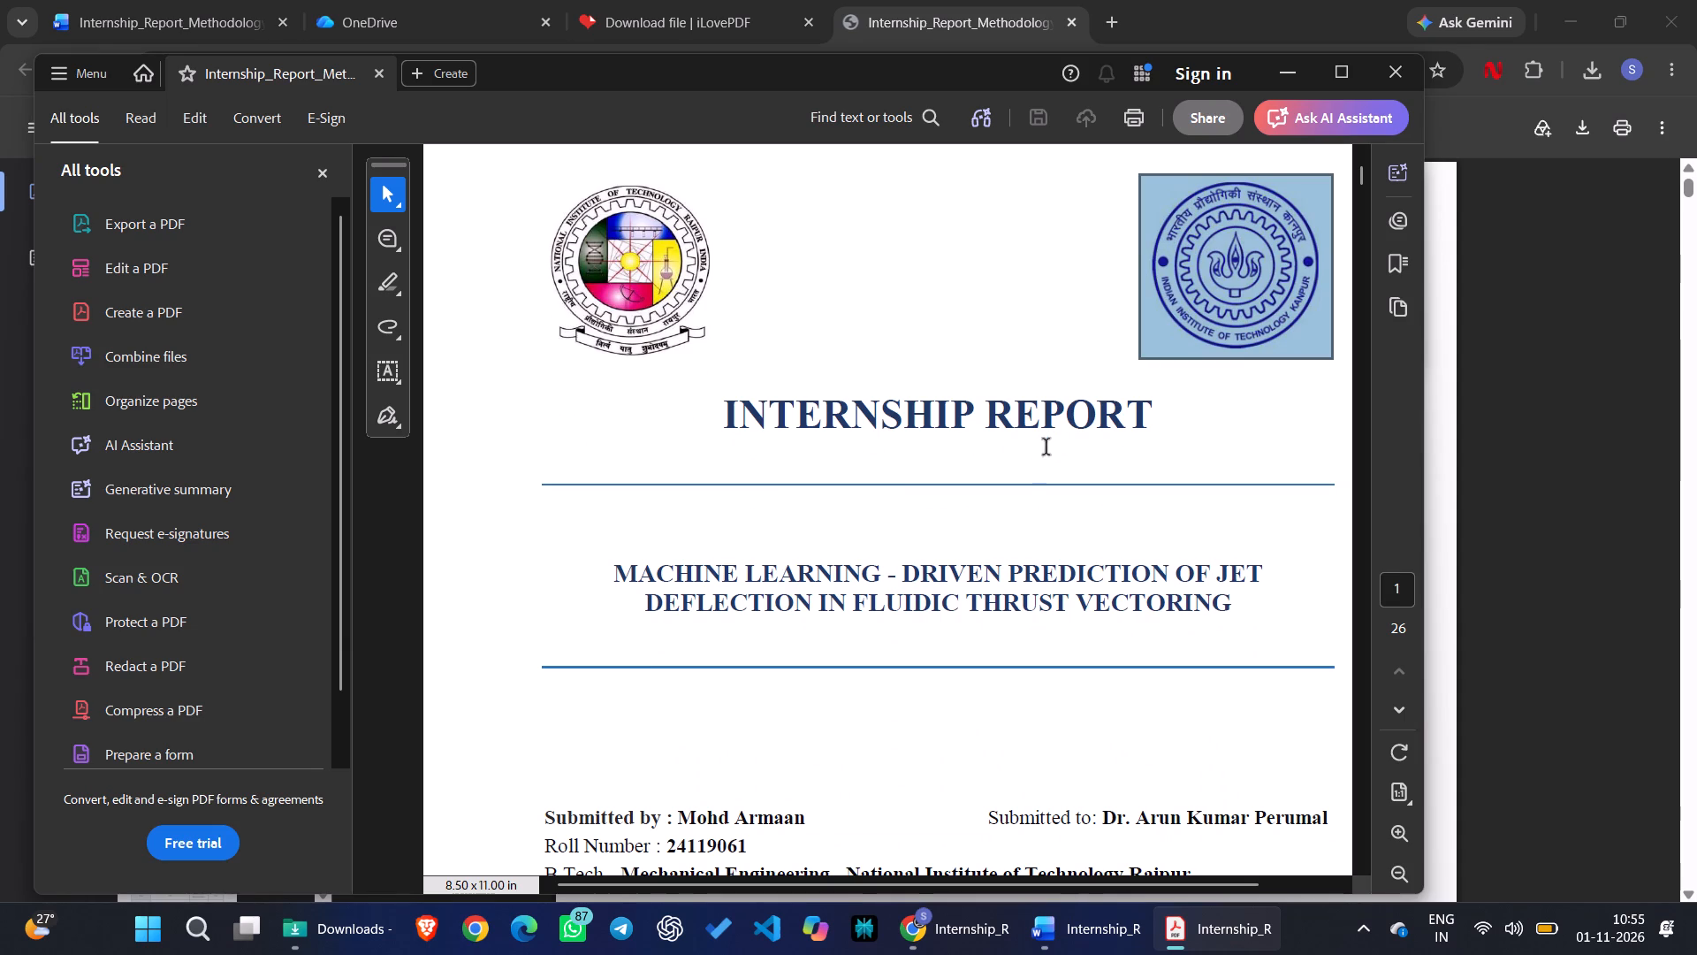
pyautogui.click(1038, 456)
pyautogui.scroll(-3, 1038, 456)
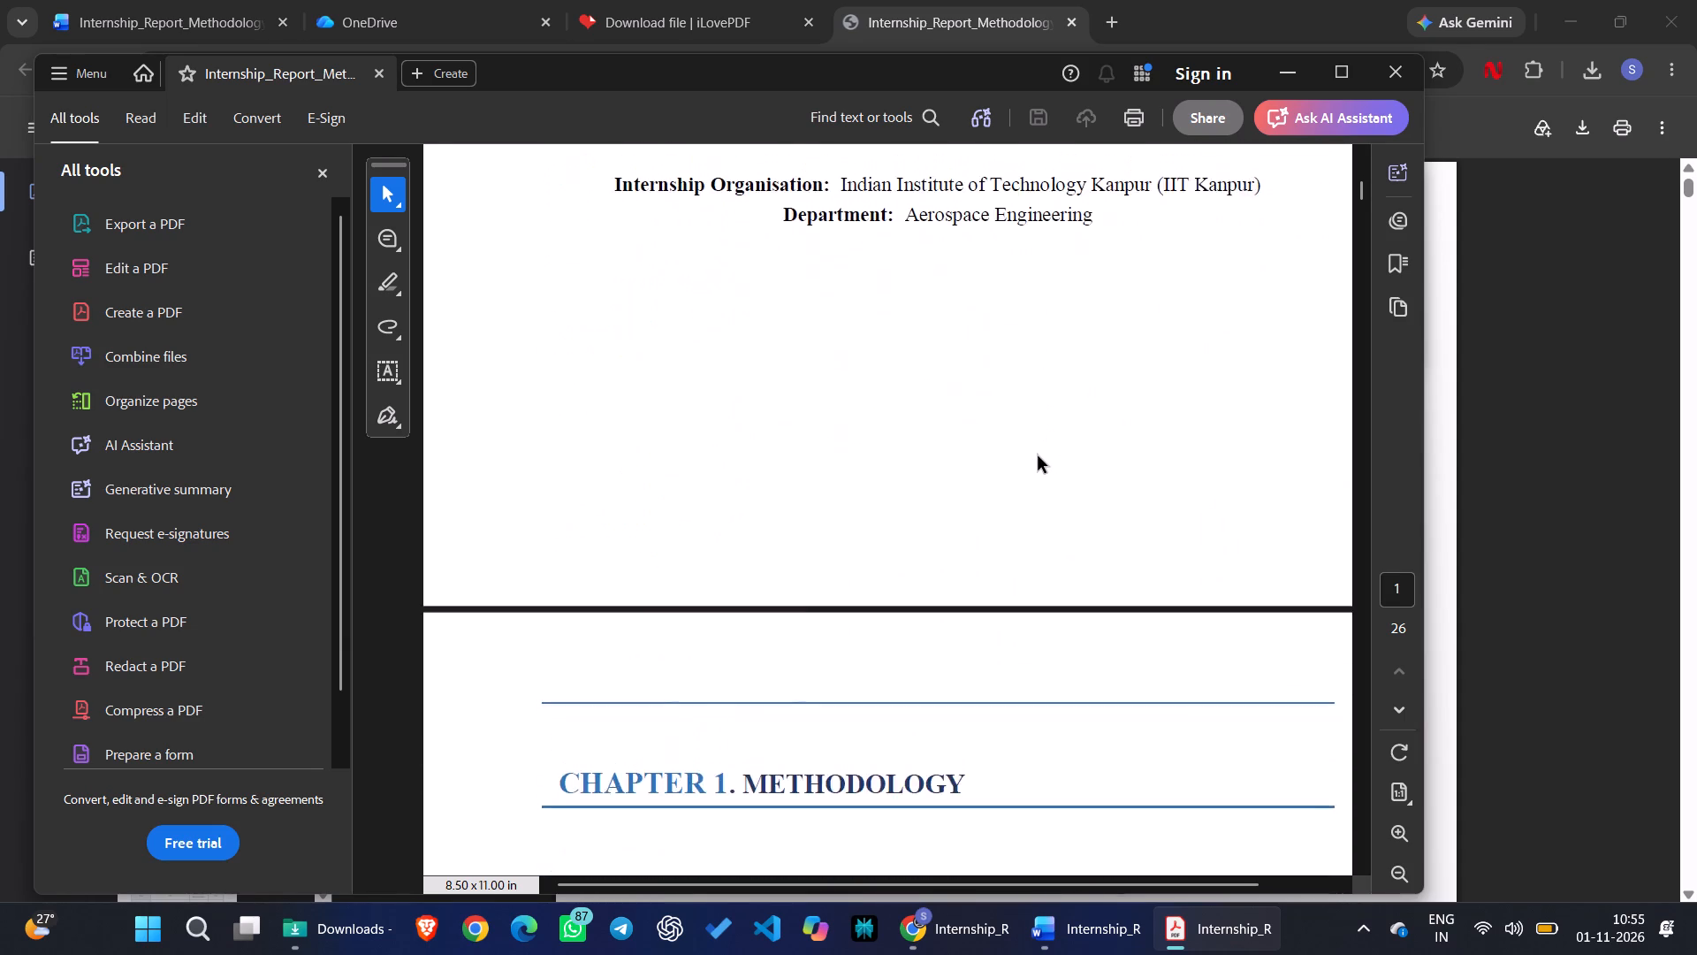
pyautogui.scroll(-4, 1038, 456)
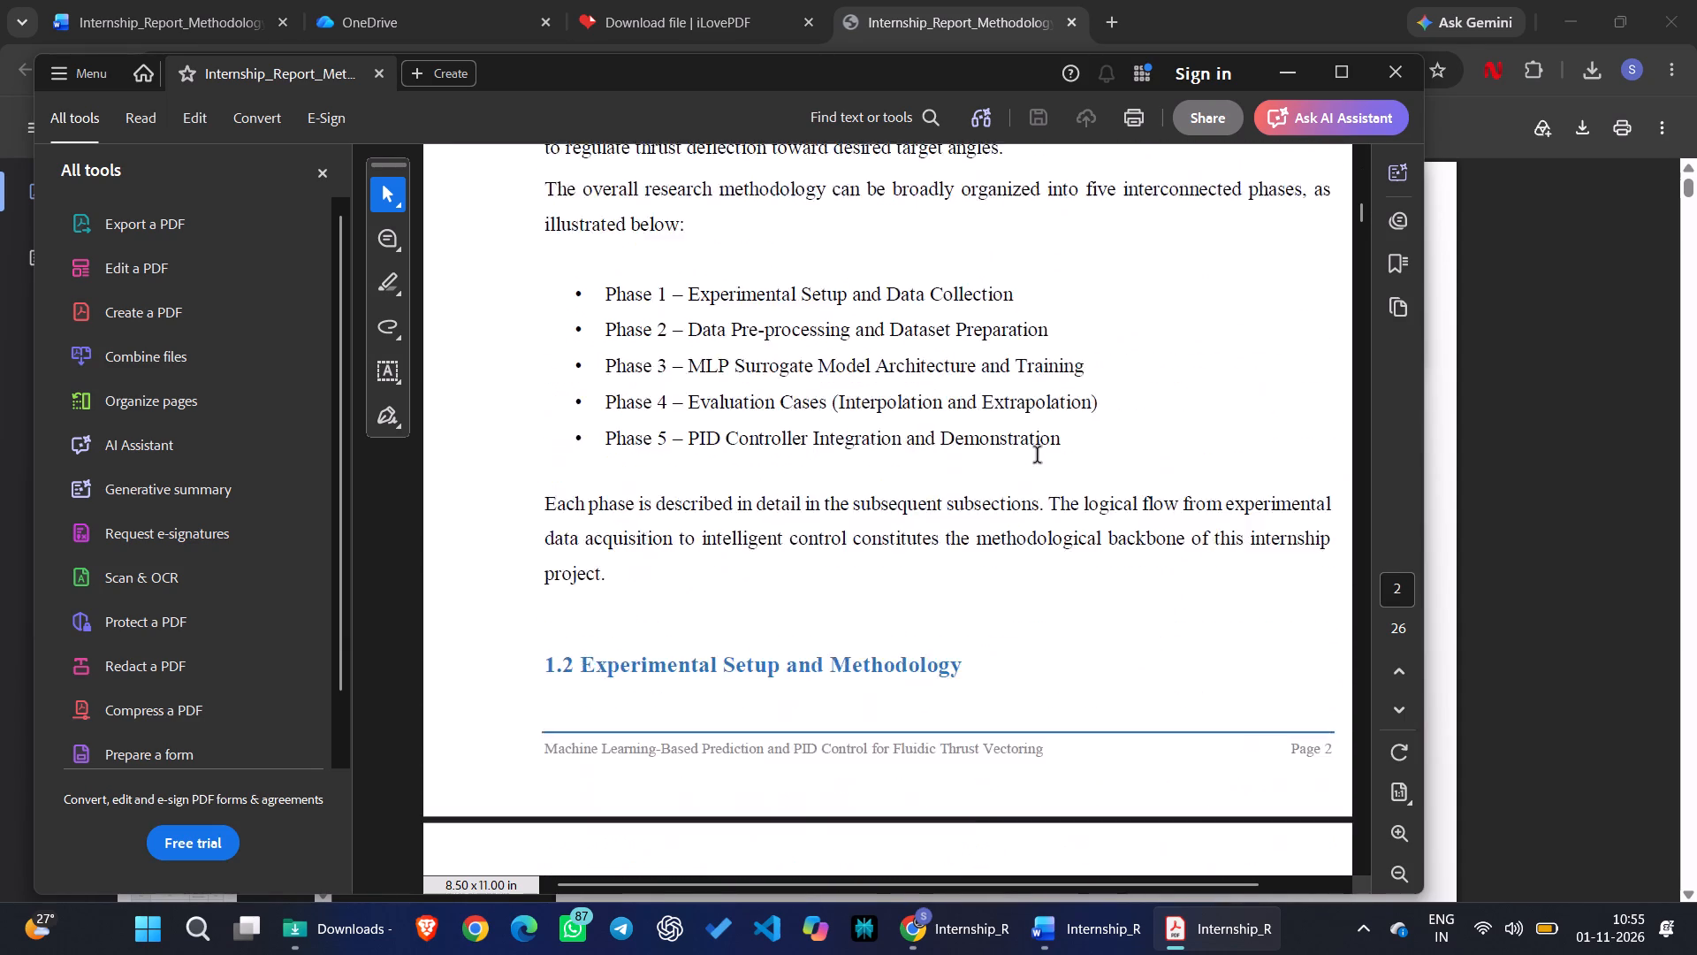
pyautogui.scroll(-1, 1038, 456)
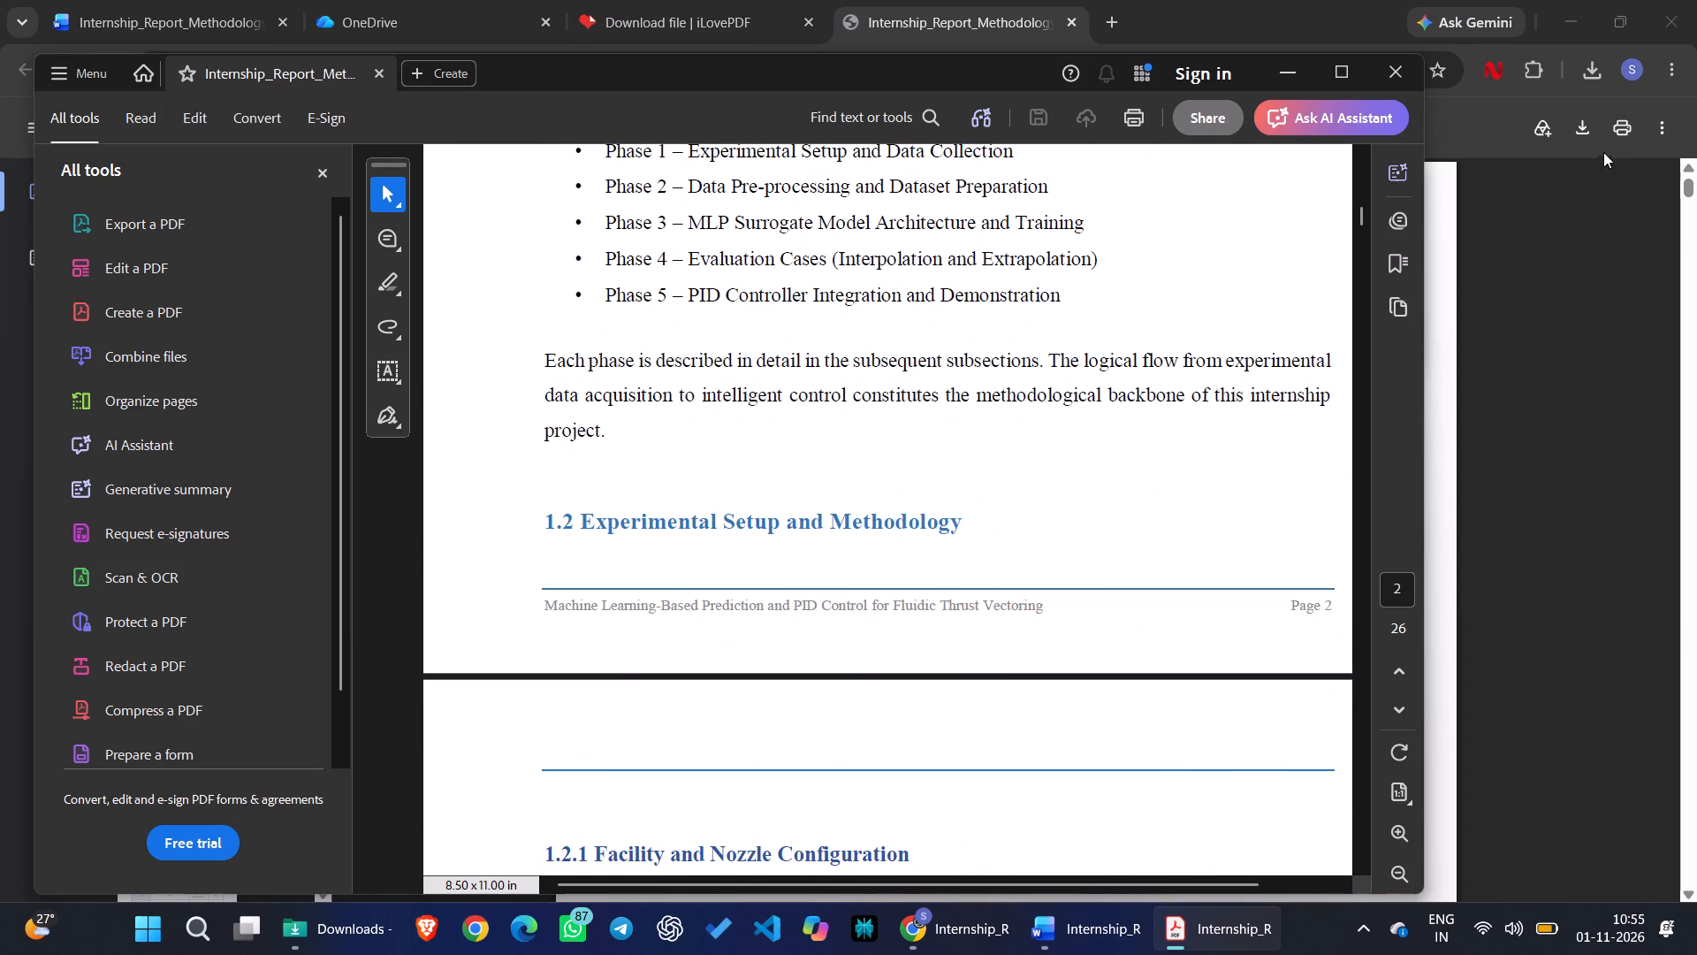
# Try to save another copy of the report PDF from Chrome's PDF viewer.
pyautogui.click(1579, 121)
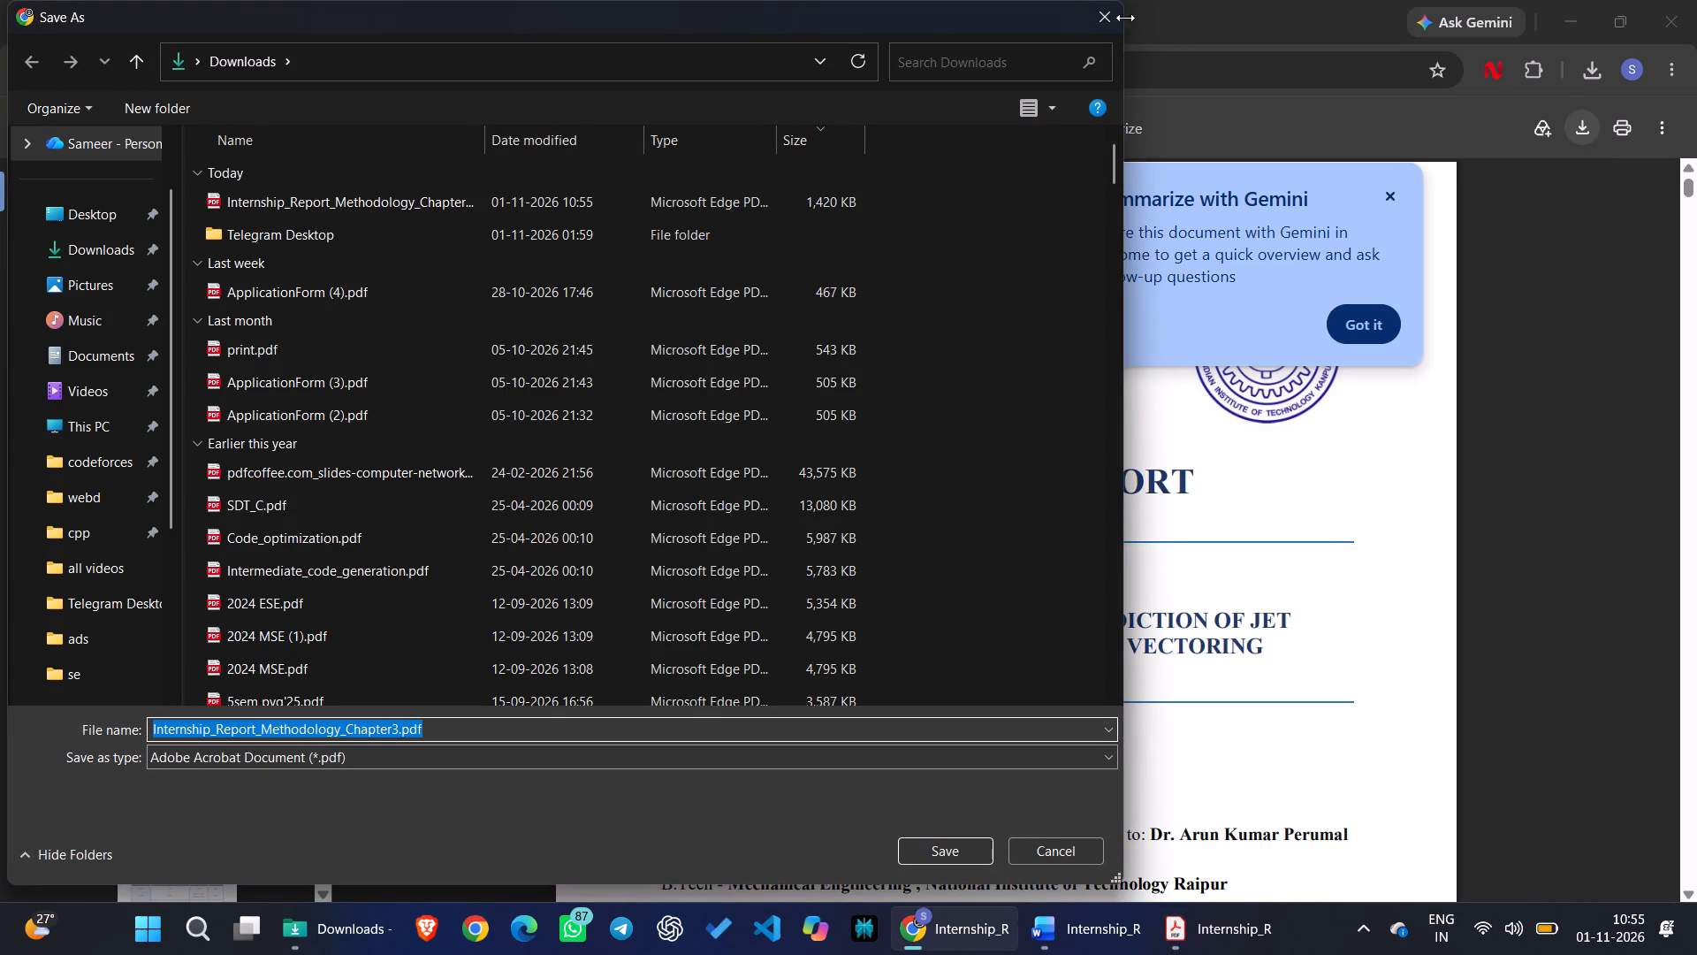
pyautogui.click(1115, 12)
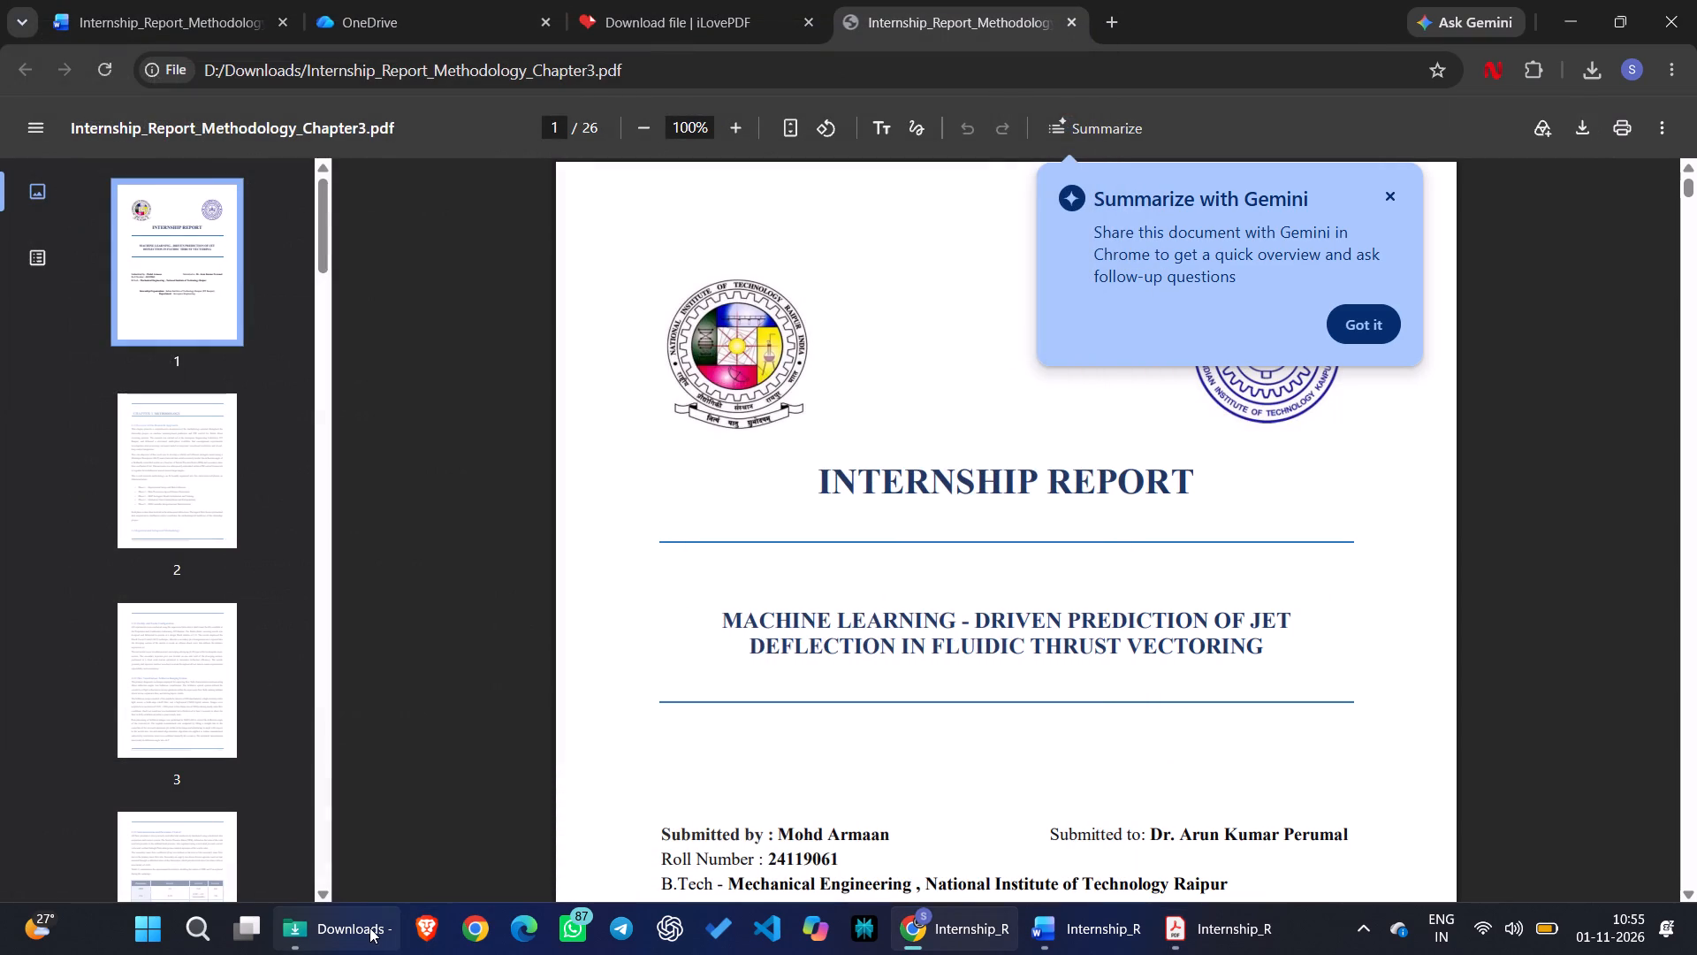
# Switch to File Explorer and copy Internship_Report_Methodology_Chapter3.pdf from the Downloads folder.
pyautogui.click(369, 928)
pyautogui.click(514, 206)
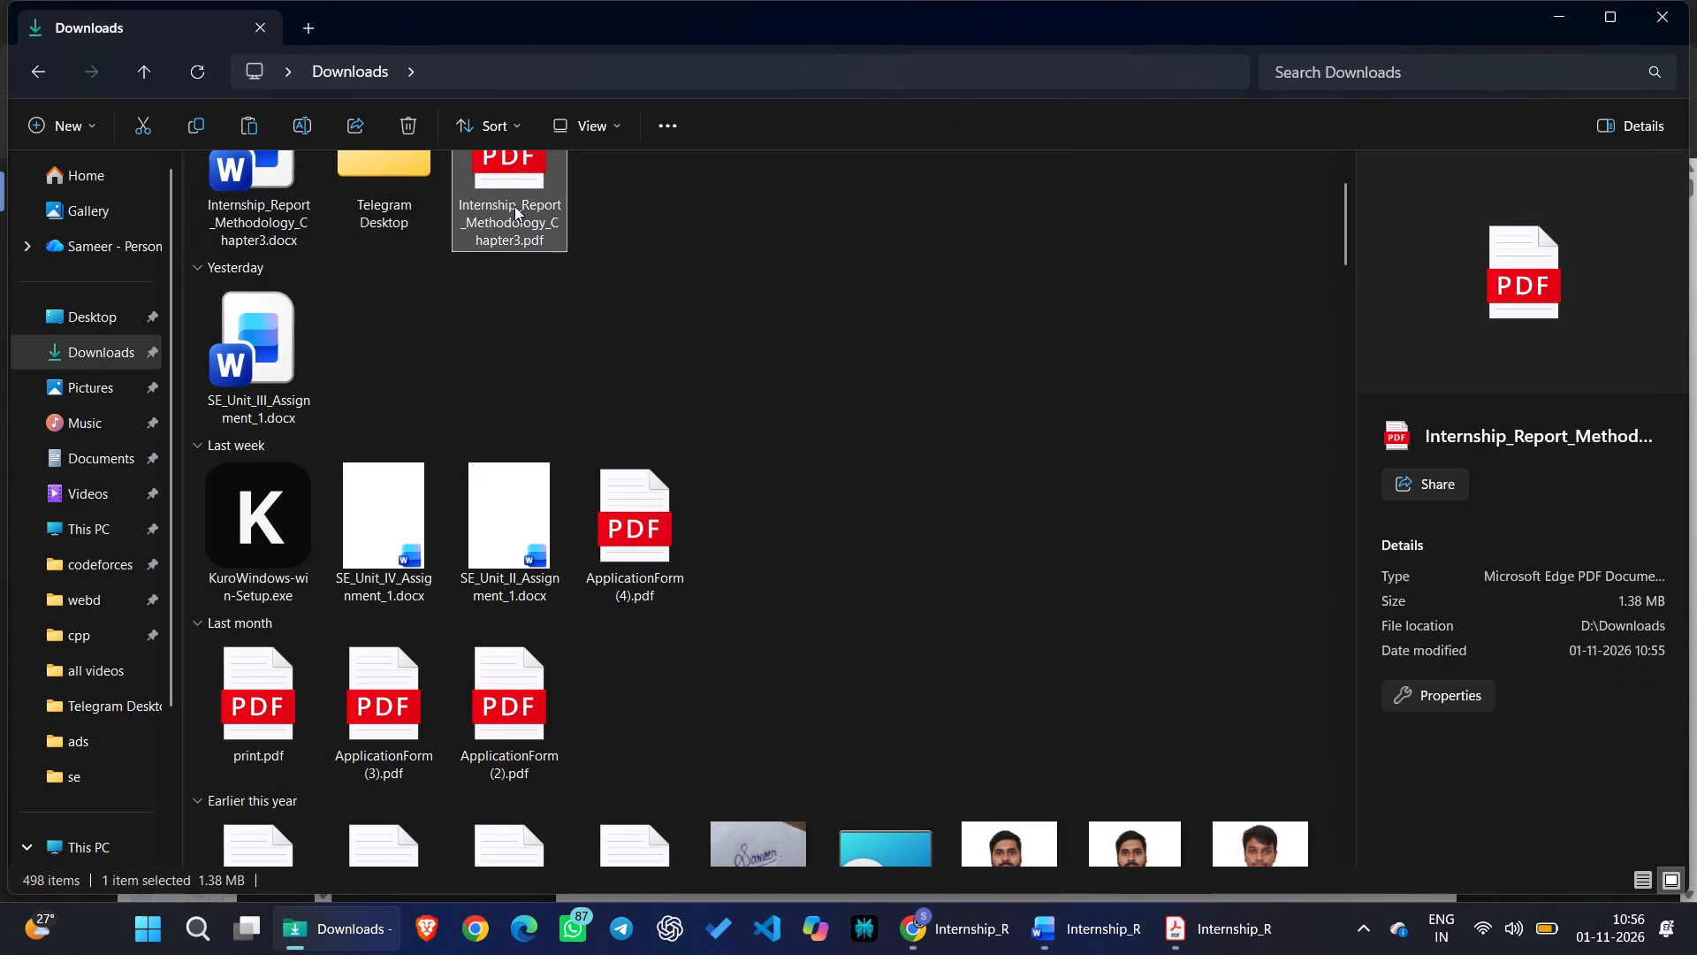
pyautogui.hotkey('ctrl', 'c')
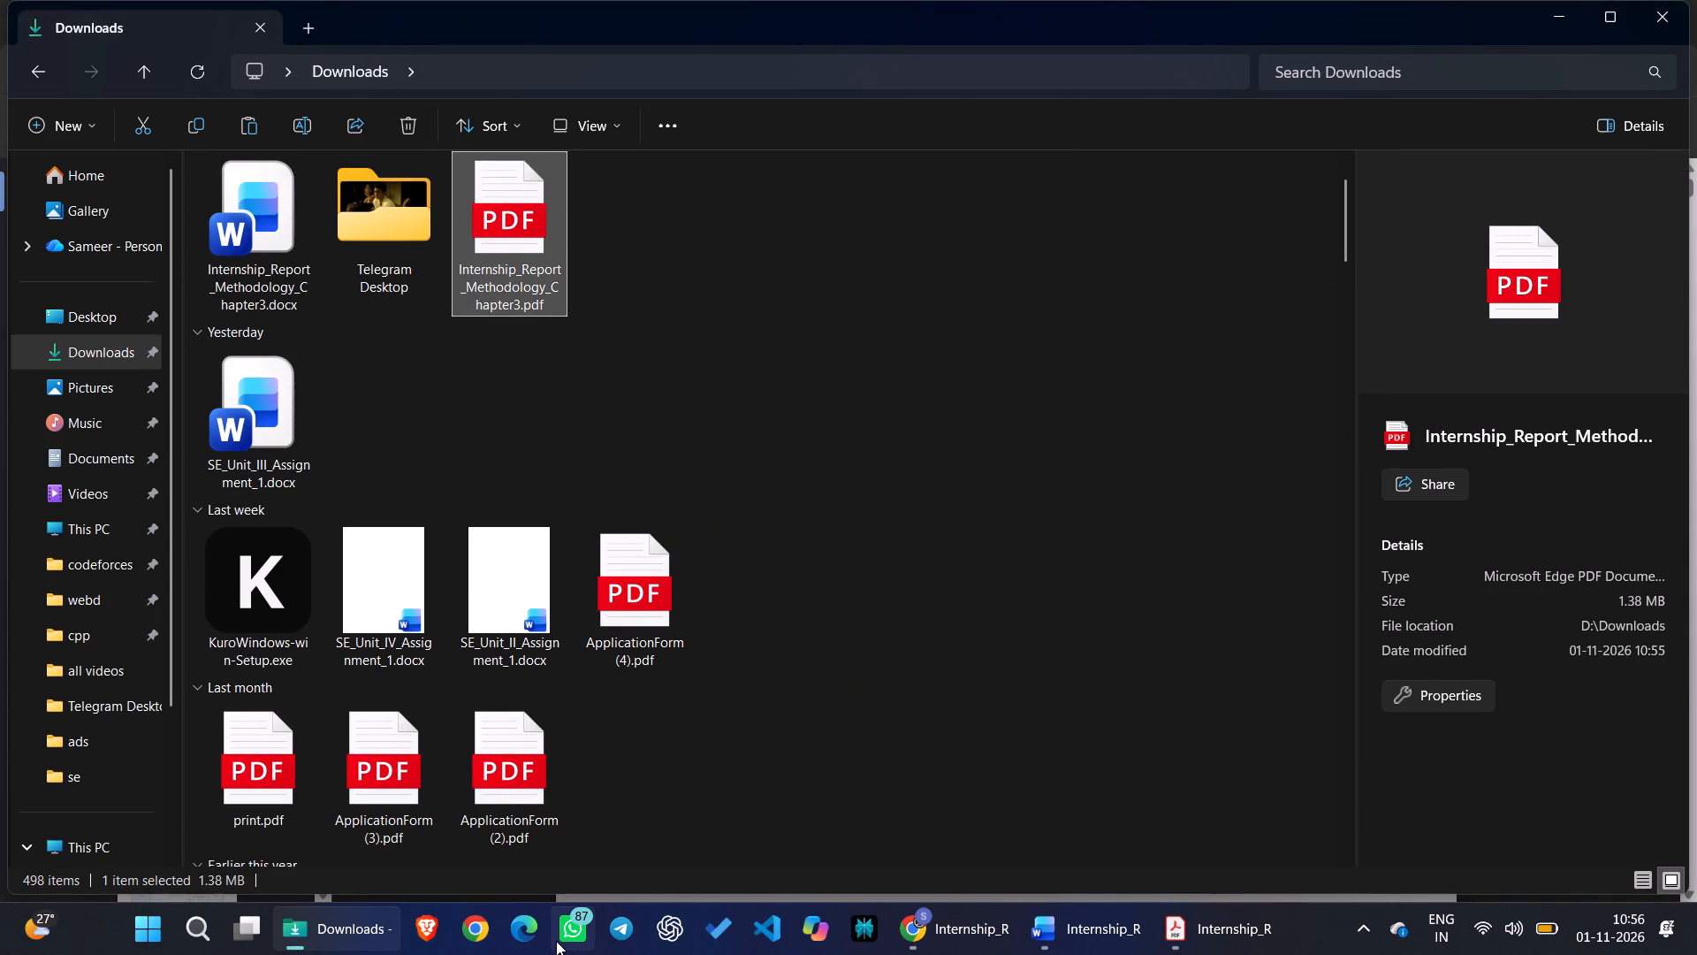
# Switch to WhatsApp to share the copied report PDF.
pyautogui.click(582, 932)
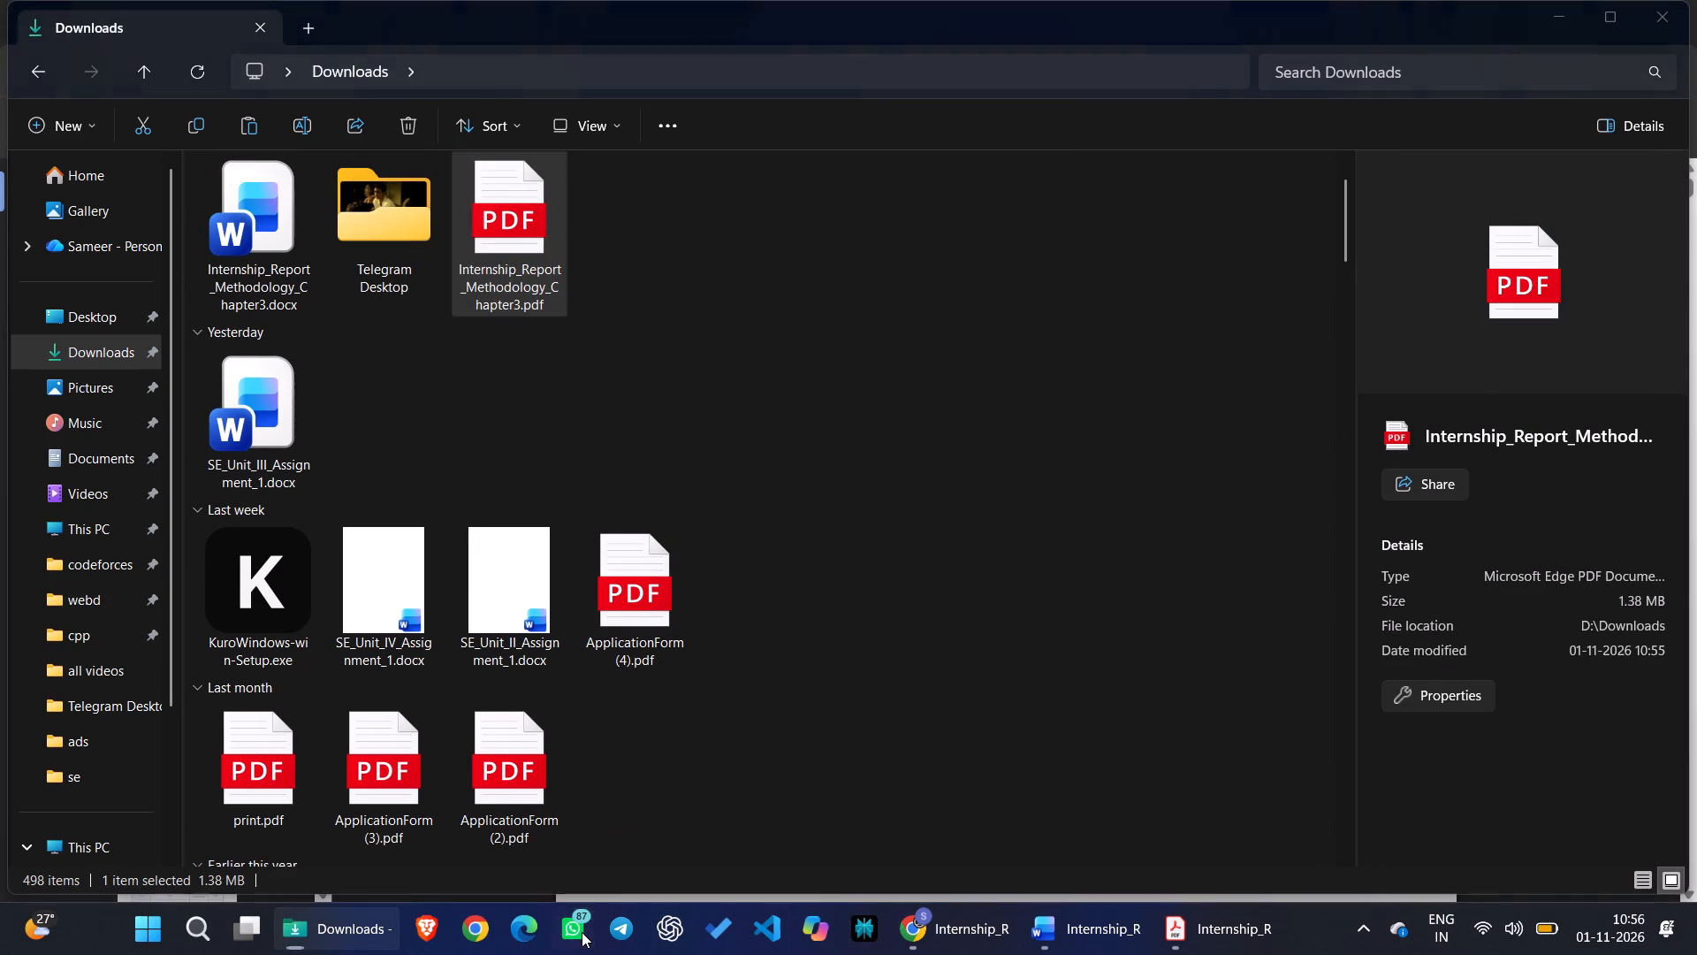